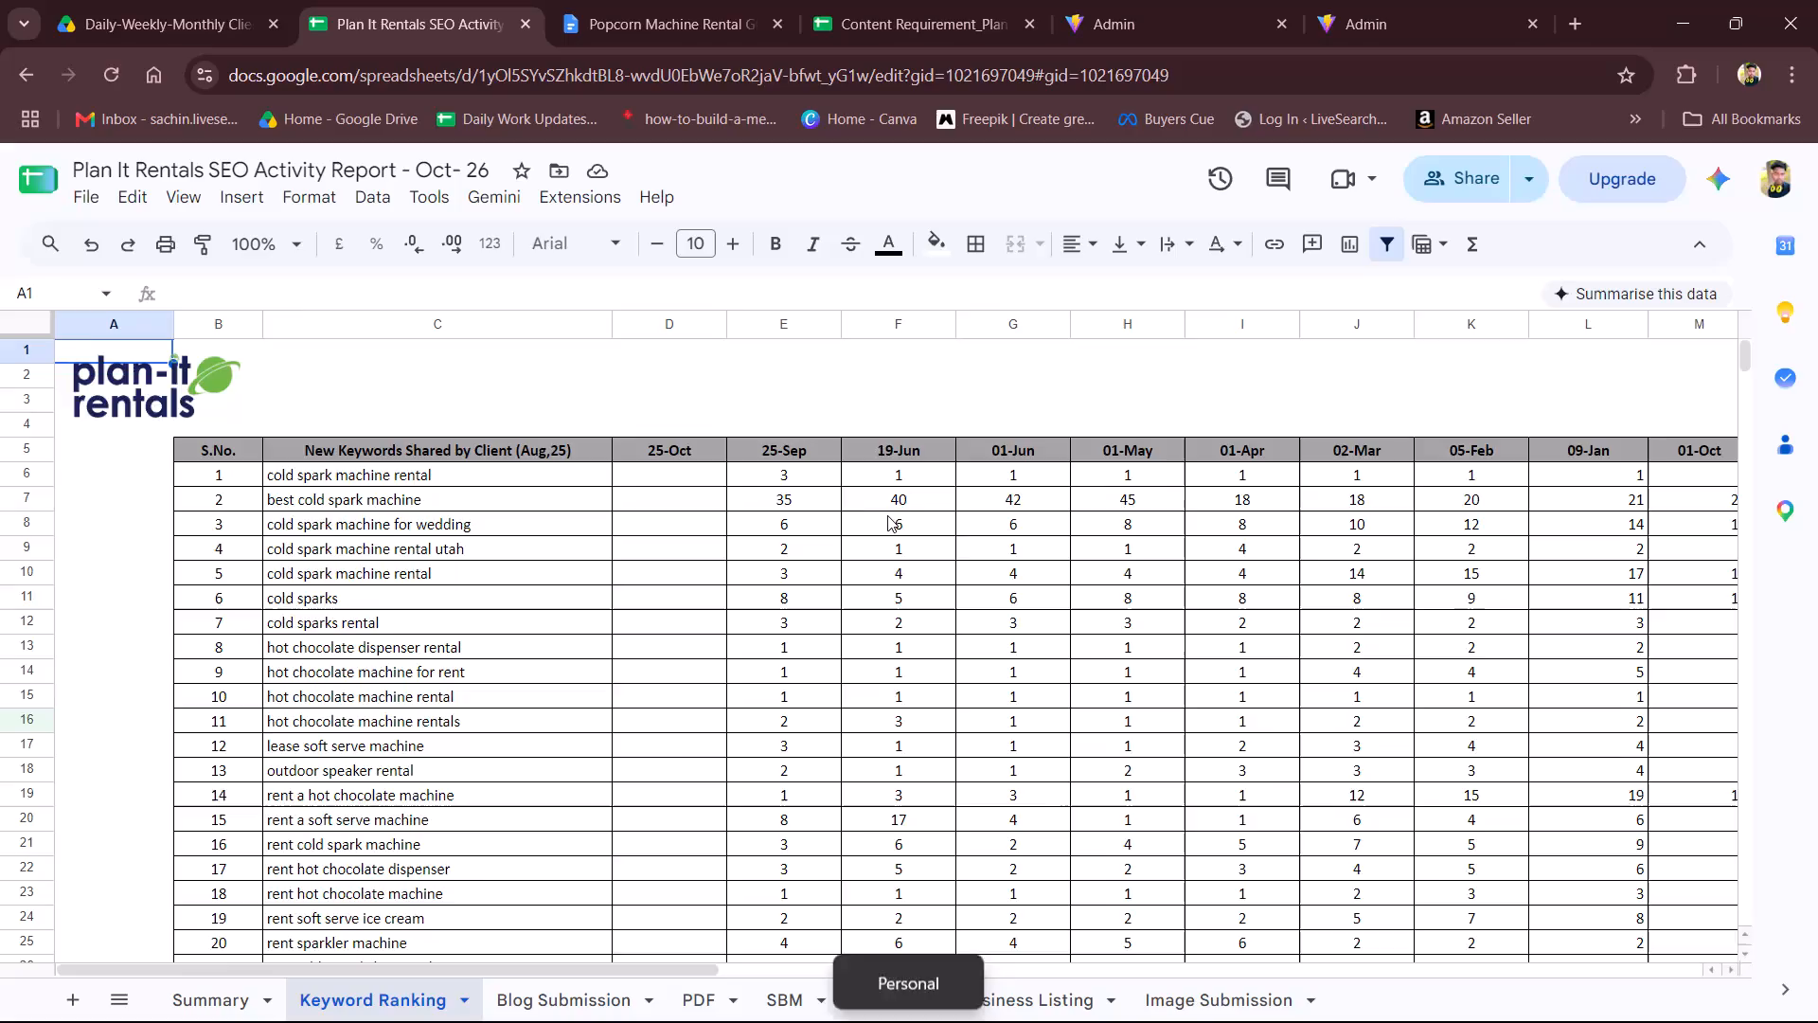
Copy the first keyword, "cold spark machine rental", from the Keyword Ranking sheet and search Google for it in a new incognito window.
scroll(887, 515, "down", 5)
scroll(887, 515, "up", 1)
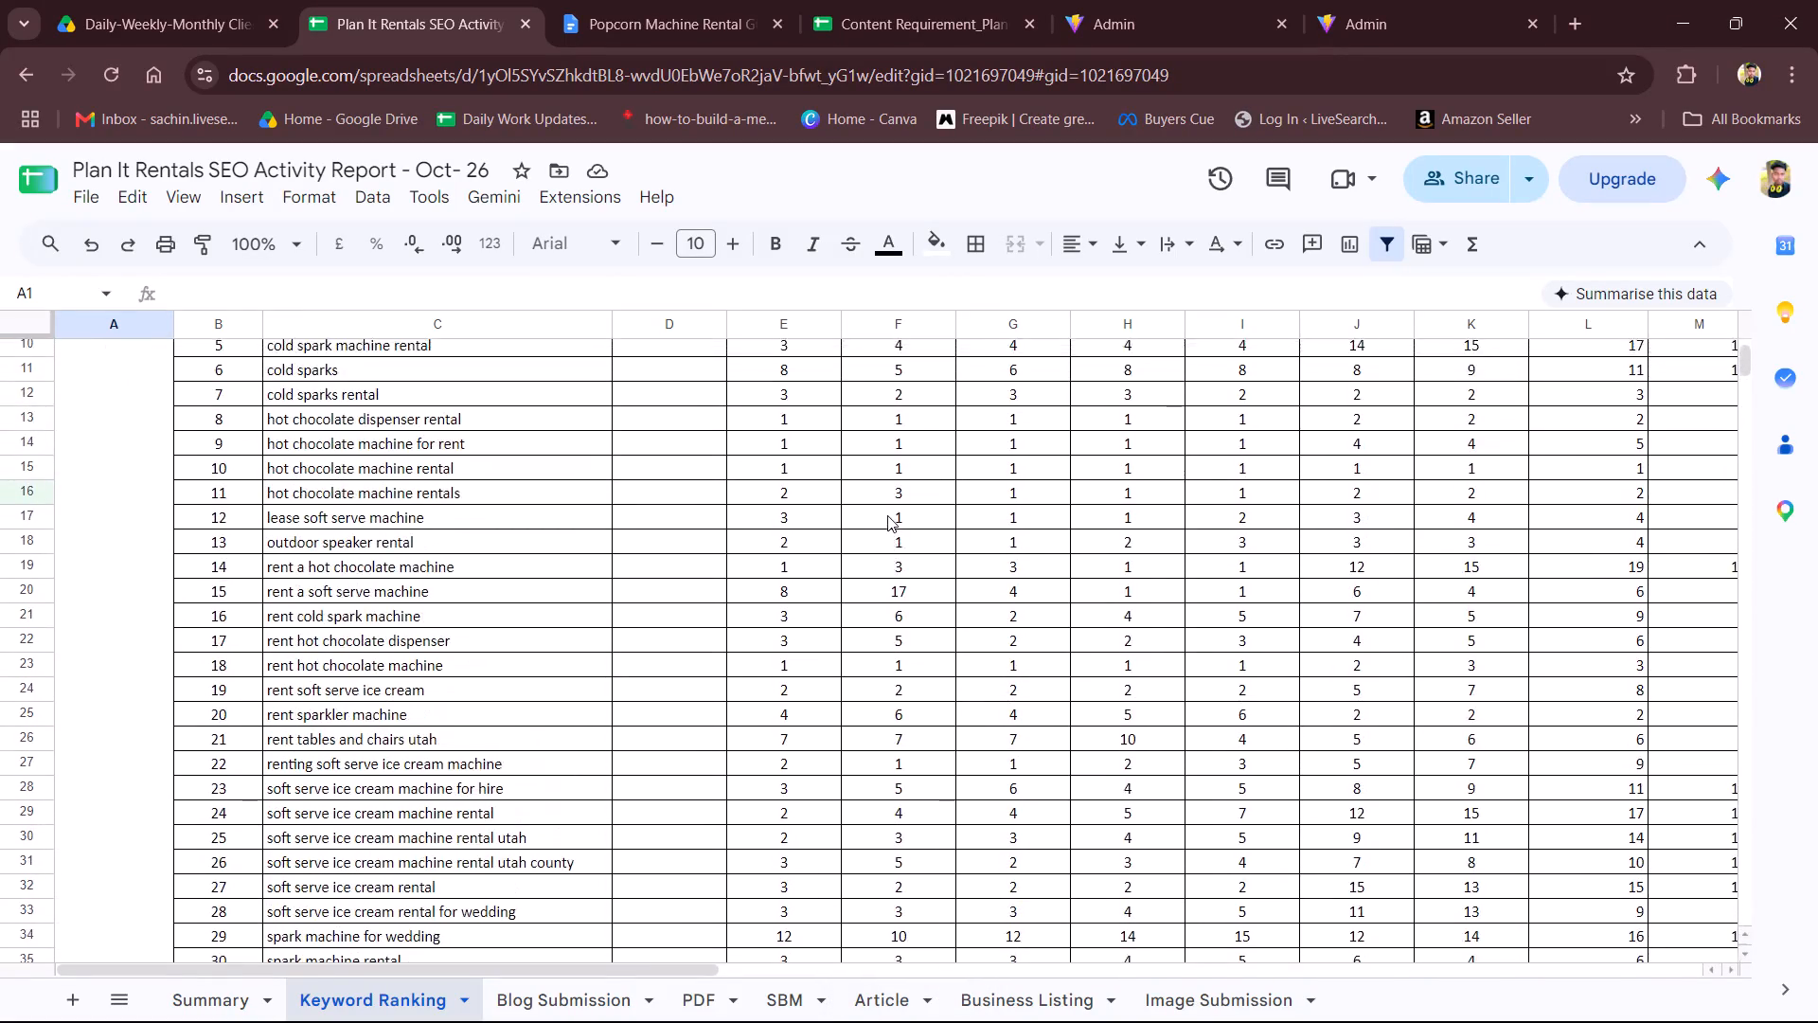
scroll(887, 515, "up", 1)
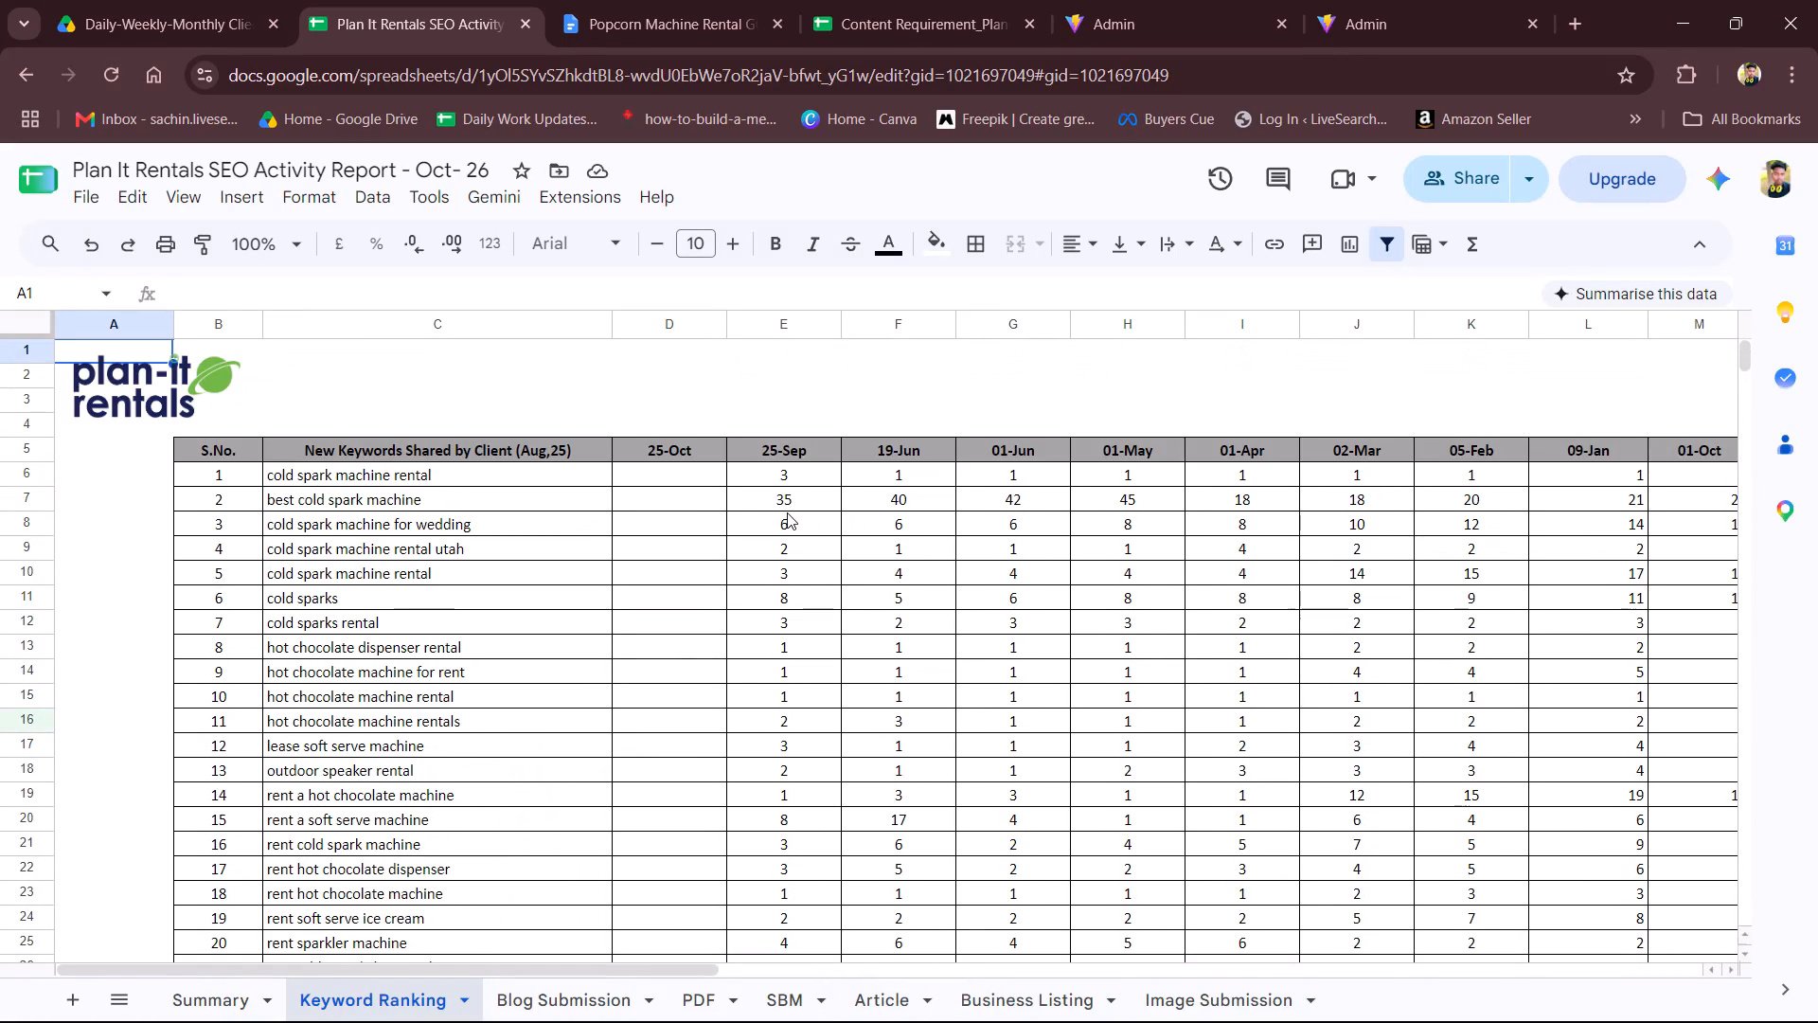
key("ctrl+shift+n")
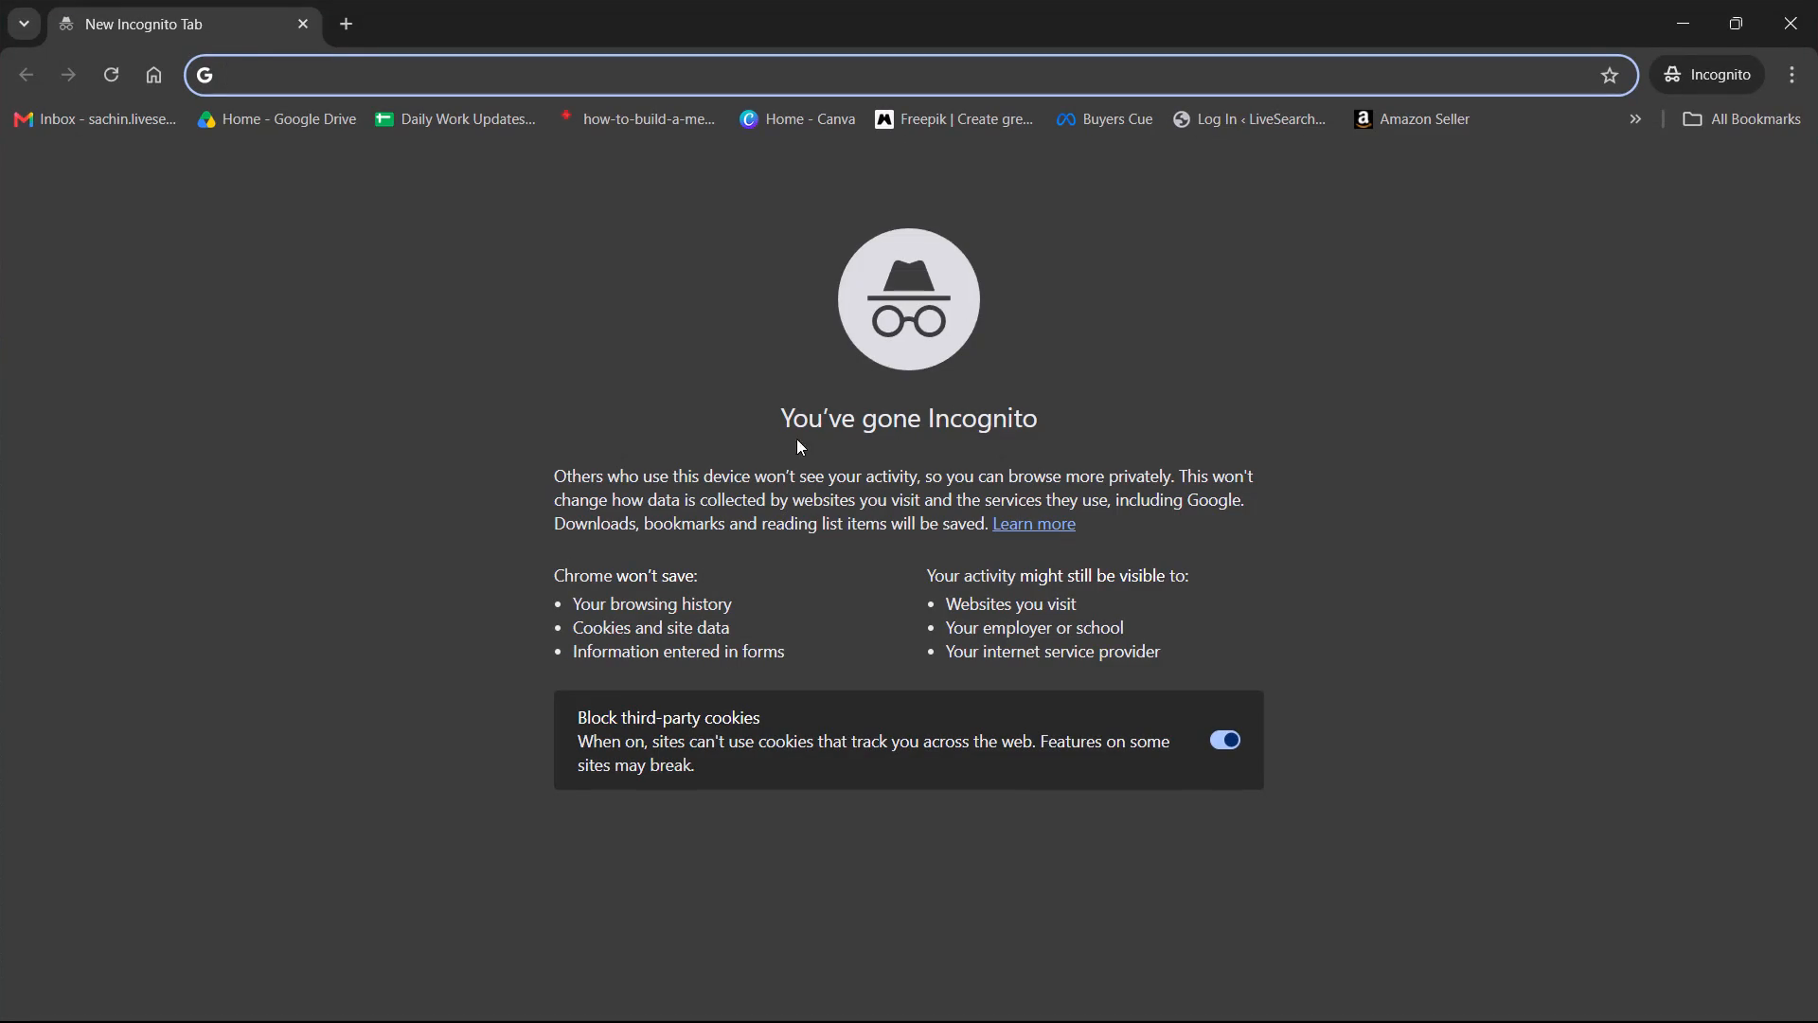
key("alt+Tab")
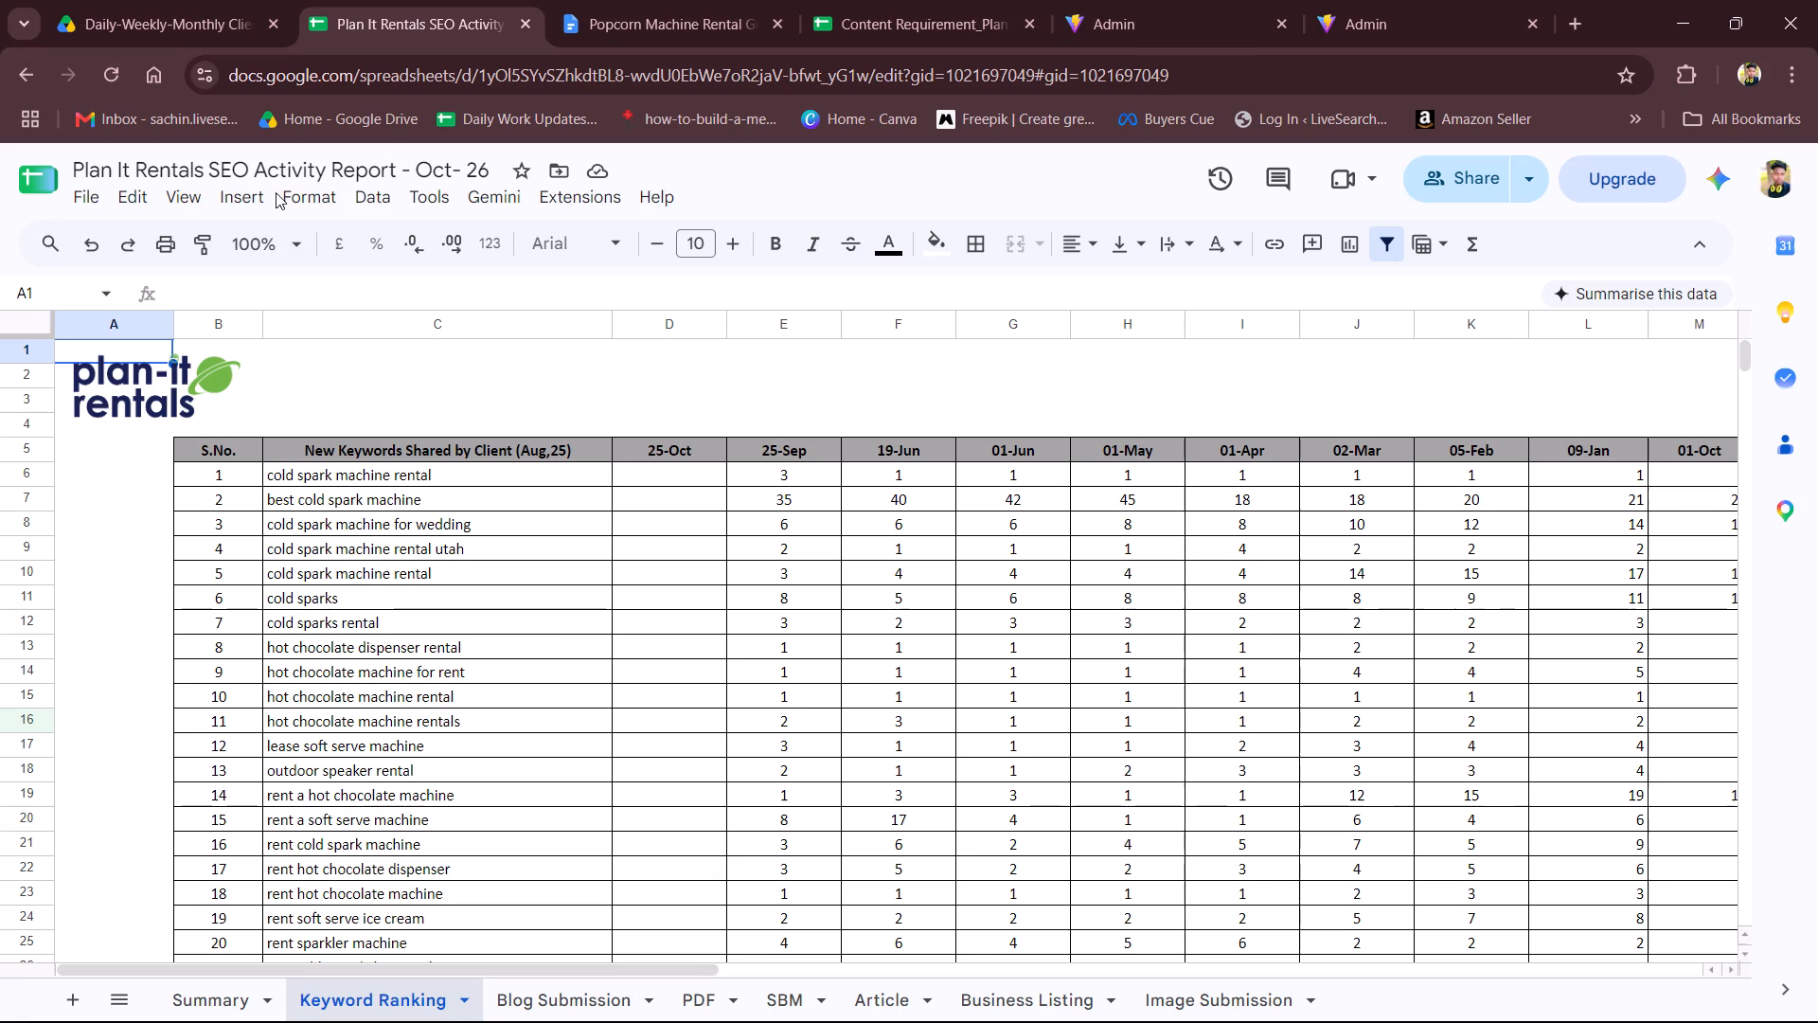
triple_click(348, 476)
left_click(348, 474)
key("ctrl+c")
key("alt+Tab")
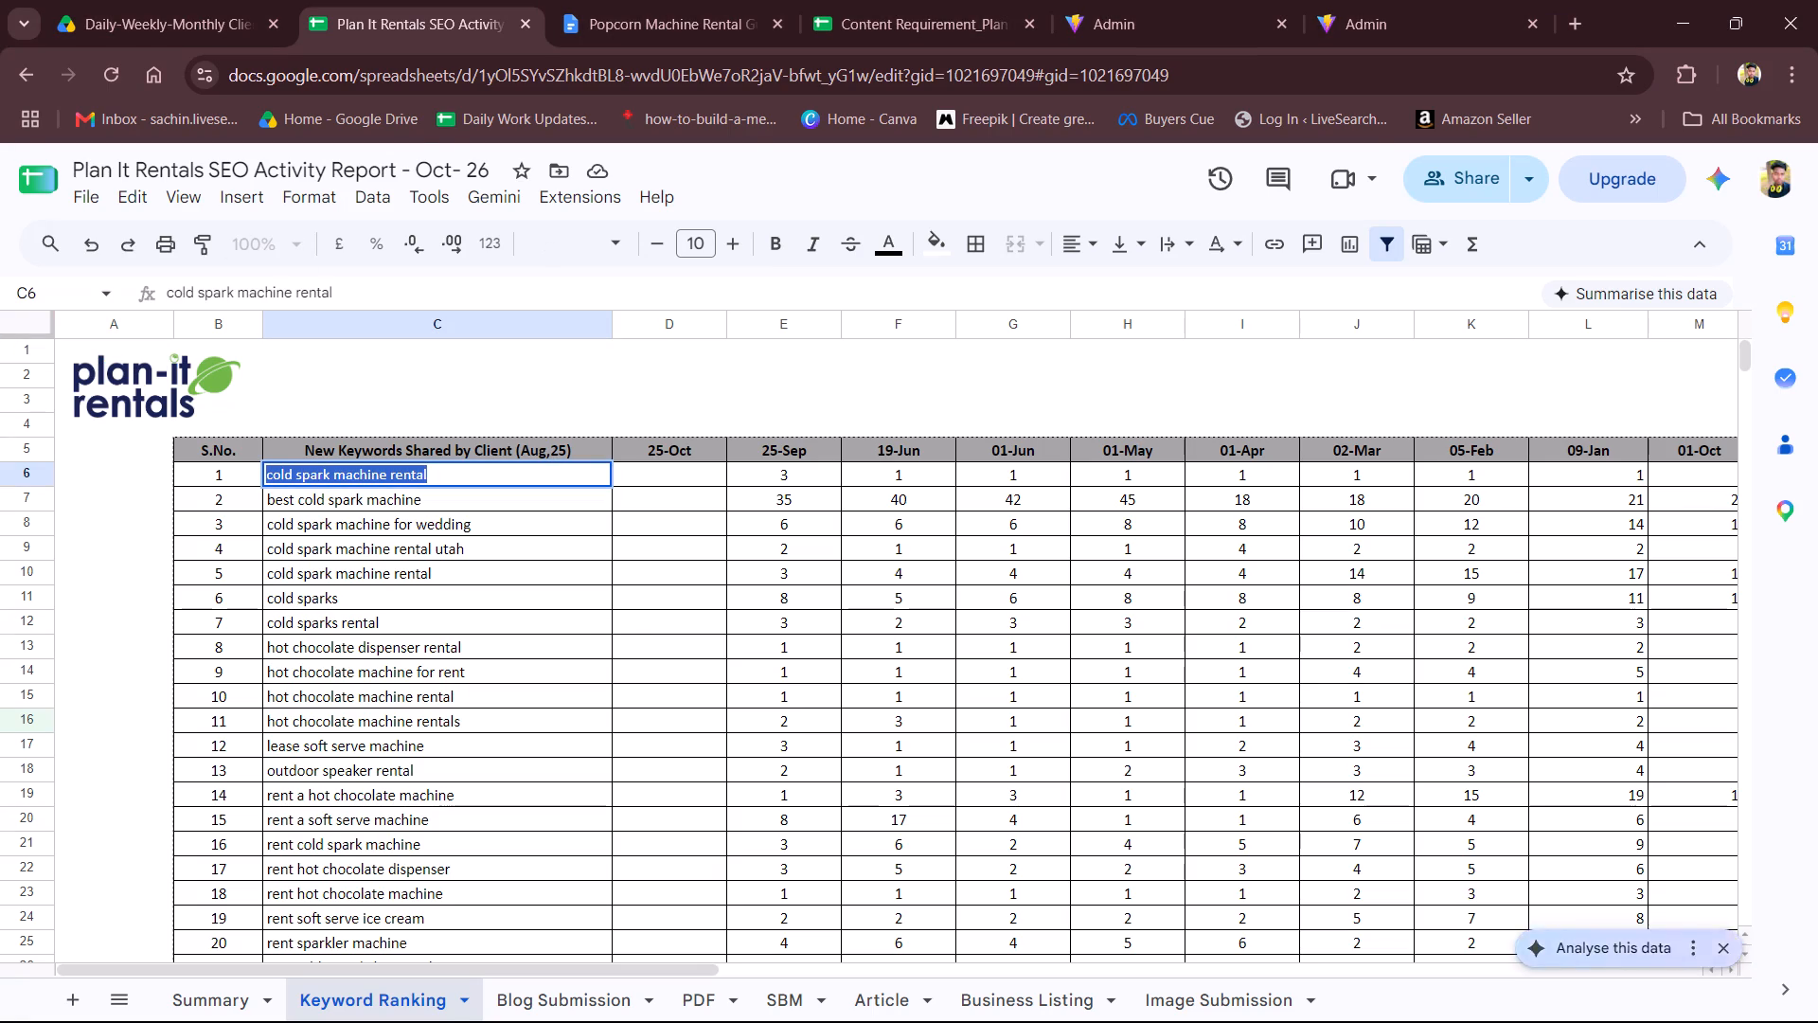
key("ctrl+v")
key("Return")
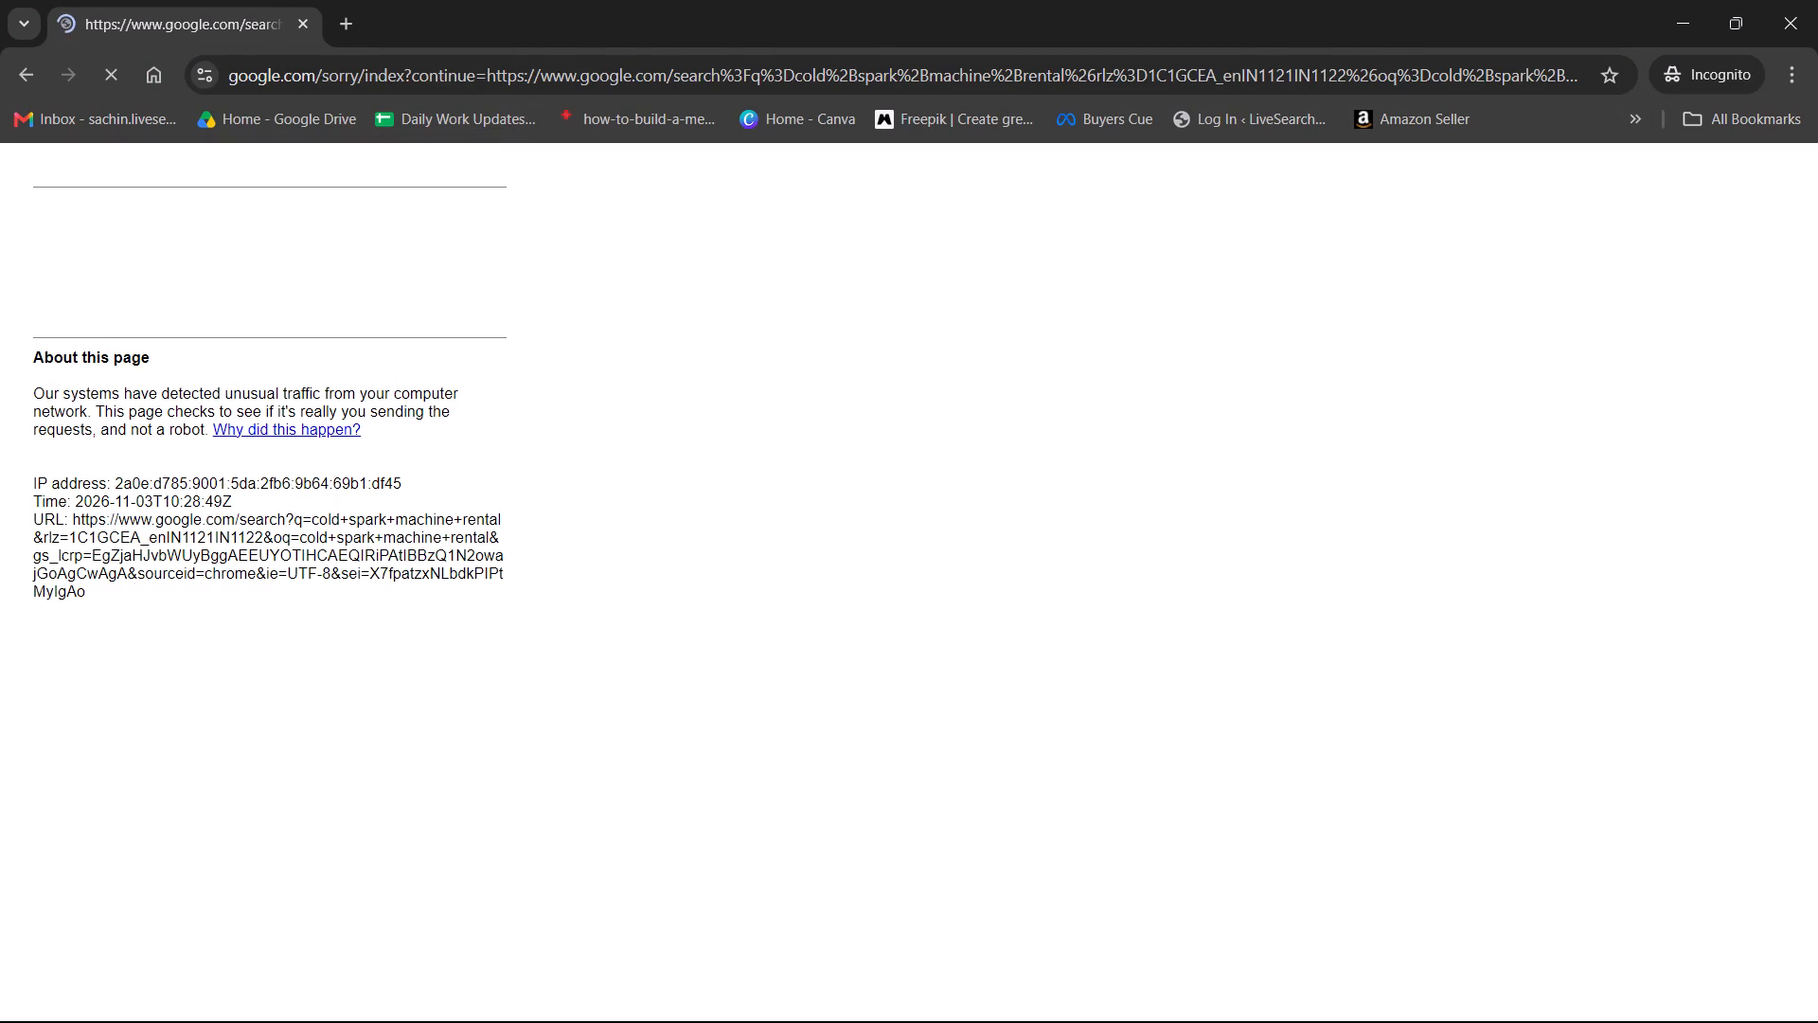
Complete the robot check by selecting all images with mountains or hills and verifying.
left_click(124, 263)
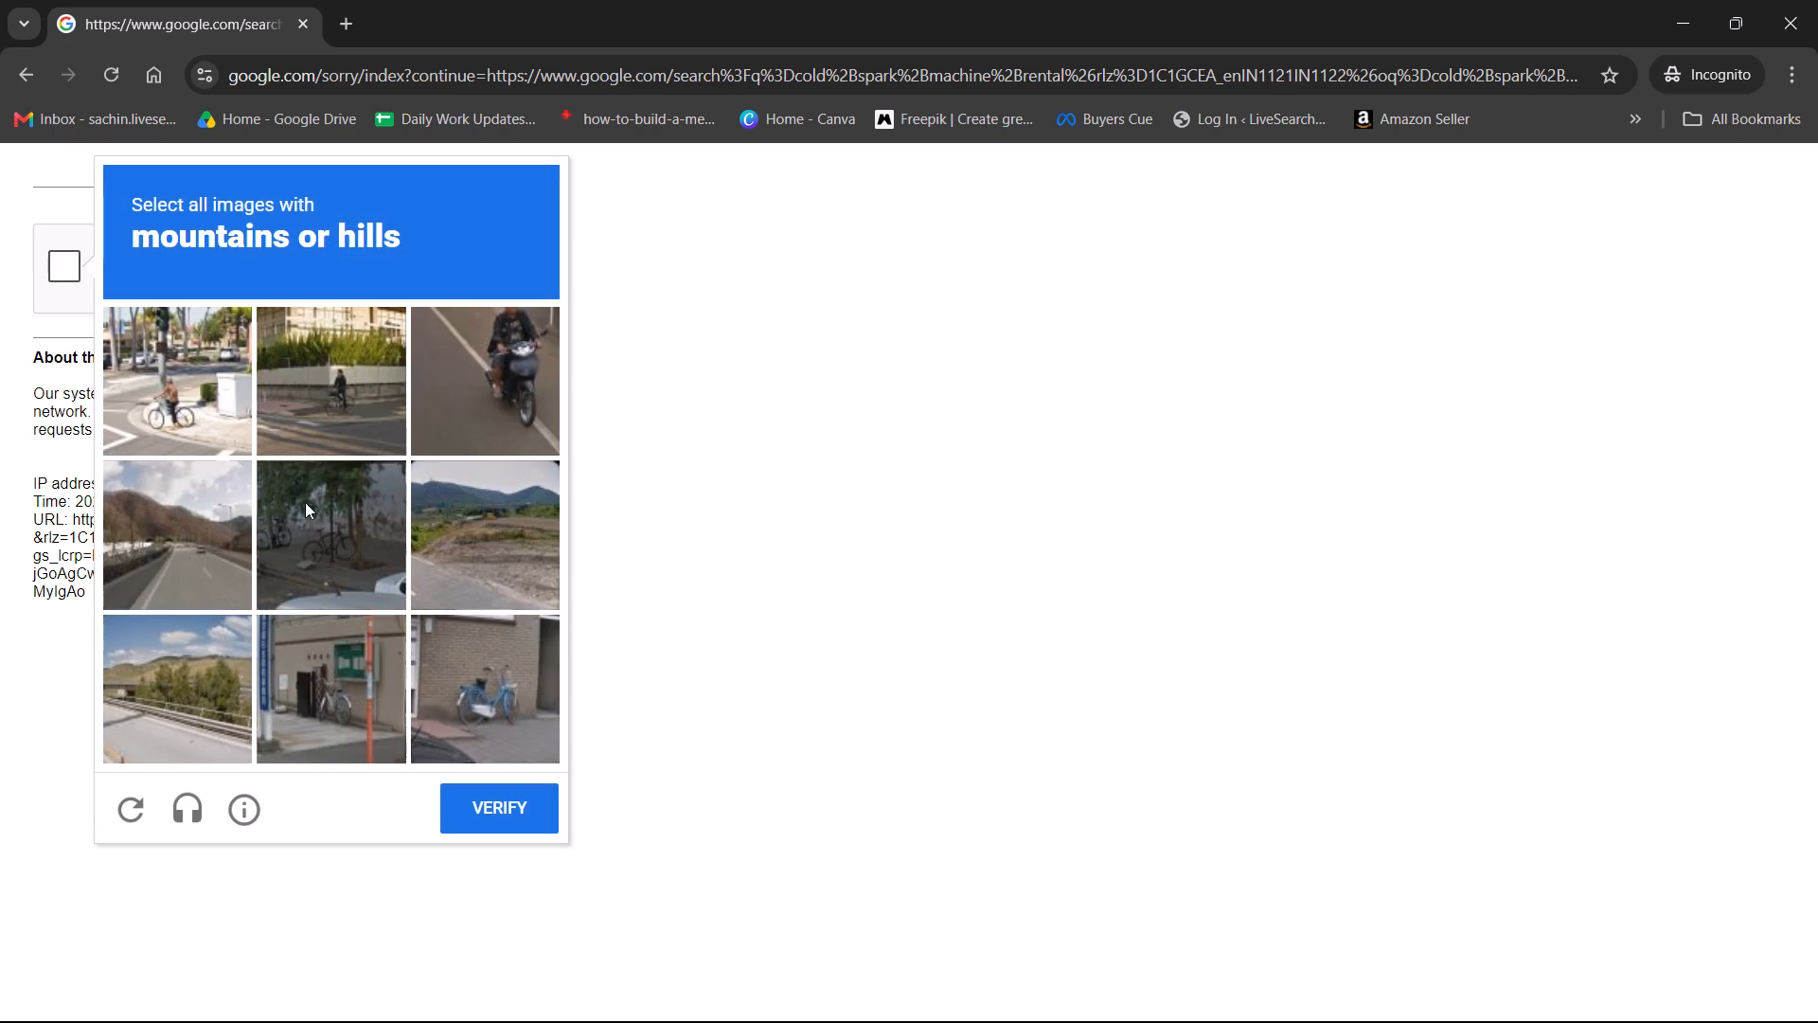
left_click(206, 529)
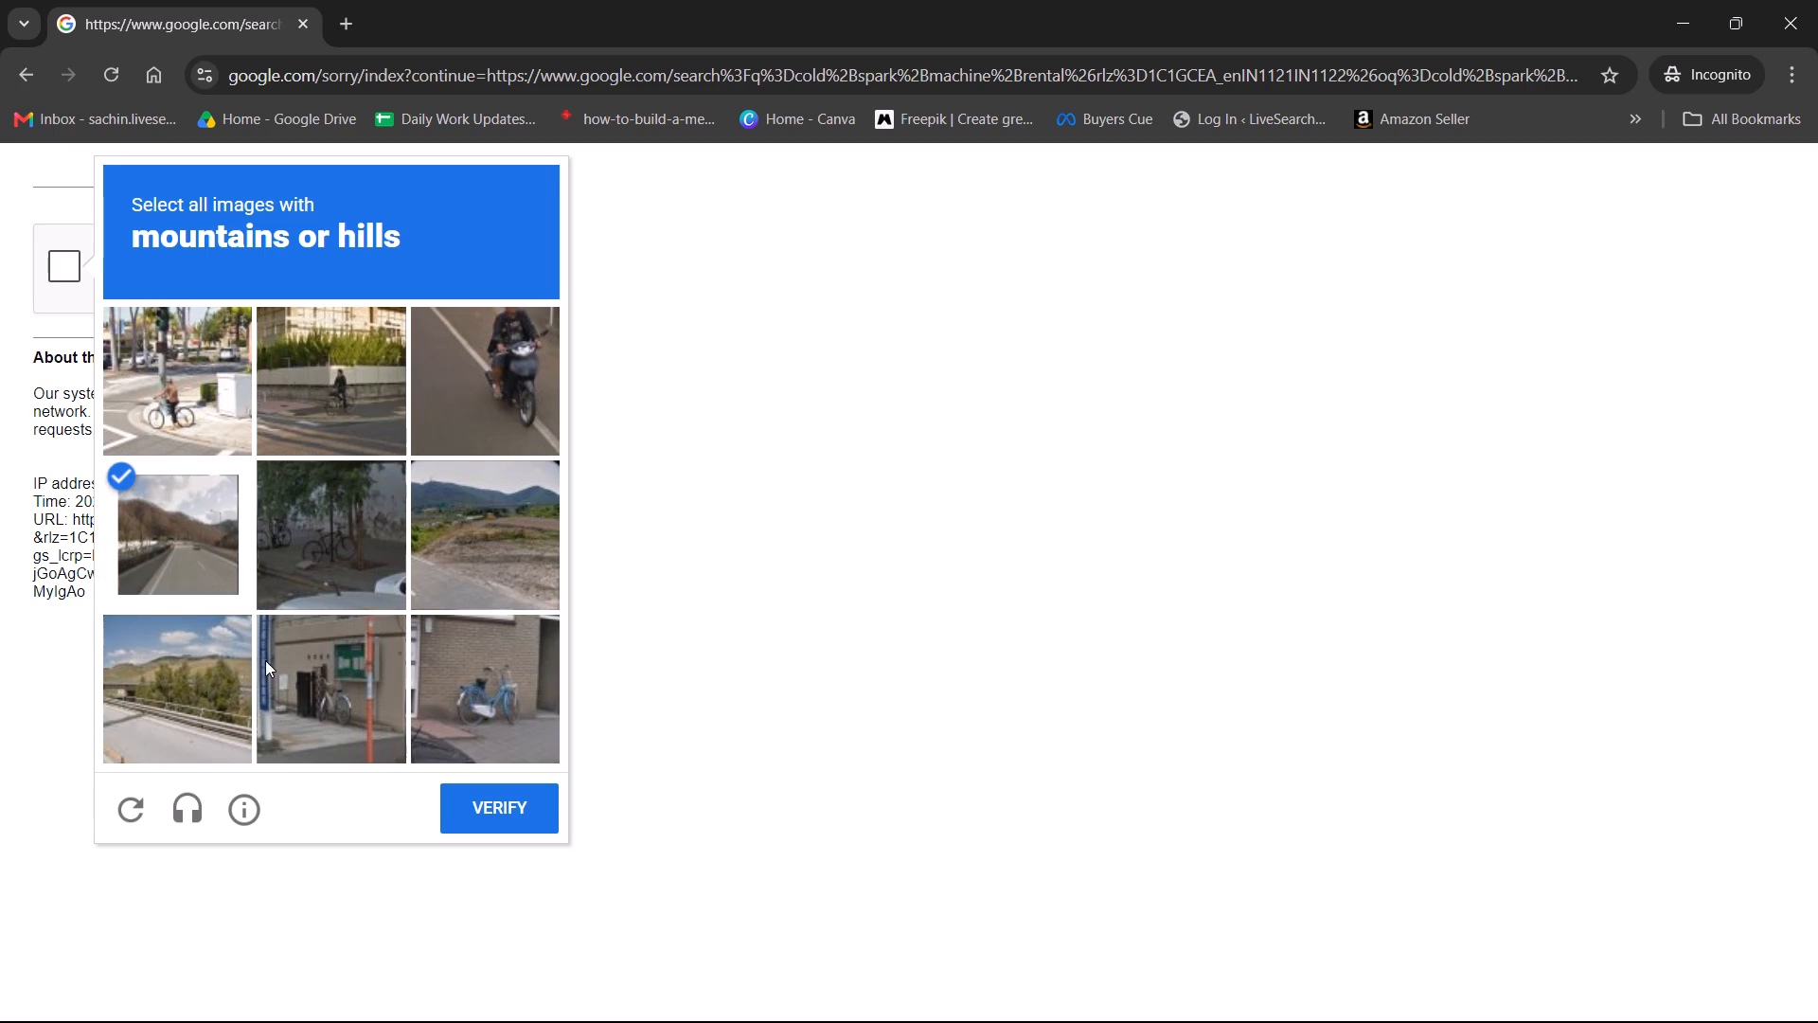
left_click(225, 684)
left_click(436, 555)
left_click(523, 817)
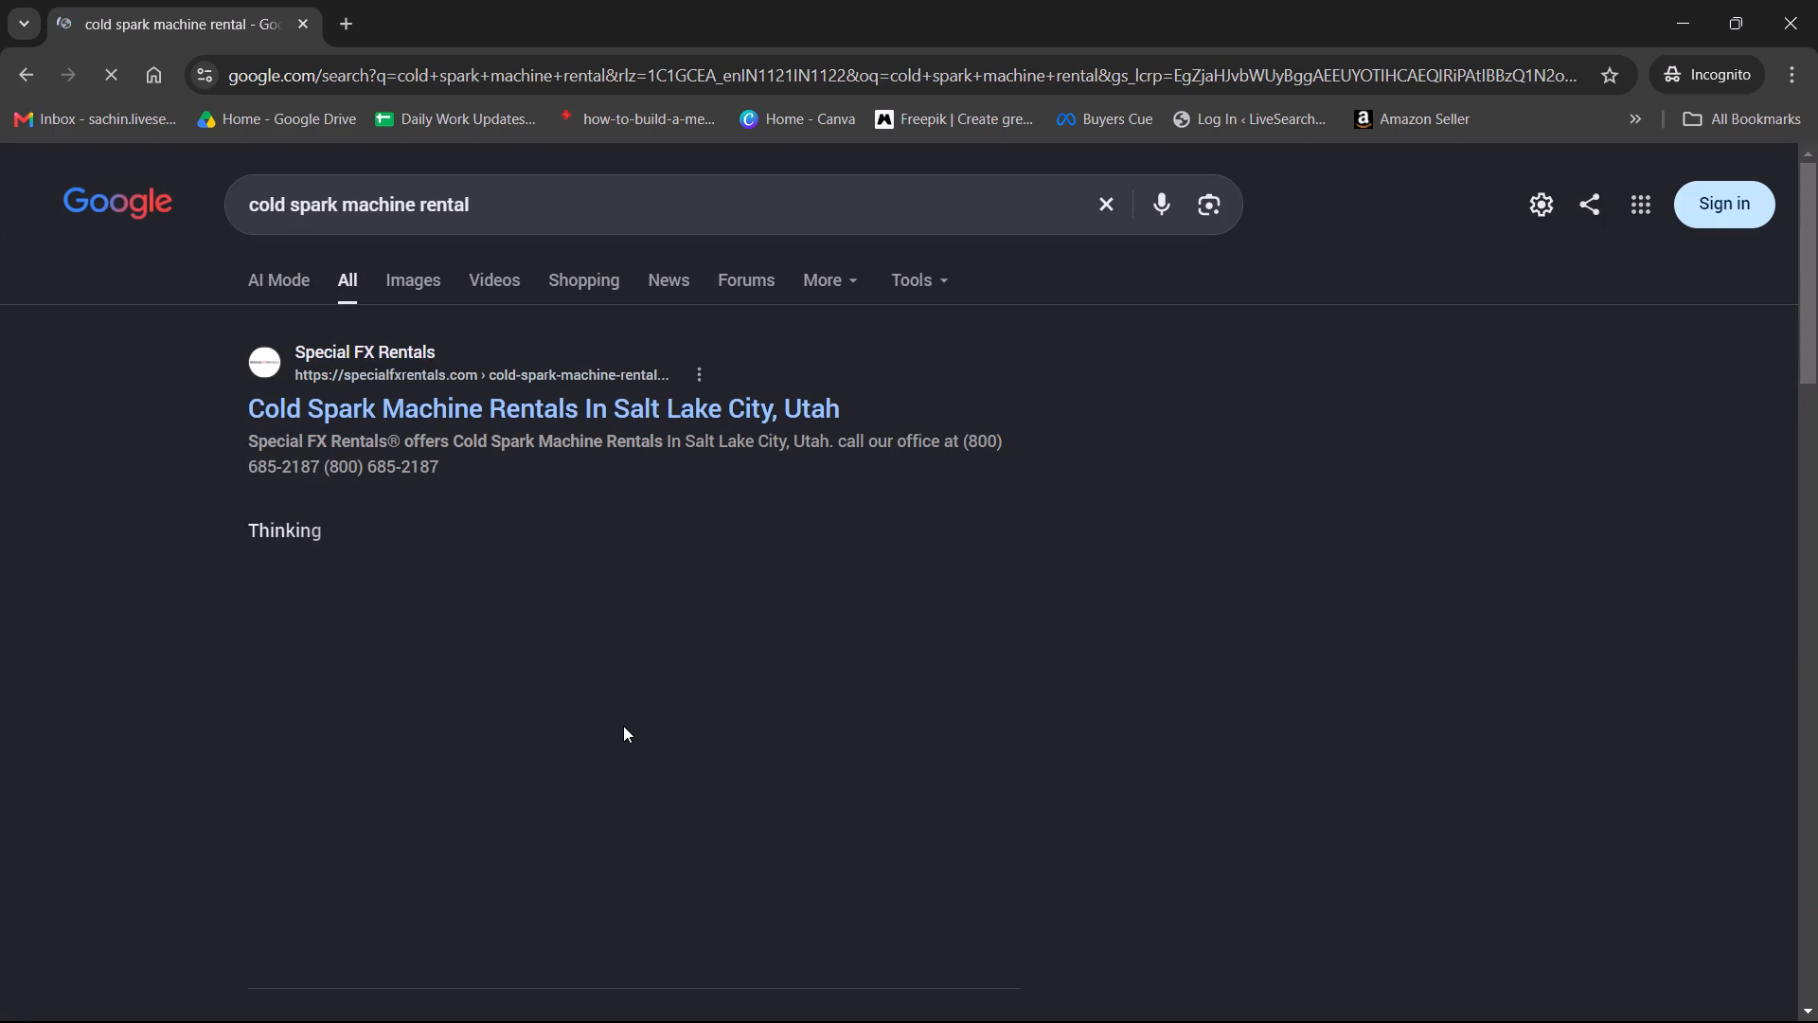
Find "planit" in the "cold spark machine rental" results and examine the position of the Plan-it Rentals listing.
key("ctrl+f")
key("p")
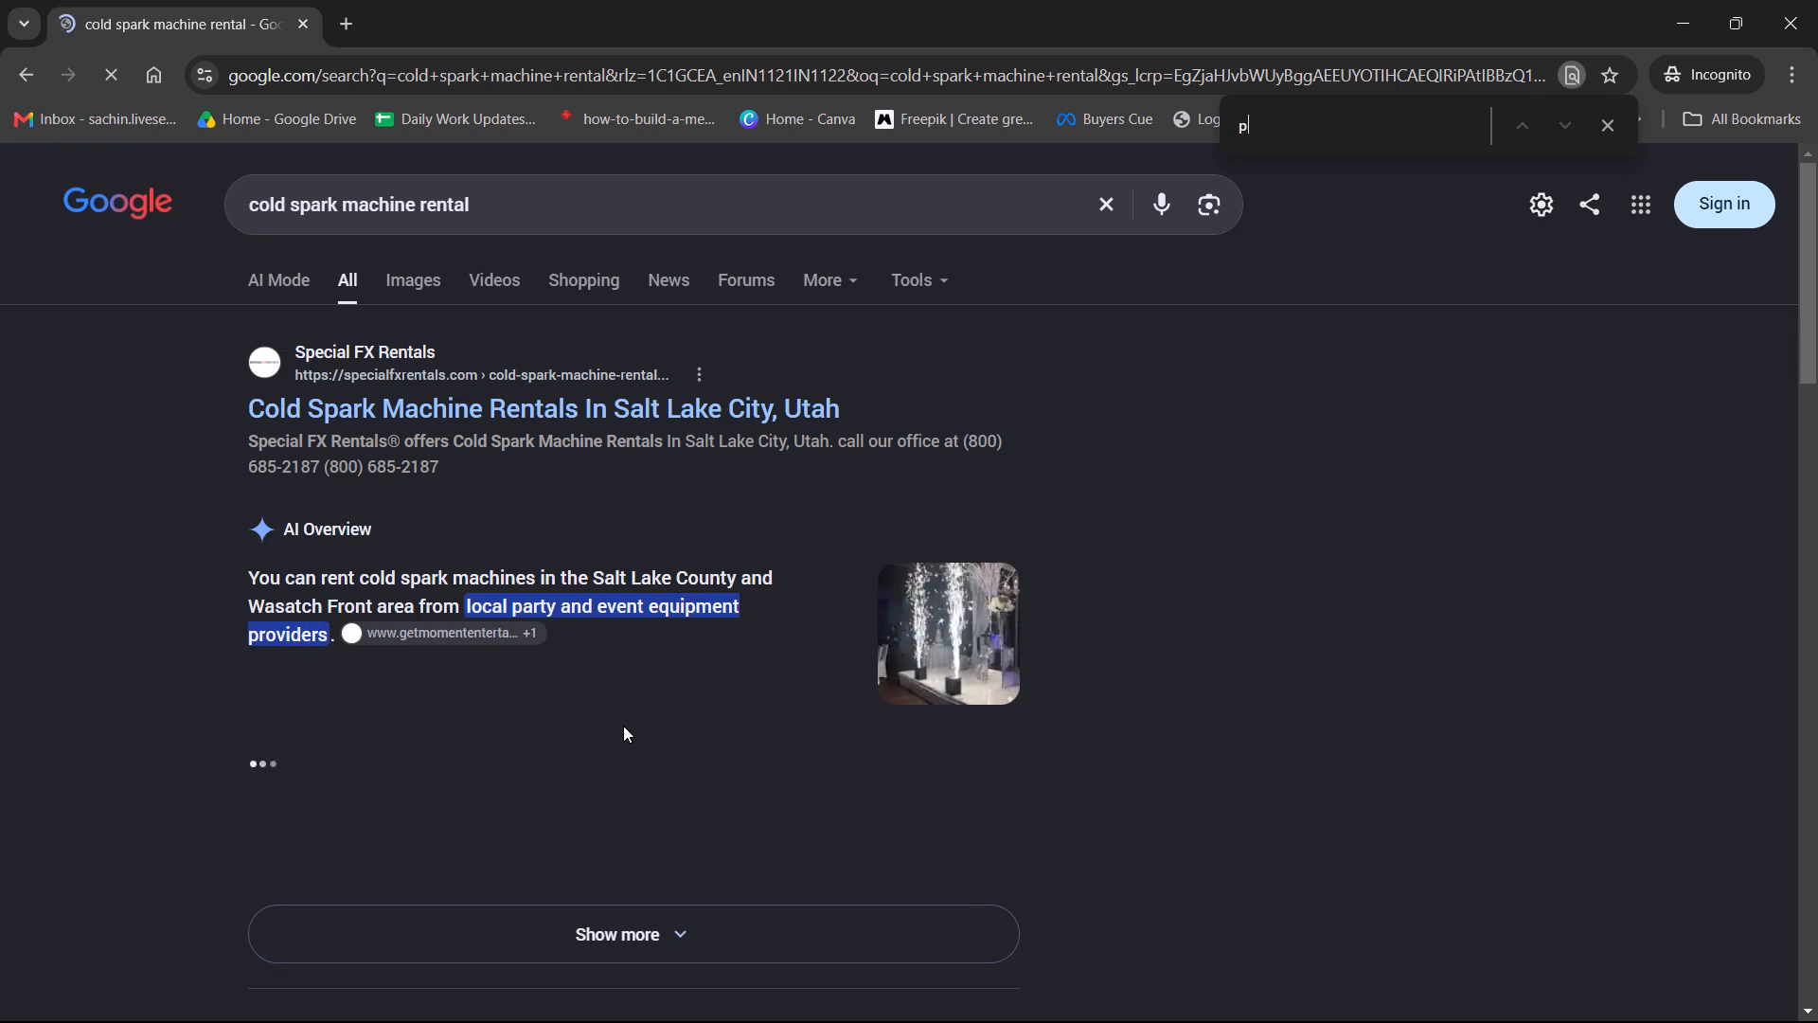
key("l")
type("an")
type("it")
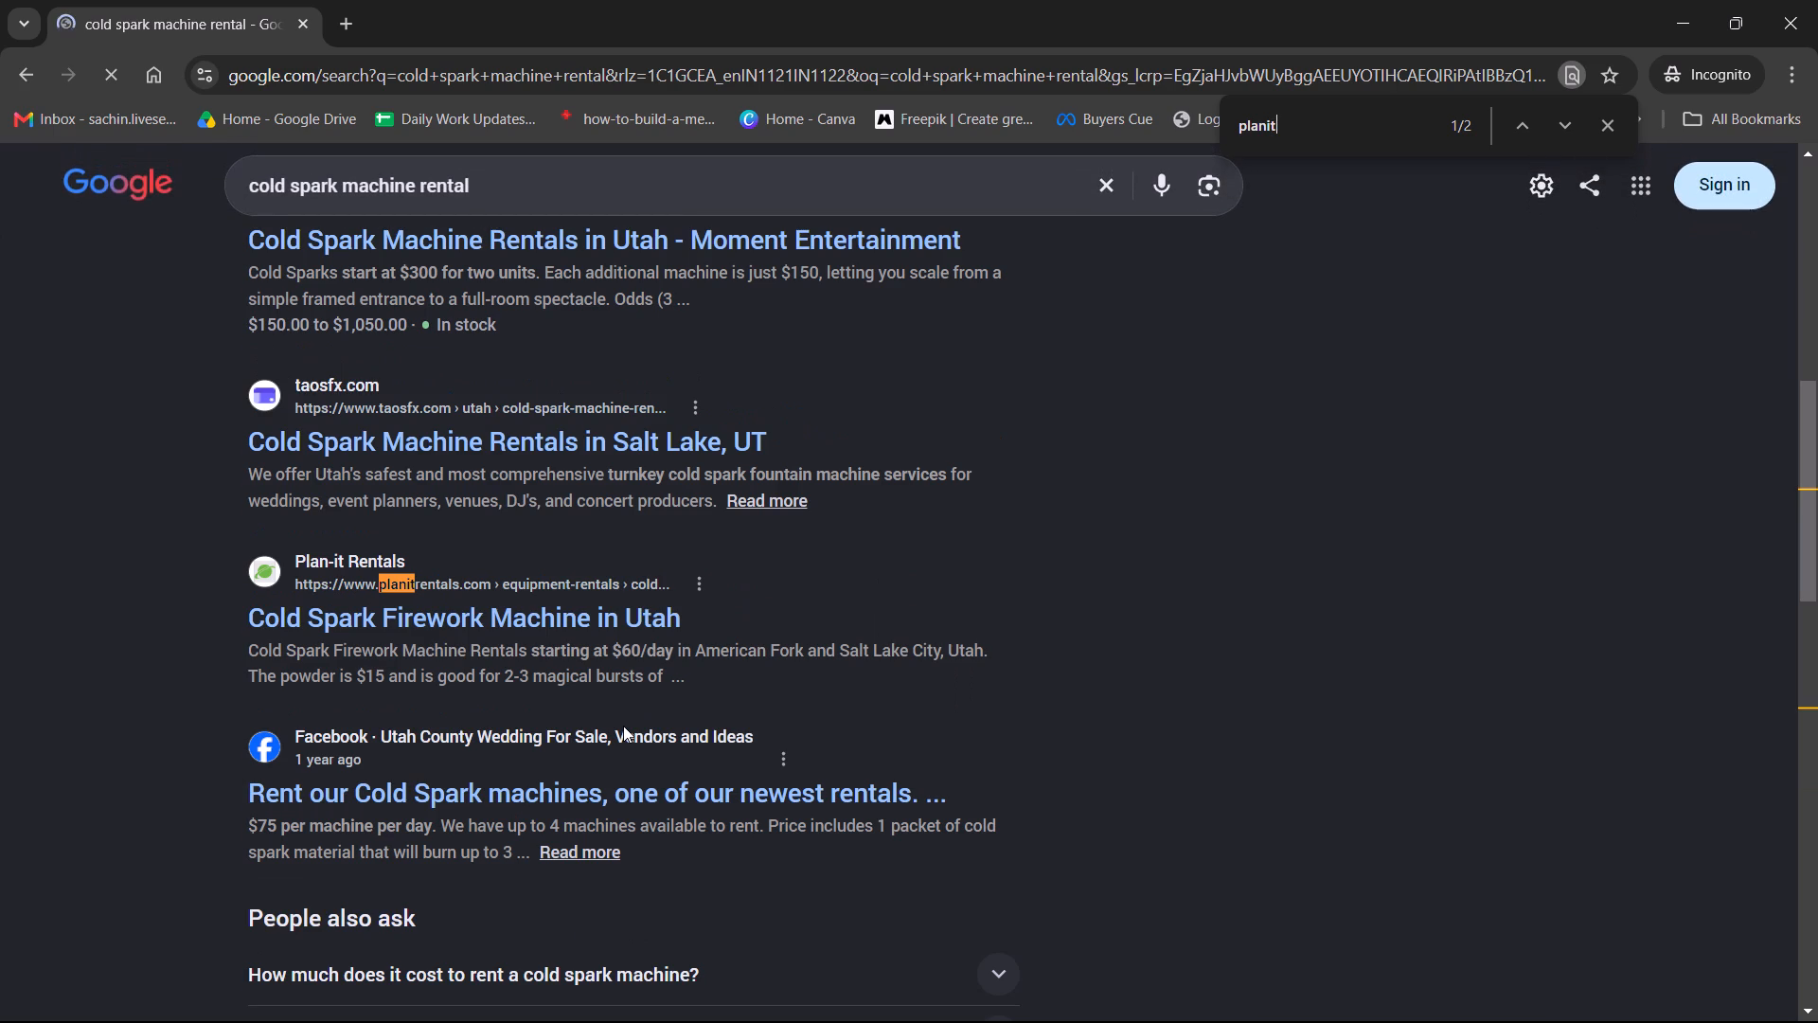
scroll(593, 581, "up", 7)
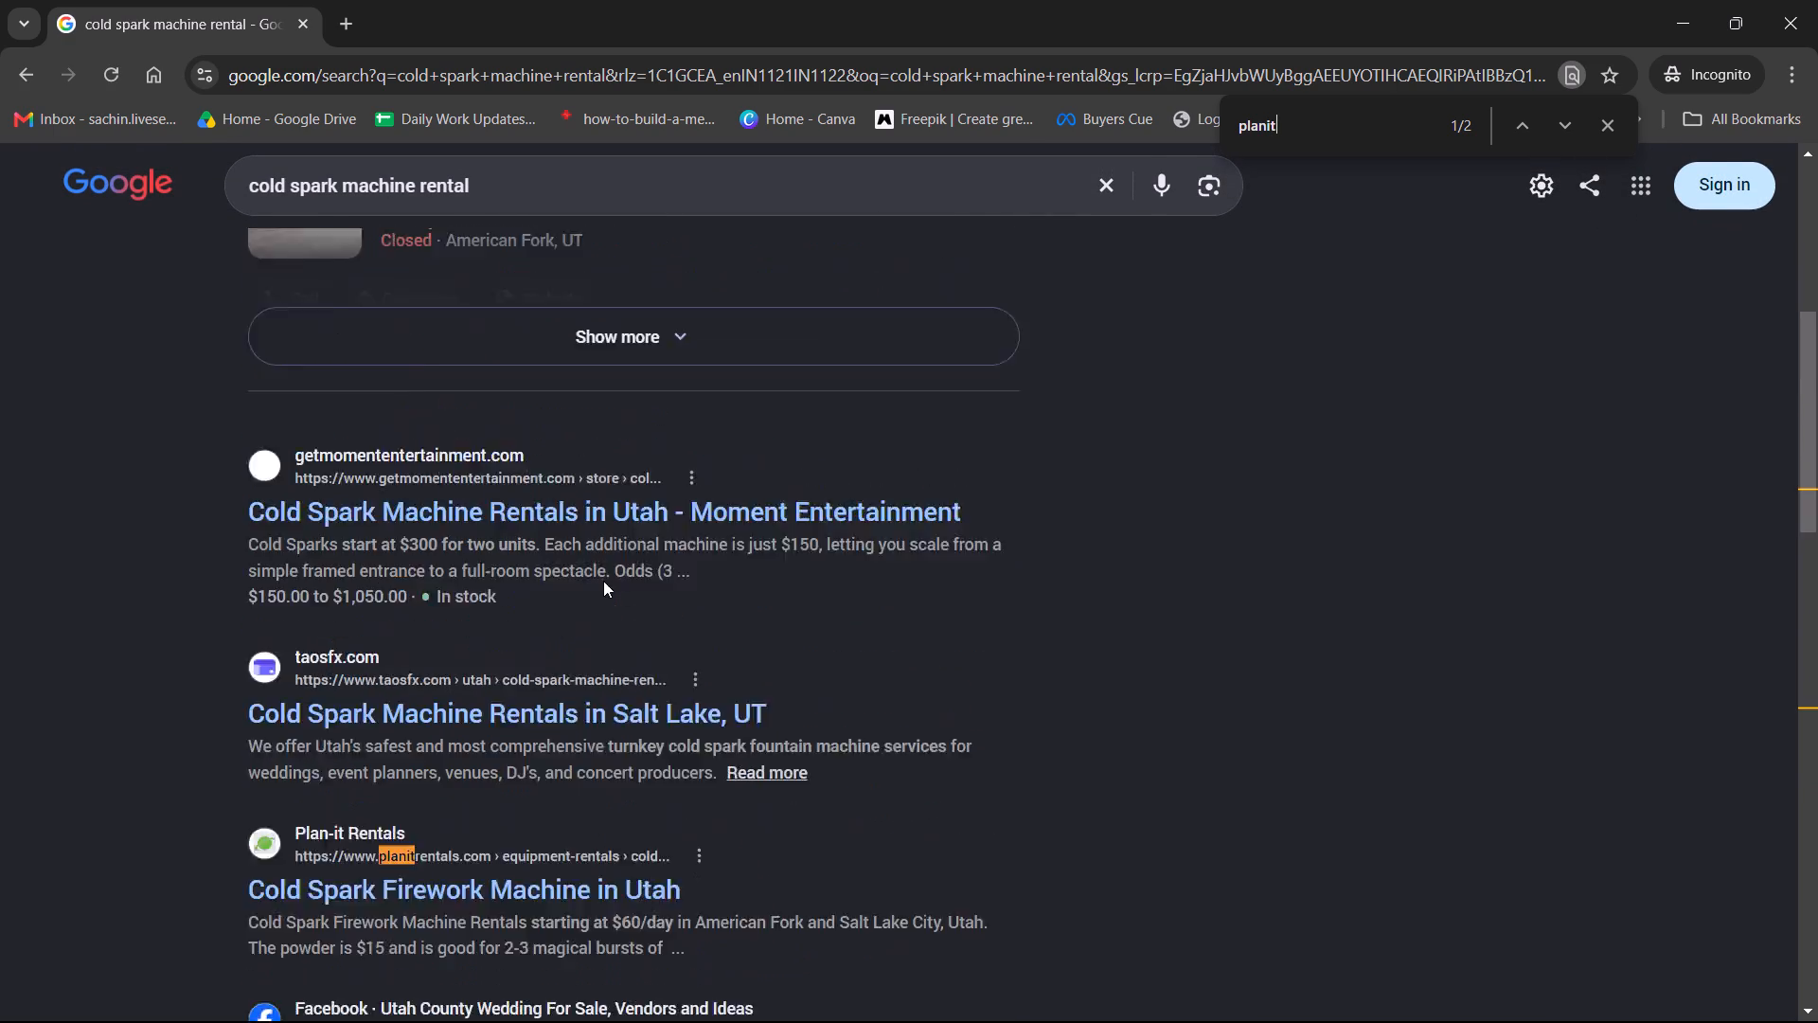
scroll(603, 581, "up", 4)
scroll(603, 581, "down", 7)
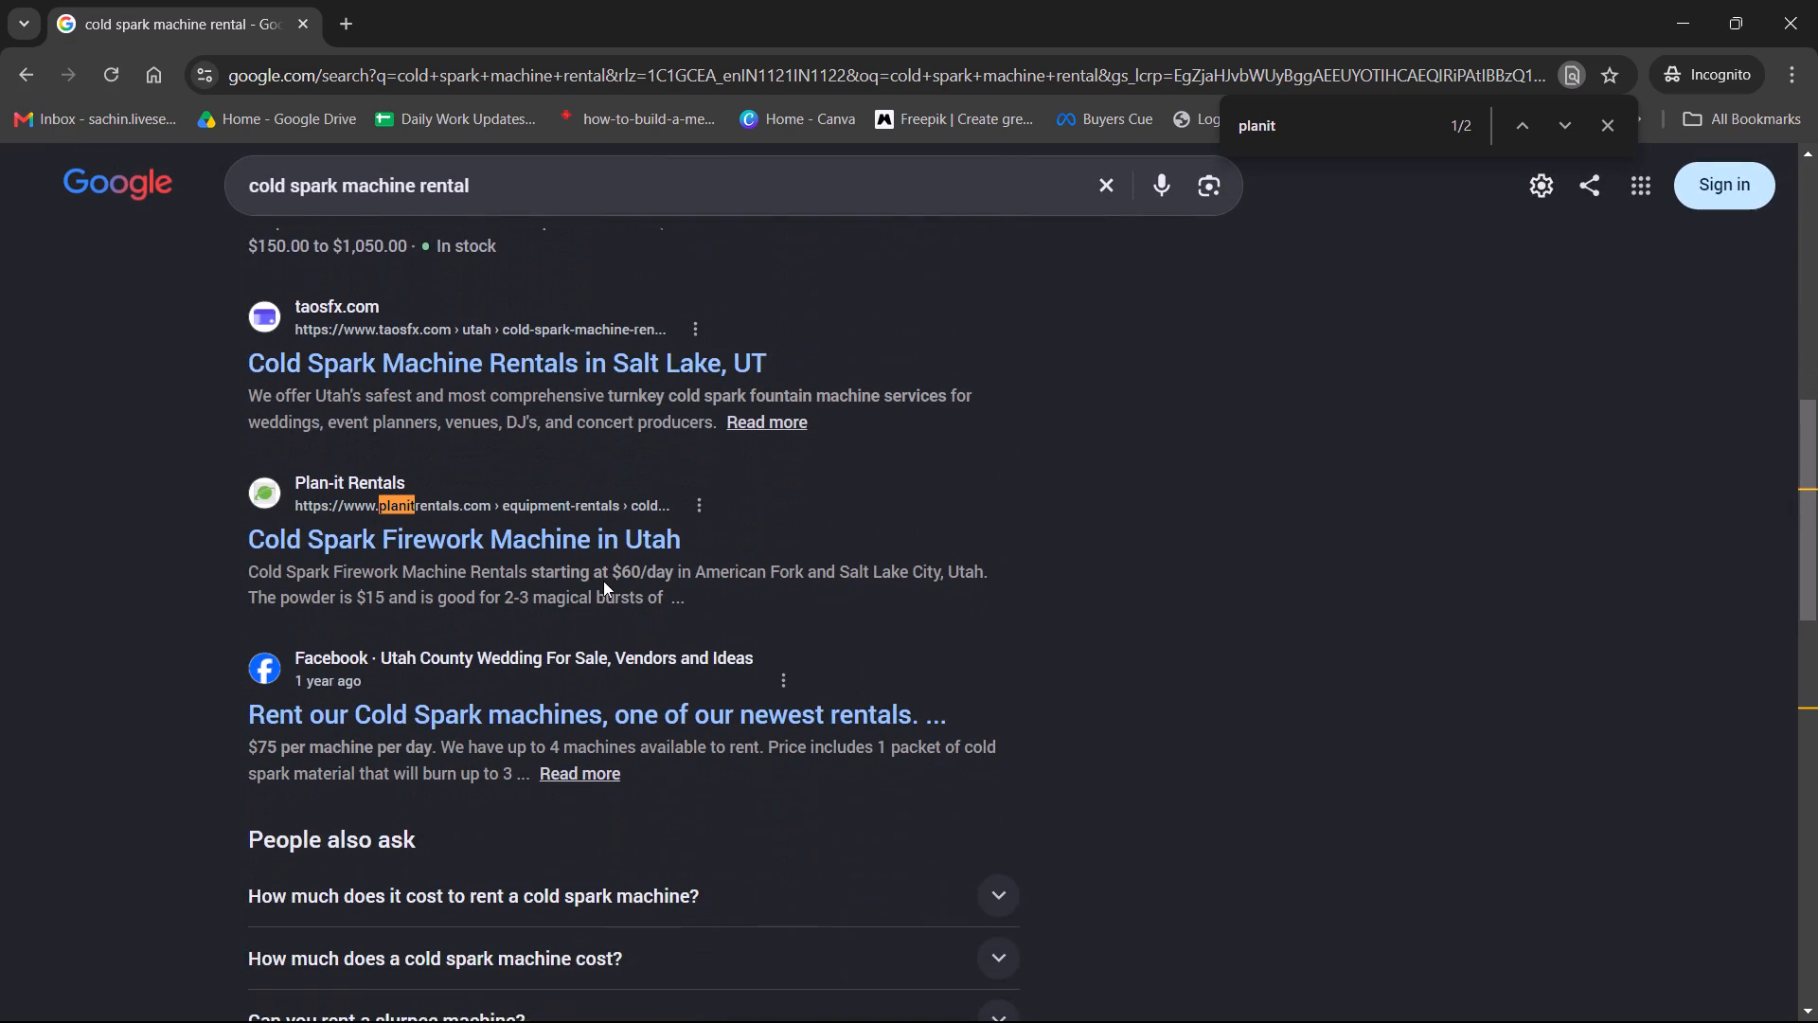
scroll(644, 586, "up", 1, "alt")
In the Keyword Ranking sheet, enter 4 in the 25-Oct column for the first keyword, "cold spark machine rental".
key("alt+Tab")
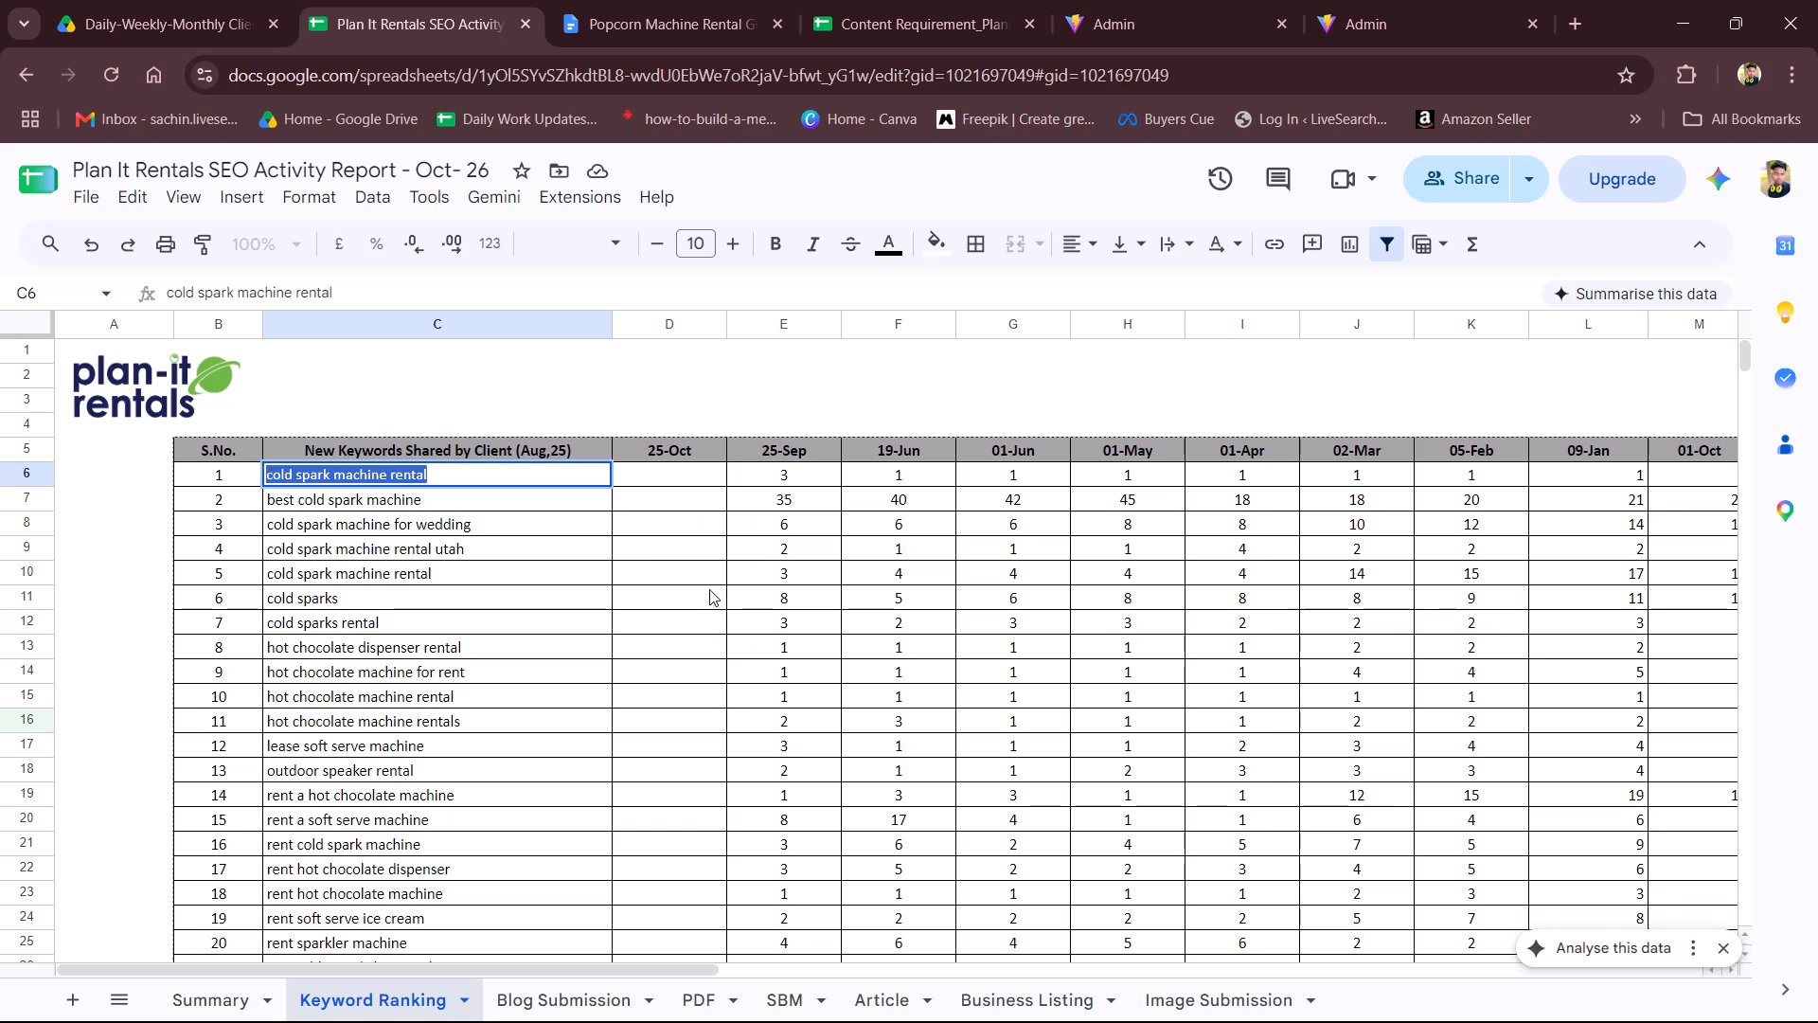
left_click(661, 481)
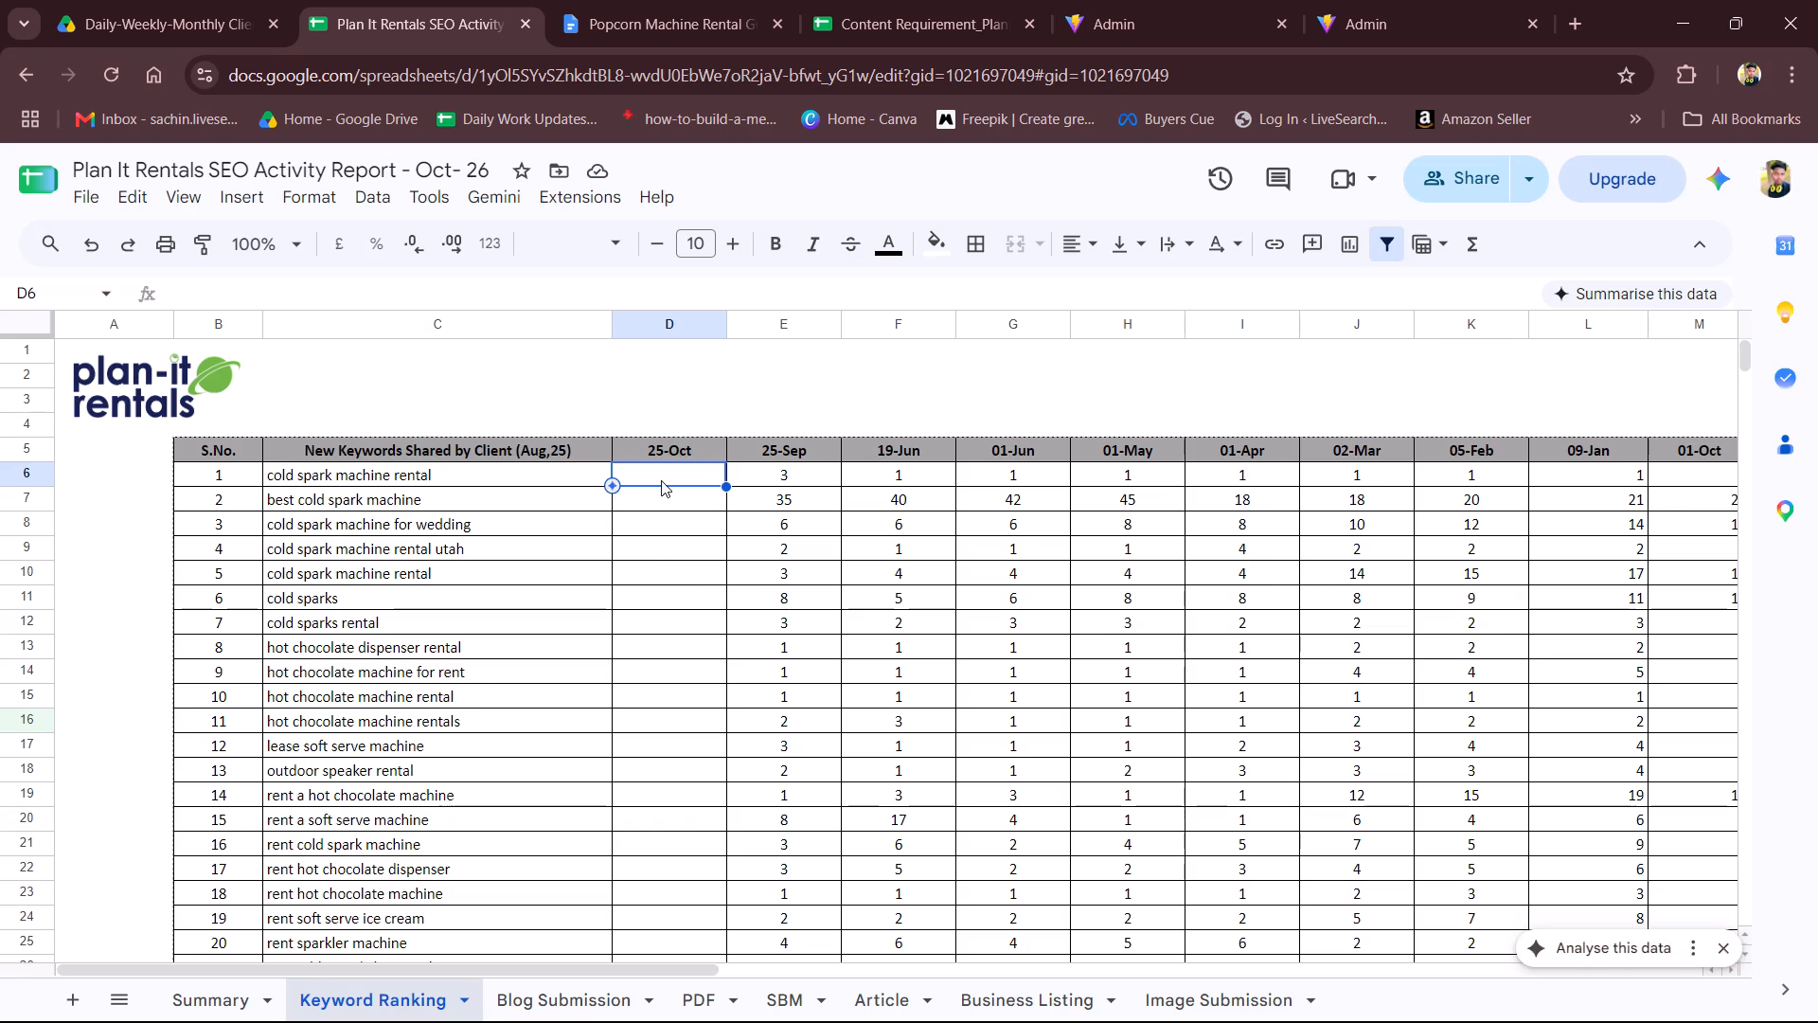
key("4")
Copy the second keyword, "best cold spark machine", from the sheet and search Google for it in the incognito window.
left_click(471, 506)
key("ctrl+c")
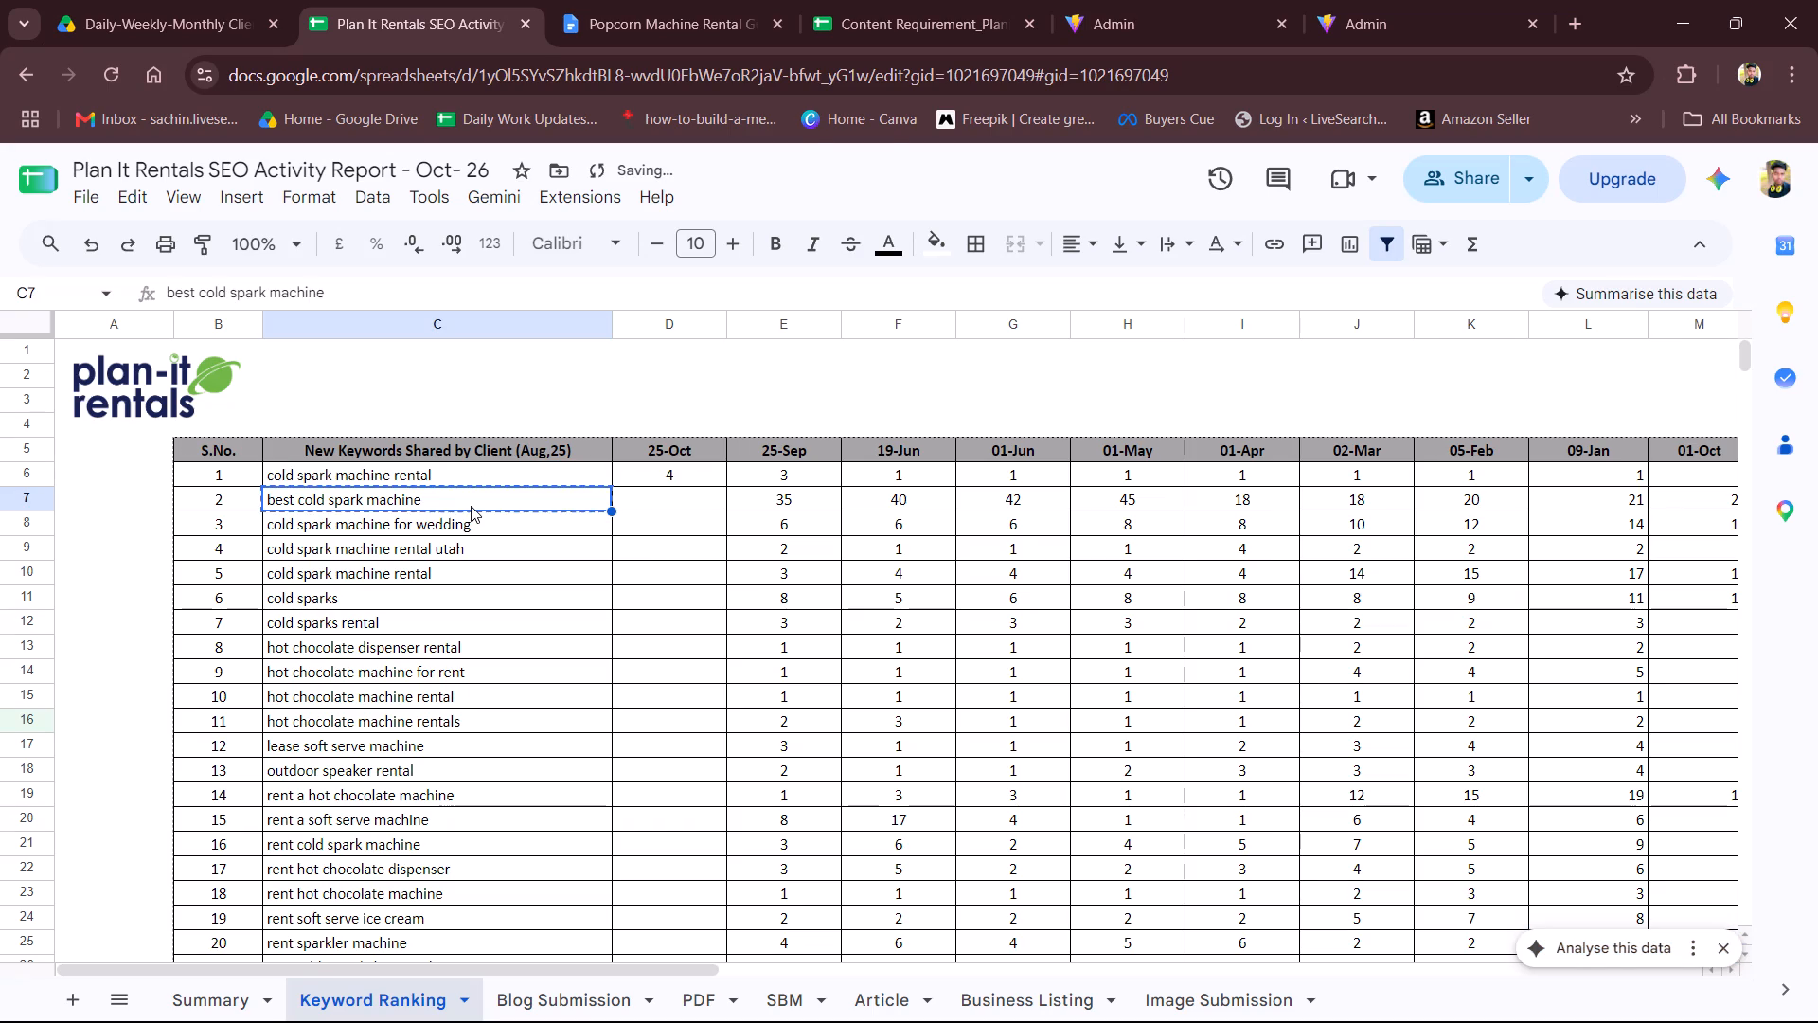
key("alt+Tab")
key("ctrl+e")
key("ctrl+v")
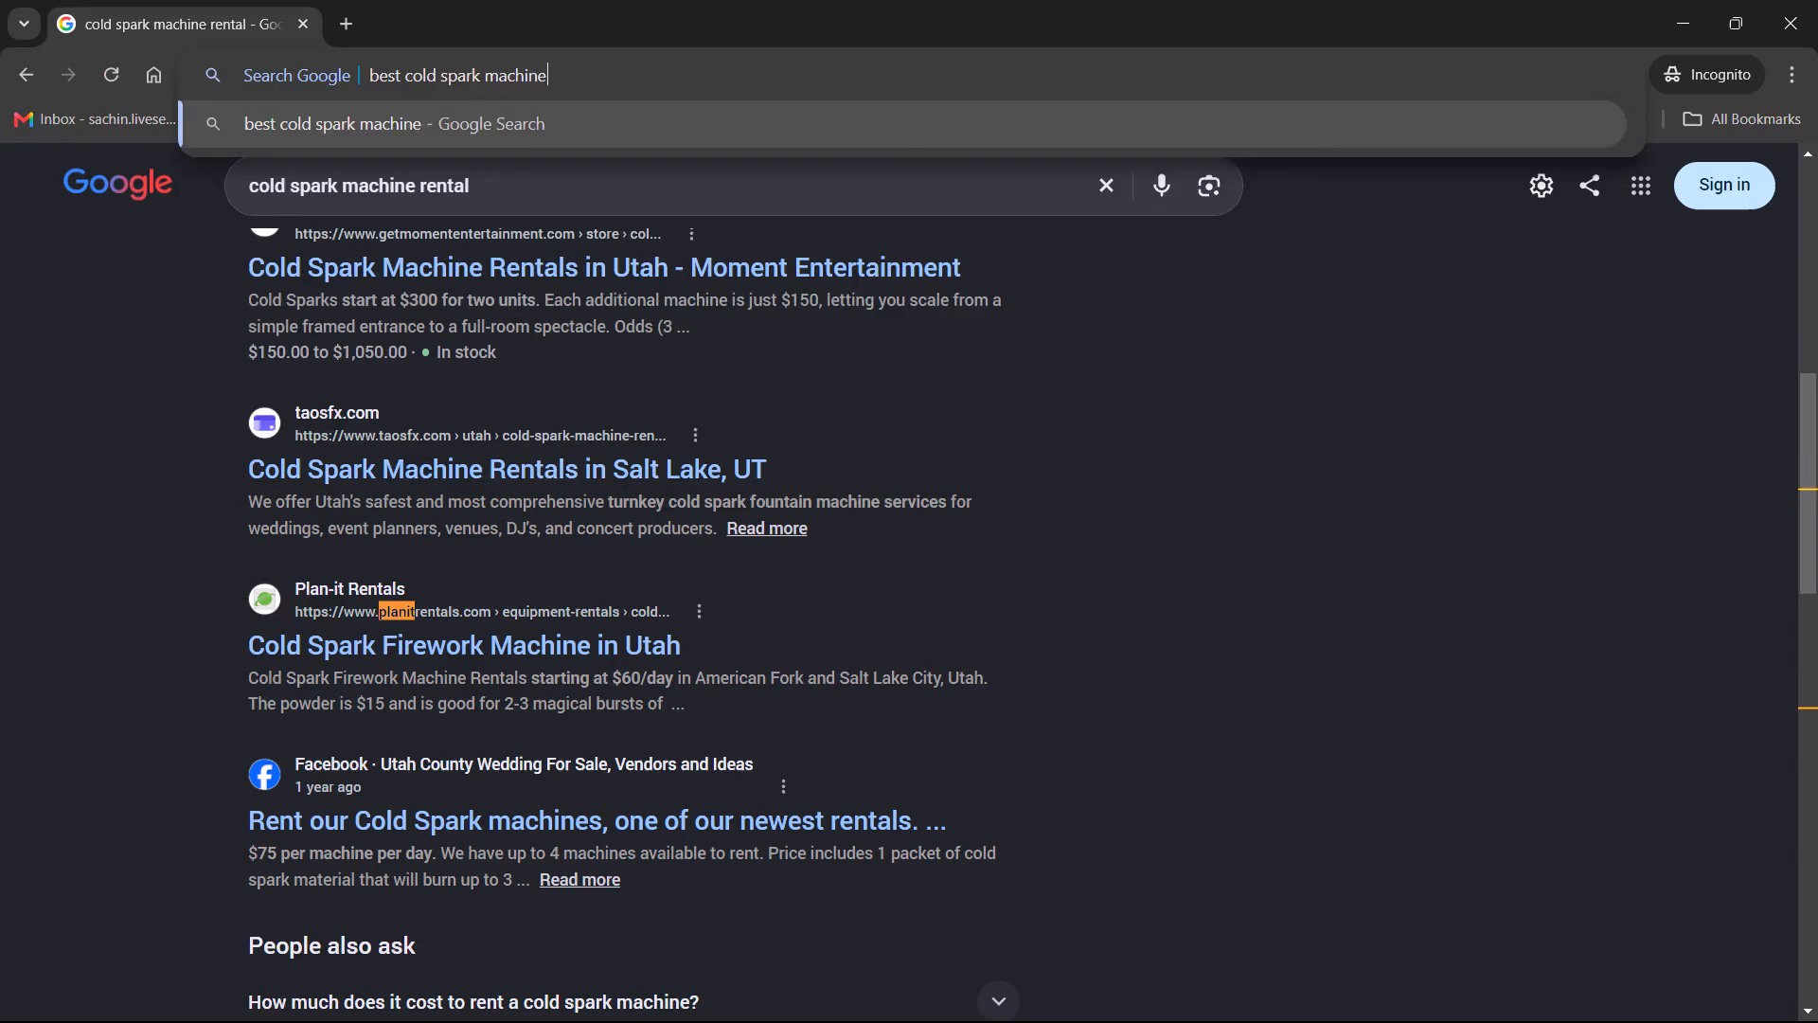
key("Return")
Check result pages 1 and 3 for "best cold spark machine" for any "planit" listing.
scroll(471, 506, "down", 2)
key("ctrl+f")
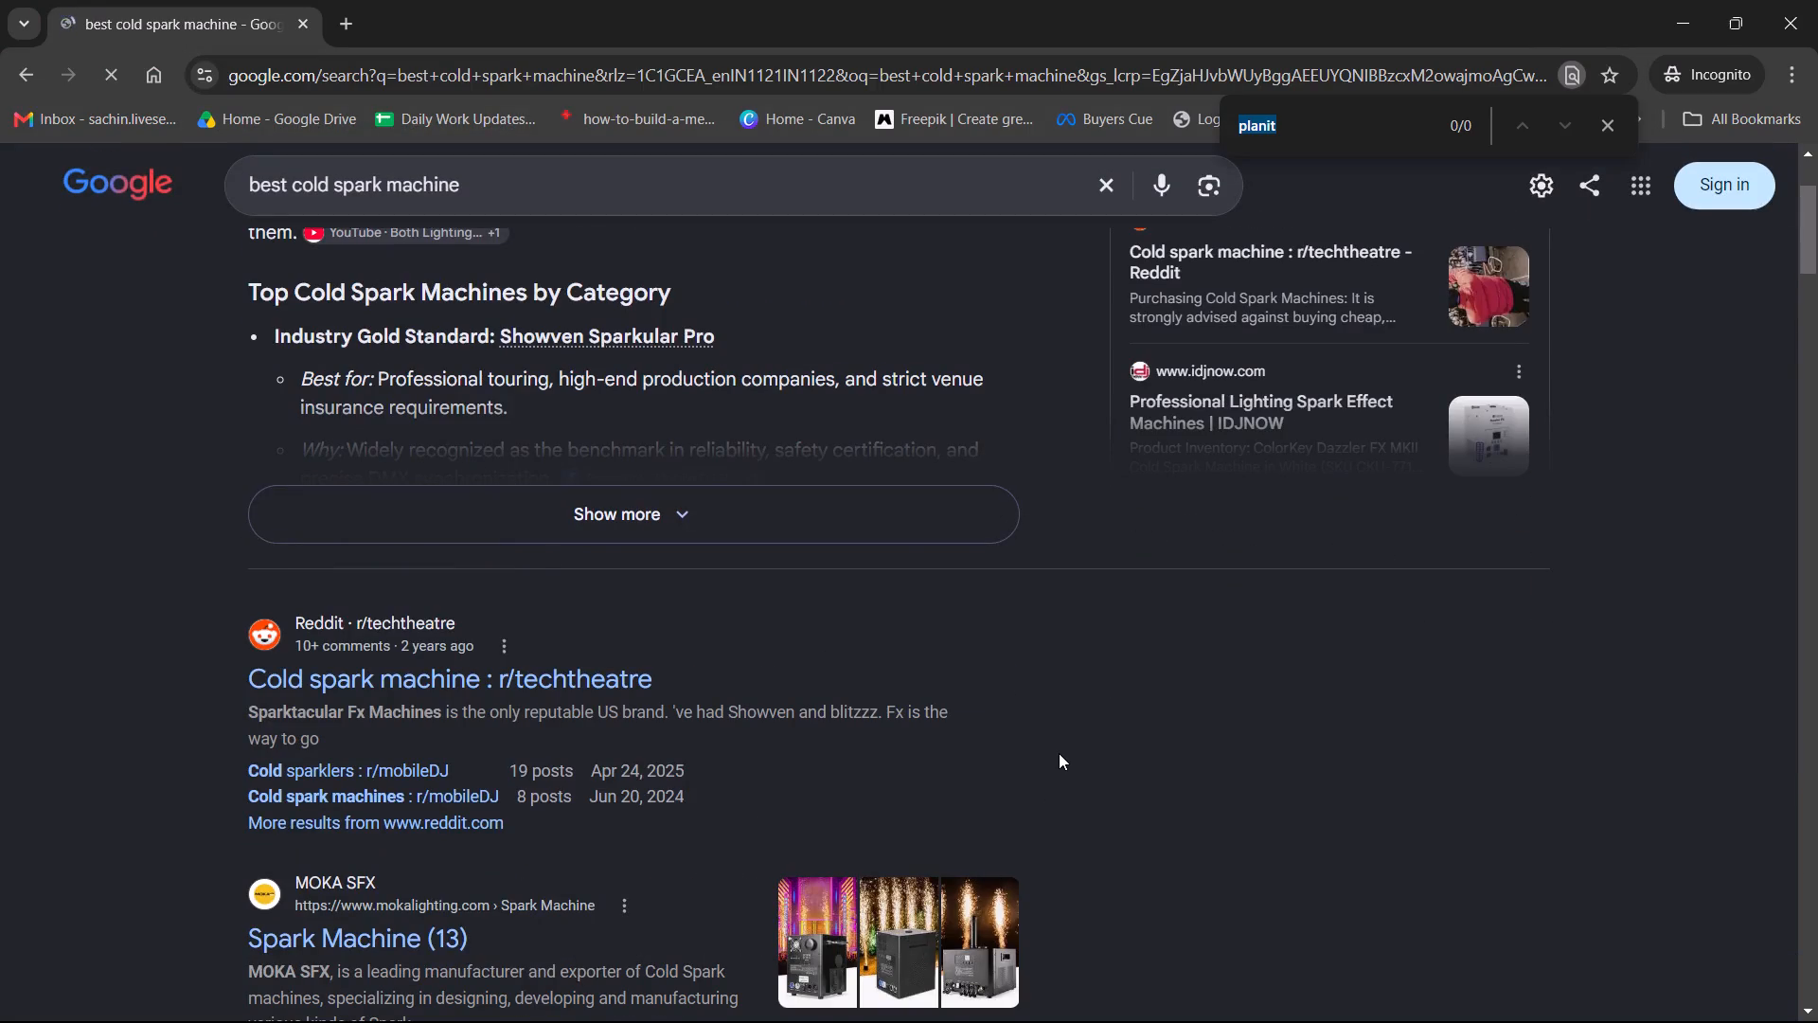
scroll(1059, 753, "down", 18)
scroll(787, 895, "down", 8)
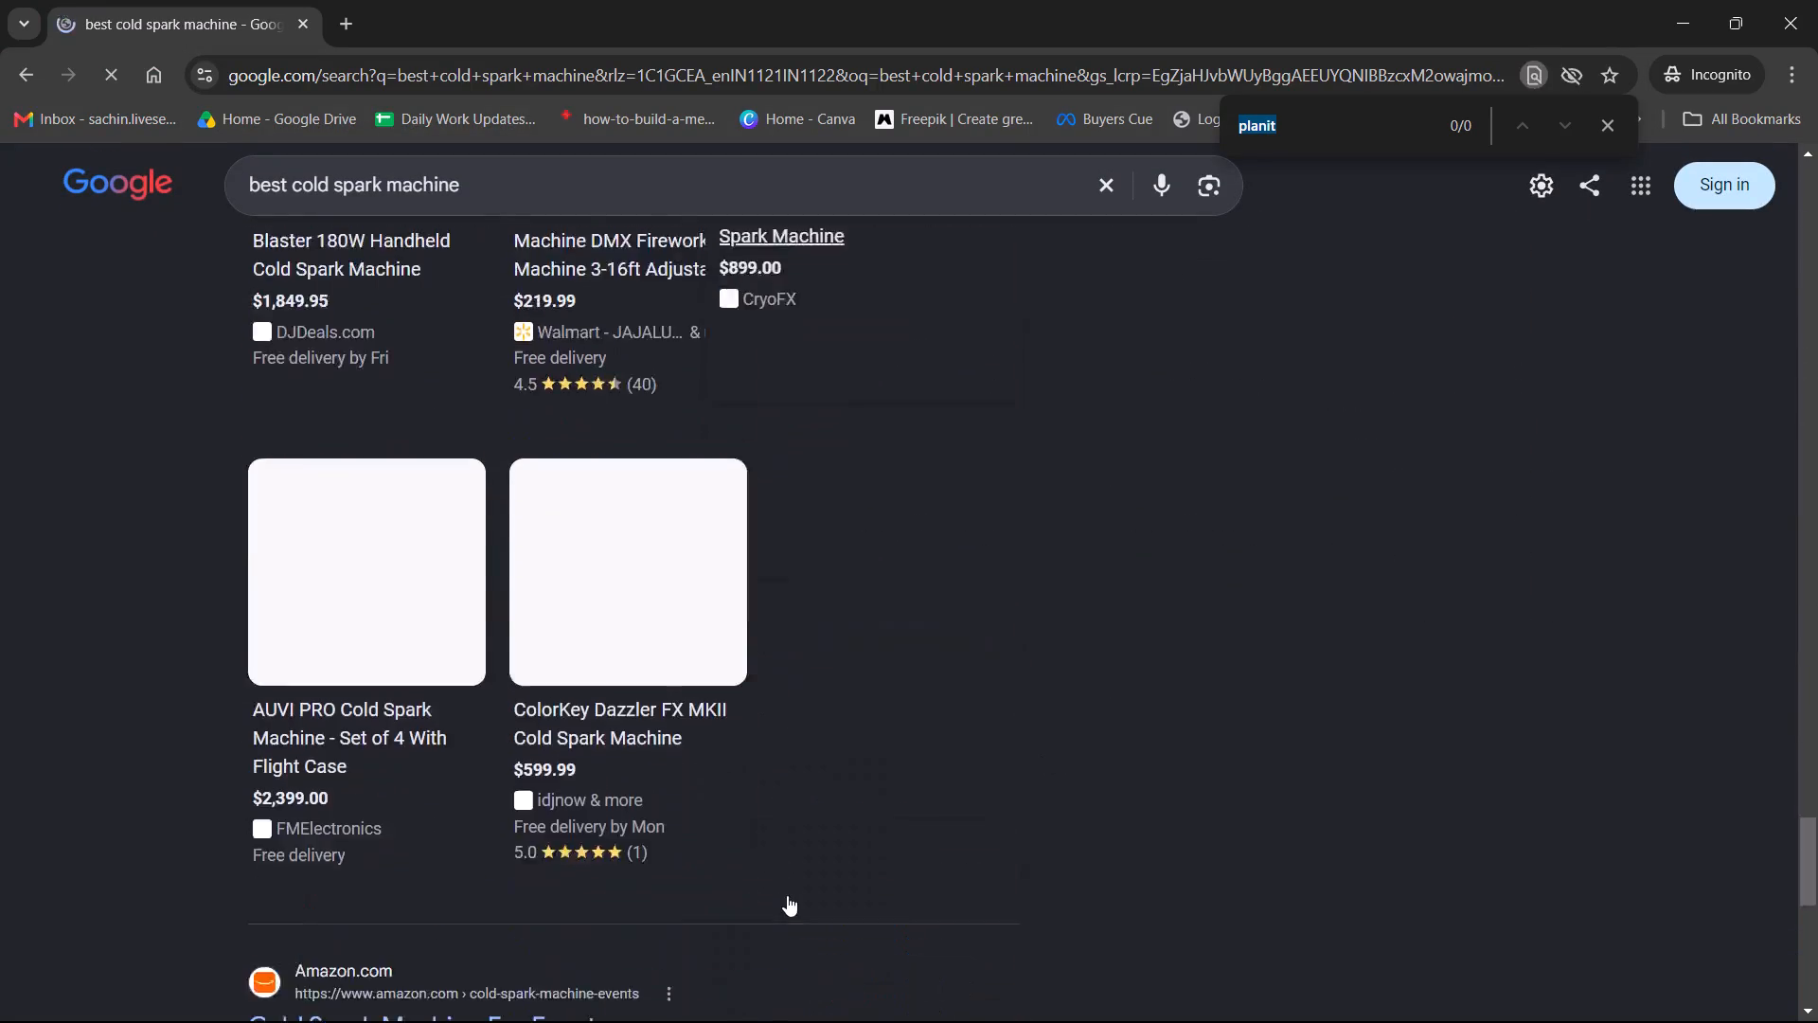
left_click(539, 842)
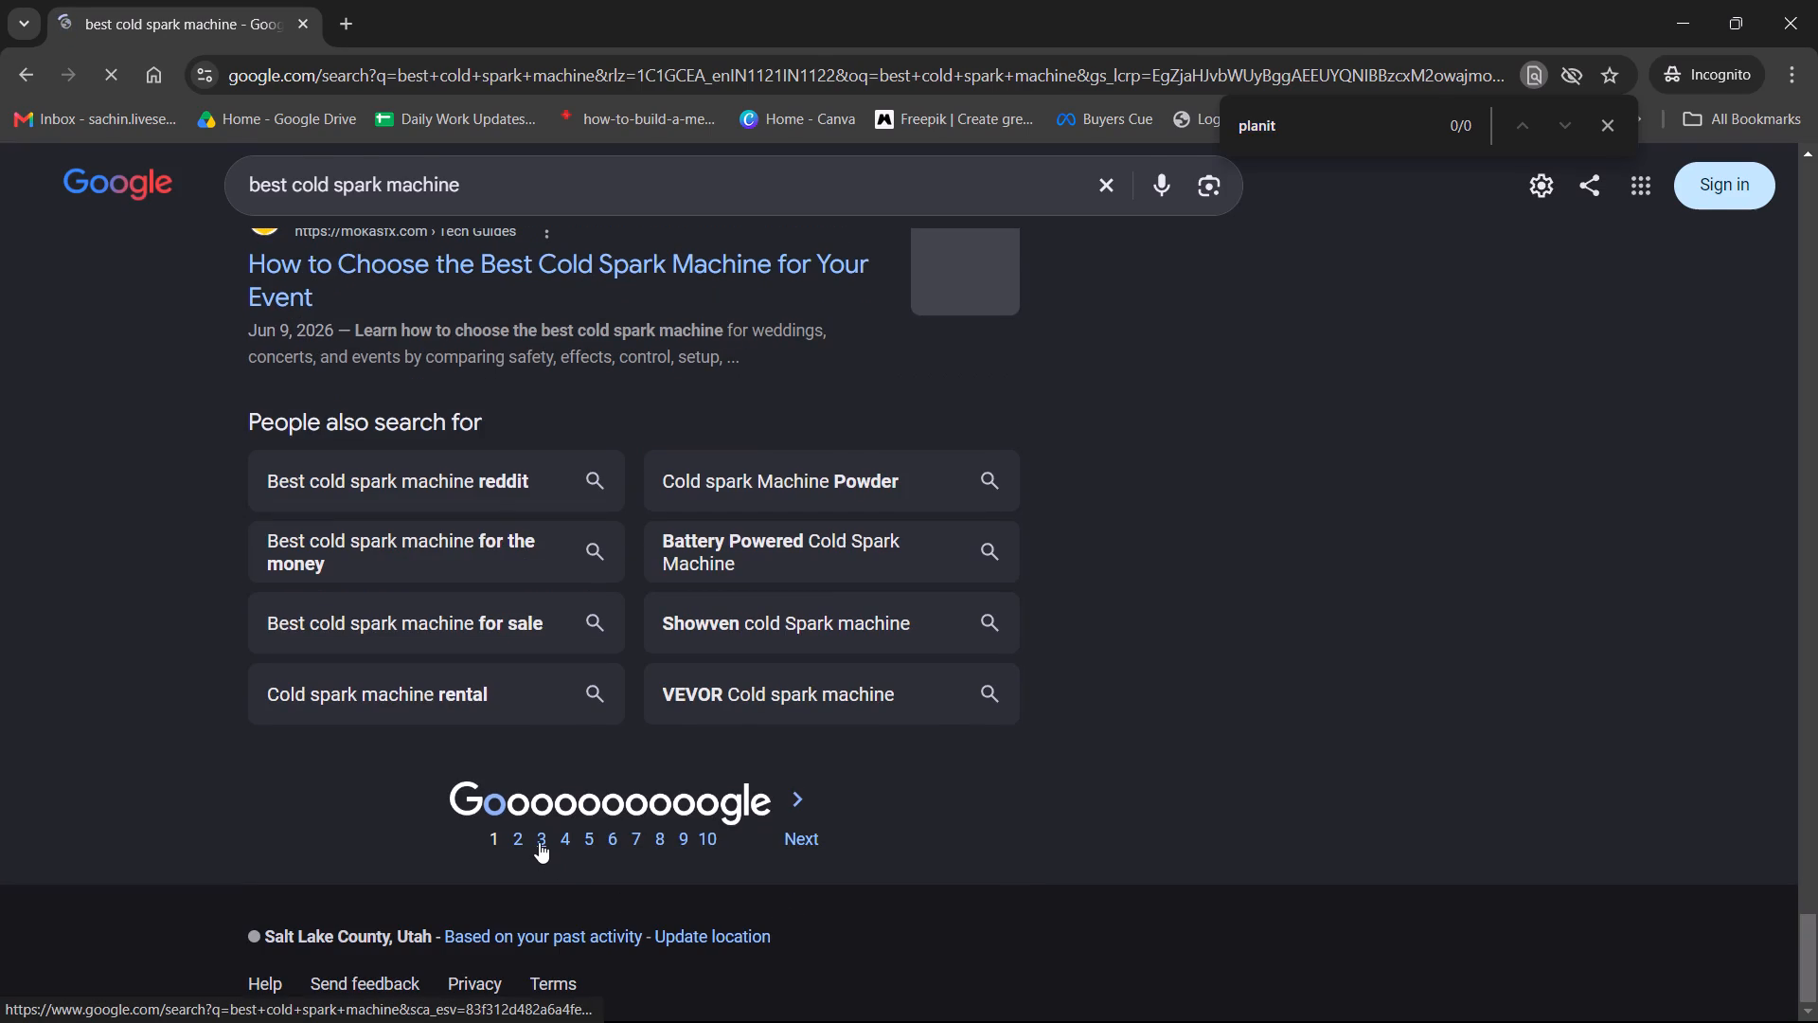
key("ctrl+f")
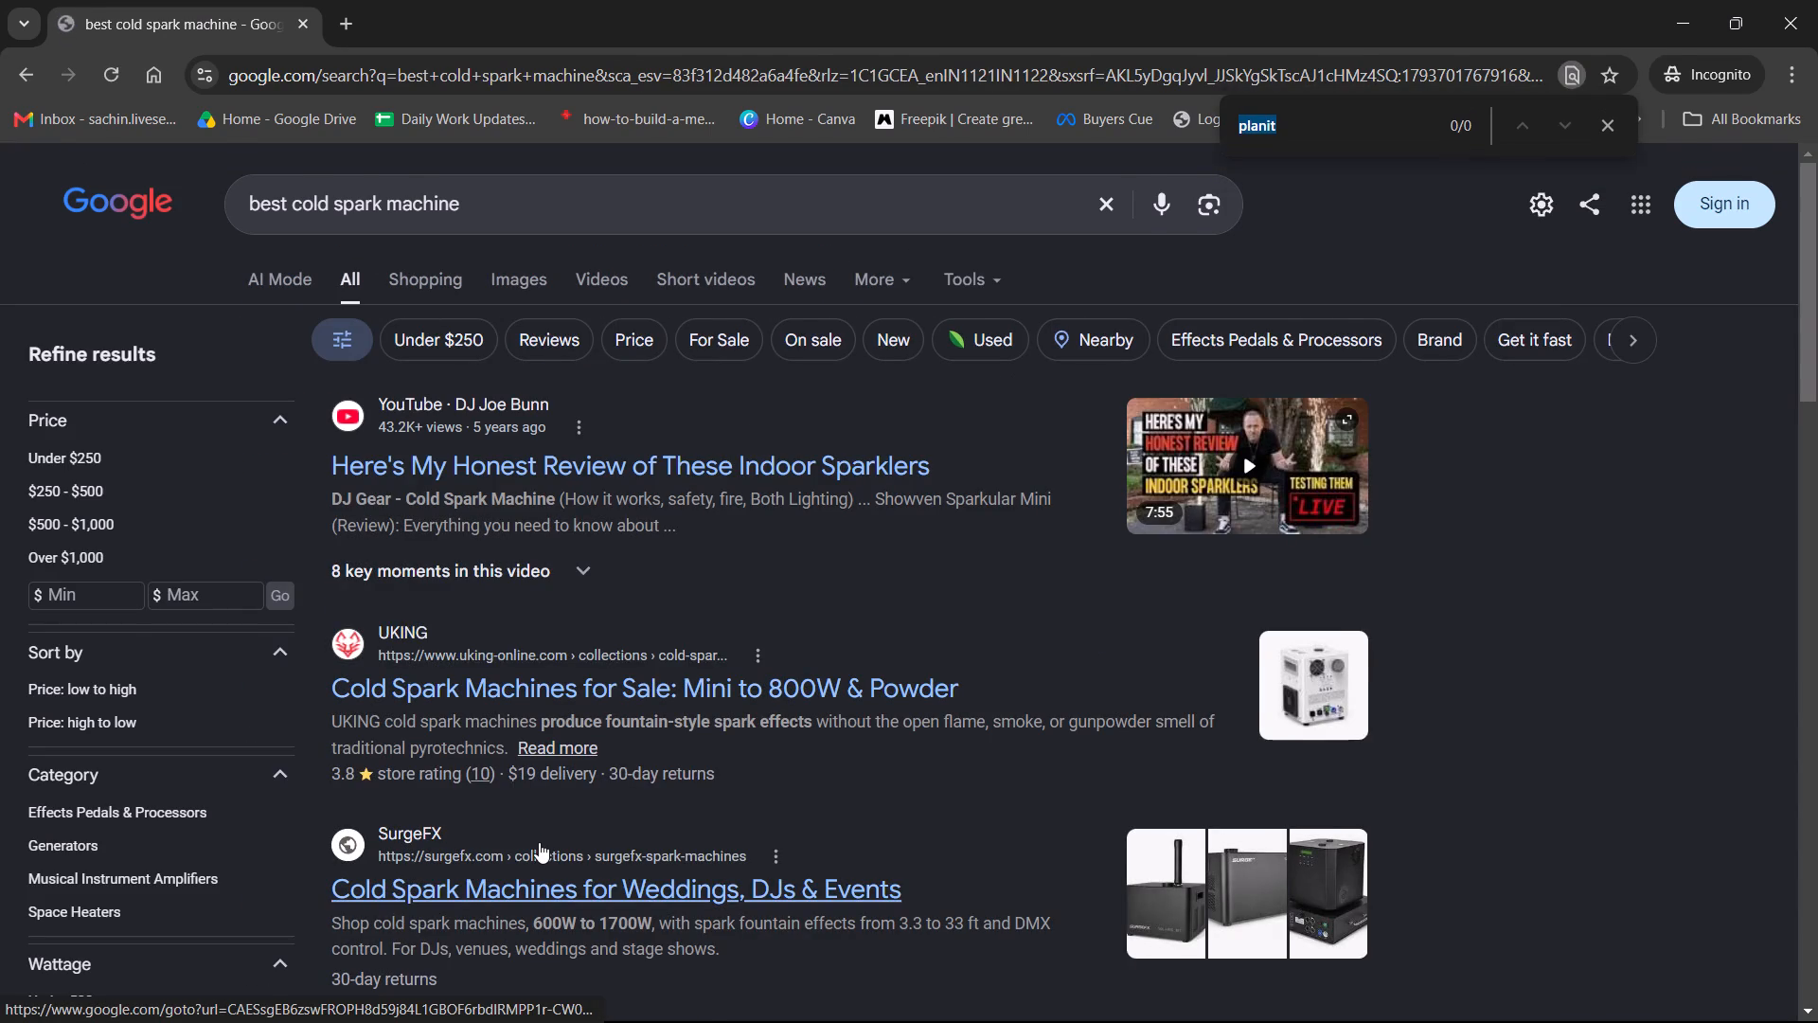
scroll(539, 842, "down", 20)
scroll(539, 842, "down", 5)
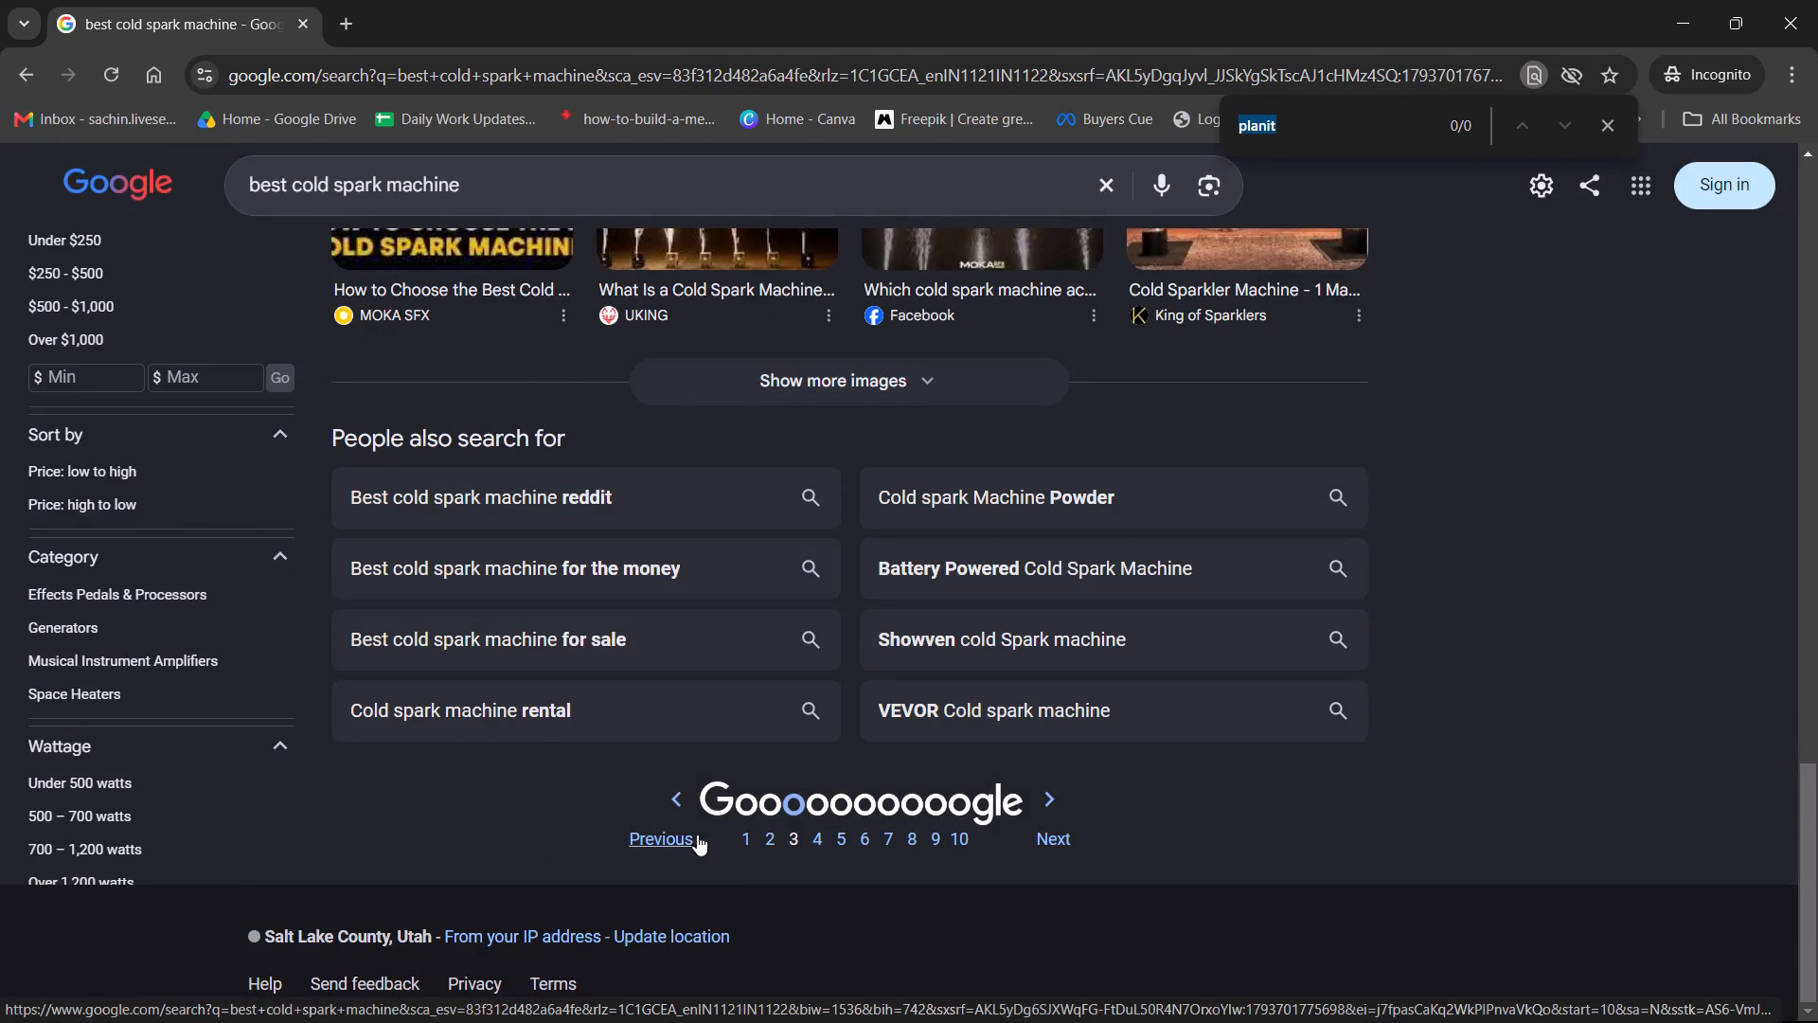
Check result pages 4 and 5 for "best cold spark machine" for any "planit" listing.
left_click(826, 839)
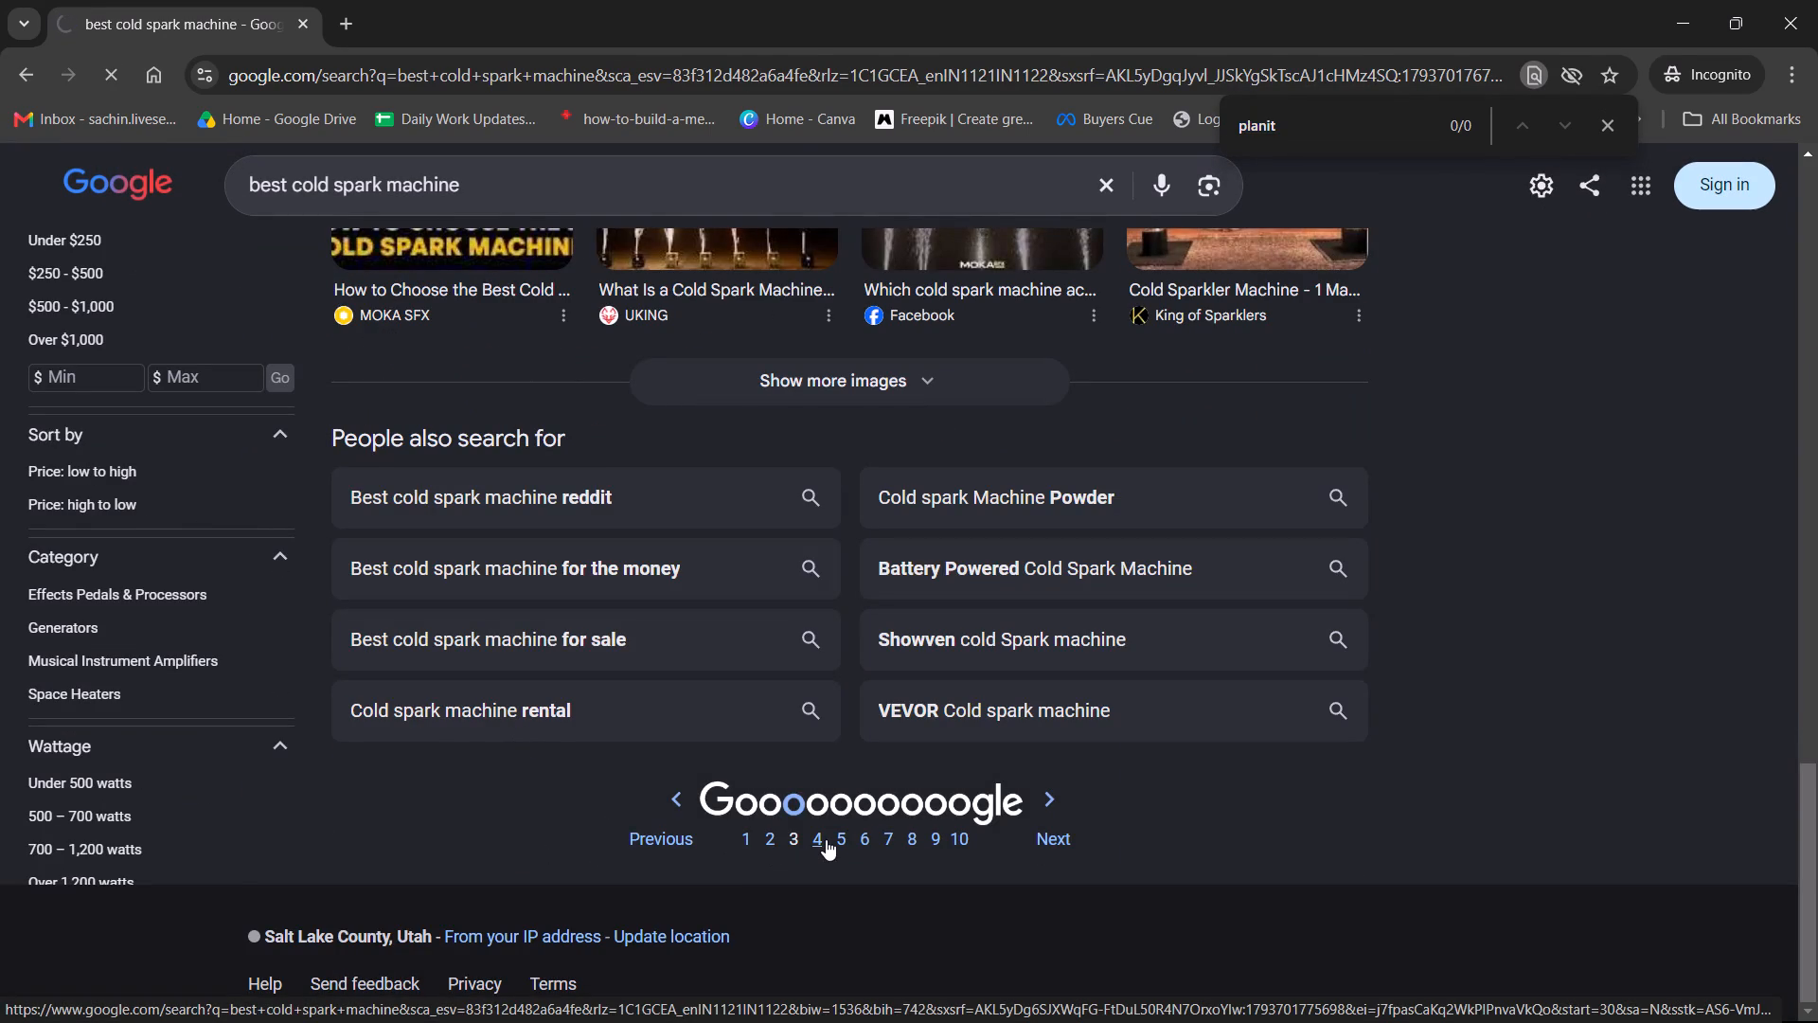
key("ctrl+f")
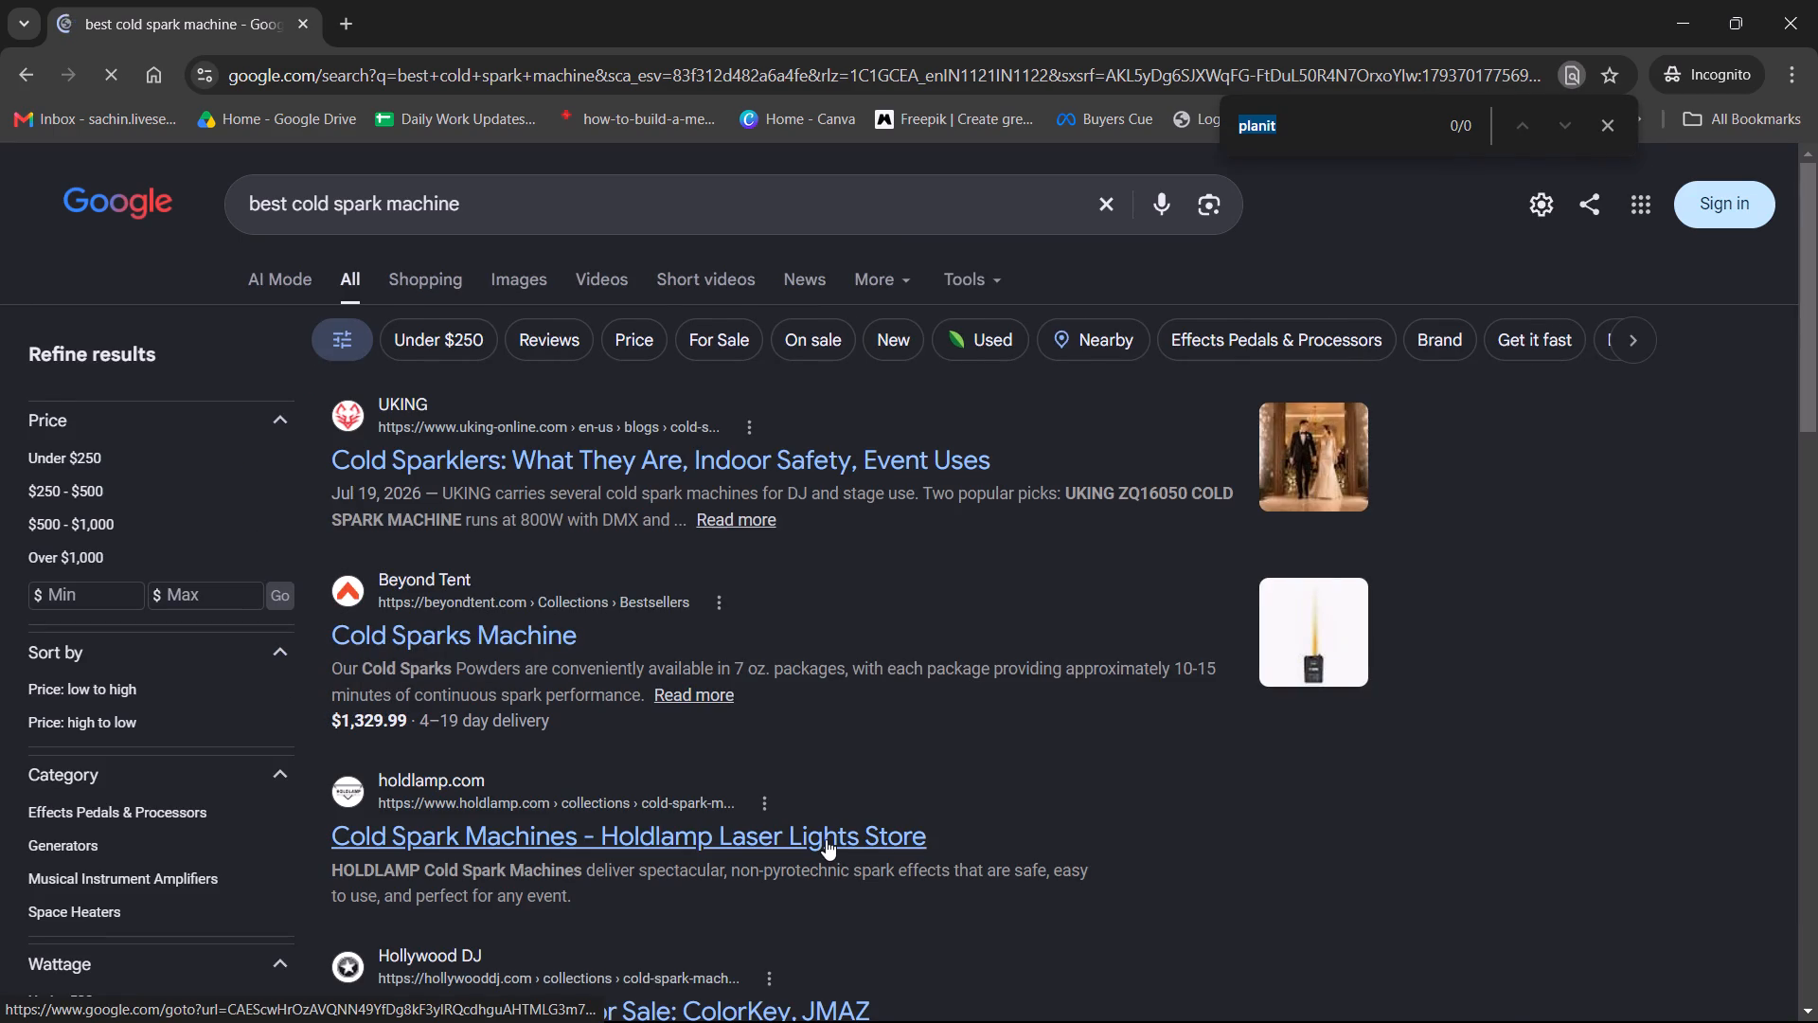
scroll(826, 839, "down", 13)
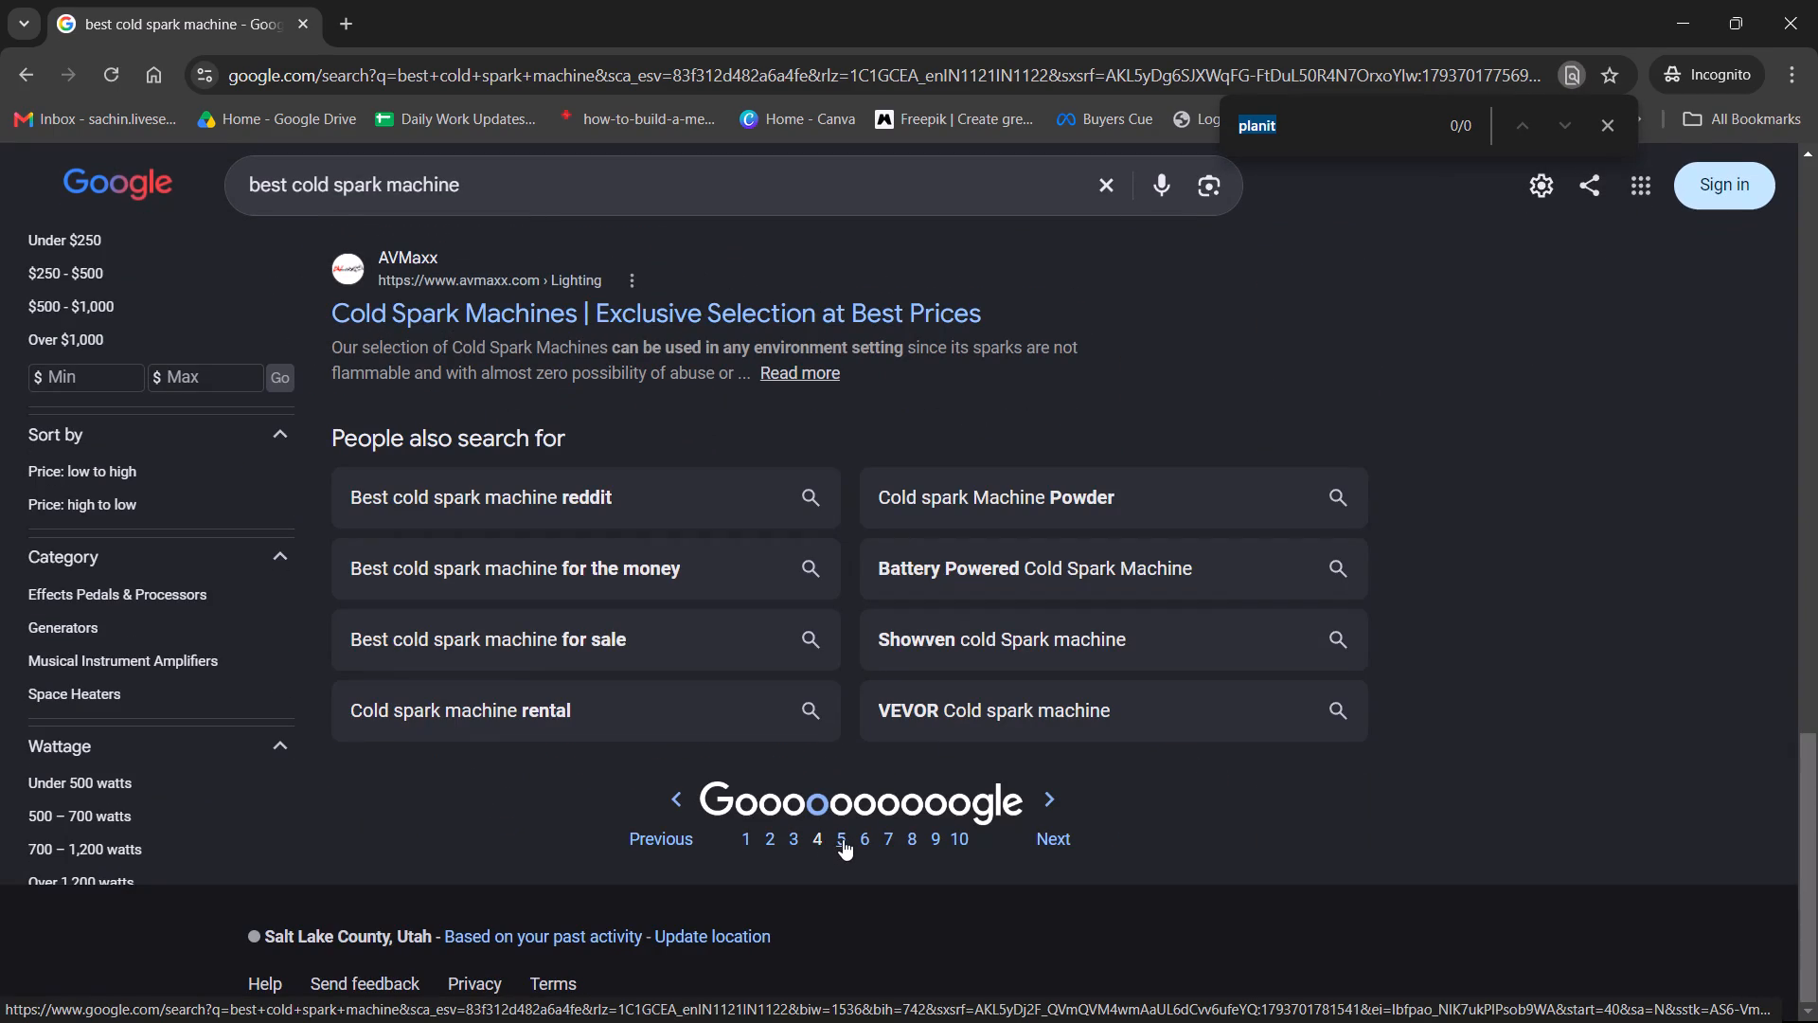
left_click(843, 839)
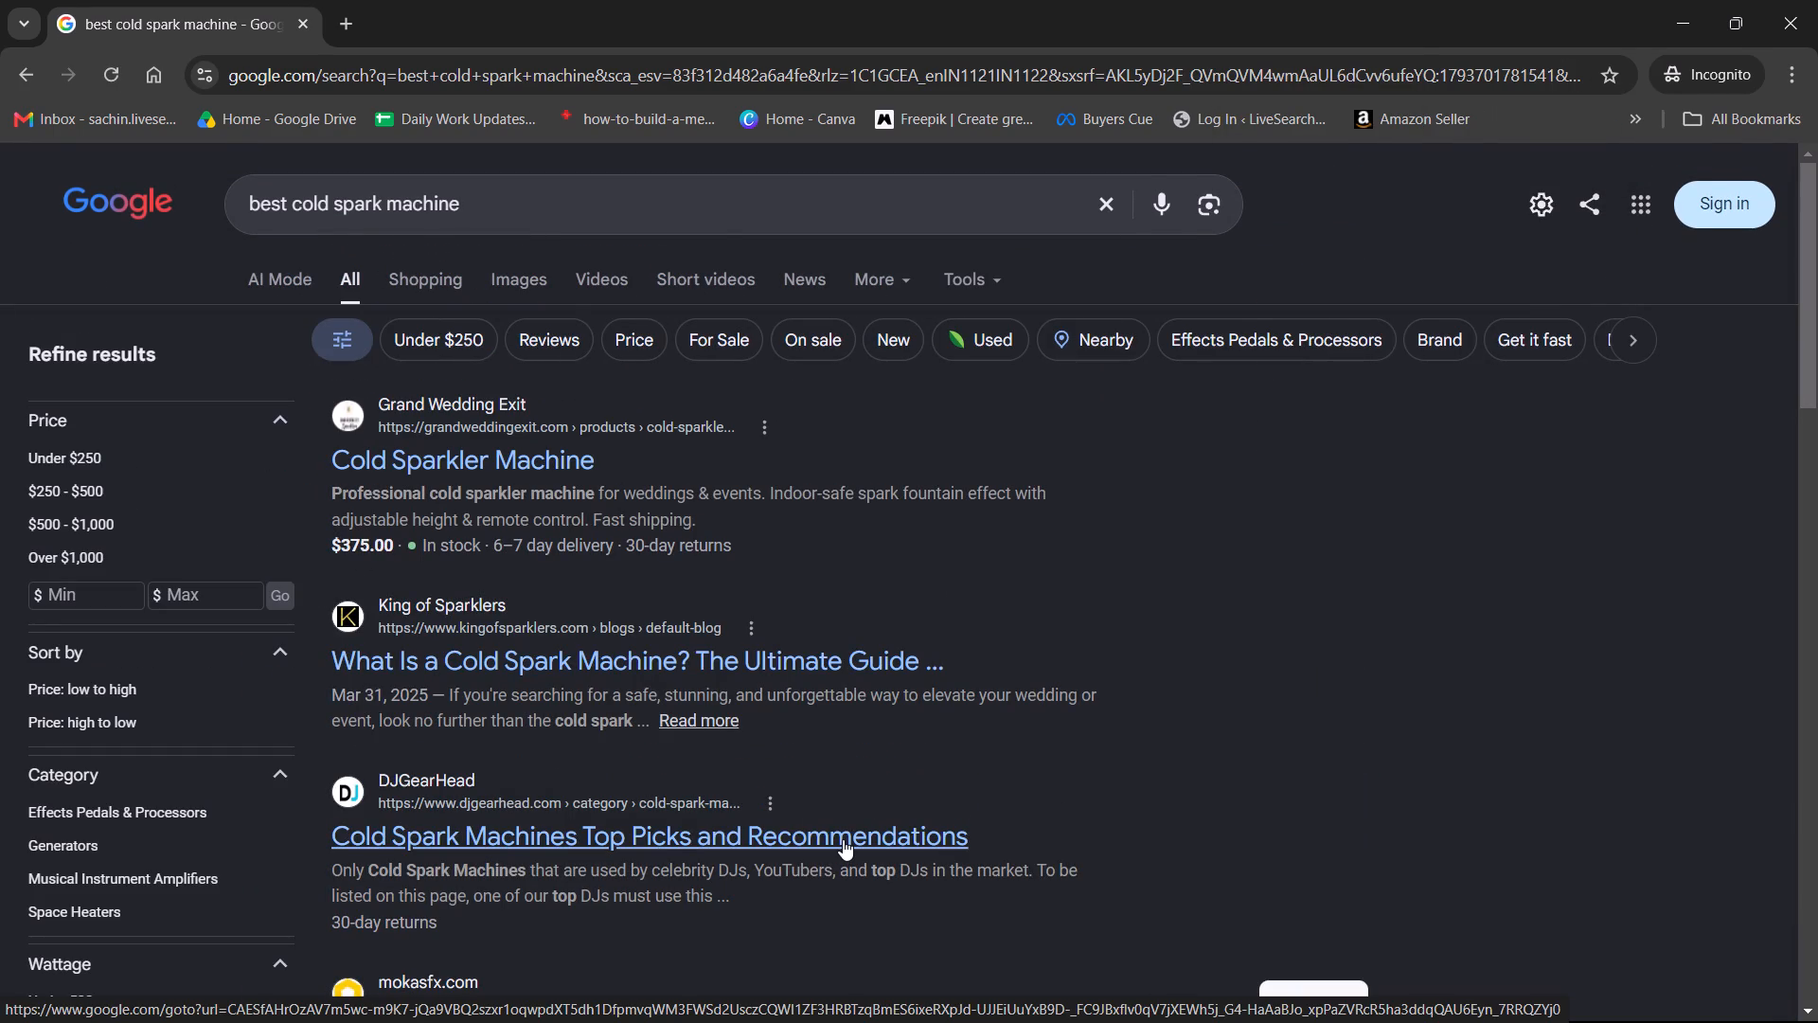
key("ctrl+f")
scroll(843, 839, "down", 18)
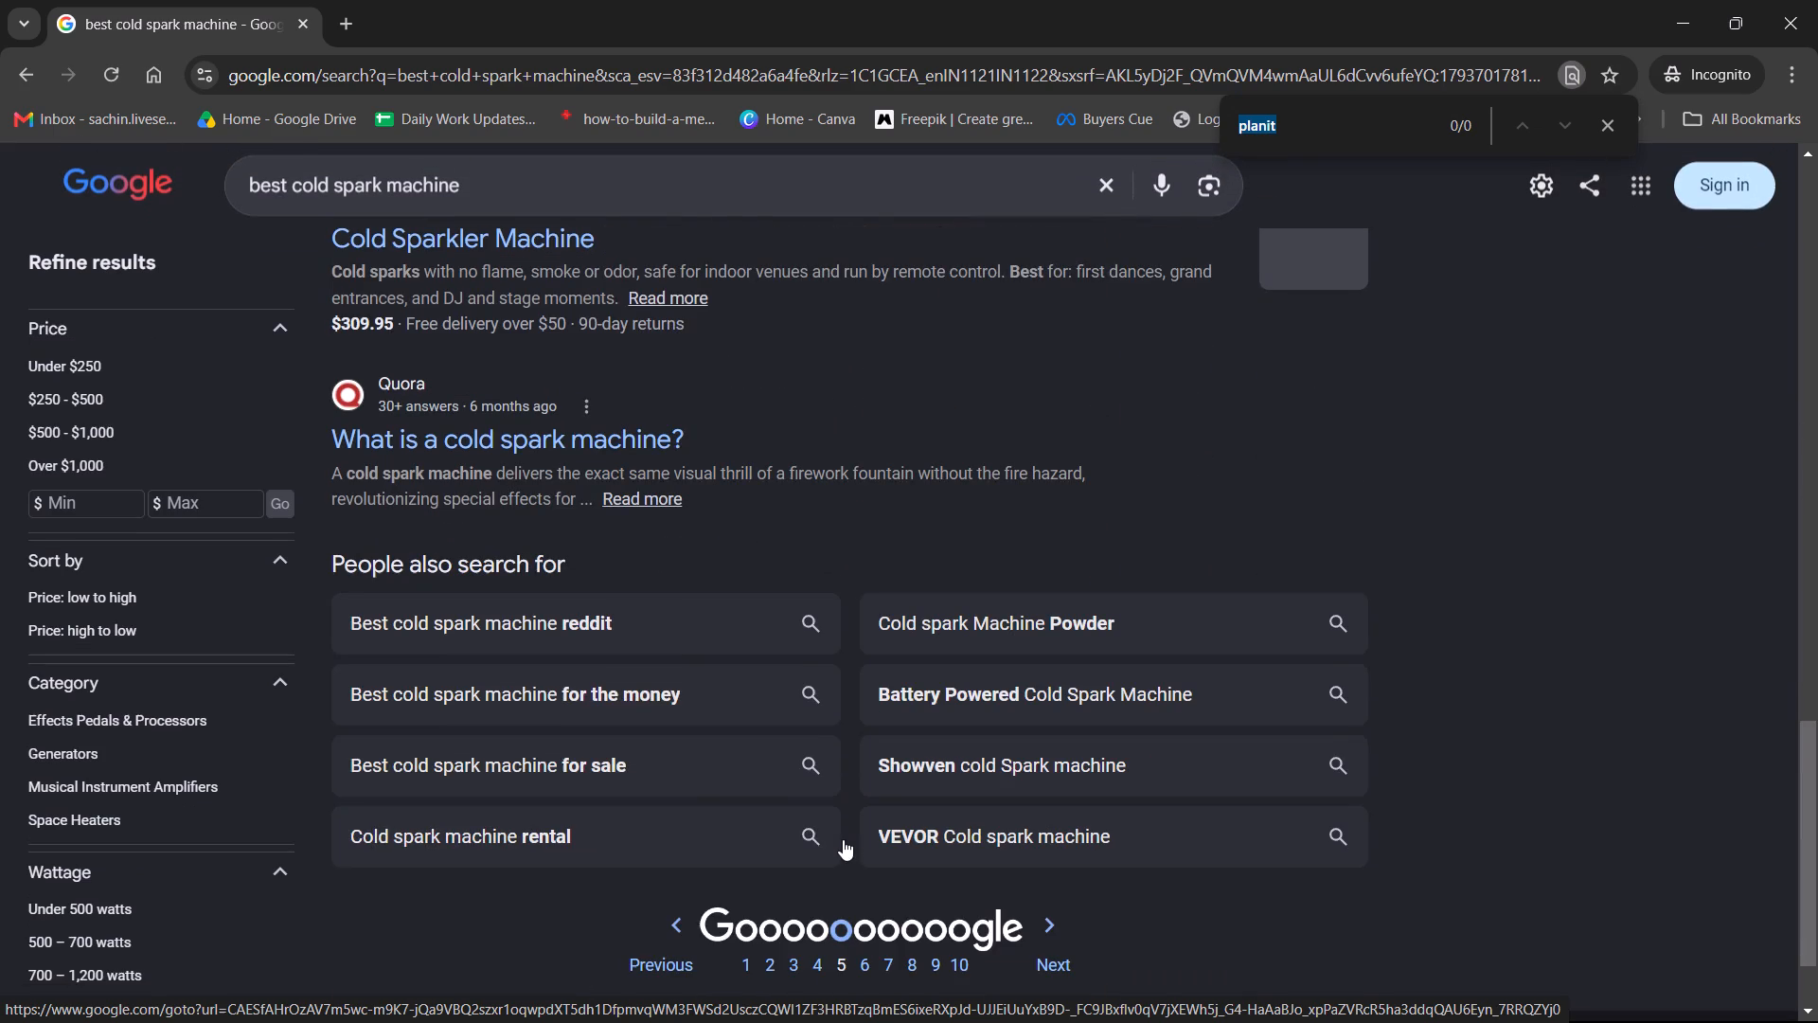
left_click(872, 839)
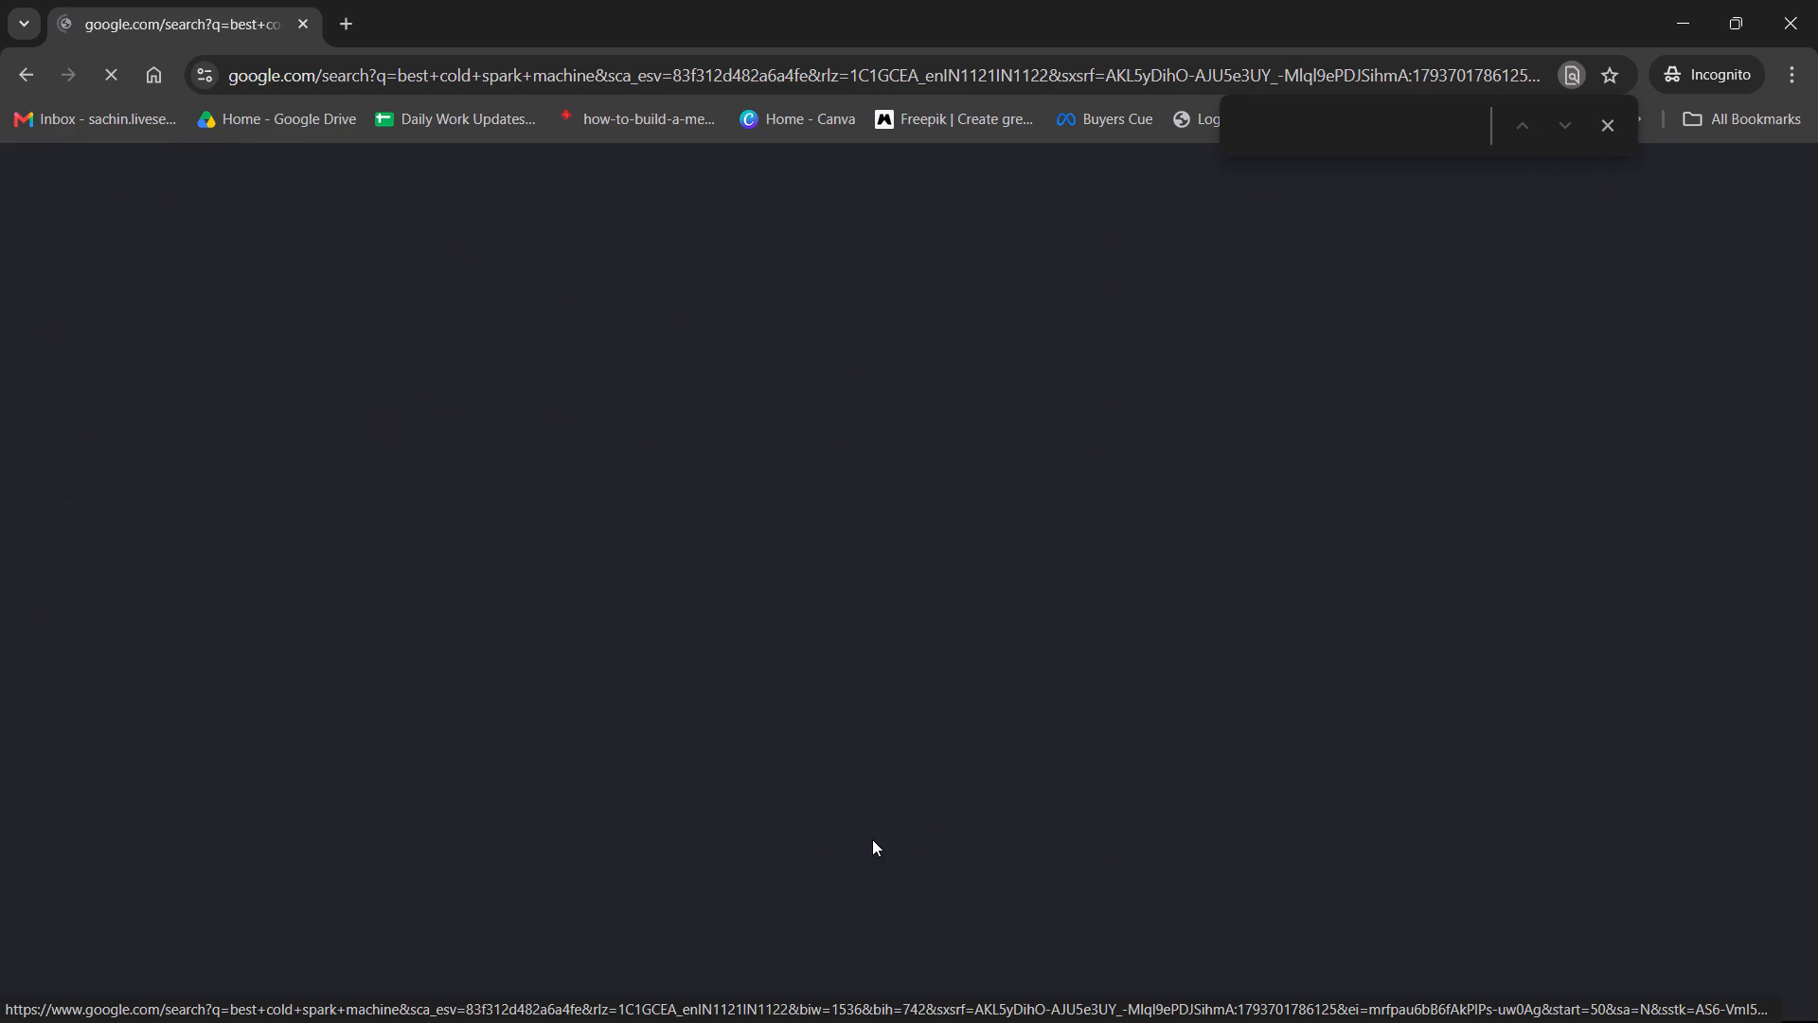
key("ctrl+f")
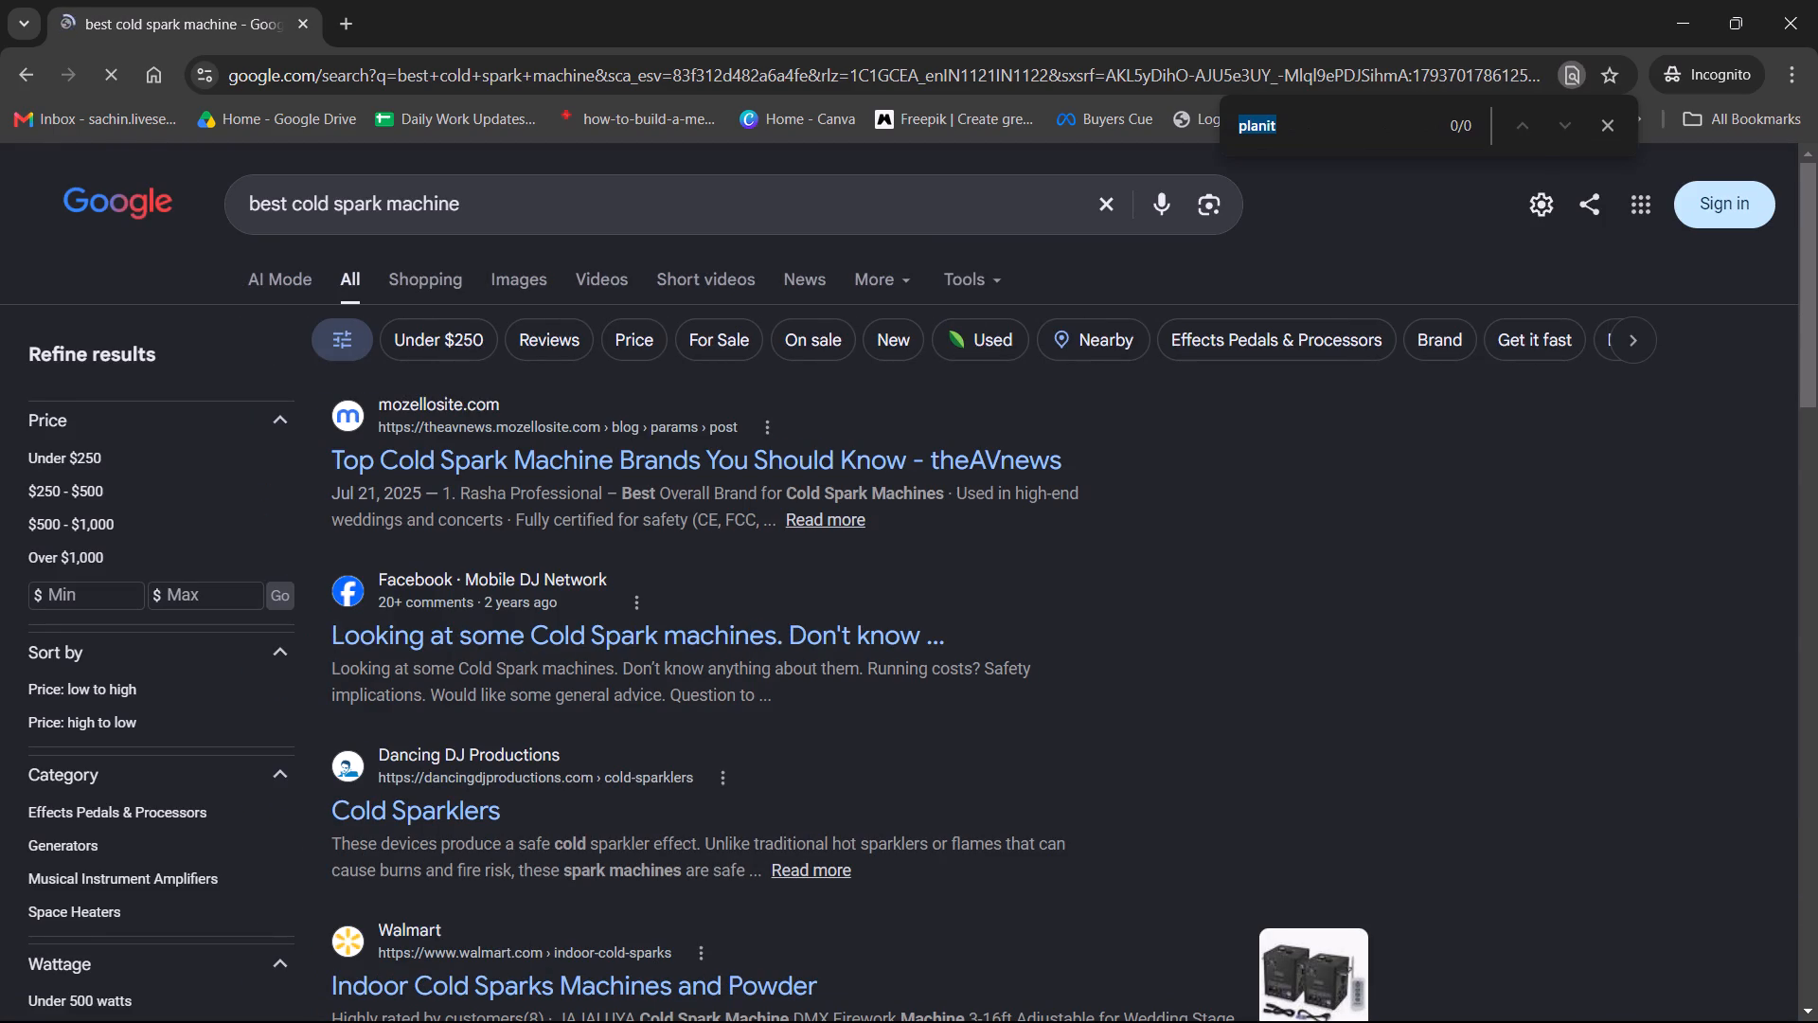
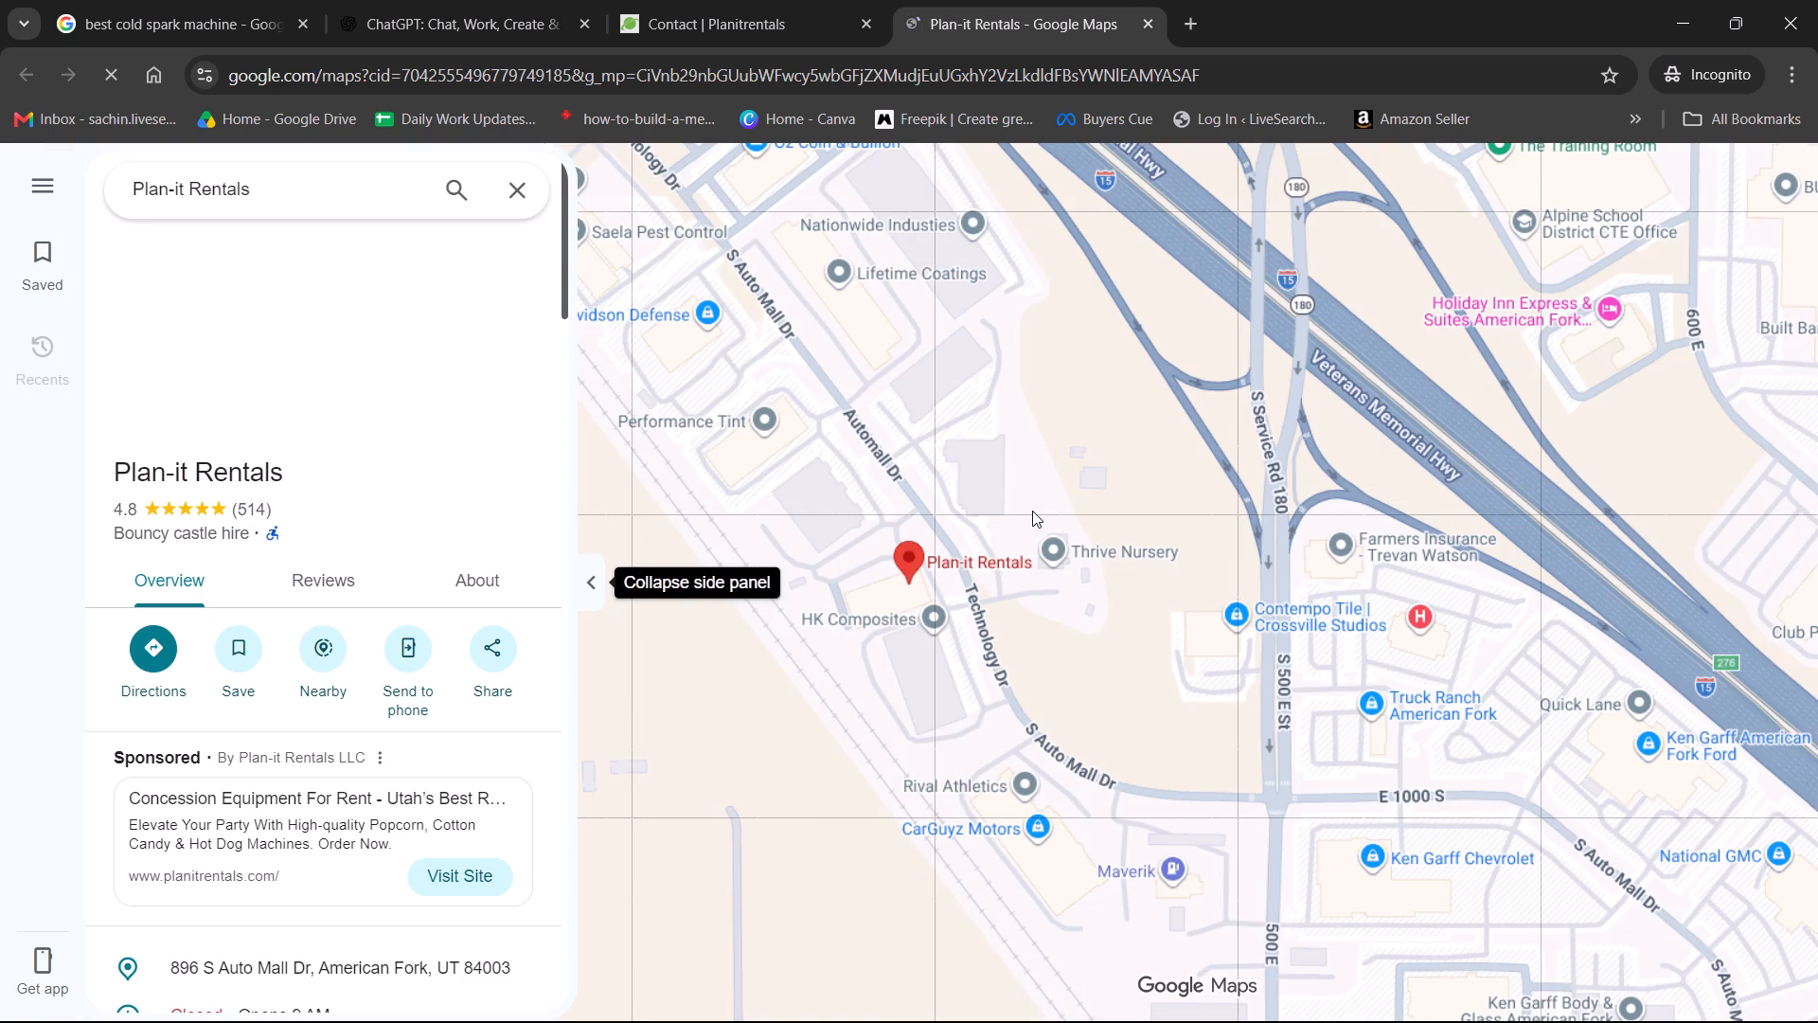
scroll(907, 560, "down", 2)
scroll(936, 548, "up", 1)
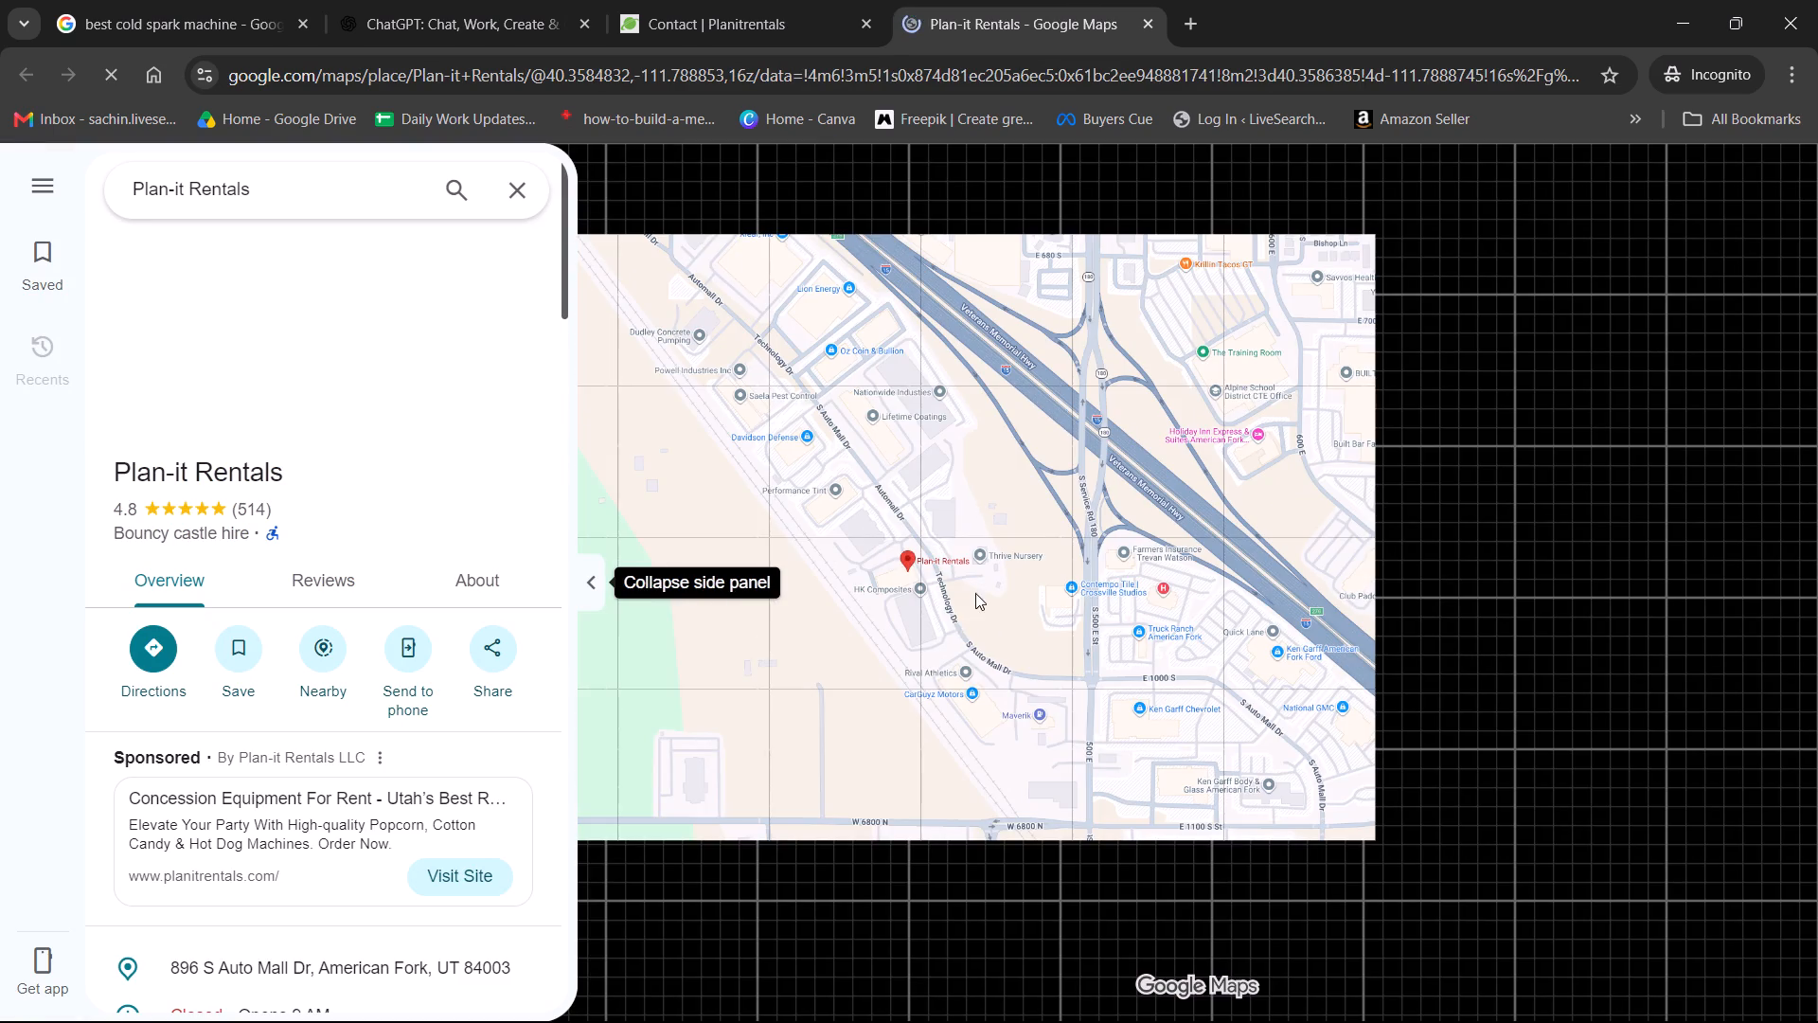
scroll(953, 635, "up", 1)
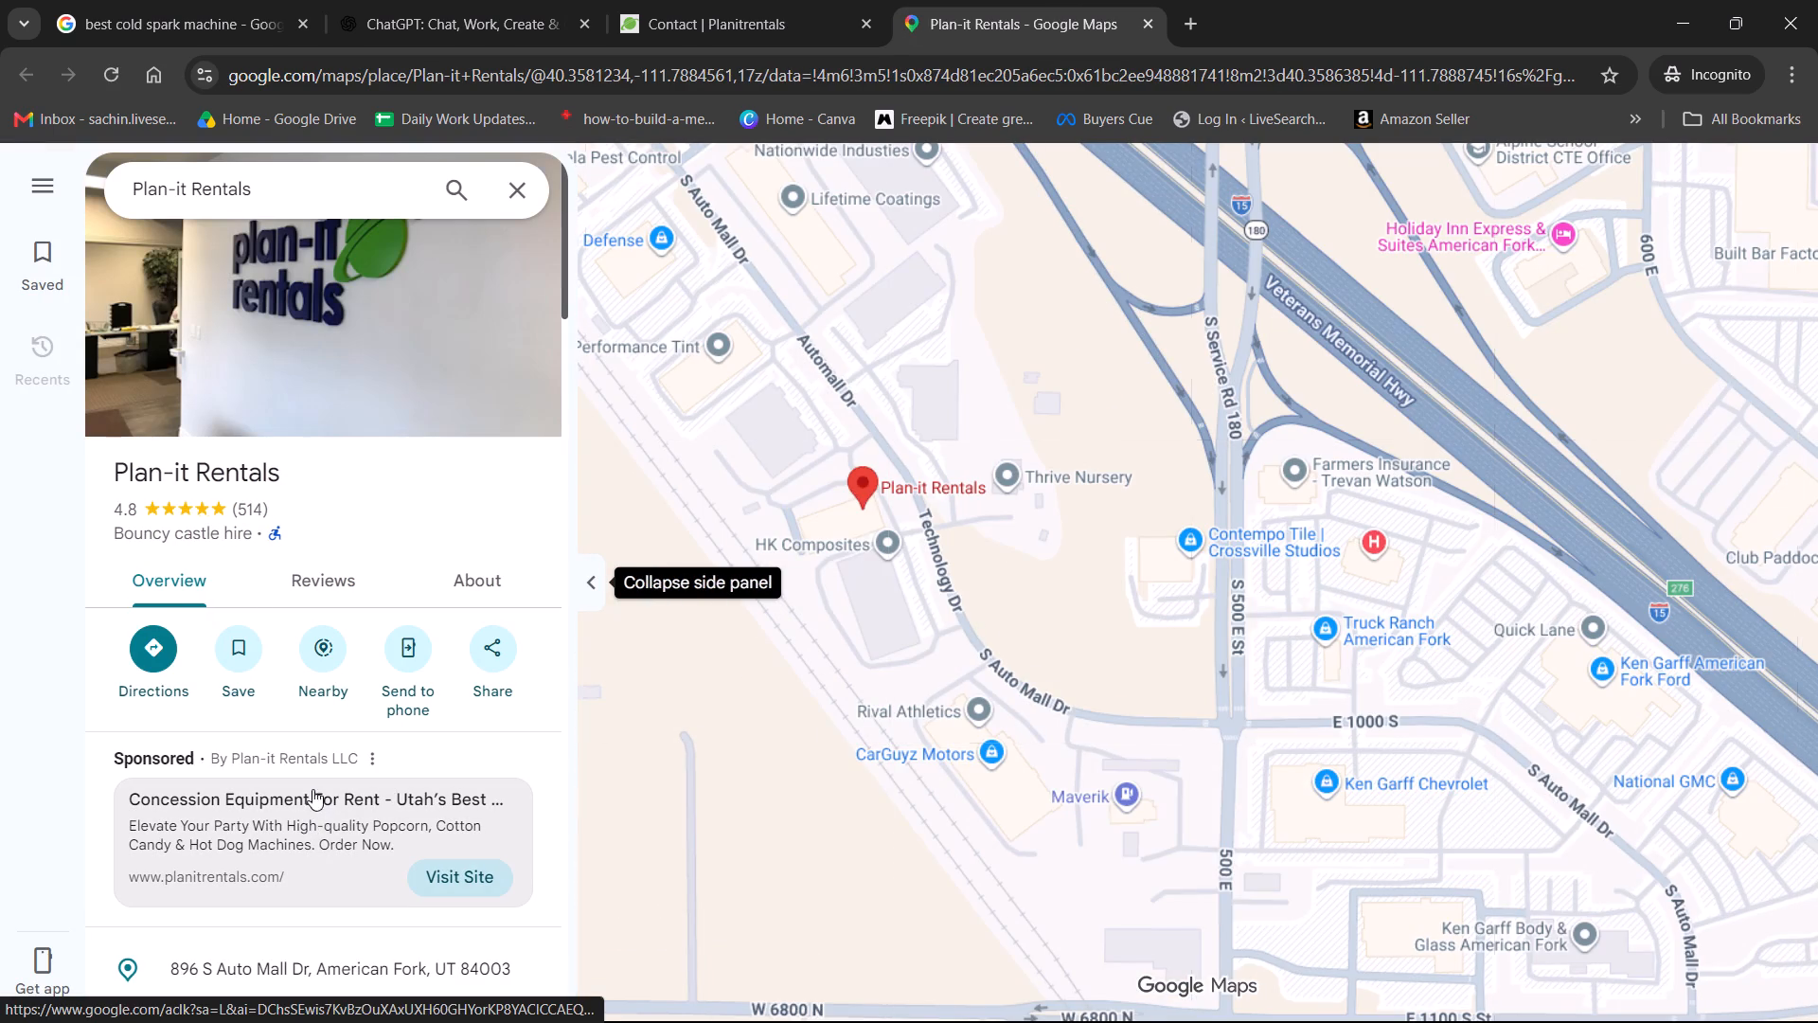
Review the Plan-it Rentals listing details and examine which cities lie around its location on the map.
scroll(309, 787, "down", 2)
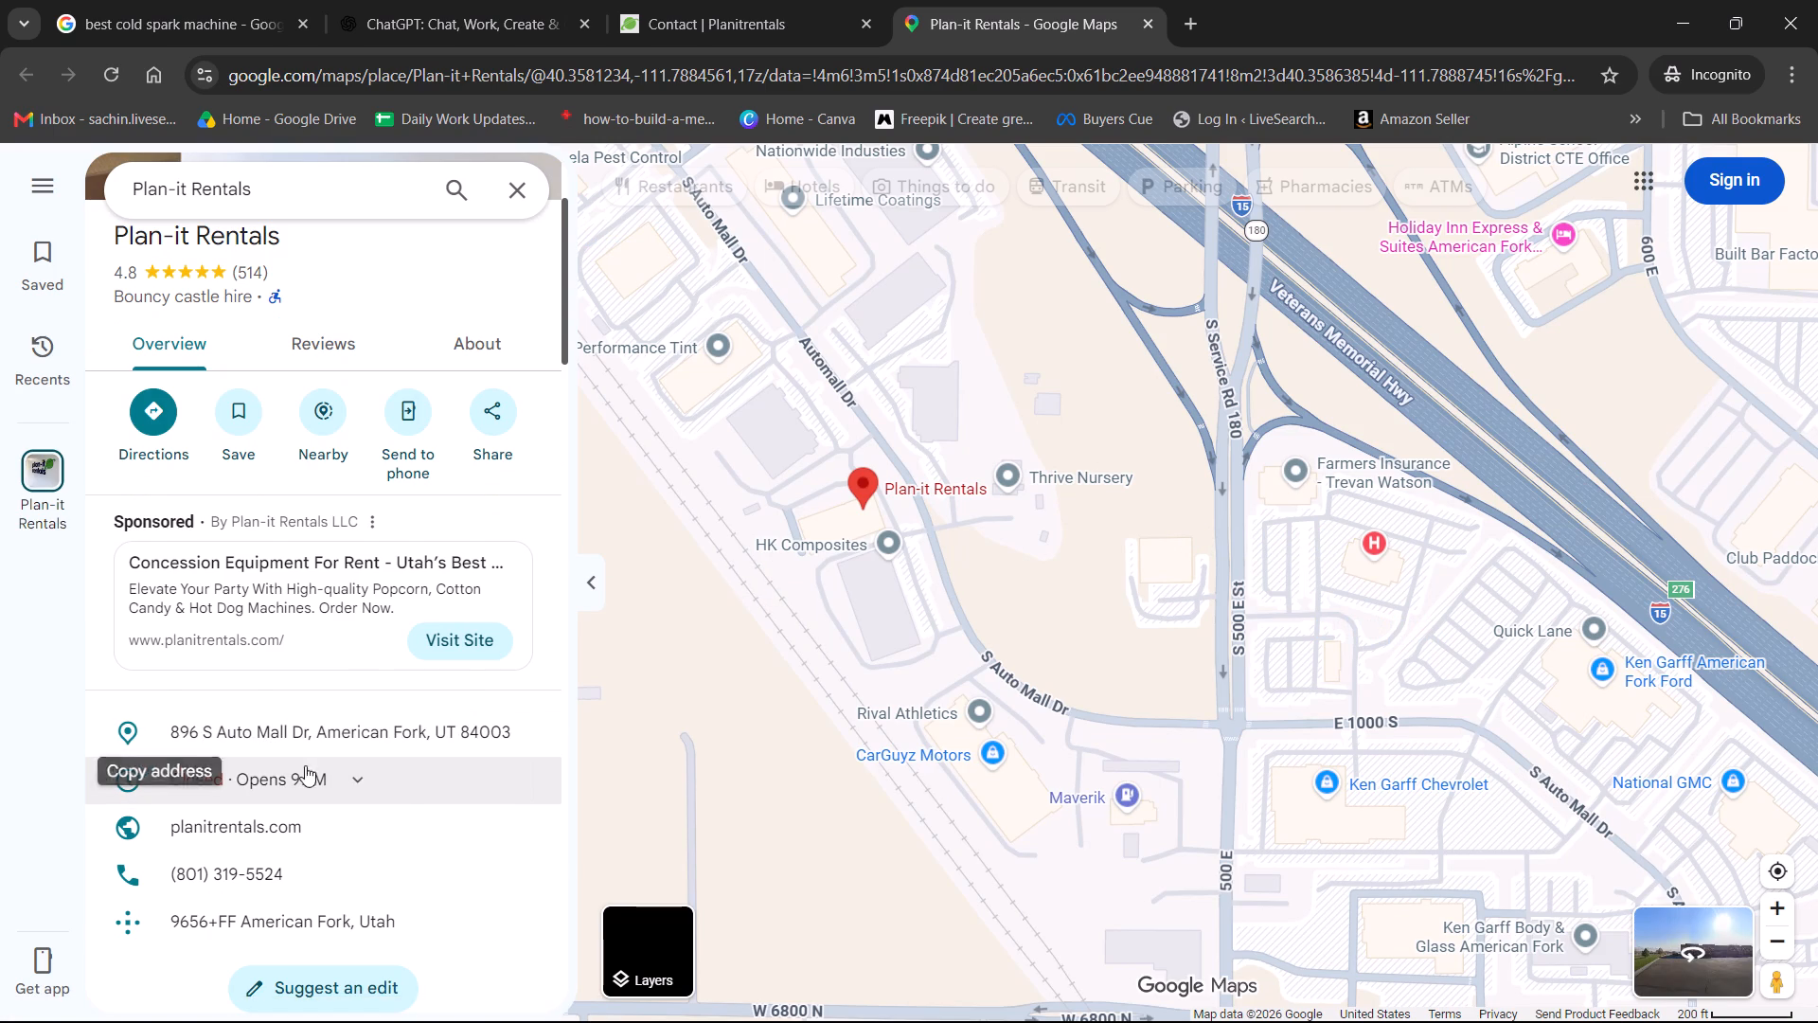
scroll(1120, 633, "up", 2)
scroll(1120, 633, "down", 15)
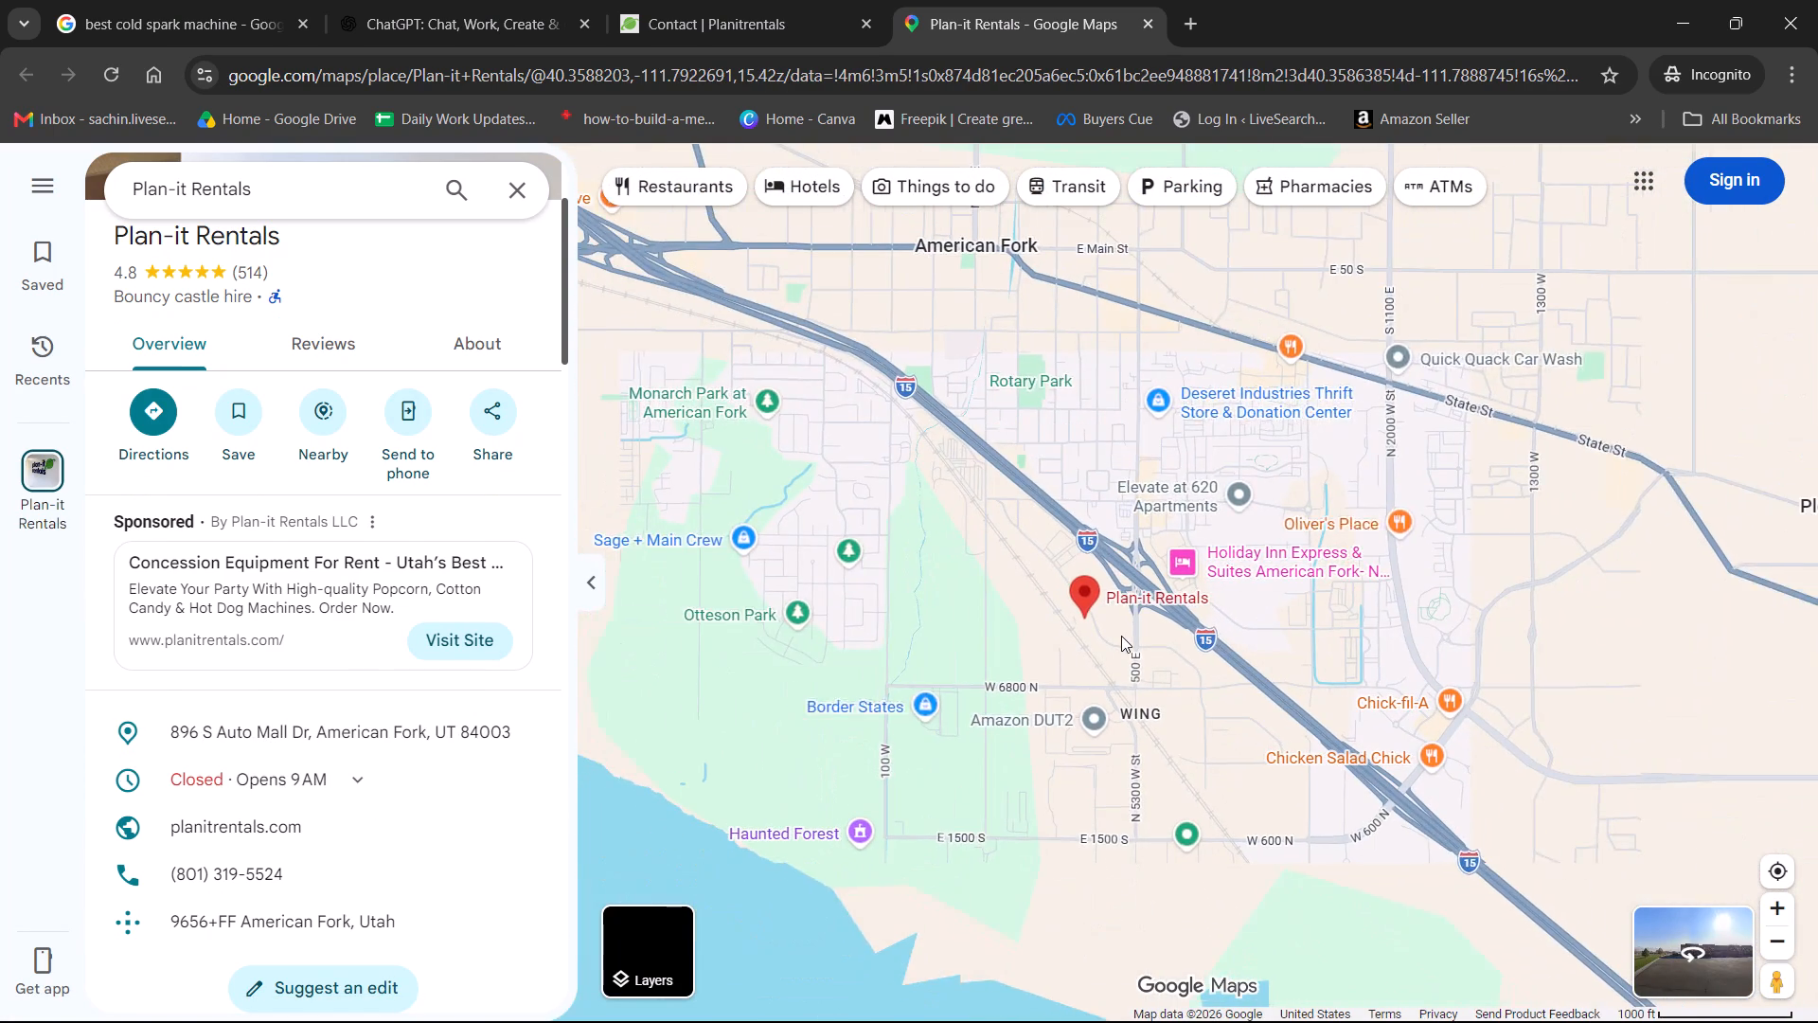
scroll(1121, 636, "down", 3)
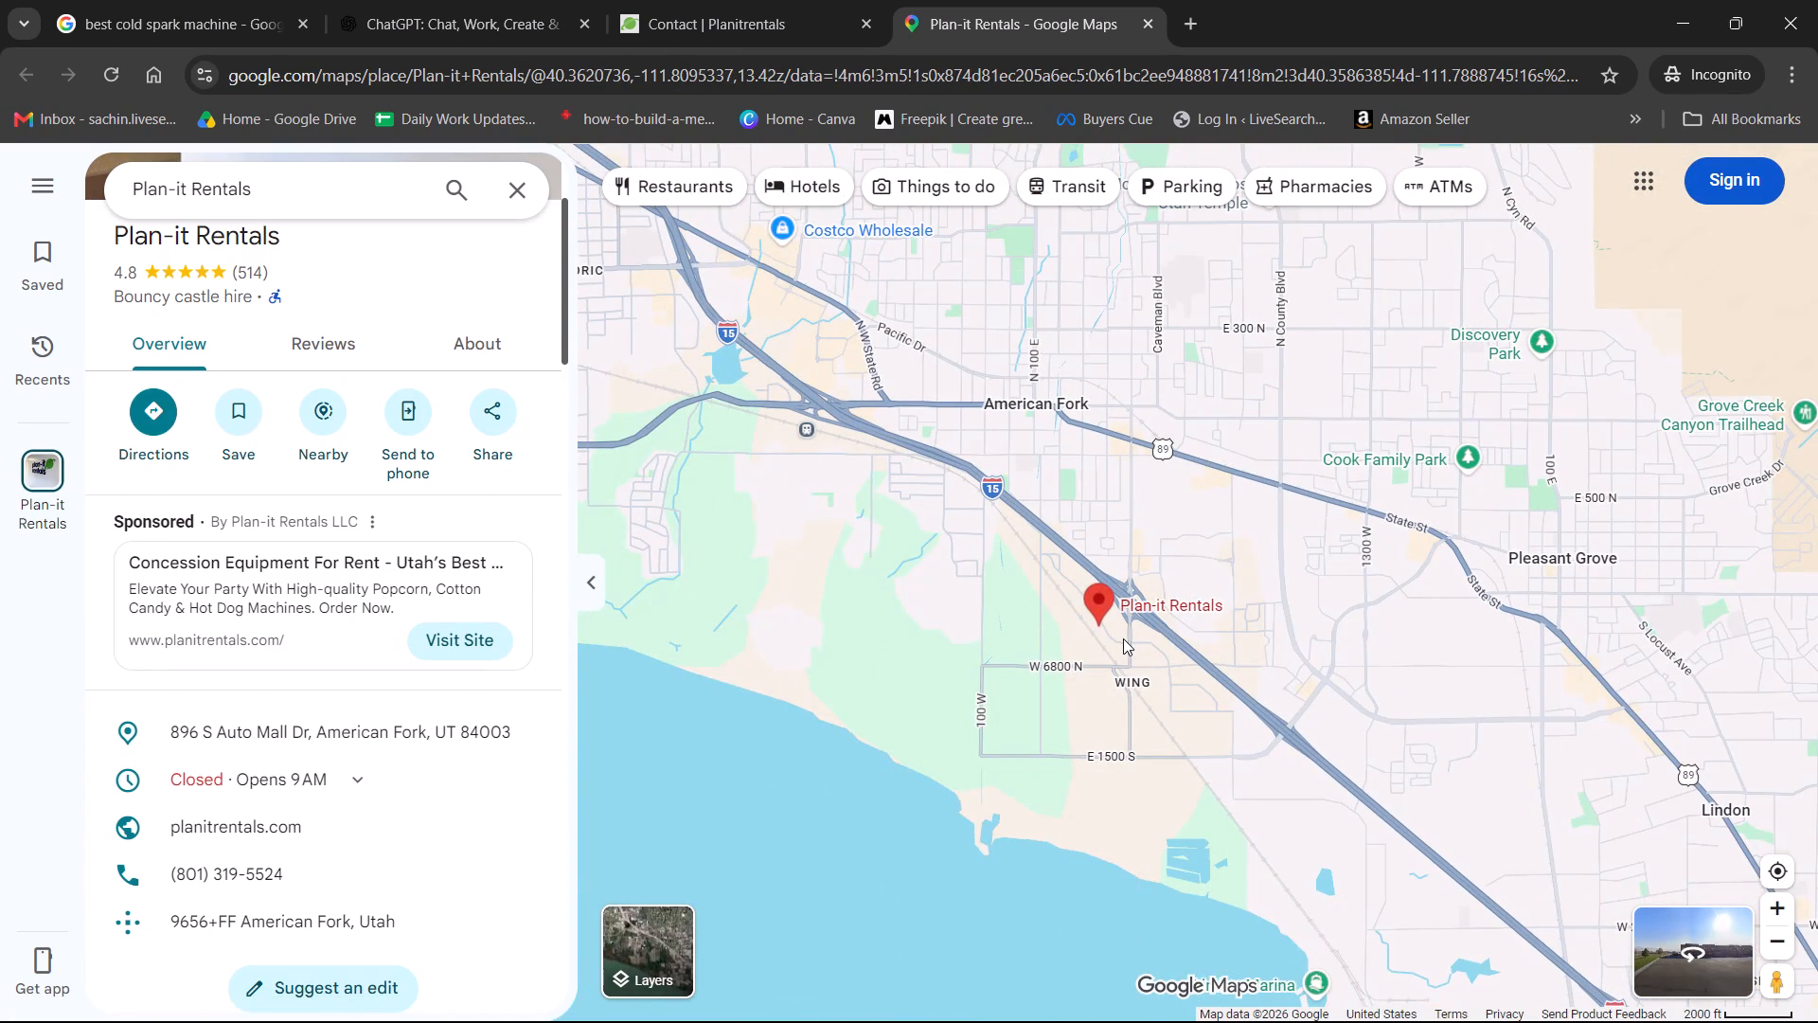
scroll(1123, 638, "up", 1)
scroll(1123, 638, "down", 2)
scroll(1123, 638, "up", 2)
scroll(1123, 638, "down", 1)
scroll(1123, 638, "up", 1)
scroll(1123, 638, "down", 3)
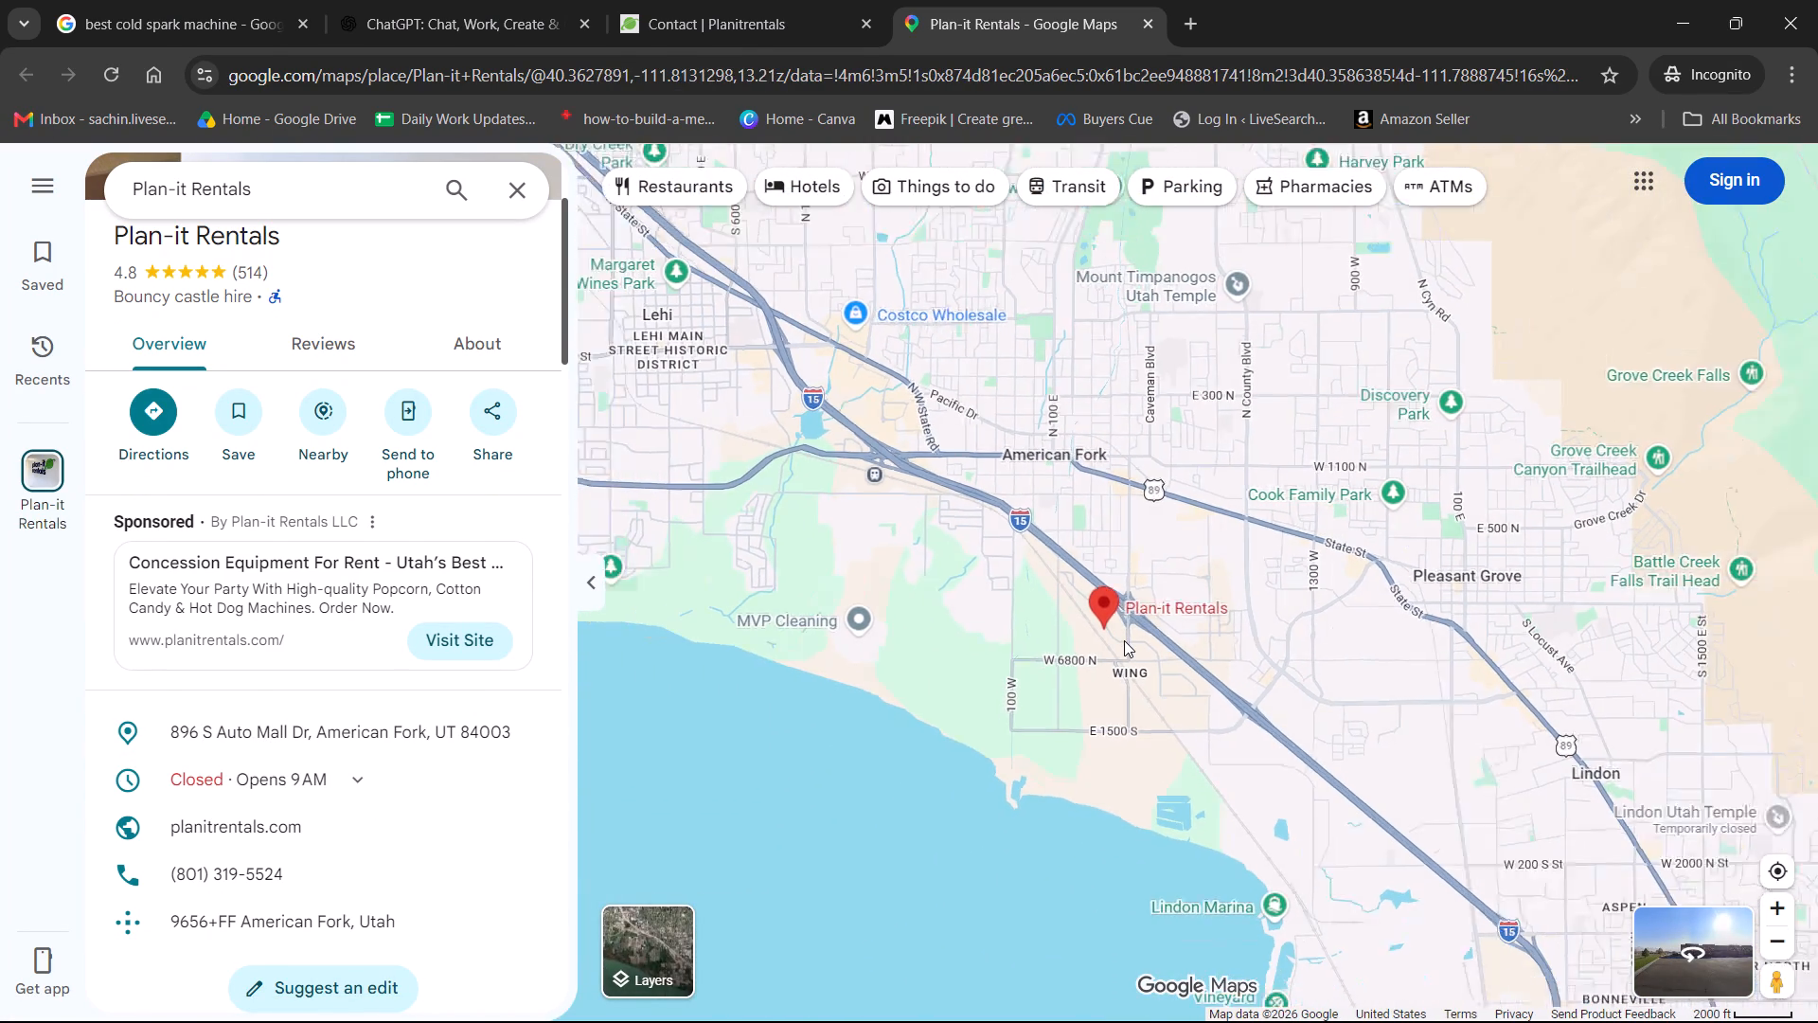
scroll(1124, 640, "down", 6)
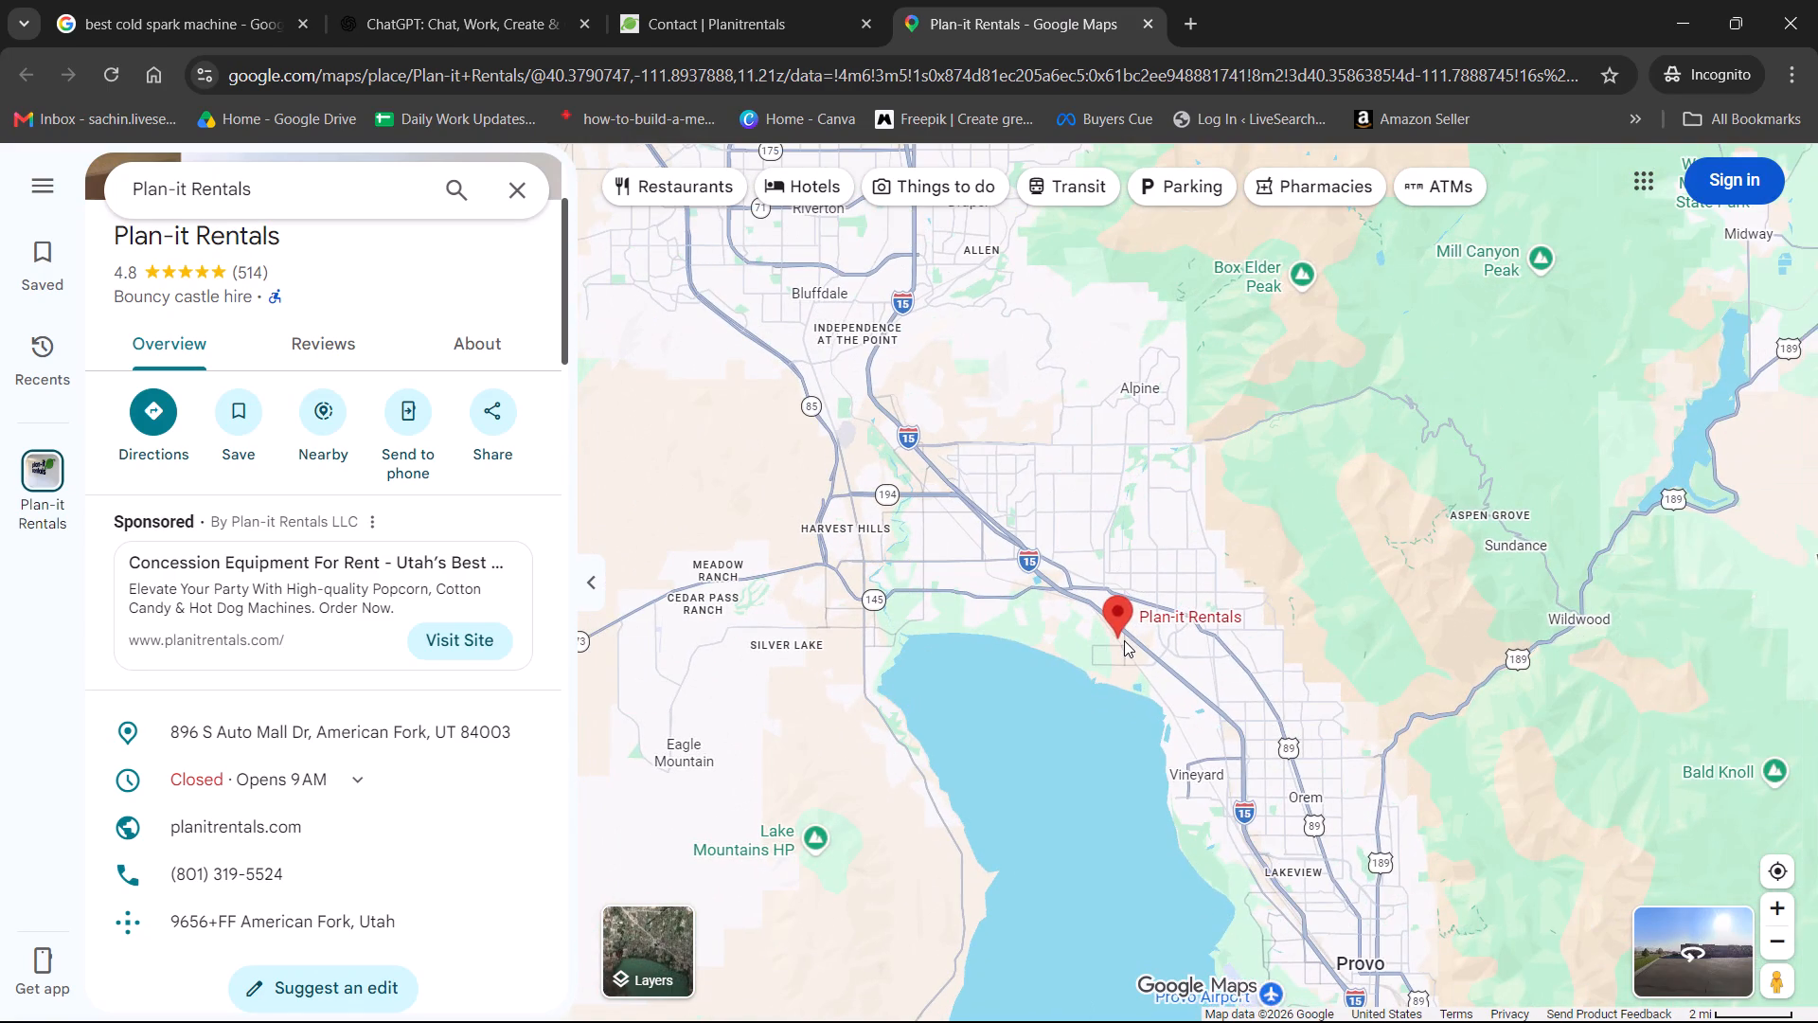
scroll(1124, 641, "down", 5)
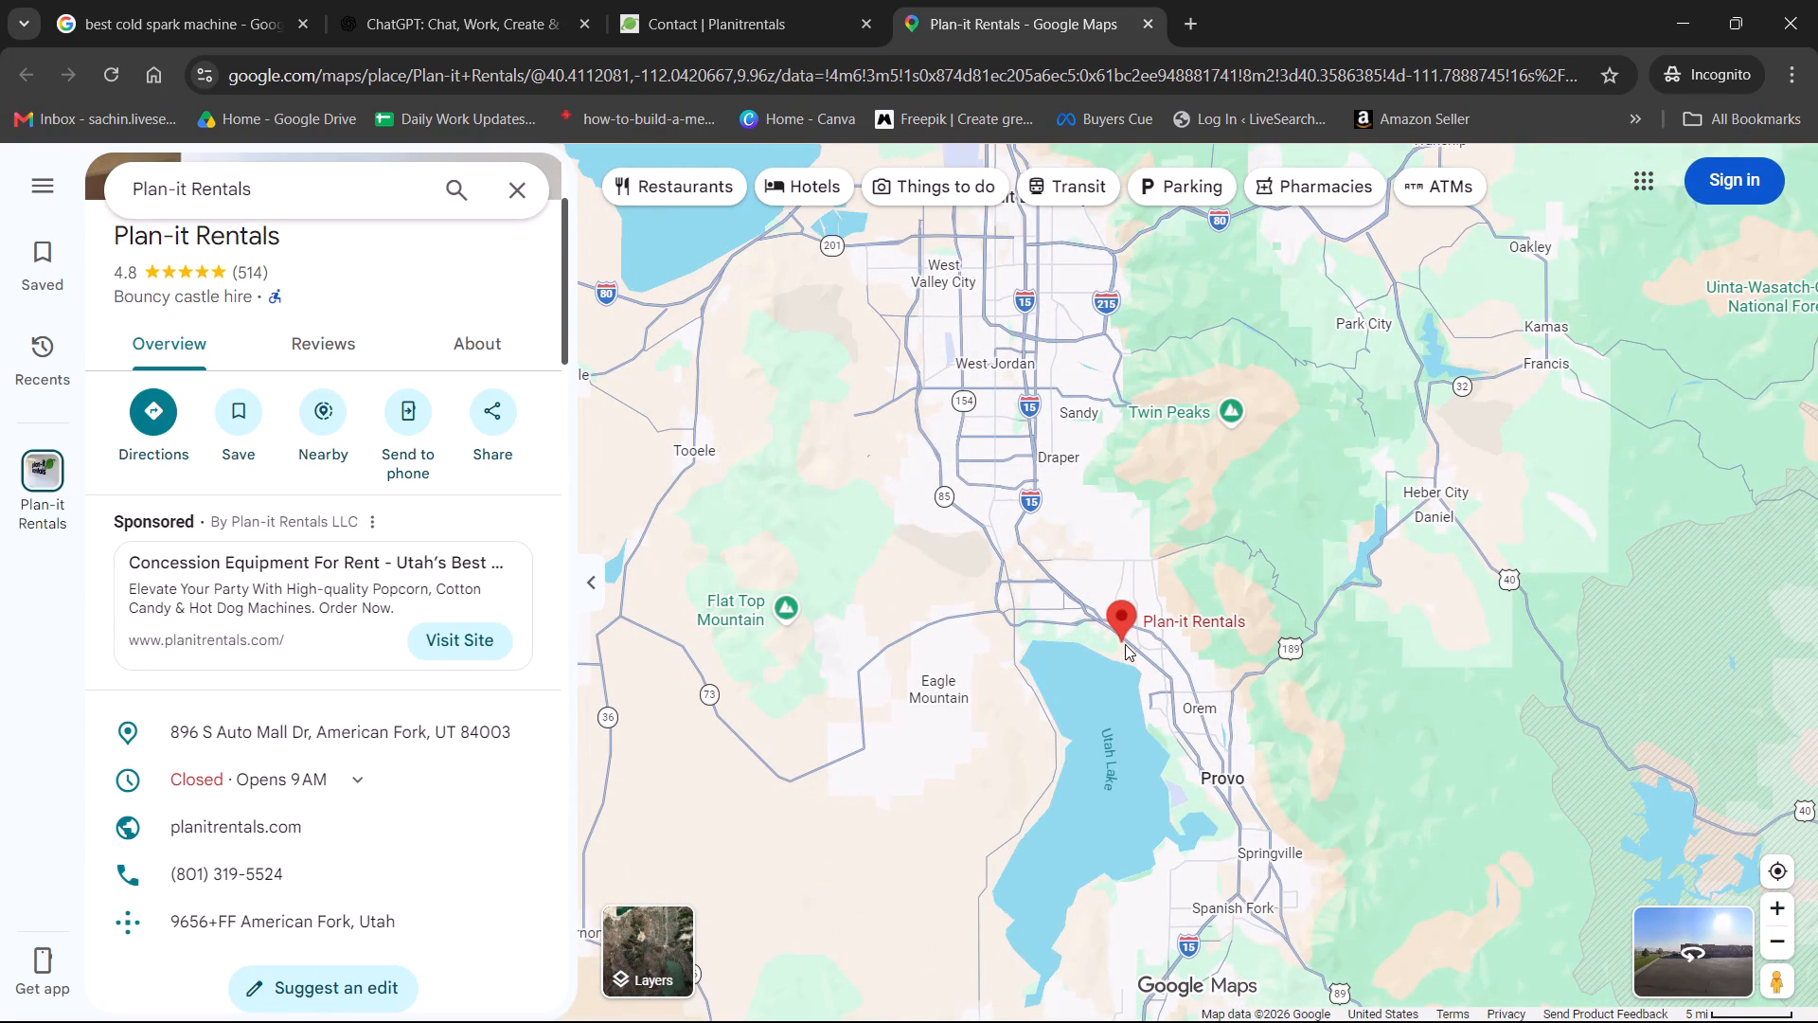
Examine the map more closely around American Fork and Pleasant Grove to identify the nearest city to Plan-it Rentals.
scroll(1125, 644, "up", 1)
scroll(1125, 644, "down", 4)
scroll(1125, 644, "up", 3)
scroll(1125, 644, "down", 1)
scroll(1123, 633, "up", 2)
scroll(1110, 631, "down", 1)
scroll(1109, 631, "up", 2)
scroll(1109, 631, "down", 1)
scroll(1098, 632, "up", 1)
scroll(1098, 632, "down", 1)
scroll(1098, 632, "up", 5)
scroll(1098, 632, "down", 1)
scroll(1098, 632, "up", 1)
scroll(1098, 633, "down", 1)
scroll(1098, 633, "up", 2)
scroll(1116, 614, "down", 1)
scroll(1116, 614, "up", 5)
scroll(1176, 612, "down", 1)
scroll(1198, 613, "up", 2)
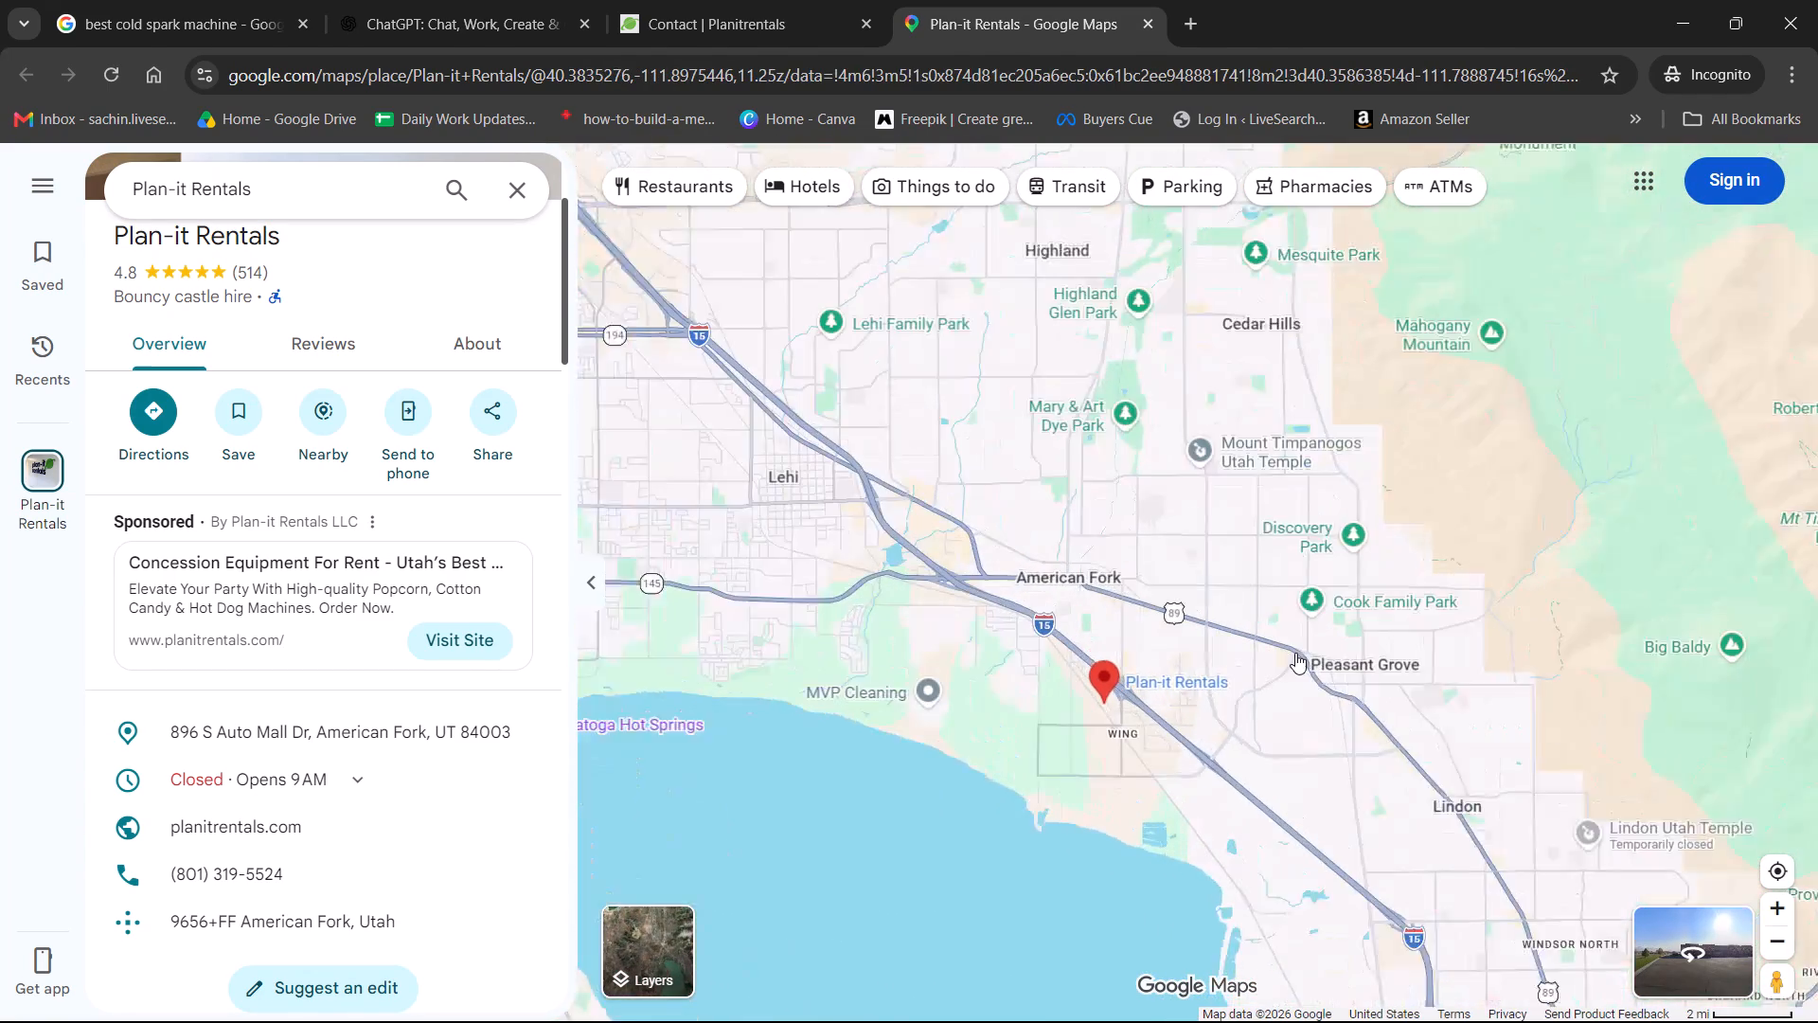
scroll(1295, 653, "up", 5)
scroll(1295, 653, "down", 6)
scroll(1295, 653, "up", 1)
scroll(1295, 653, "down", 2)
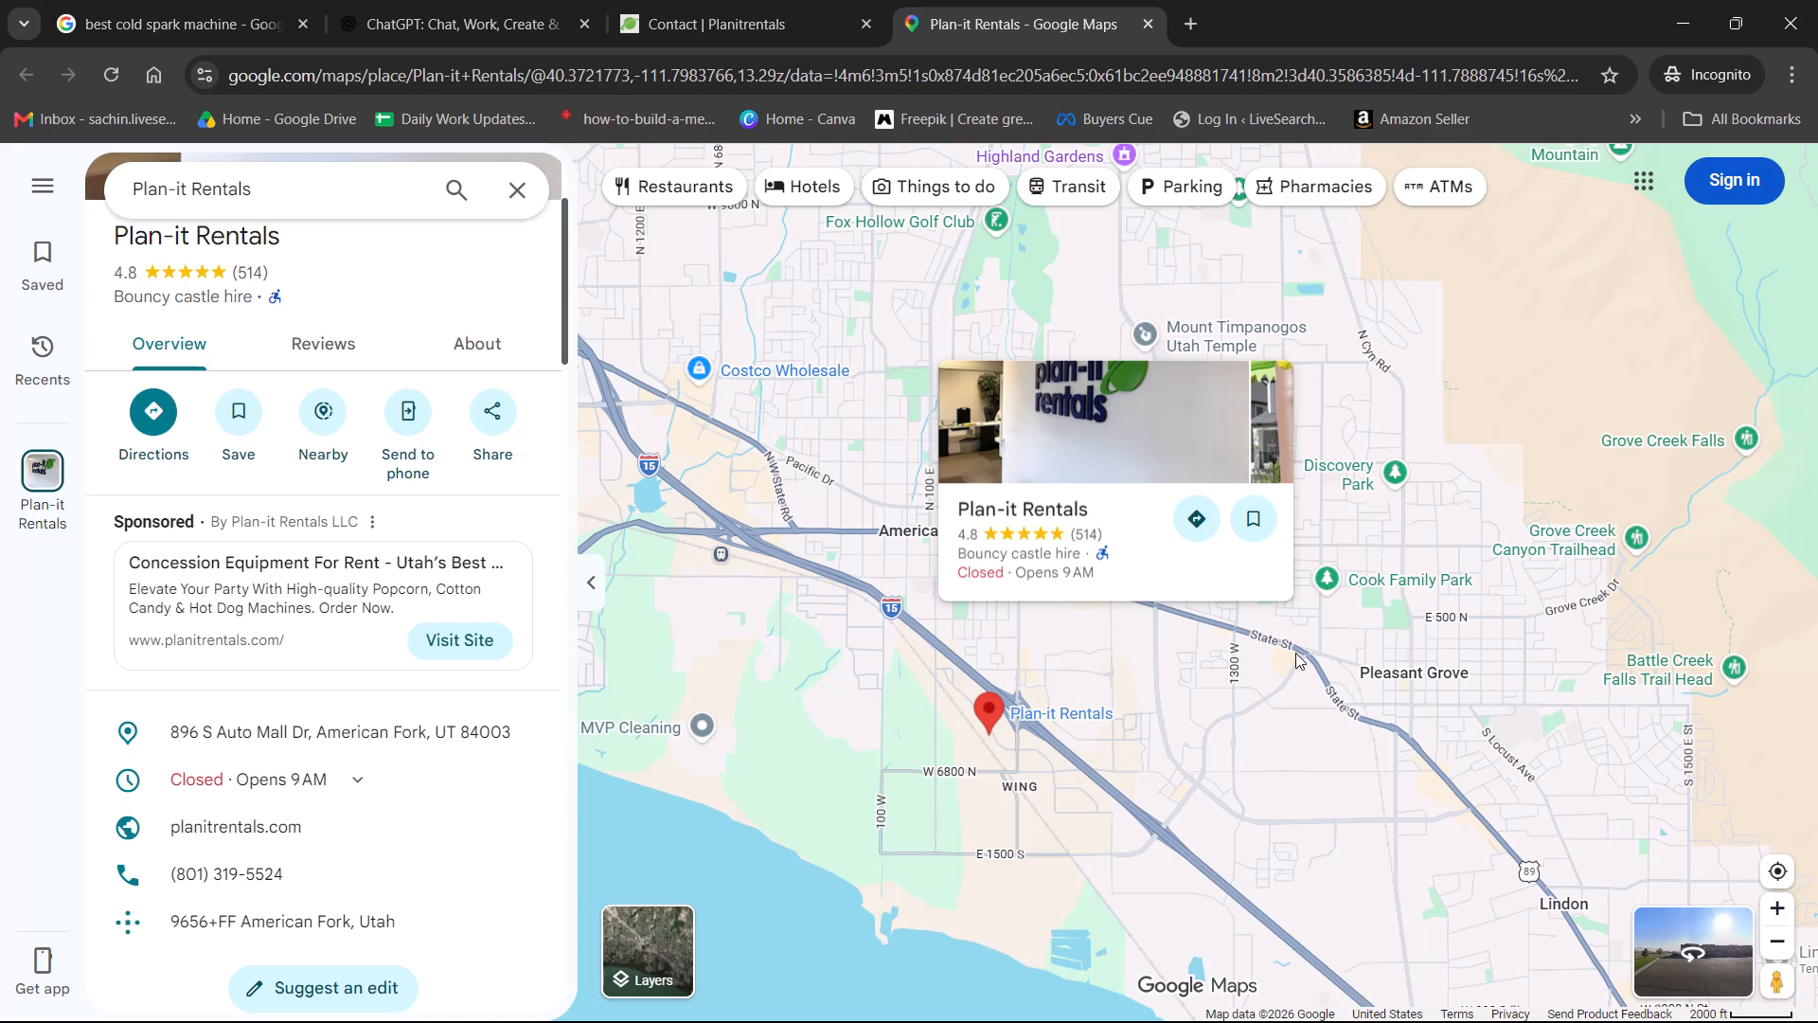
middle_click(1295, 653)
middle_click(1295, 653)
scroll(1295, 653, "down", 2)
scroll(1295, 653, "up", 1)
scroll(1295, 653, "down", 3)
scroll(1295, 653, "up", 5)
scroll(1295, 653, "down", 2)
scroll(1295, 653, "up", 1)
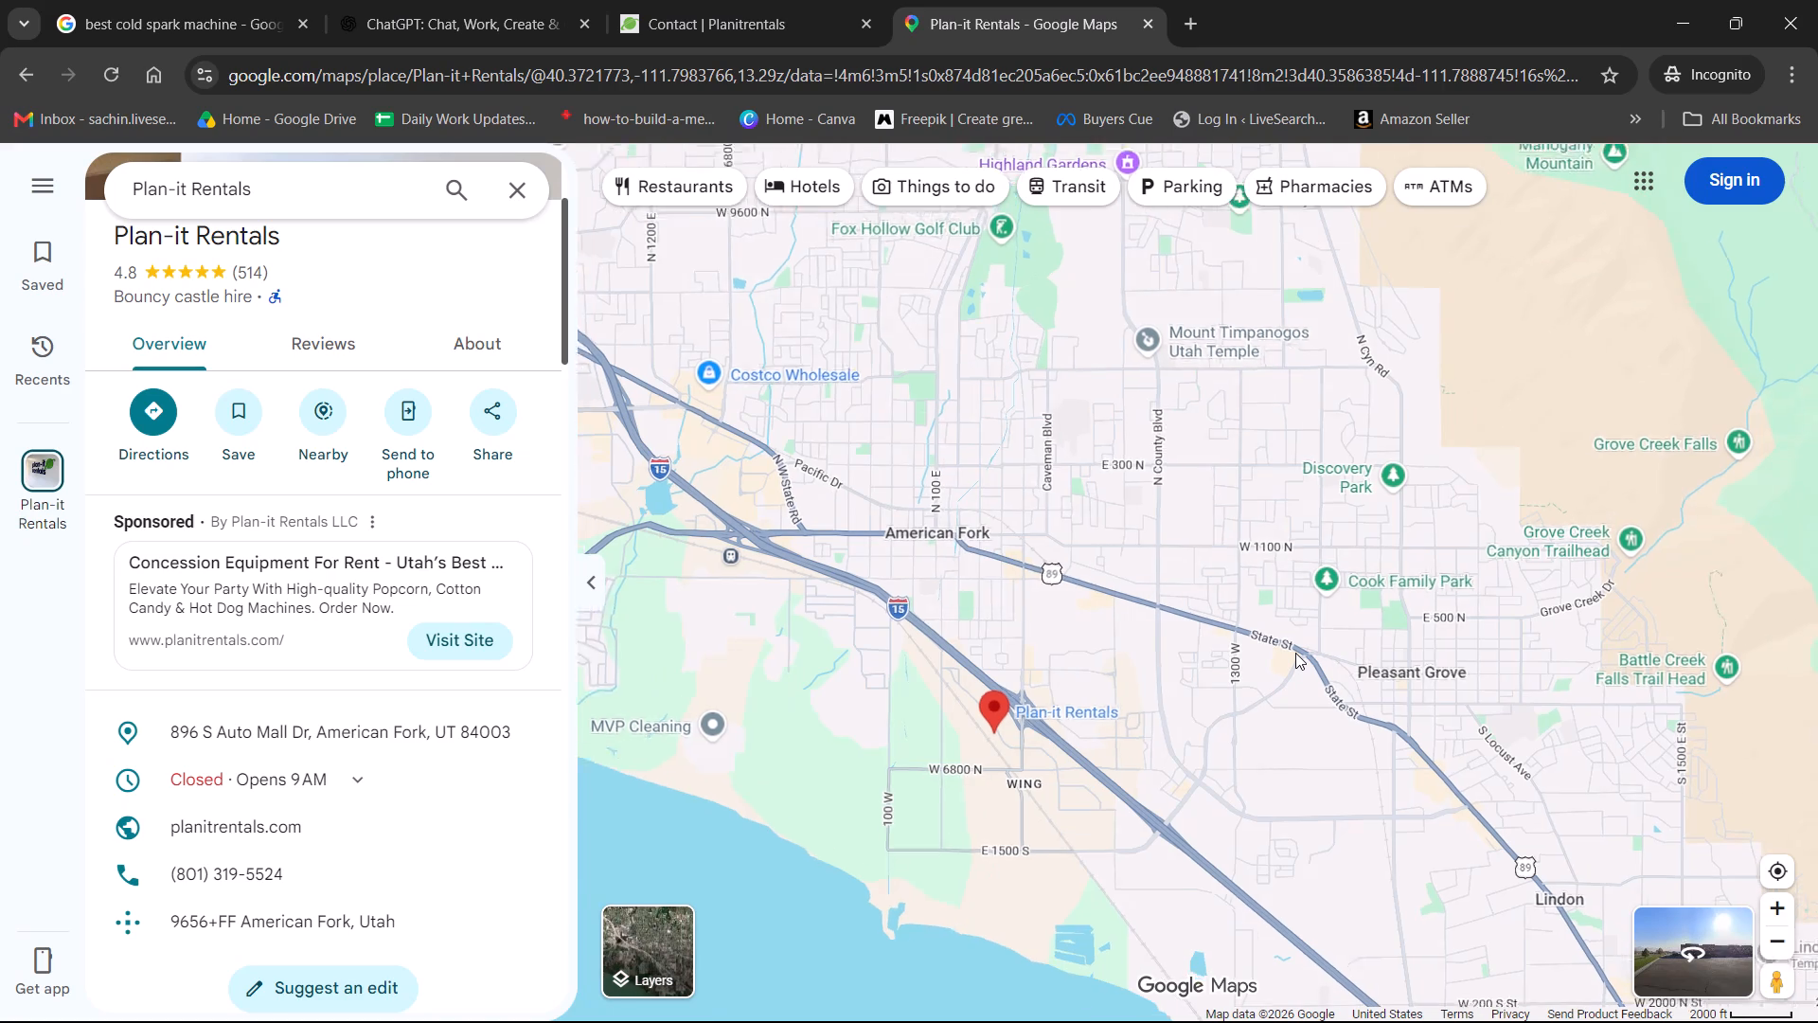
scroll(917, 791, "up", 1)
scroll(917, 791, "down", 1)
scroll(917, 790, "up", 2)
scroll(889, 793, "down", 1)
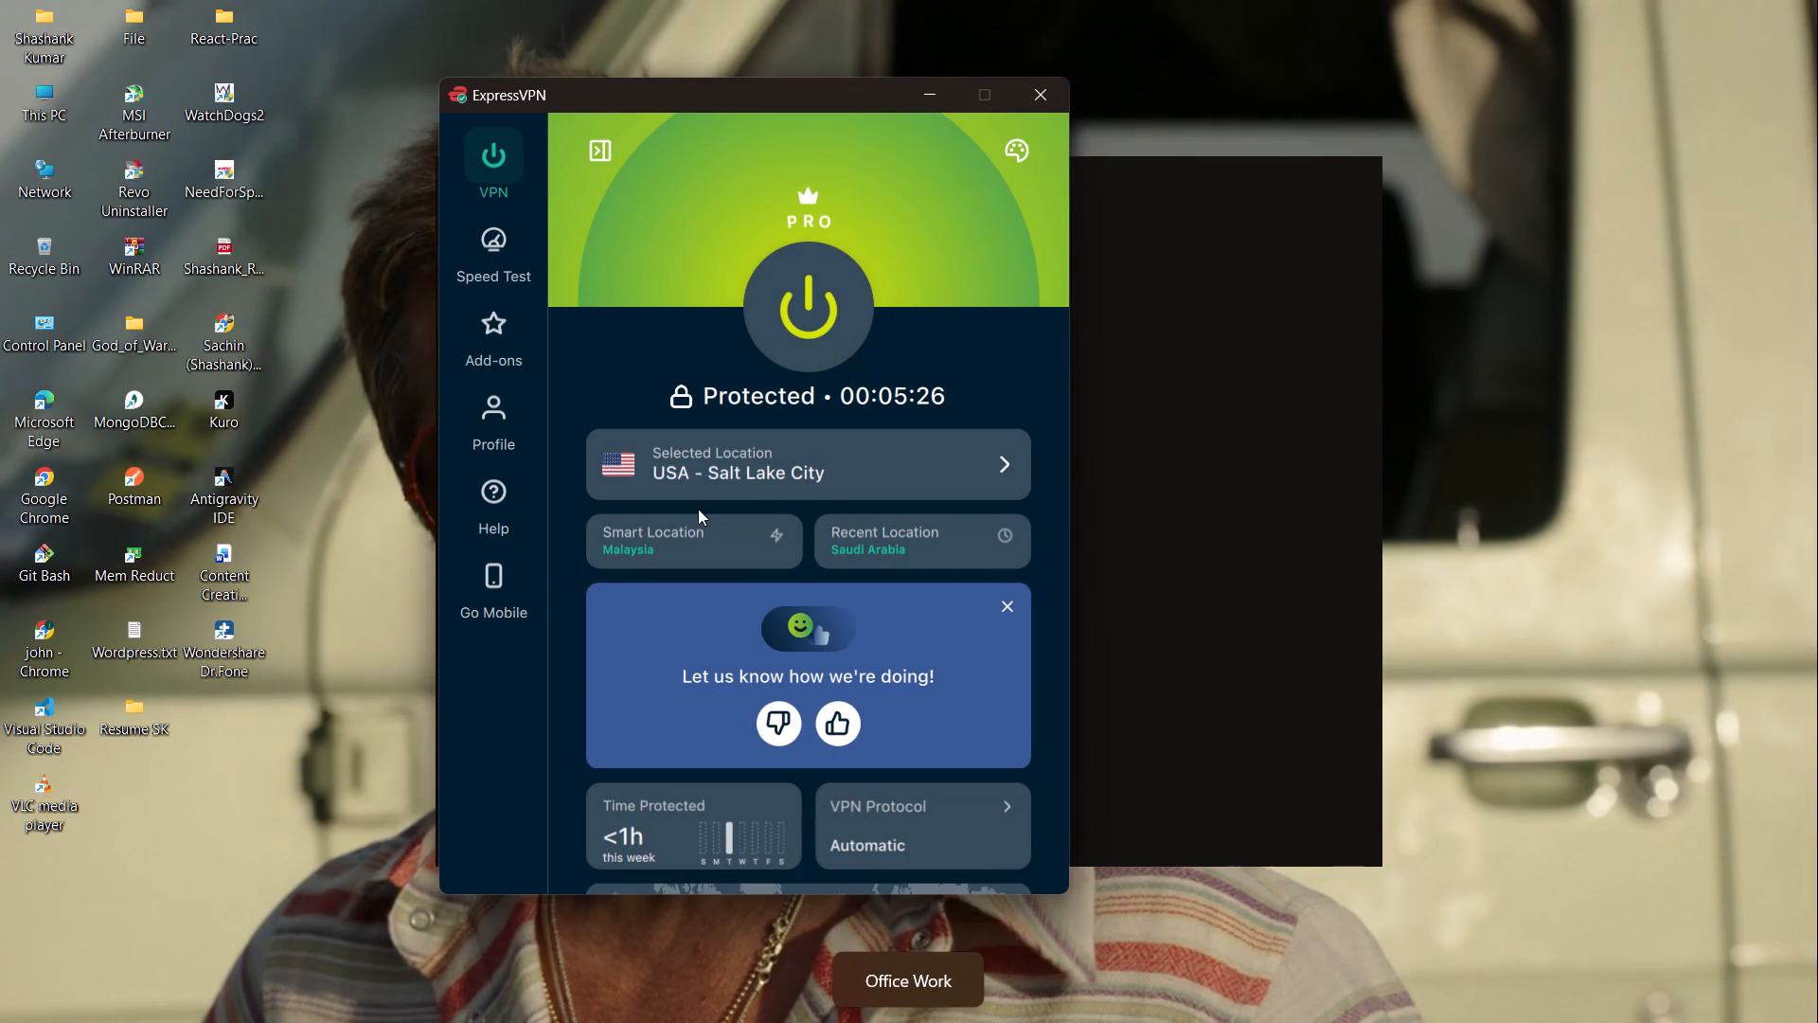
Switch to ExpressVPN, search its server locations for "fork", and clear the search.
left_click(828, 480)
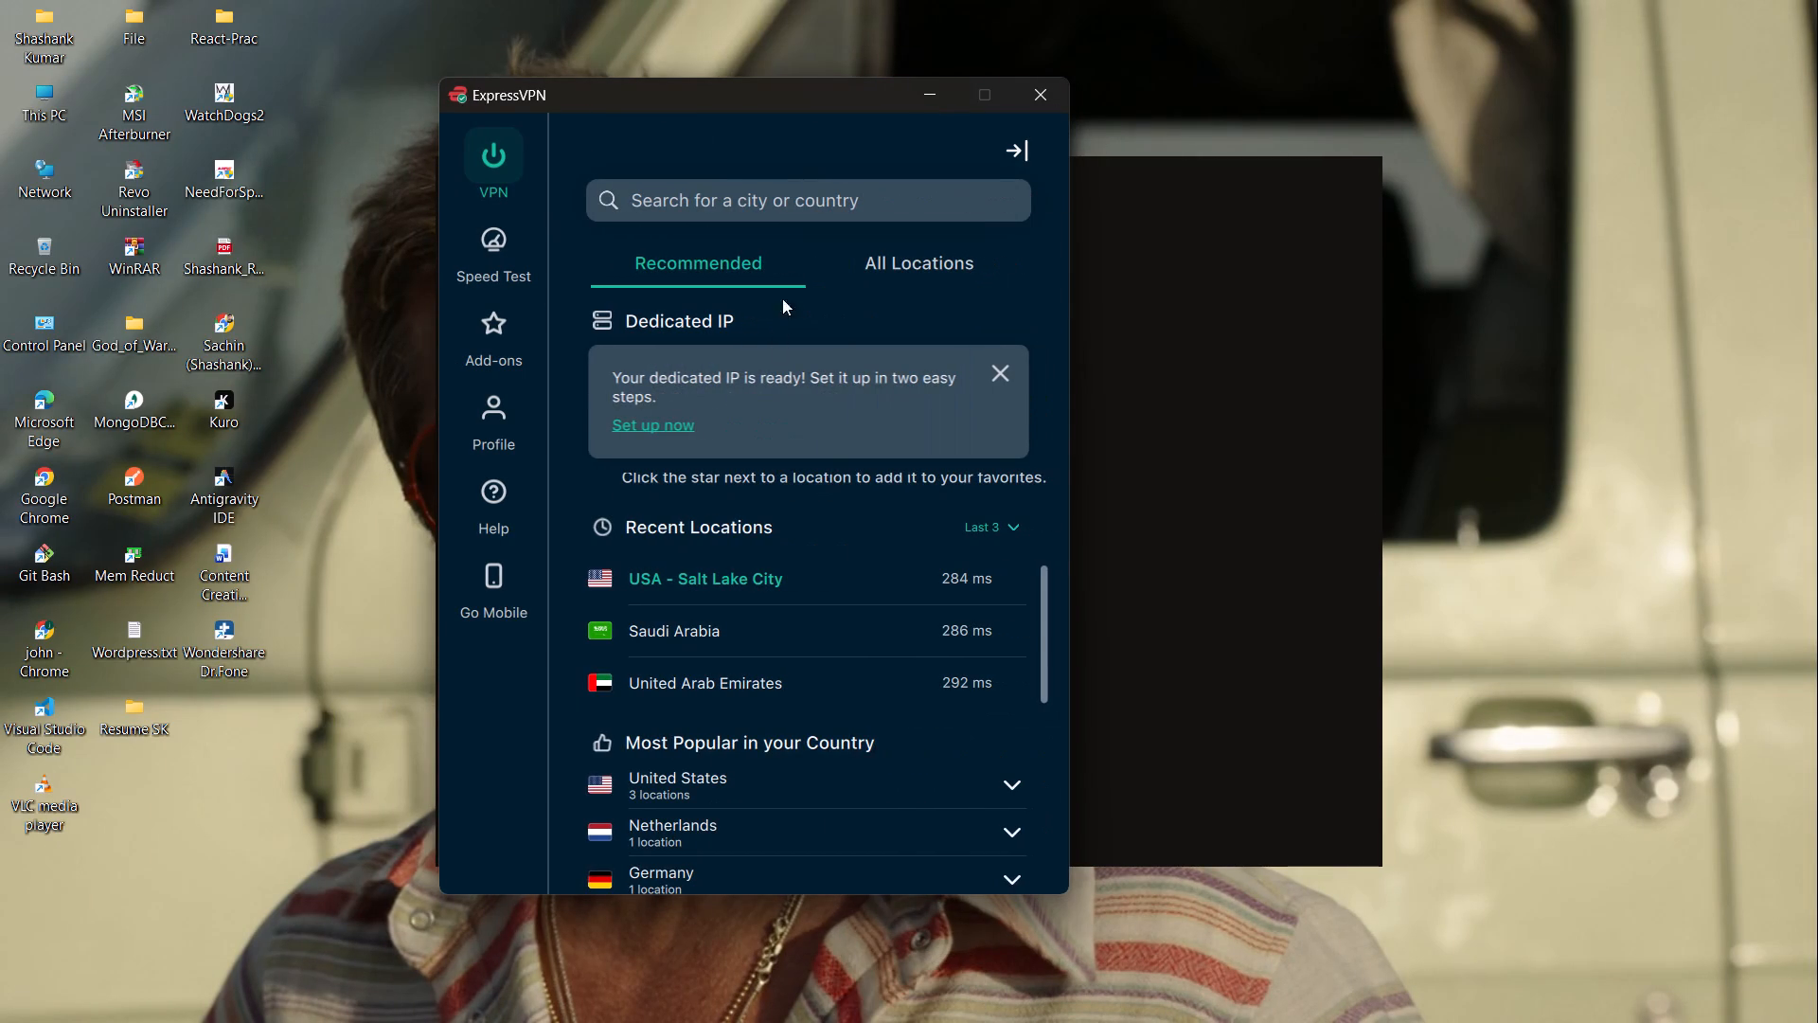
left_click(775, 205)
type("fork")
key("BackSpace")
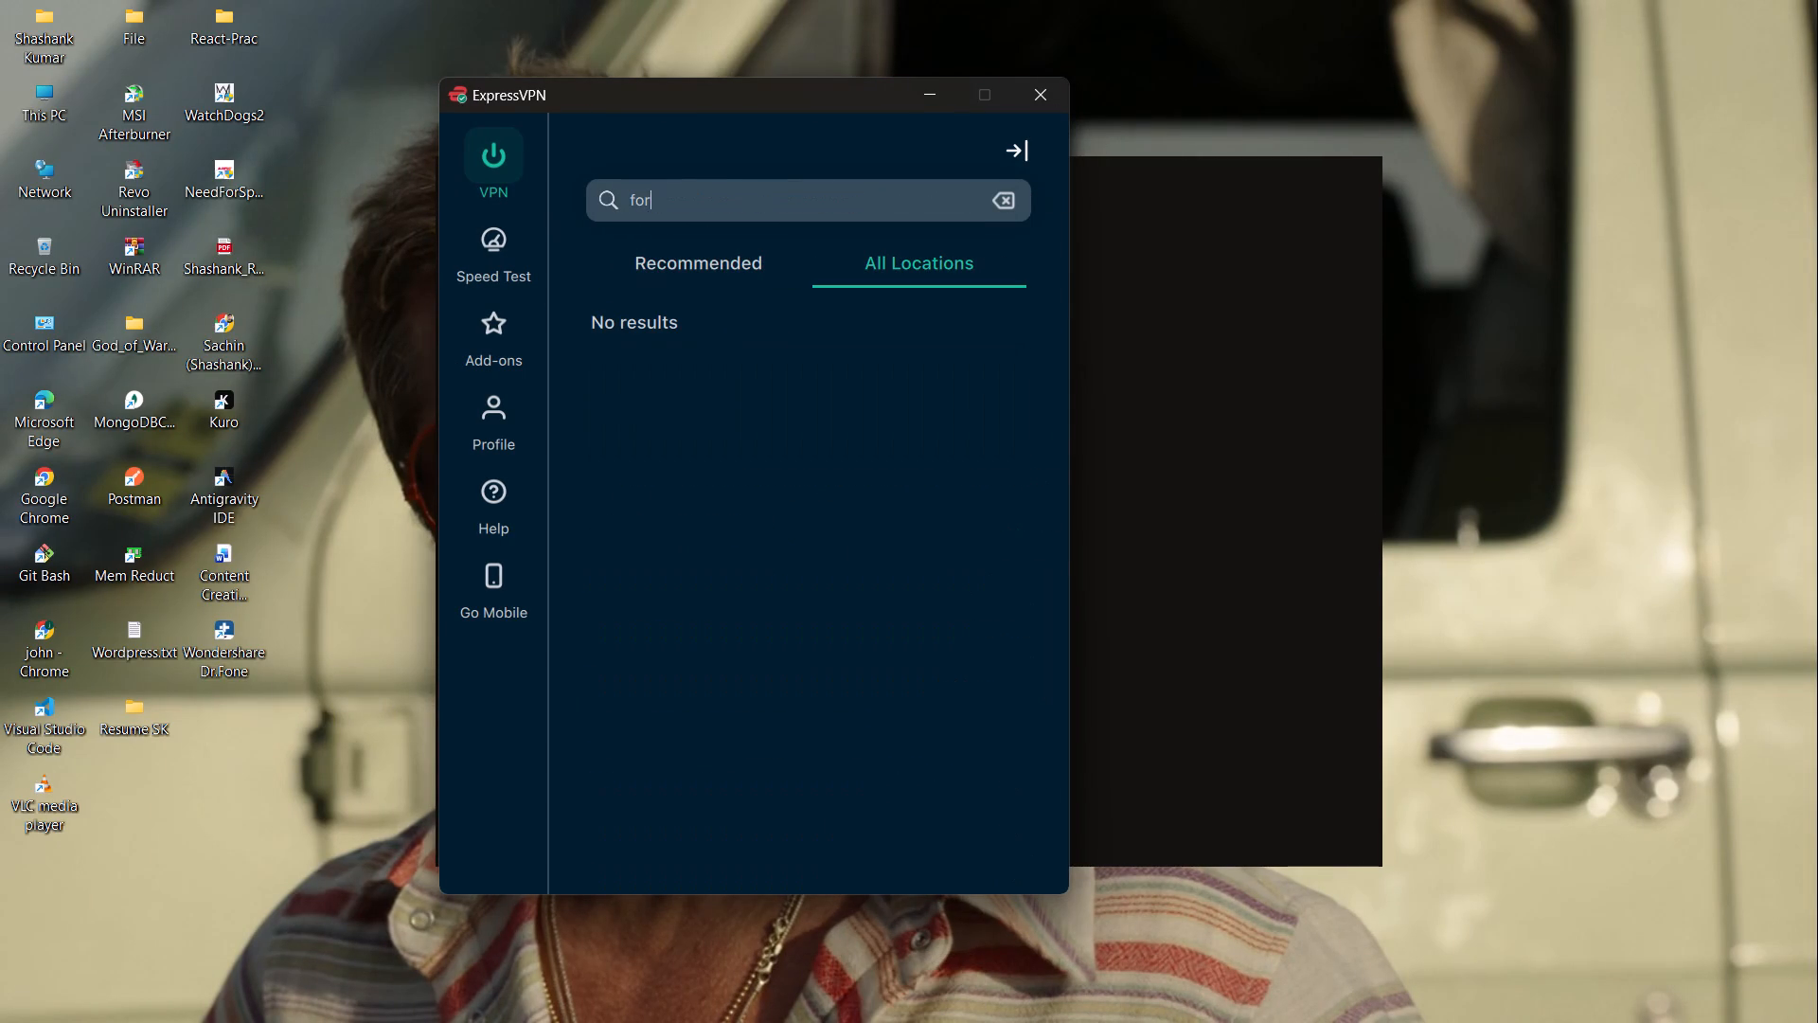
key("BackSpace")
key("BackSpace")
key("BackSpace")
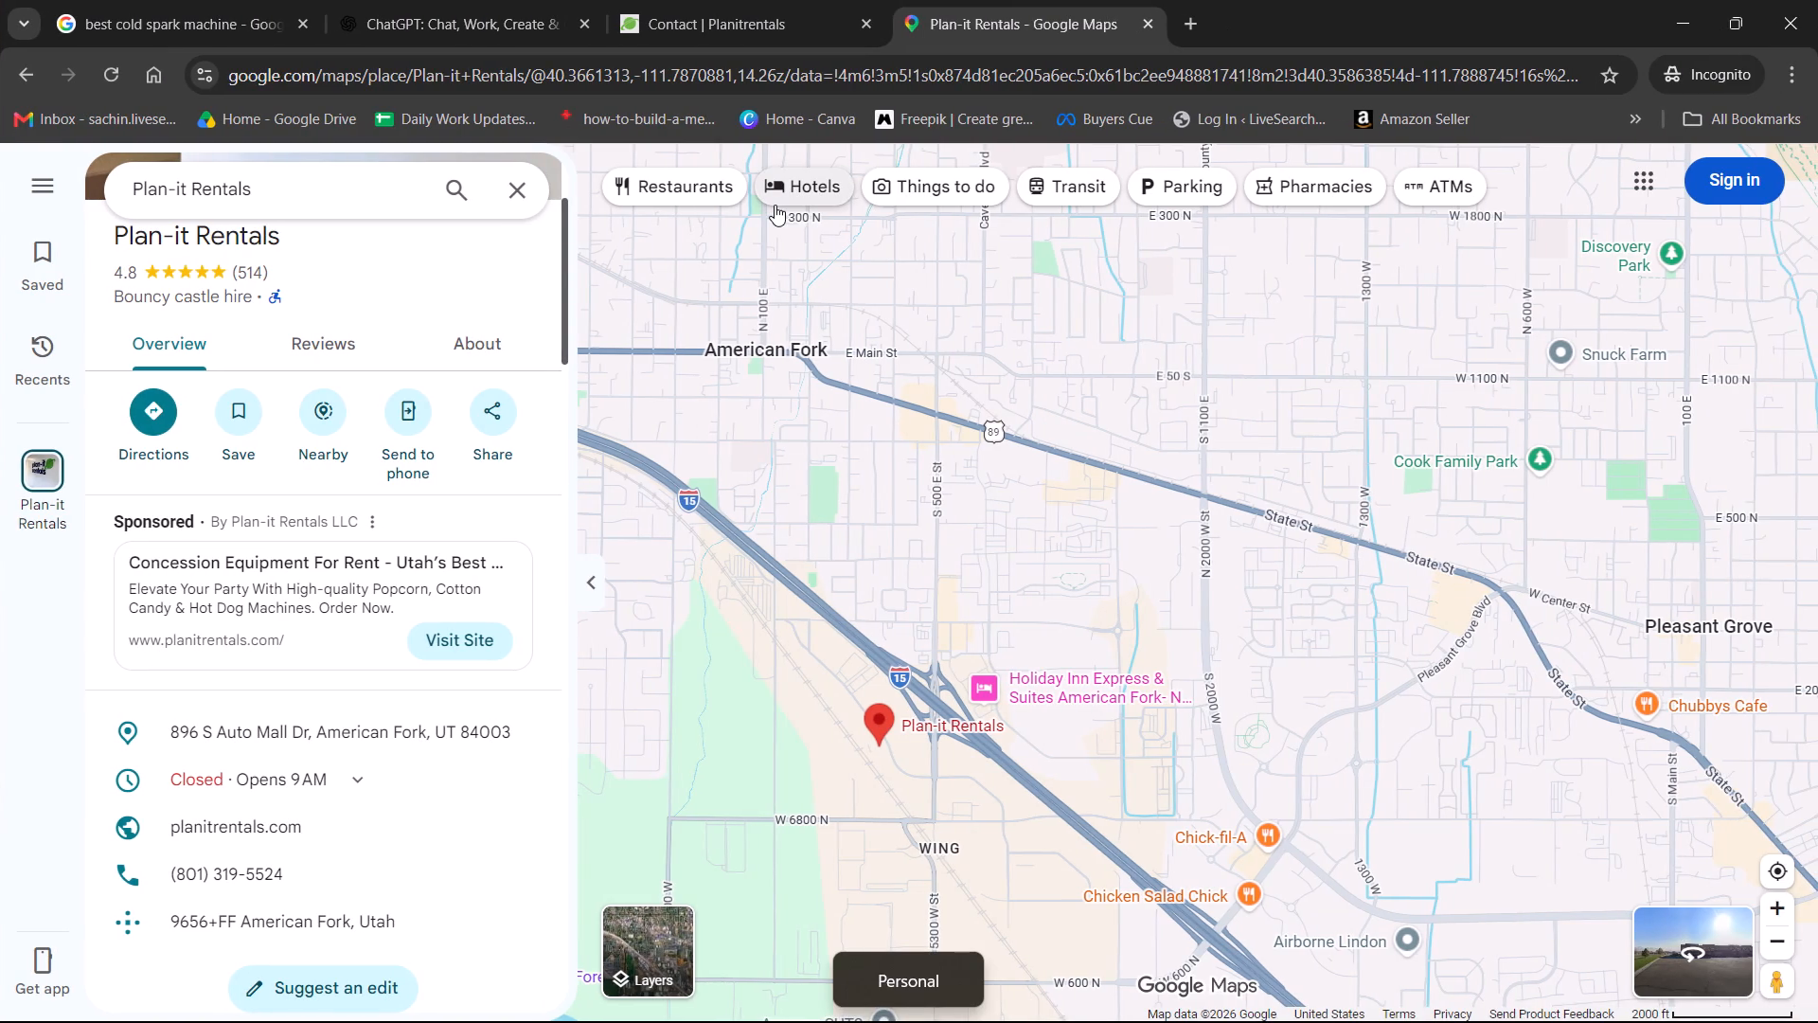
Return to Google Maps and examine the wider Utah region around Plan-it Rentals for larger nearby cities.
scroll(1144, 555, "down", 3)
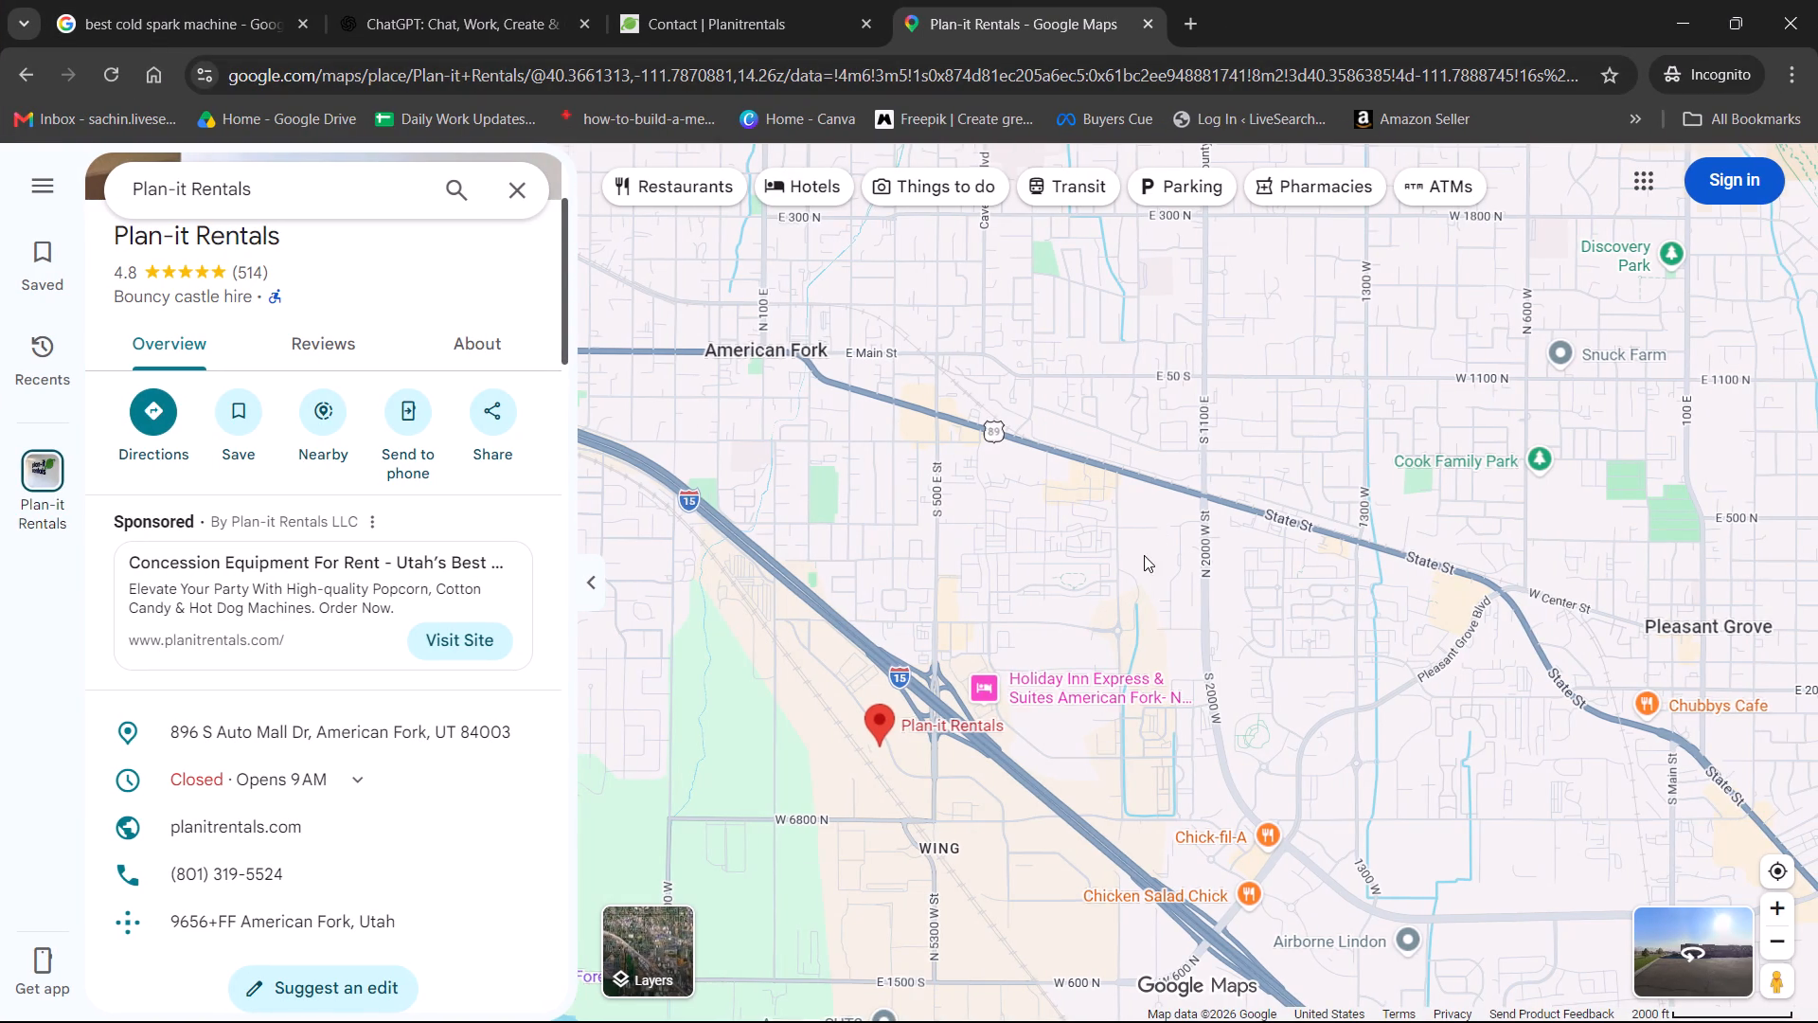
scroll(1144, 555, "down", 2)
scroll(1165, 572, "up", 1)
scroll(1165, 576, "down", 3)
scroll(1165, 576, "up", 1)
scroll(1165, 576, "down", 1)
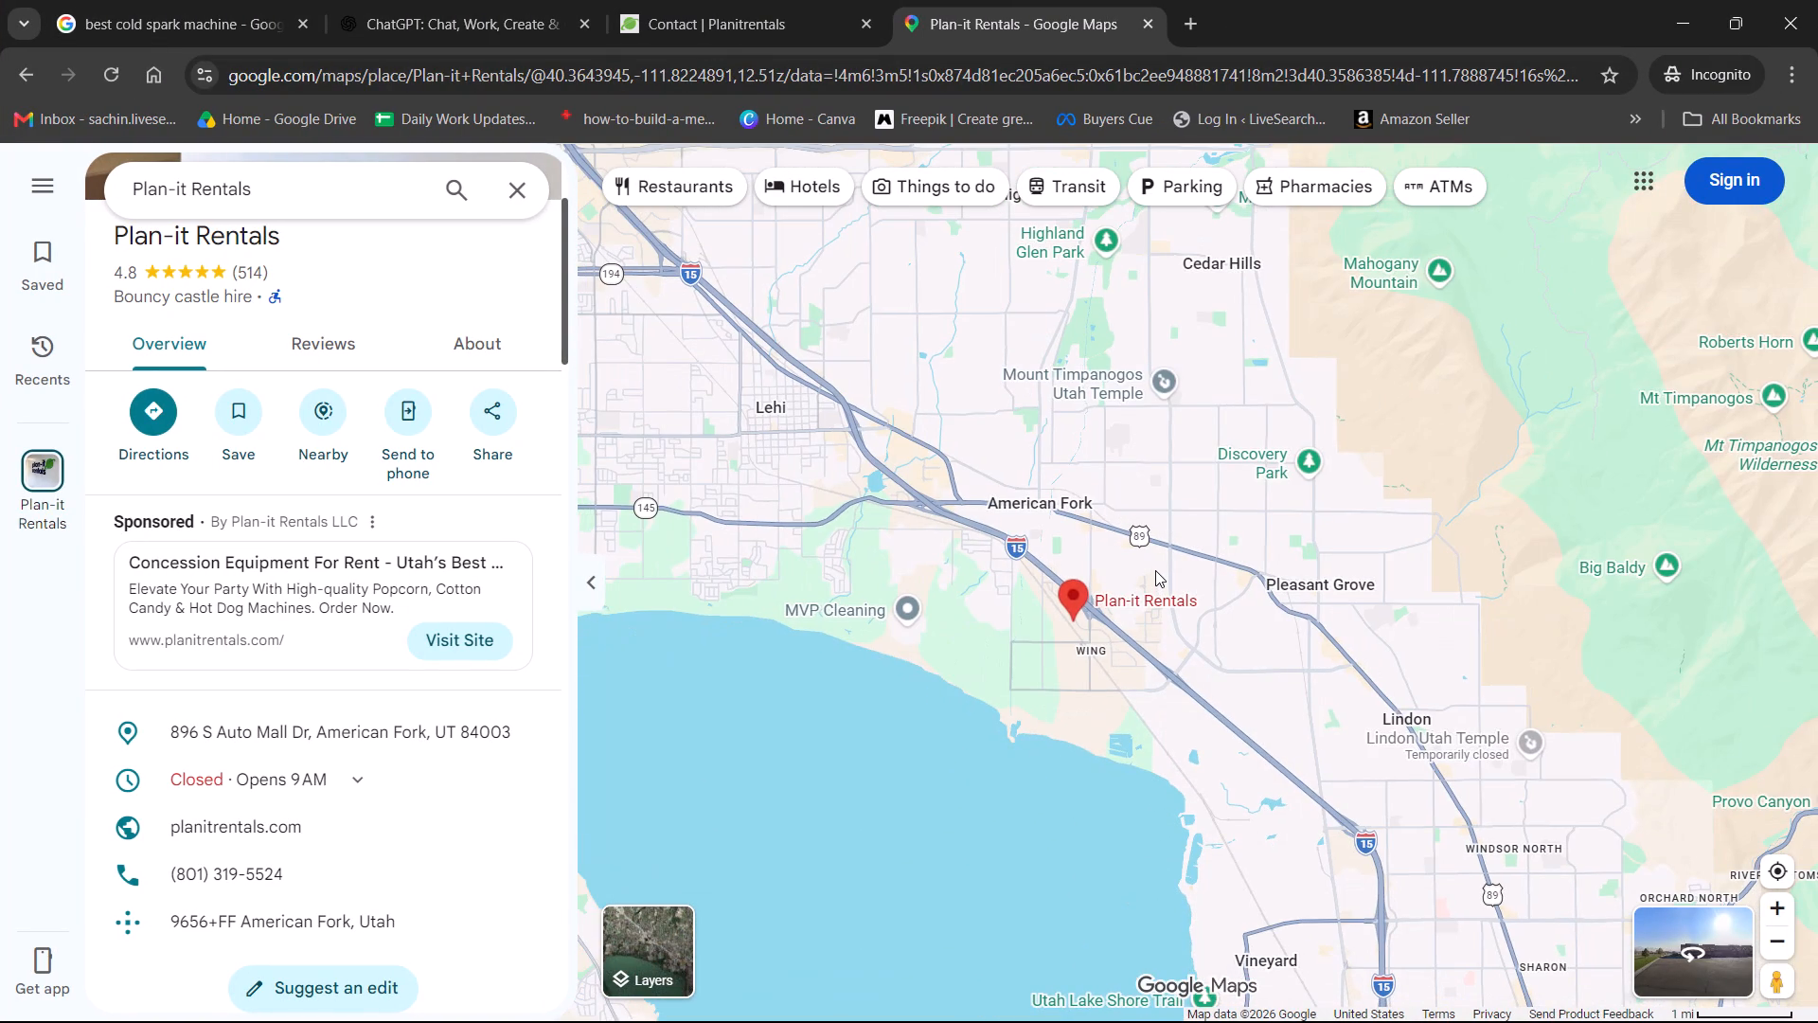
scroll(1141, 585, "down", 5)
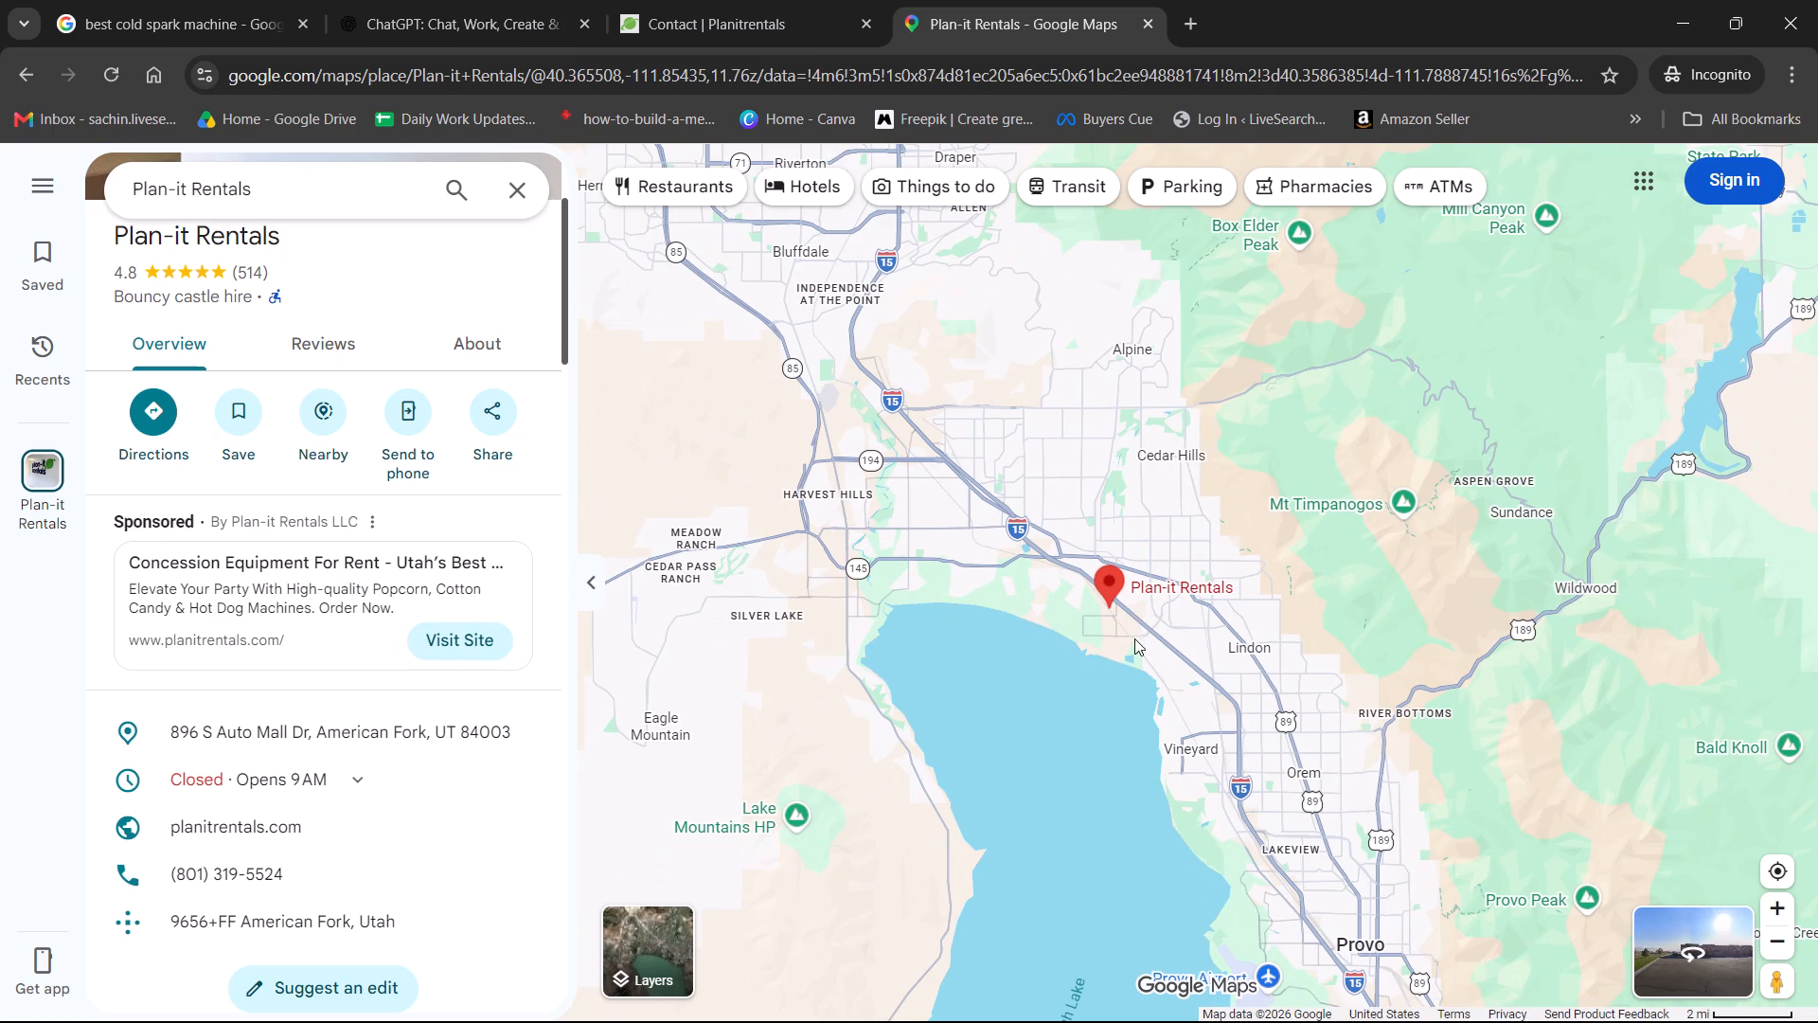
scroll(1194, 646, "down", 4)
scroll(1192, 671, "up", 2)
scroll(1192, 672, "down", 3)
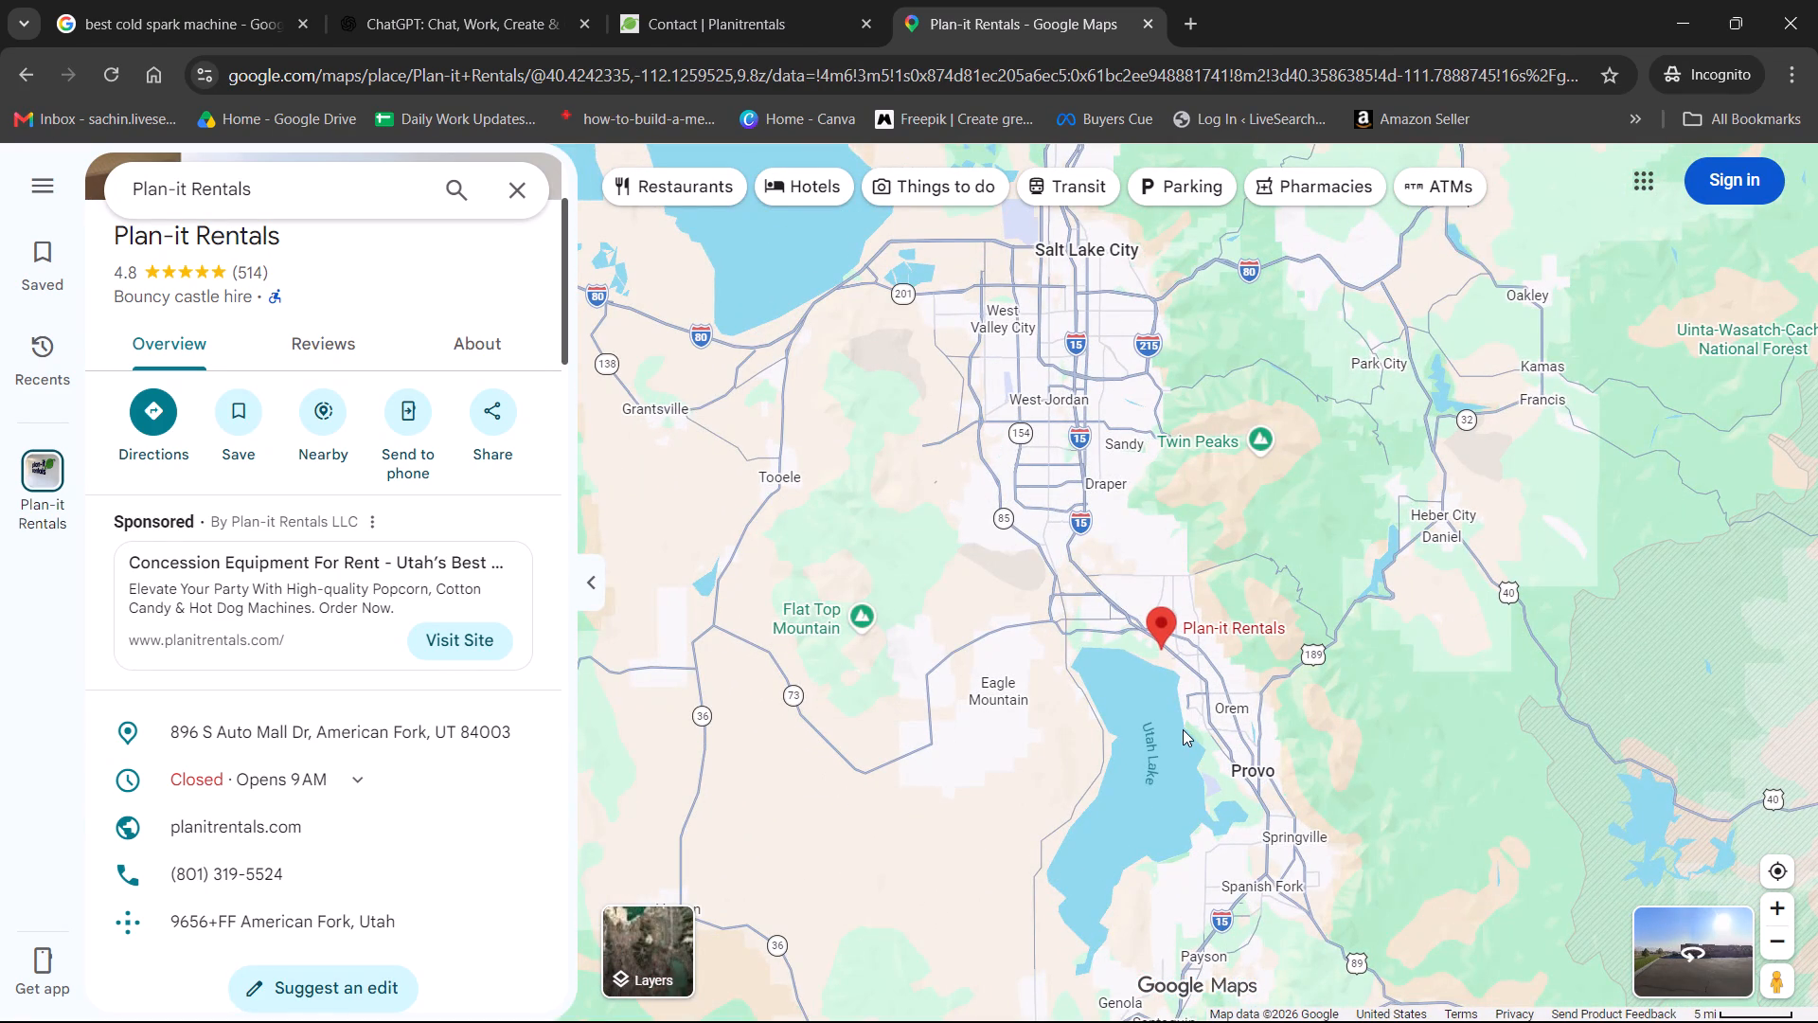
scroll(1178, 690, "down", 5)
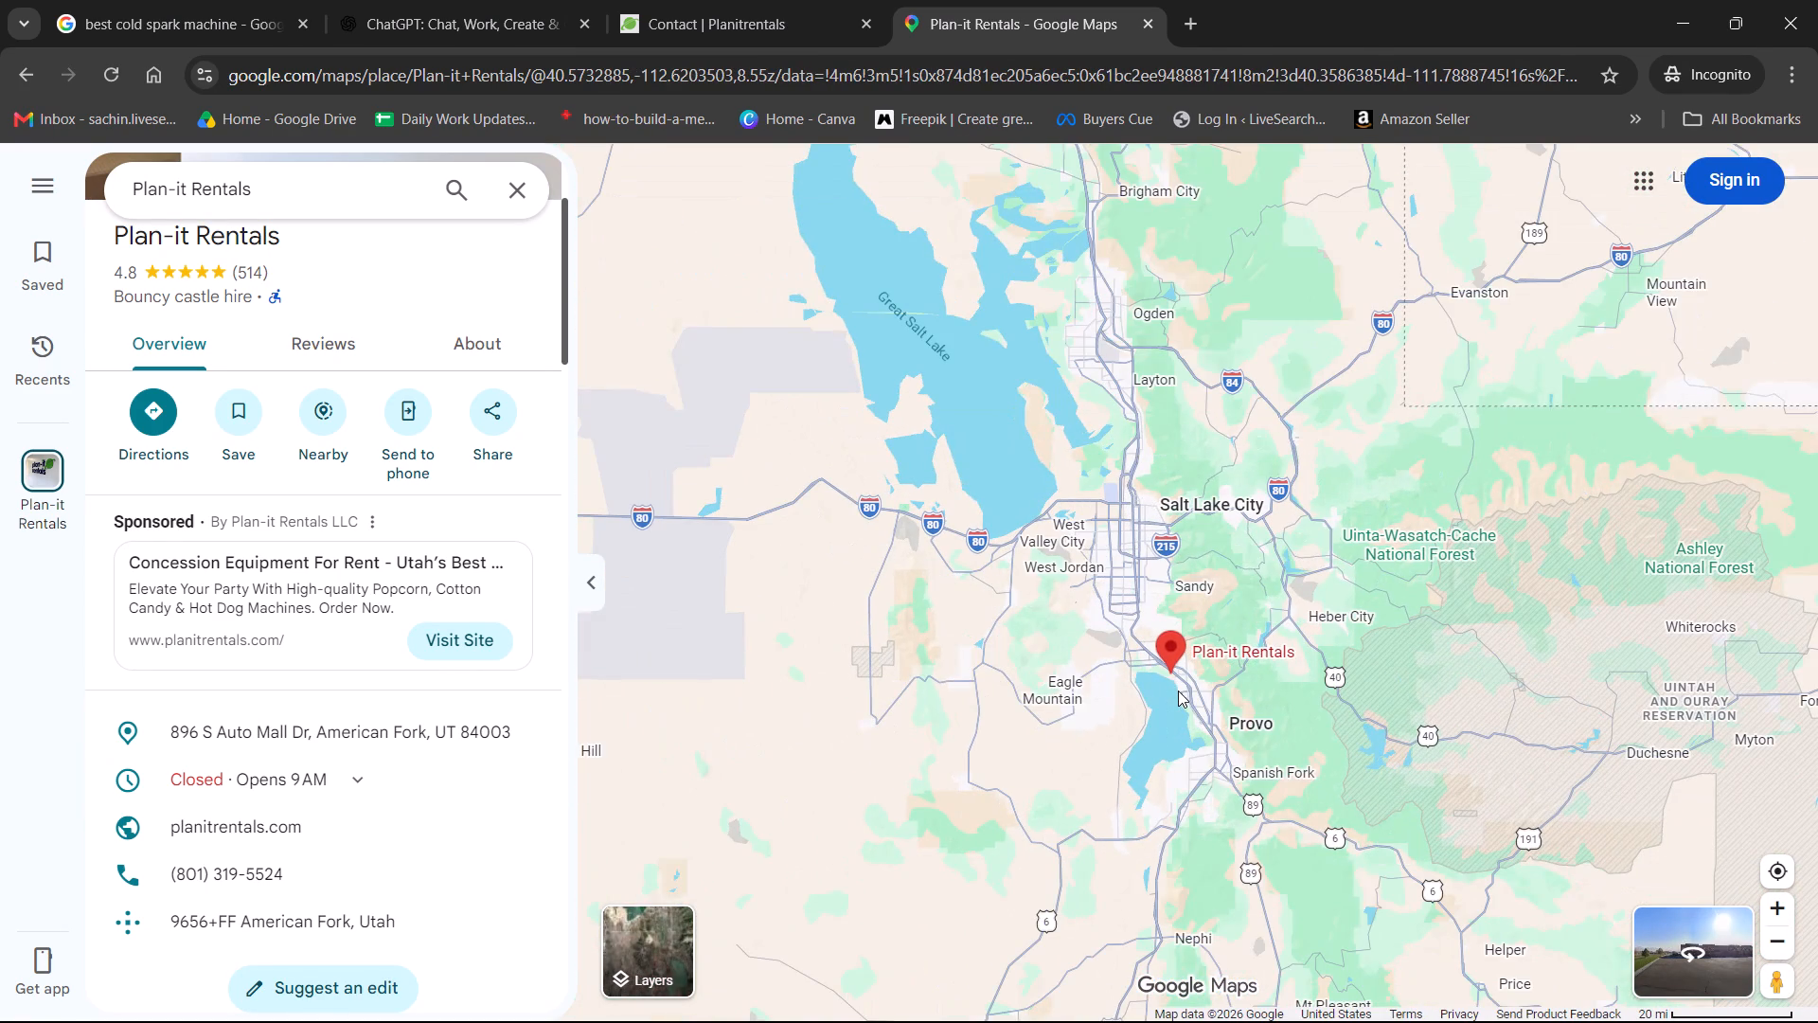
scroll(1178, 691, "down", 1)
scroll(1178, 691, "up", 1)
scroll(1178, 691, "down", 3)
scroll(1178, 691, "up", 1)
scroll(1178, 691, "down", 2)
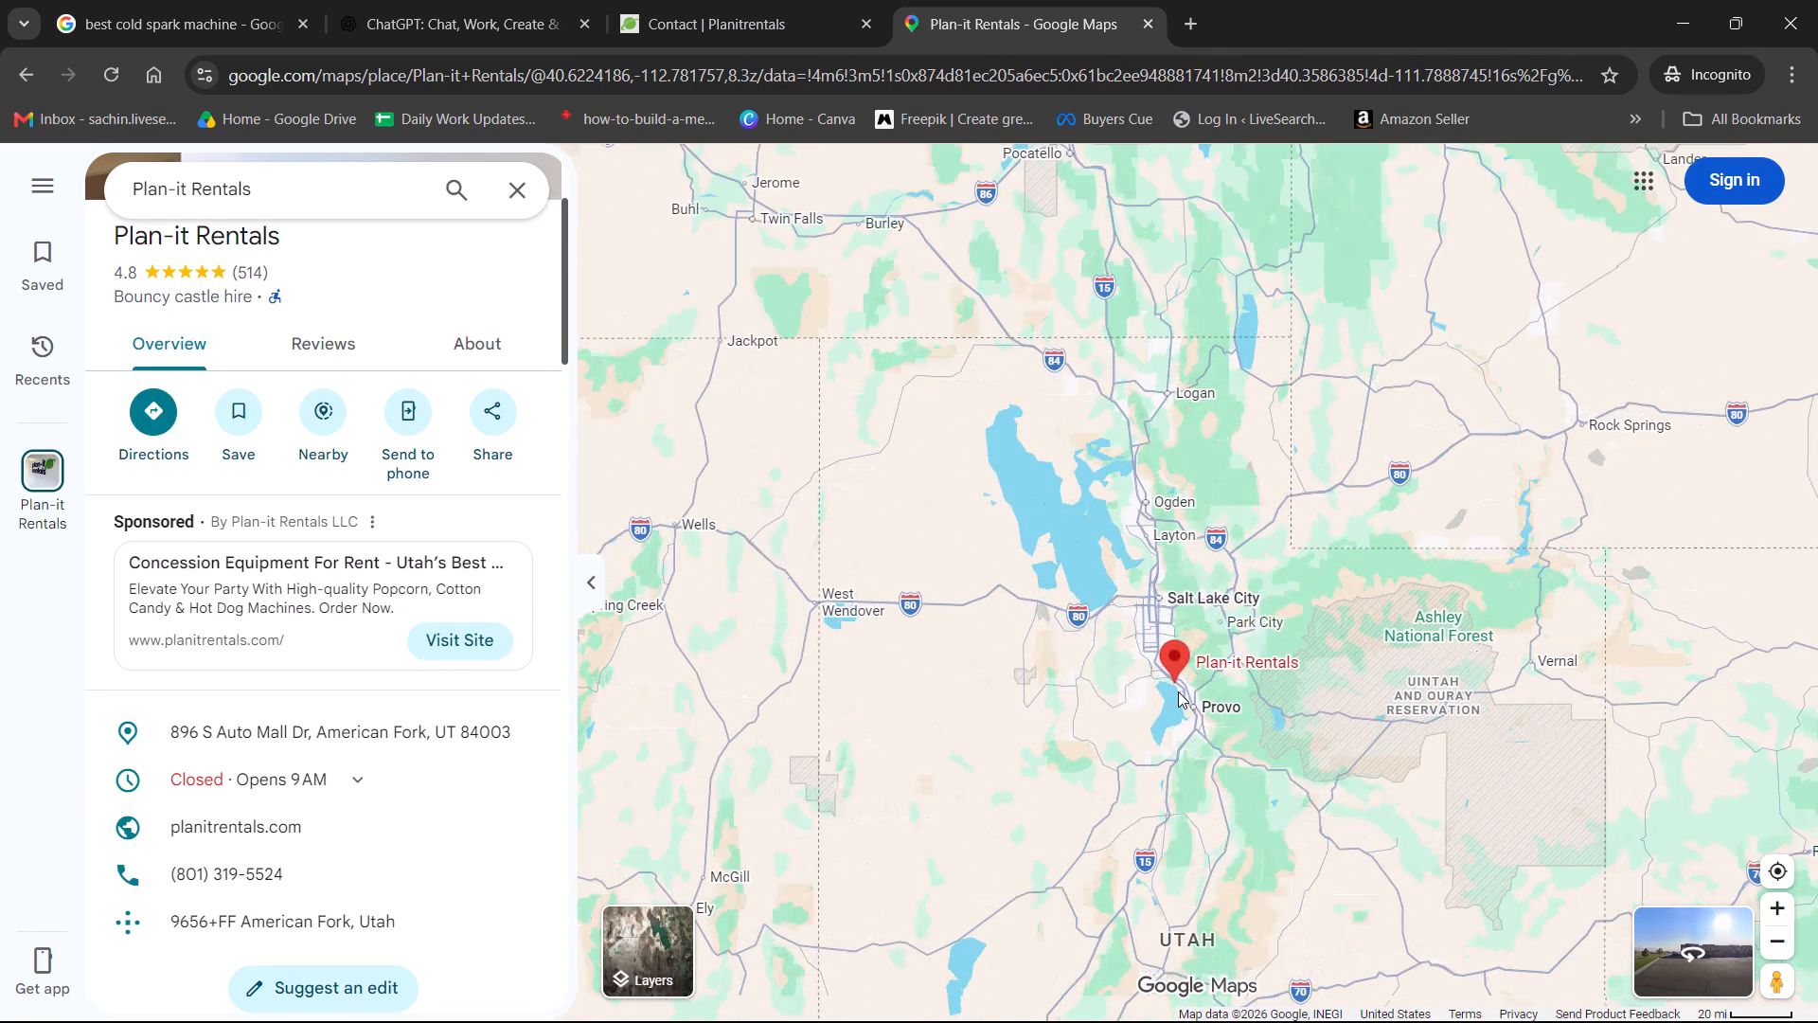
scroll(1178, 691, "down", 4)
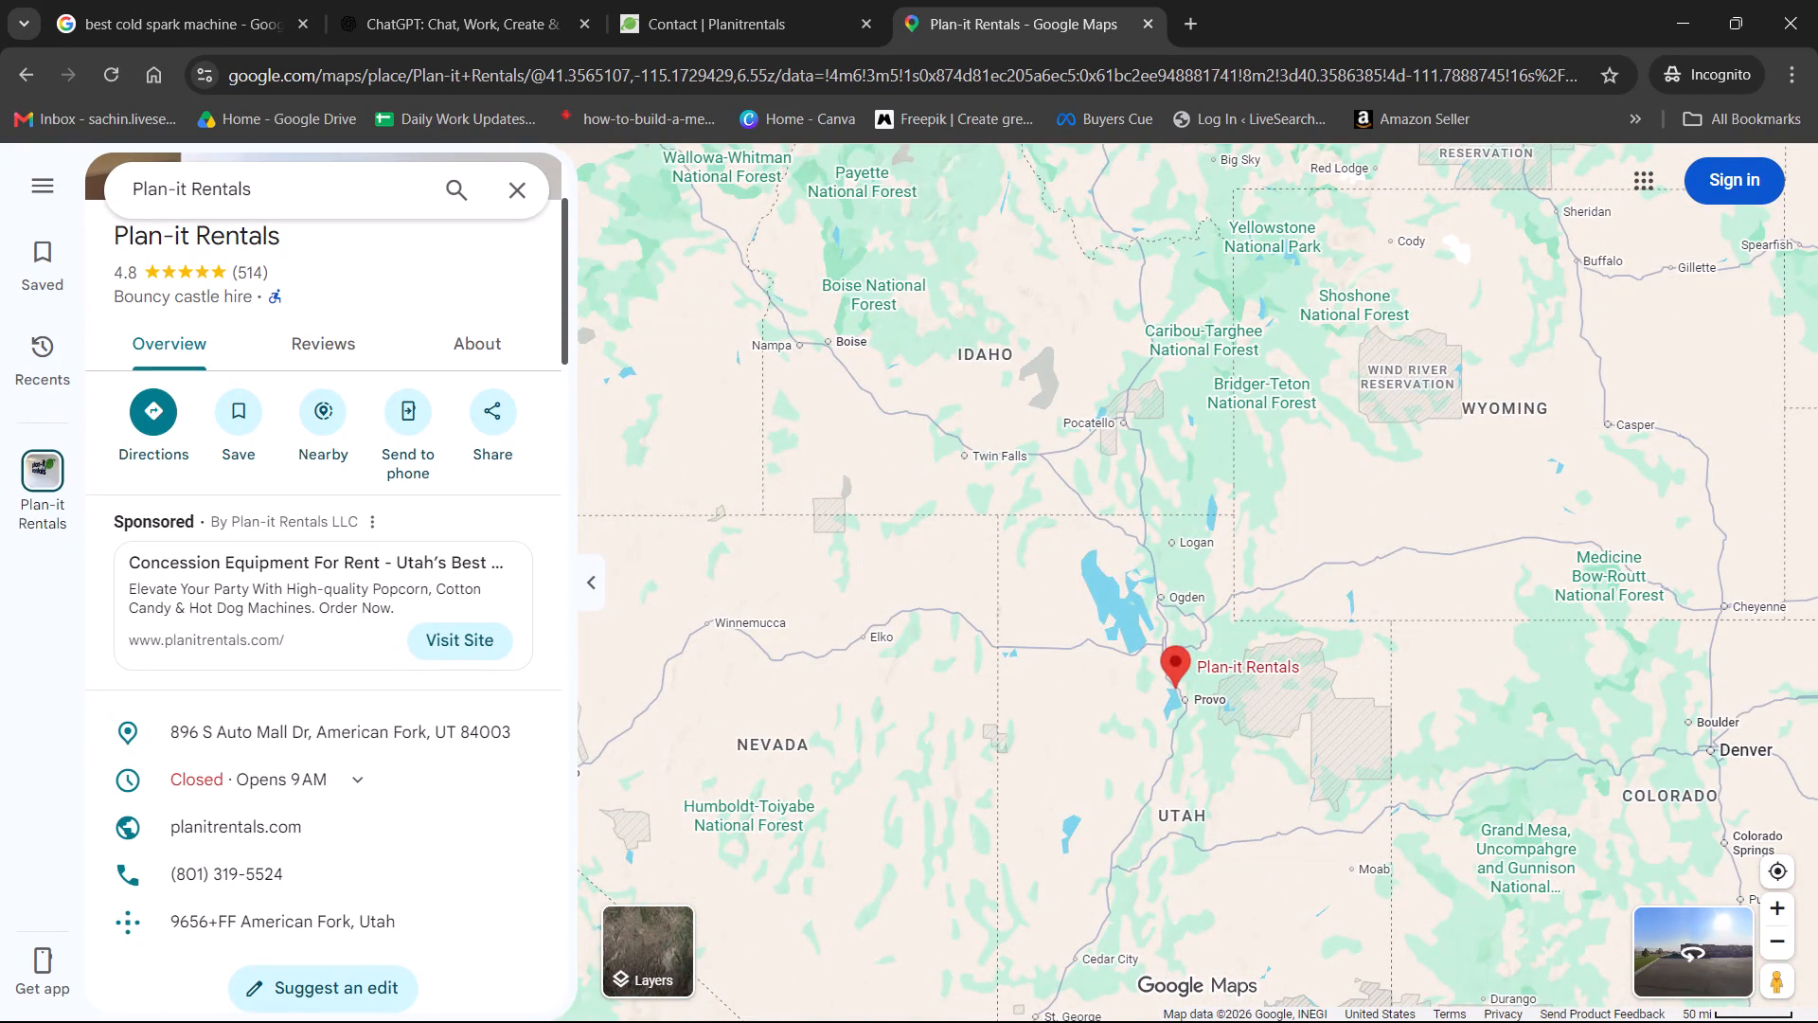
Switch back to ExpressVPN and close the location list, keeping USA - Salt Lake City as the selected location.
left_click(167, 0)
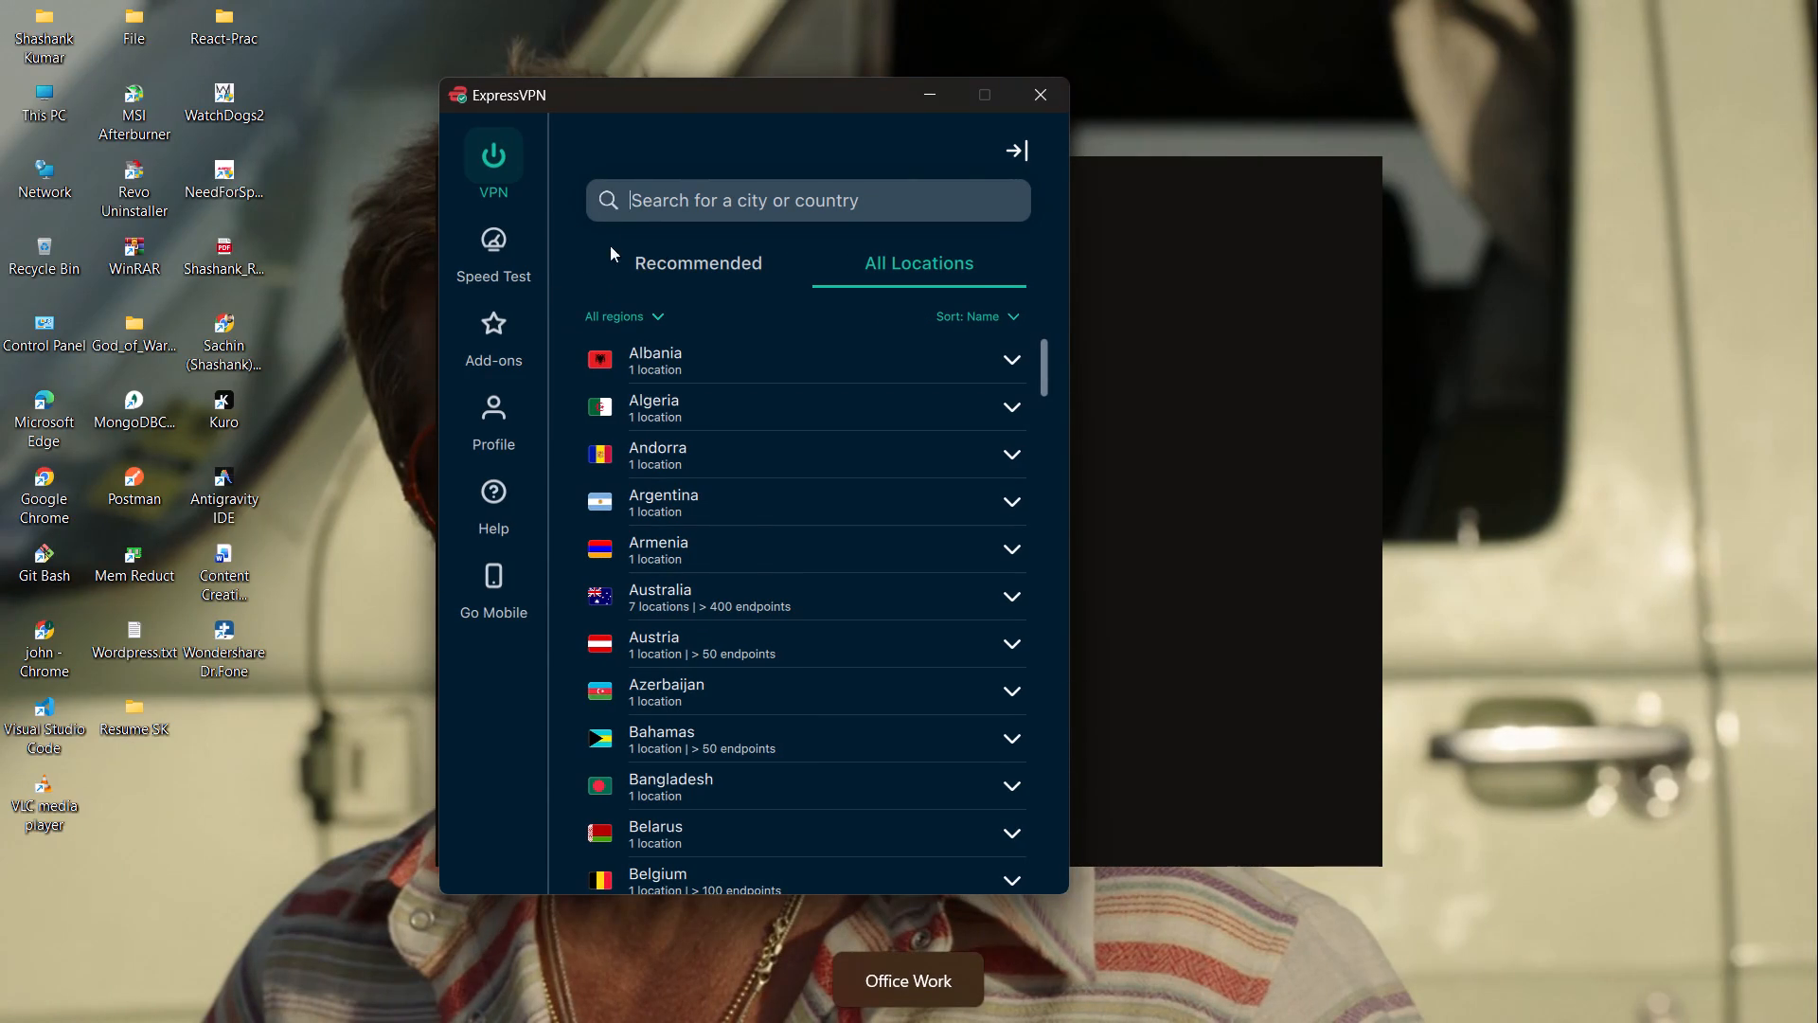
left_click(1015, 147)
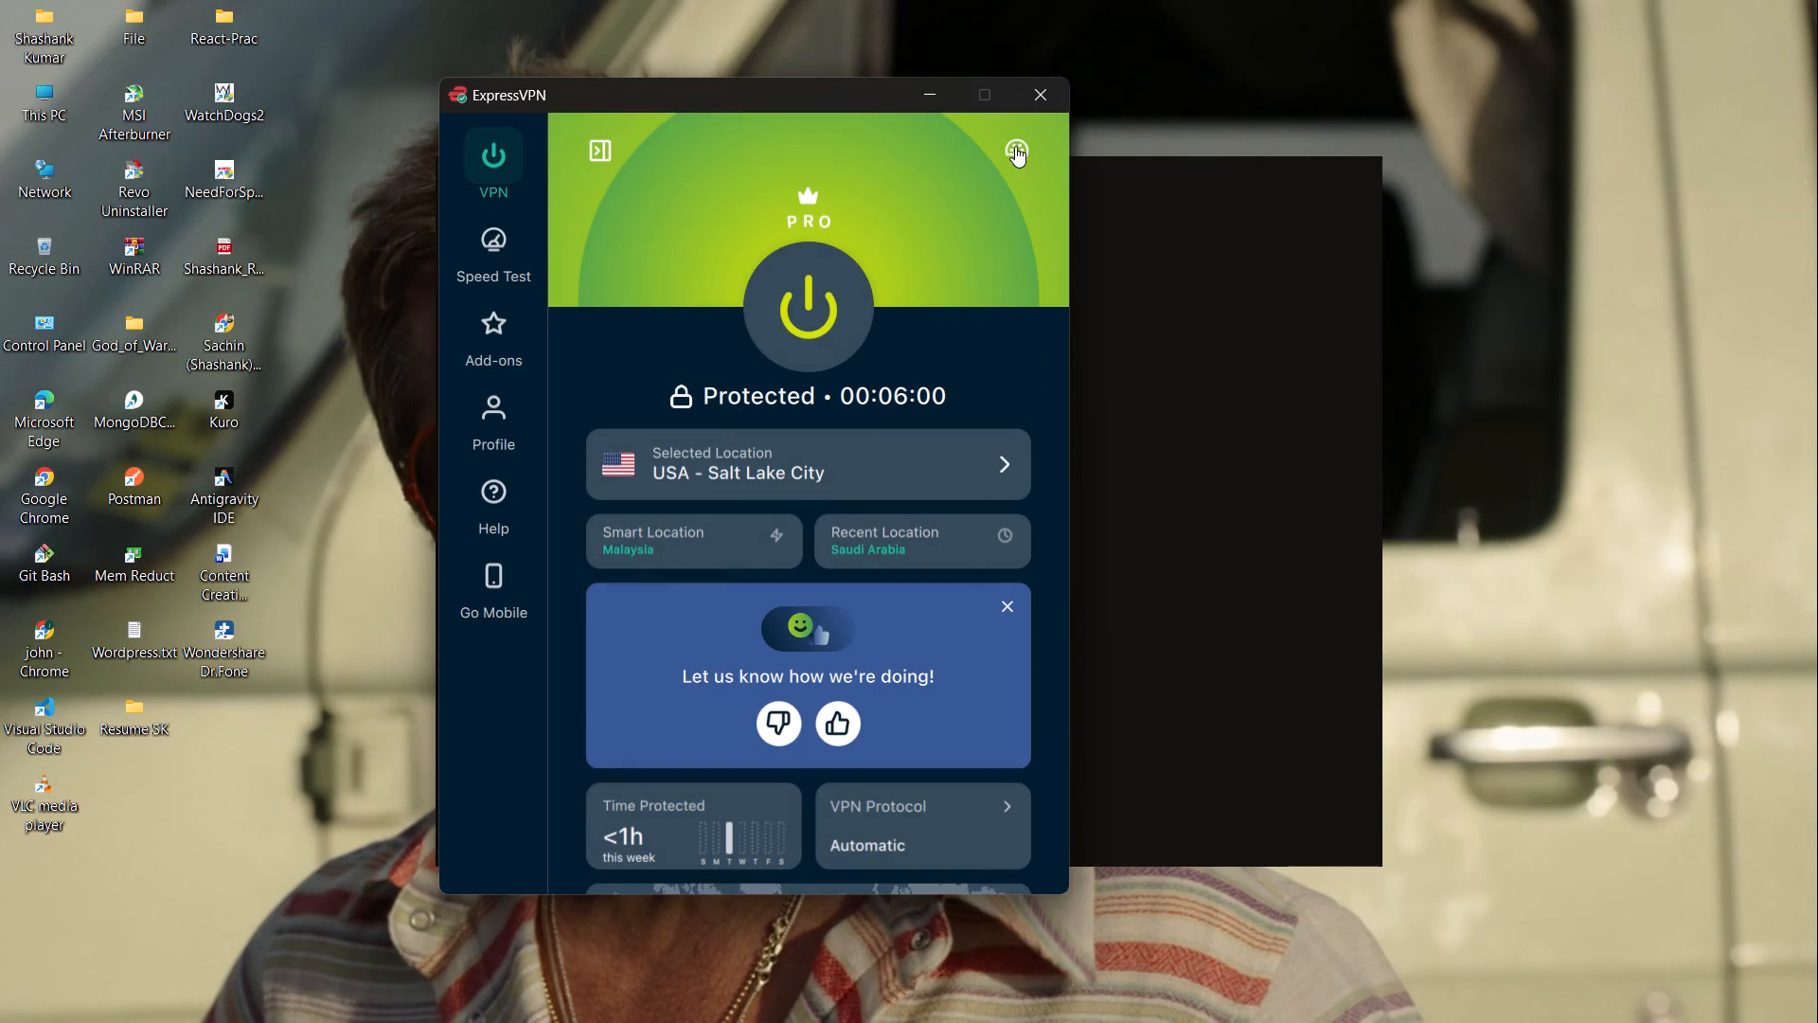
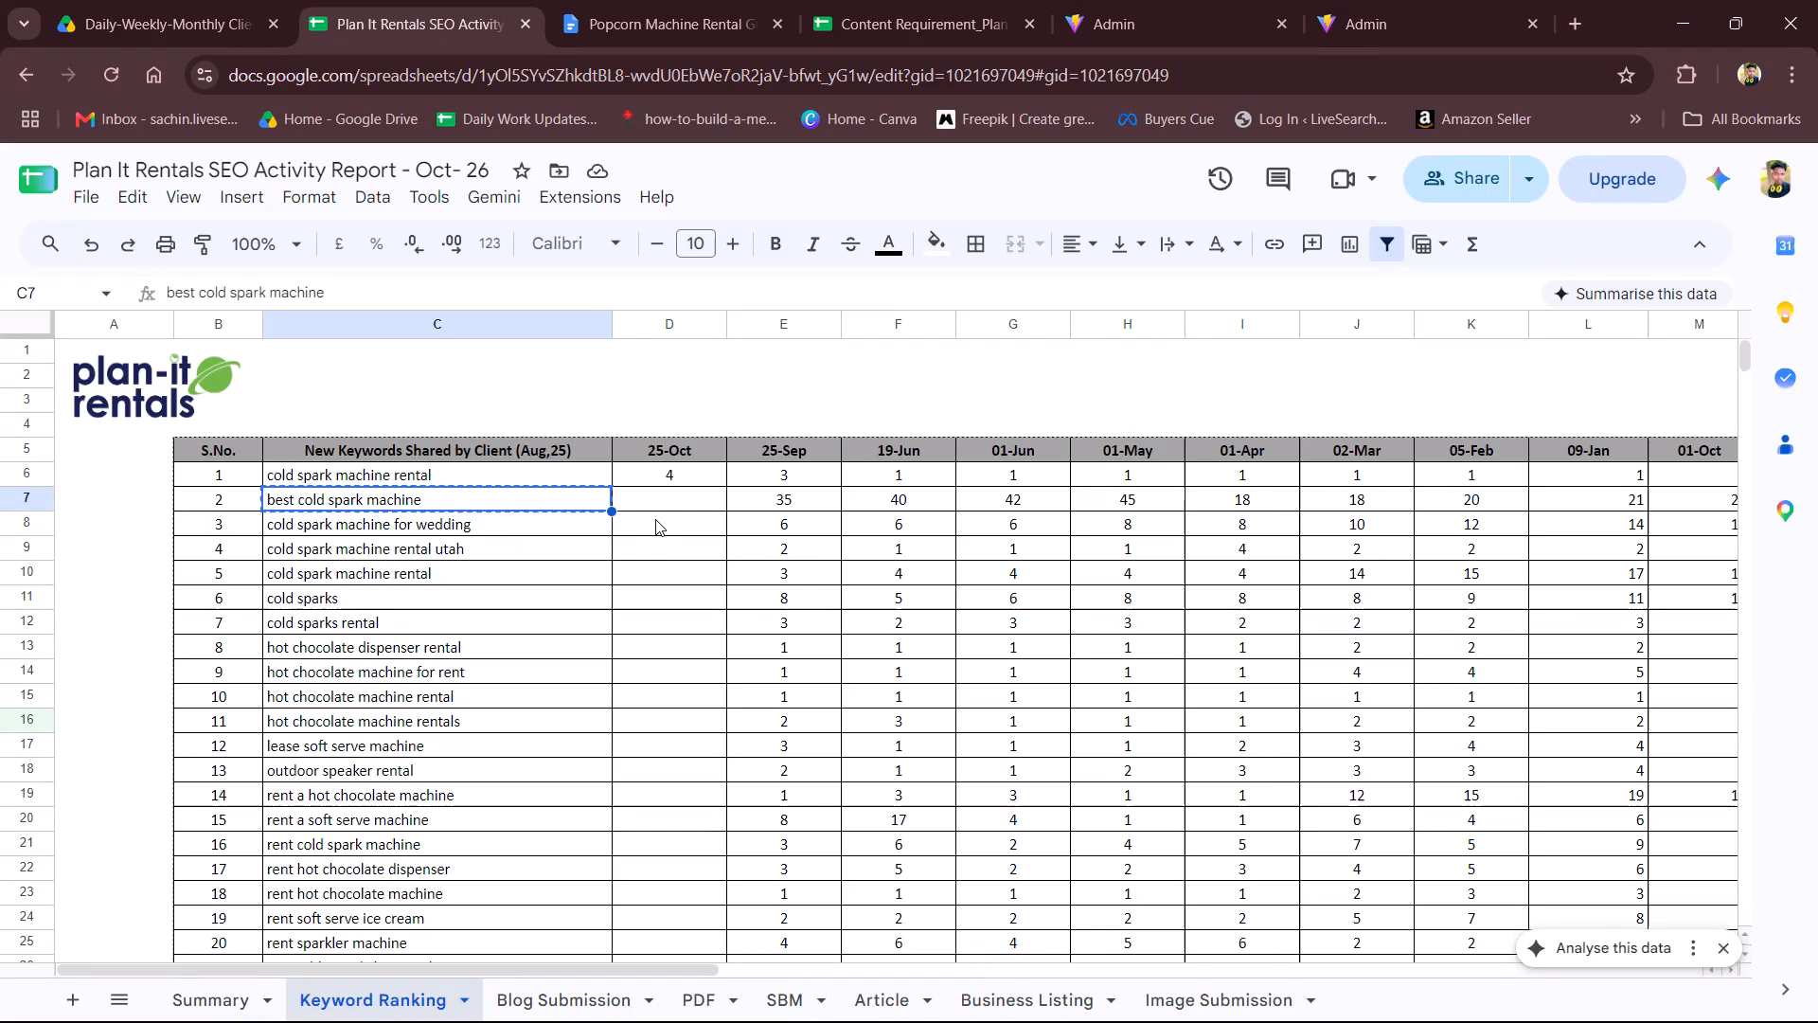
Check pages 1 and 8 of the Google results for "best cold spark machine" for the text "planit".
key("alt+Tab")
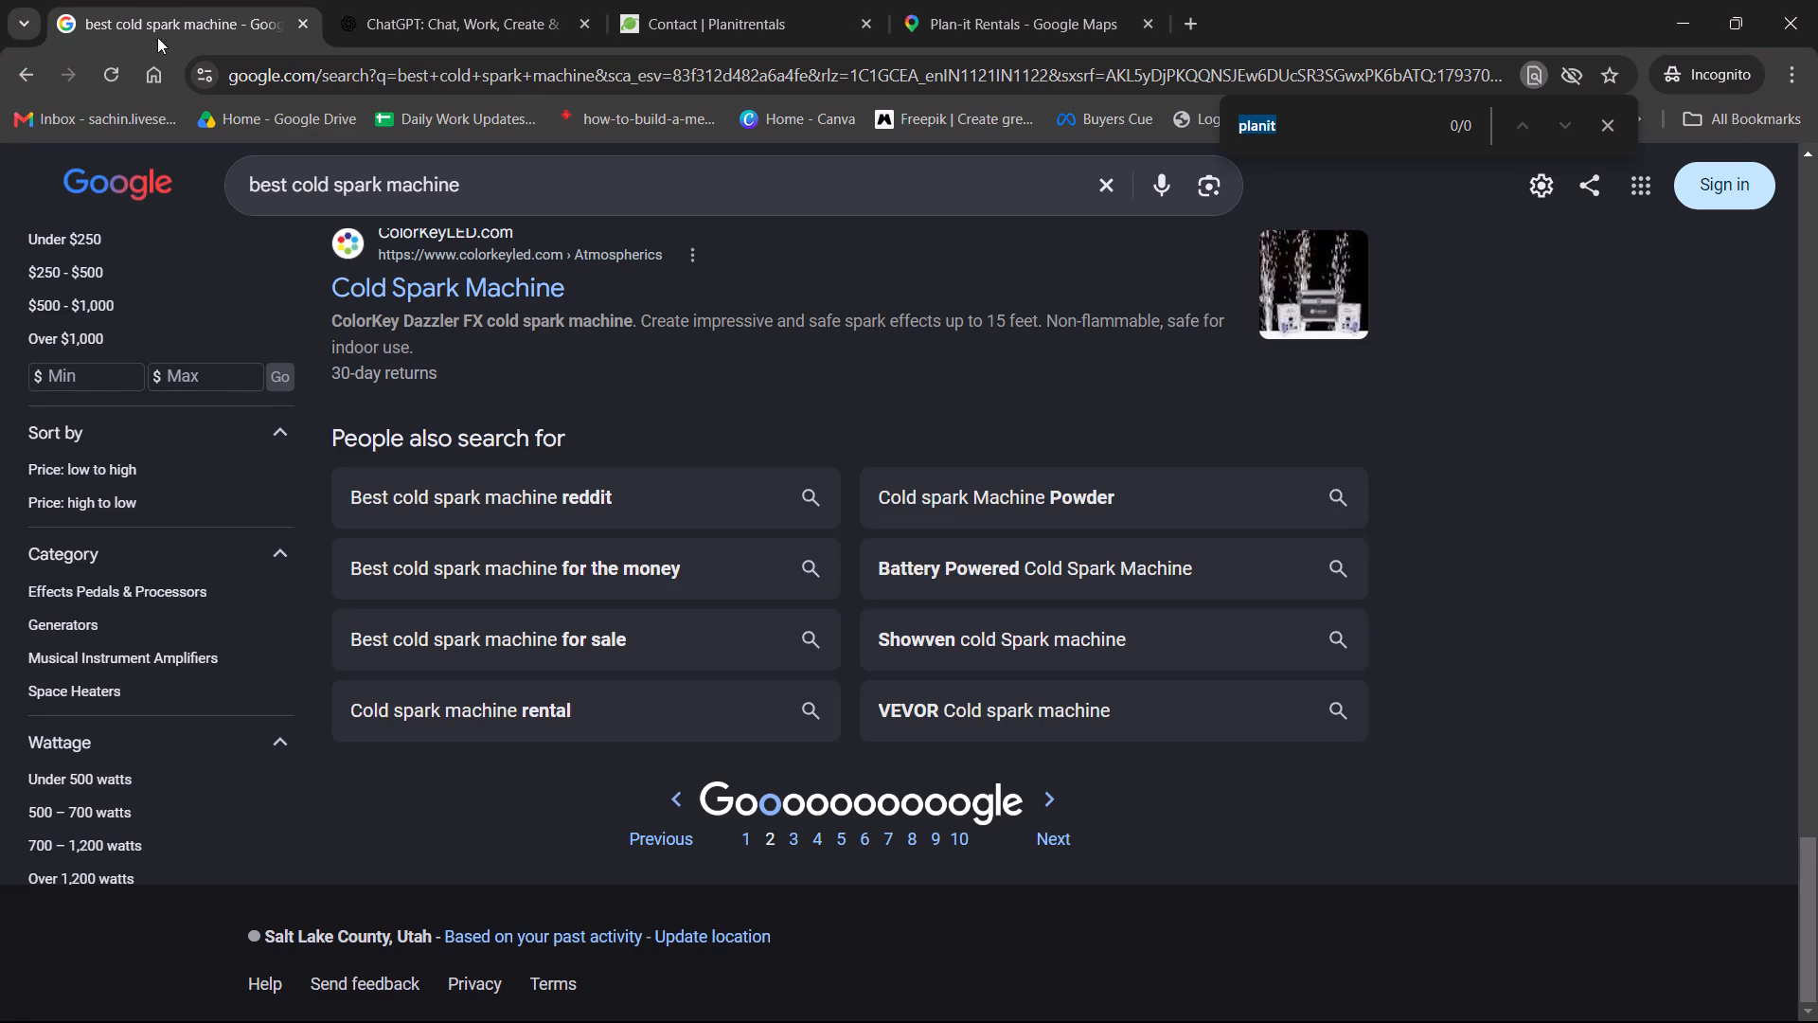
left_click(483, 201)
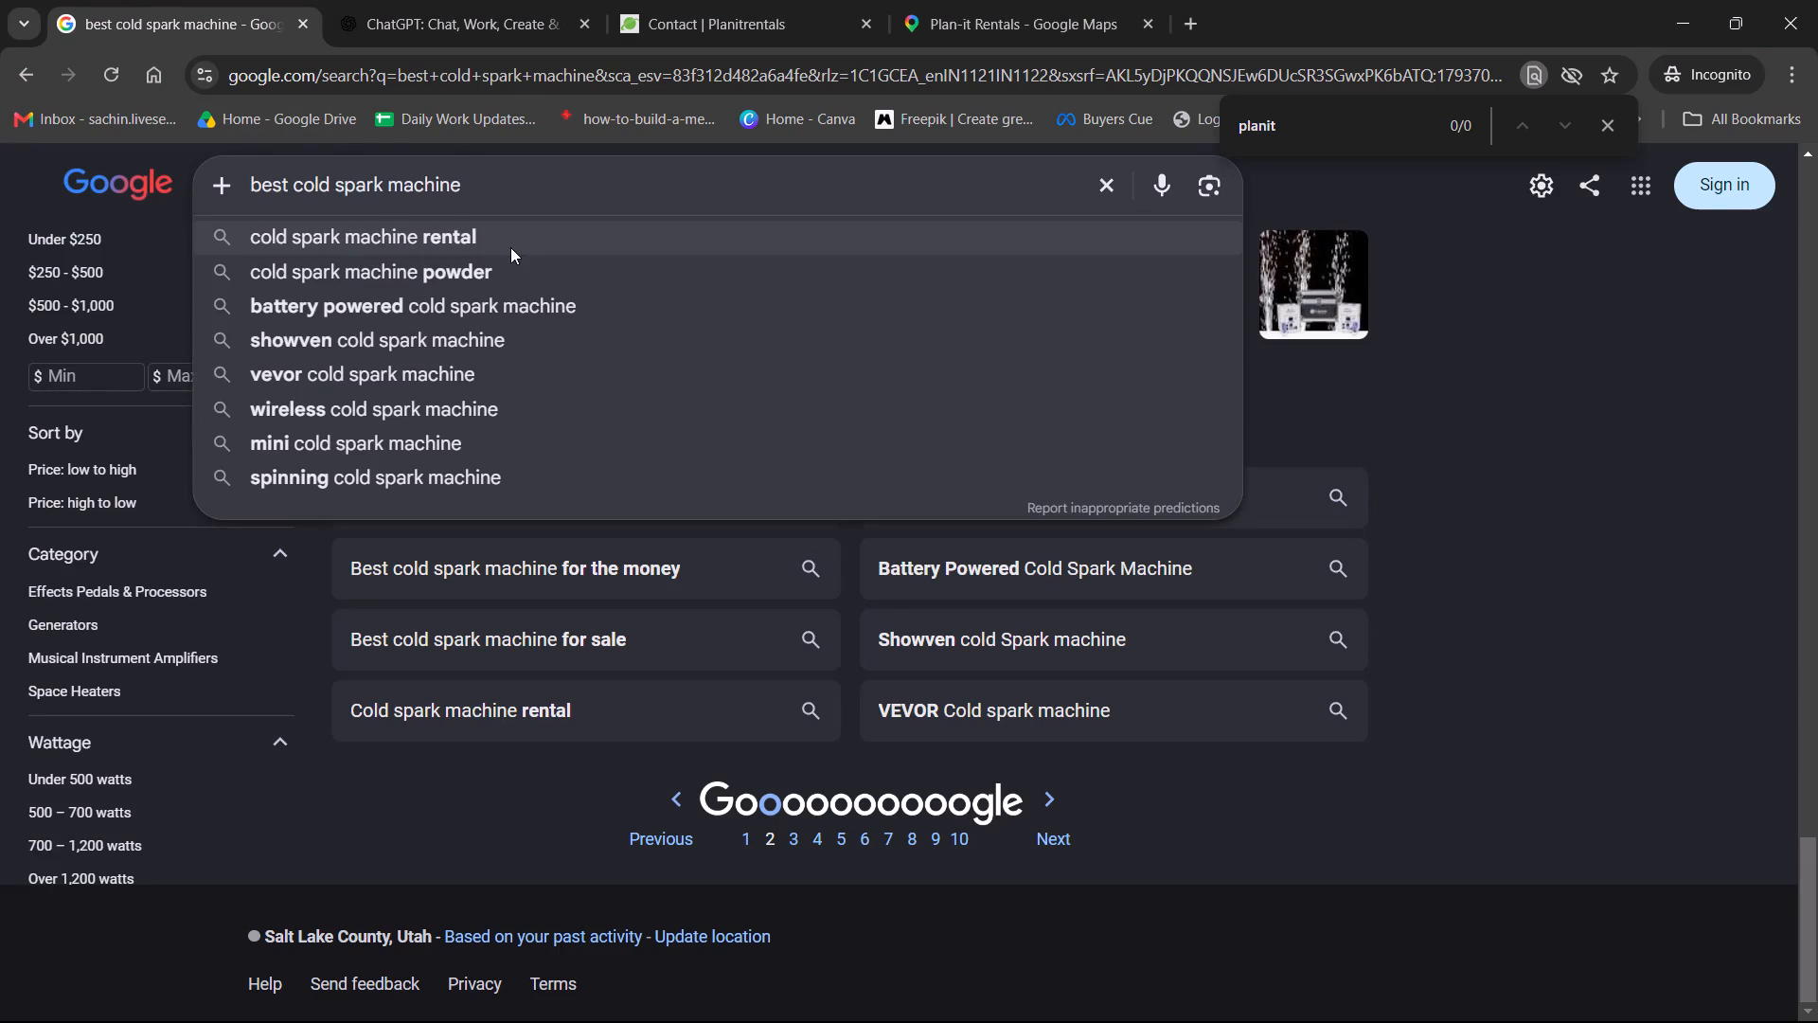
key("ctrl+f")
left_click(748, 845)
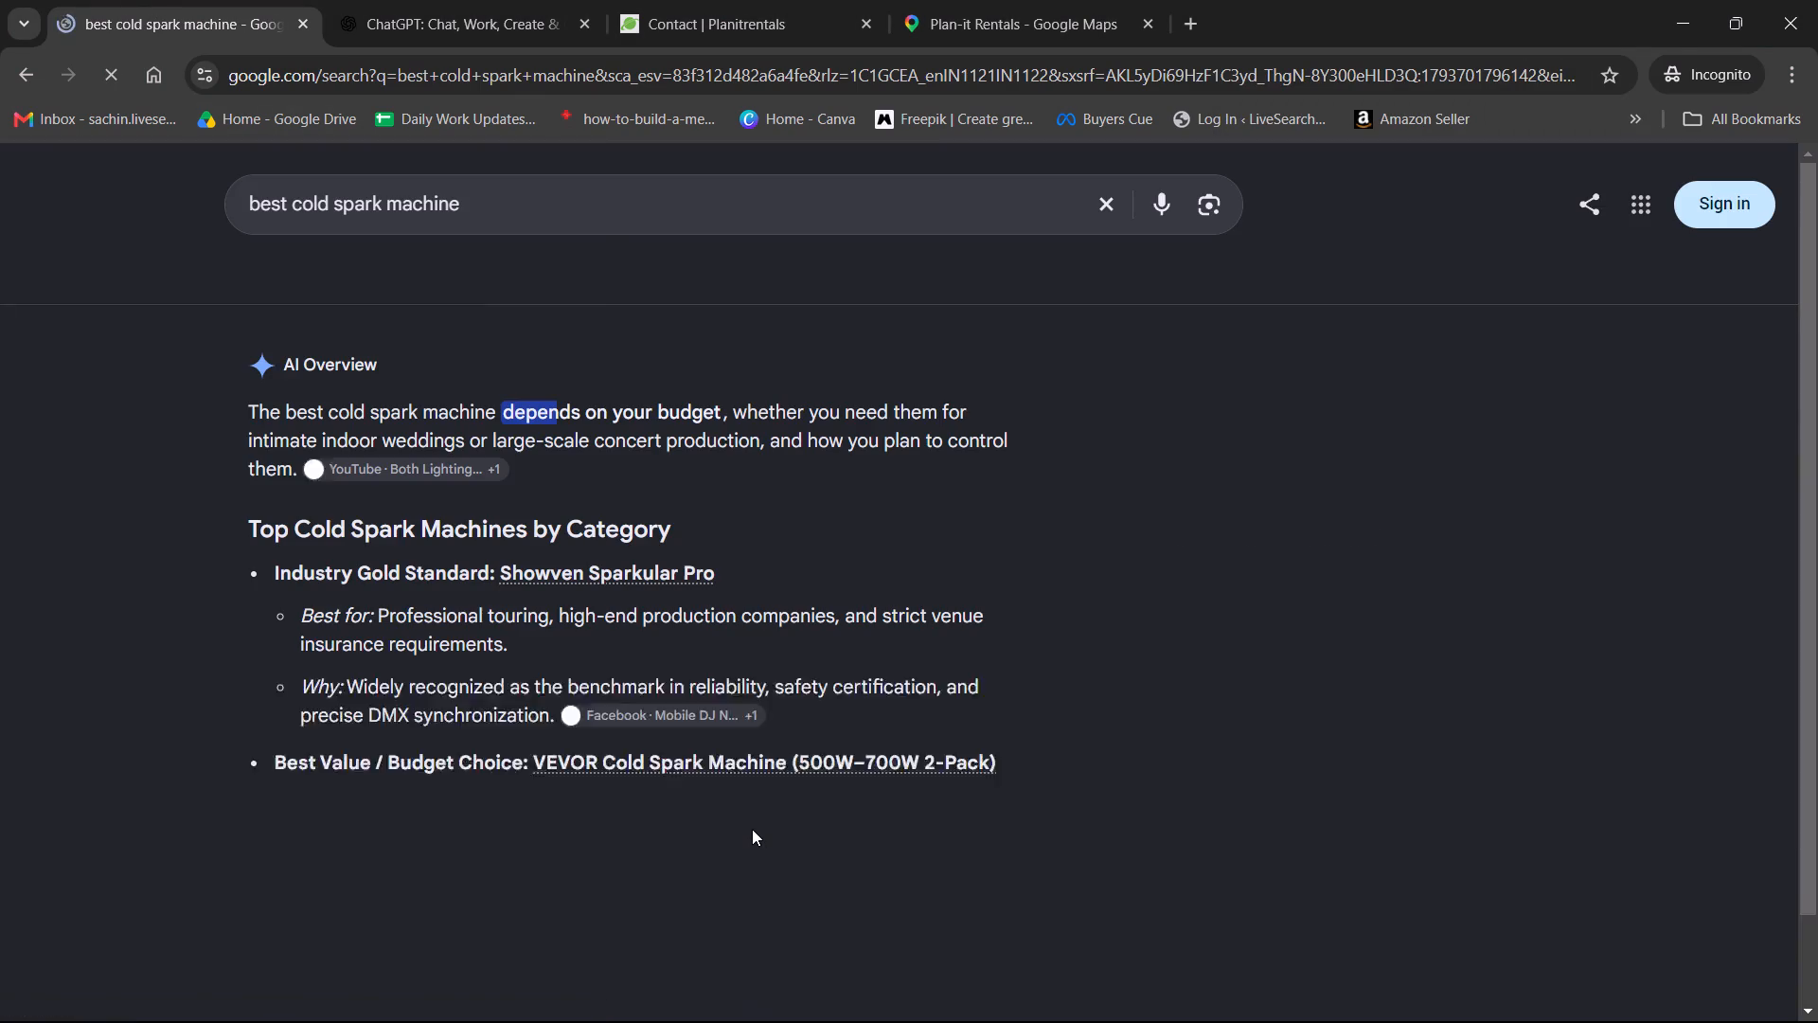
key("ctrl+f")
scroll(825, 755, "down", 18)
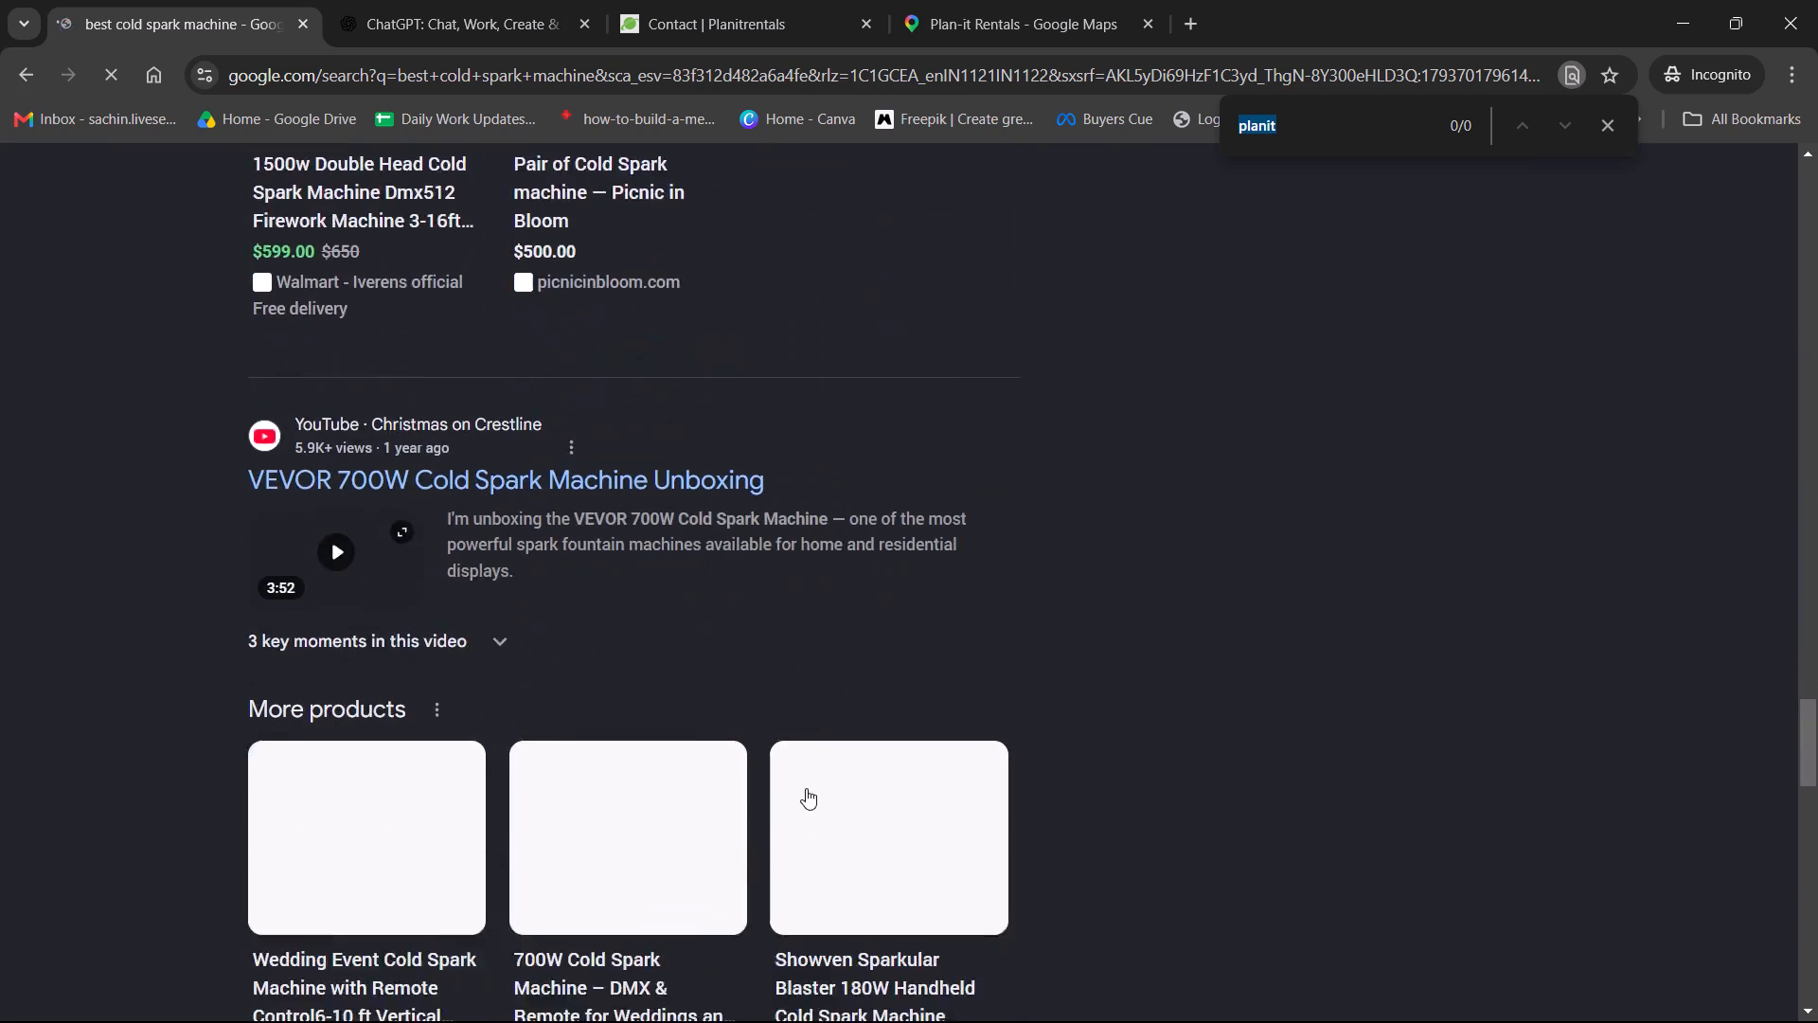
scroll(806, 788, "down", 14)
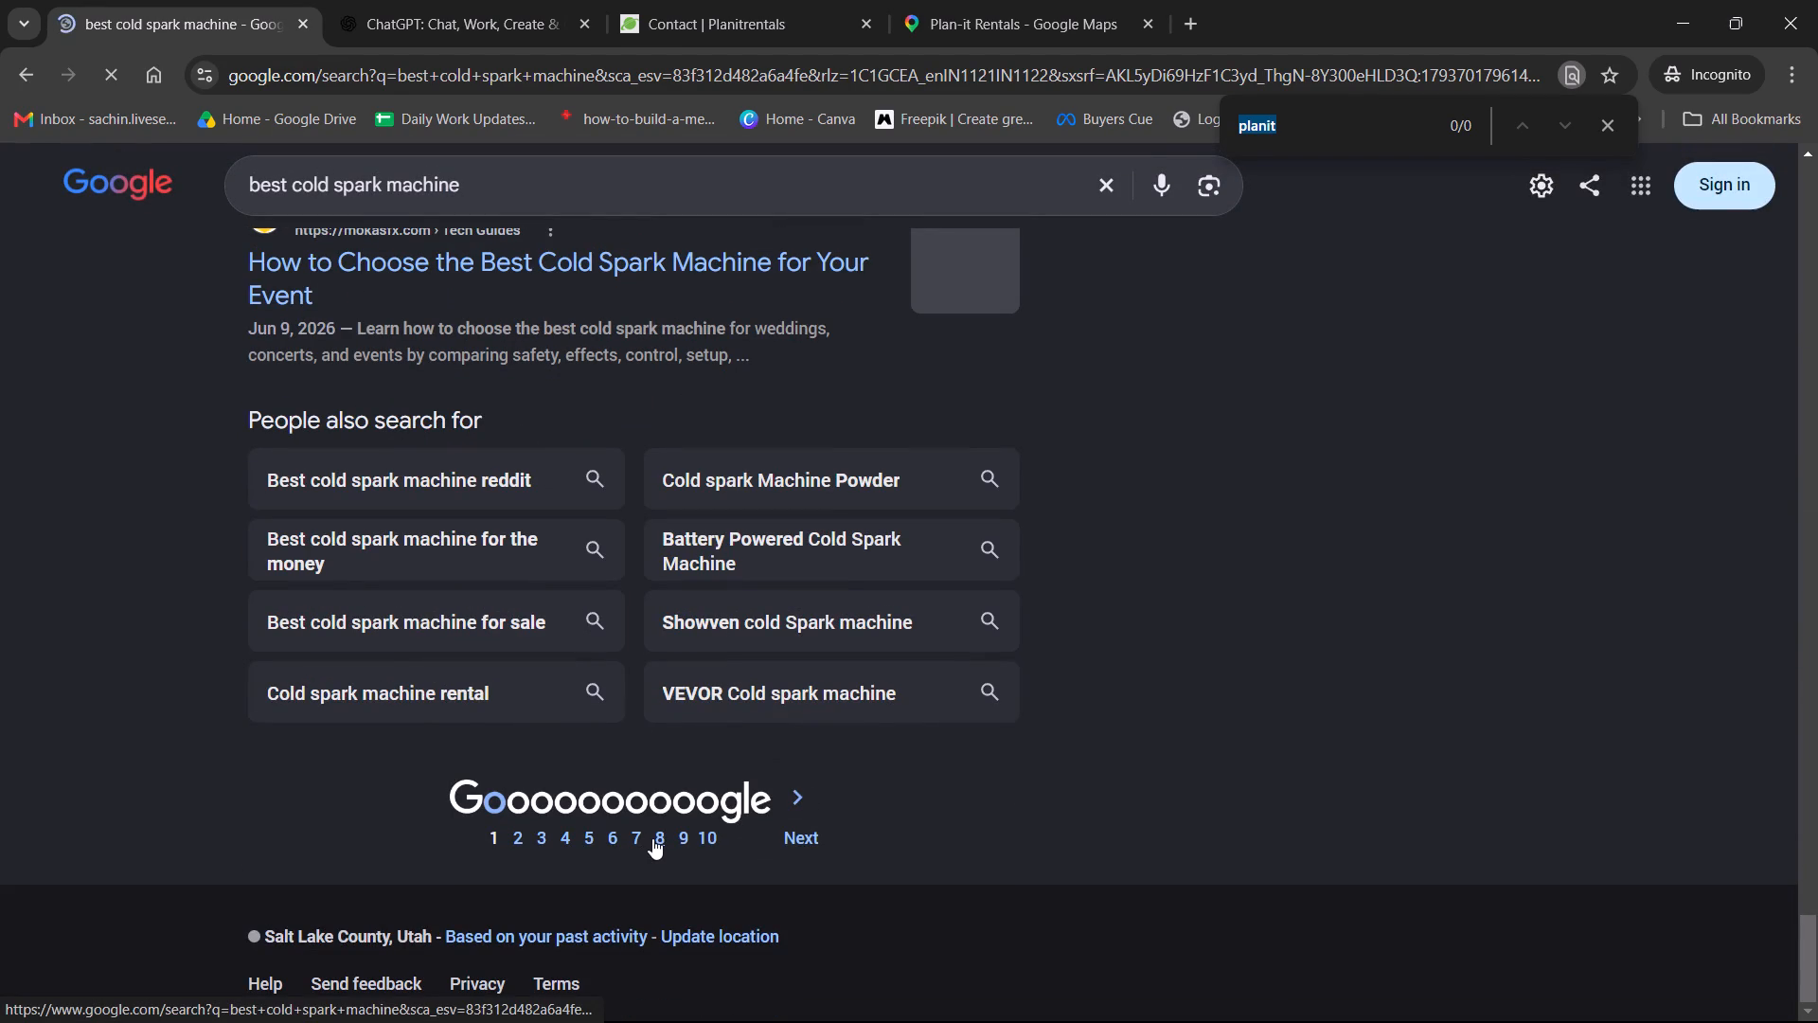
left_click(652, 838)
key("ctrl+f")
scroll(652, 837, "down", 16)
Copy the keyword "cold spark machine for wedding" from the SEO report and search Google for it.
key("alt+Tab")
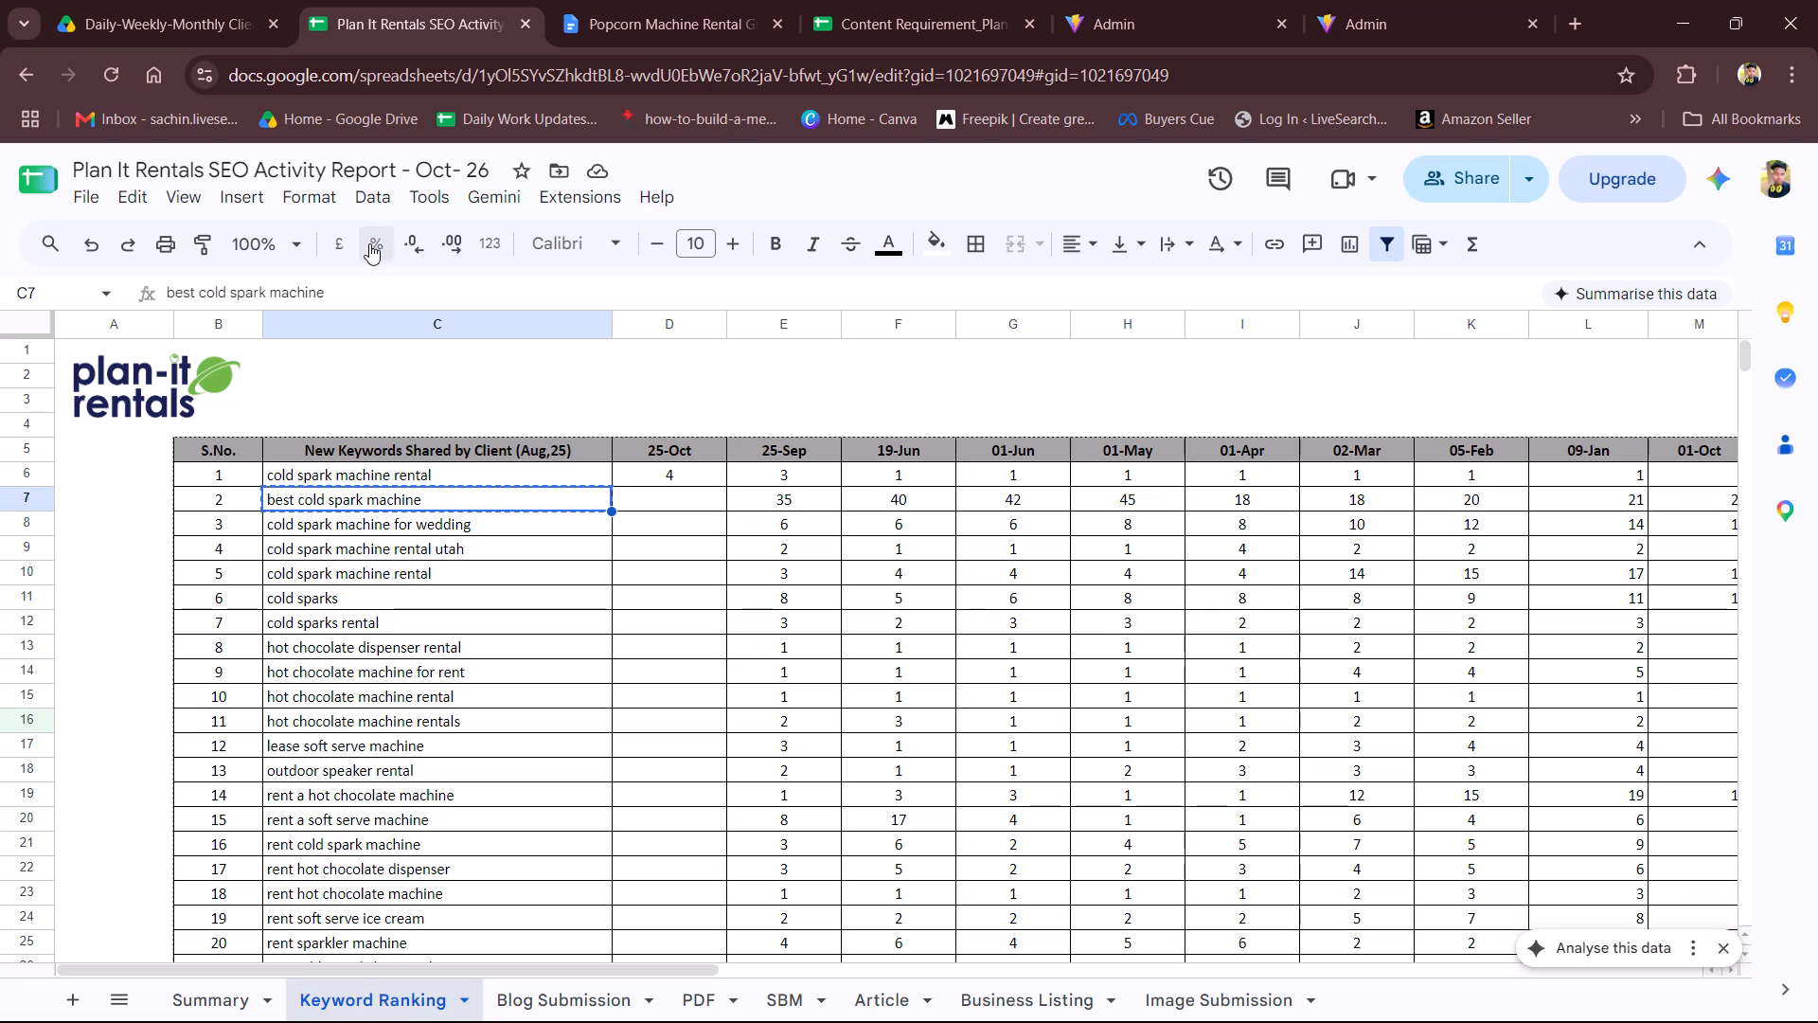
double_click(368, 526)
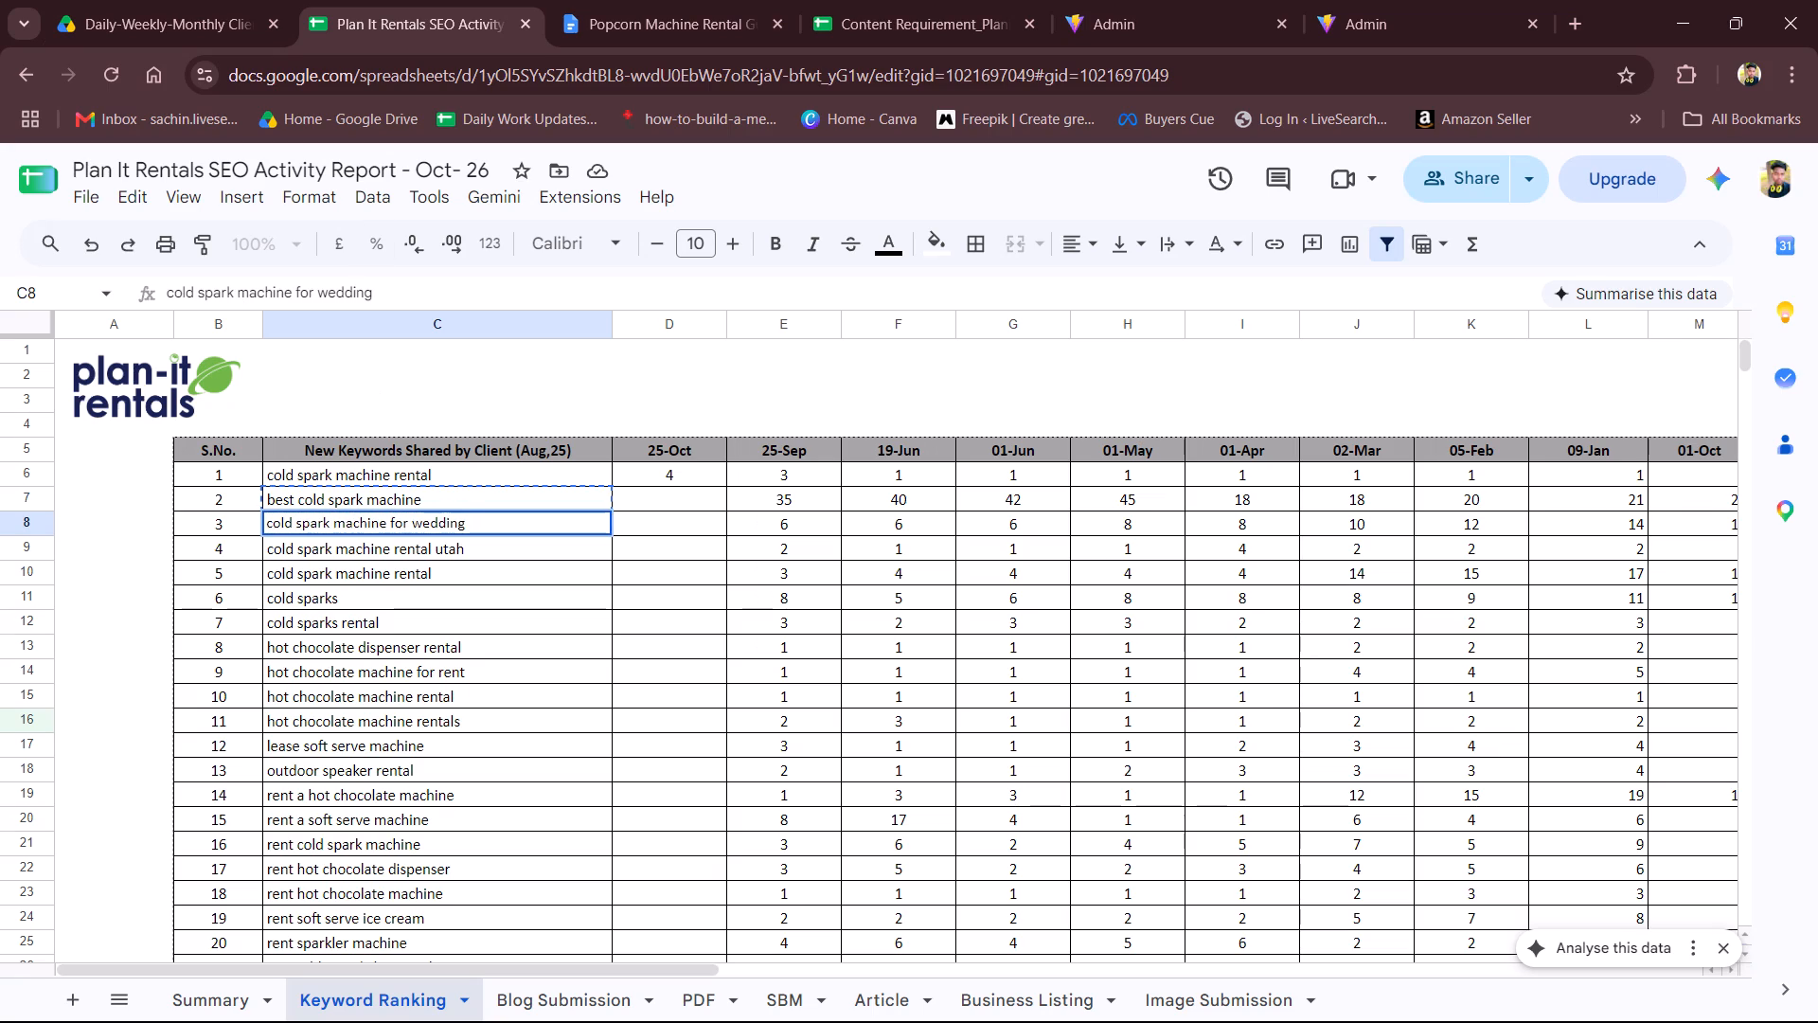
key("ctrl+a")
key("ctrl+c")
key("alt+Tab")
left_click(453, 192)
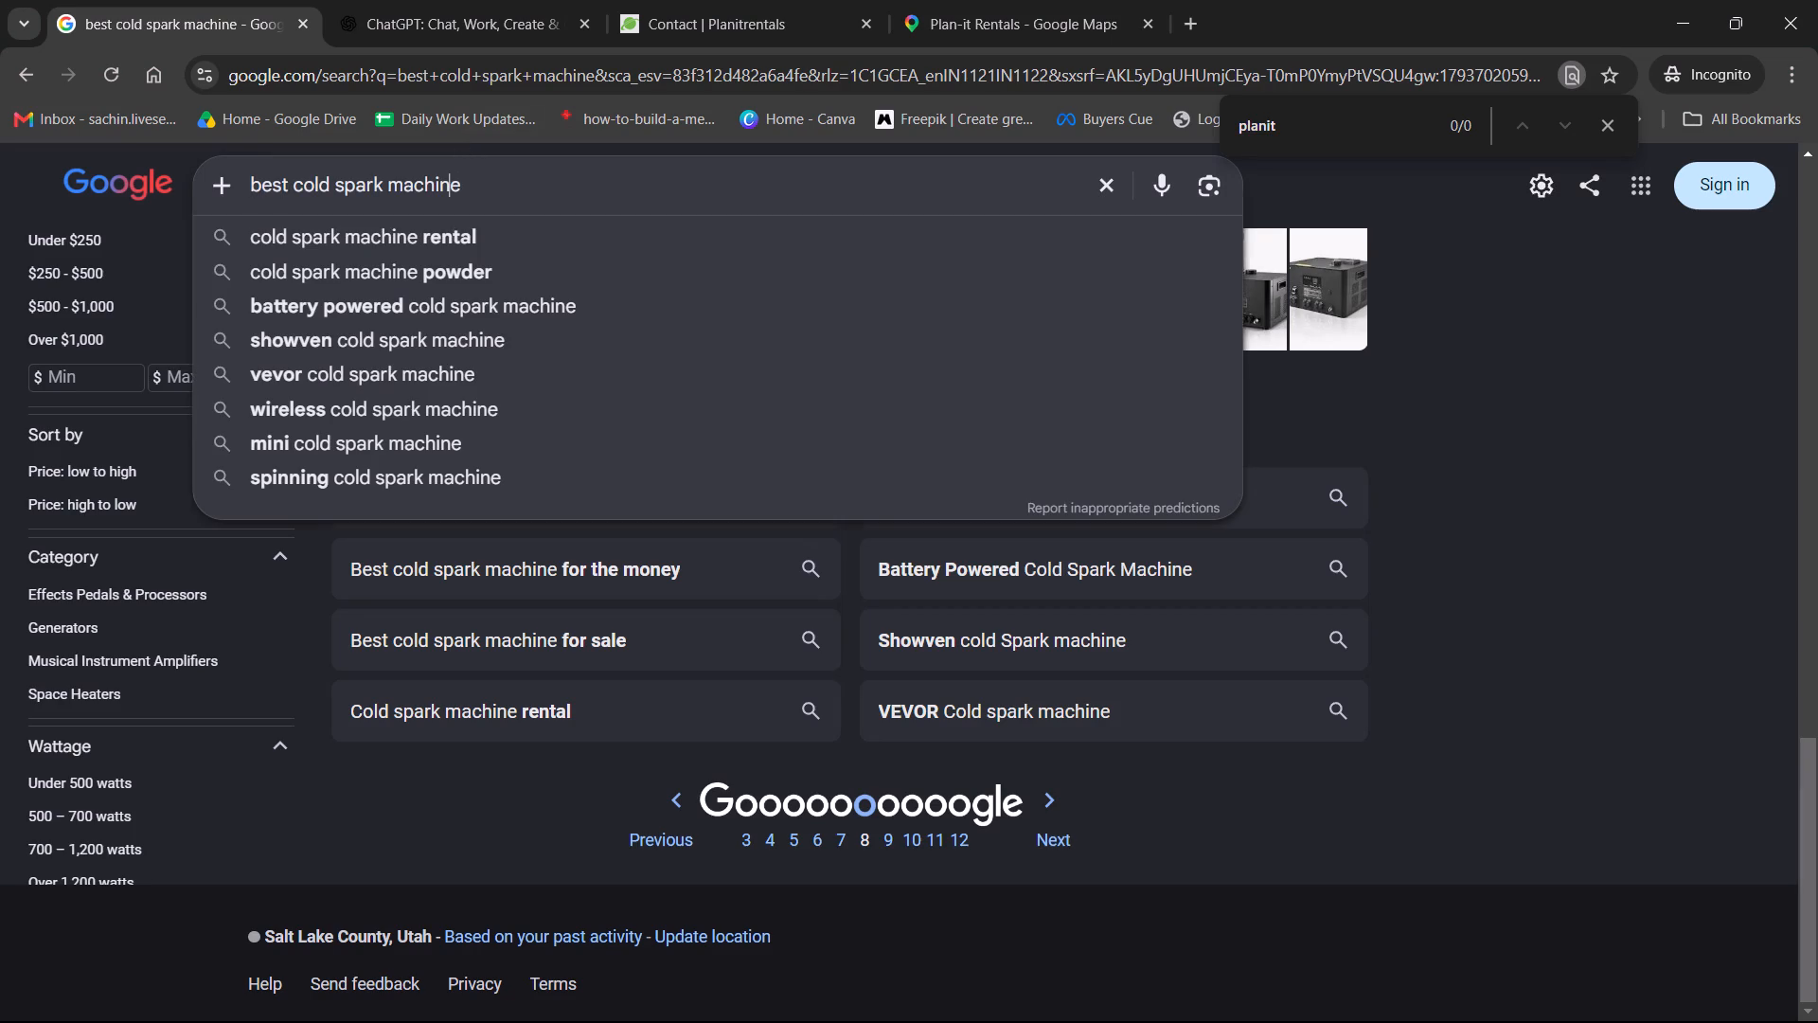
key("ctrl+a")
key("ctrl+v")
key("Return")
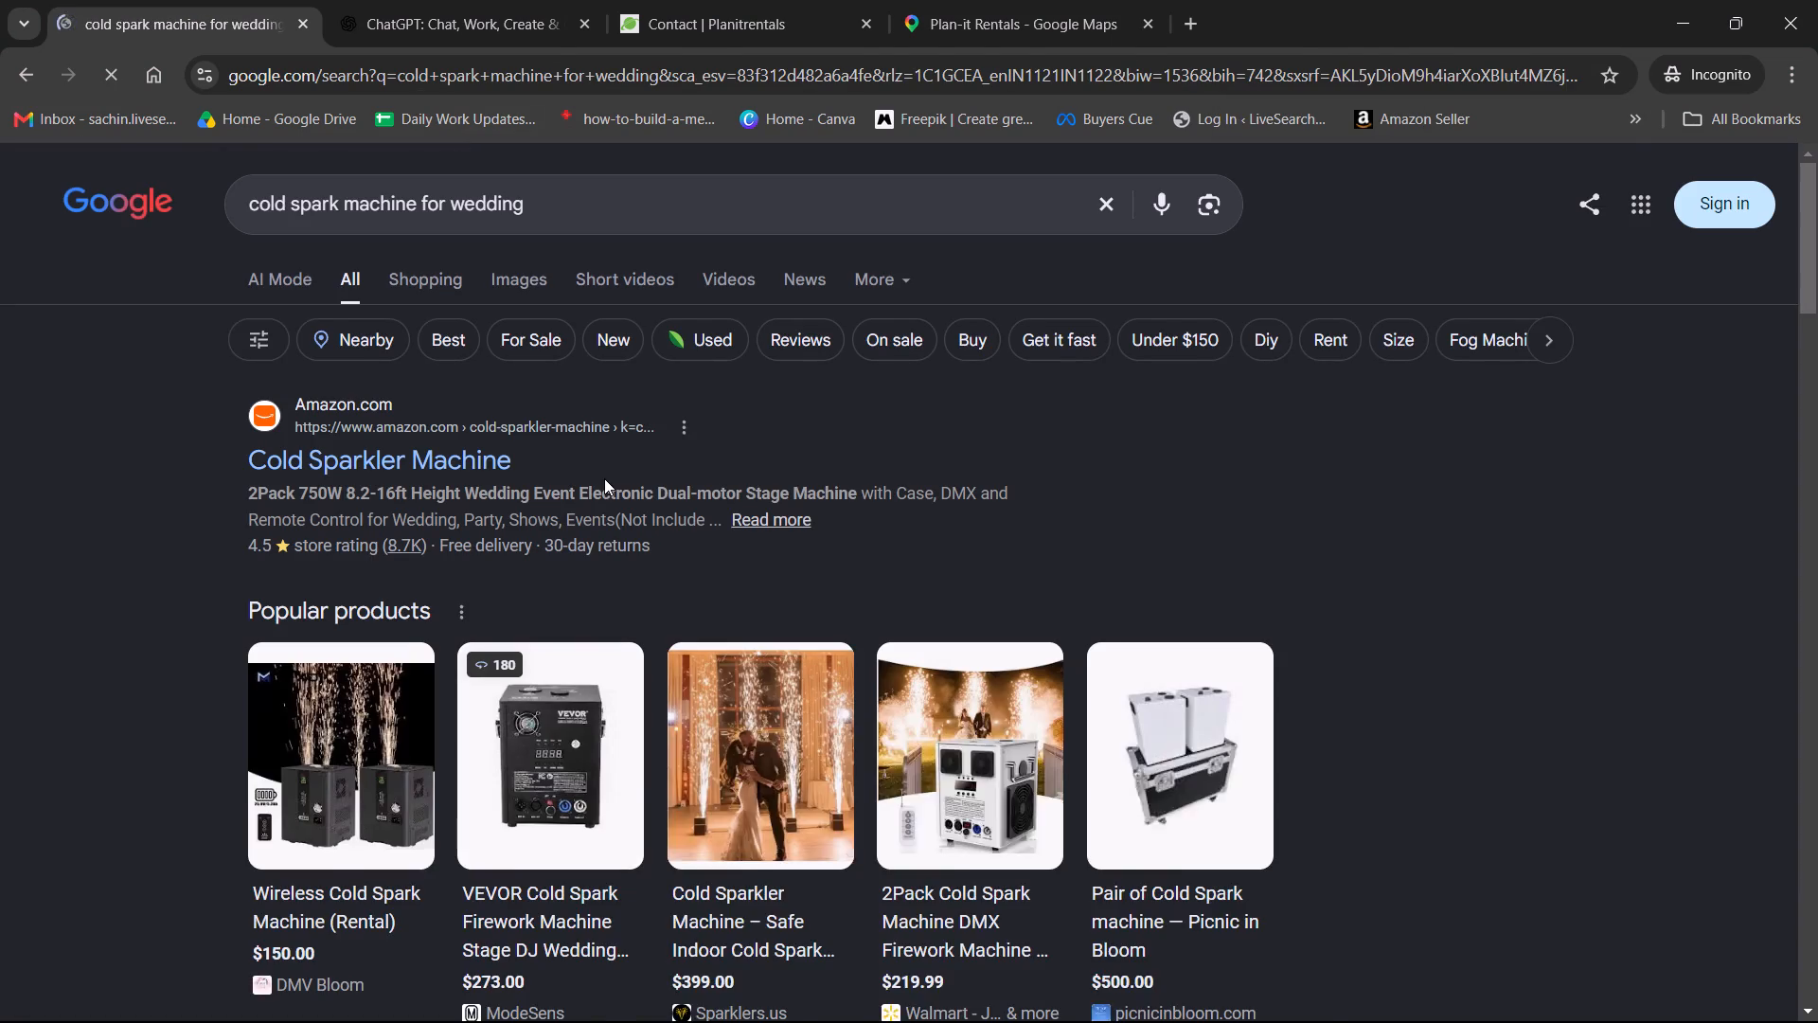
Look for "planit" in the first three pages of Google results for "cold spark machine for wedding".
key("ctrl+f")
scroll(796, 655, "down", 20)
scroll(796, 655, "down", 6)
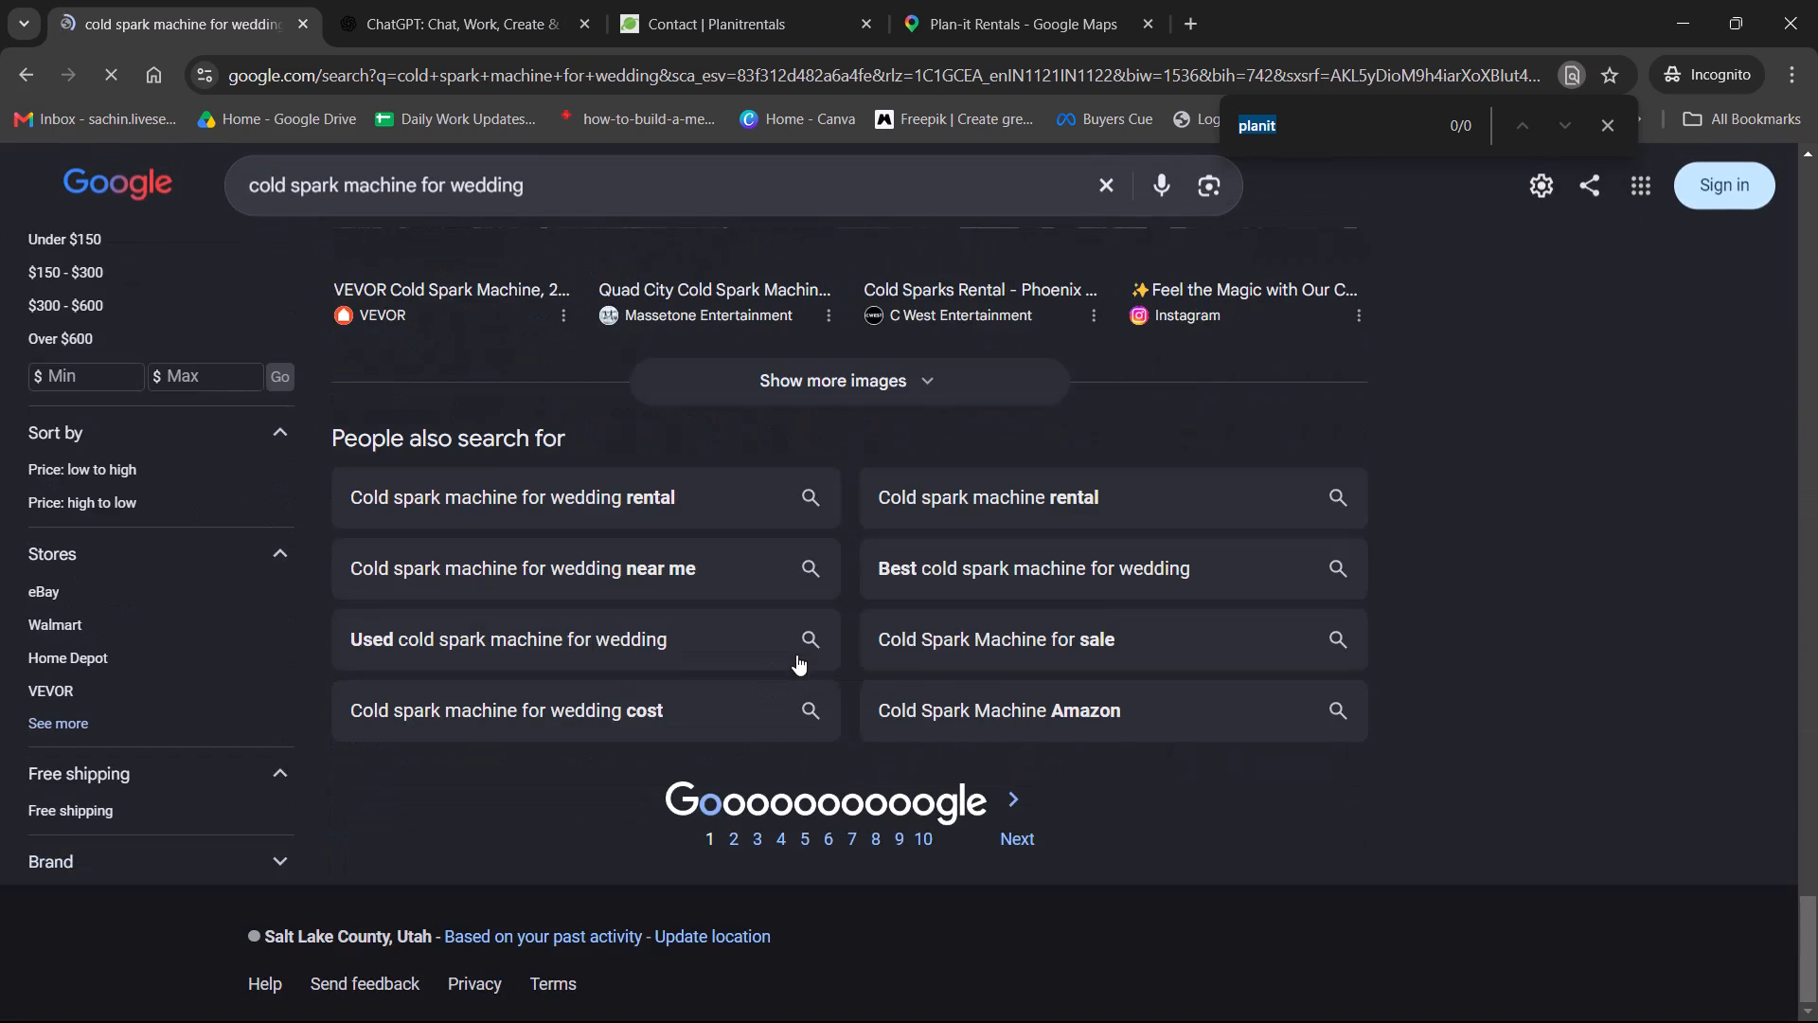
left_click(726, 842)
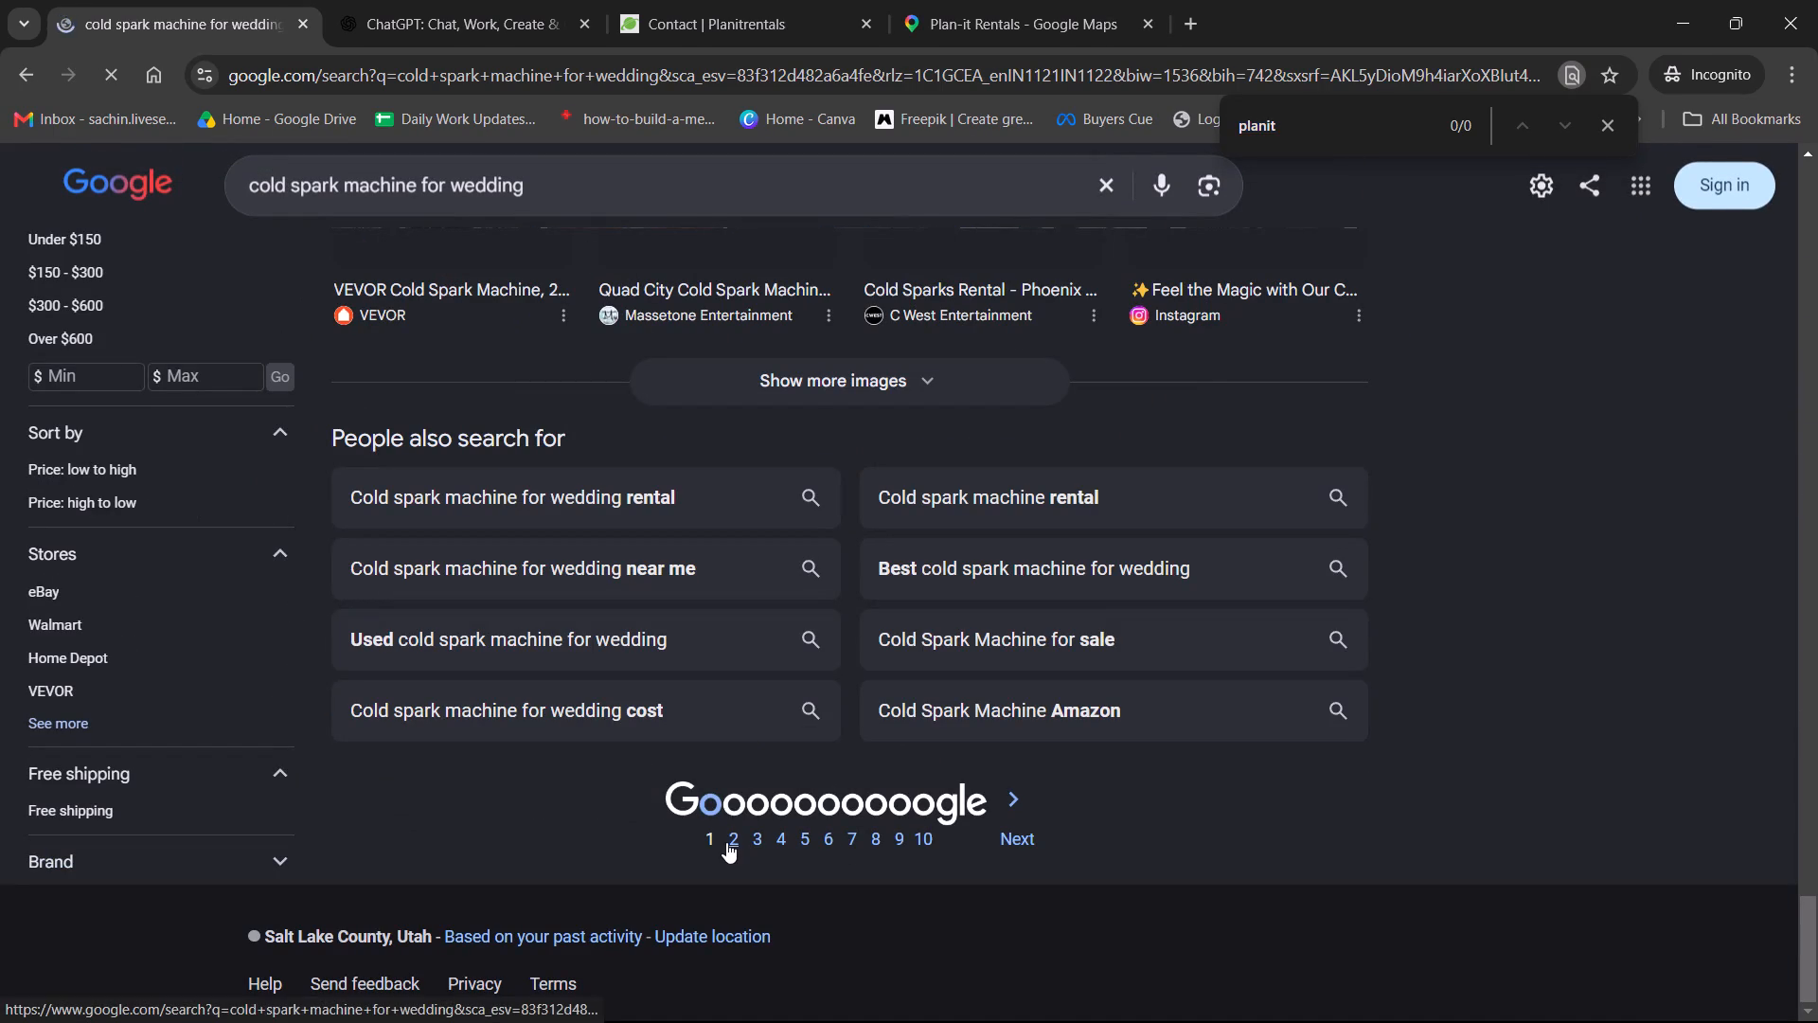
key("ctrl+f")
key("alt+Tab")
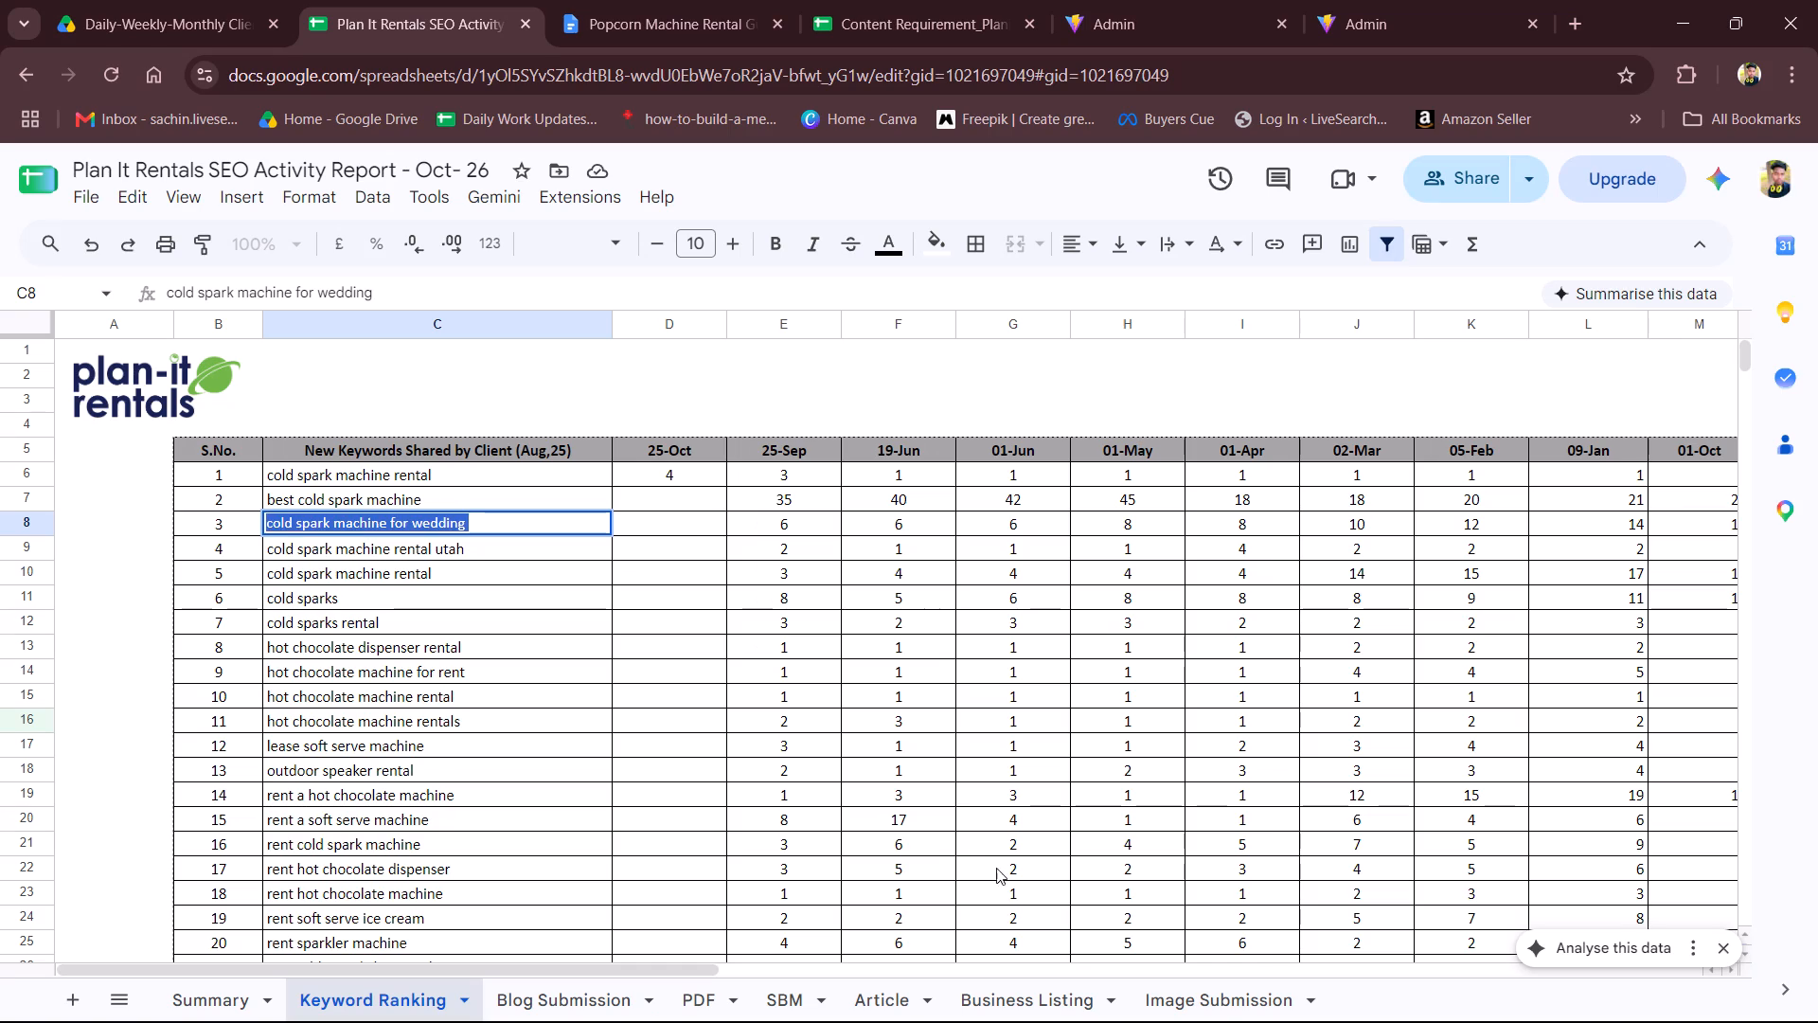
key("alt+Tab")
scroll(847, 717, "down", 6)
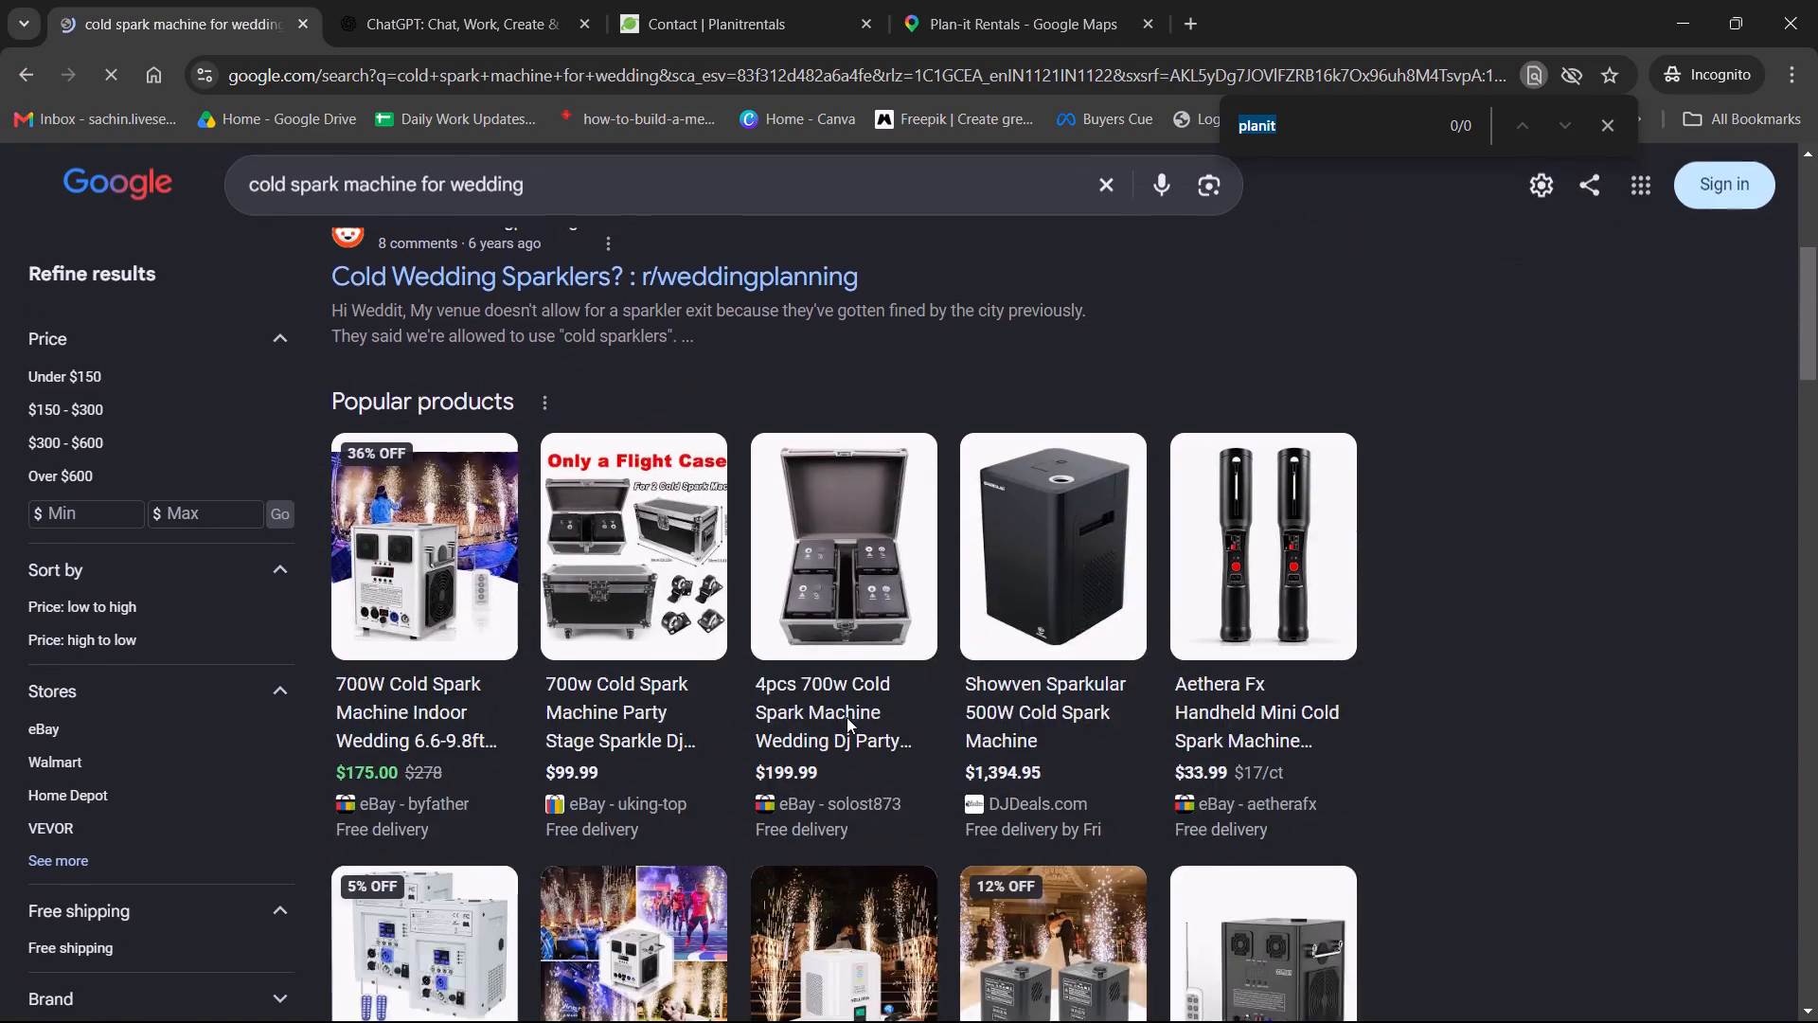
scroll(847, 717, "down", 14)
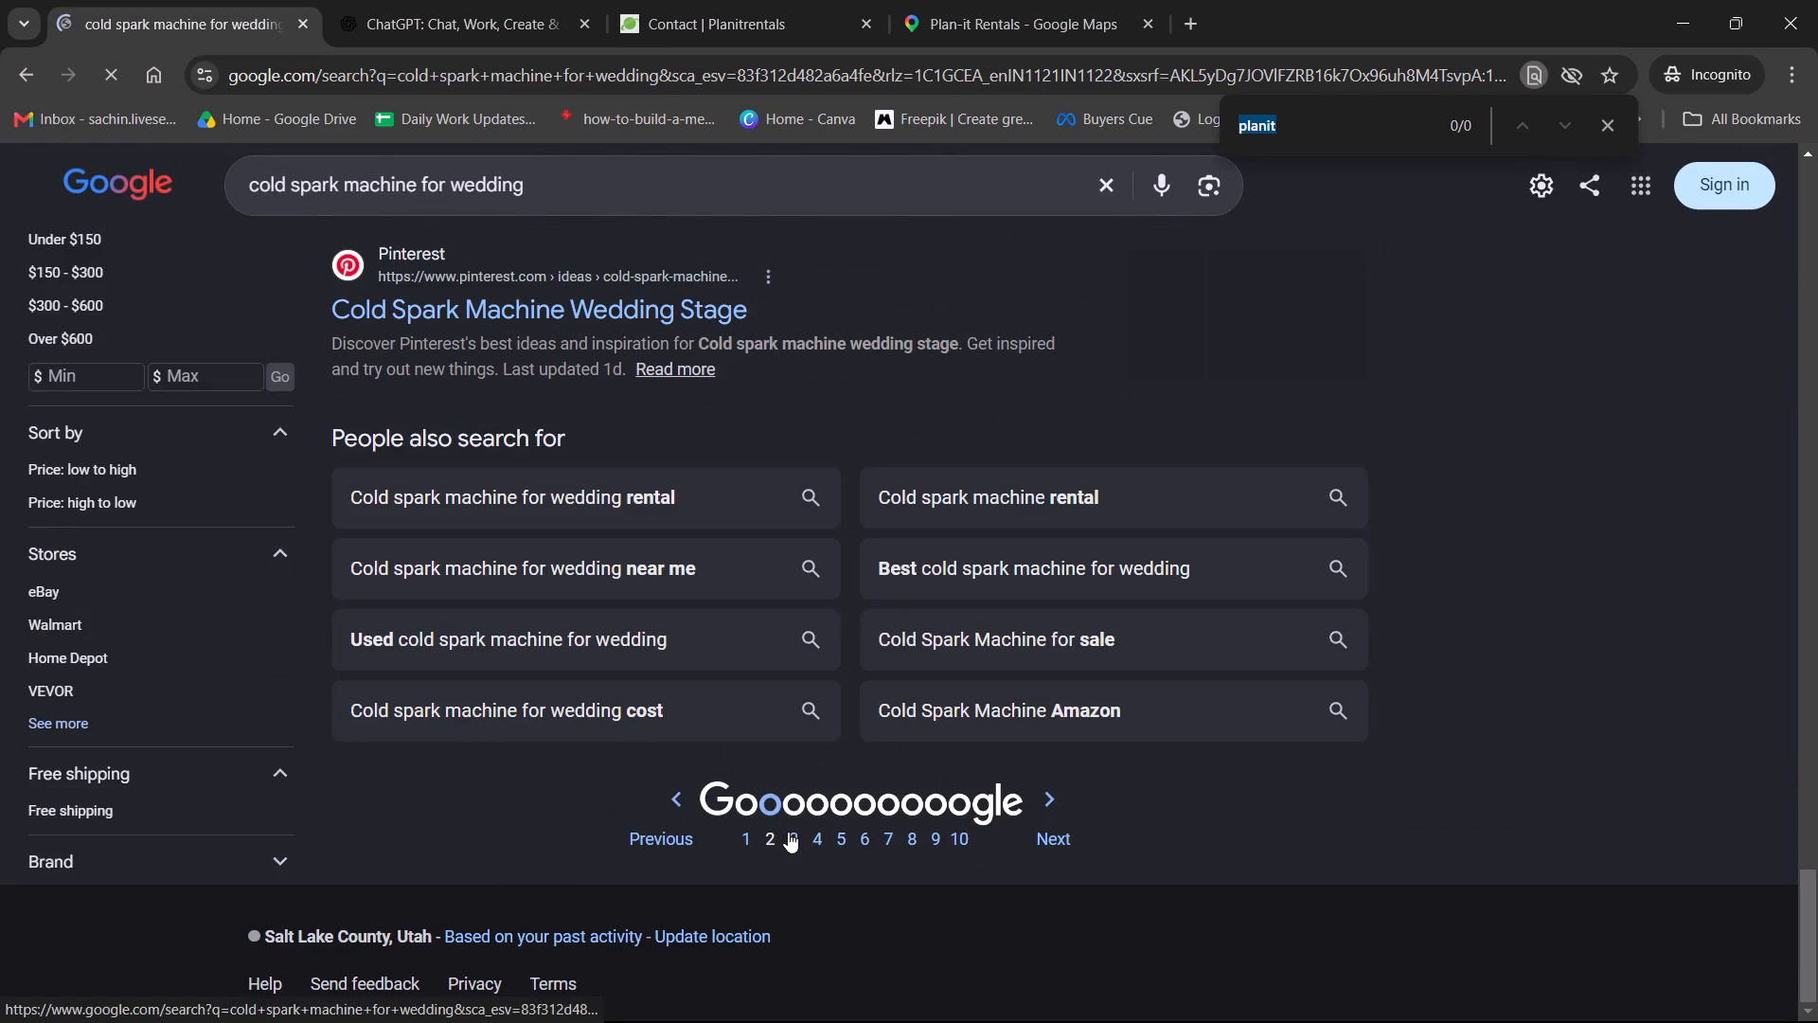
left_click(788, 832)
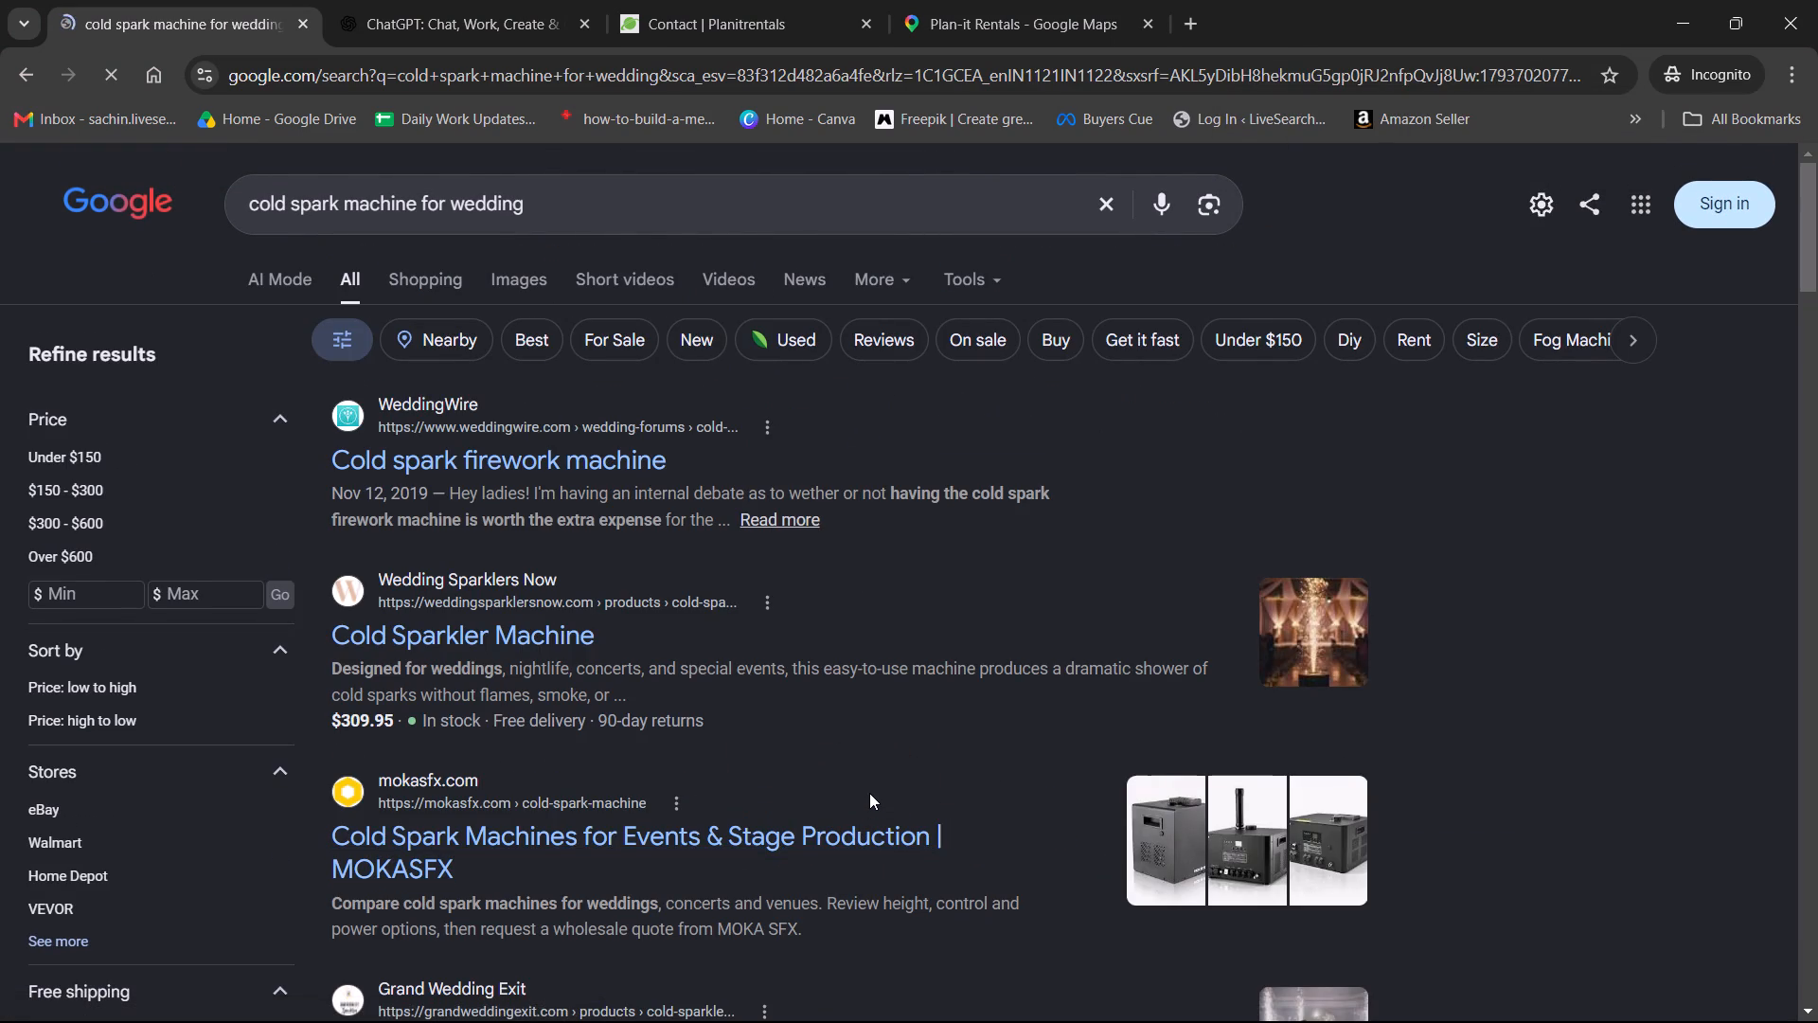
key("ctrl+f")
key("alt+Tab")
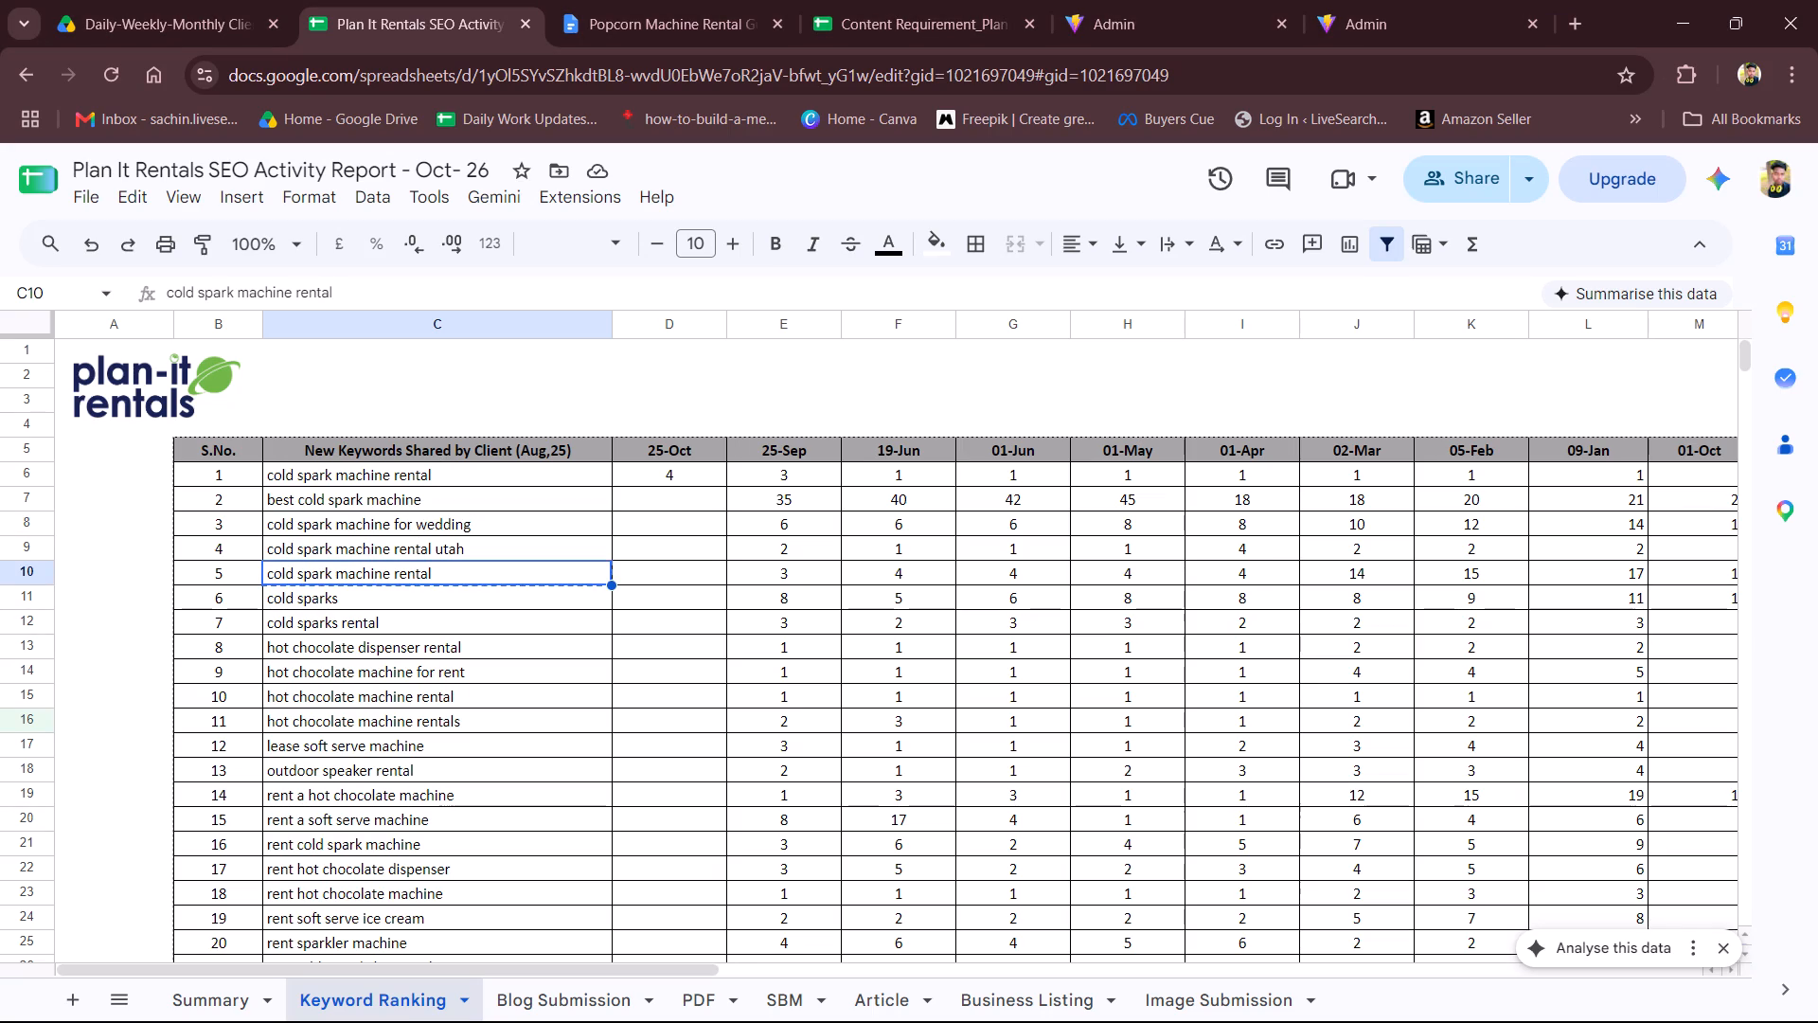
double_click(422, 557)
key("ctrl+a")
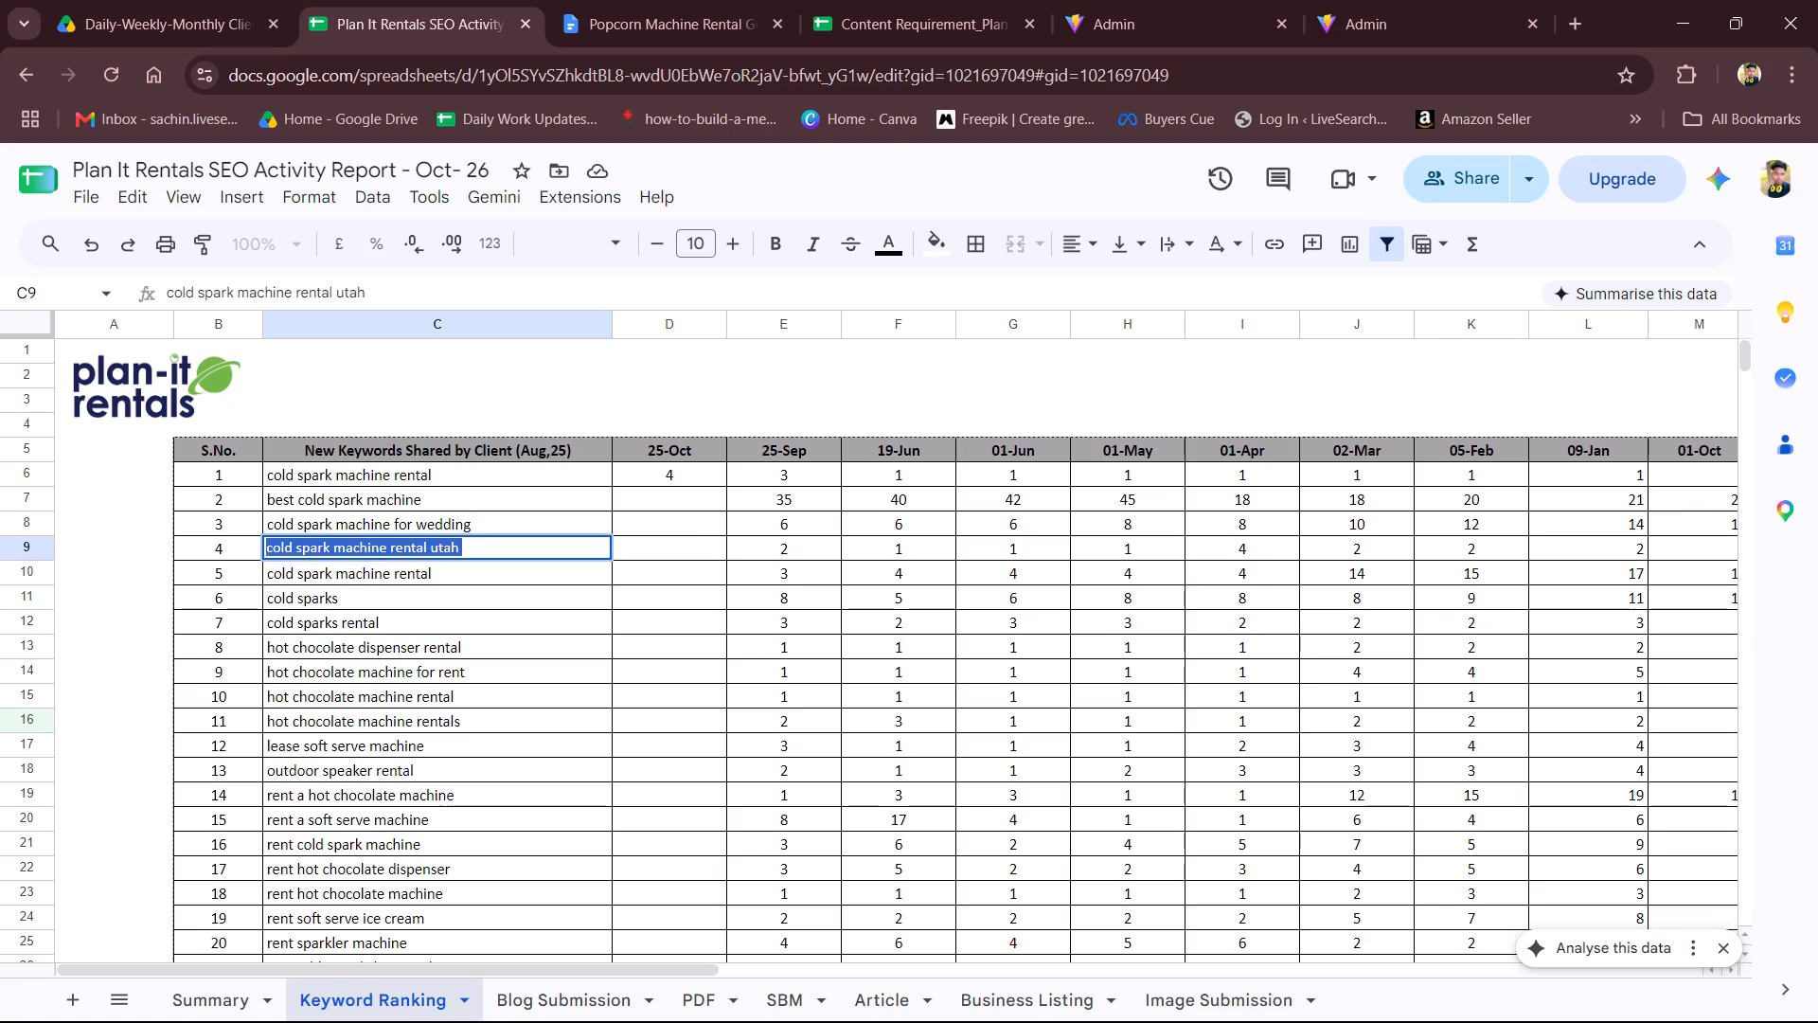
key("ctrl+c")
key("alt+Tab")
left_click(496, 192)
key("ctrl+a")
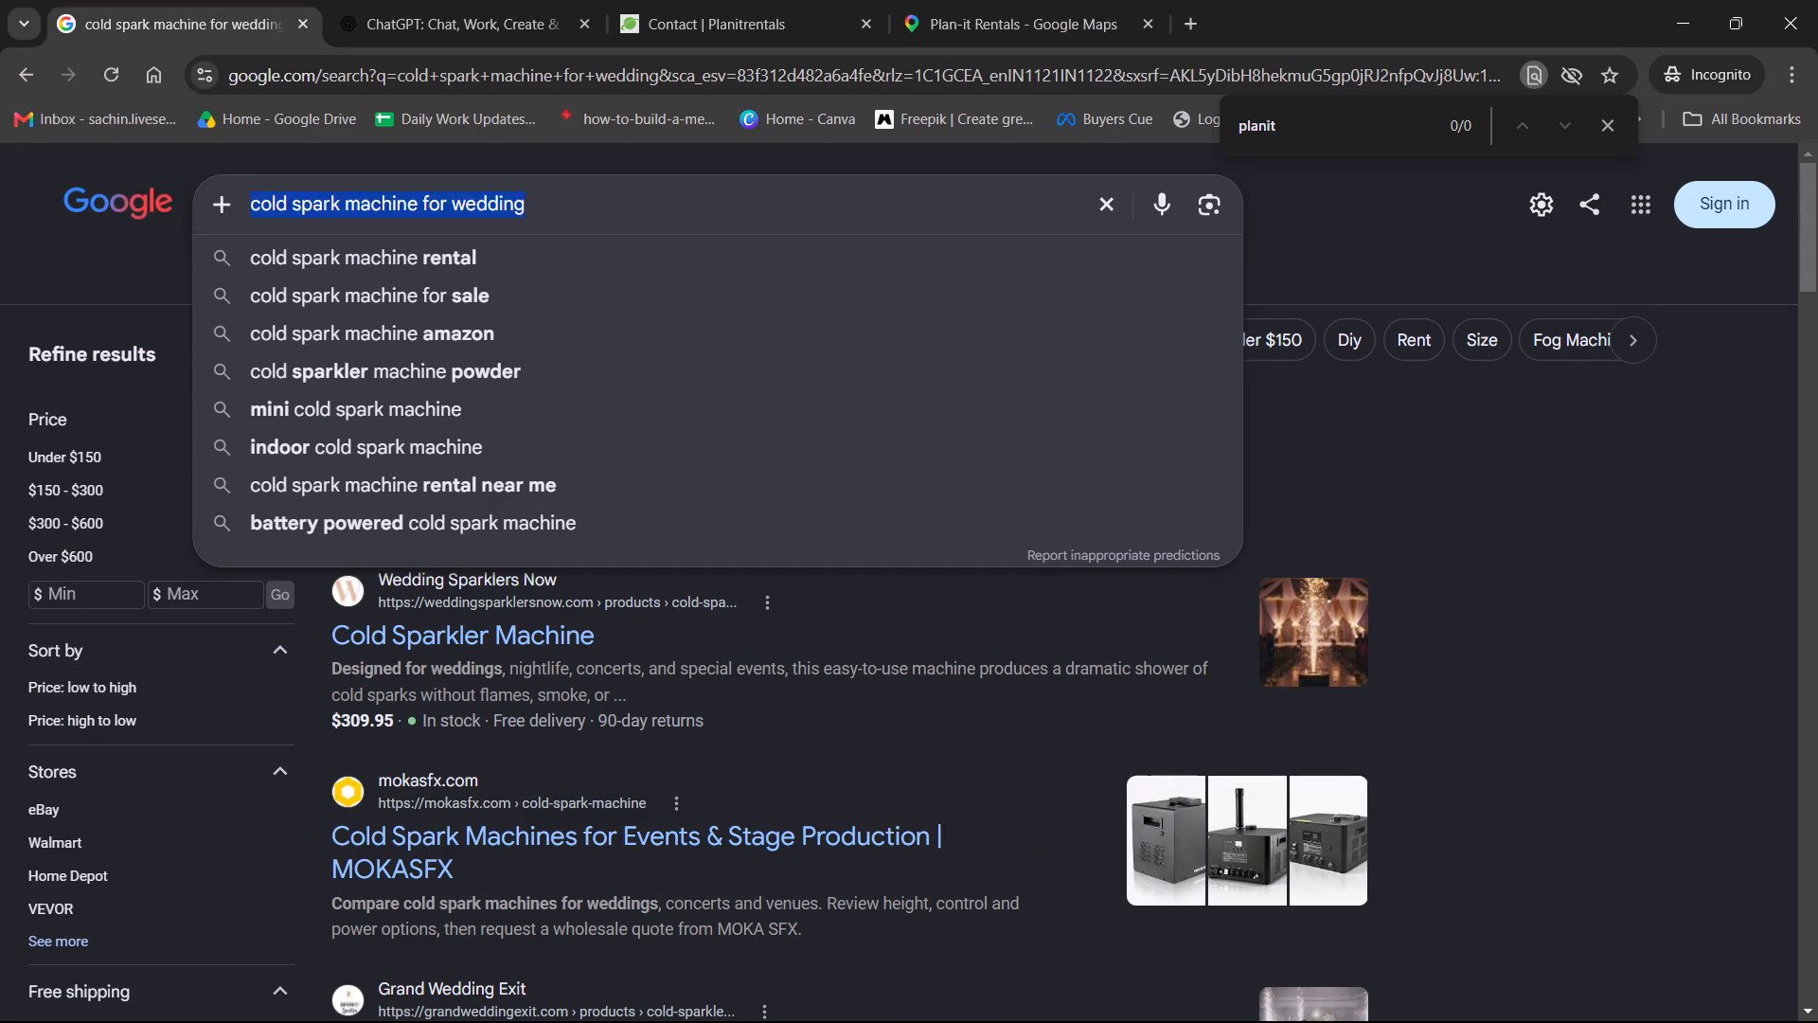
key("ctrl+v")
key("Return")
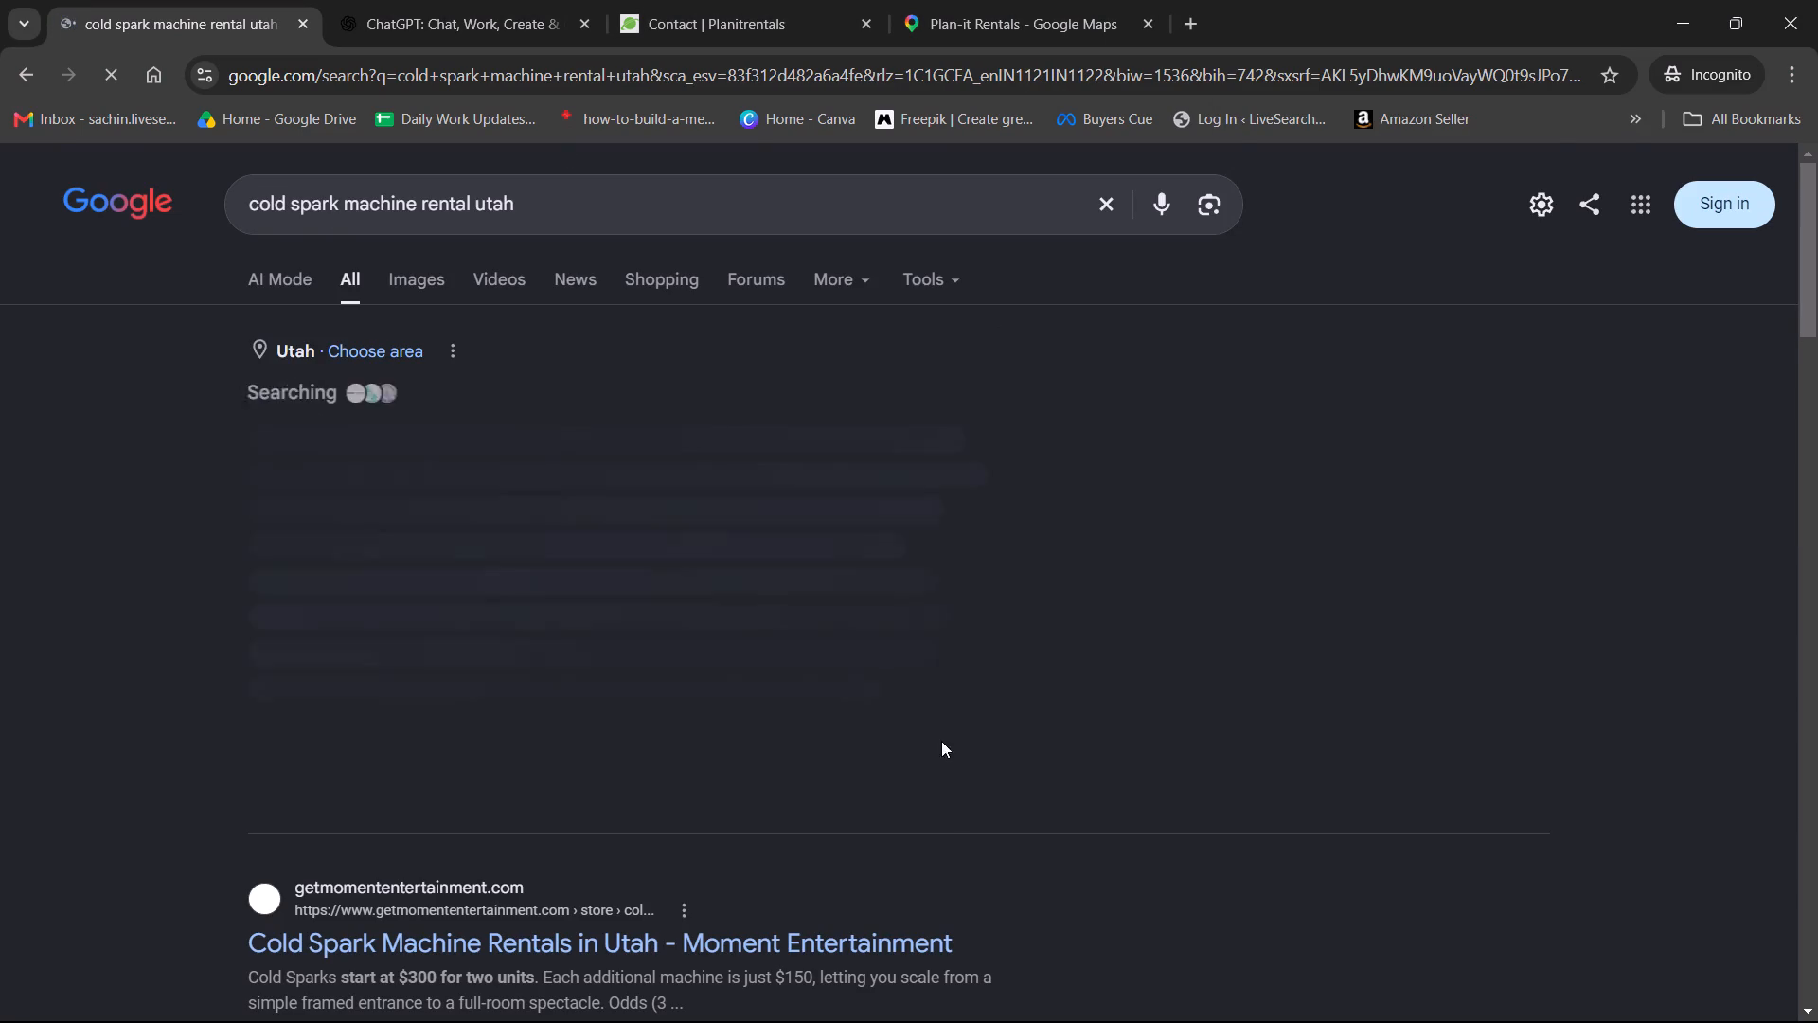
Find "planit" in the results and enter 2 in the report's 25-Oct column for "cold spark machine rental utah".
key("ctrl+f")
scroll(872, 645, "down", 2)
scroll(872, 645, "up", 1)
scroll(872, 645, "down", 1)
scroll(872, 645, "up", 2)
scroll(872, 645, "down", 1)
scroll(872, 645, "up", 1)
scroll(872, 645, "down", 3)
scroll(873, 645, "up", 1)
key("alt+Tab")
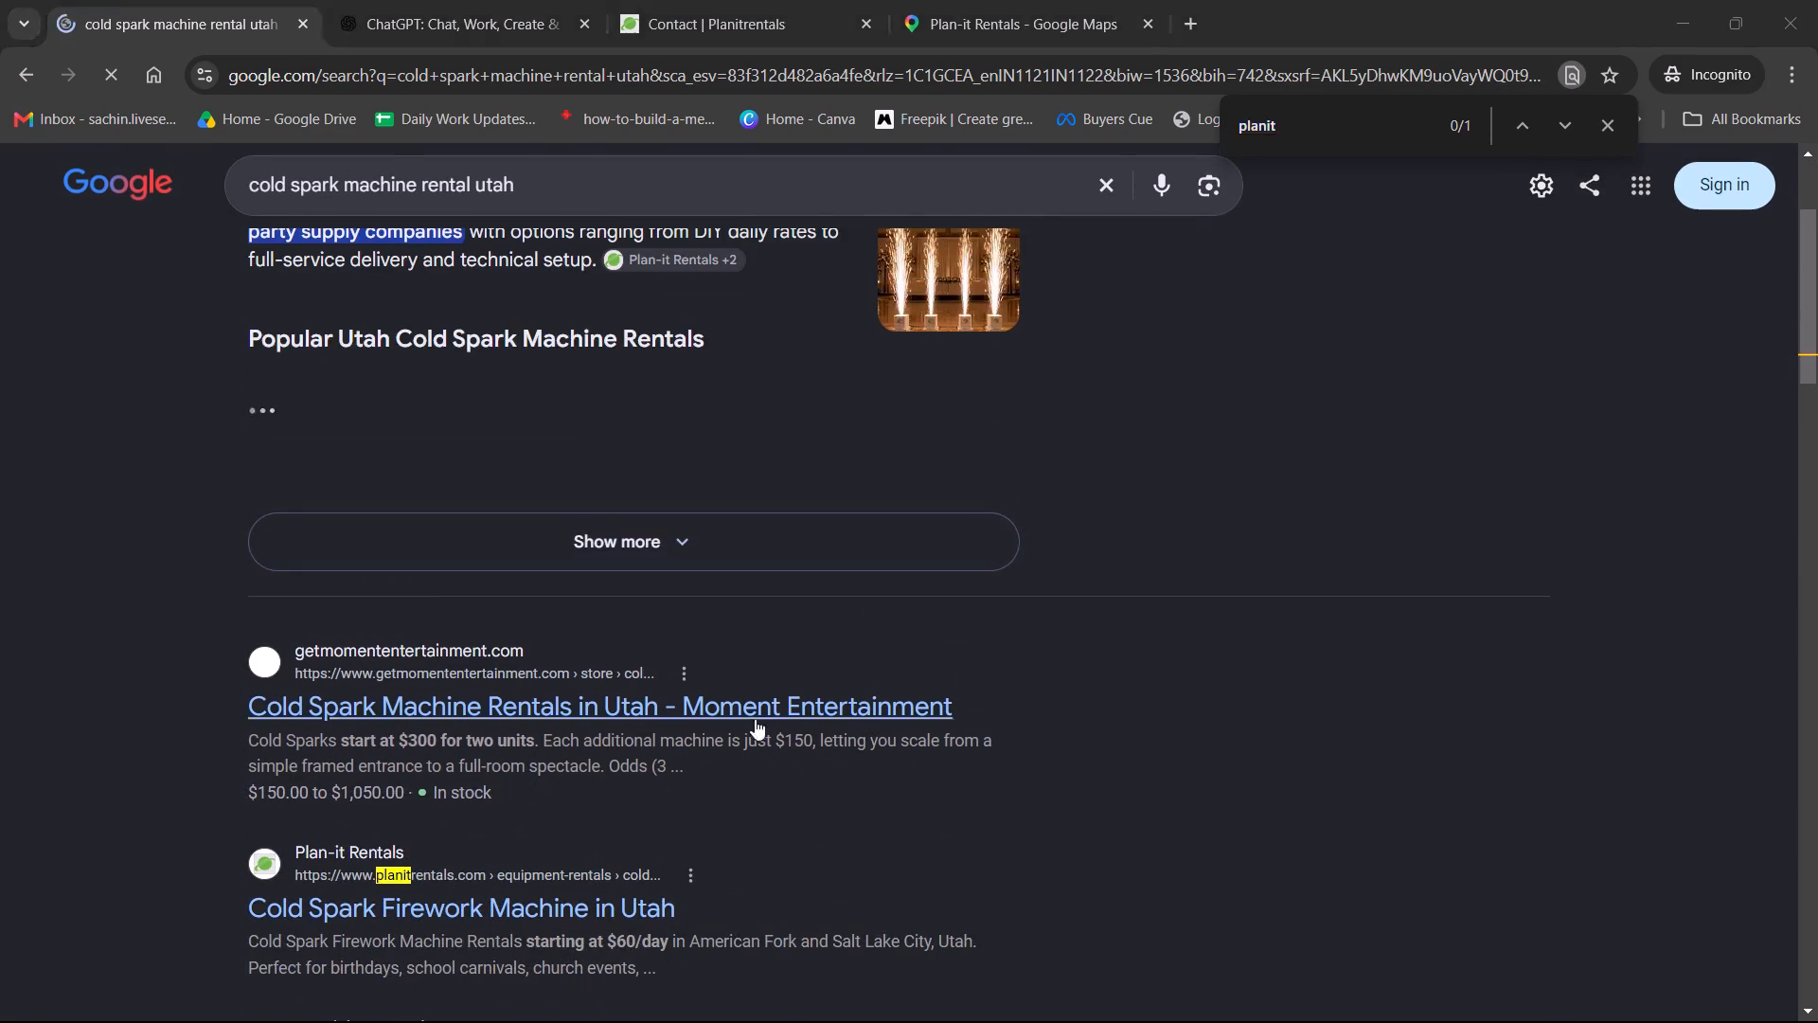
left_click(674, 548)
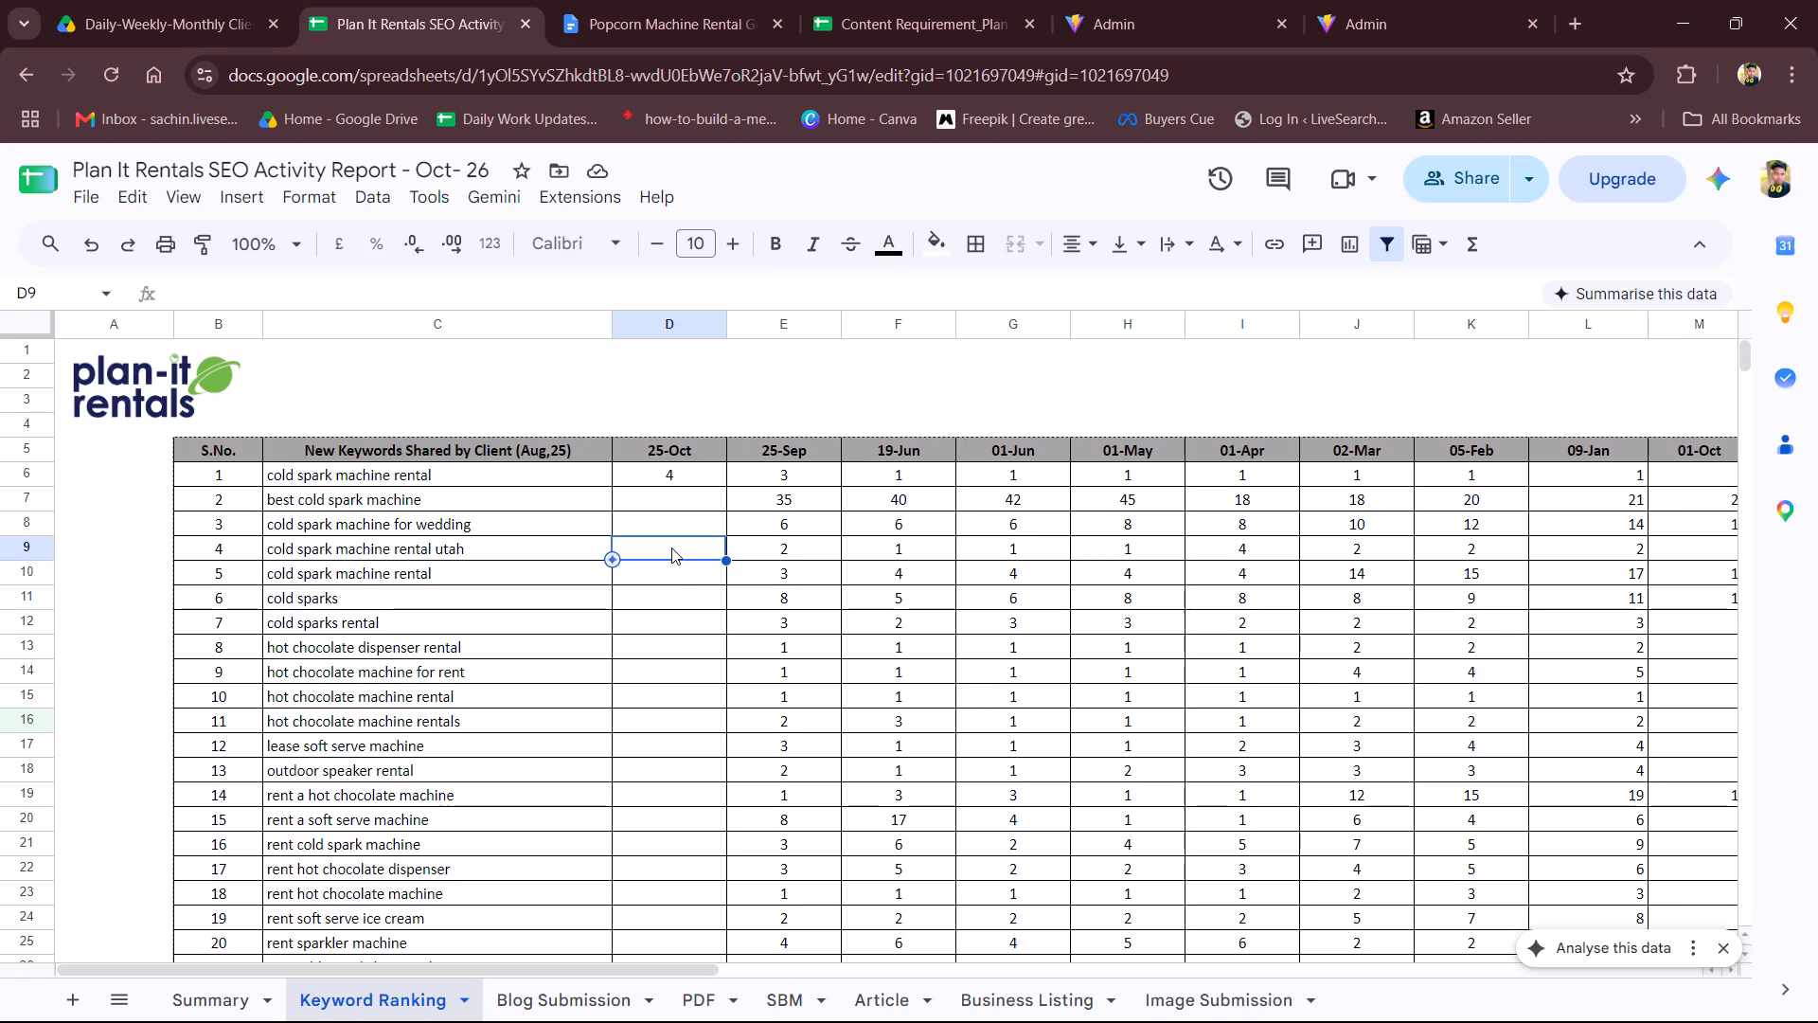
key("2")
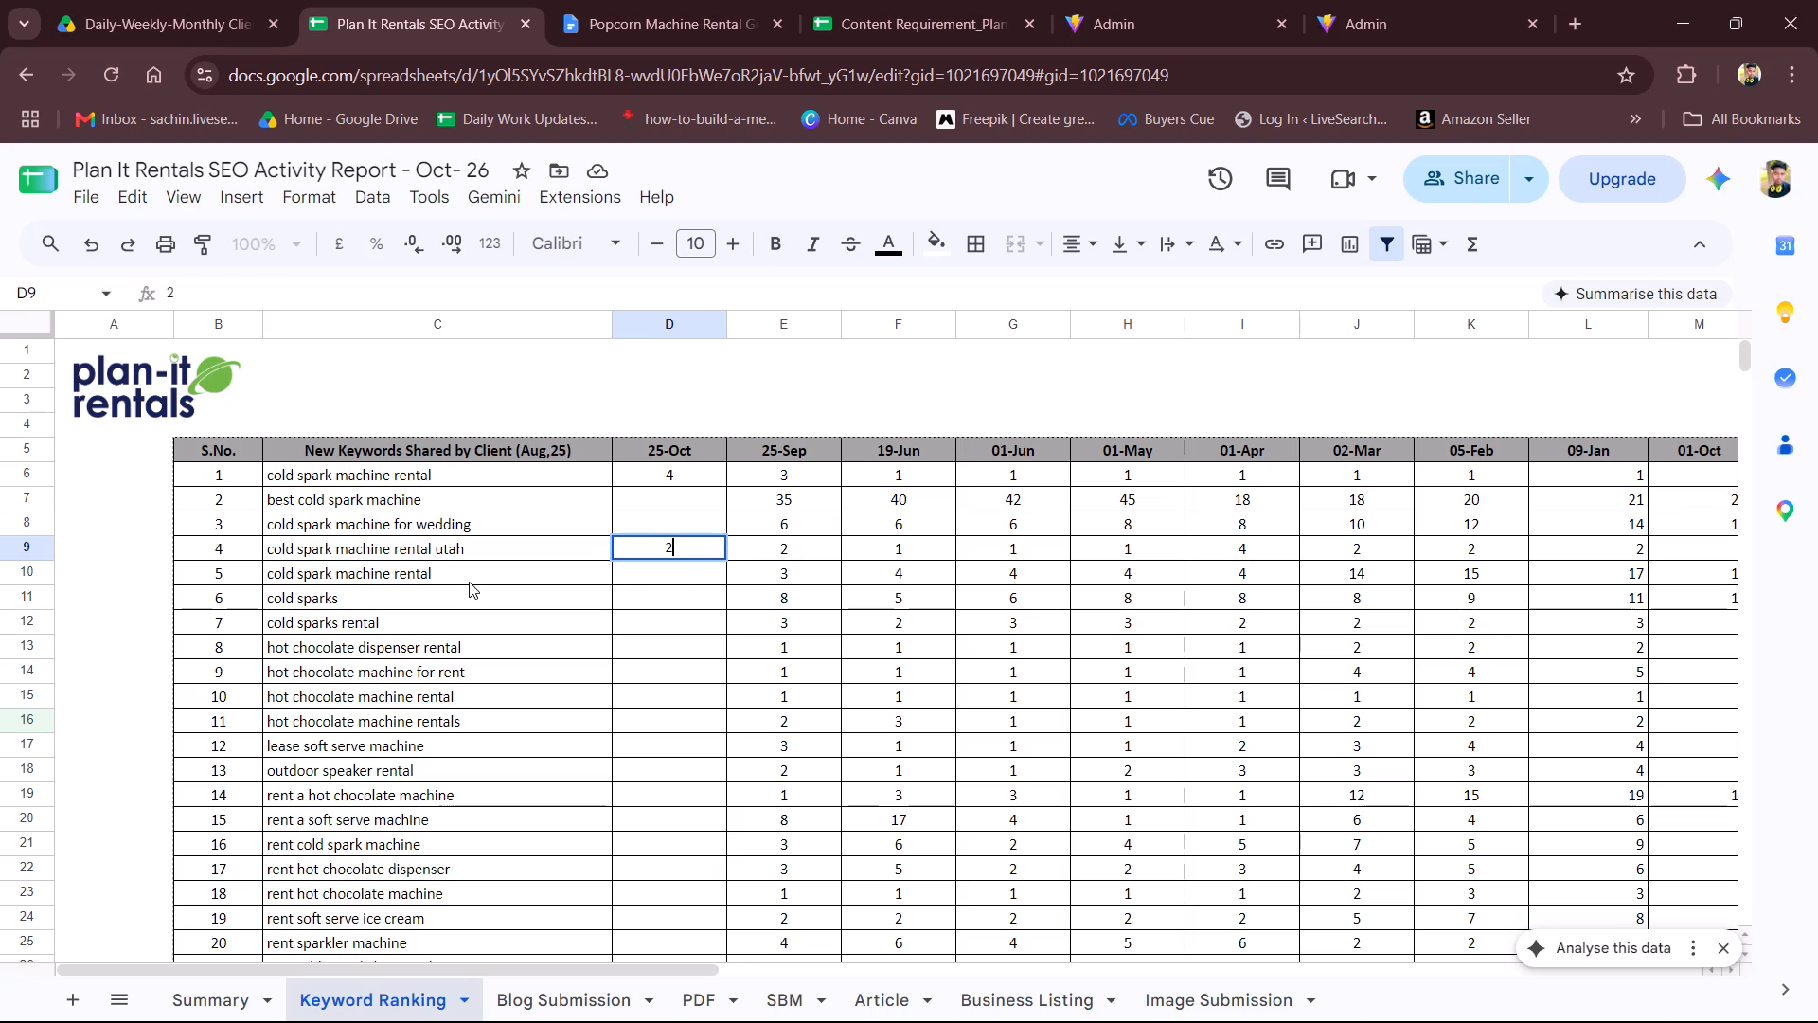
Copy keyword number 5, "cold spark machine rental", from the report and search Google for it in the incognito window.
left_click(470, 581)
key("ctrl+c")
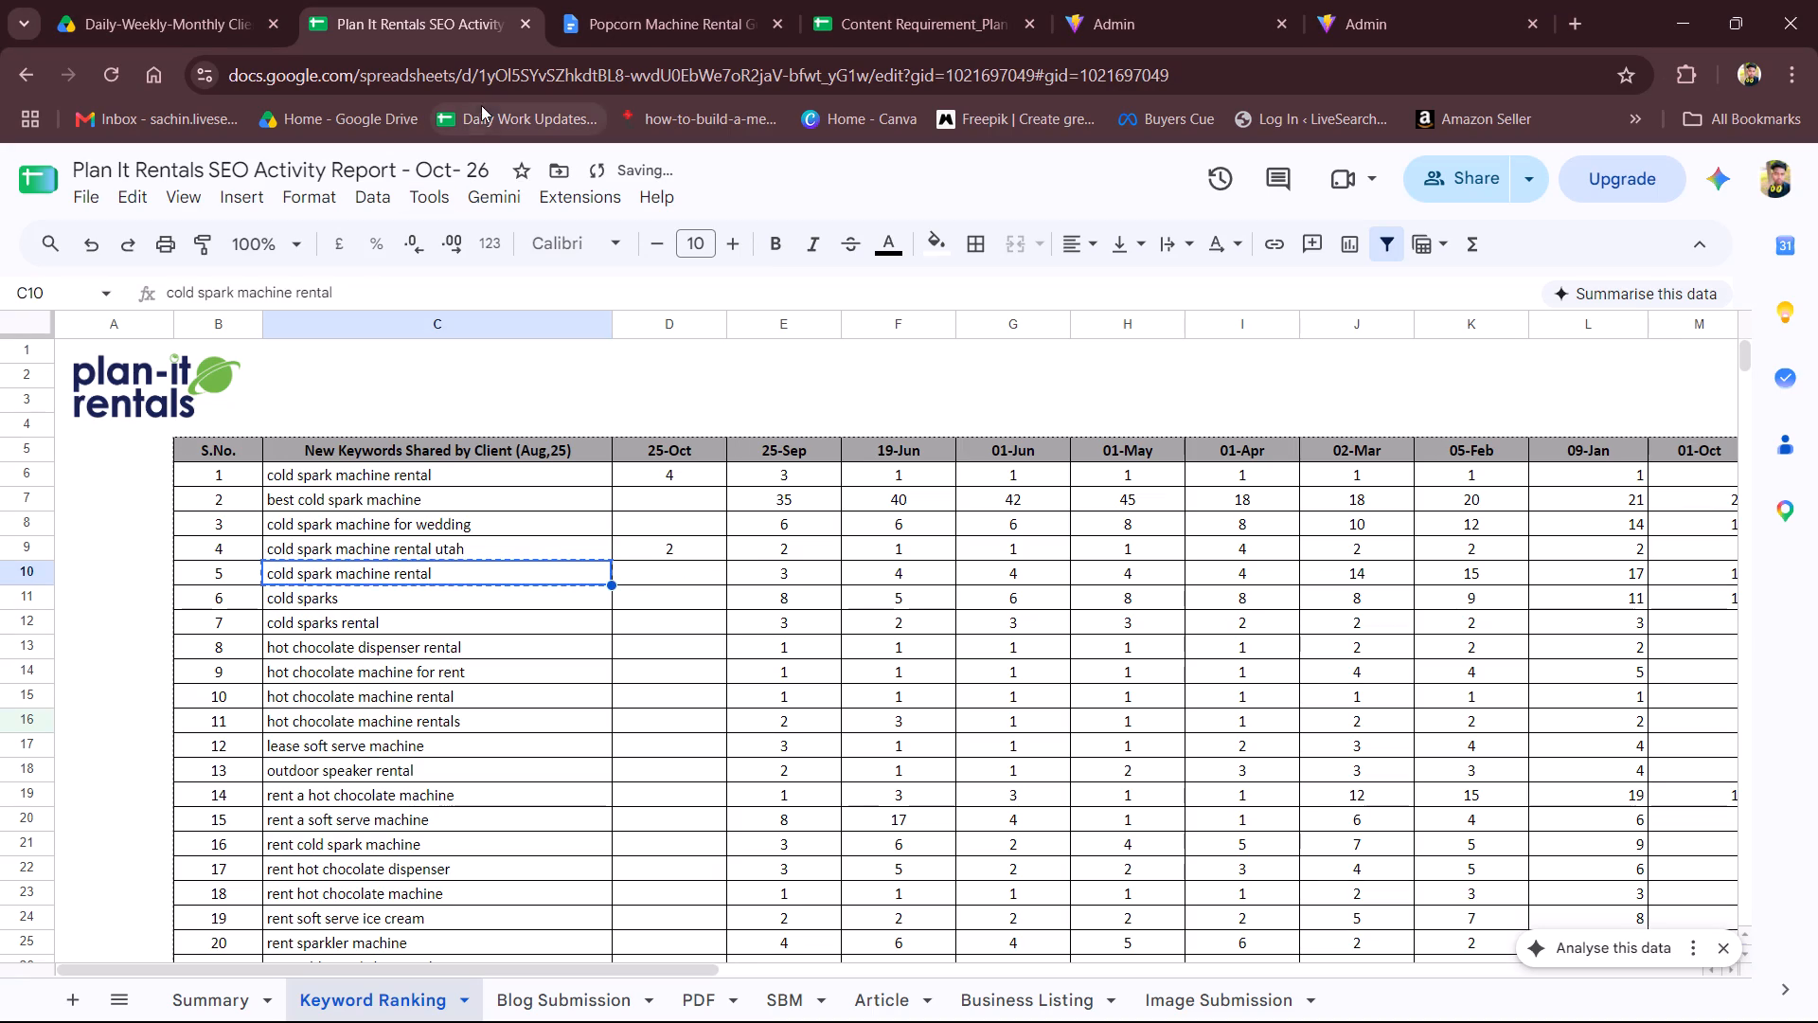
key("alt+Tab")
key("alt+Tab")
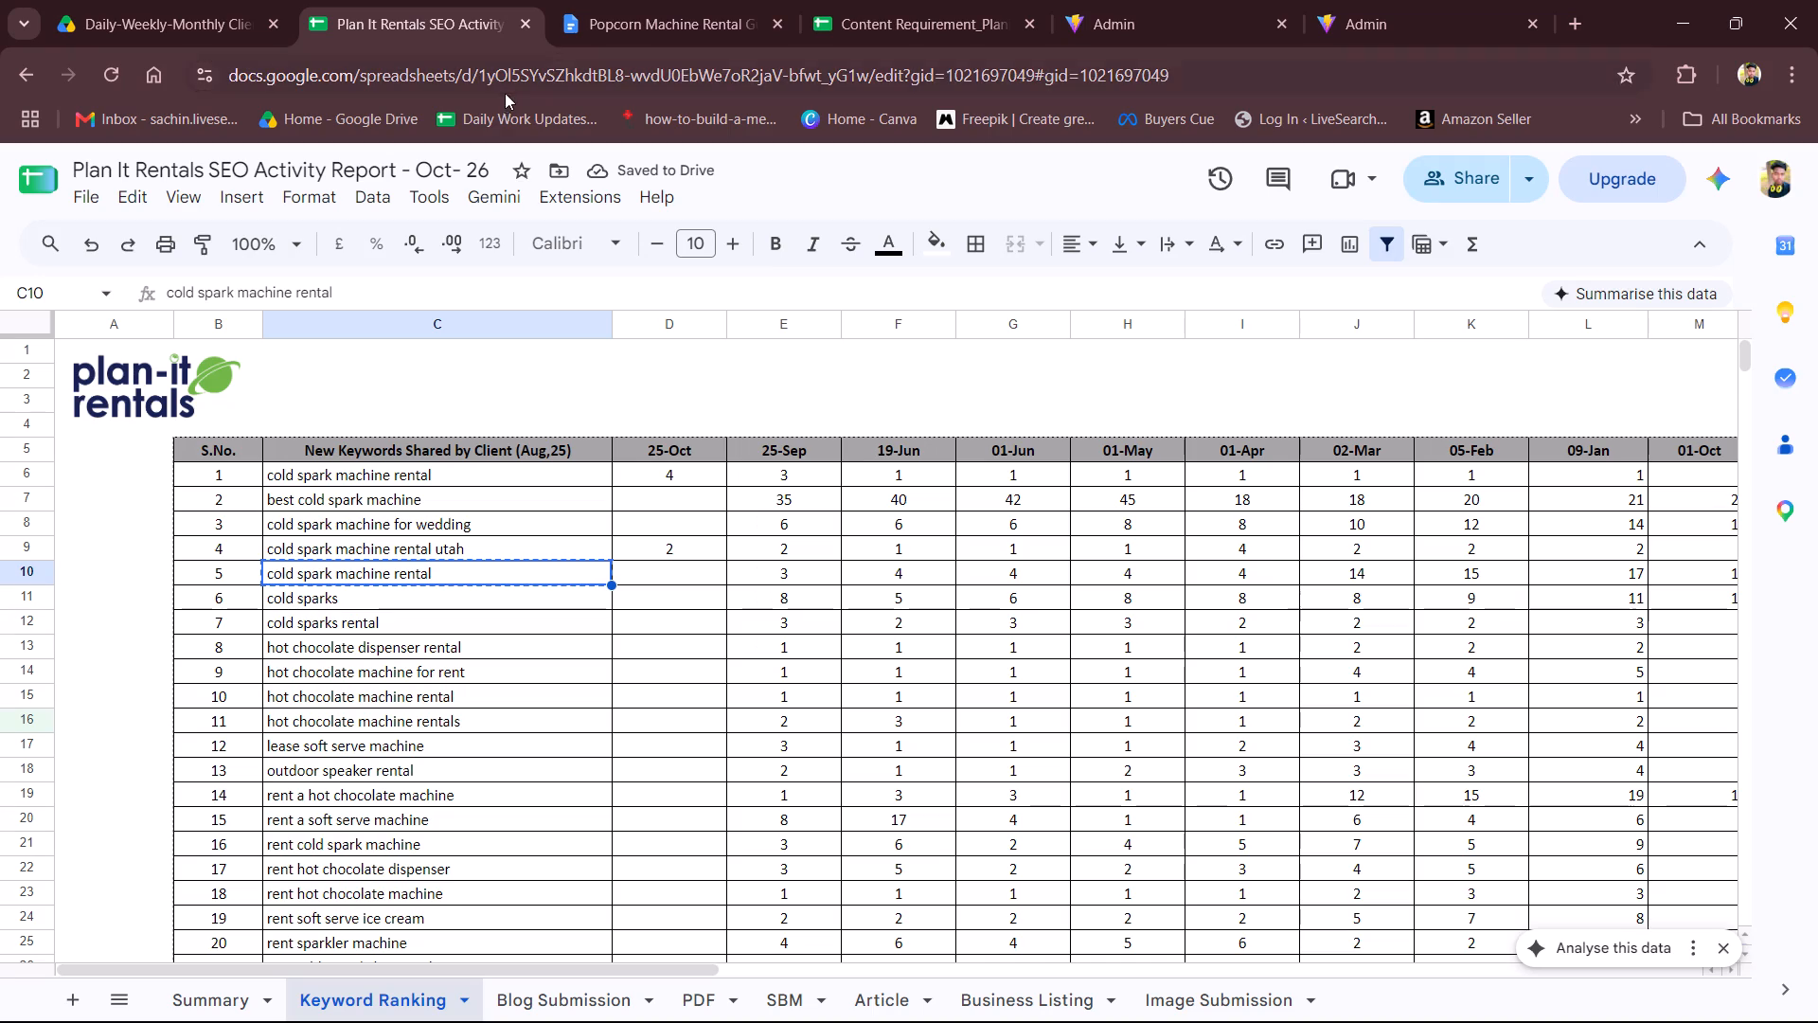
key("alt+Tab")
left_click(535, 74)
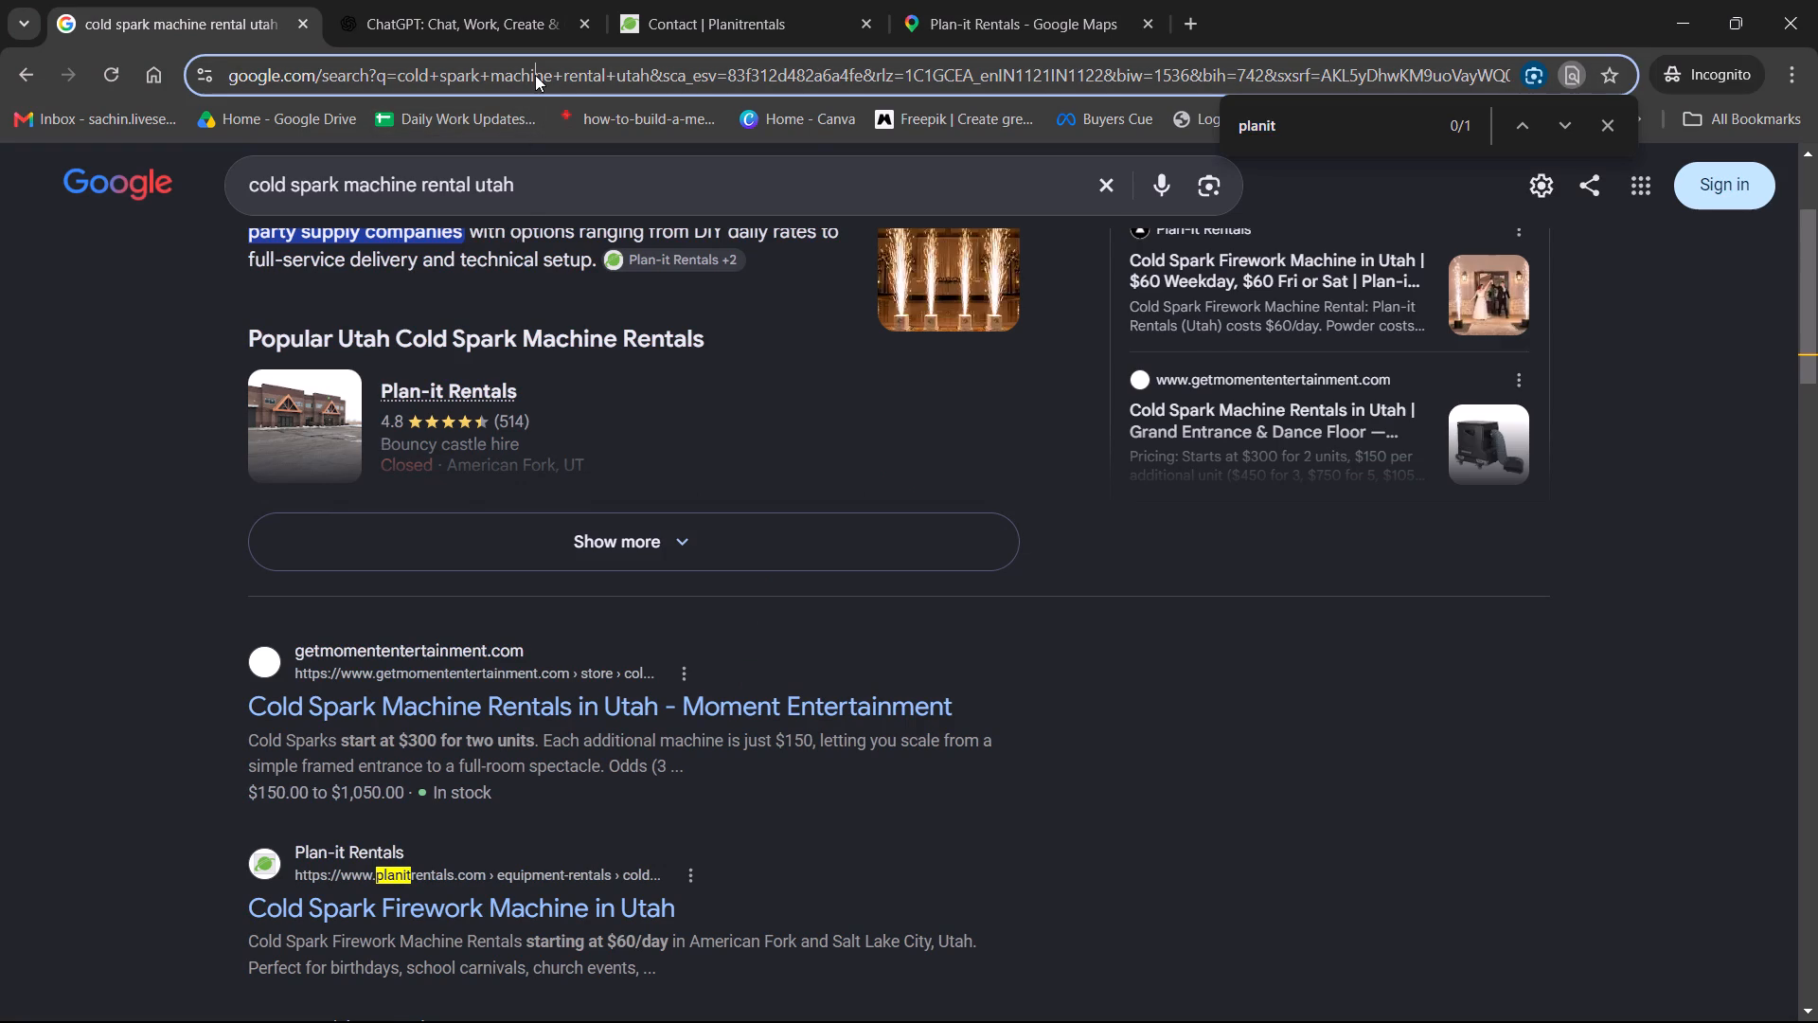
key("ctrl+v")
key("Return")
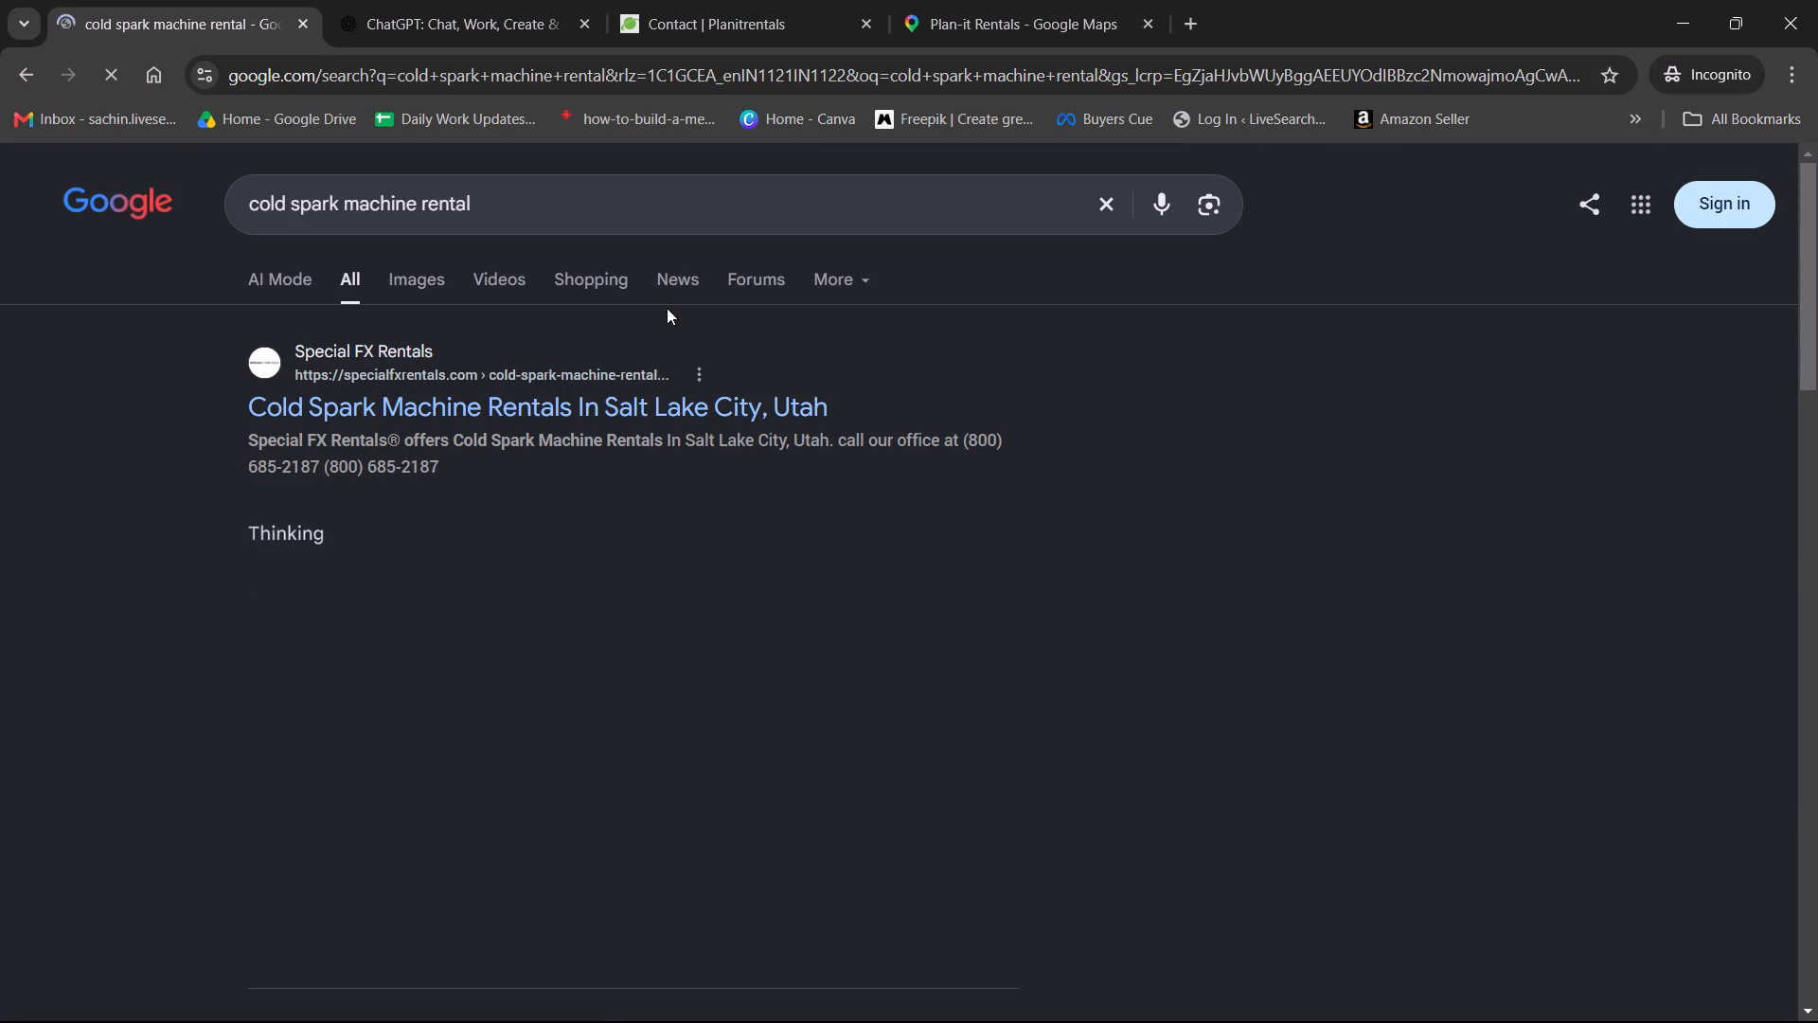
Find "planit" in the results and enter 4 in the 25-Oct column for keyword number 5, "cold spark machine rental".
key("ctrl+f")
scroll(811, 622, "down", 1)
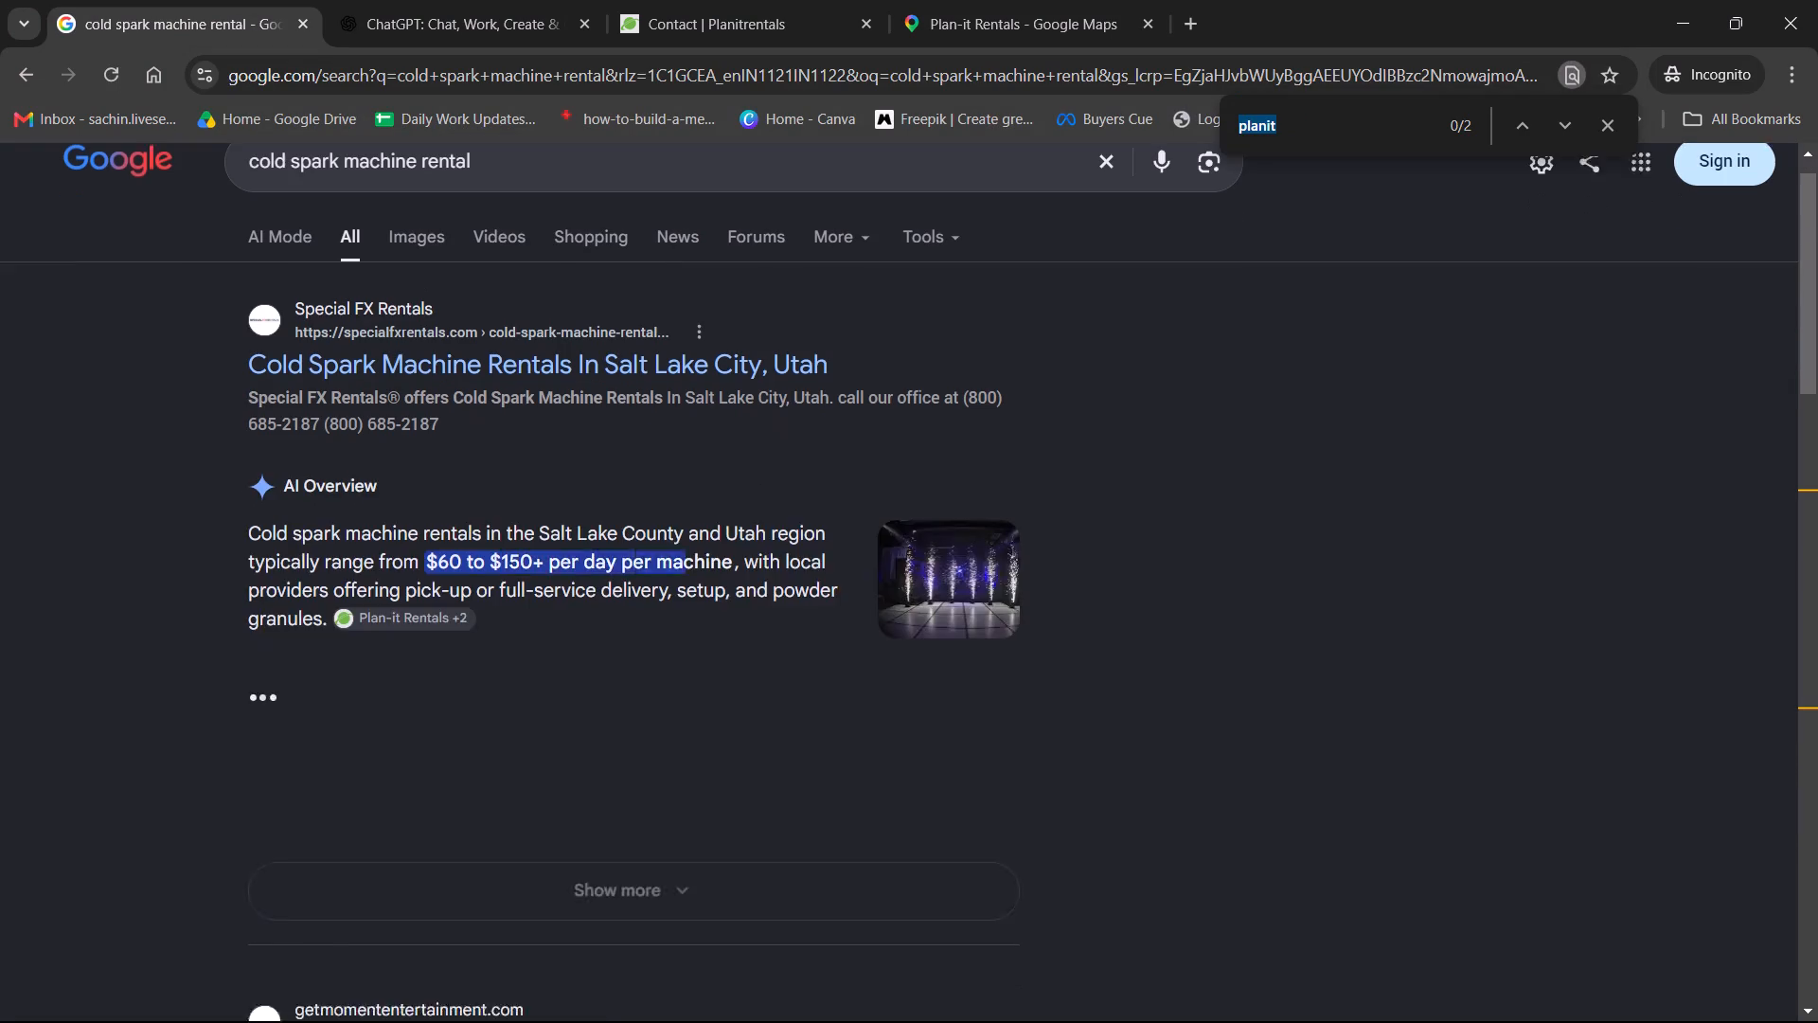
scroll(811, 622, "down", 5)
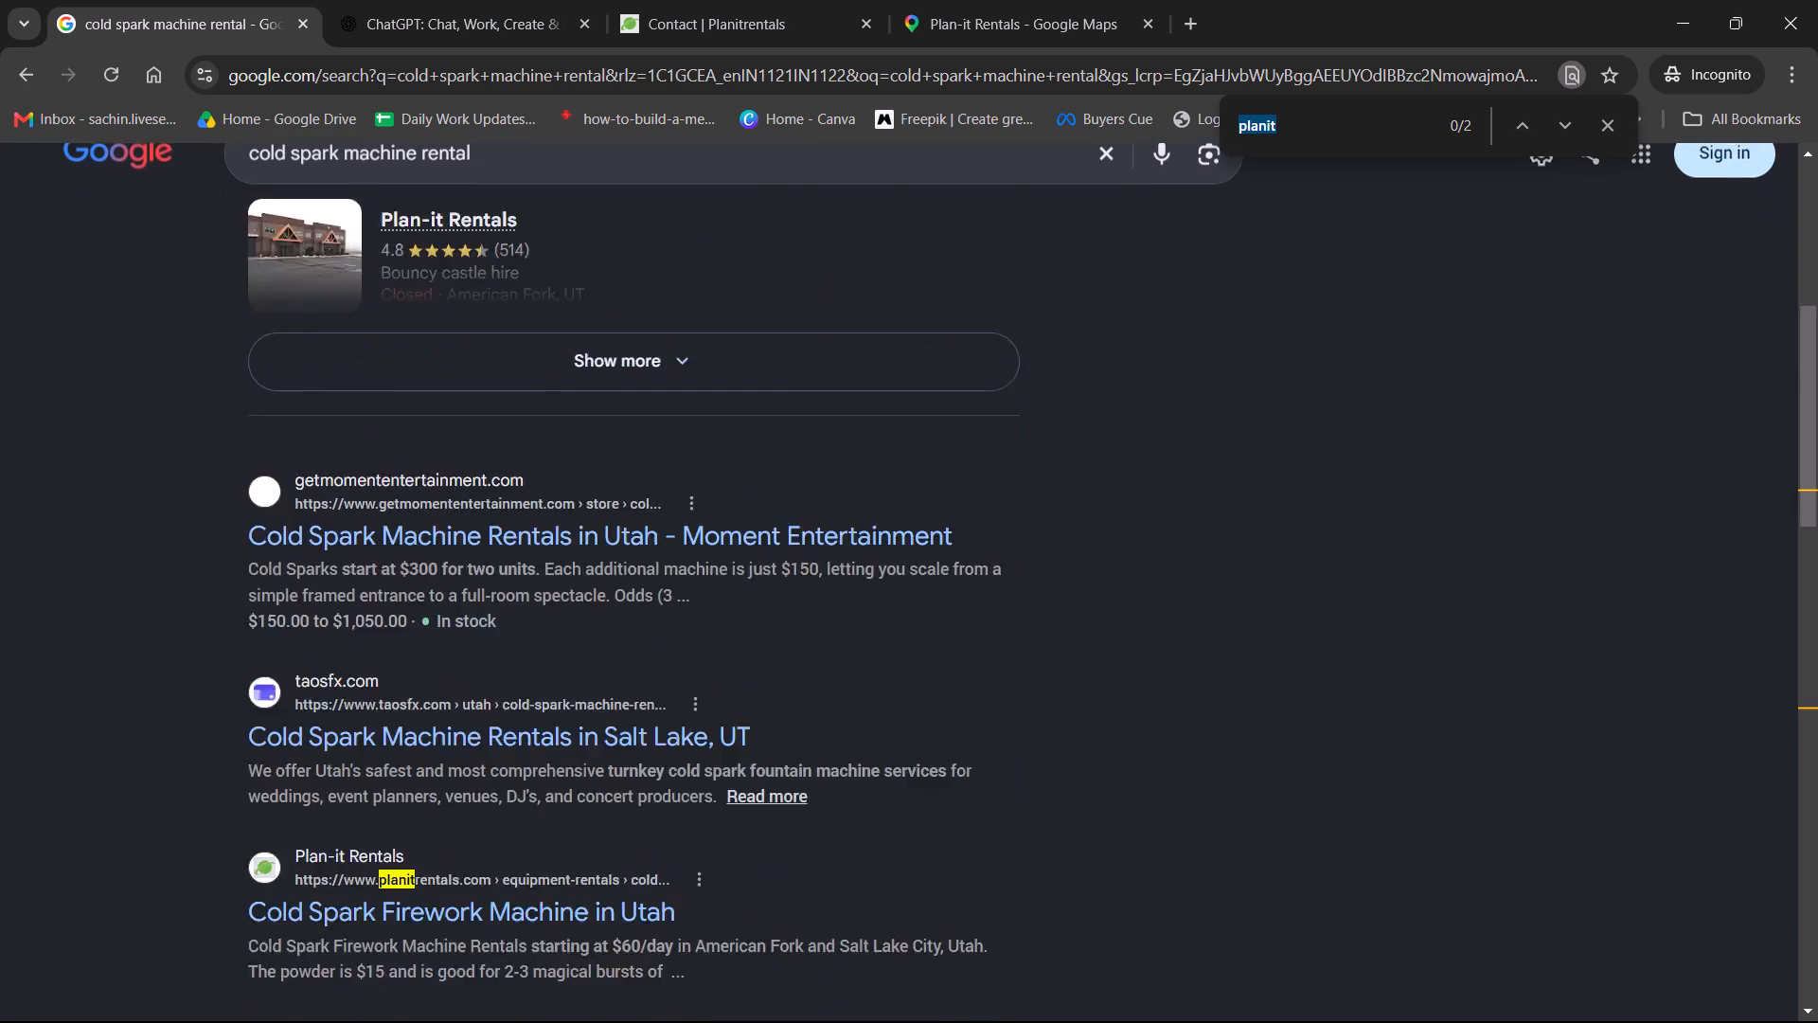
scroll(811, 622, "down", 1)
scroll(811, 622, "up", 6)
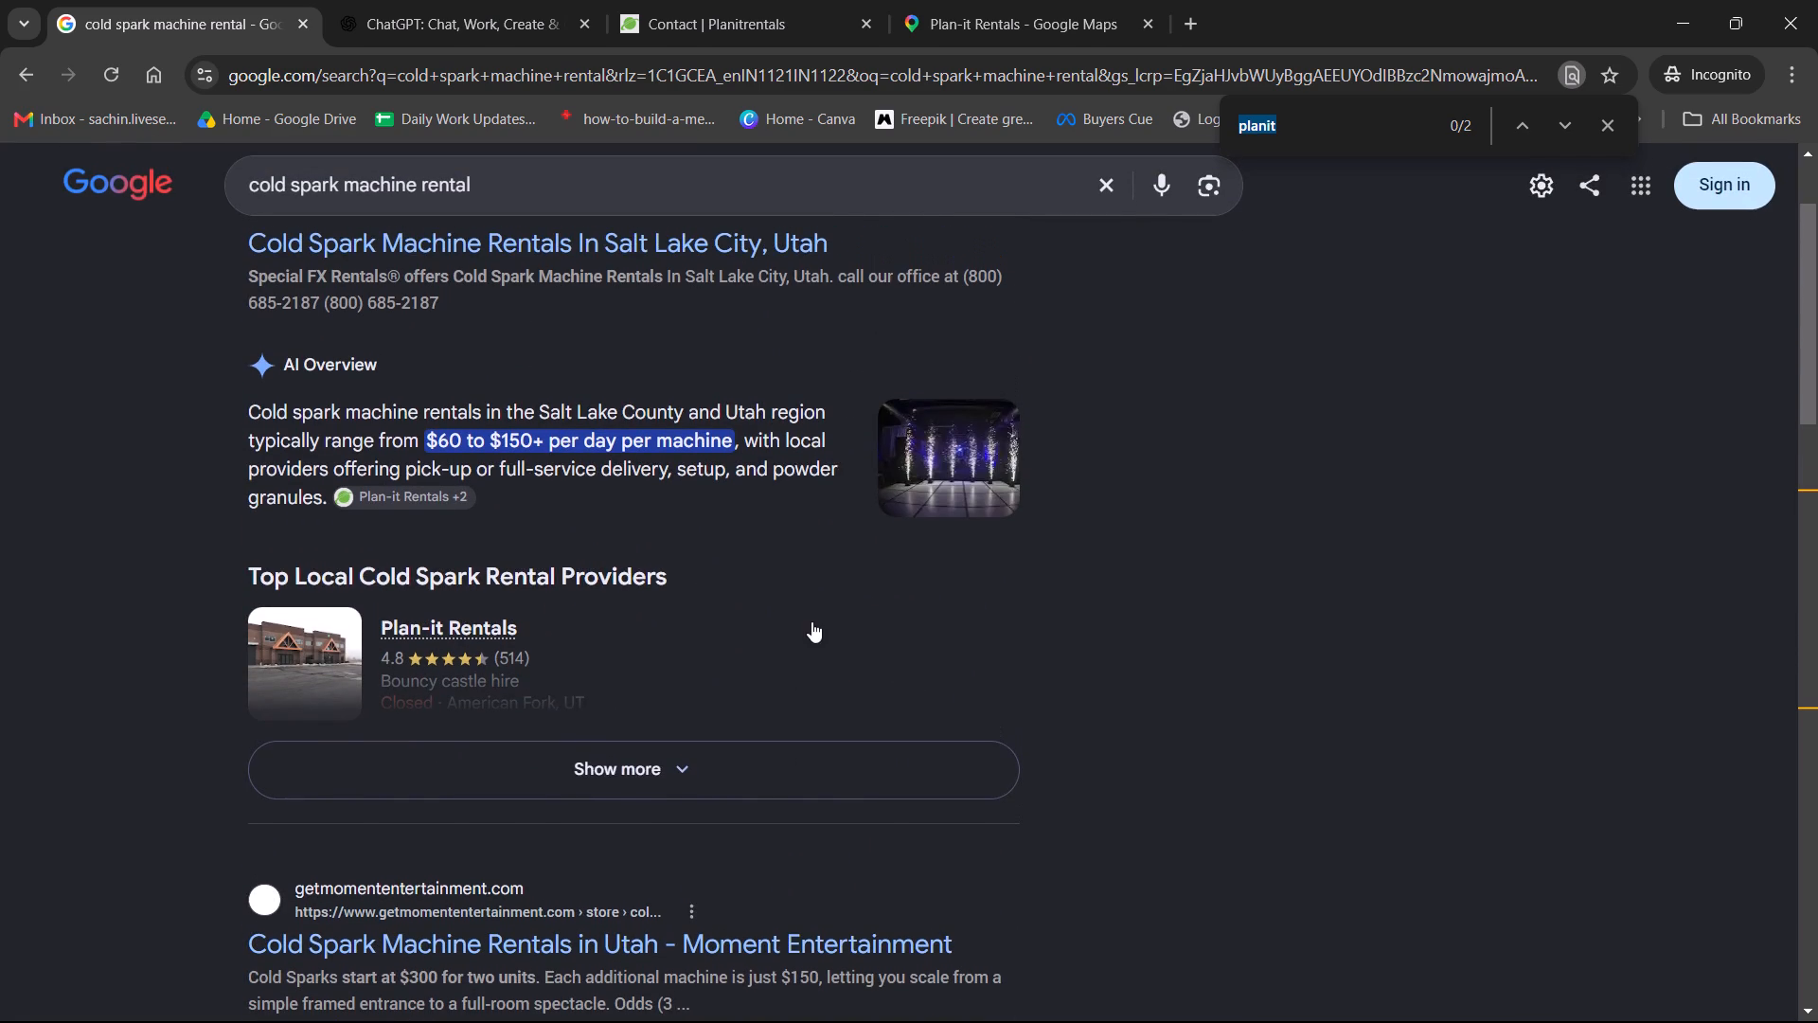
key("alt+Tab")
left_click(677, 576)
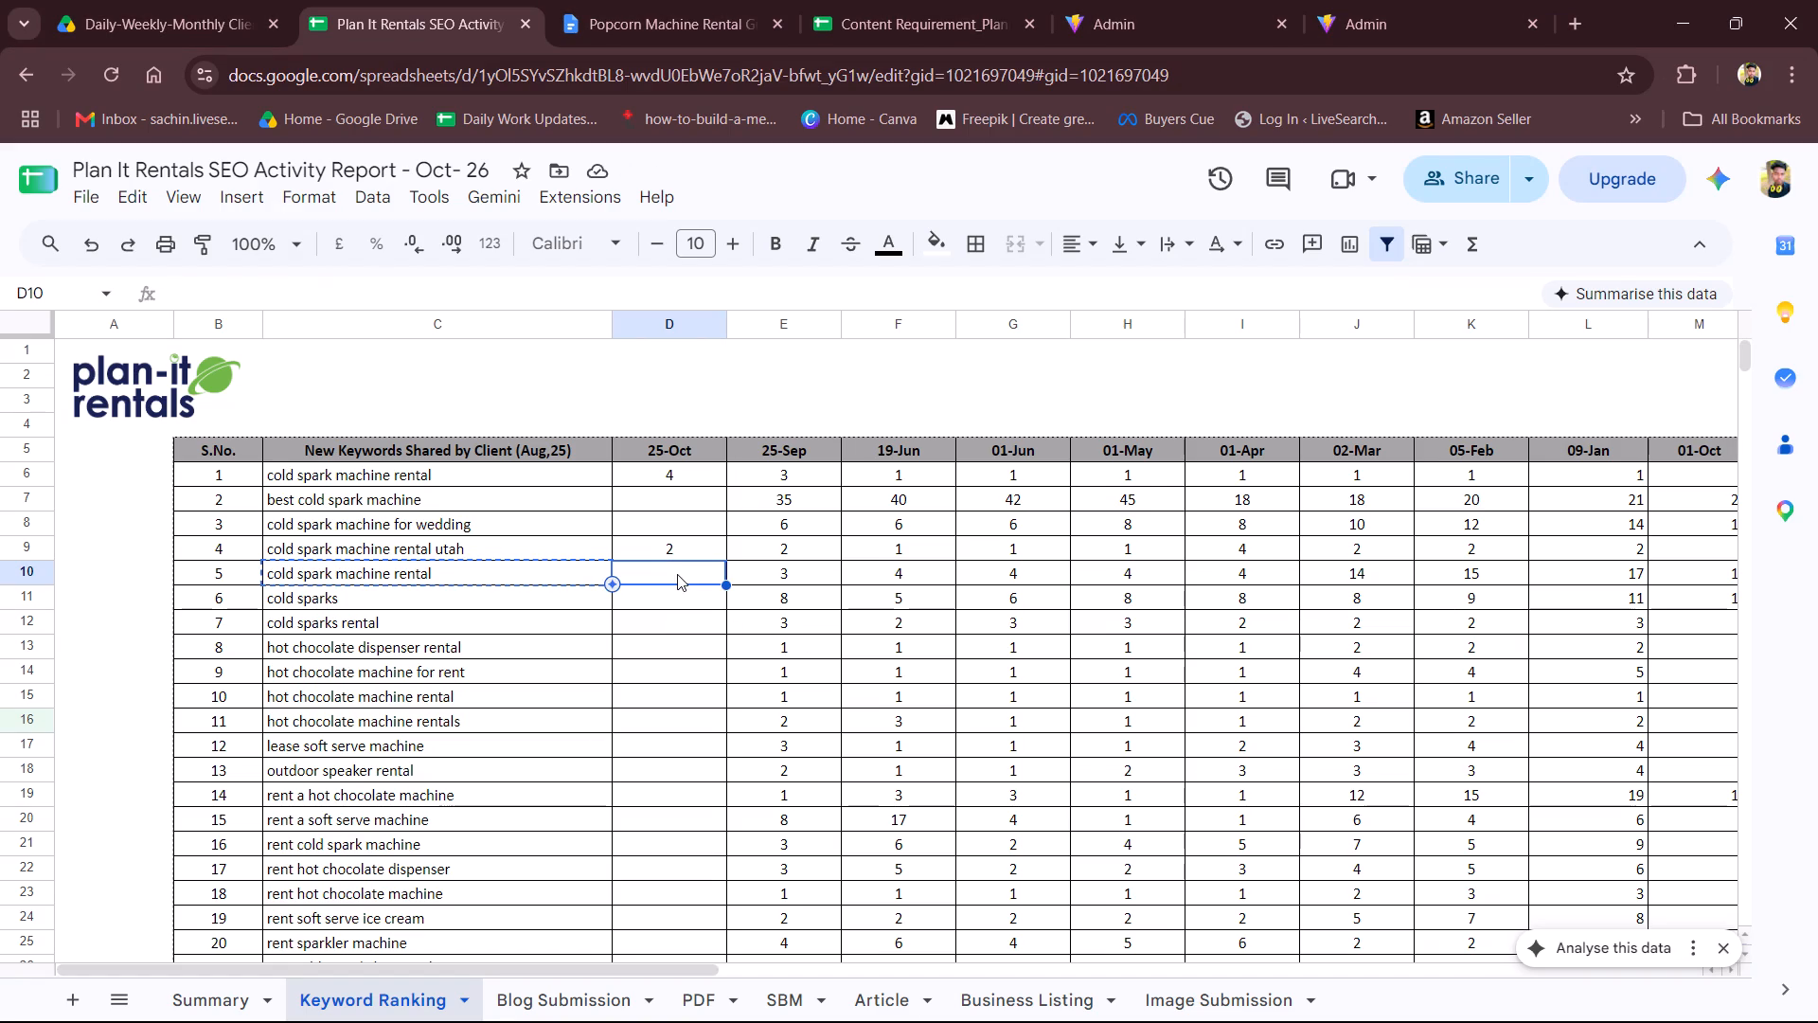
key("4")
Copy the keyword "cold sparks" from the report and search Google for it in the incognito window.
left_click(538, 598)
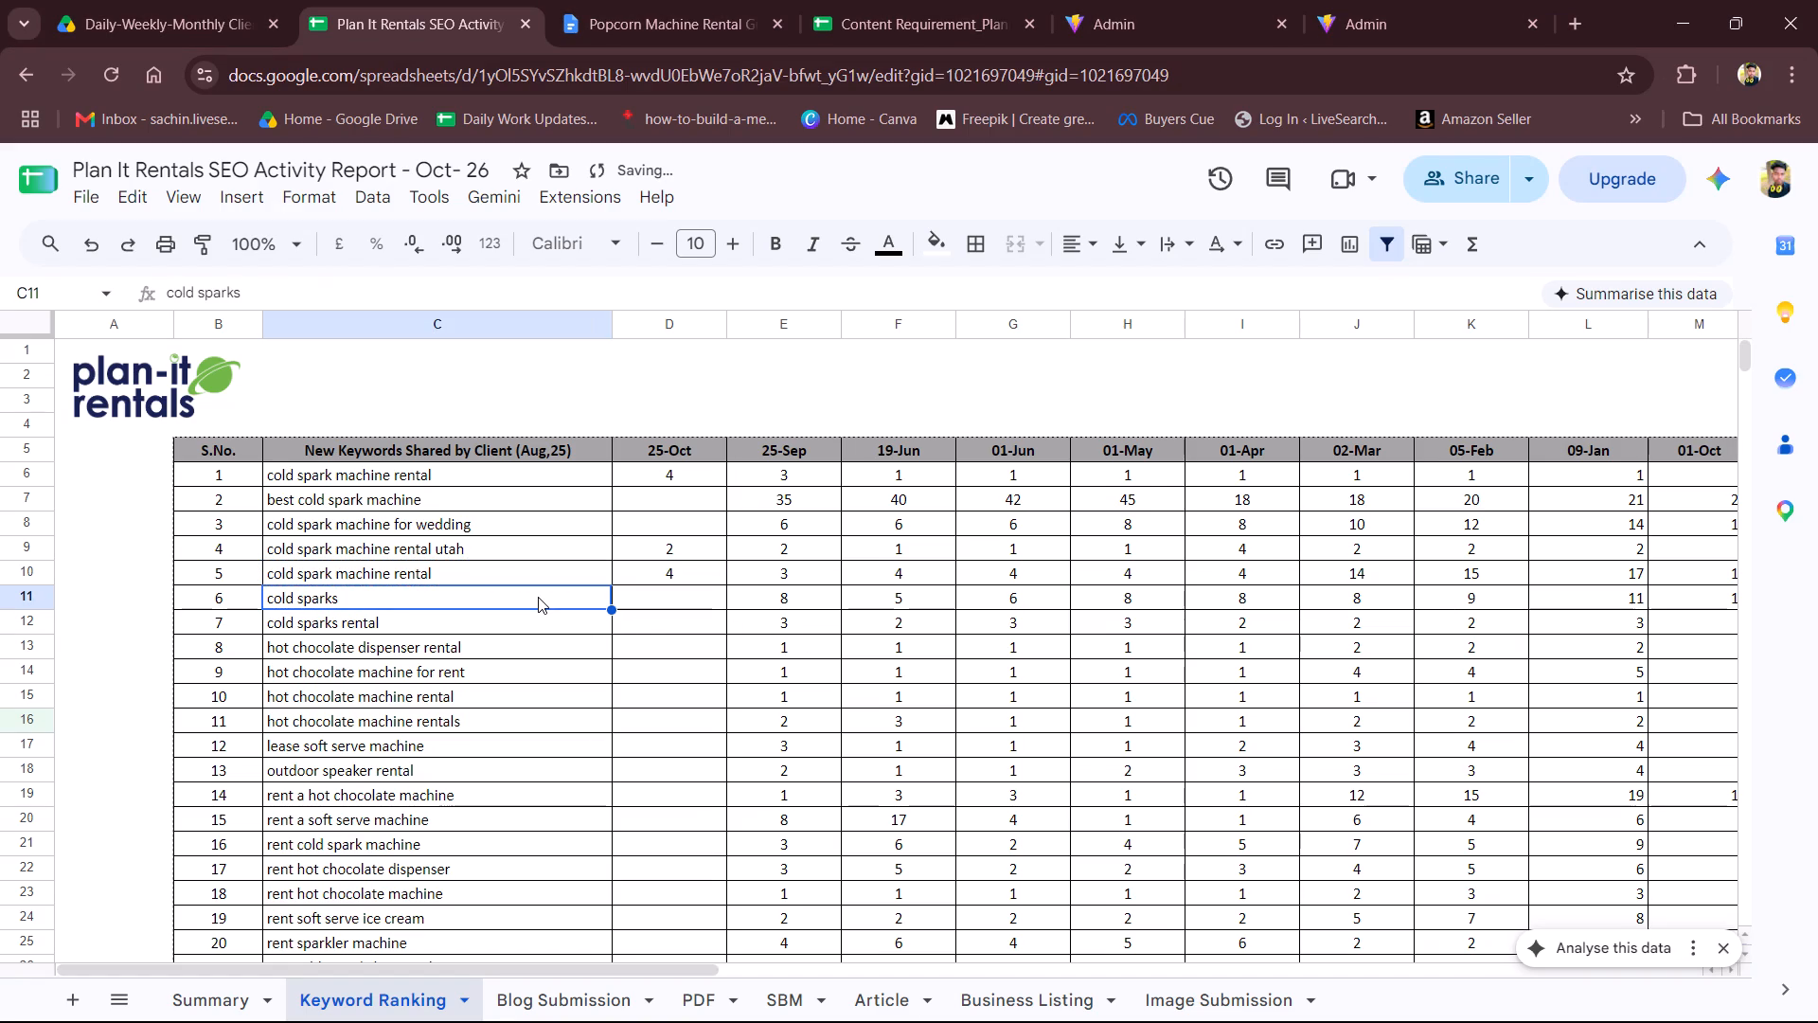
key("ctrl+c")
key("alt+Tab")
left_click(455, 177)
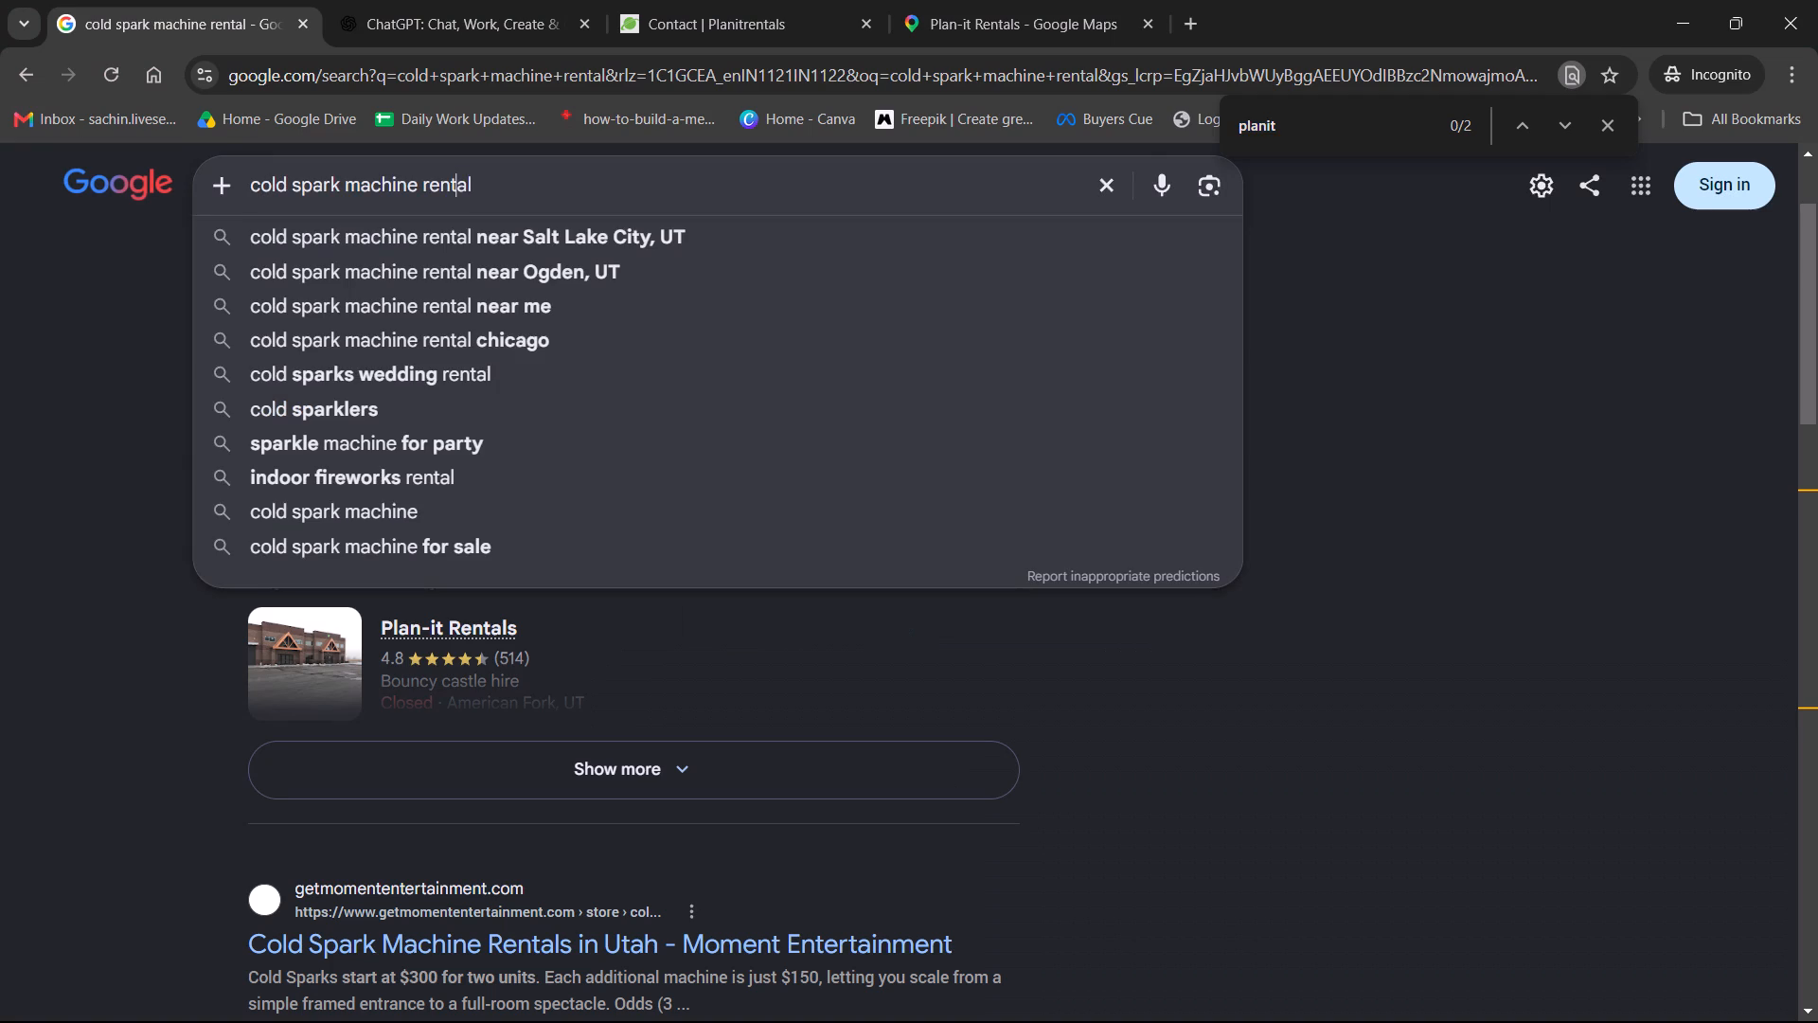
key("ctrl+a")
key("ctrl+v")
key("Return")
Look for "planit" in the first five pages of Google results for "cold sparks".
key("ctrl+f")
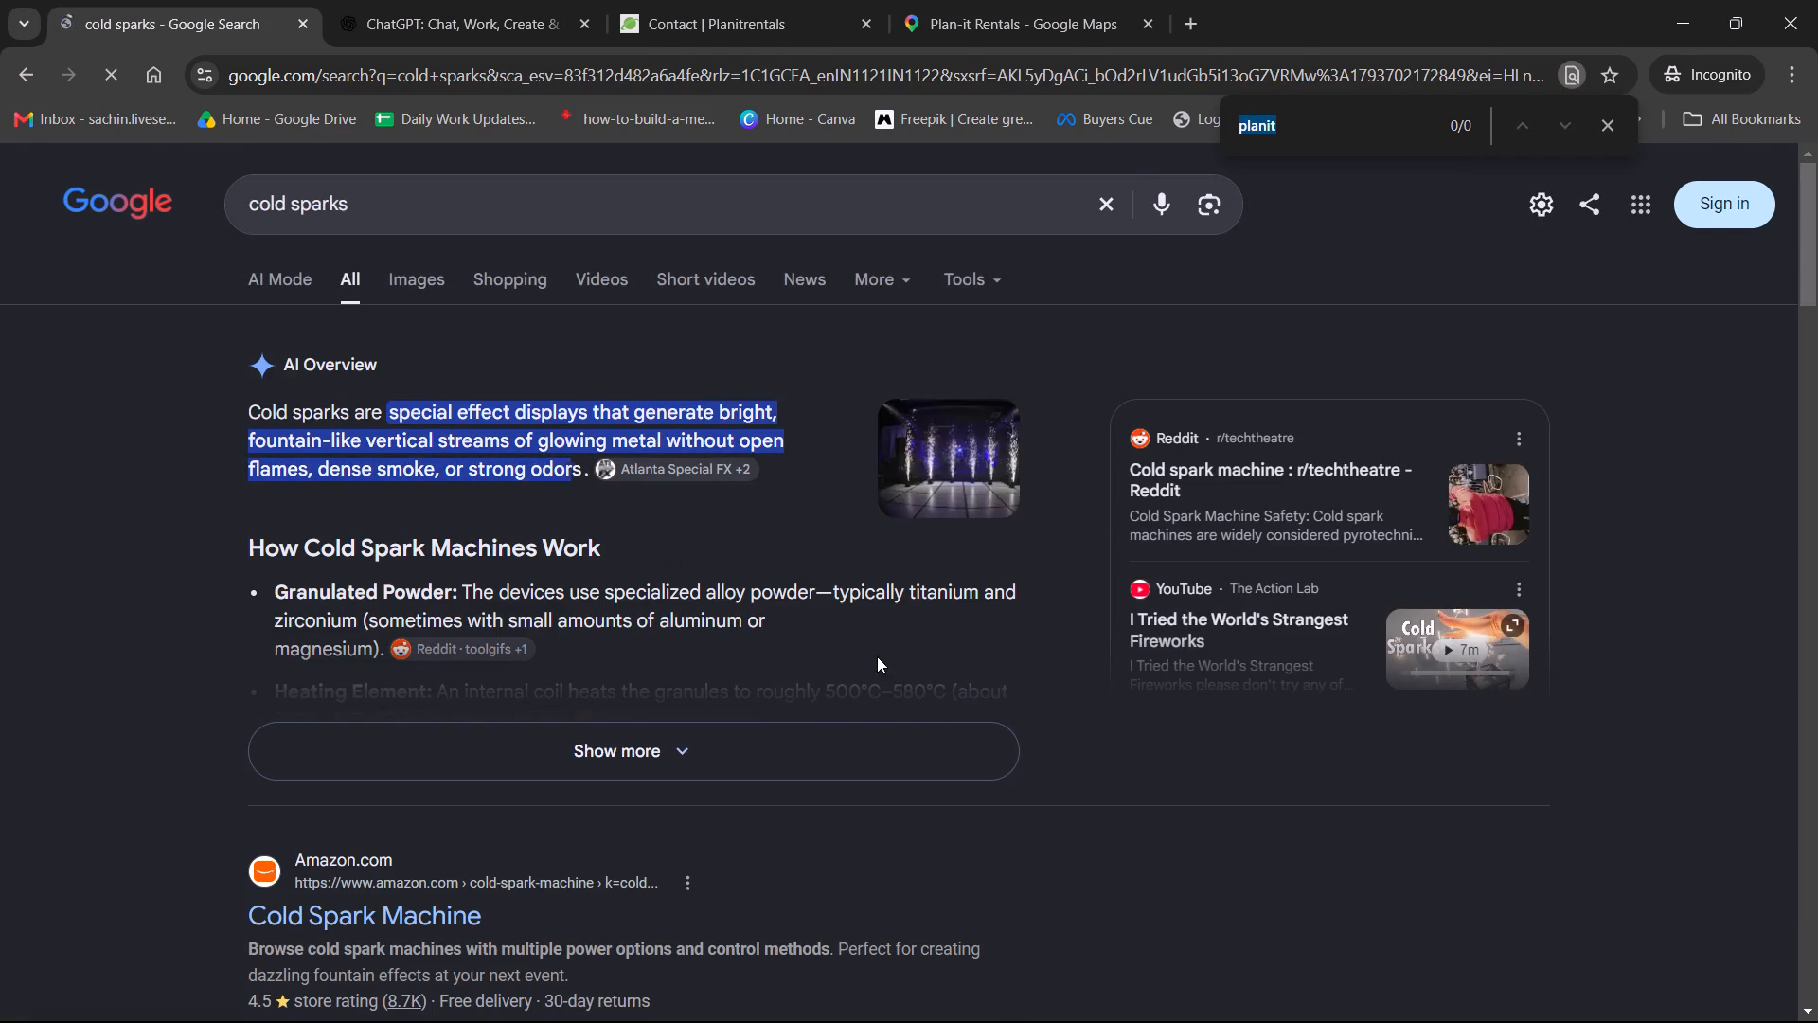
scroll(877, 656, "down", 12)
scroll(740, 614, "down", 15)
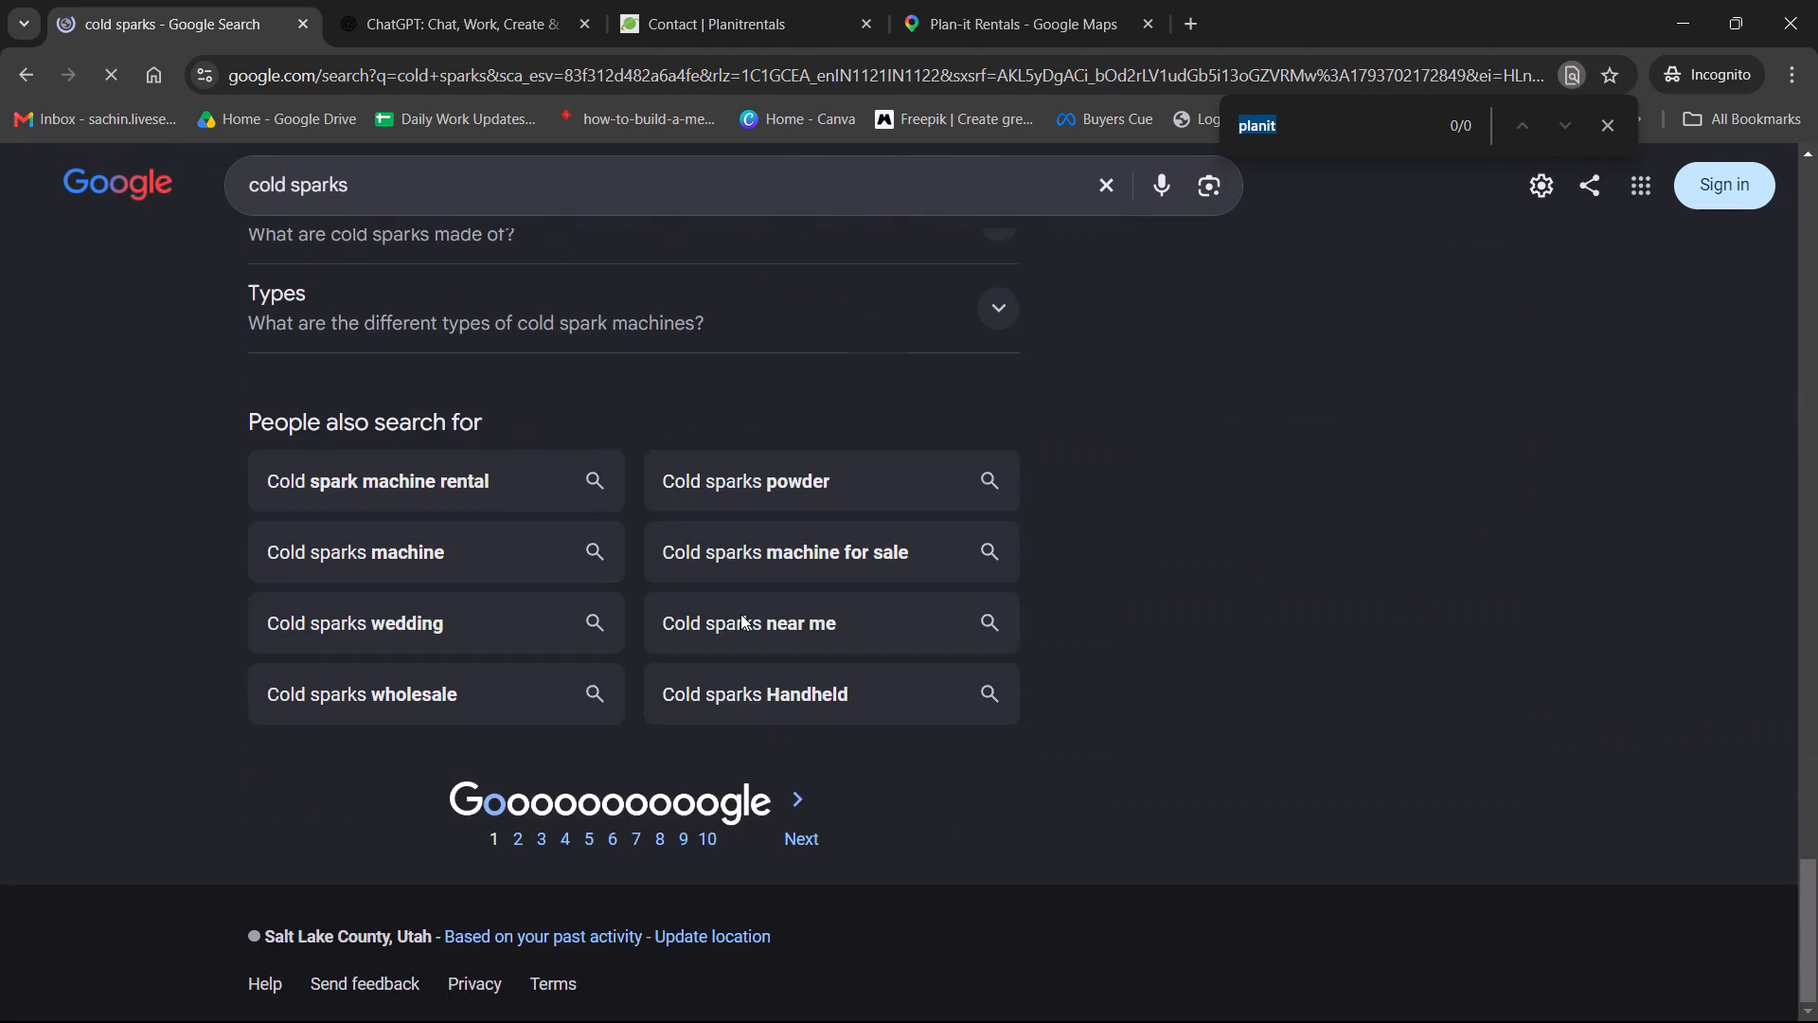
scroll(740, 614, "down", 1)
scroll(740, 614, "up", 18)
scroll(706, 686, "down", 20)
left_click(515, 841)
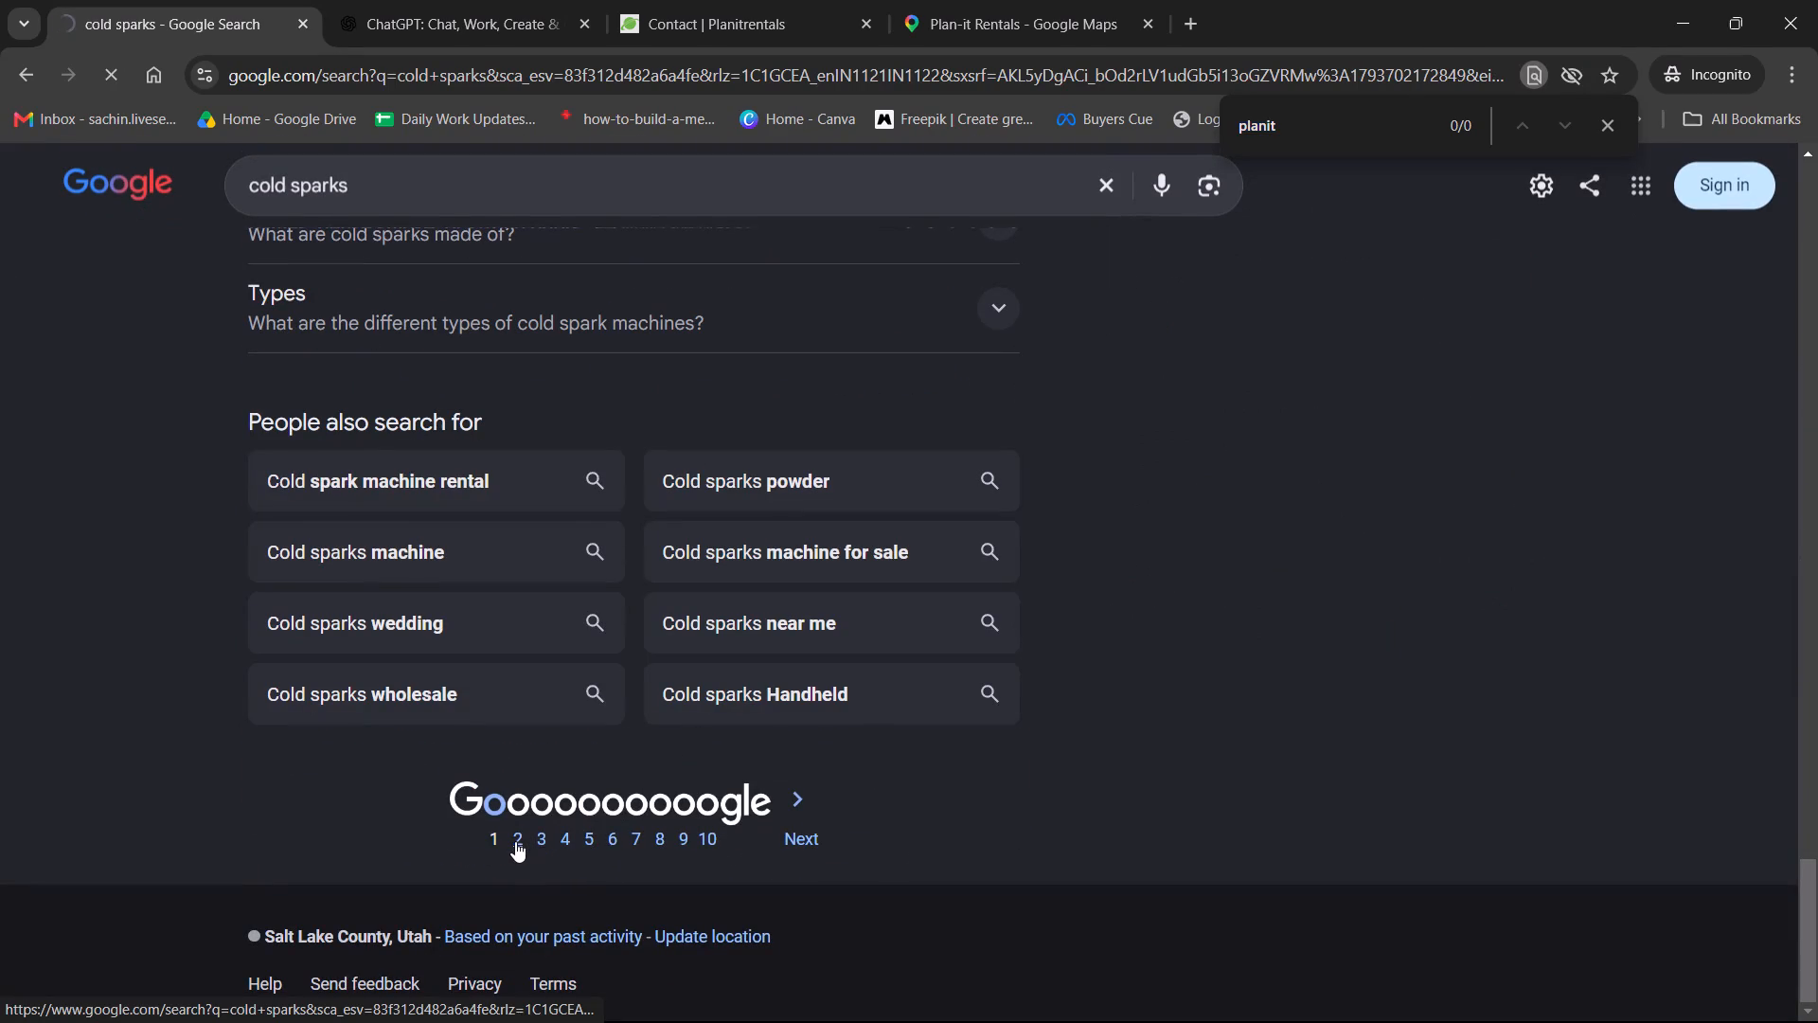
key("ctrl+f")
scroll(565, 823, "down", 20)
scroll(565, 823, "down", 3)
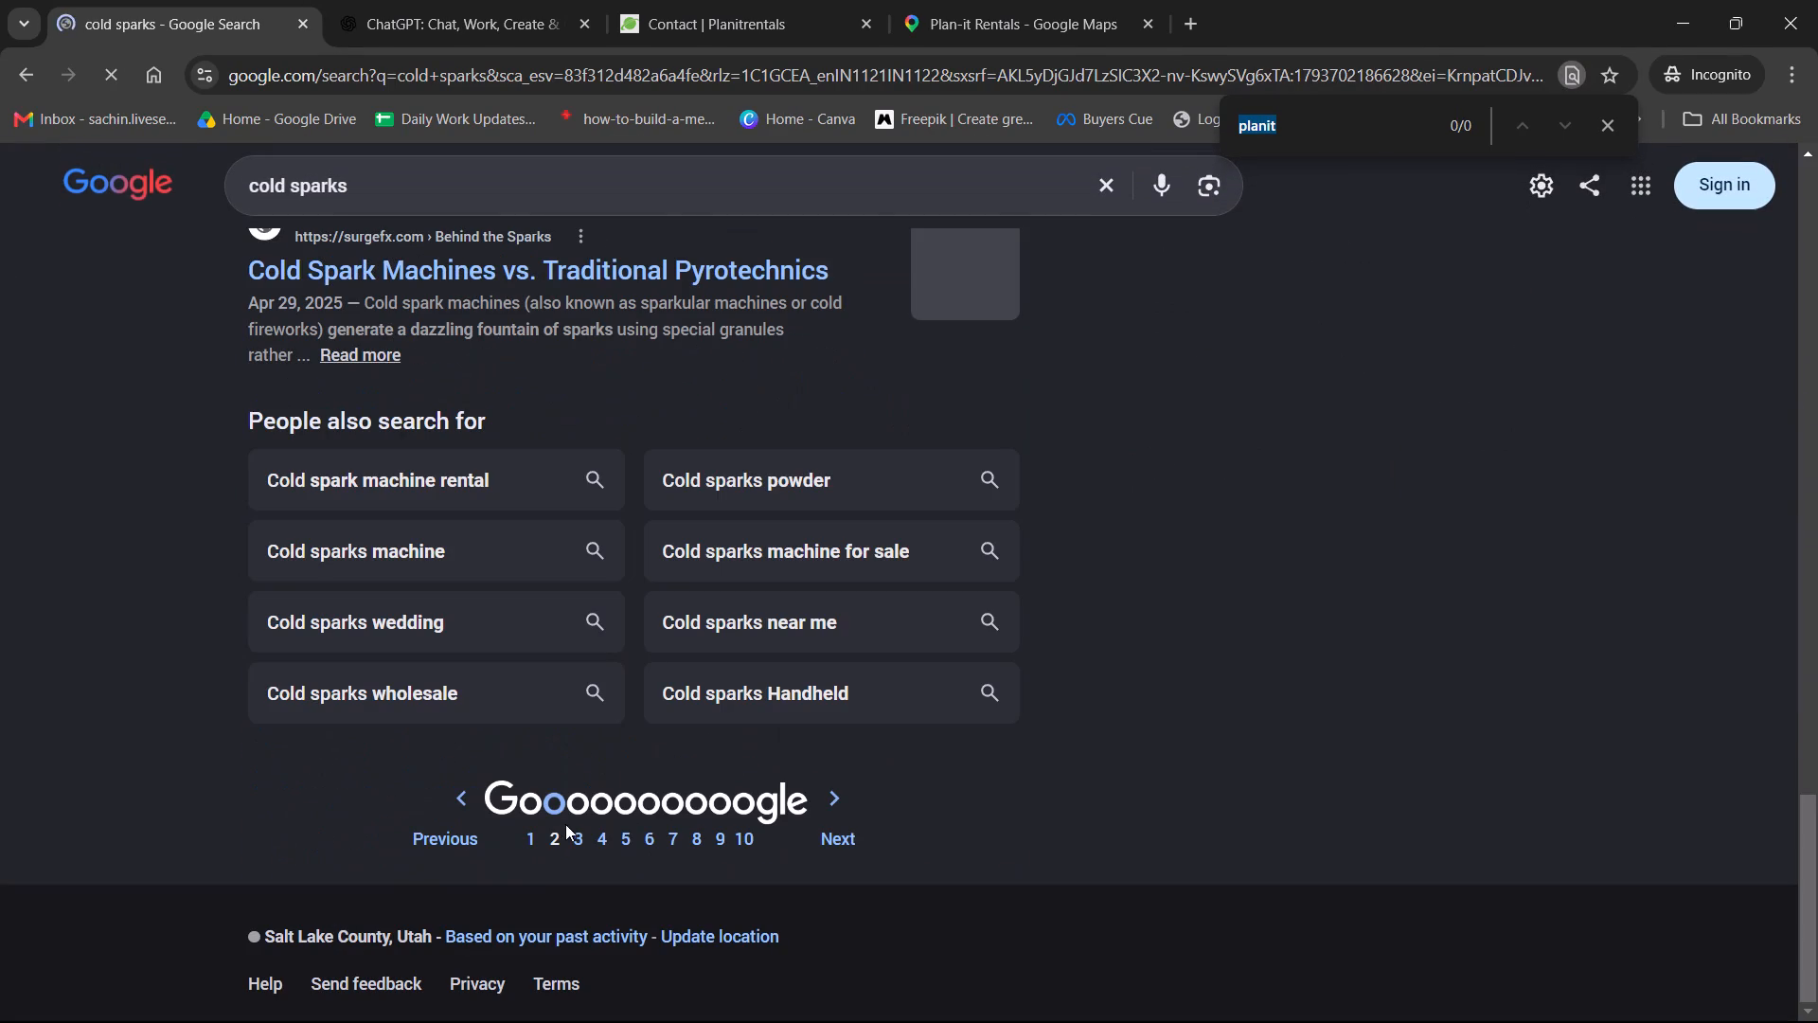
scroll(565, 824, "down", 1)
double_click(584, 837)
key("ctrl+f")
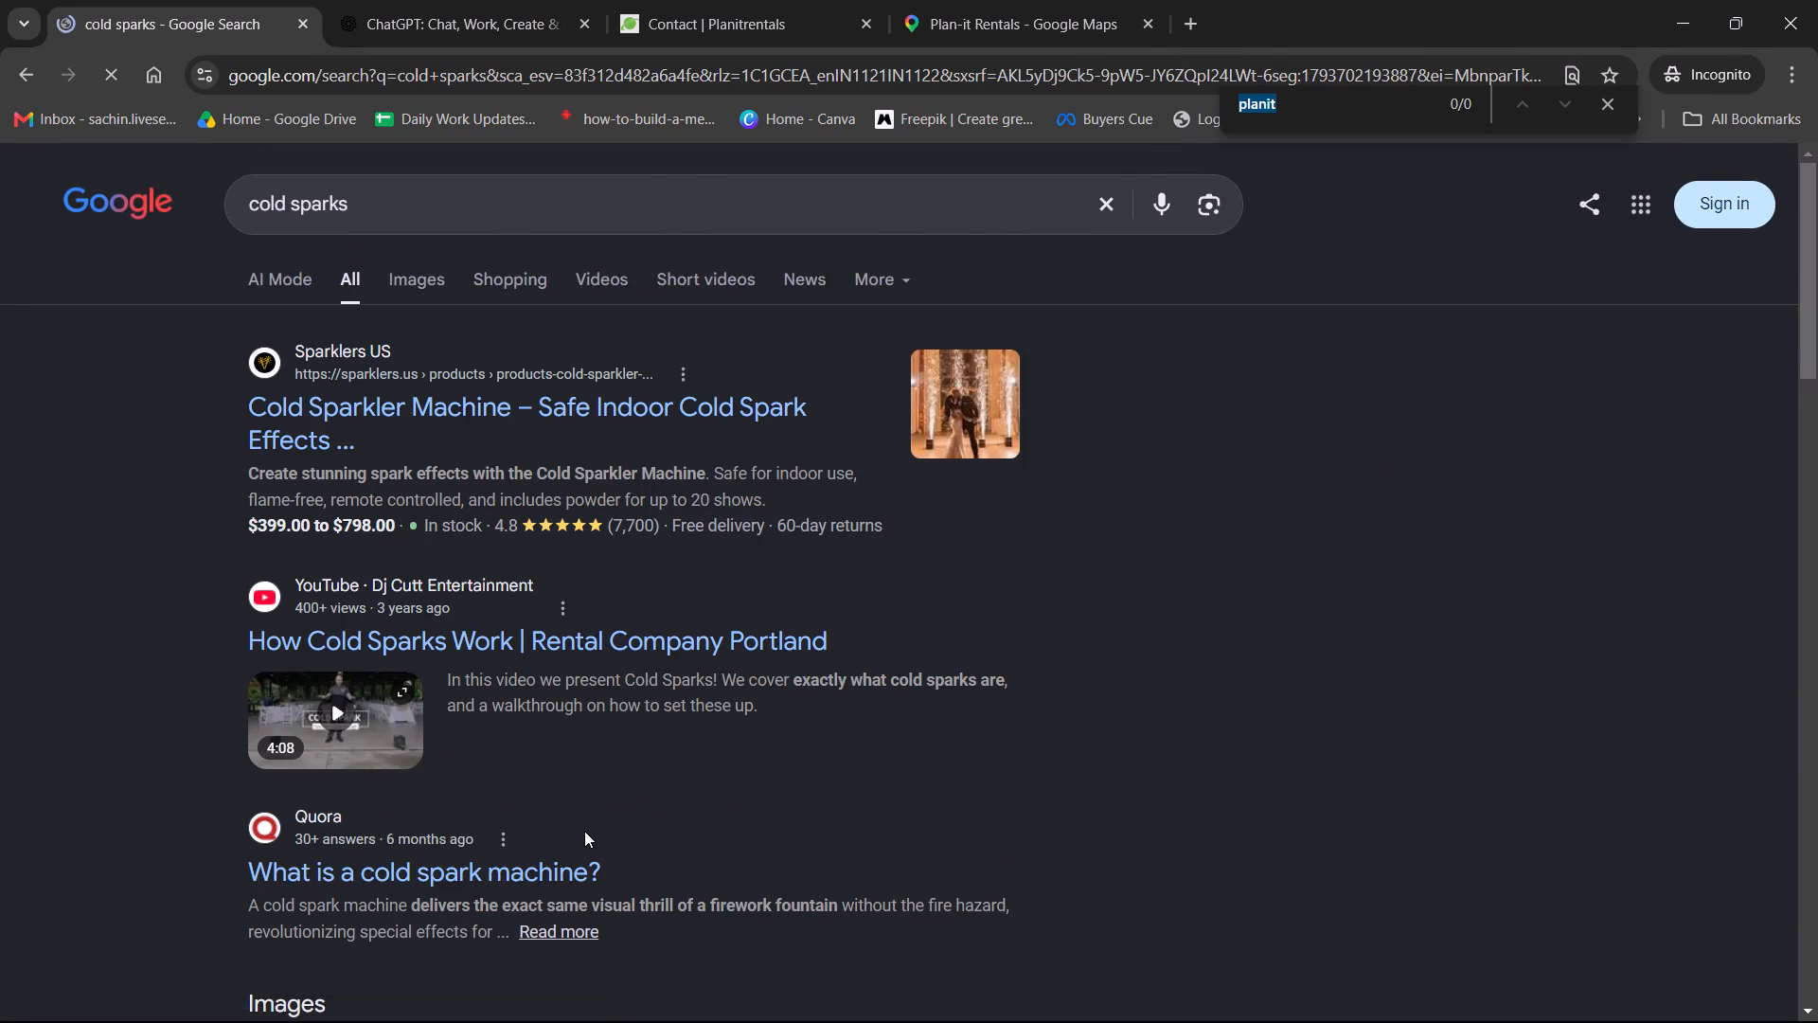
scroll(583, 801, "down", 17)
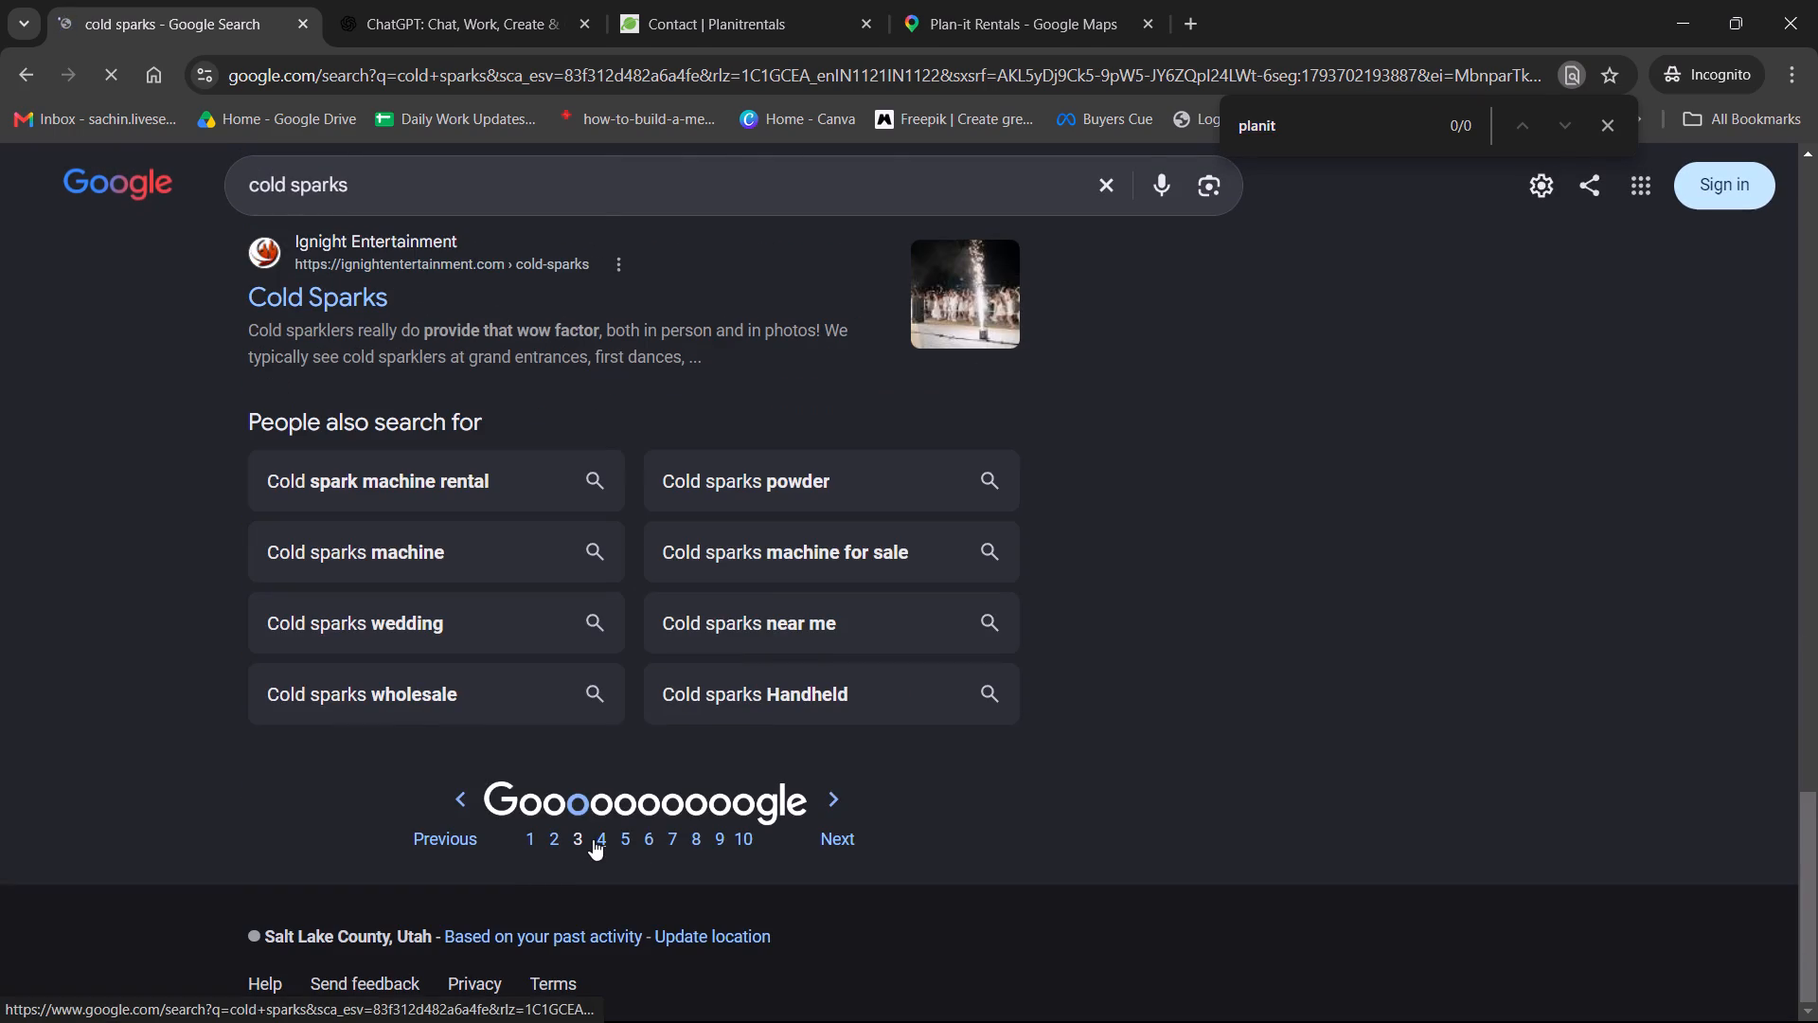
left_click(593, 839)
key("ctrl+f")
scroll(669, 810, "down", 16)
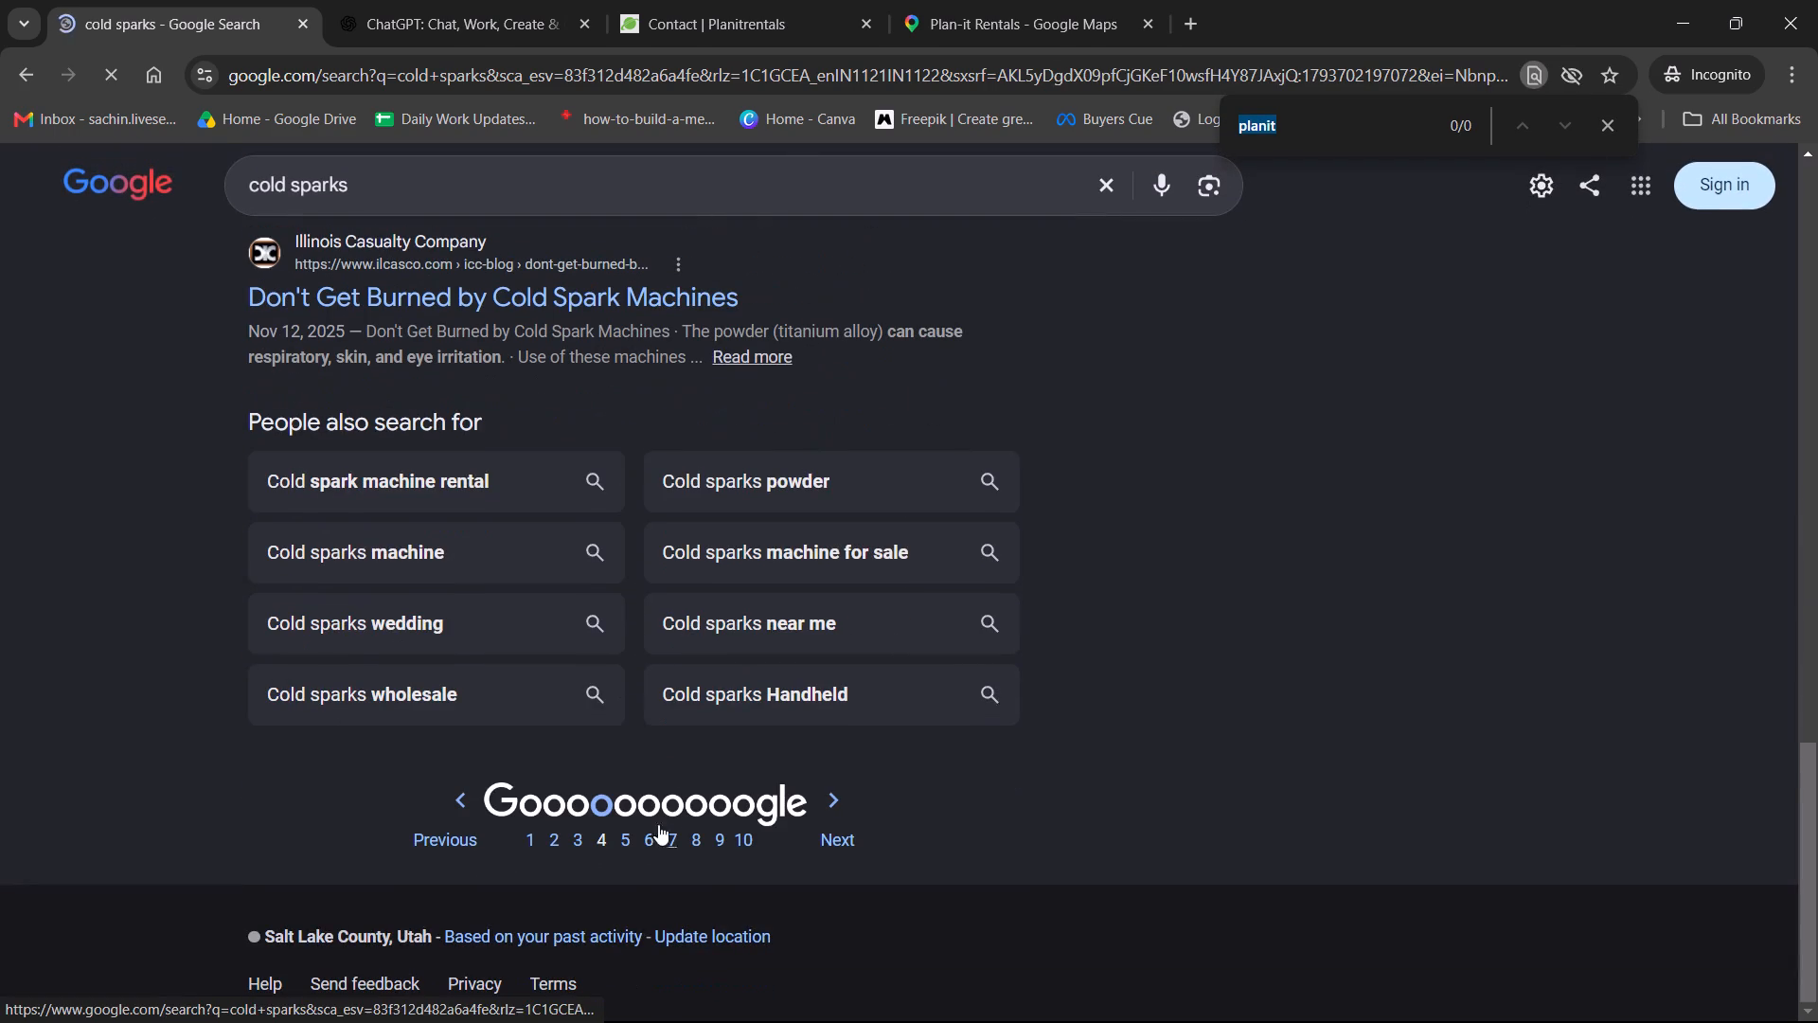
left_click(627, 843)
key("ctrl+f")
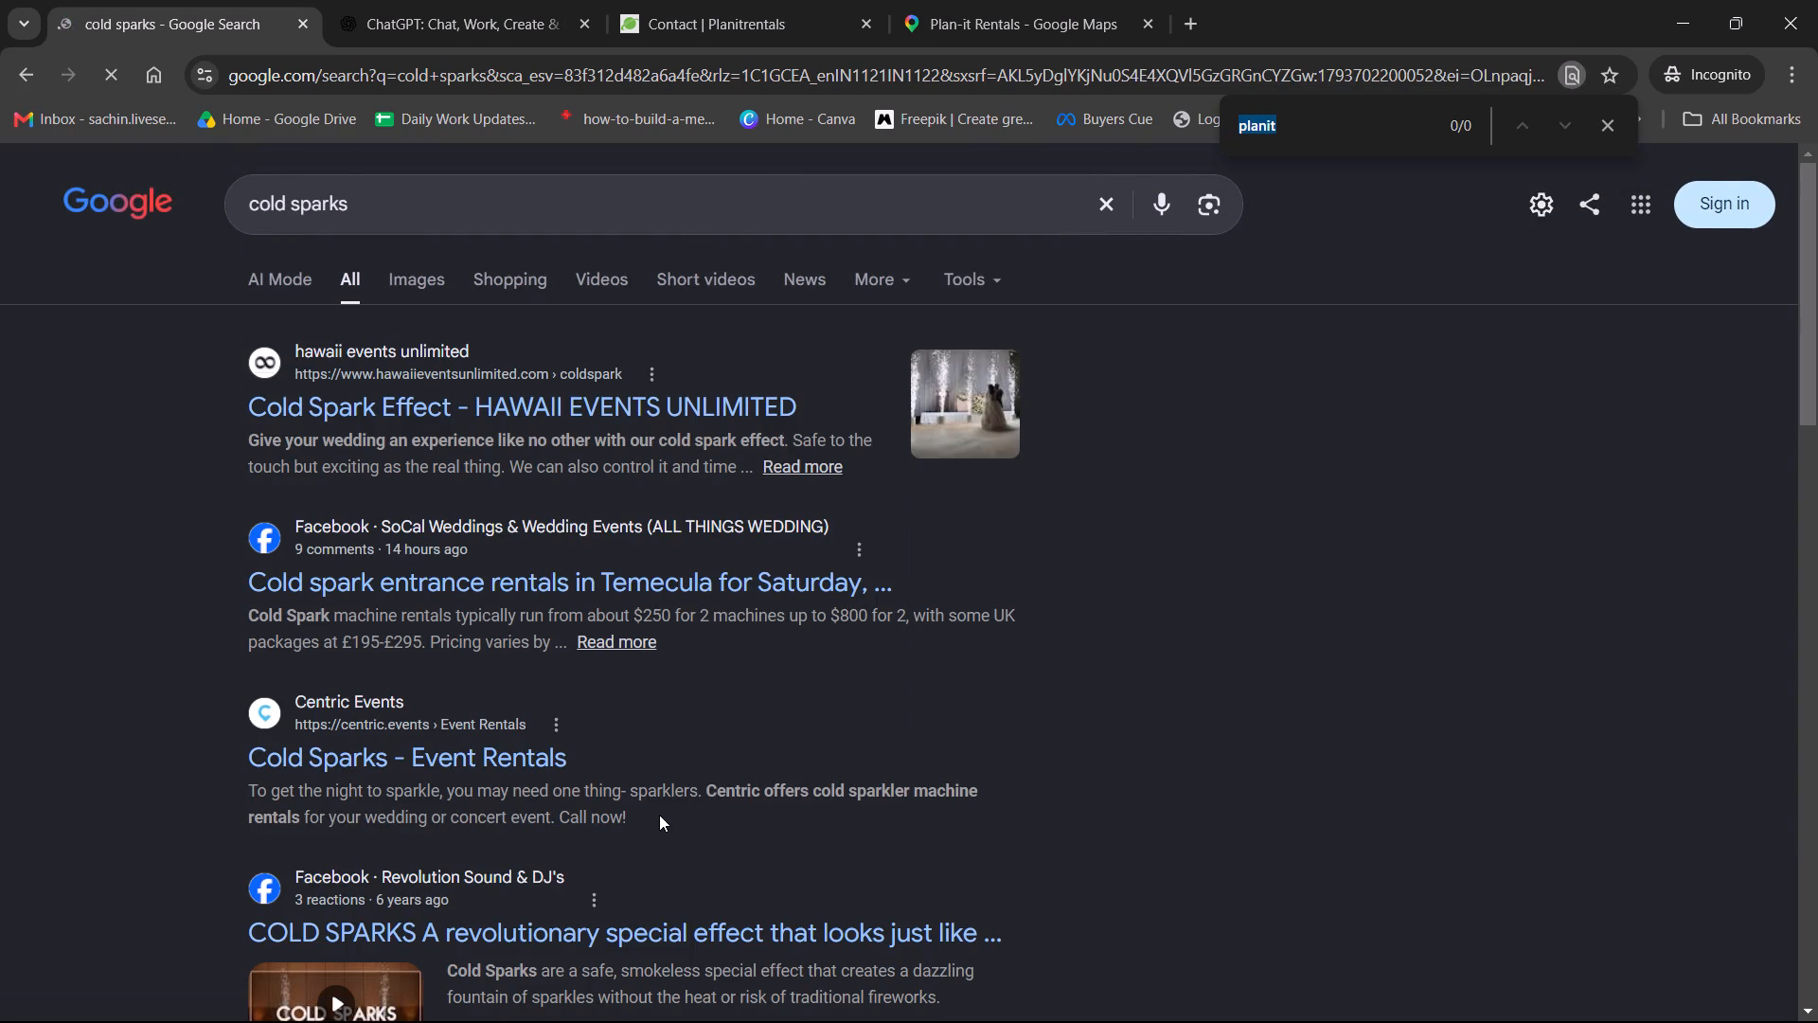
Copy the keyword "cold sparks rental" from the report and search Google for it in the incognito window.
key("alt+Tab")
double_click(493, 625)
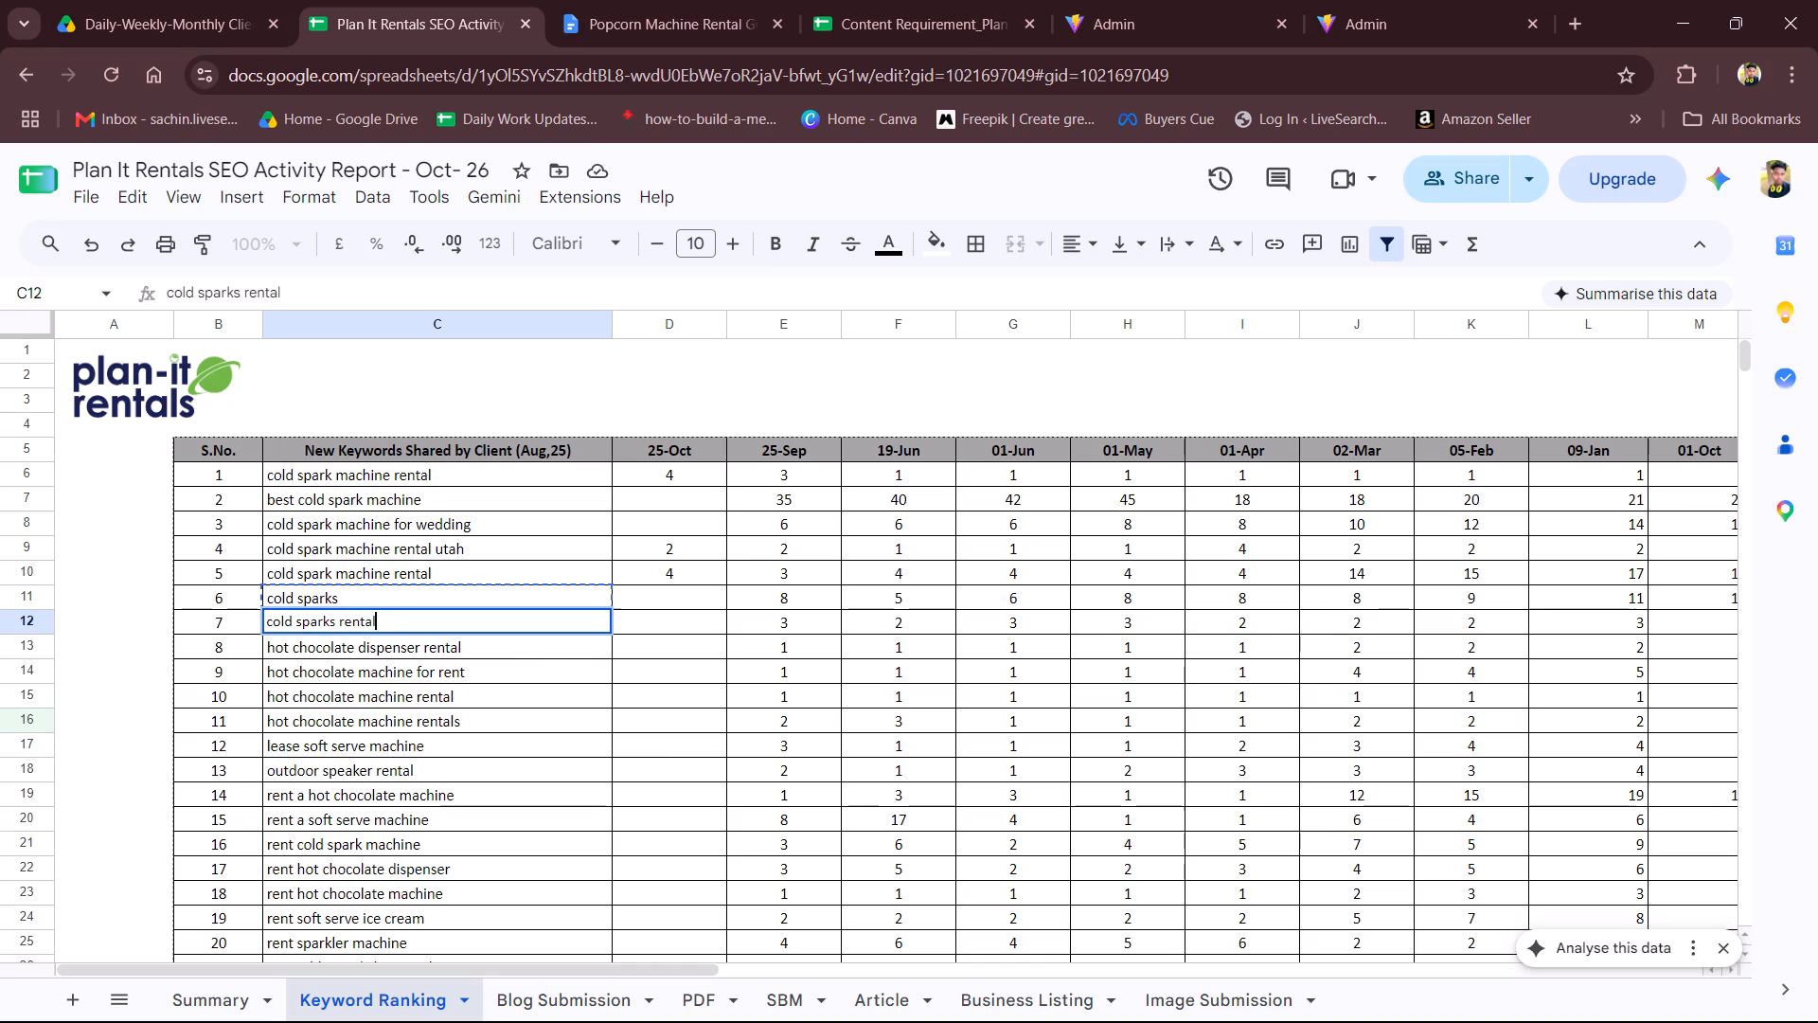
key("ctrl+a")
scroll(493, 624, "up", 2)
left_click_drag(493, 624, 614, 1022)
right_click_drag(493, 624, 614, 1022)
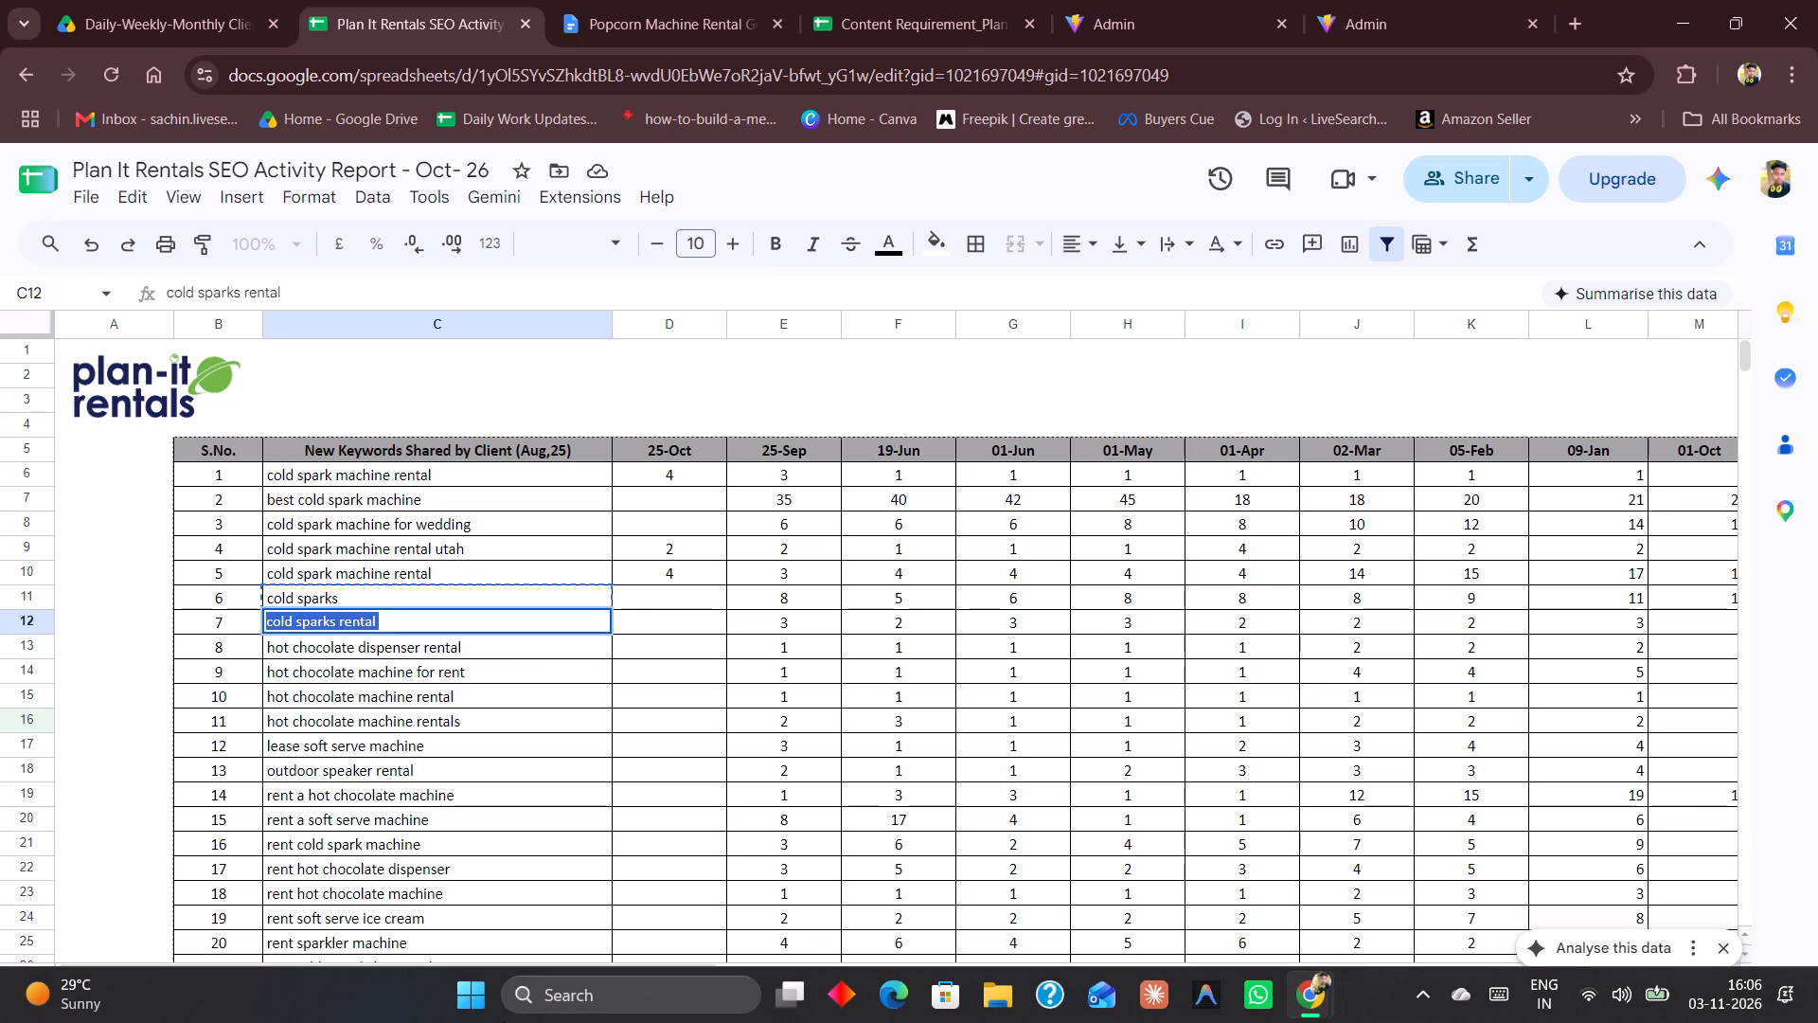
key("ctrl+c")
key("alt+Tab")
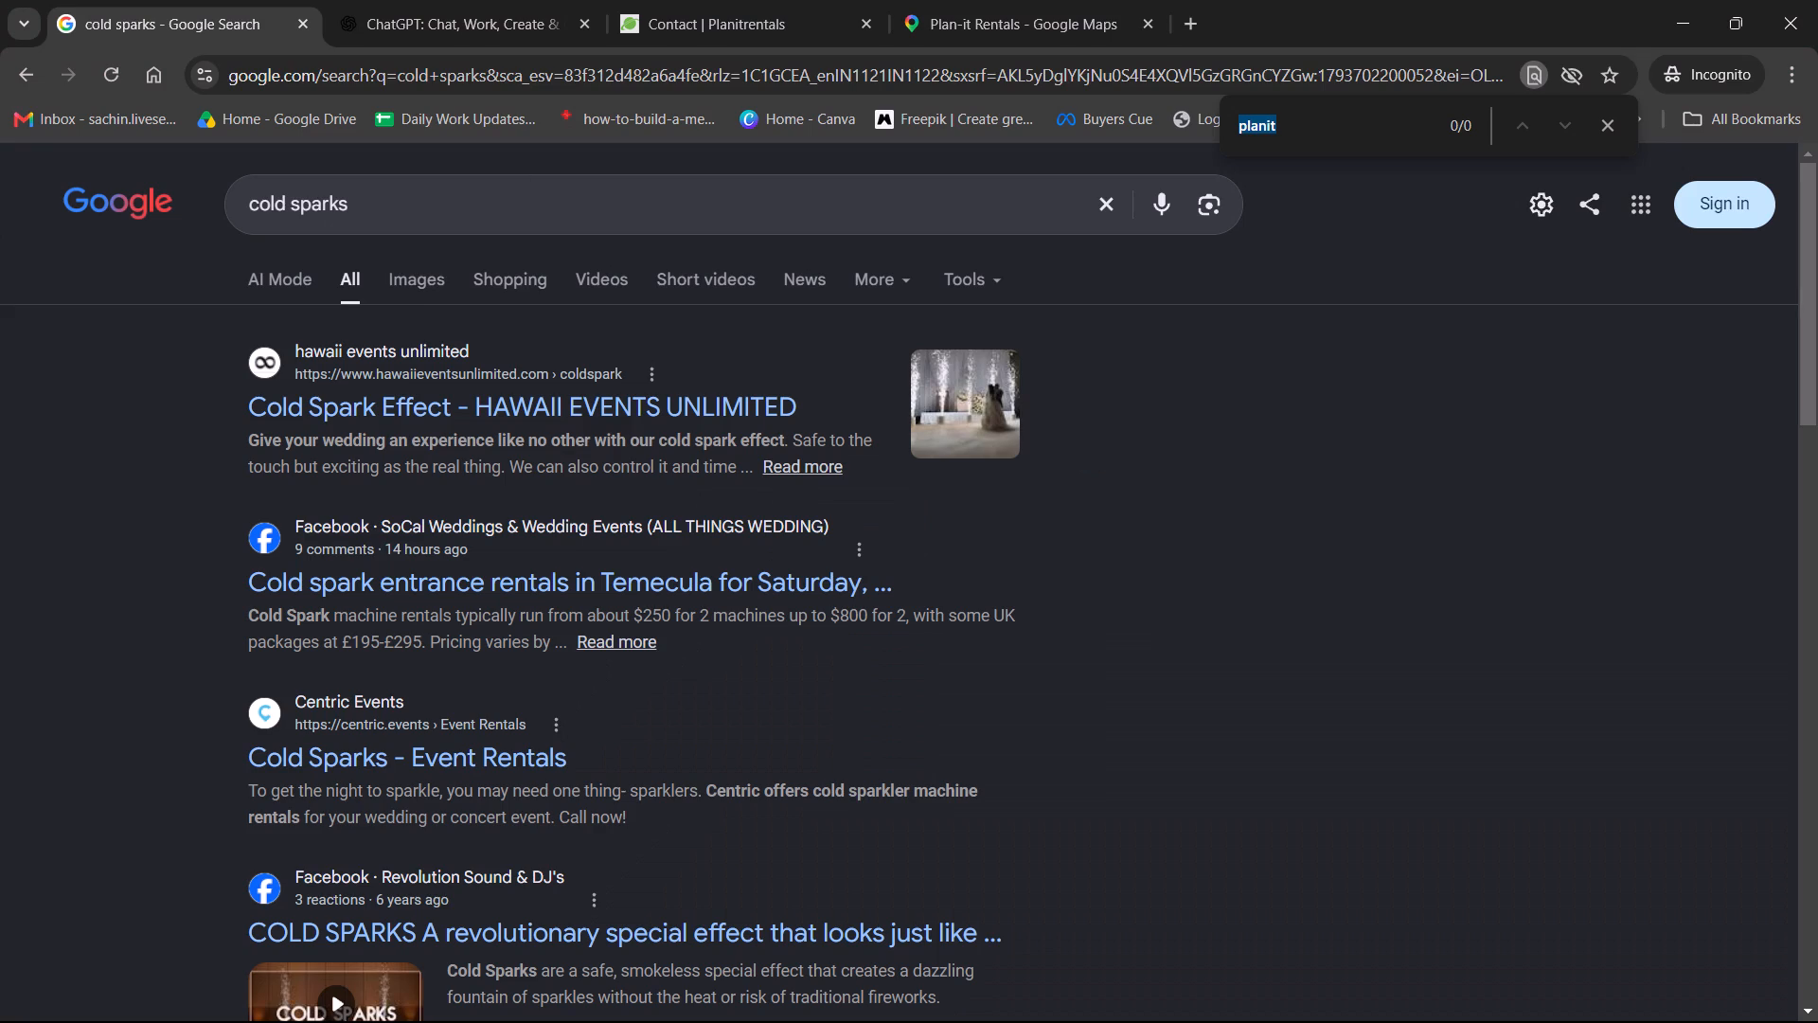
left_click(520, 63)
key("ctrl+v")
key("Return")
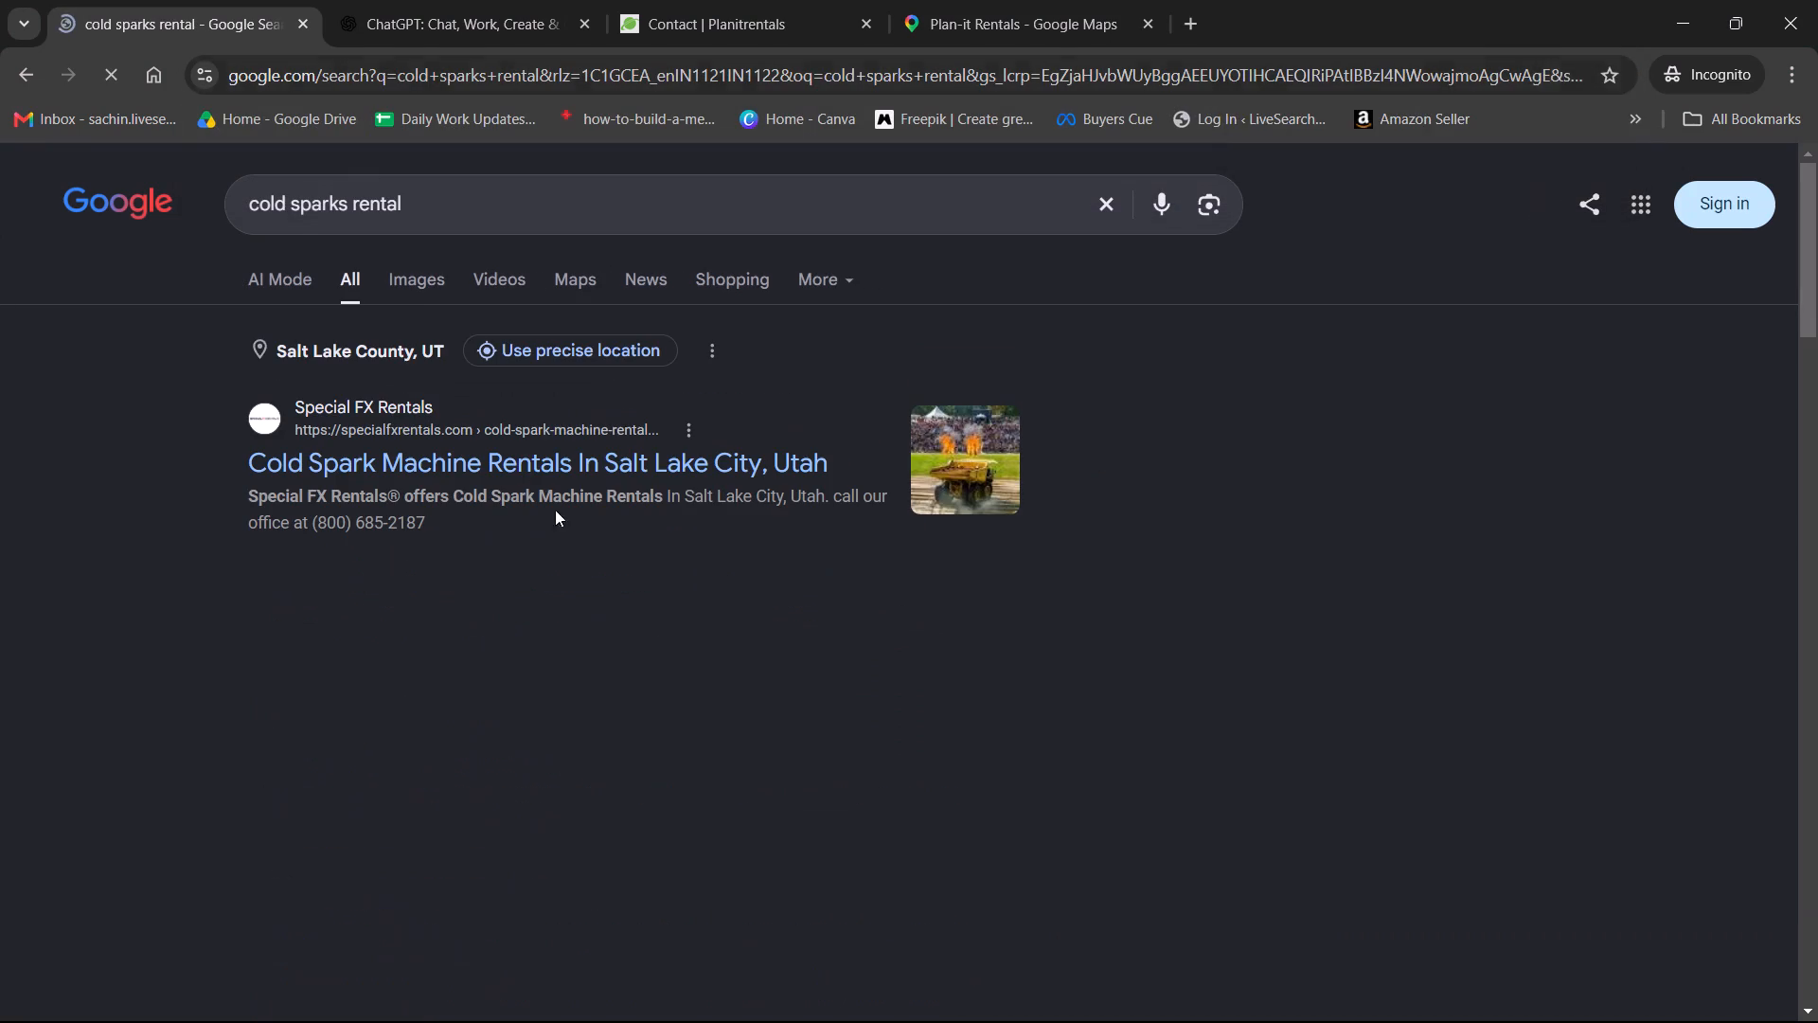
Find "planit" in the results and enter 3 in the report's 25-Oct column for "cold sparks rental".
key("ctrl+f")
scroll(1044, 641, "down", 5)
scroll(1033, 656, "up", 1)
scroll(959, 669, "down", 4)
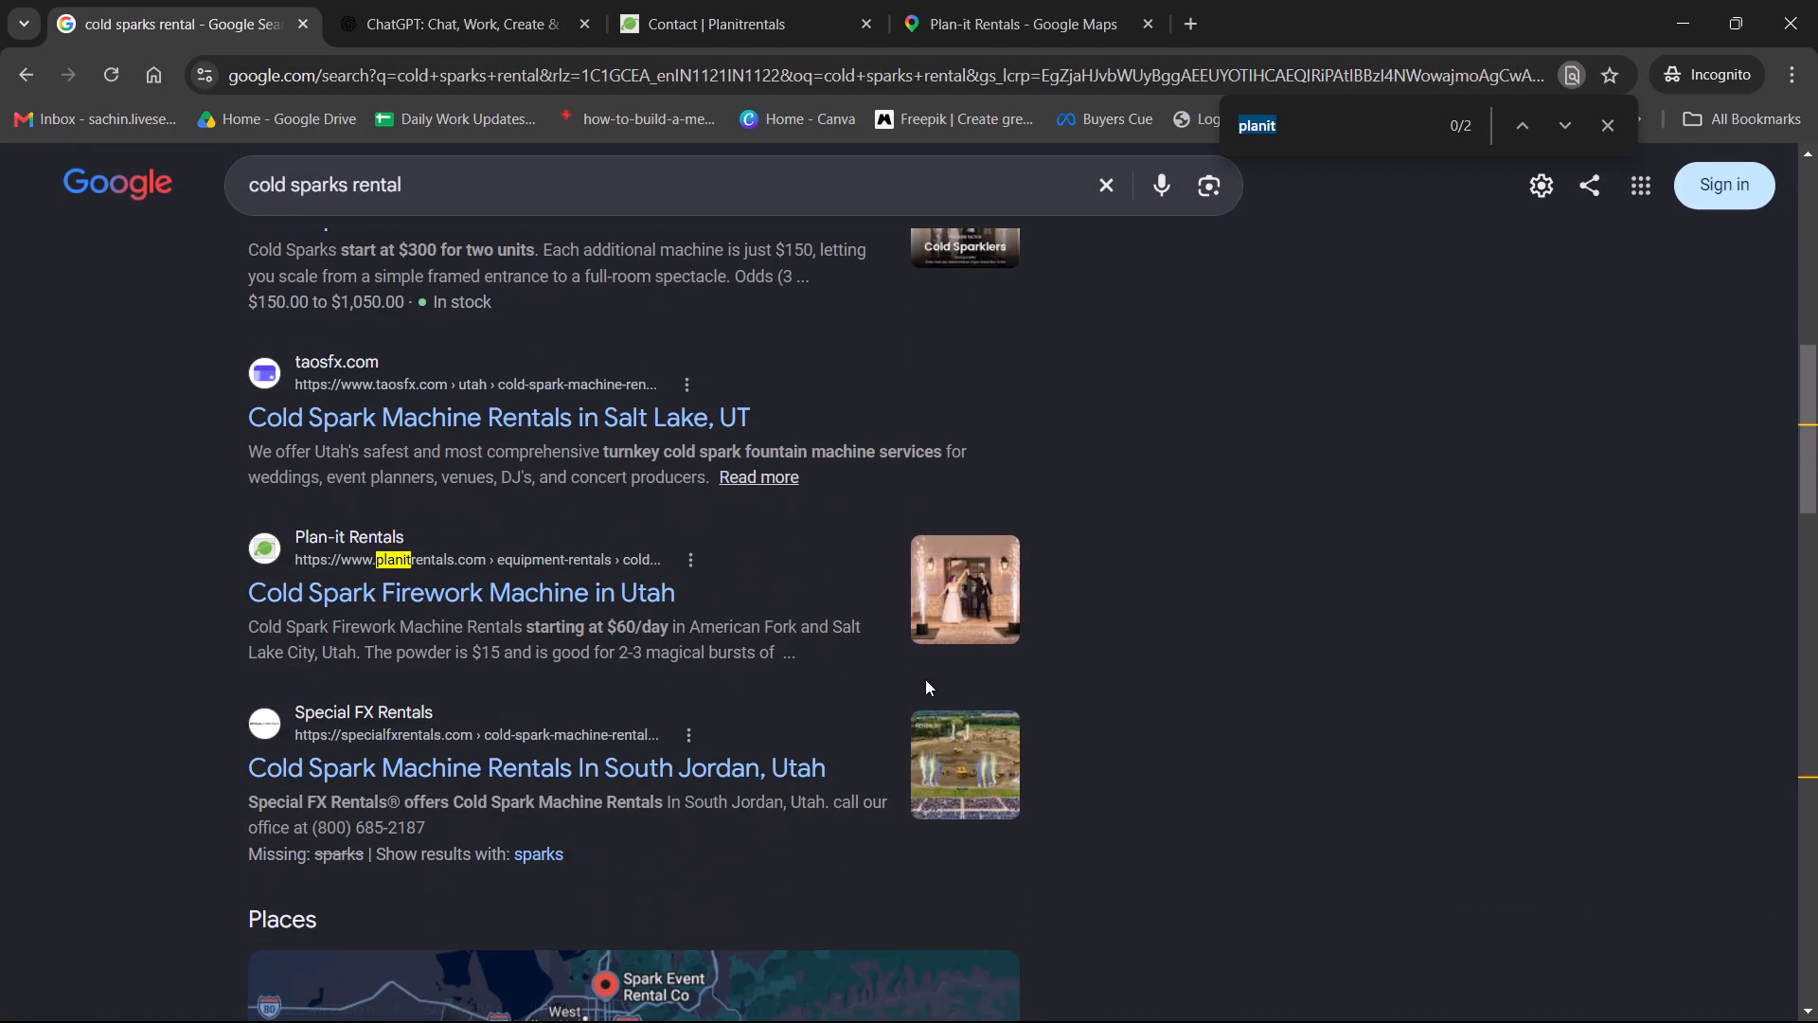
scroll(673, 650, "down", 1)
scroll(673, 648, "up", 3)
scroll(639, 624, "down", 1)
scroll(639, 624, "up", 1)
scroll(639, 624, "down", 1)
scroll(639, 624, "up", 1)
scroll(639, 624, "down", 1)
scroll(639, 624, "up", 3)
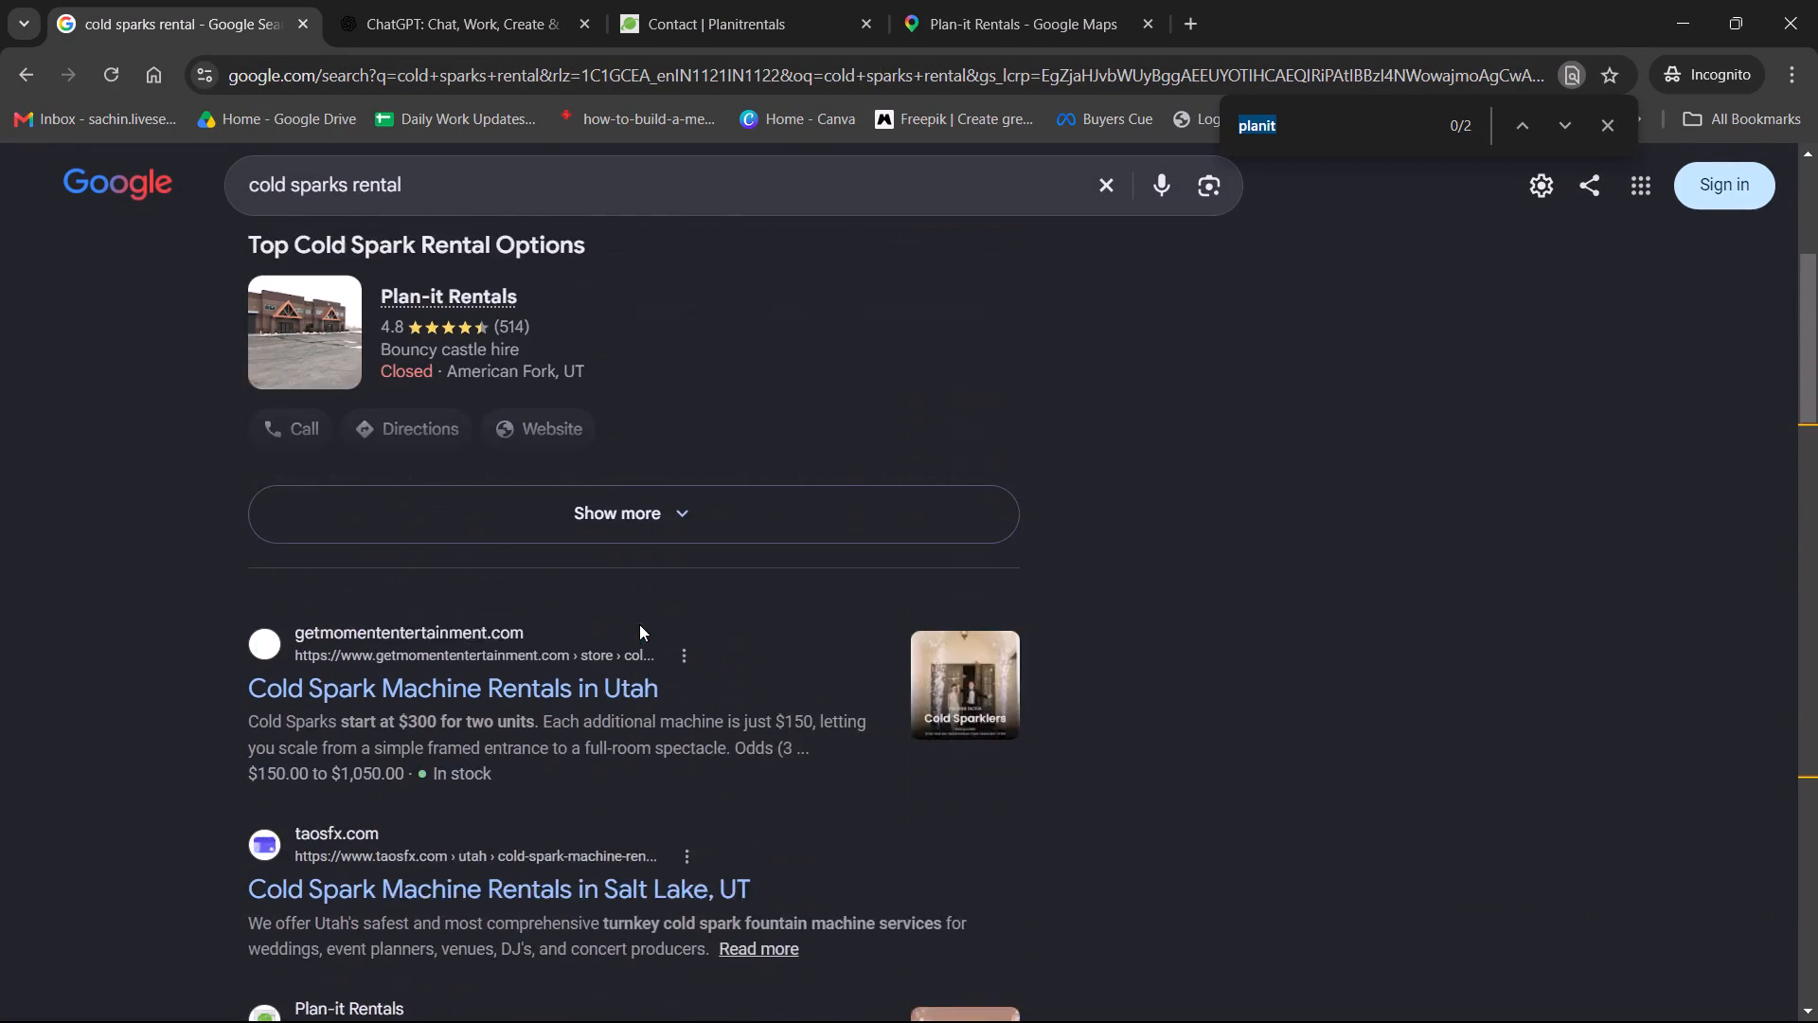
key("alt+Tab")
left_click(687, 618)
key("3")
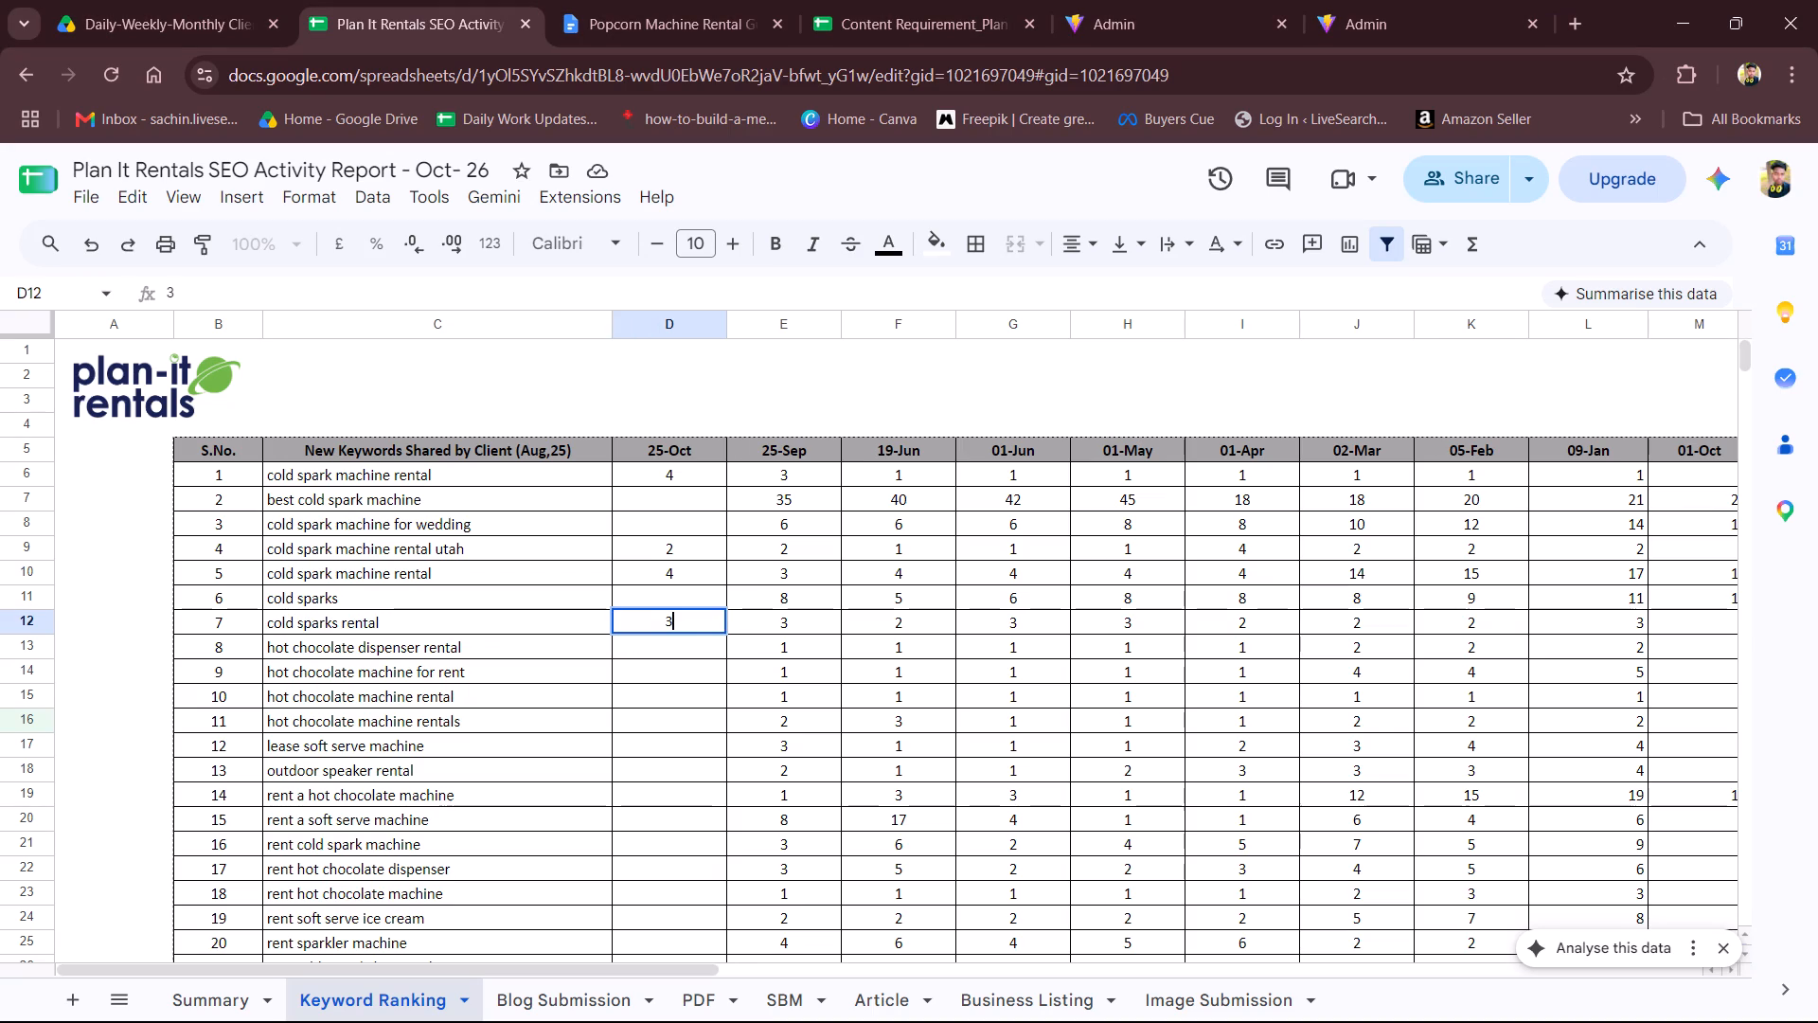
Copy the keyword "hot chocolate dispenser rental" from the report and search Google for it in the incognito window.
left_click(427, 655)
key("ctrl+c")
key("alt+Tab")
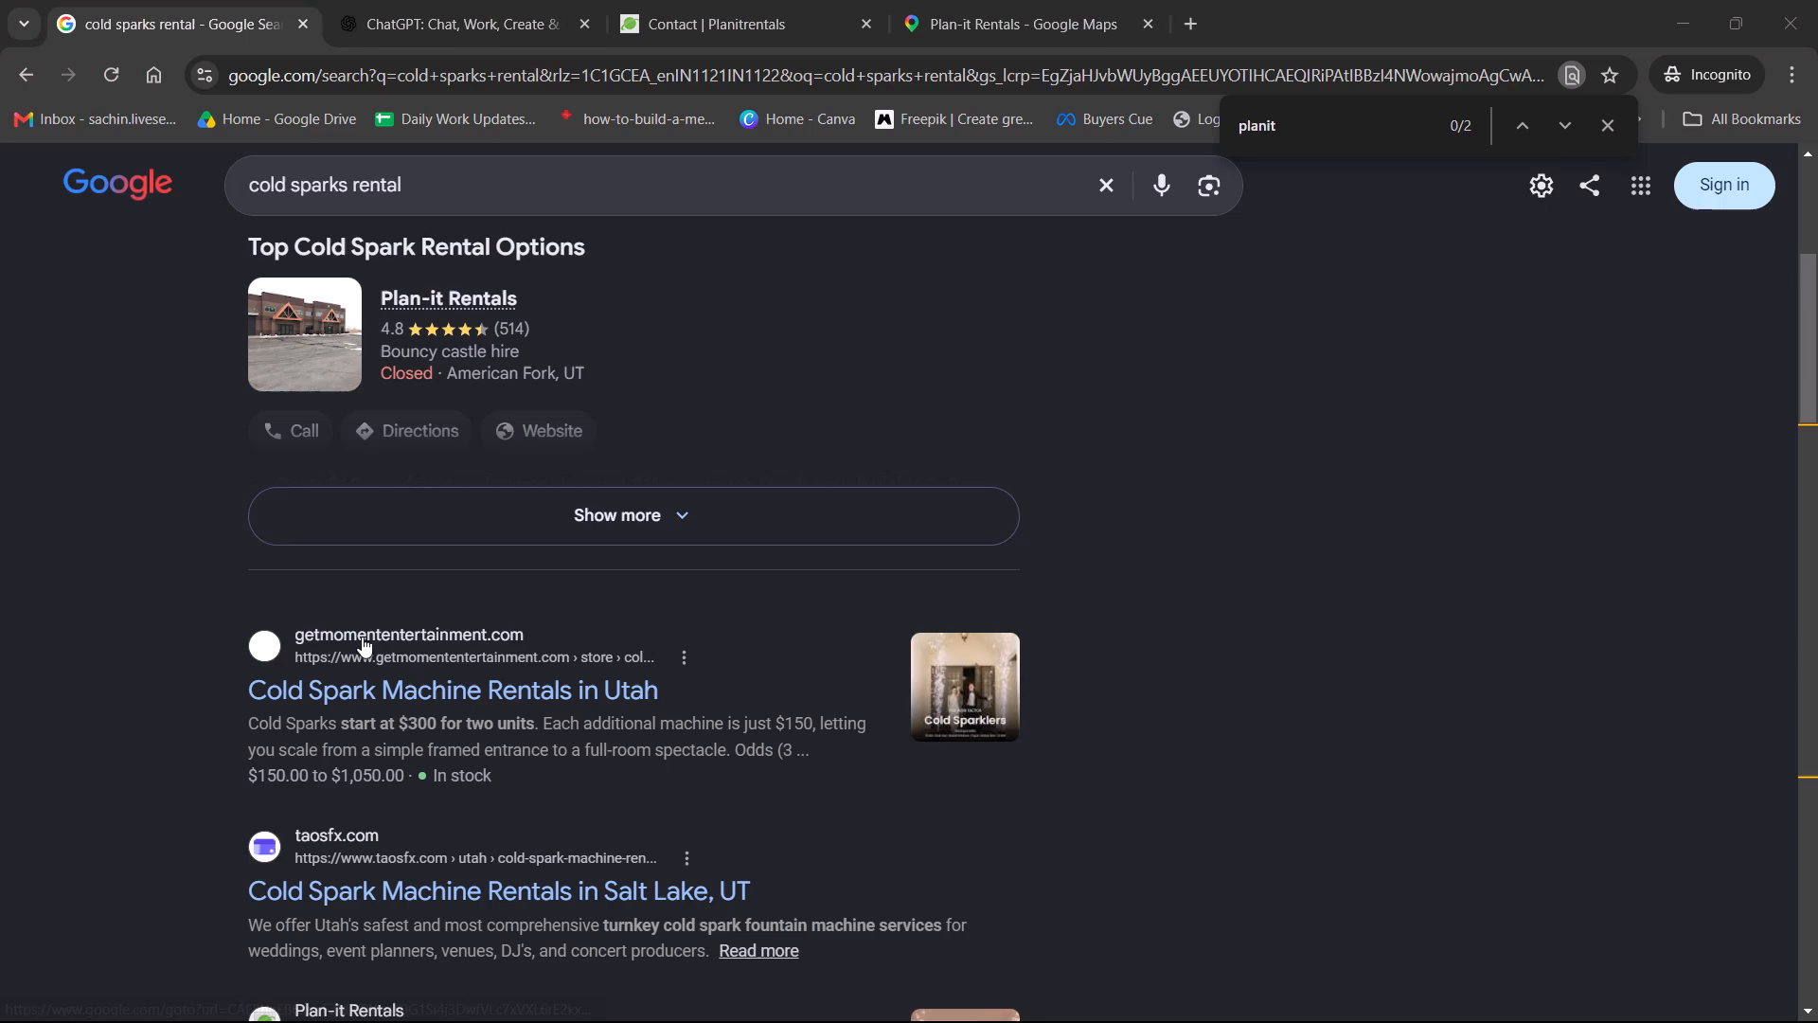
left_click(515, 79)
key("ctrl+v")
key("Return")
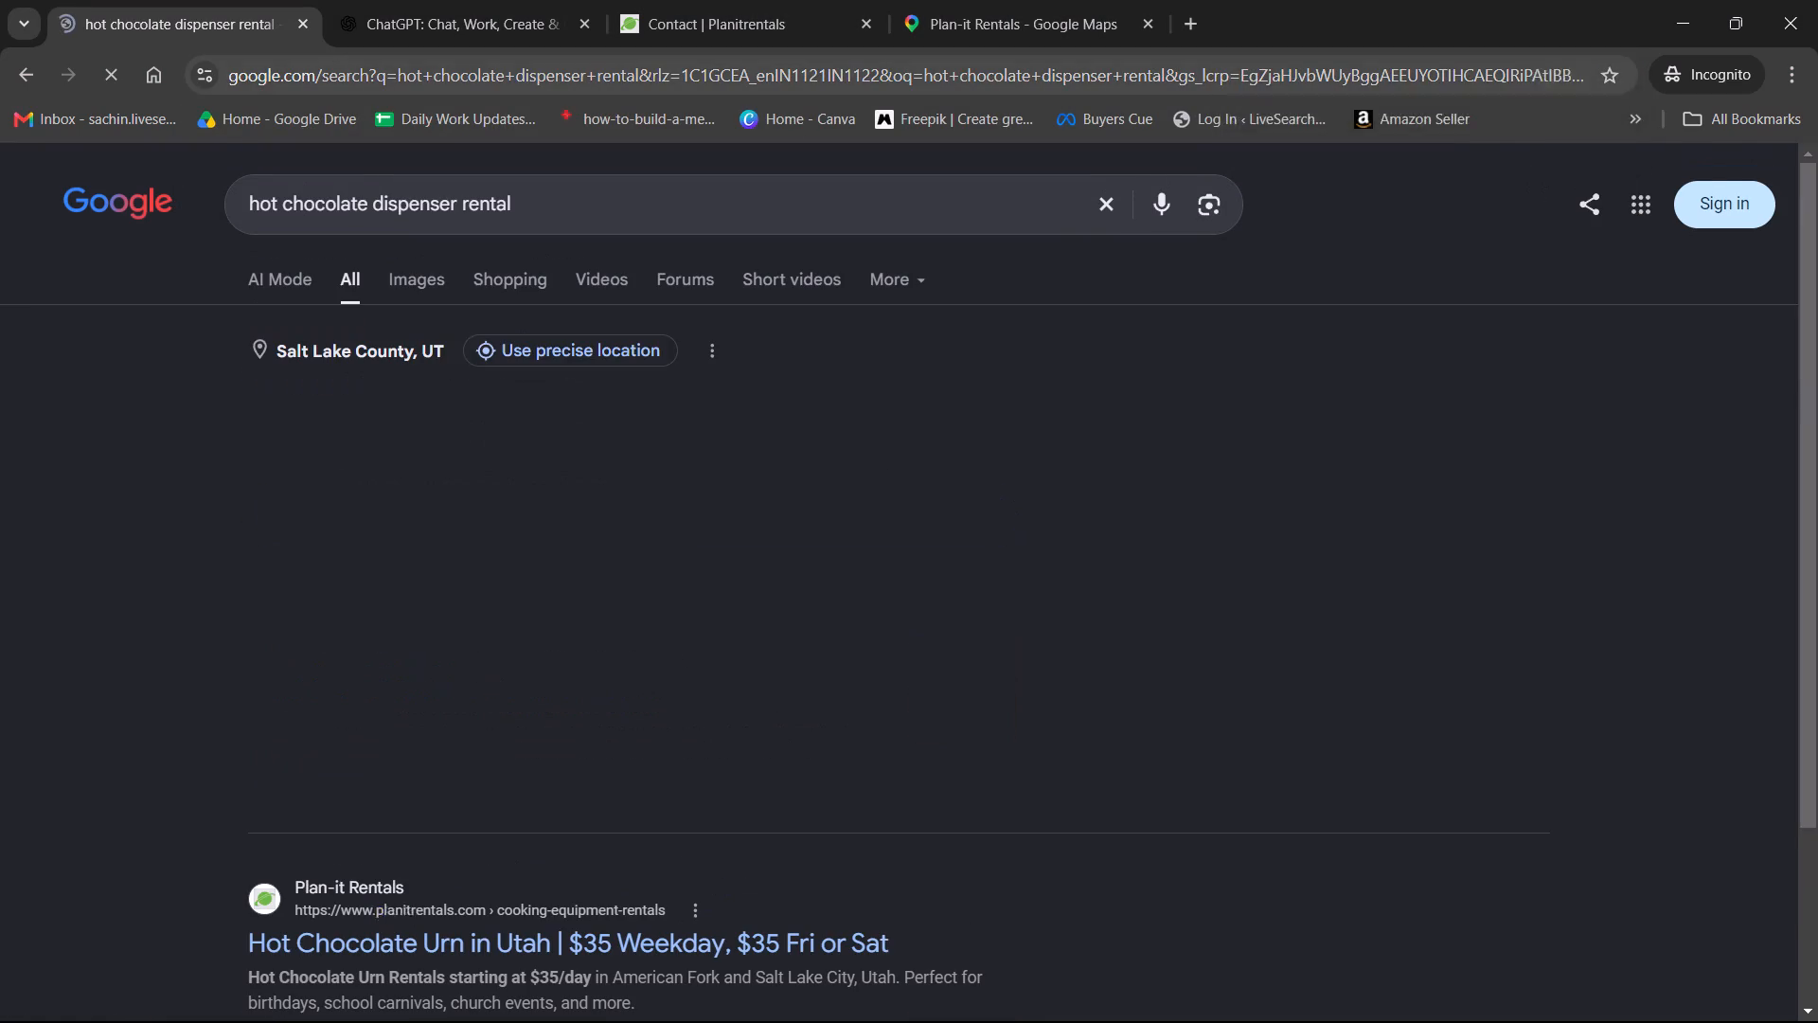
Find "planit" in the results and enter 1 in the report's 25-Oct column for "hot chocolate dispenser rental".
key("ctrl+f")
key("alt+Tab")
key("Tab")
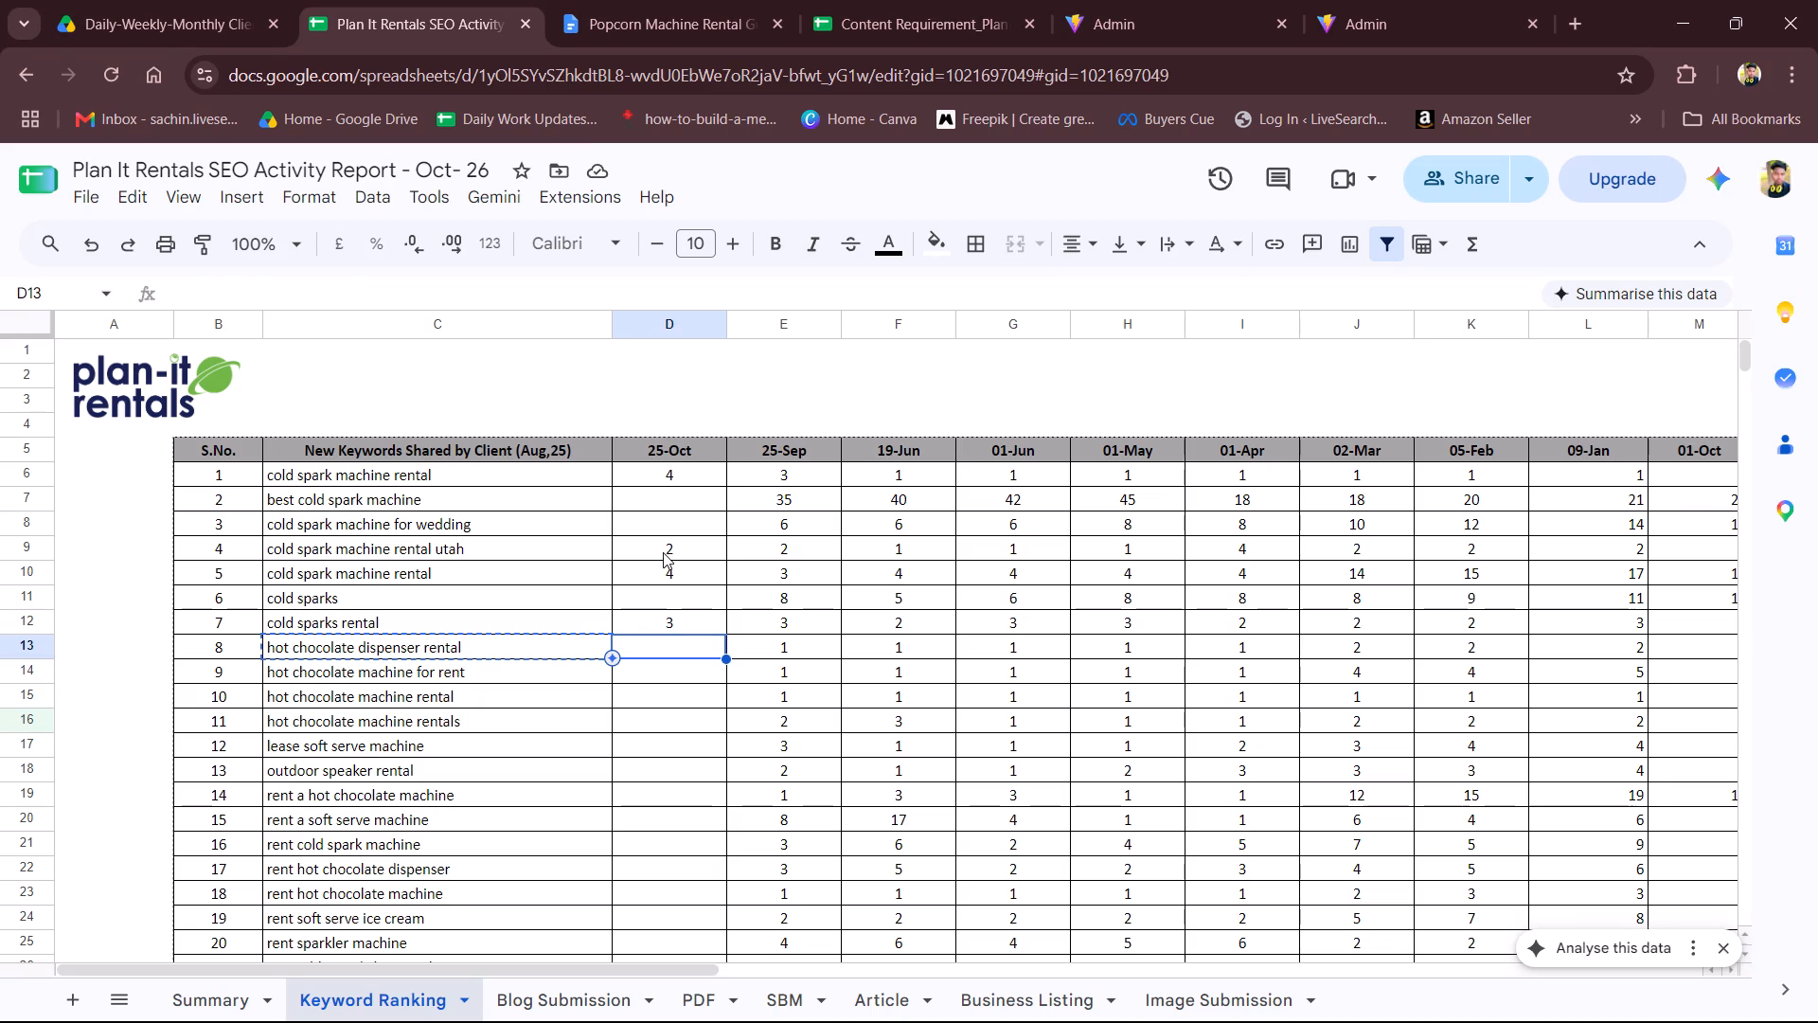
key("1")
left_click(576, 711)
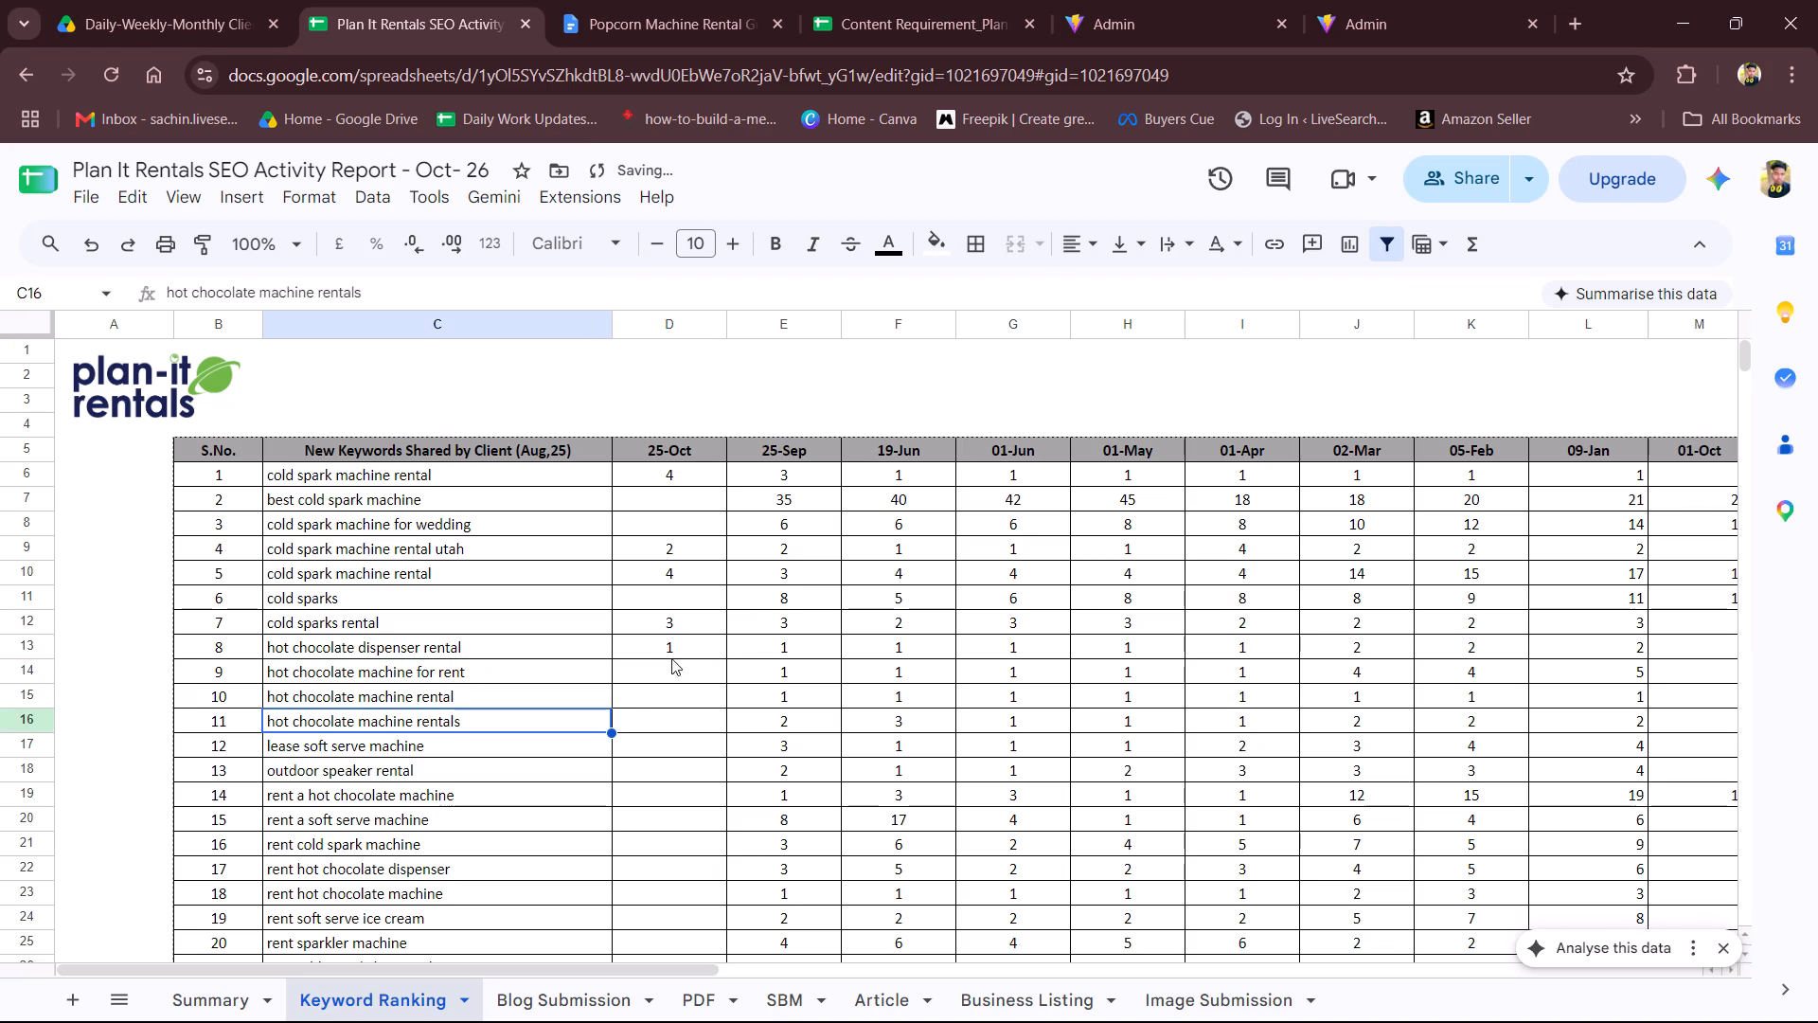
Fill the 25-Oct value 1 down to "hot chocolate machine for rent" and "hot chocolate machine rental".
left_click(677, 653)
left_click_drag(729, 657, 729, 678)
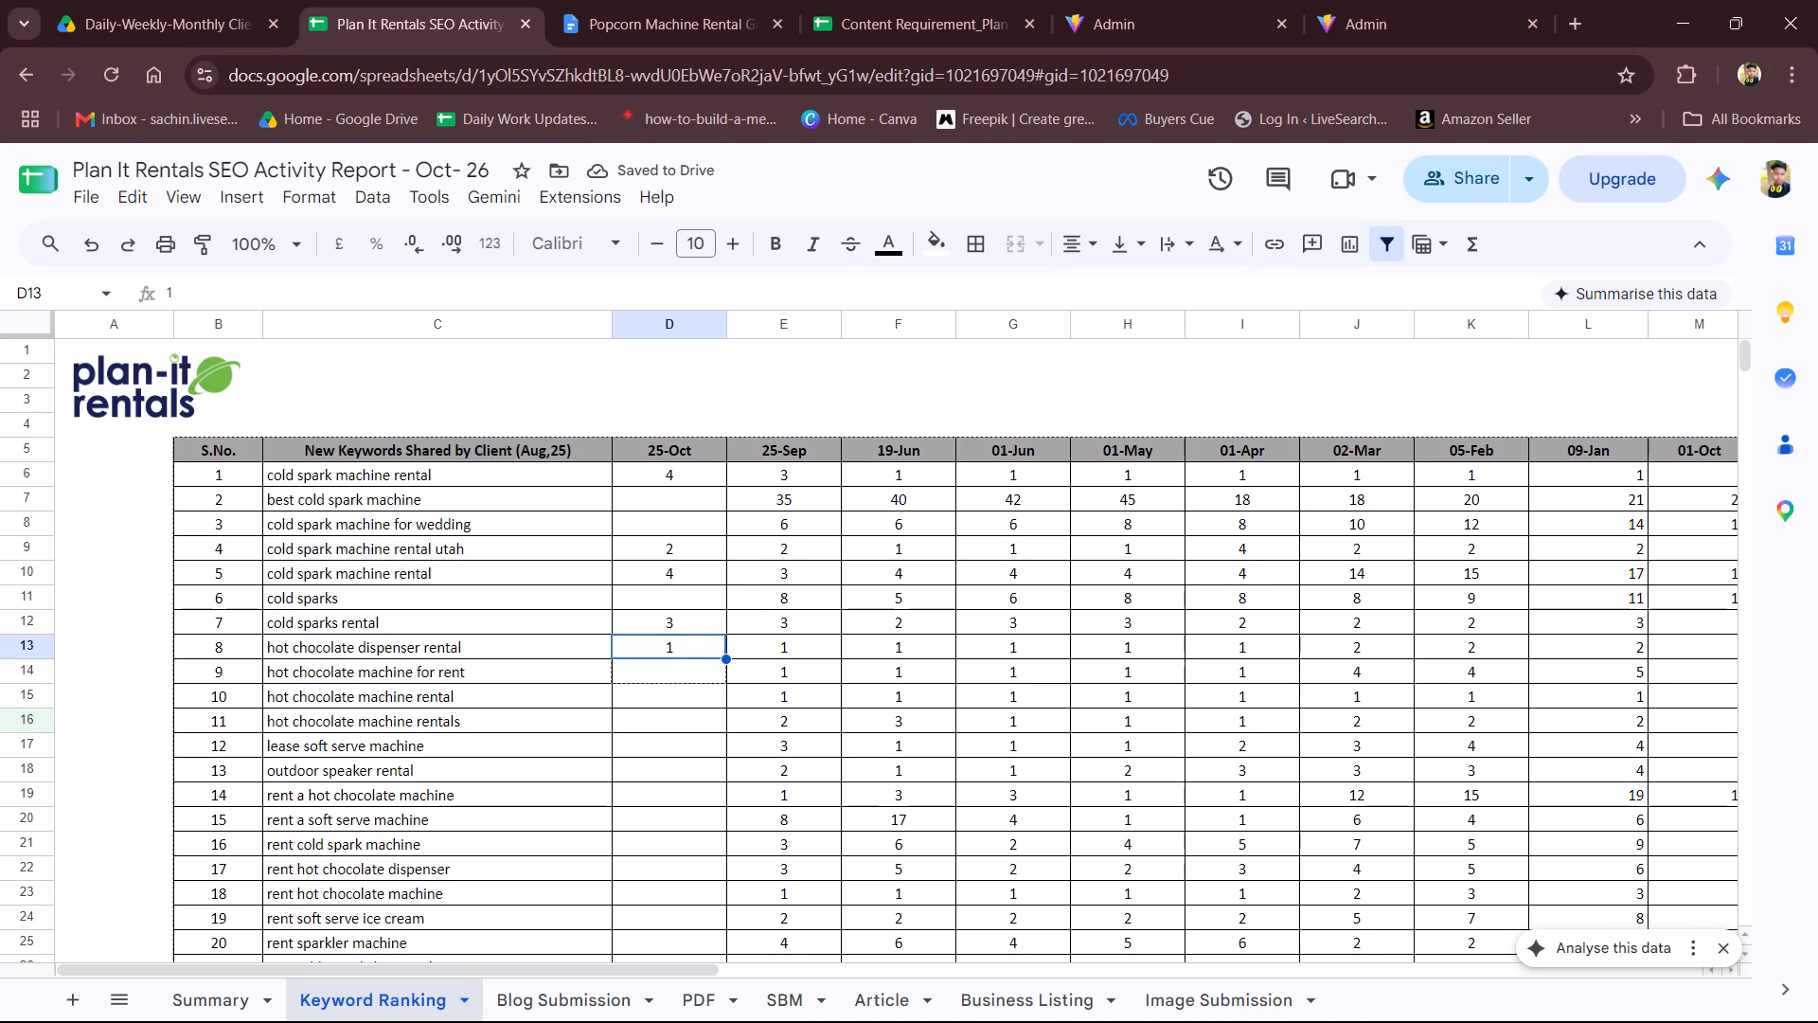
left_click_drag(729, 678, 725, 705)
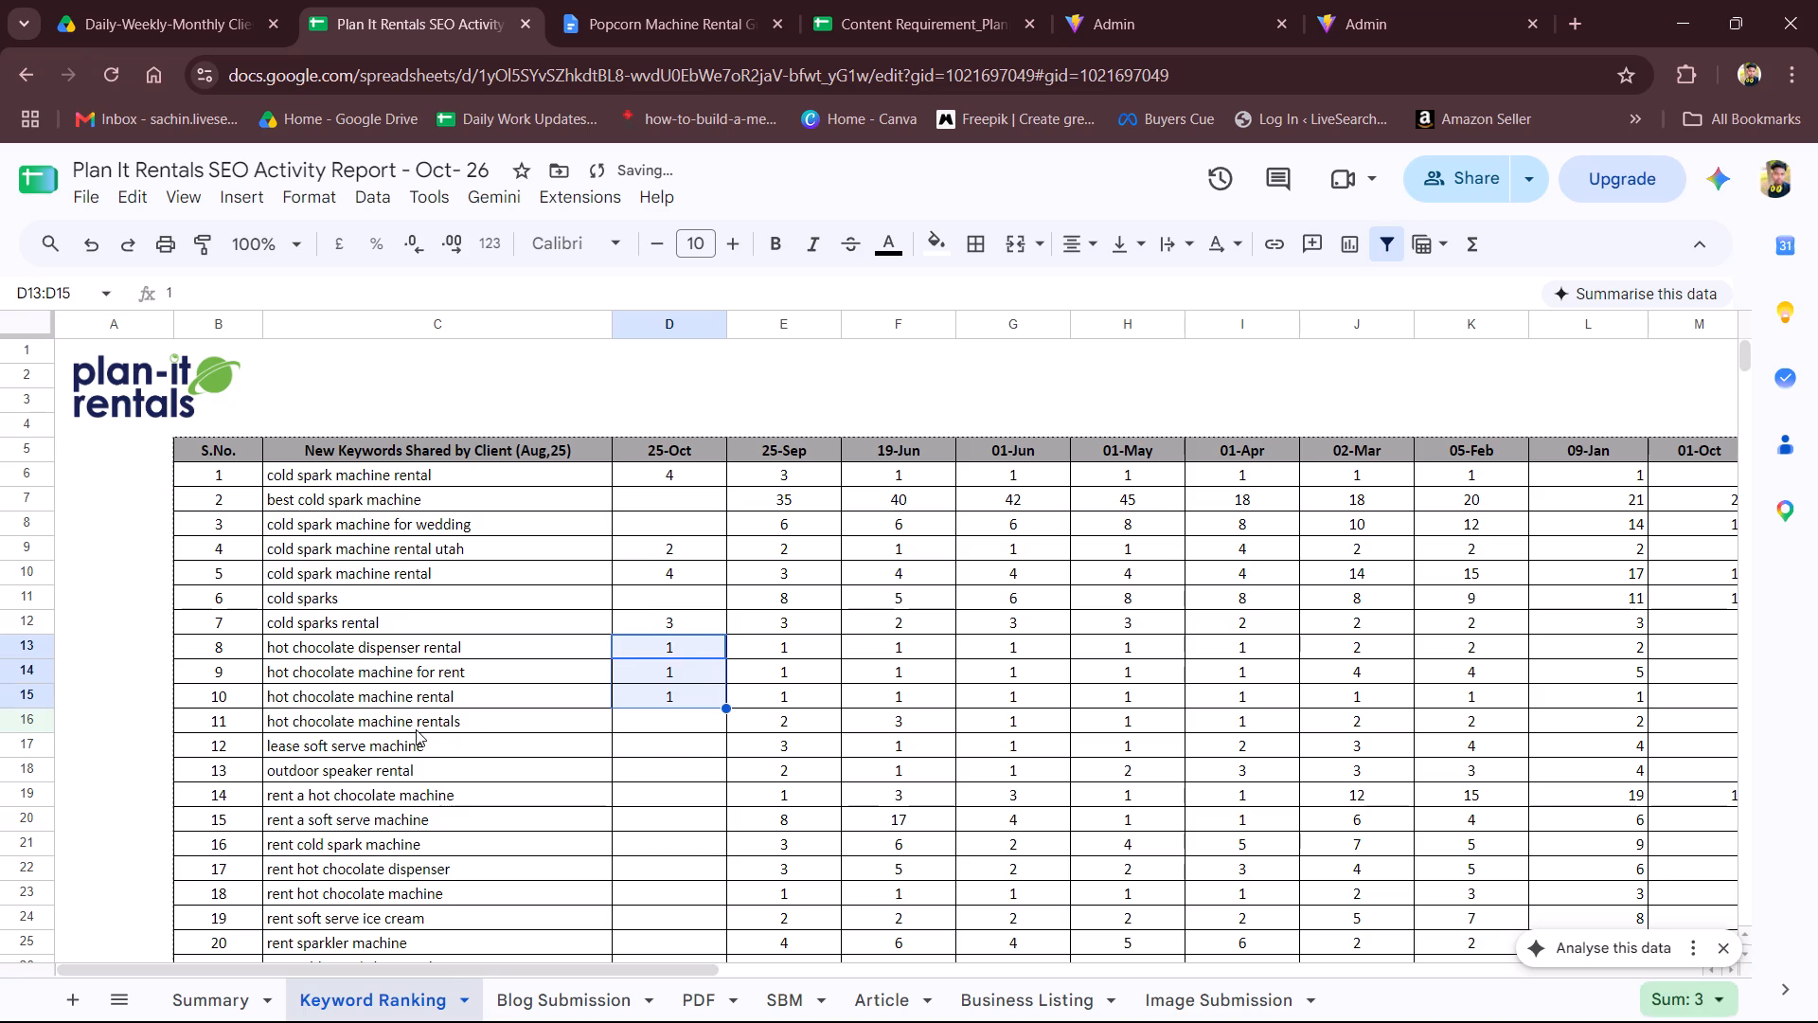
Copy the keyword "hot chocolate machine rentals" from the report and return to the Google search box in the incognito window.
left_click(416, 729)
key("ctrl+c")
key("alt+Tab")
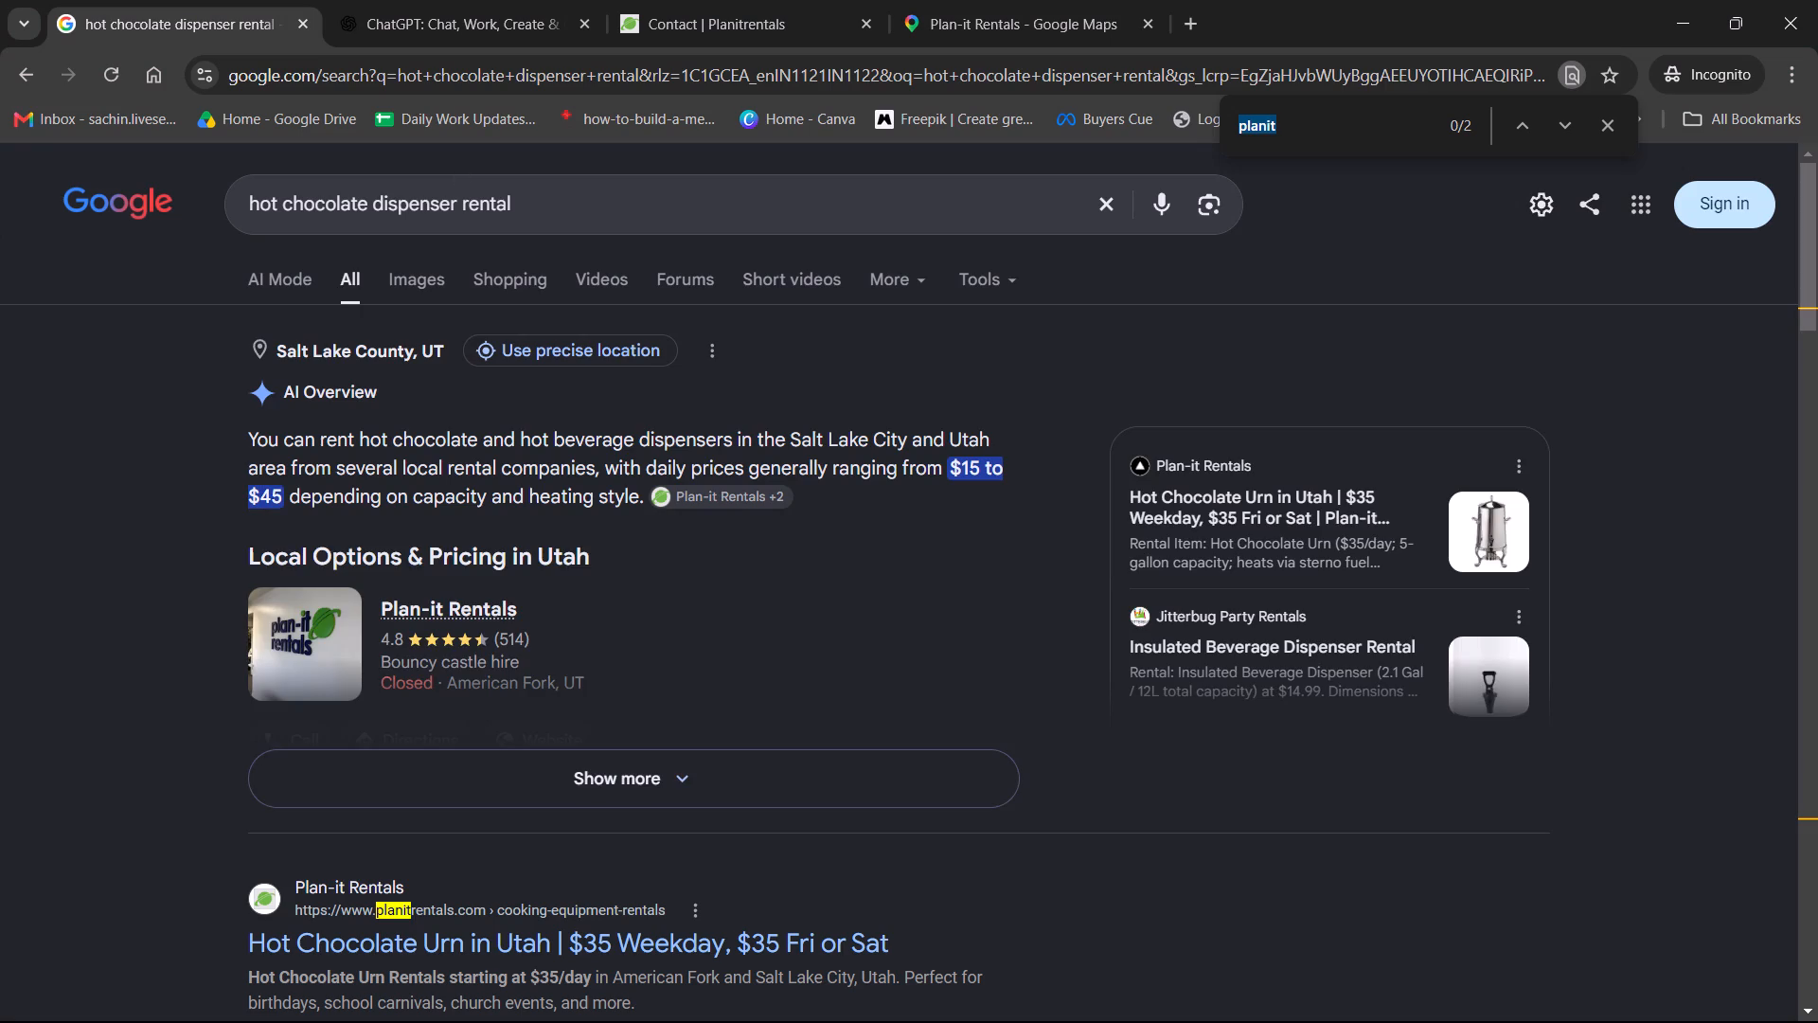
left_click(465, 228)
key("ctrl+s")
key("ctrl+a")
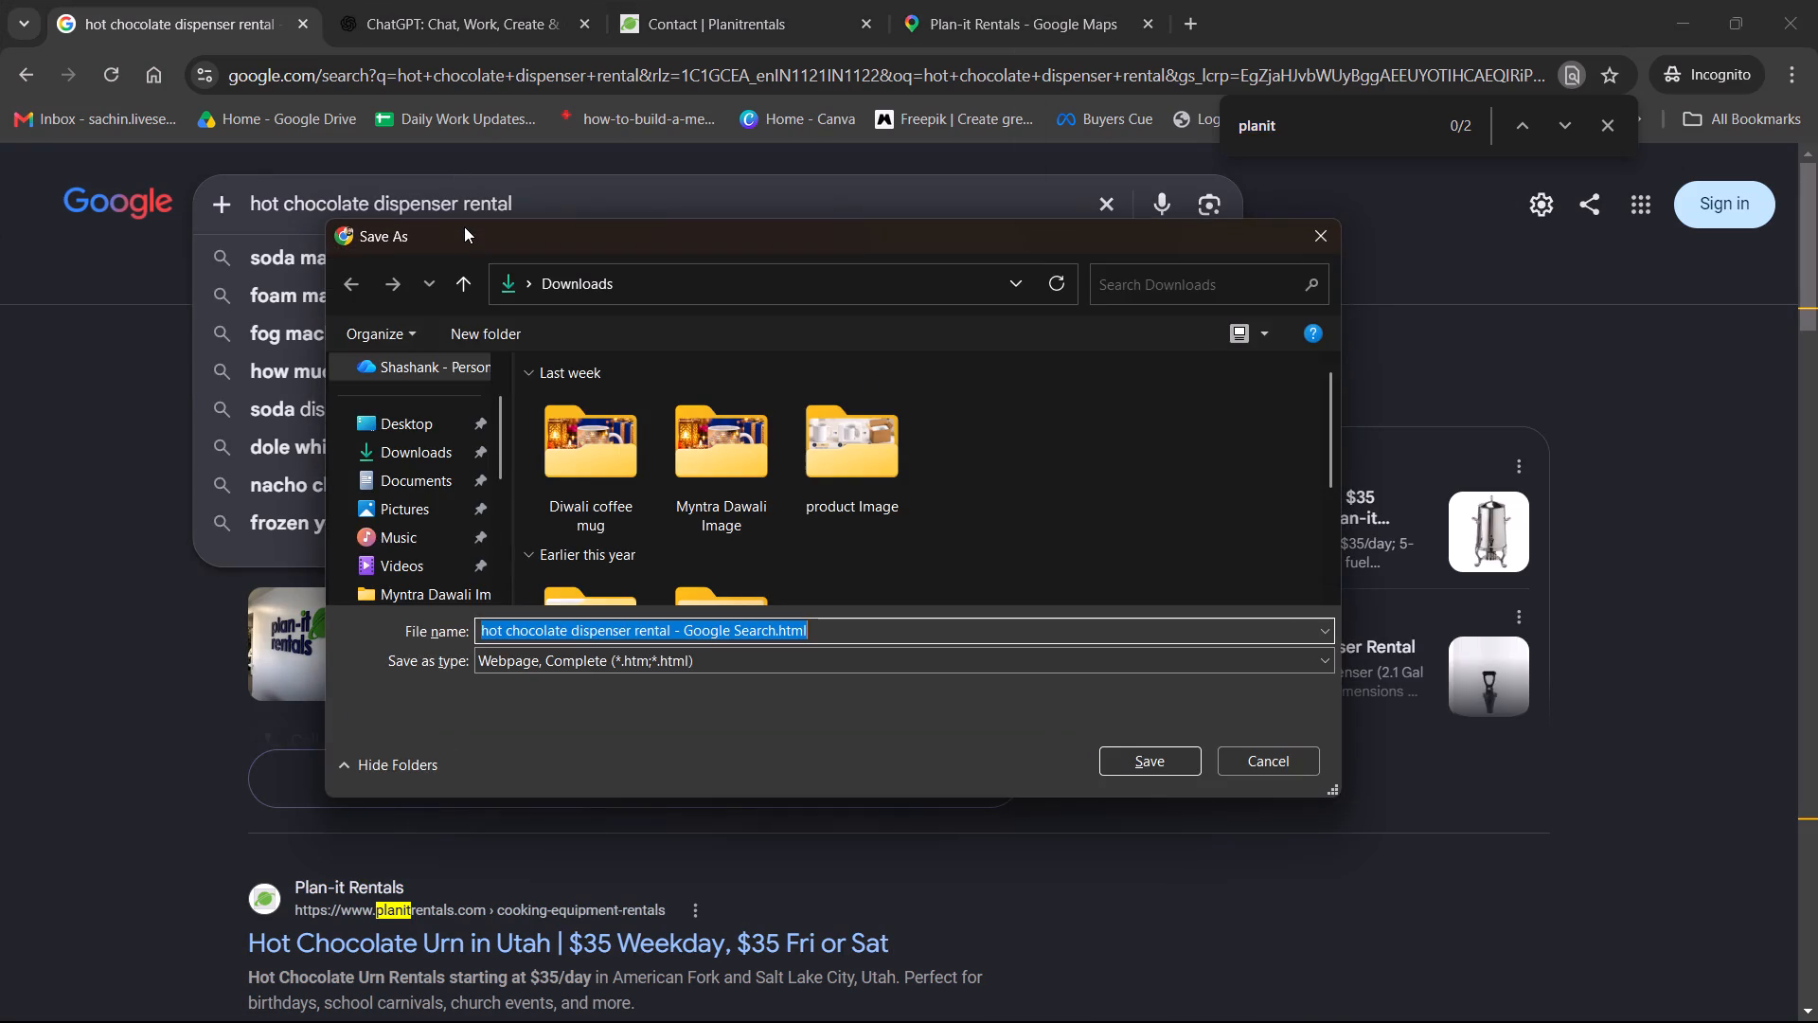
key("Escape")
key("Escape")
Replace the Google query with the copied keyword "hot chocolate machine rentals" and run the search.
key("ctrl+a")
key("ctrl+v")
key("Return")
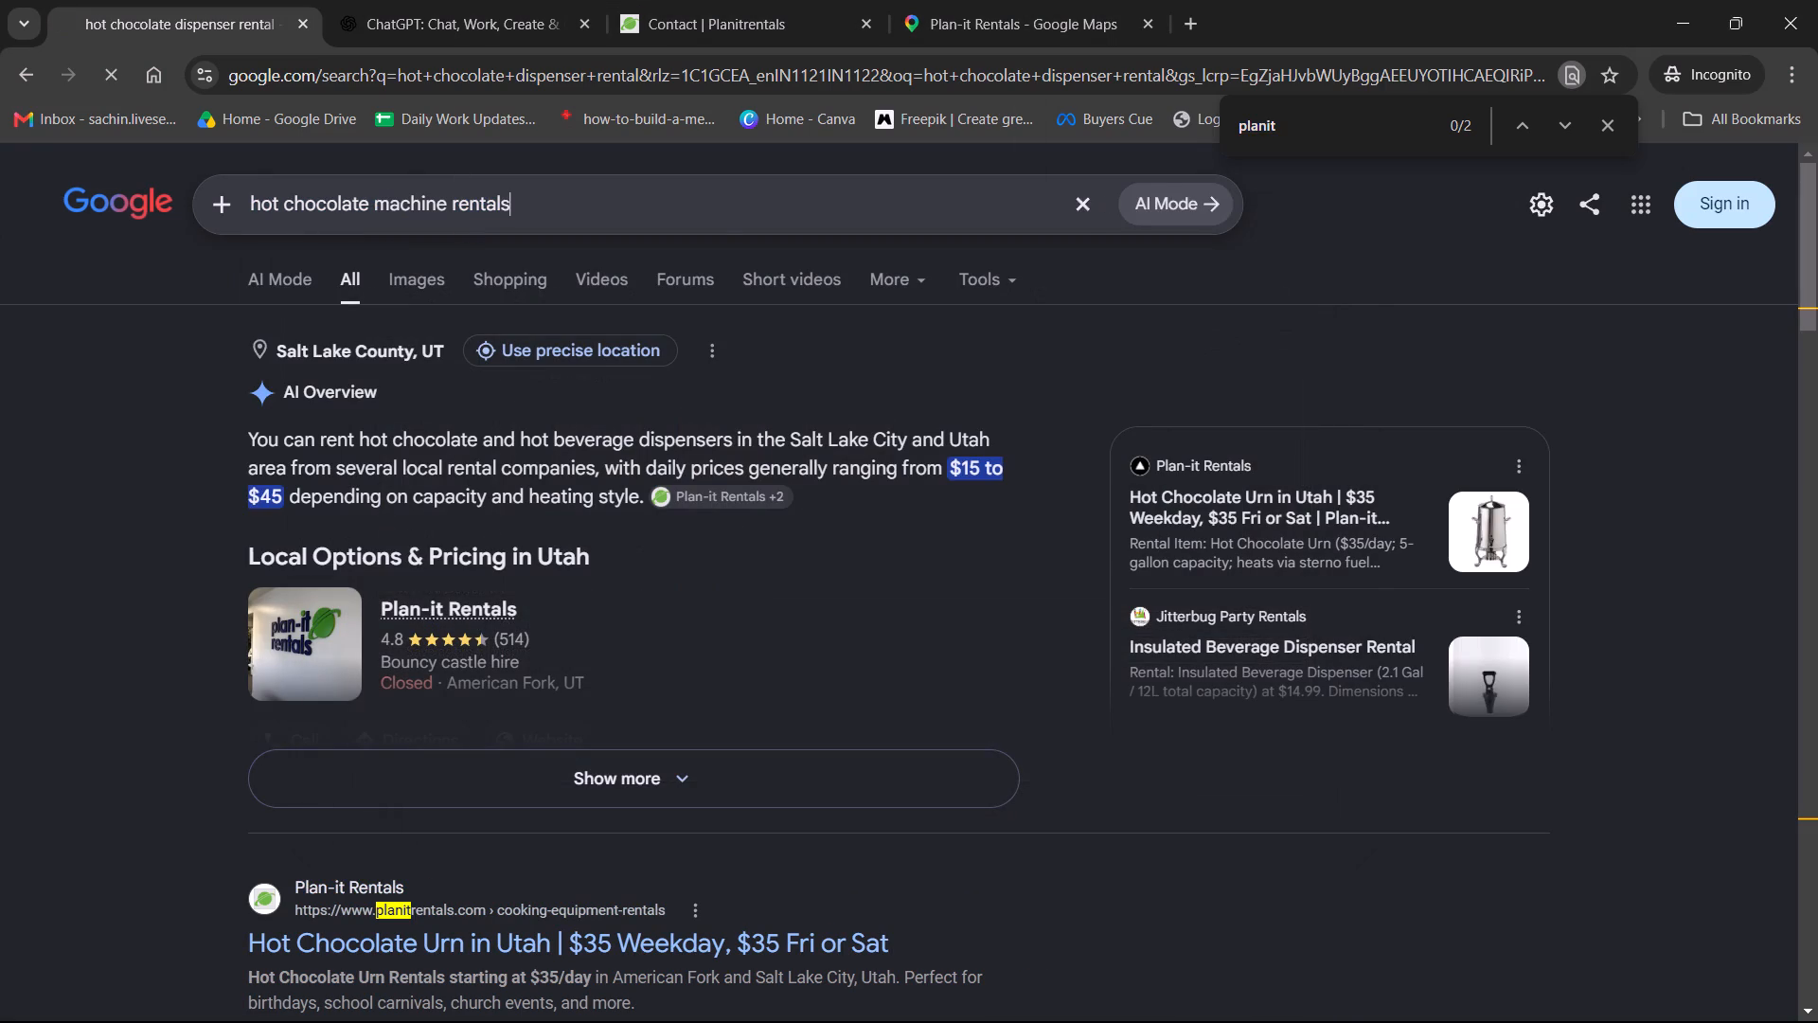
Enter 1 in the report's 25-Oct column for "hot chocolate machine rentals".
key("alt+Tab")
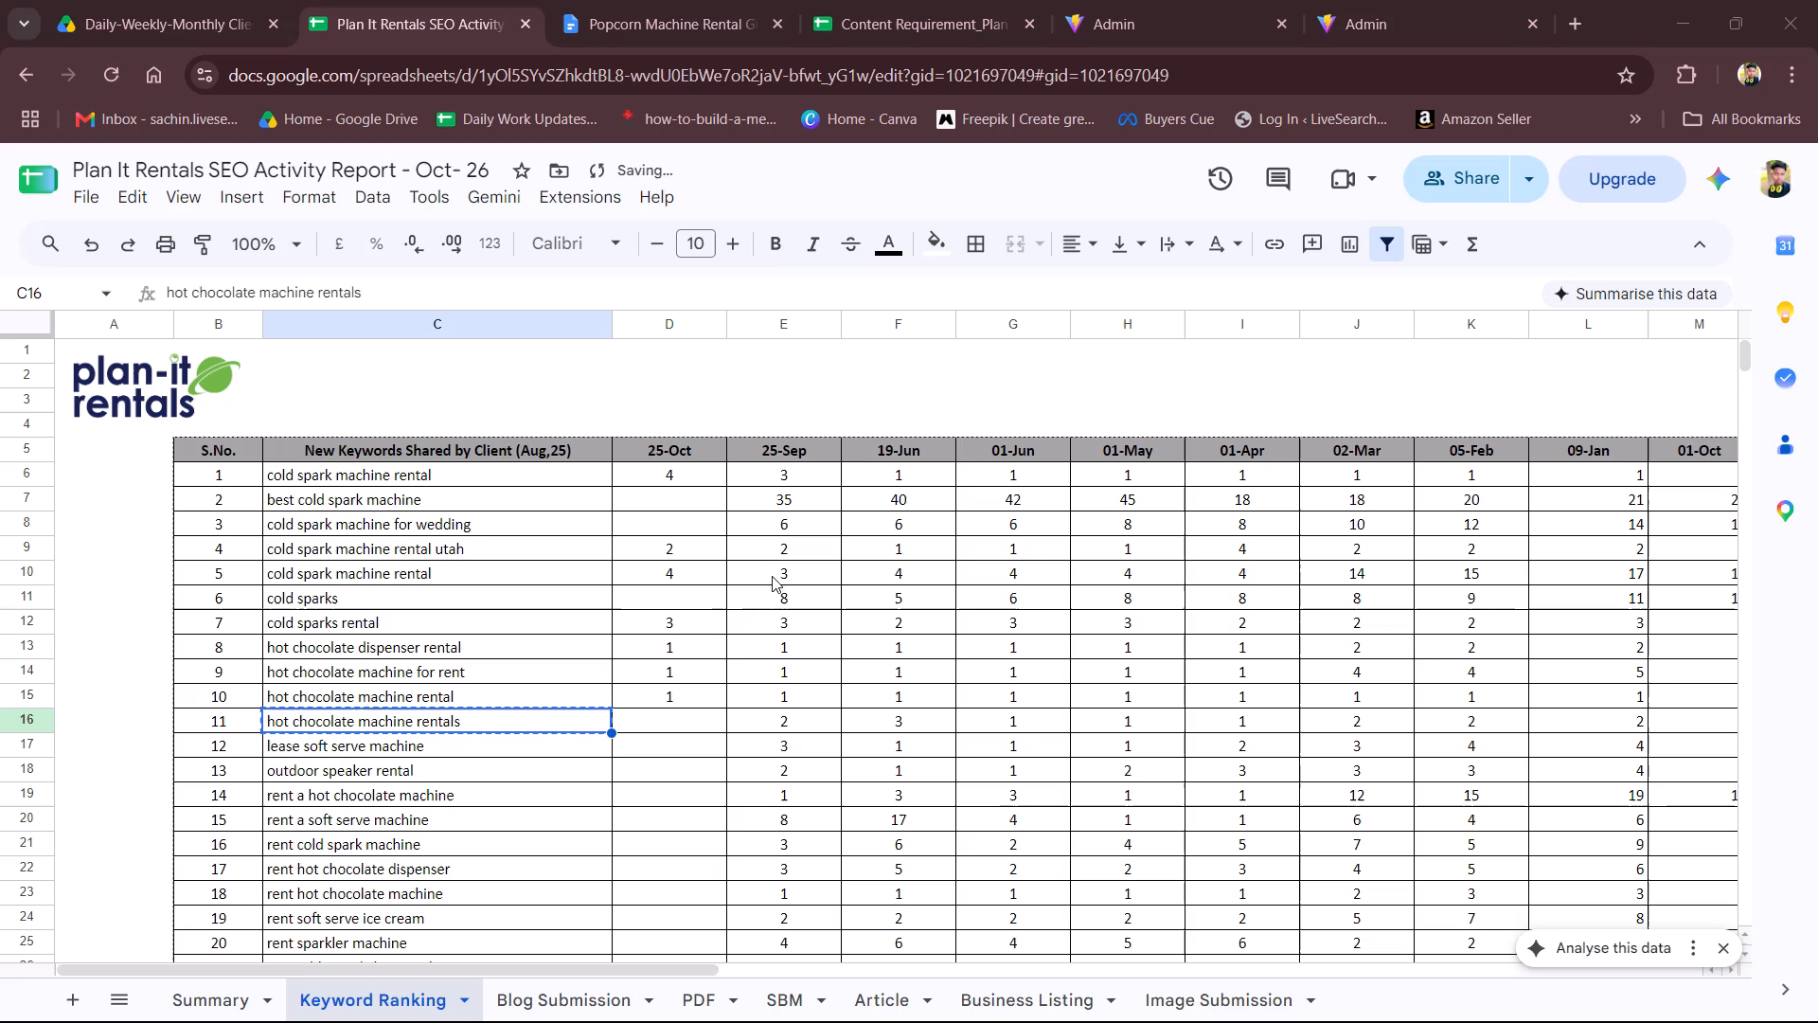
key("Tab")
key("1")
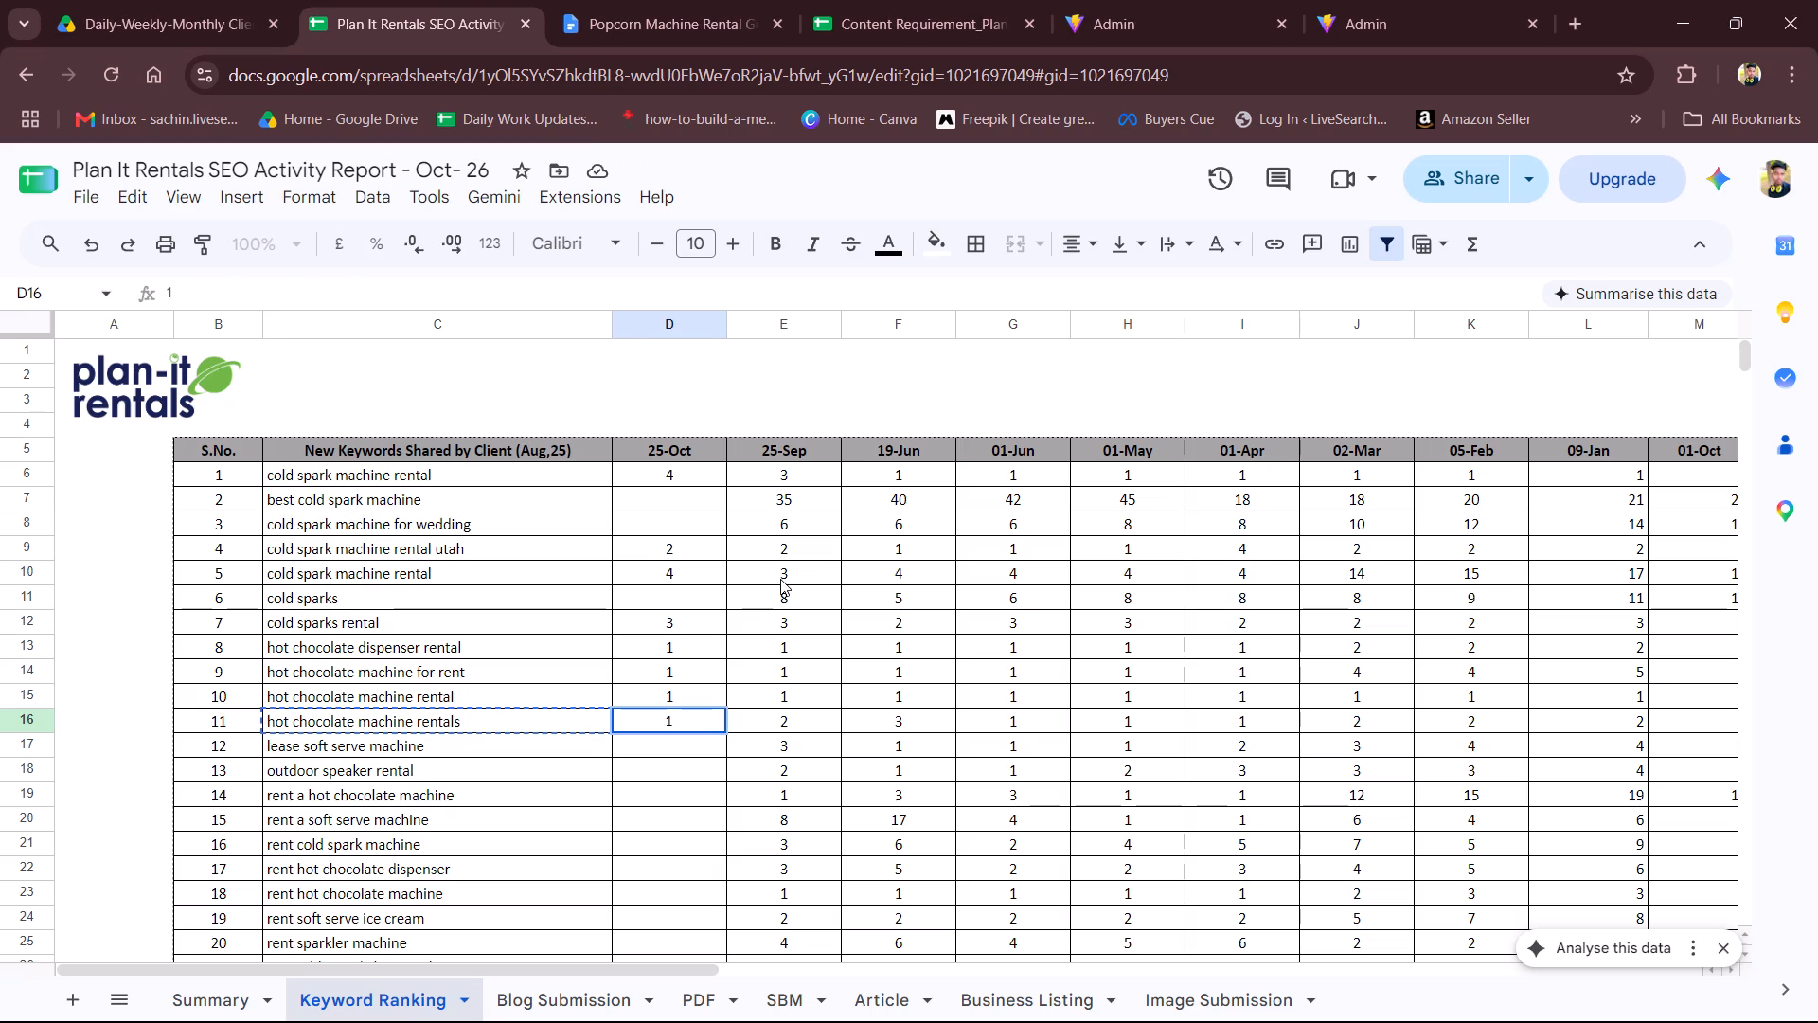
Copy the keyword "lease soft serve machine" from the report and search Google for it in the incognito window.
left_click(516, 742)
key("ctrl+c")
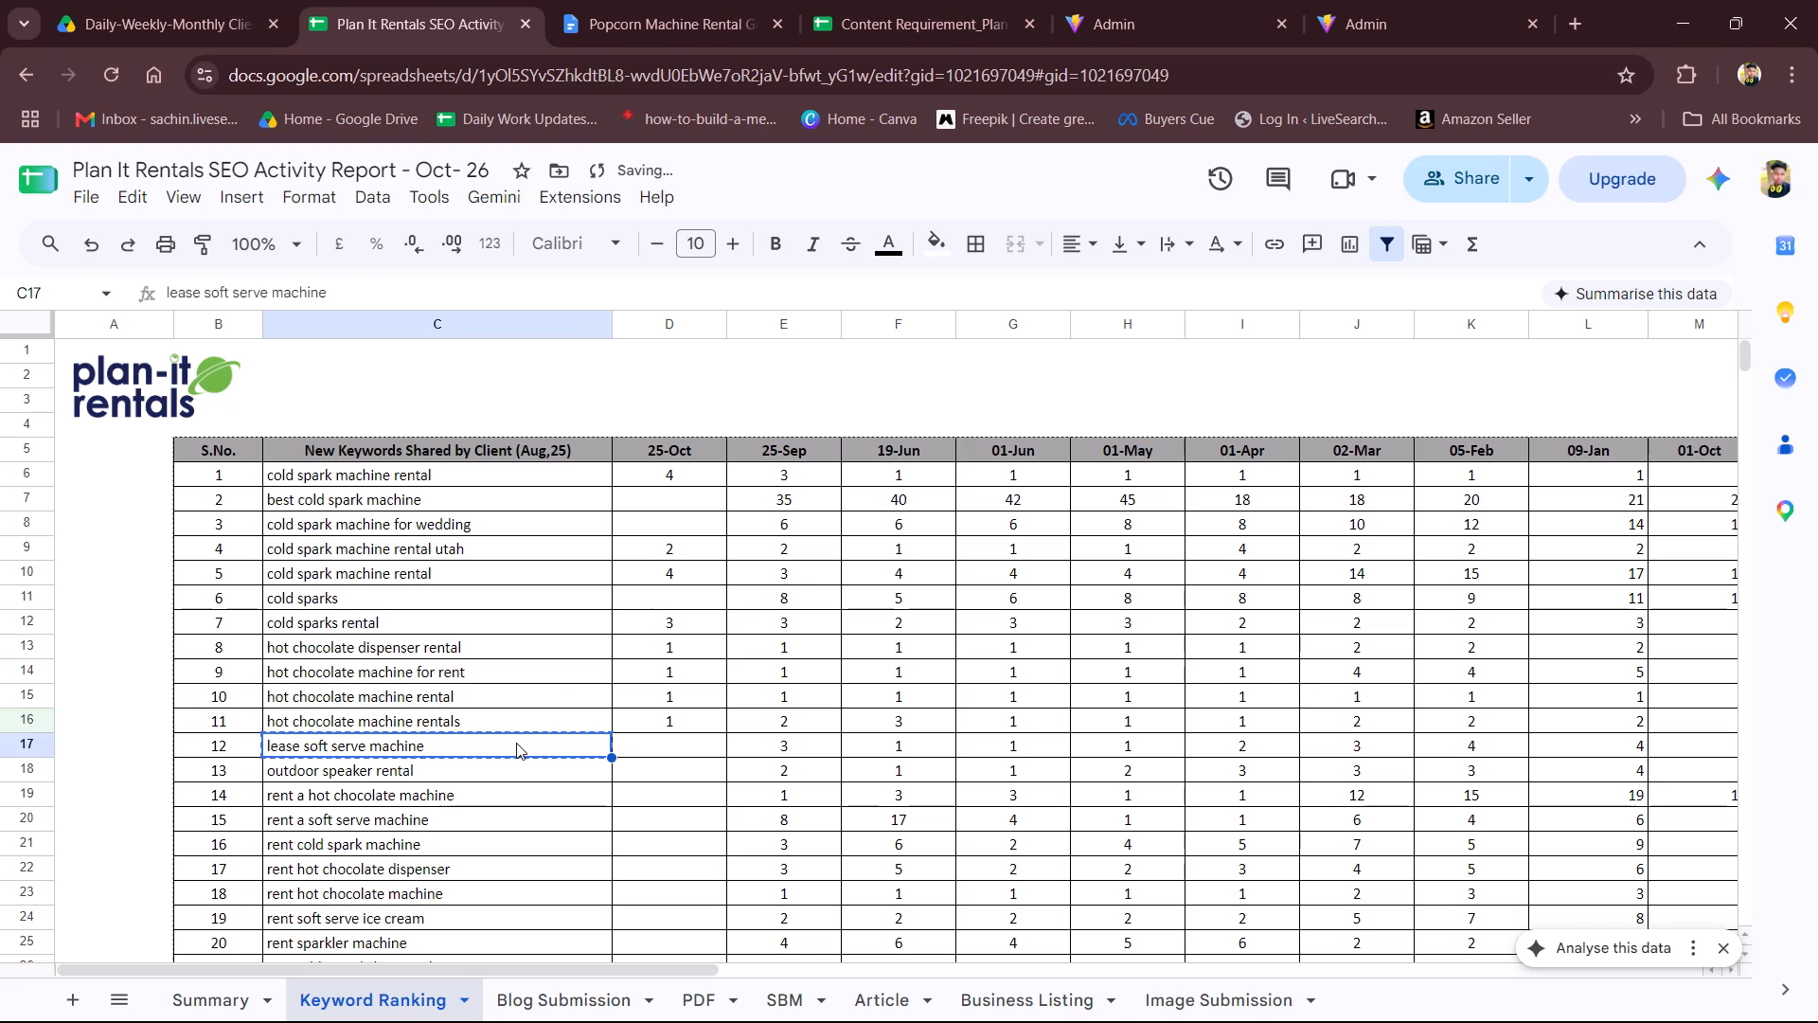
key("alt+Tab")
left_click(535, 202)
key("ctrl+a")
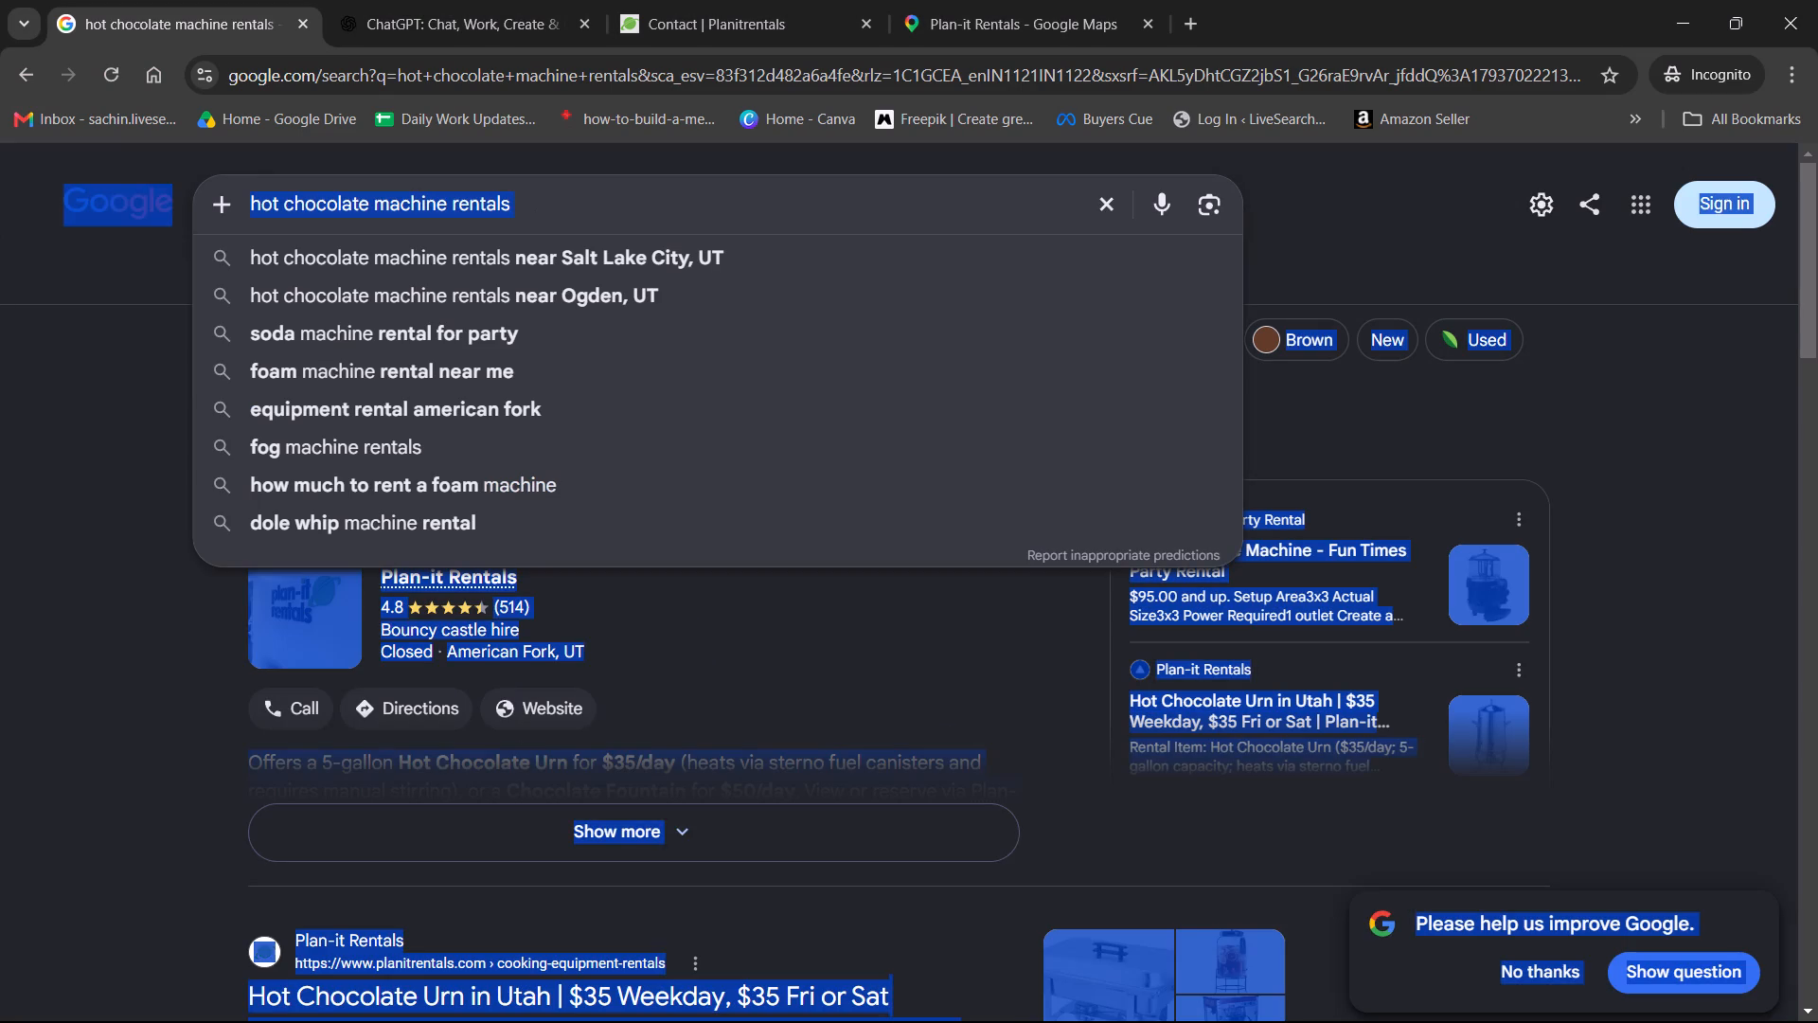
key("ctrl+v")
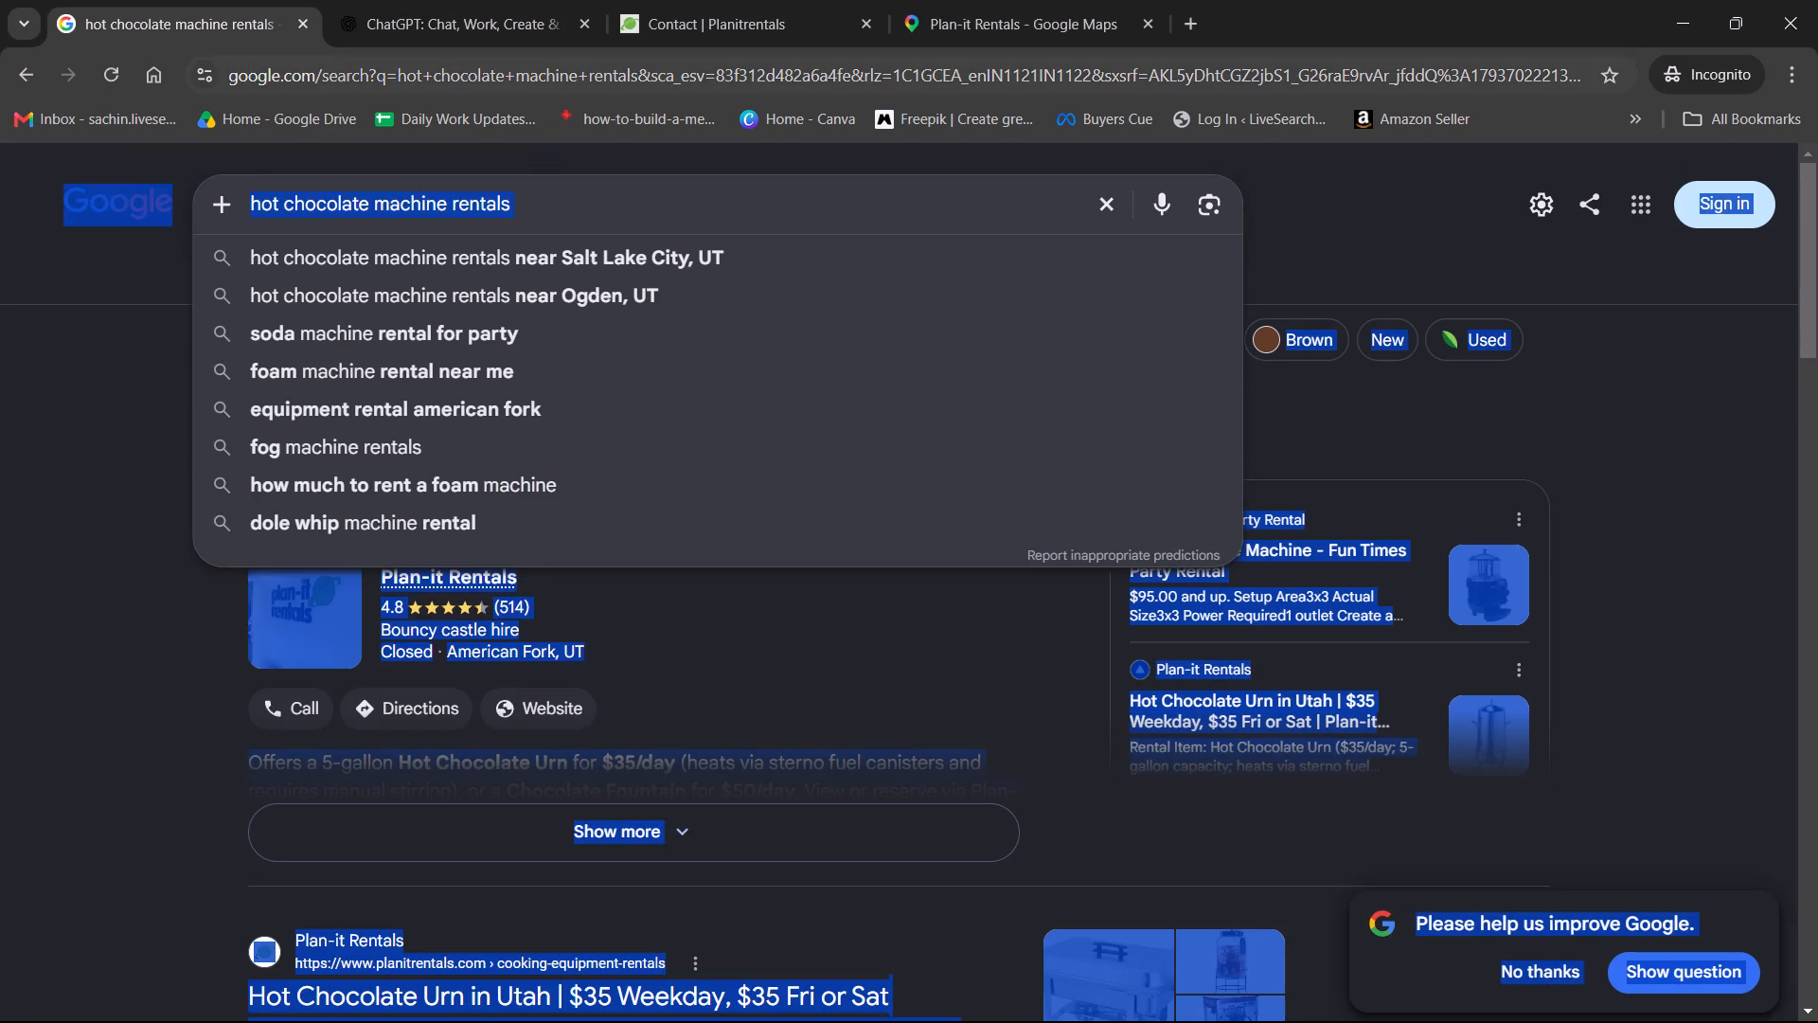
left_click(567, 65)
key("ctrl+v")
key("Return")
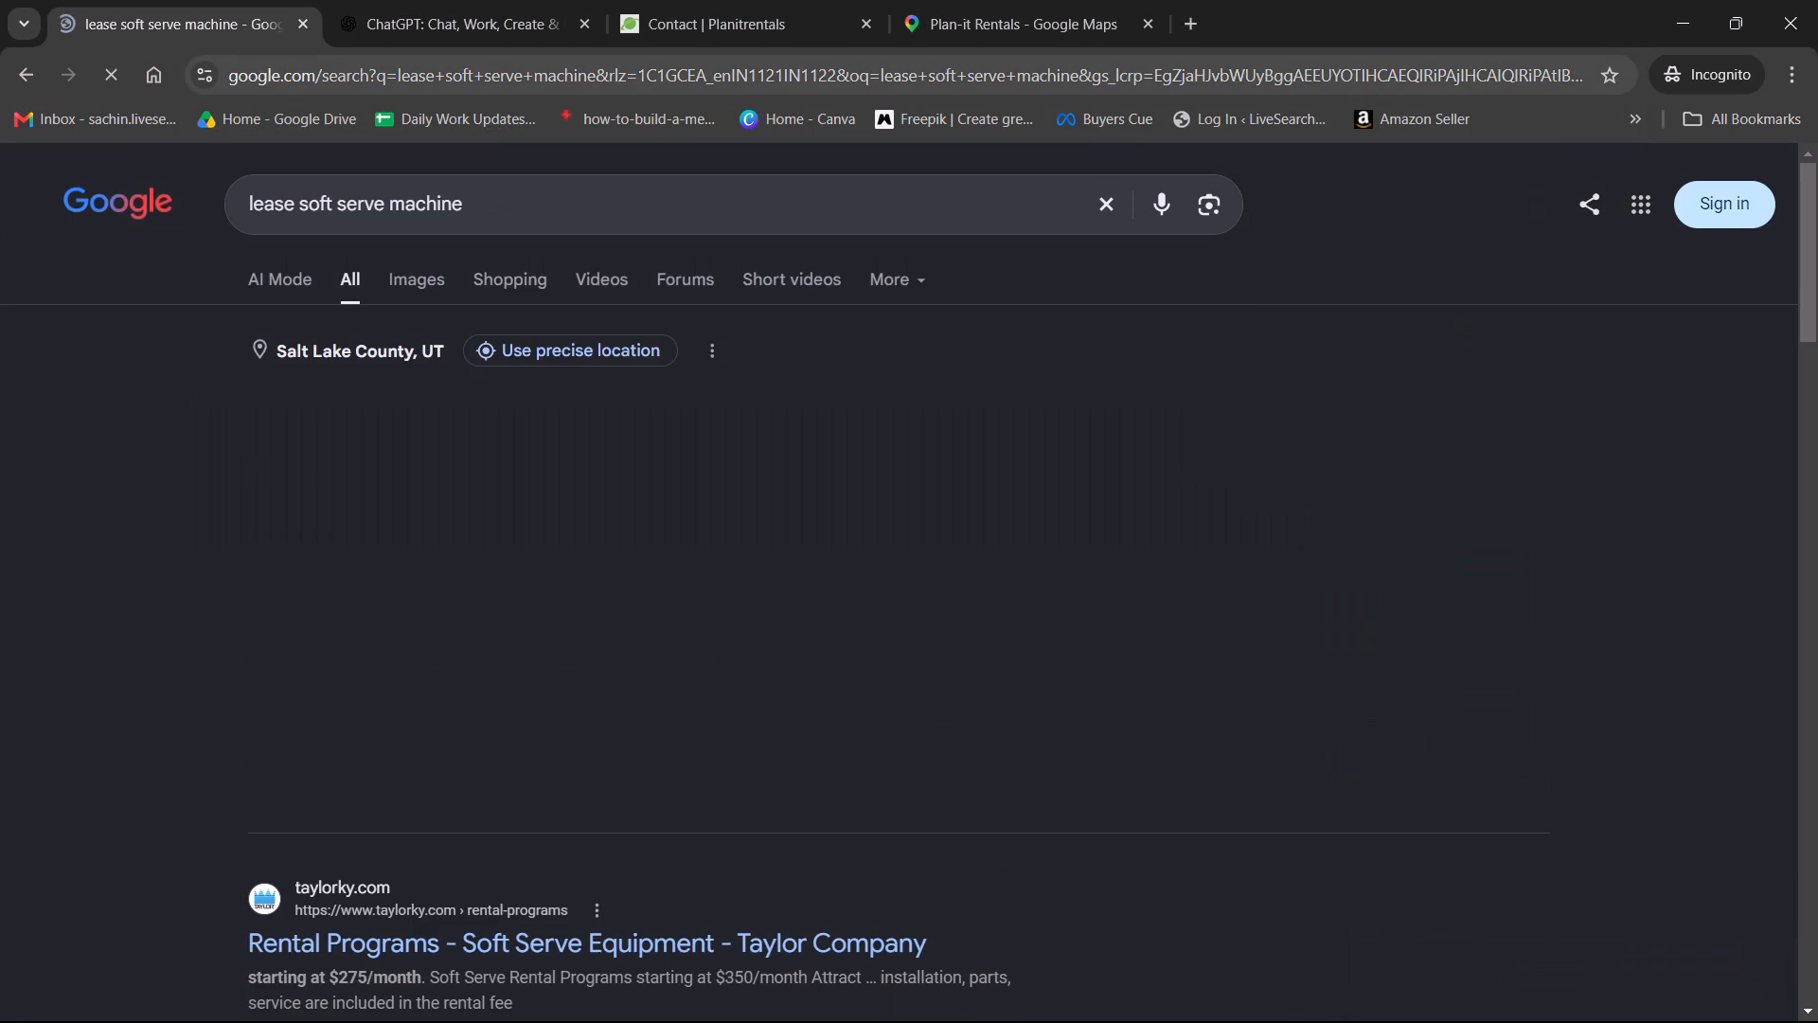
Find "planit" in the results and enter 6 in the report's 25-Oct column for "lease soft serve machine".
key("ctrl+f")
scroll(922, 678, "down", 2)
scroll(922, 677, "up", 1)
scroll(922, 675, "down", 1)
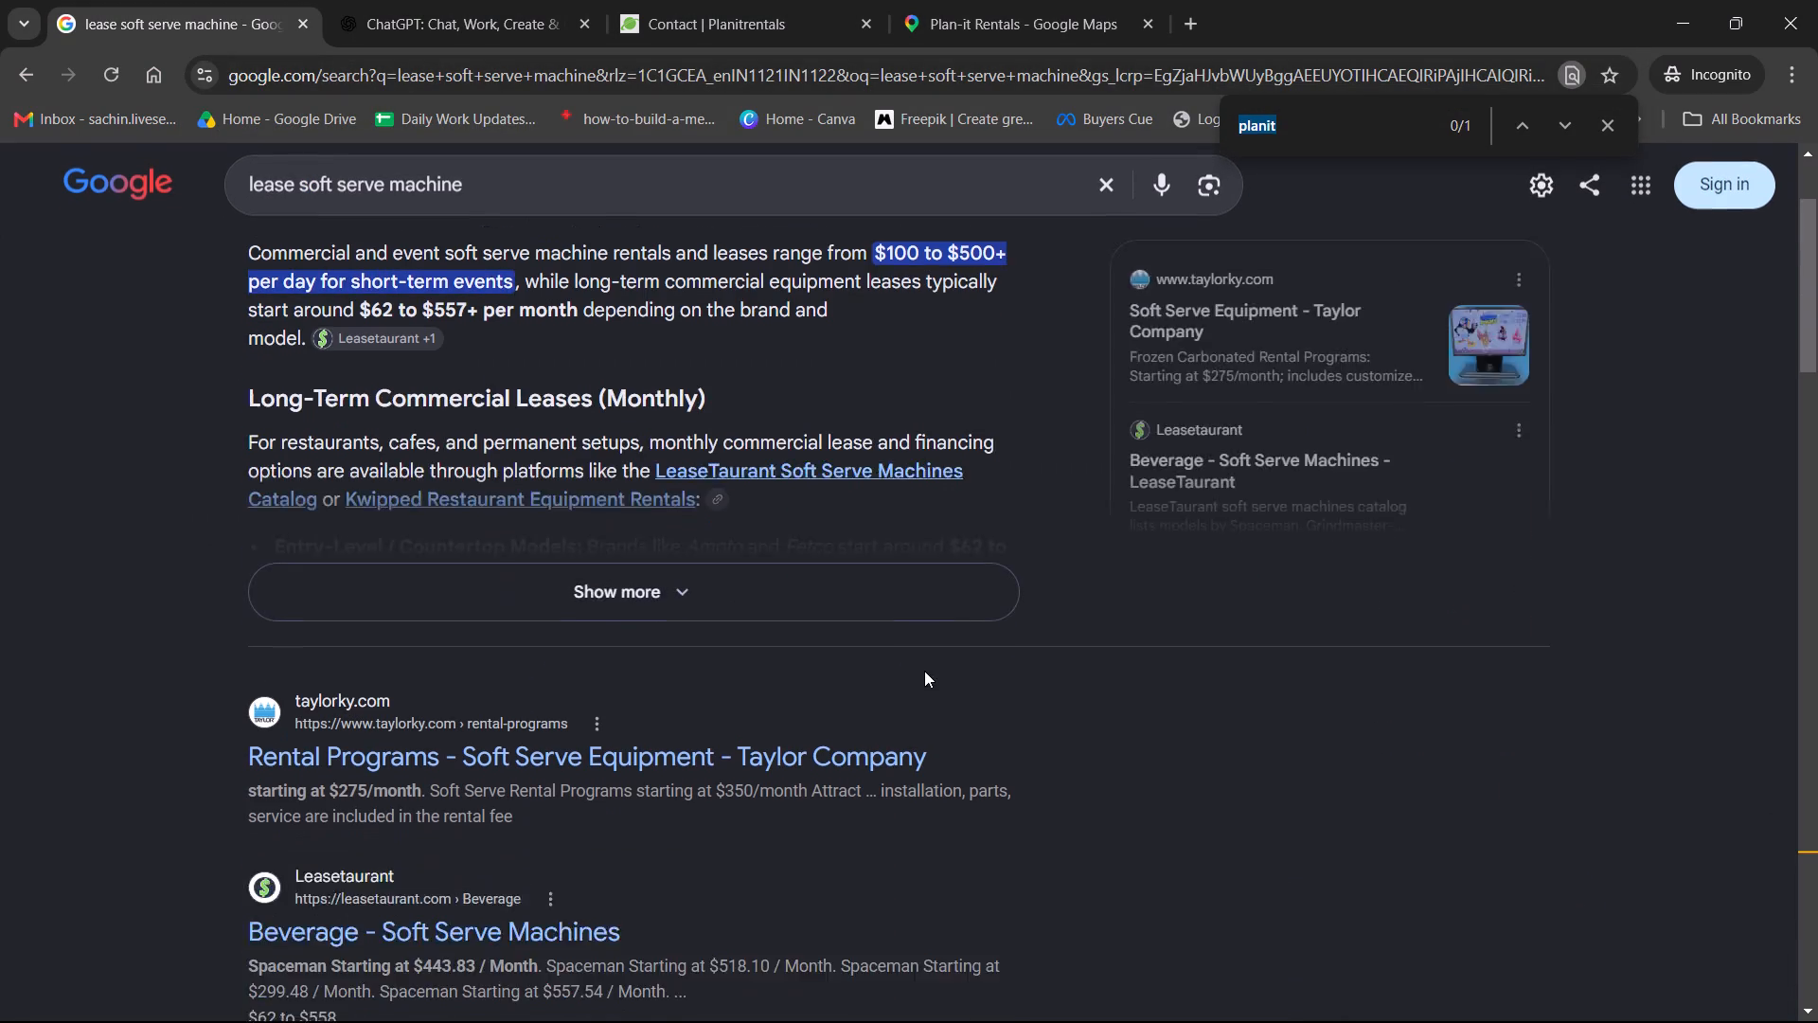
scroll(924, 671, "down", 1)
scroll(887, 580, "down", 6)
scroll(890, 588, "up", 3)
scroll(890, 588, "down", 12)
scroll(891, 599, "up", 1)
scroll(889, 603, "down", 8)
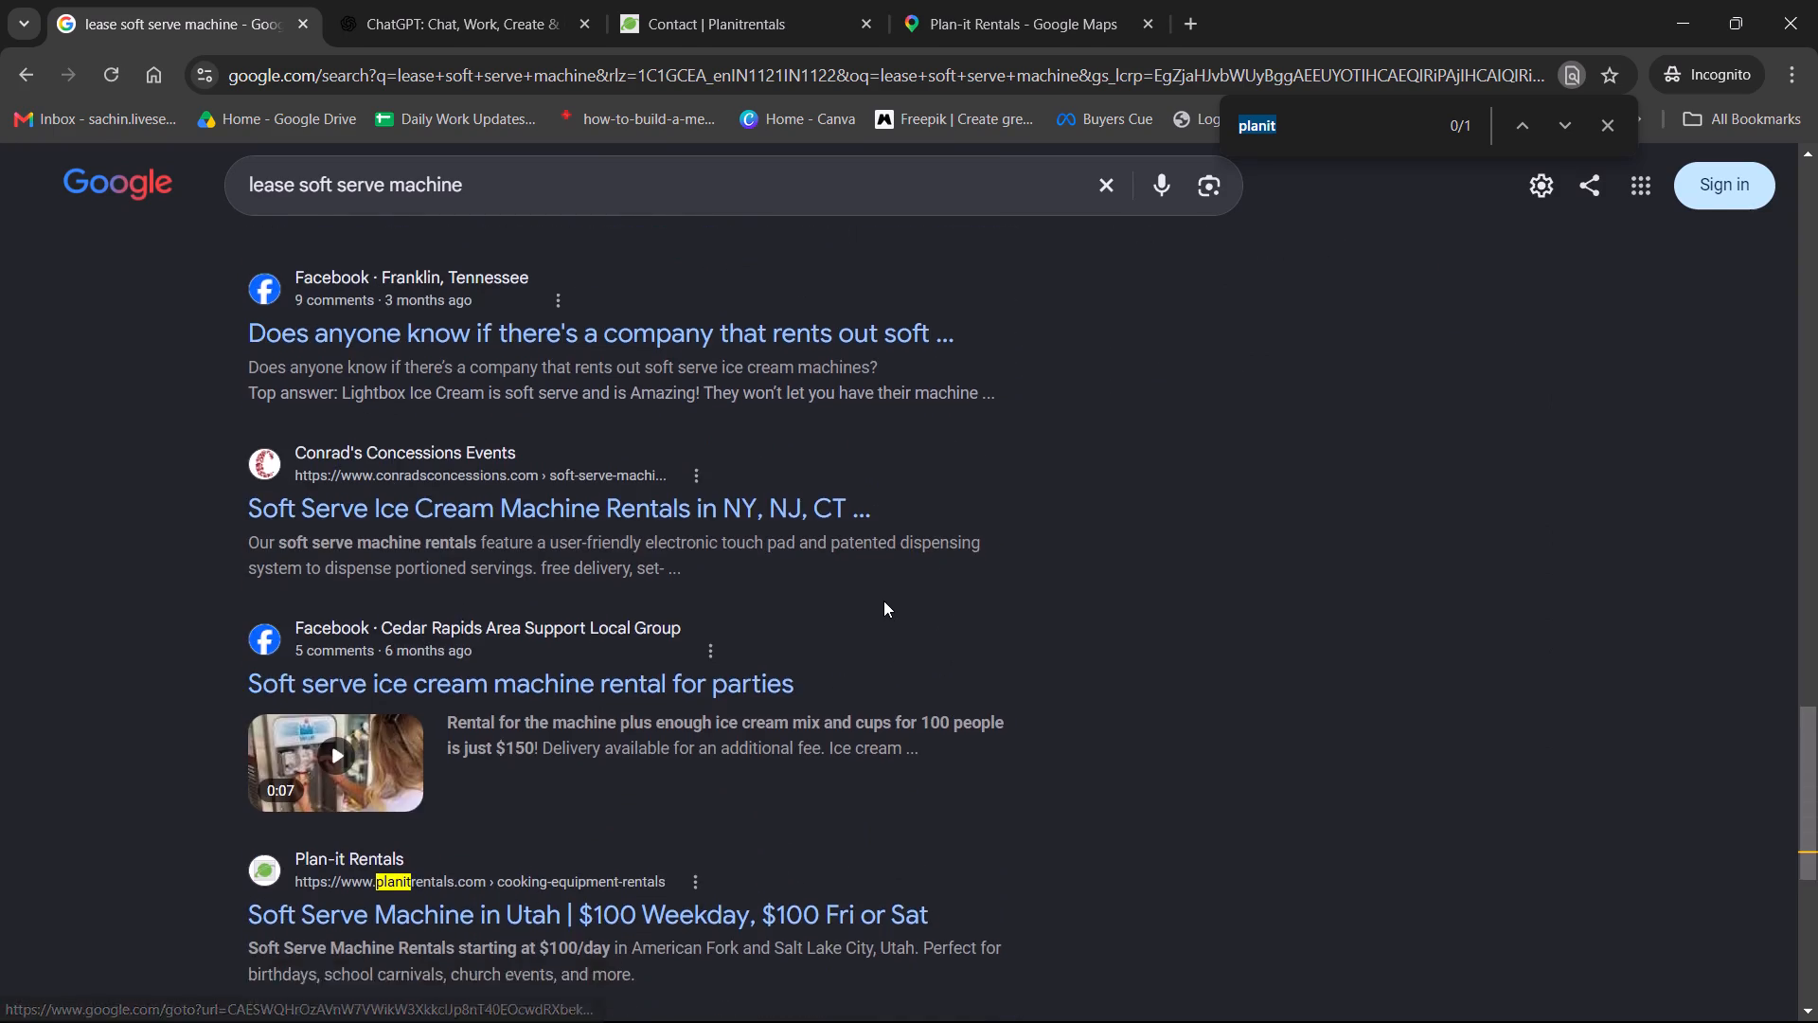
scroll(883, 601, "down", 2)
scroll(883, 601, "up", 1)
key("alt+Tab")
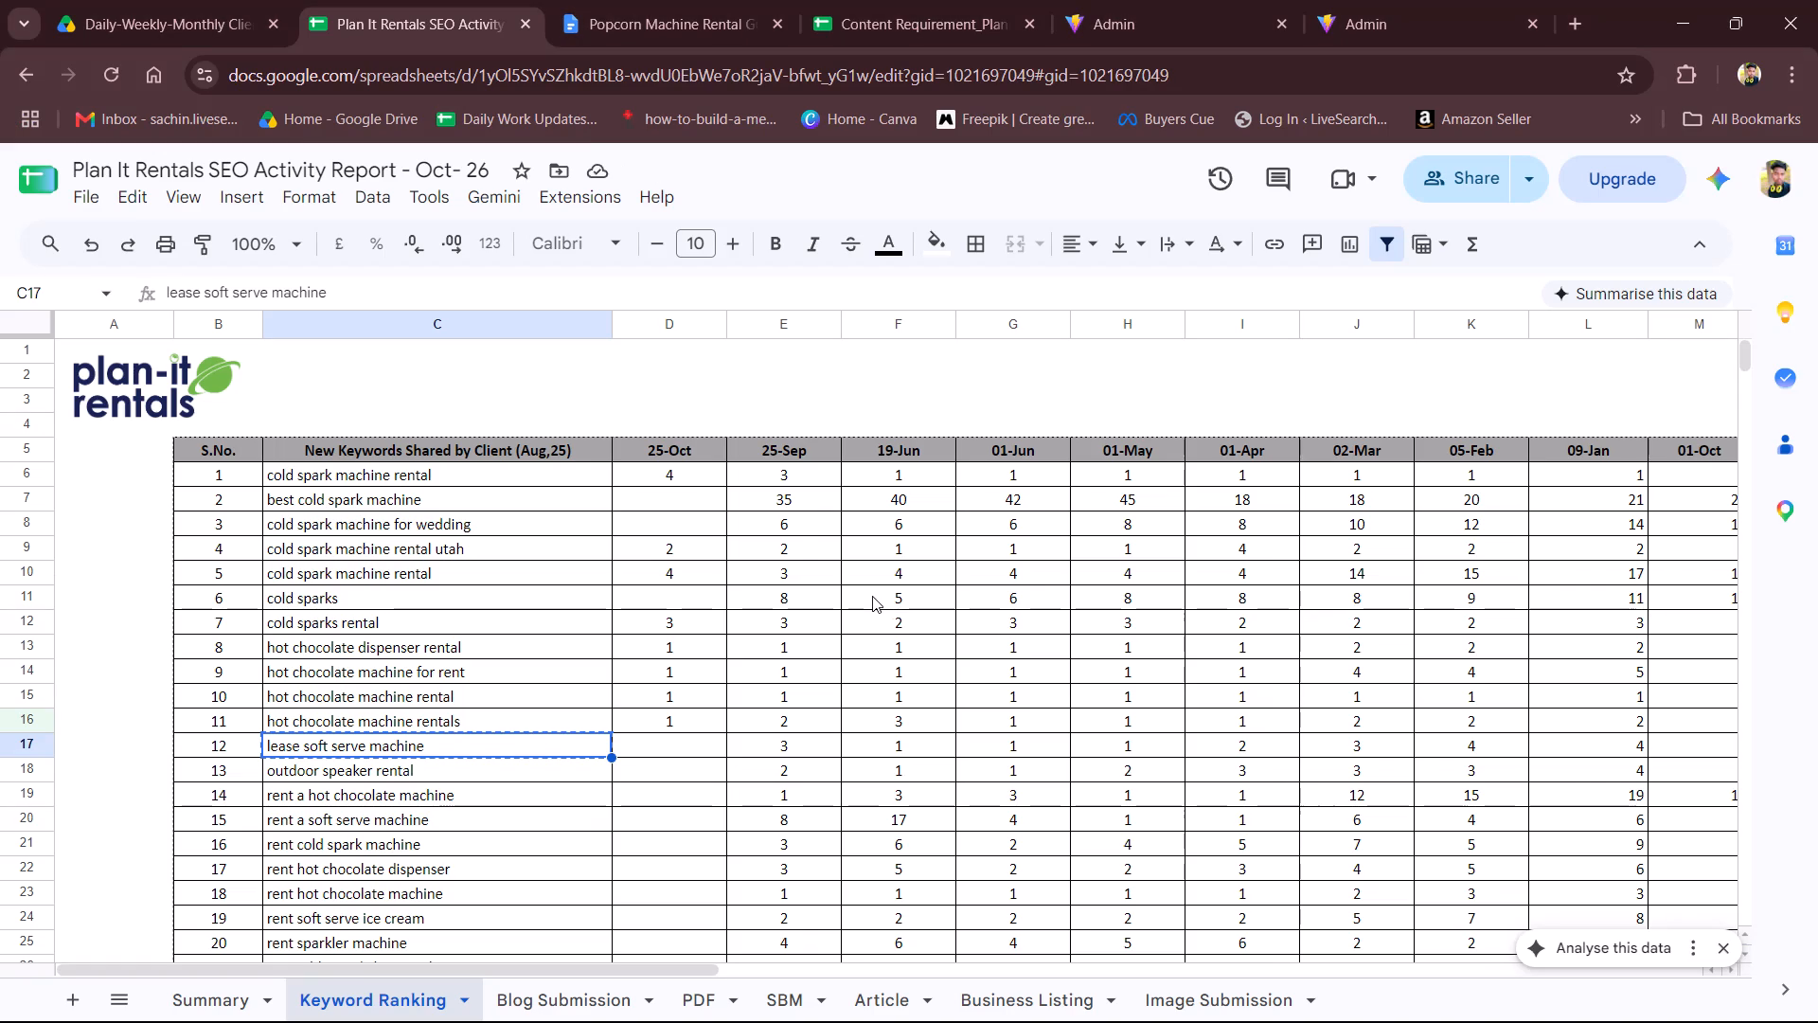
key("Tab")
key("6")
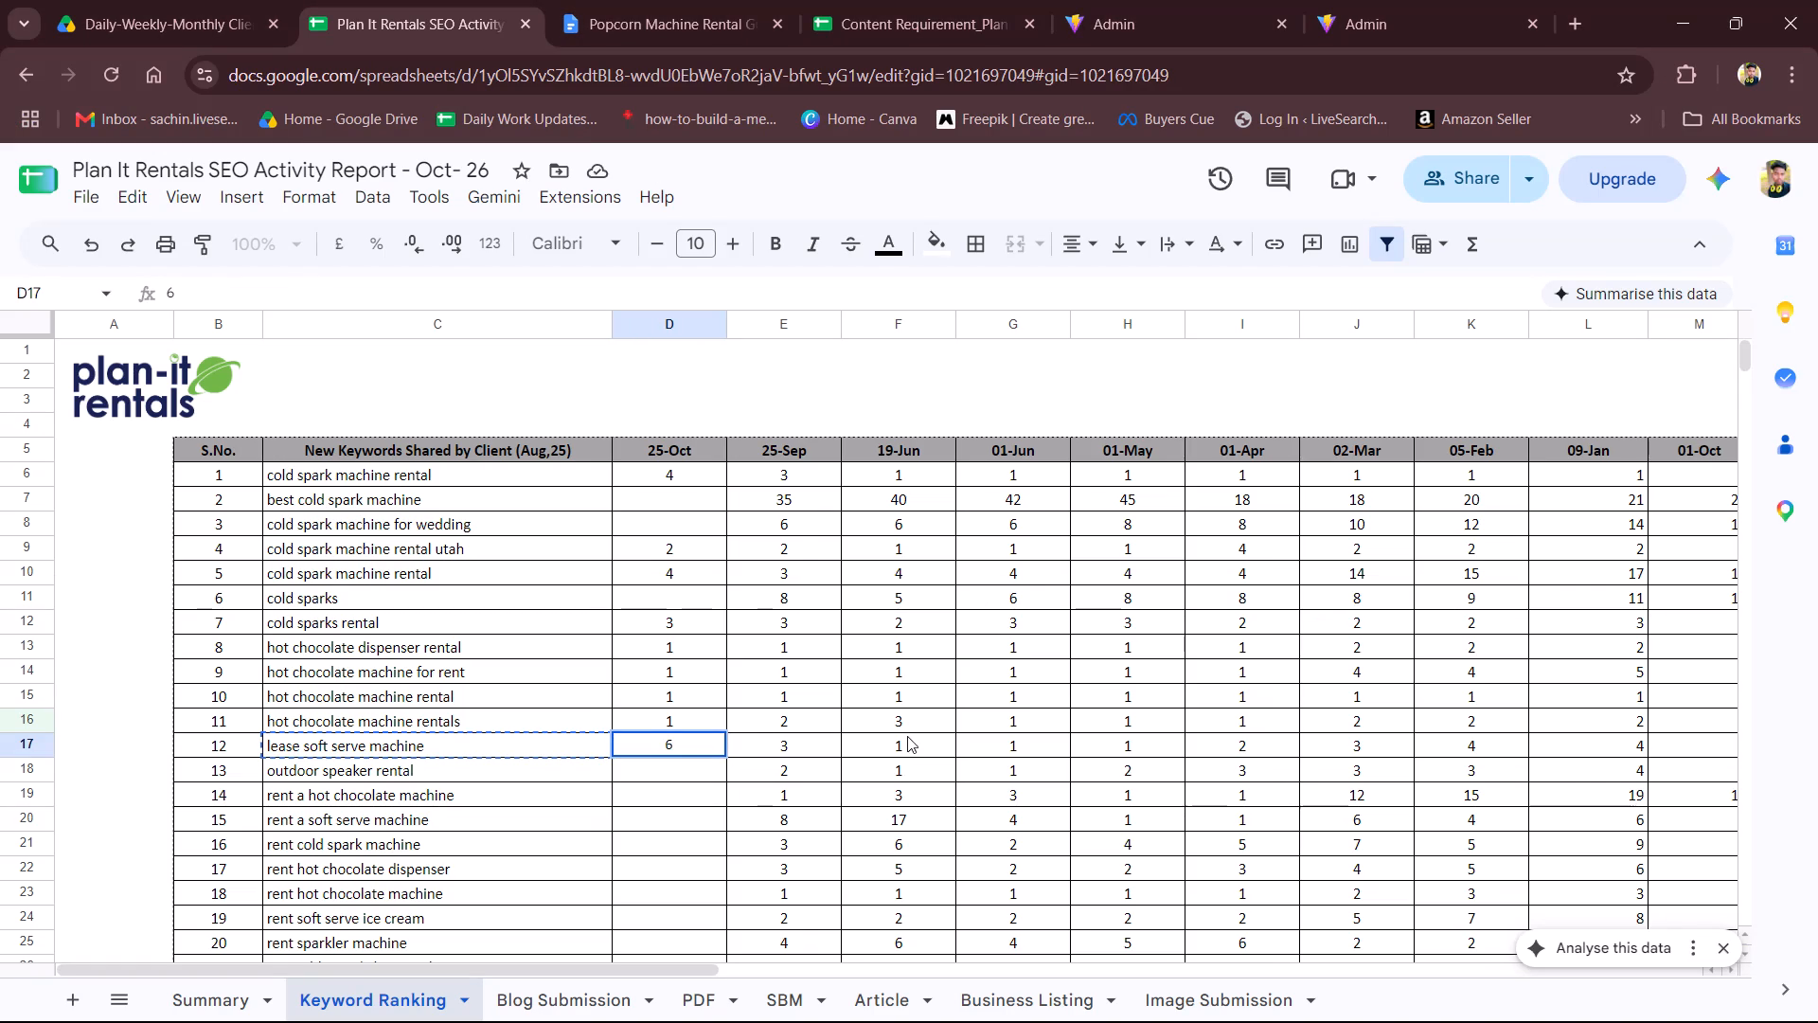
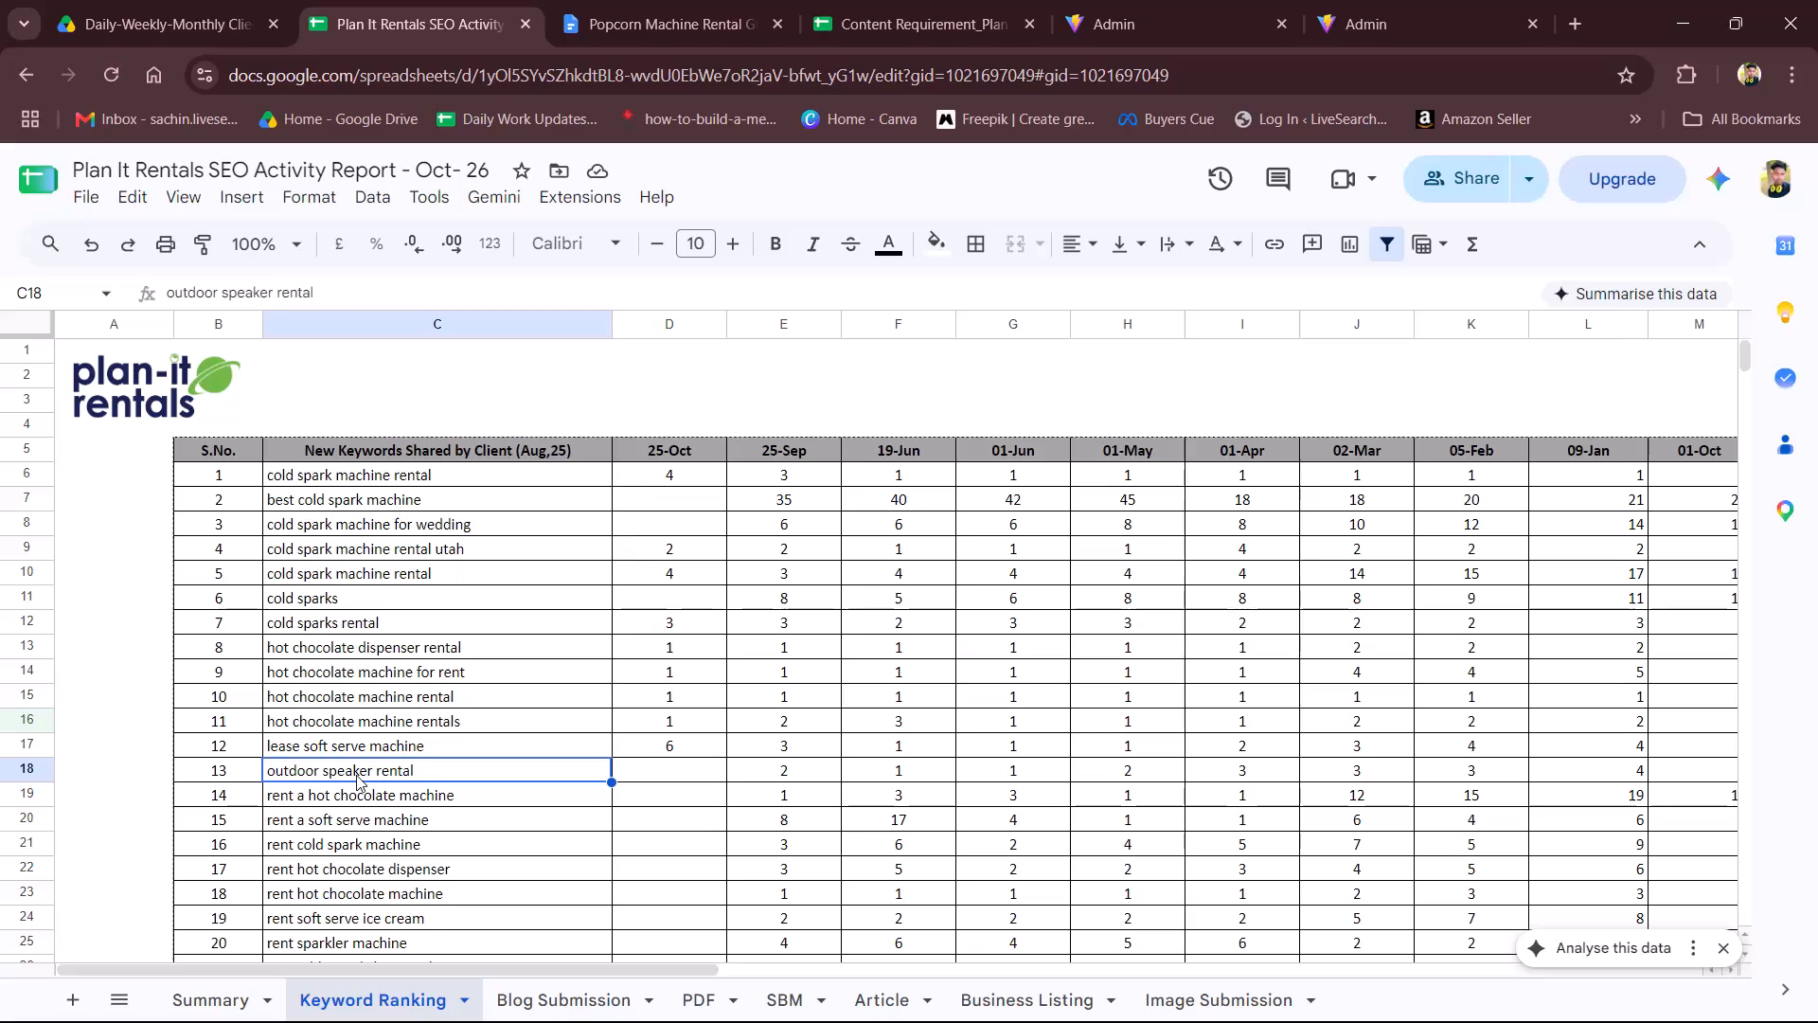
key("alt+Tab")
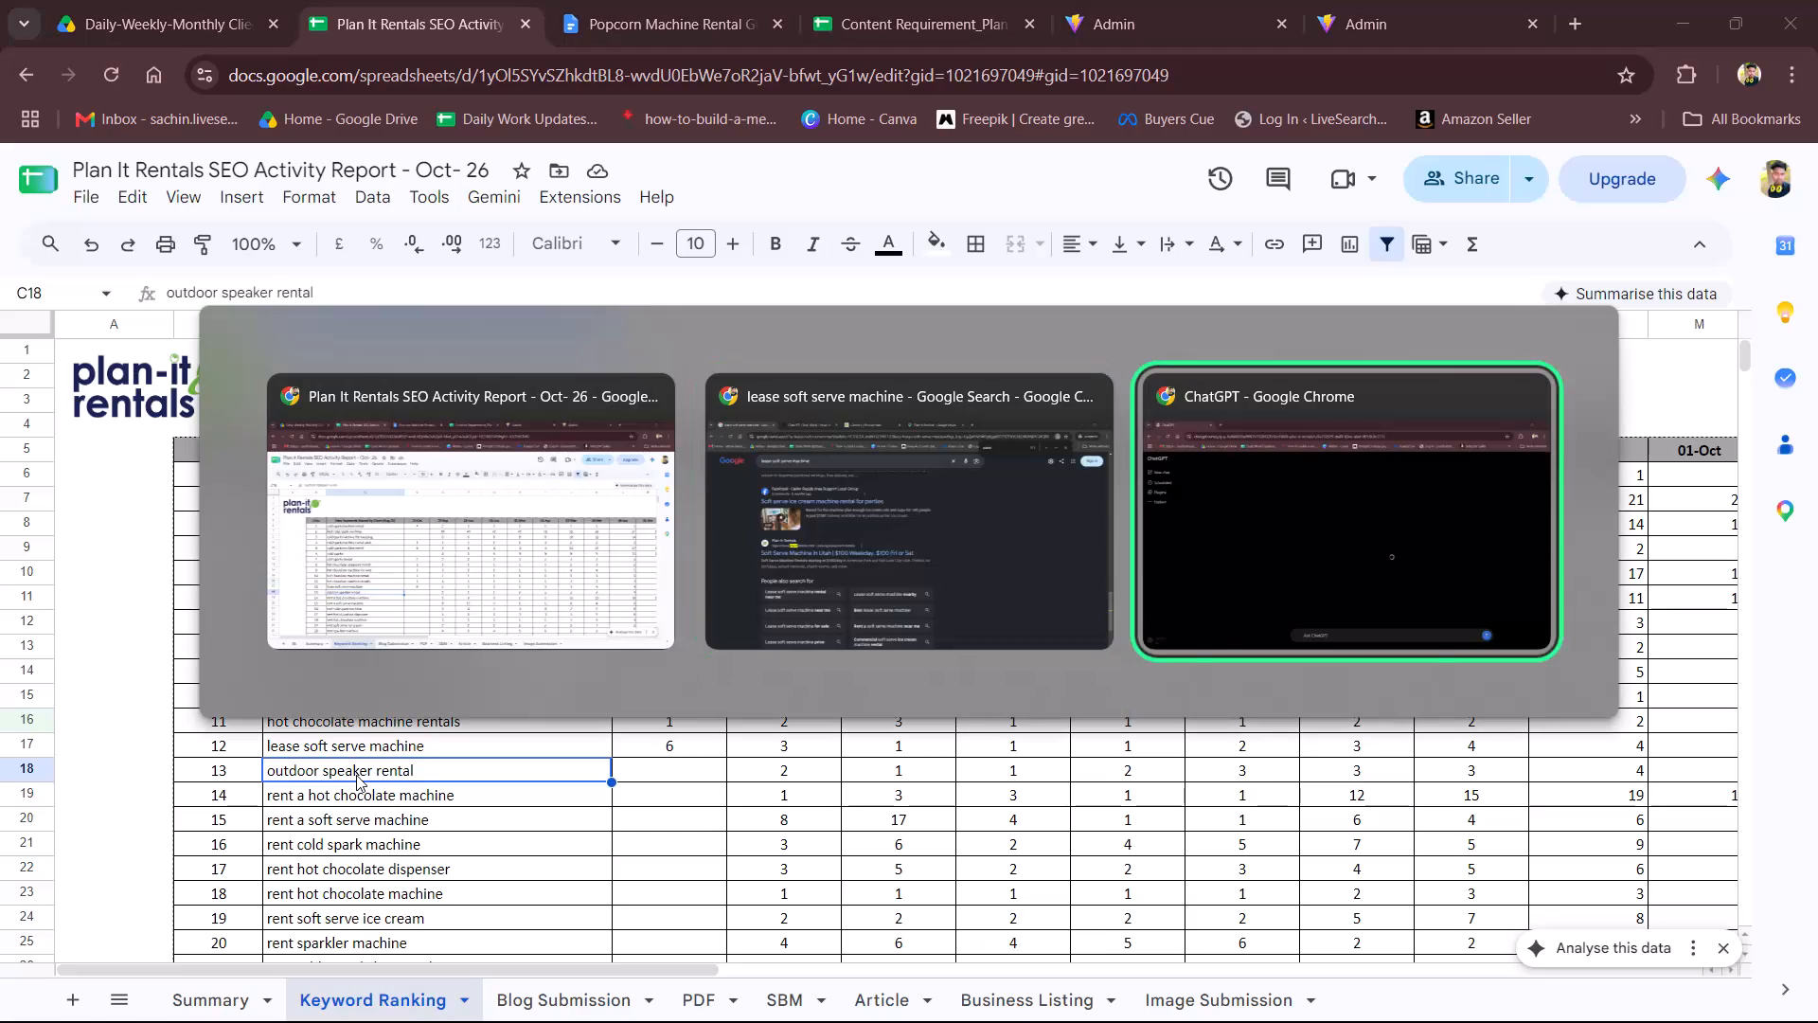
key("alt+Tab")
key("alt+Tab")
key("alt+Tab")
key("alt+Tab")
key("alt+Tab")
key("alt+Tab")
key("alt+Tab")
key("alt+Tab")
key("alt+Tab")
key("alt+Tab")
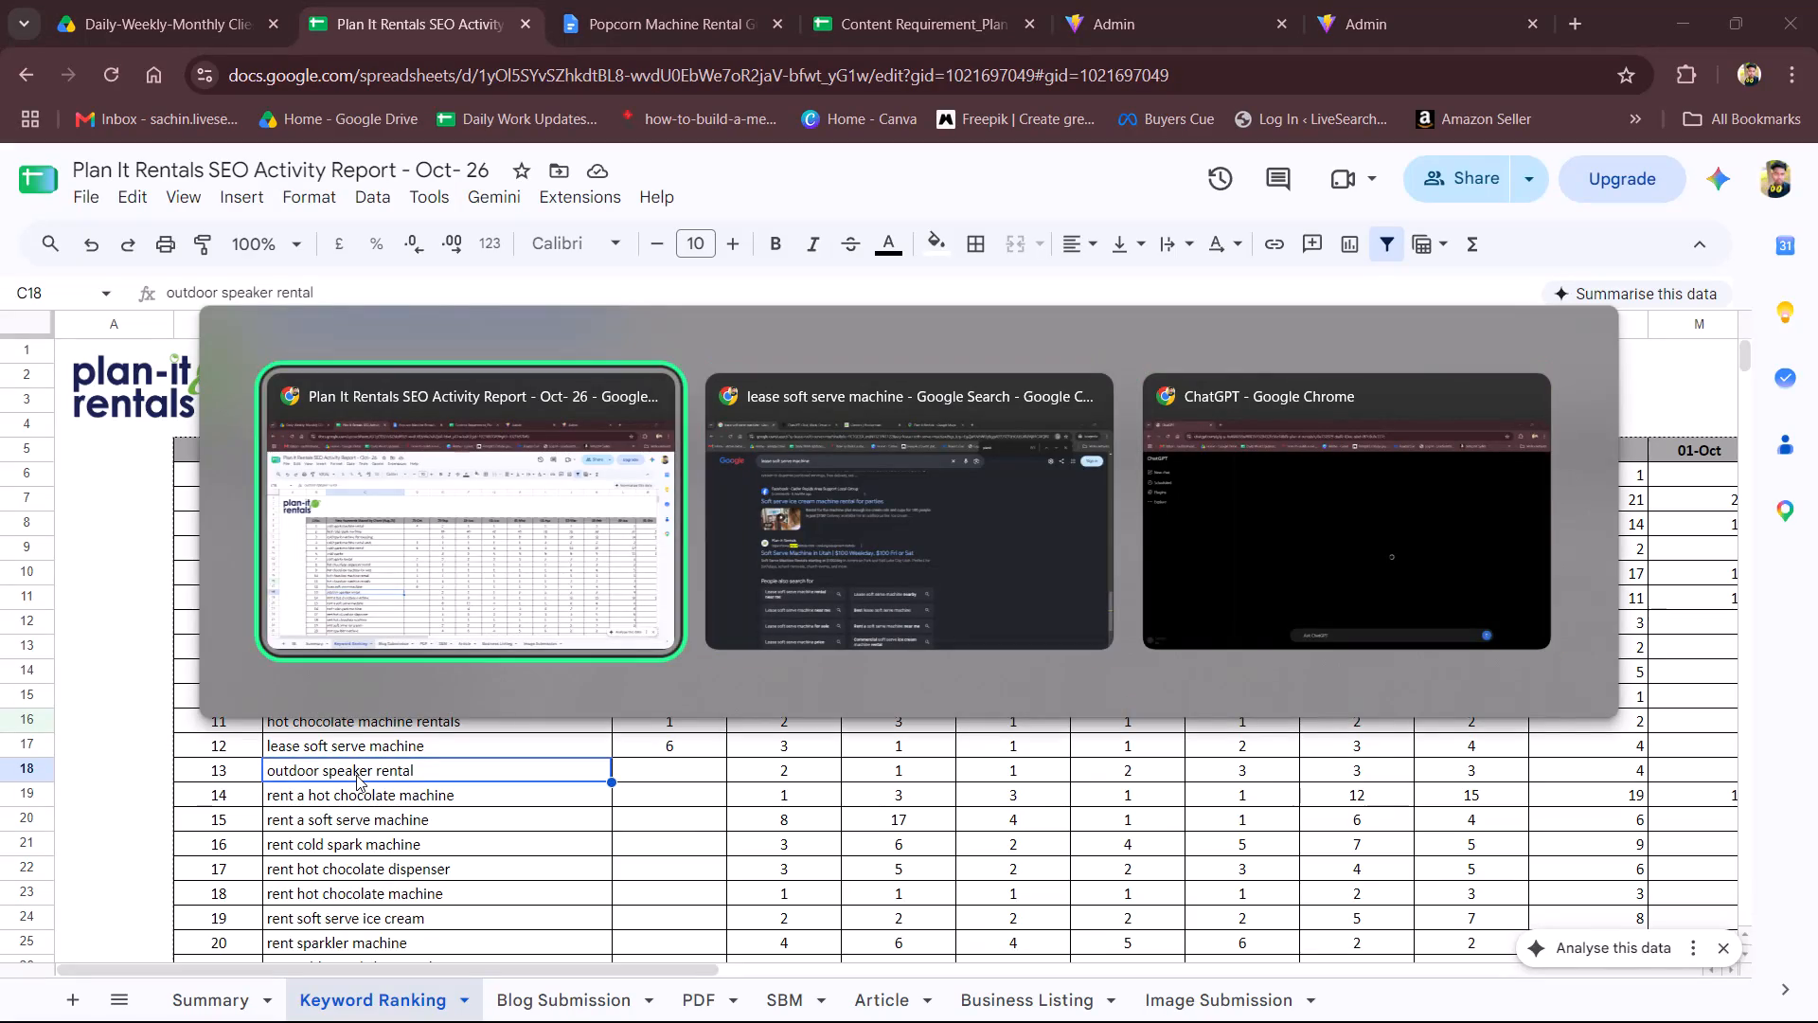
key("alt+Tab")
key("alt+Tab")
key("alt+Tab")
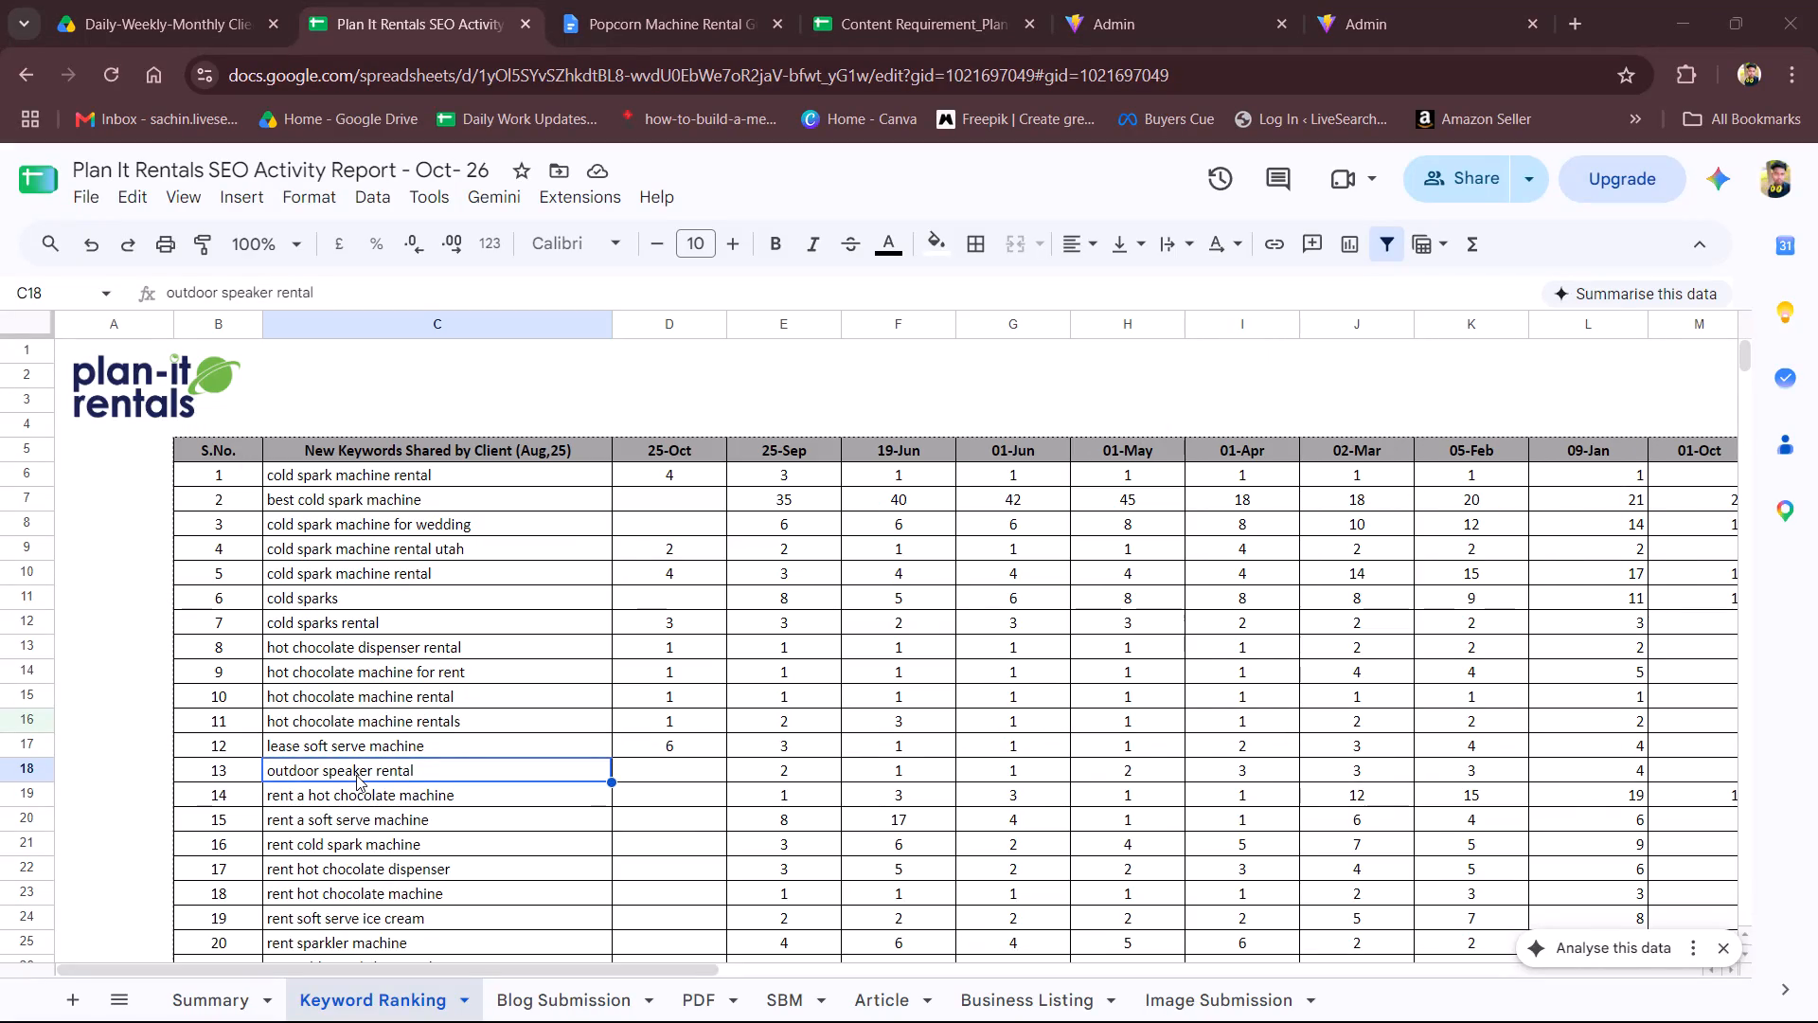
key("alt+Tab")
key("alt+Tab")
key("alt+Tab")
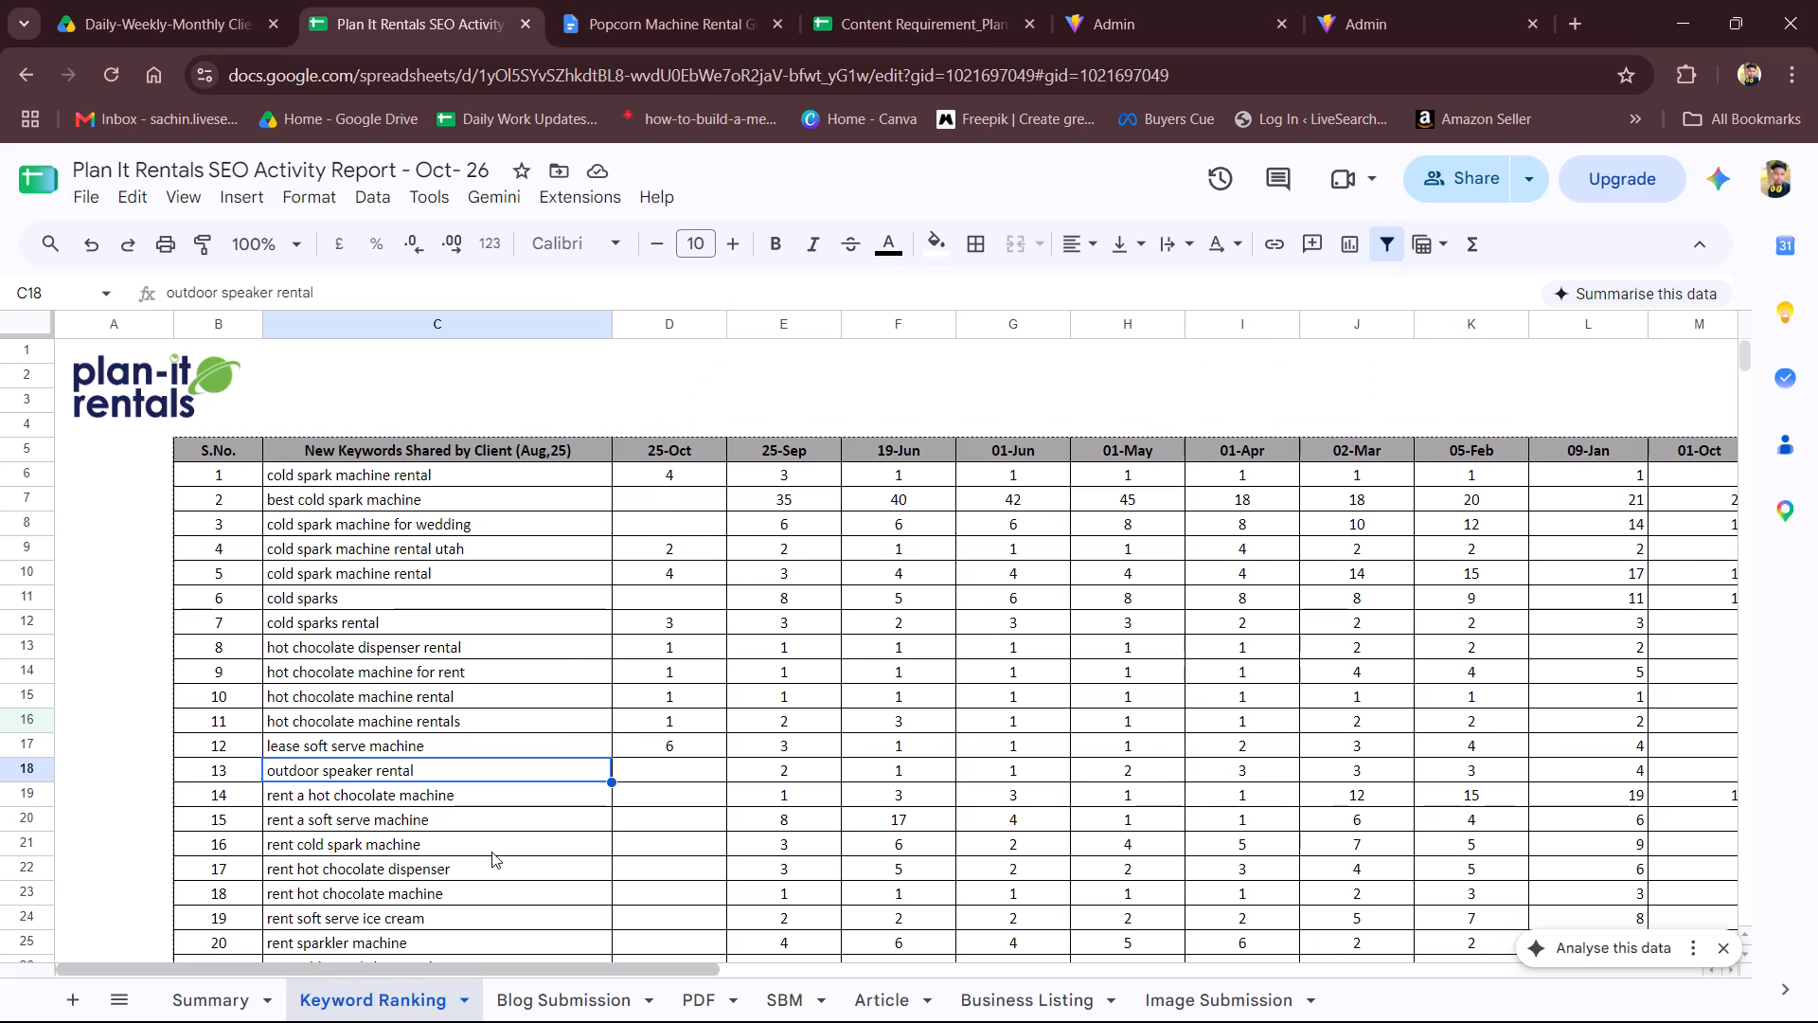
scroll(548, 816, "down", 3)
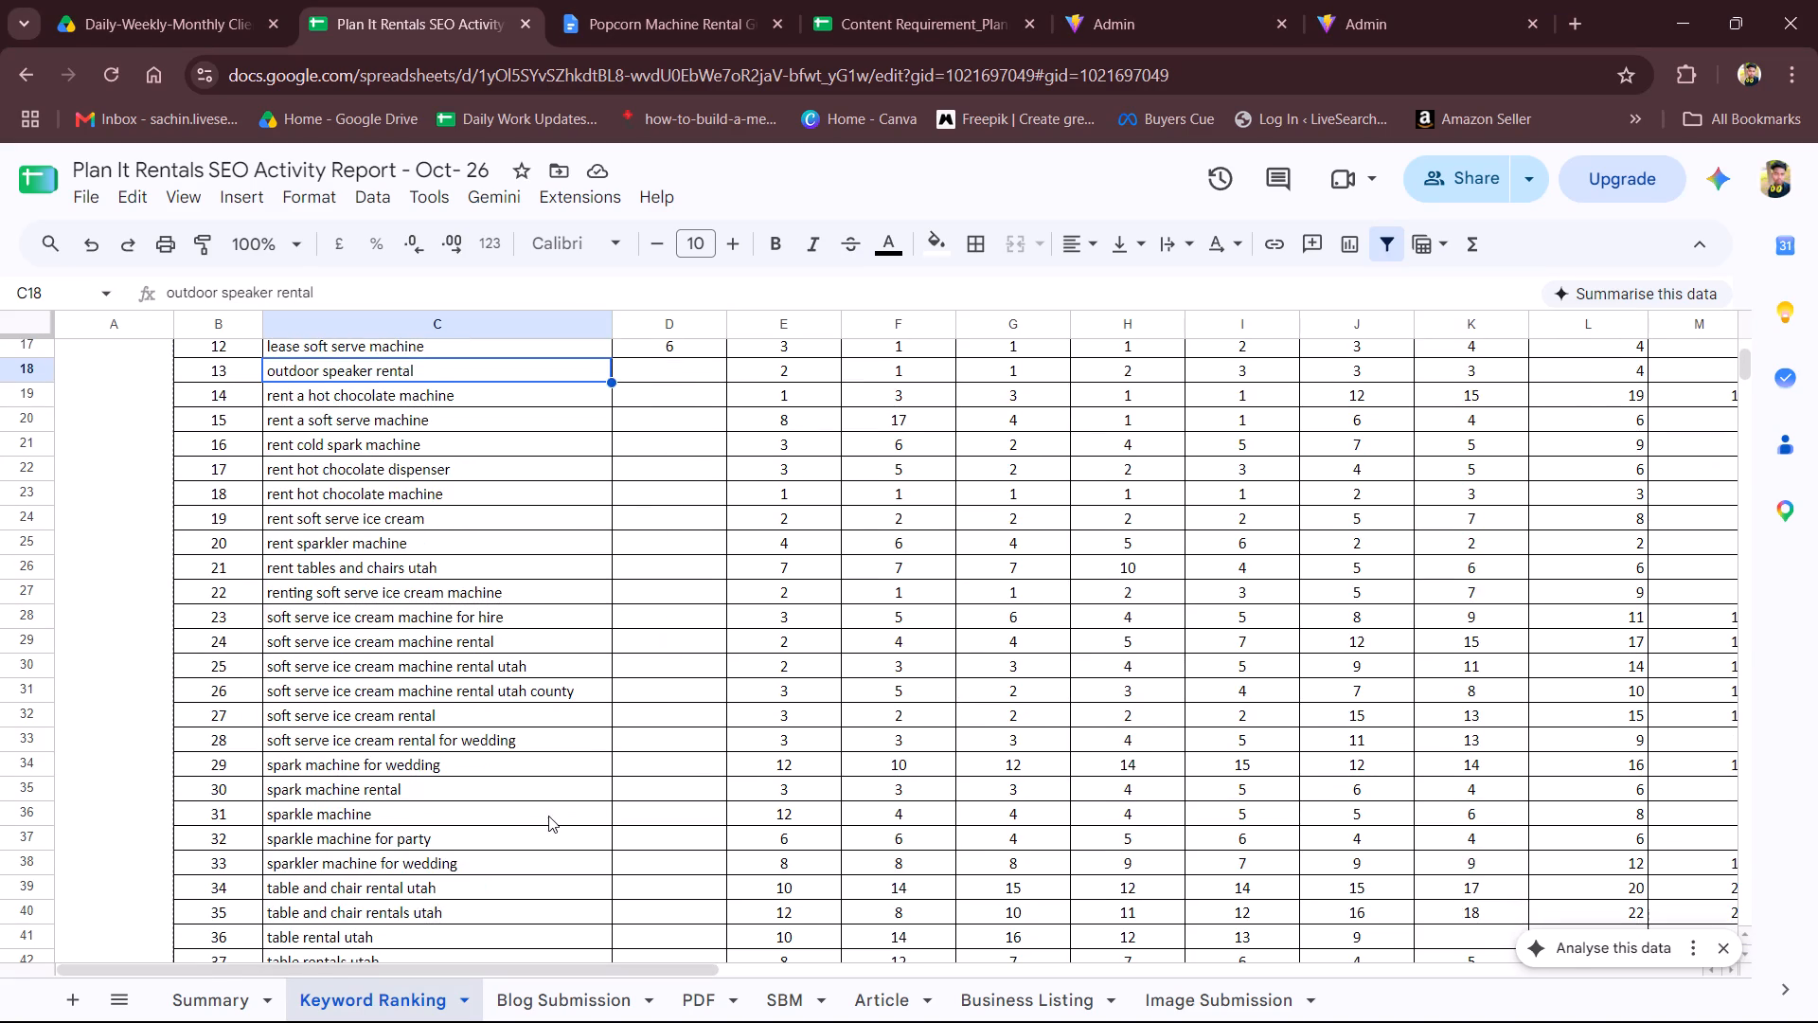
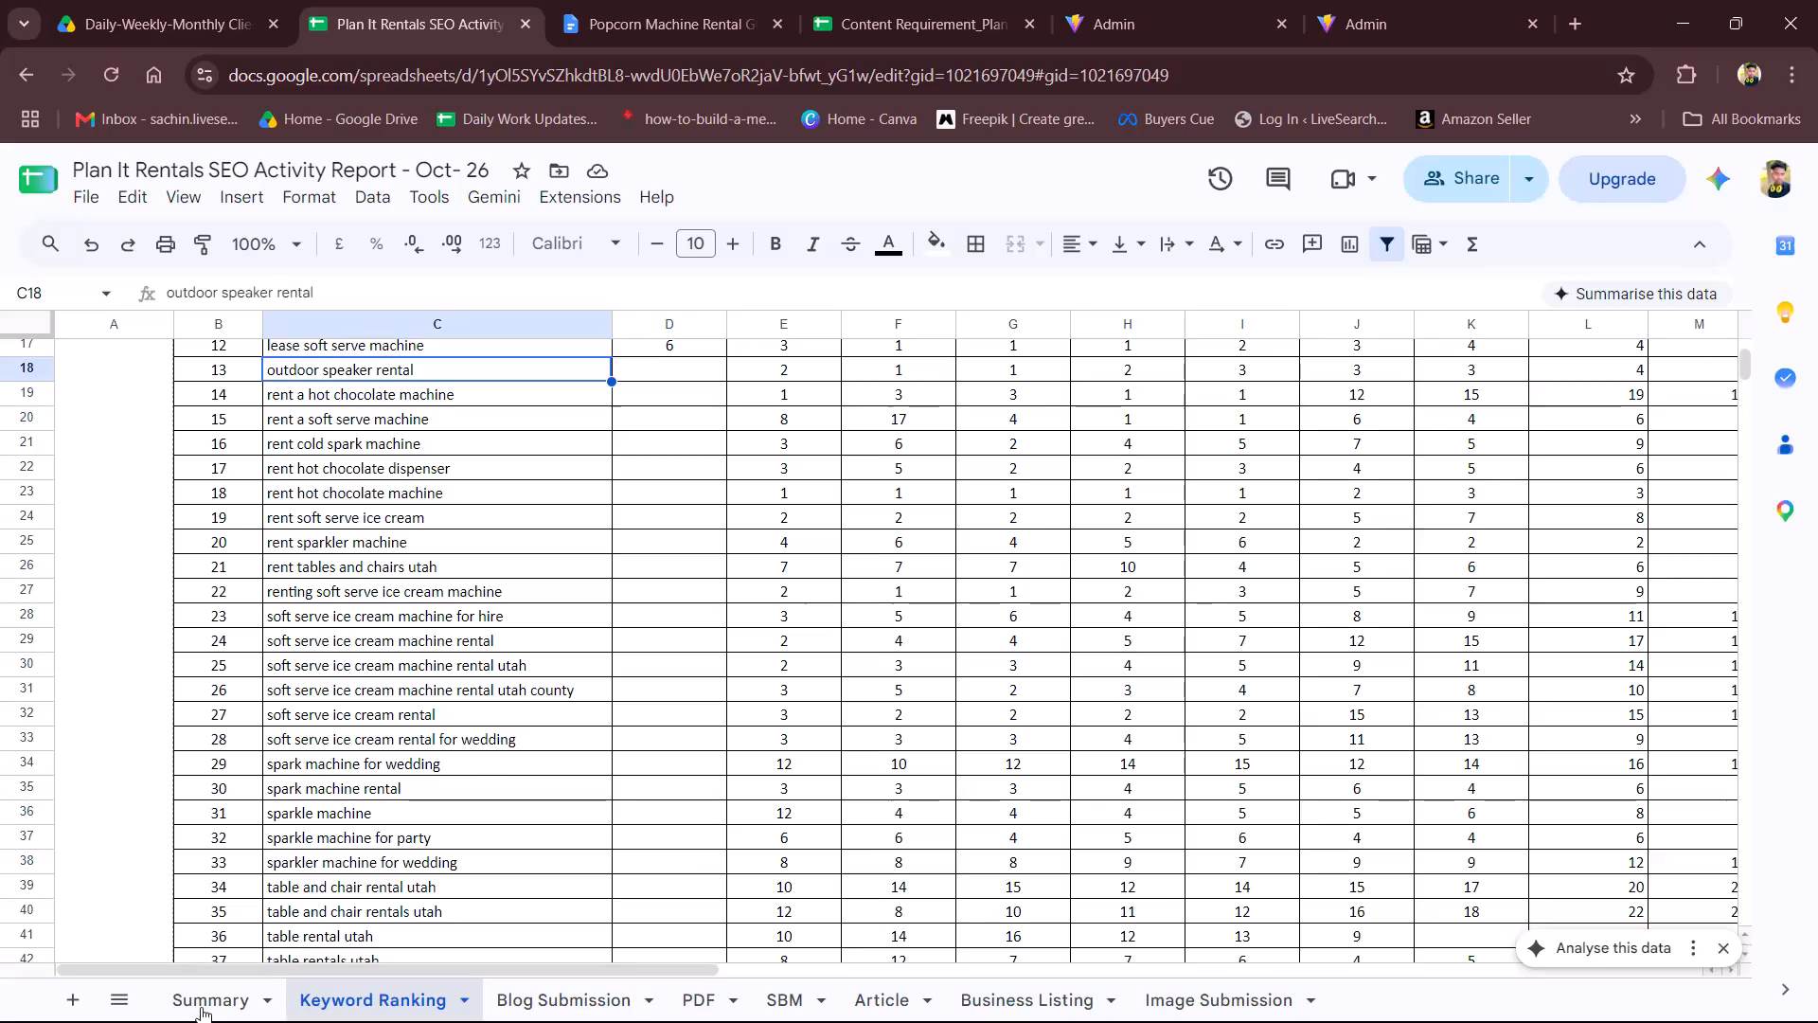
Review the October report's Summary sheet, from technical SEO through the off-page activities and their statuses.
left_click(201, 1006)
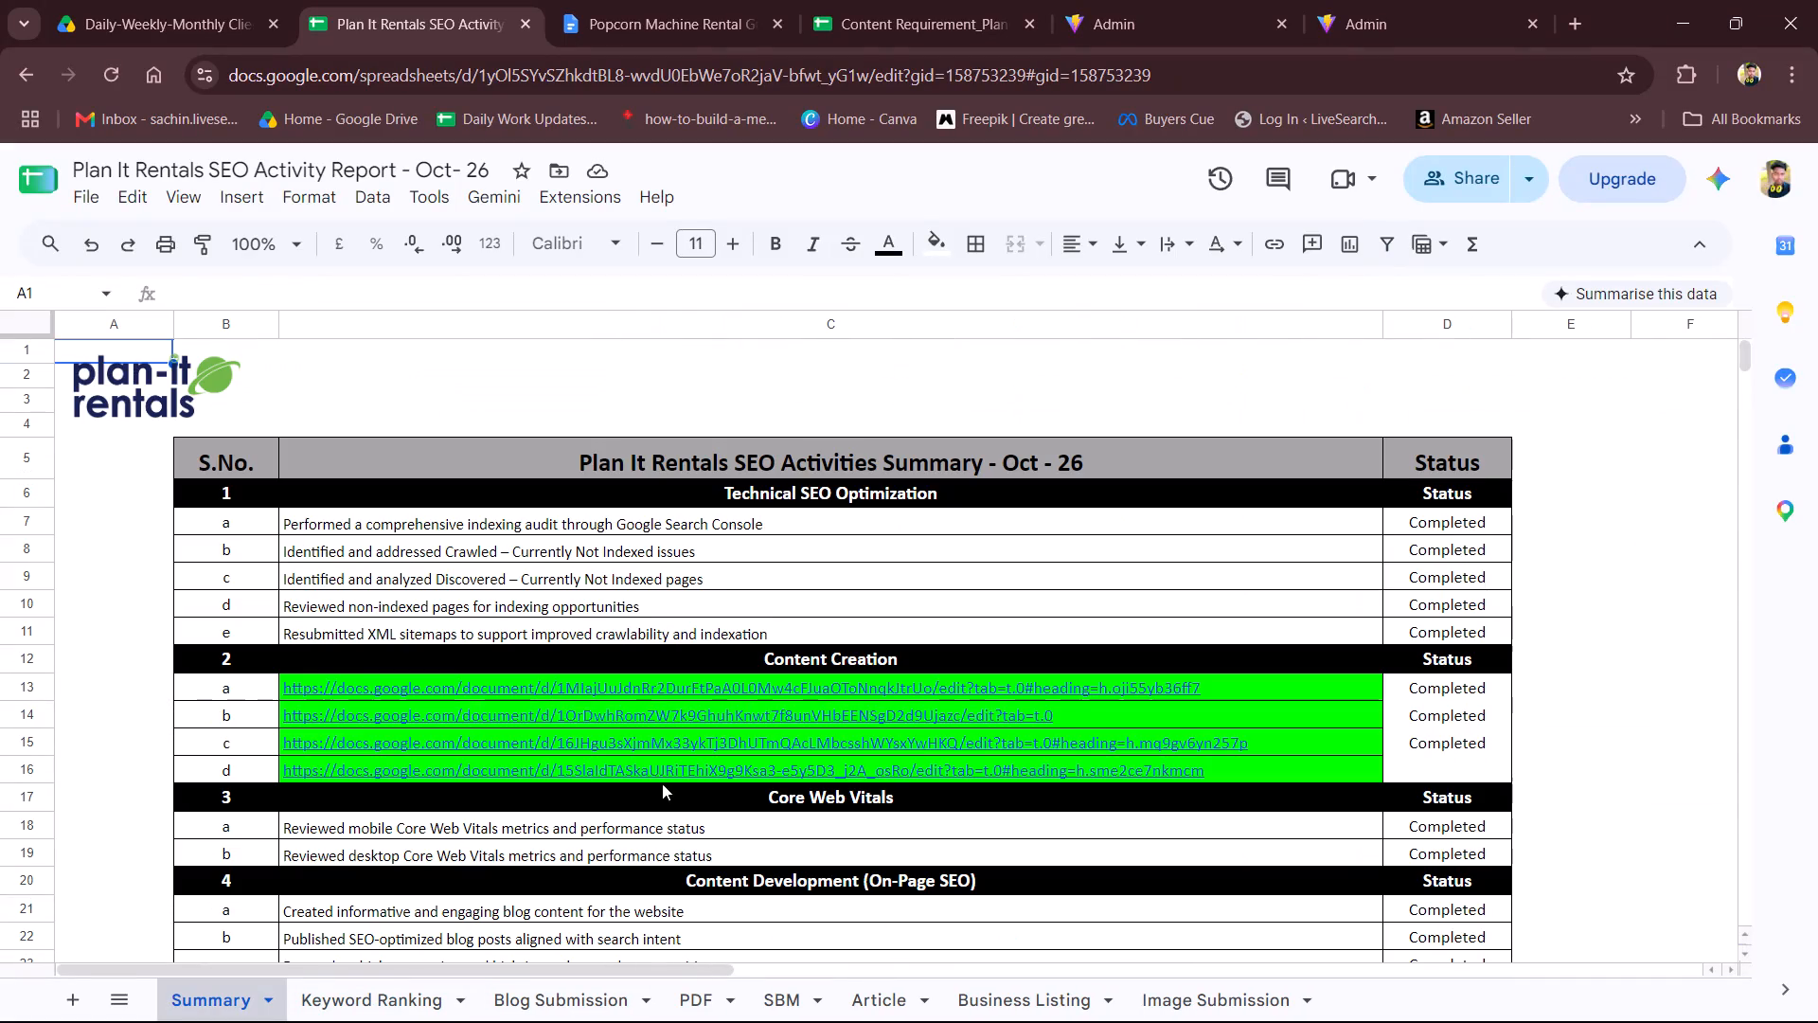
scroll(787, 717, "down", 3)
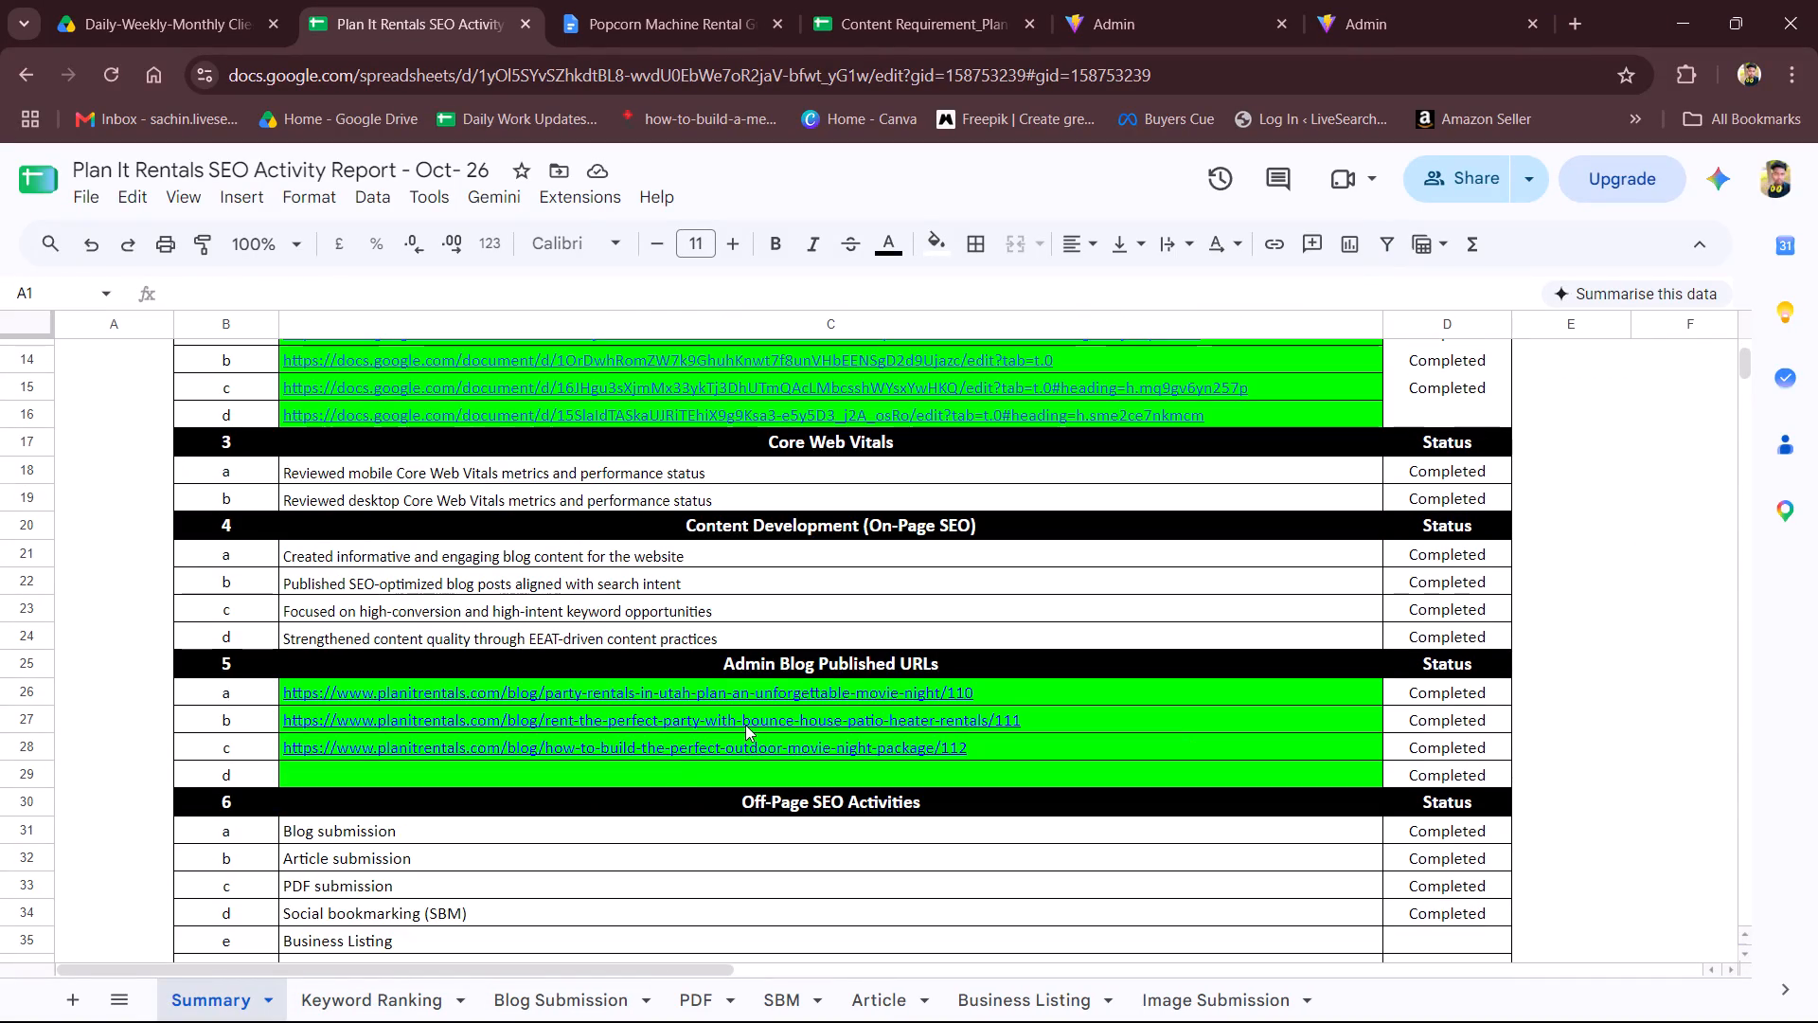
scroll(824, 624, "down", 1)
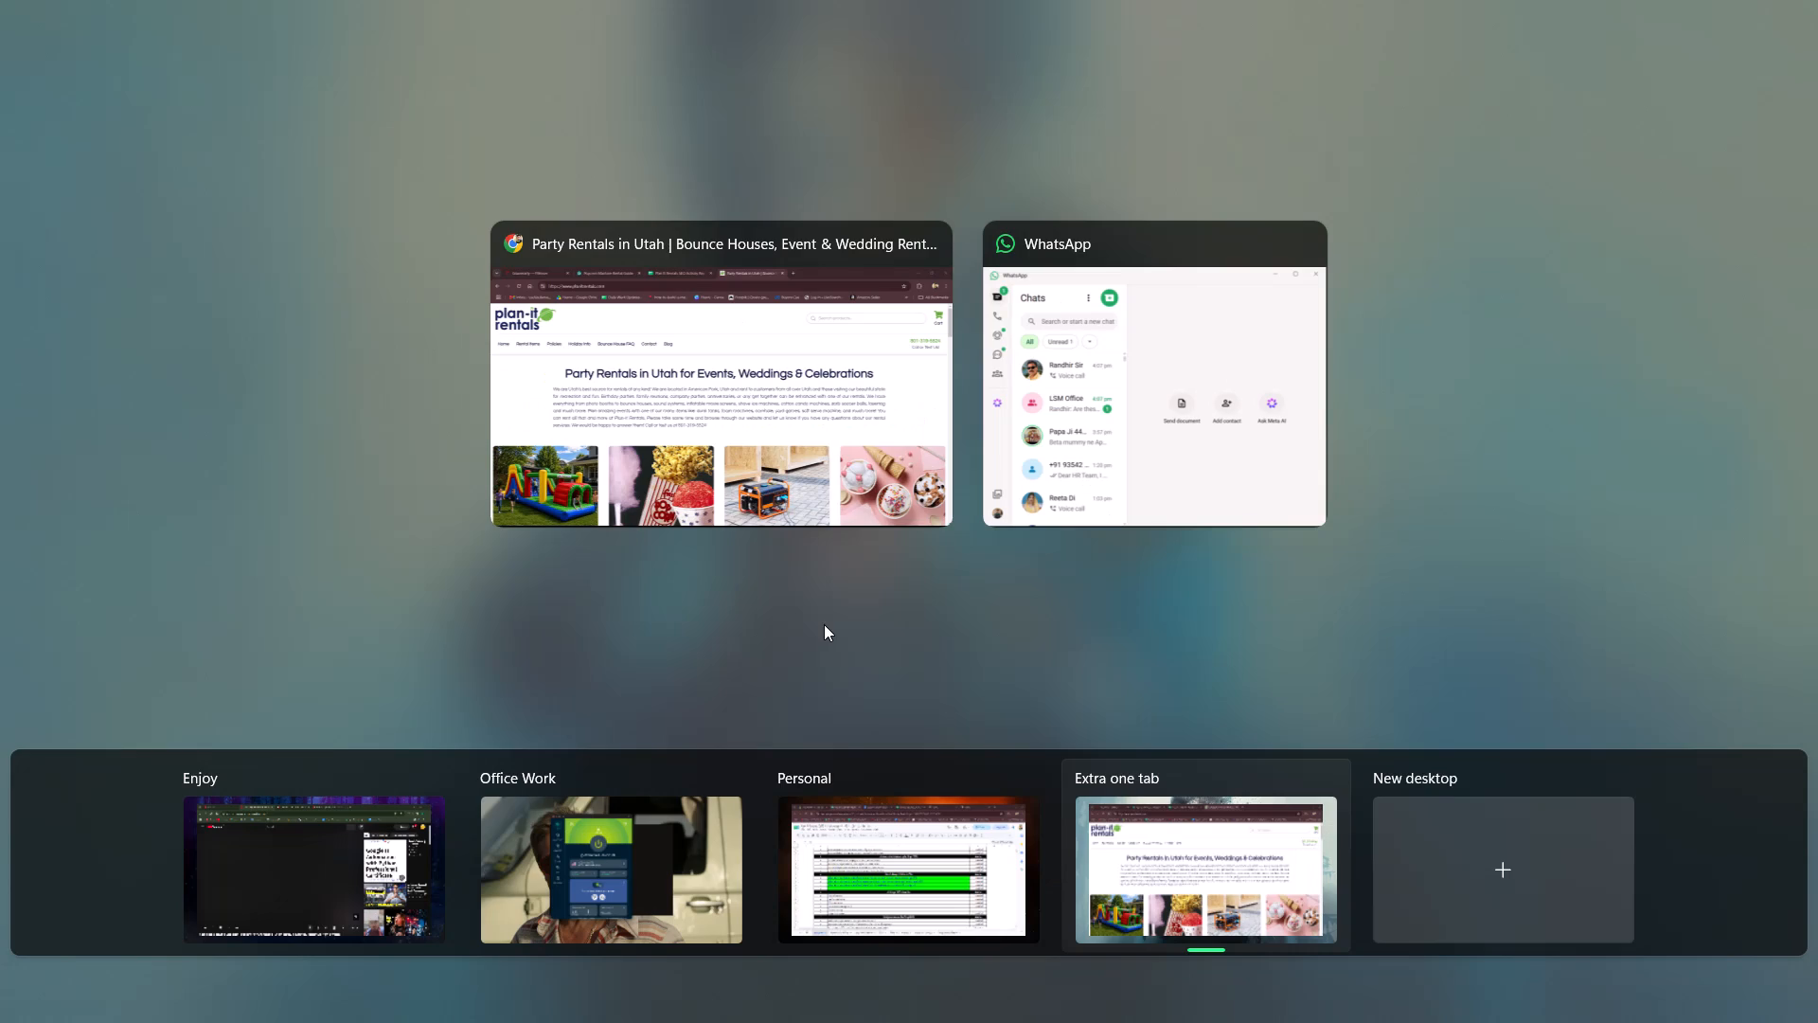
Switch to the September SEO report's Summary sheet, examine its sections and layout, and select the S.No. header cell.
left_click(750, 361)
left_click(710, 0)
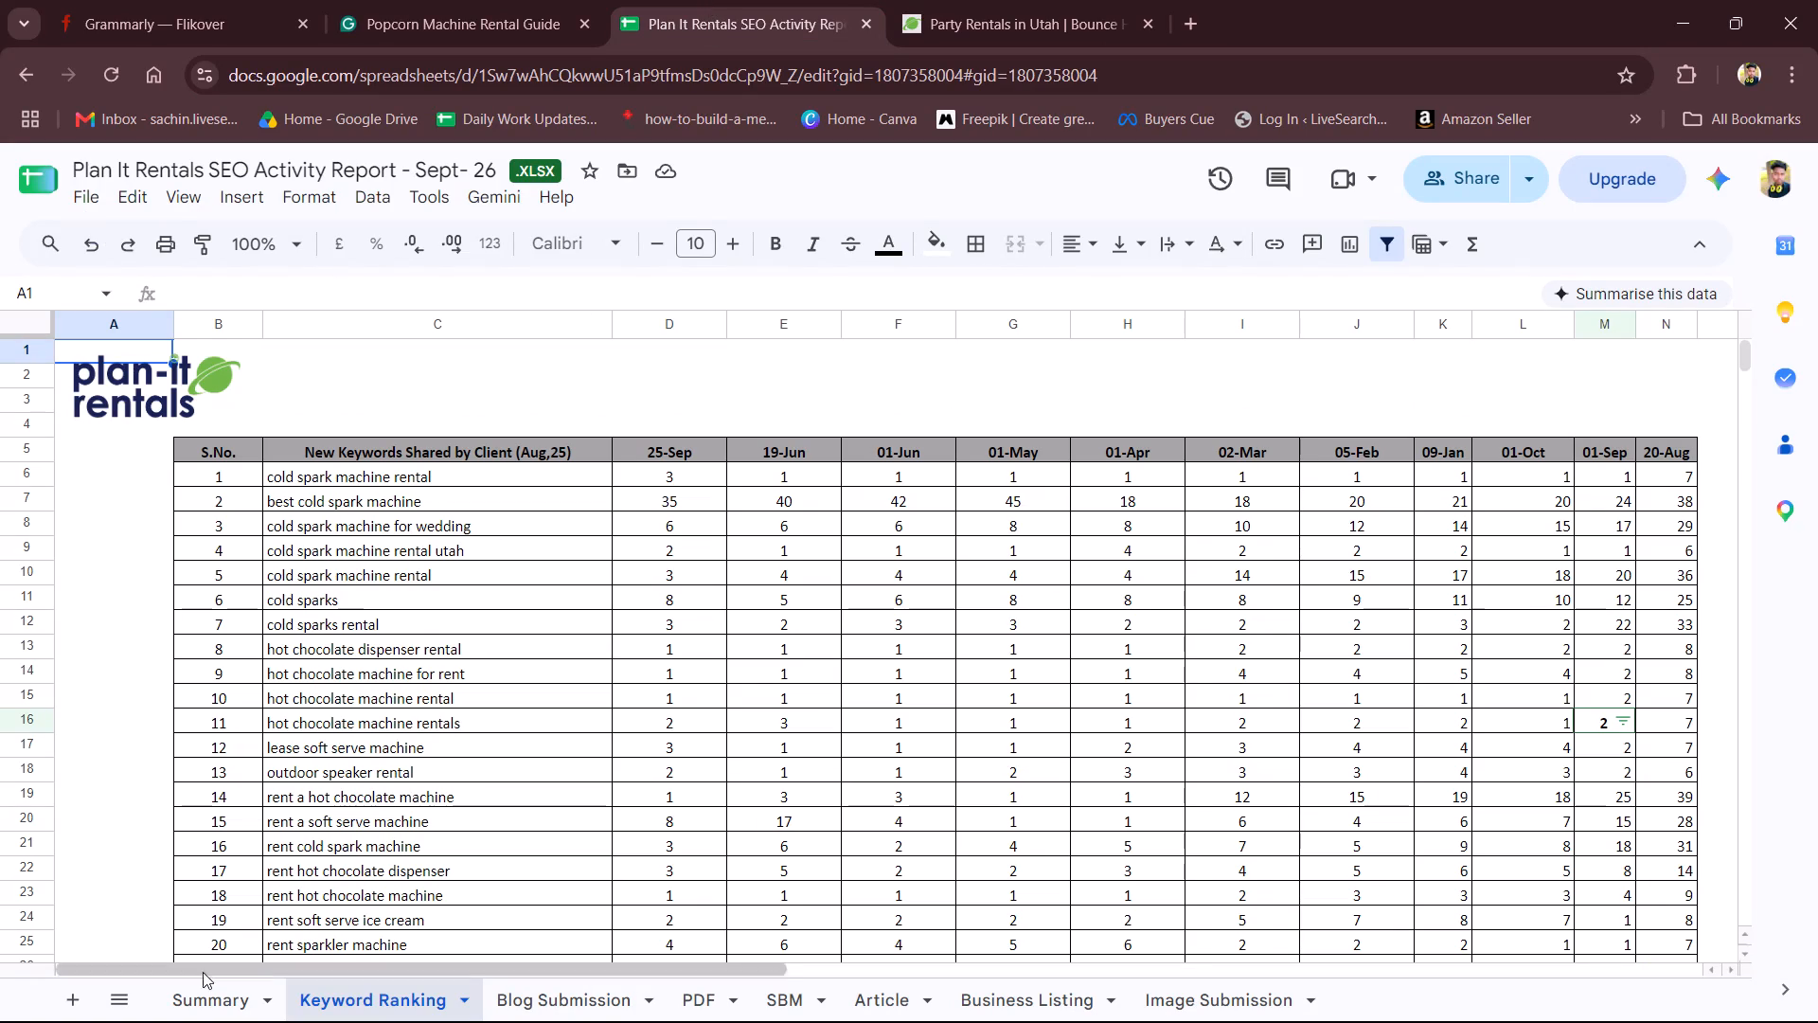
left_click(203, 996)
scroll(614, 725, "right", 1)
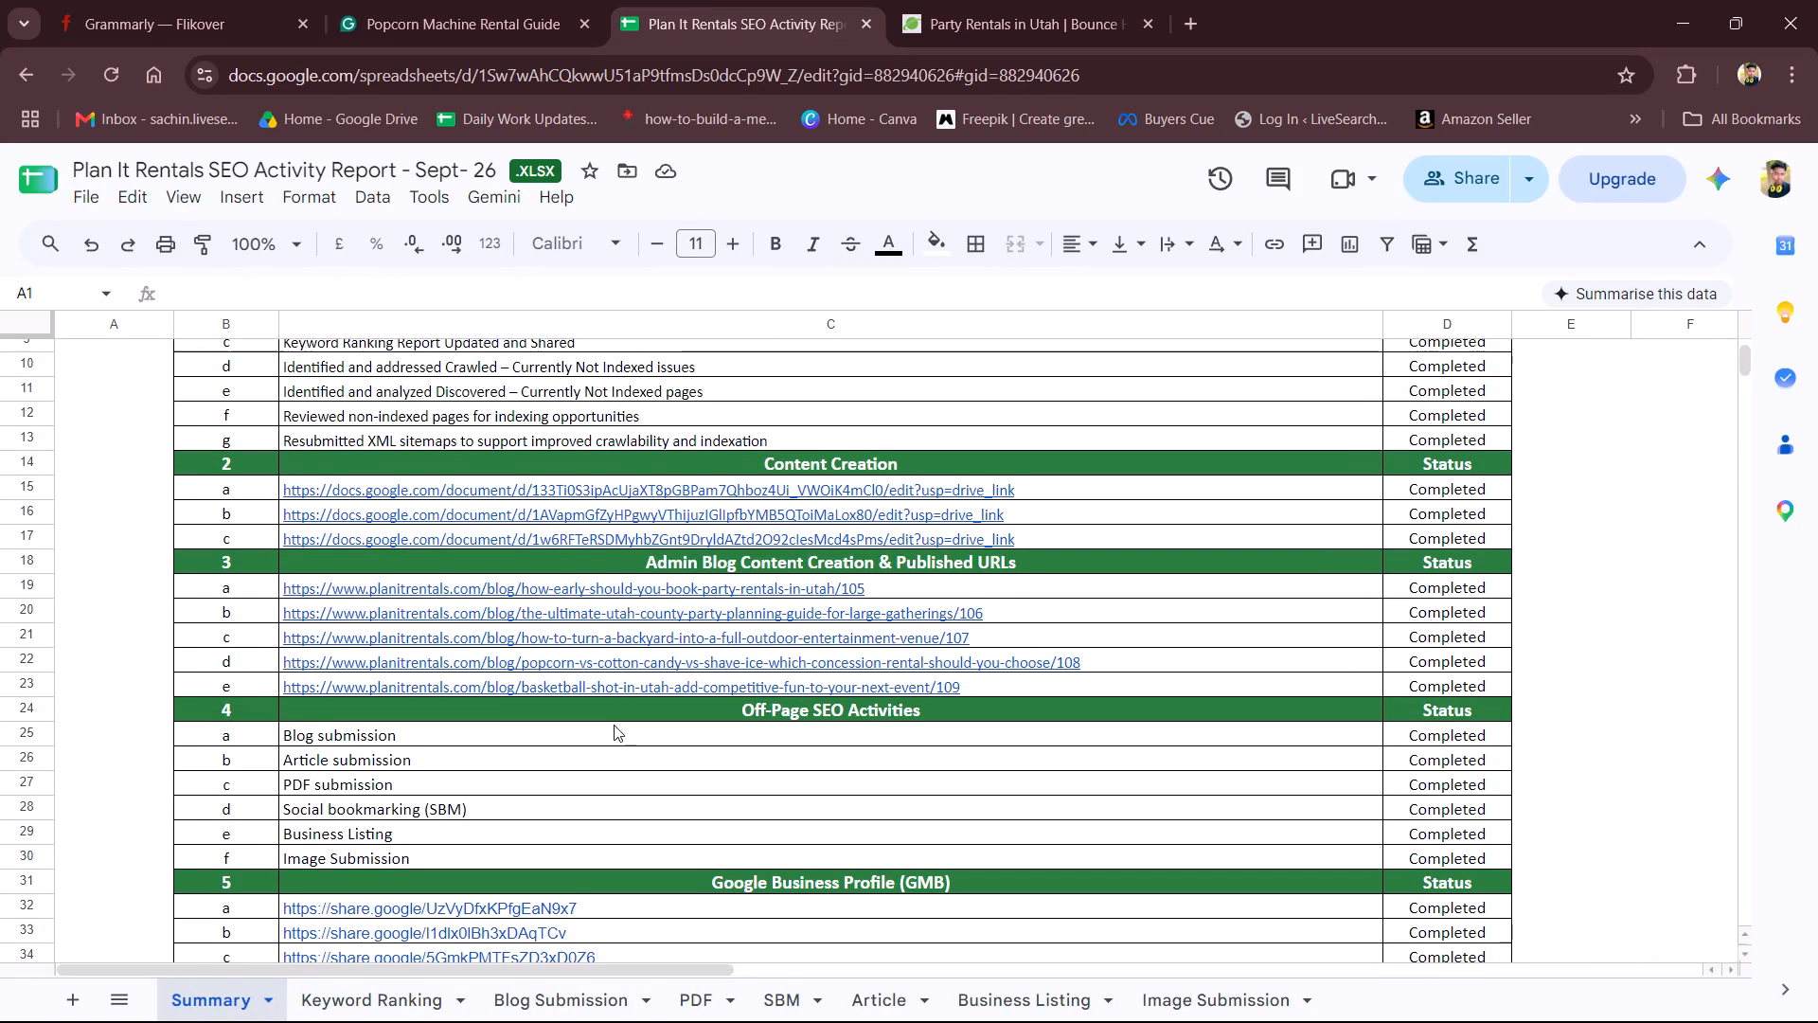
scroll(614, 725, "right", 1)
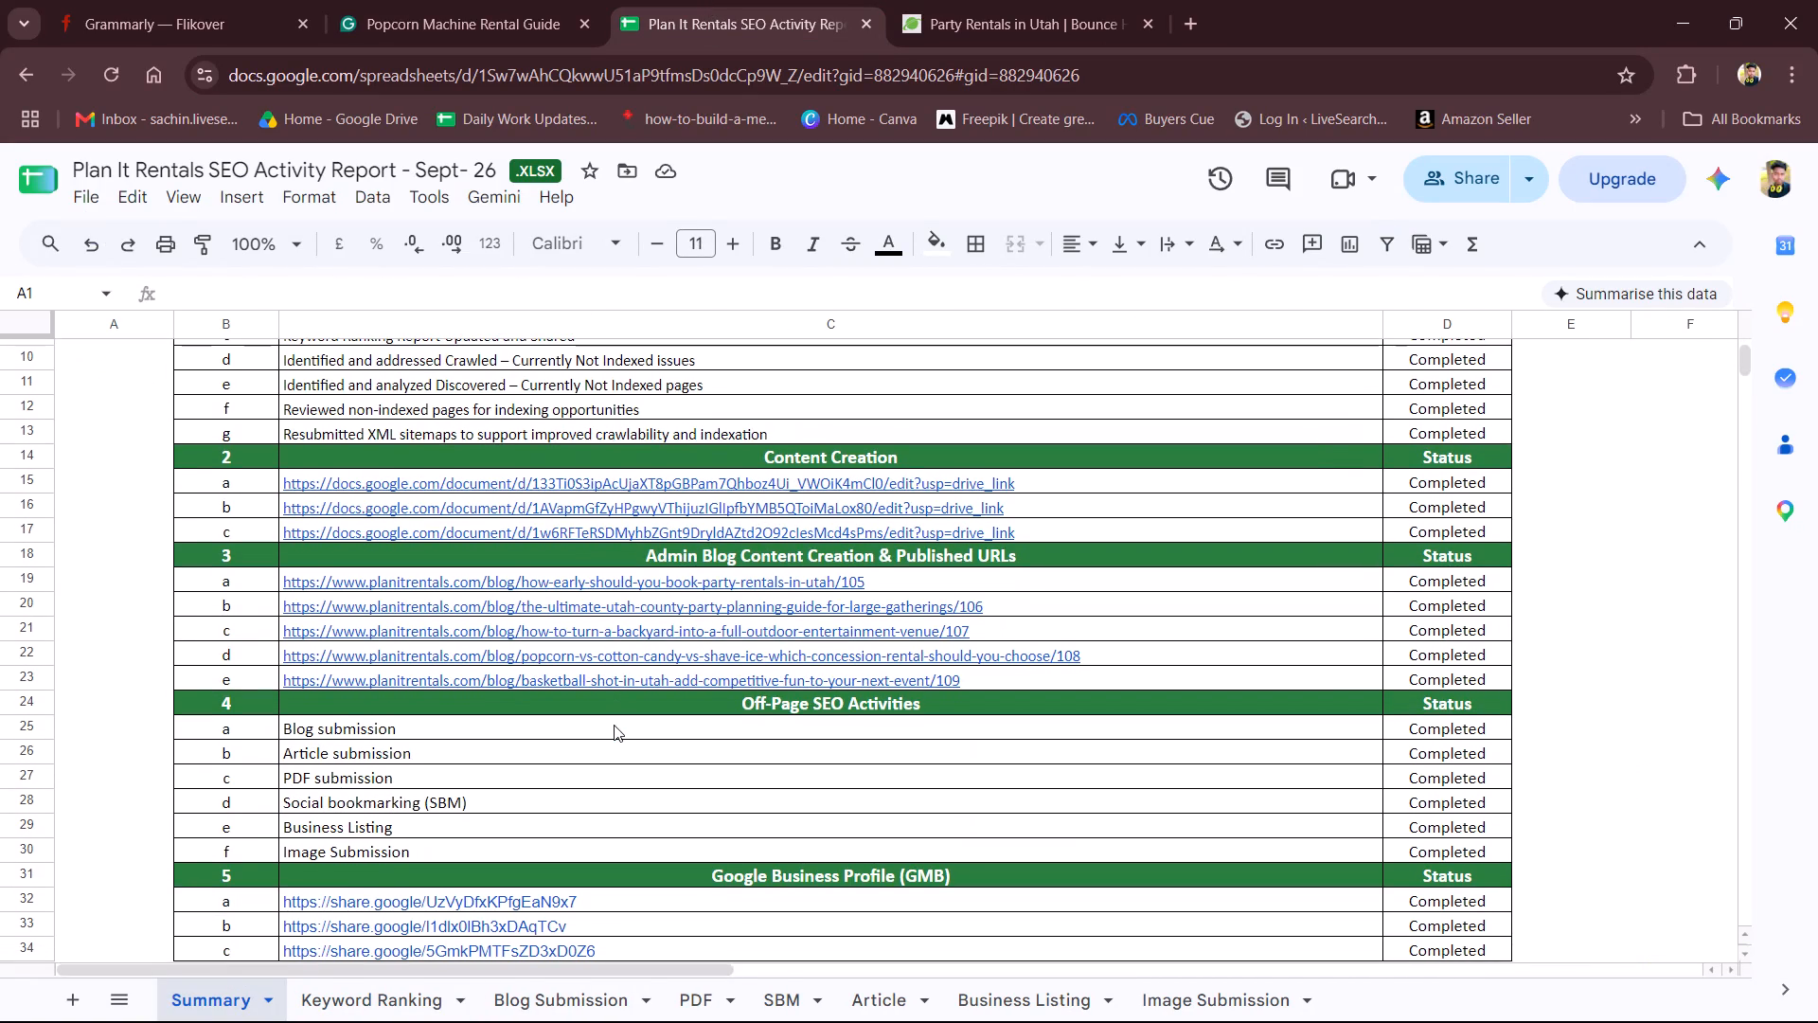
scroll(614, 725, "right", 1)
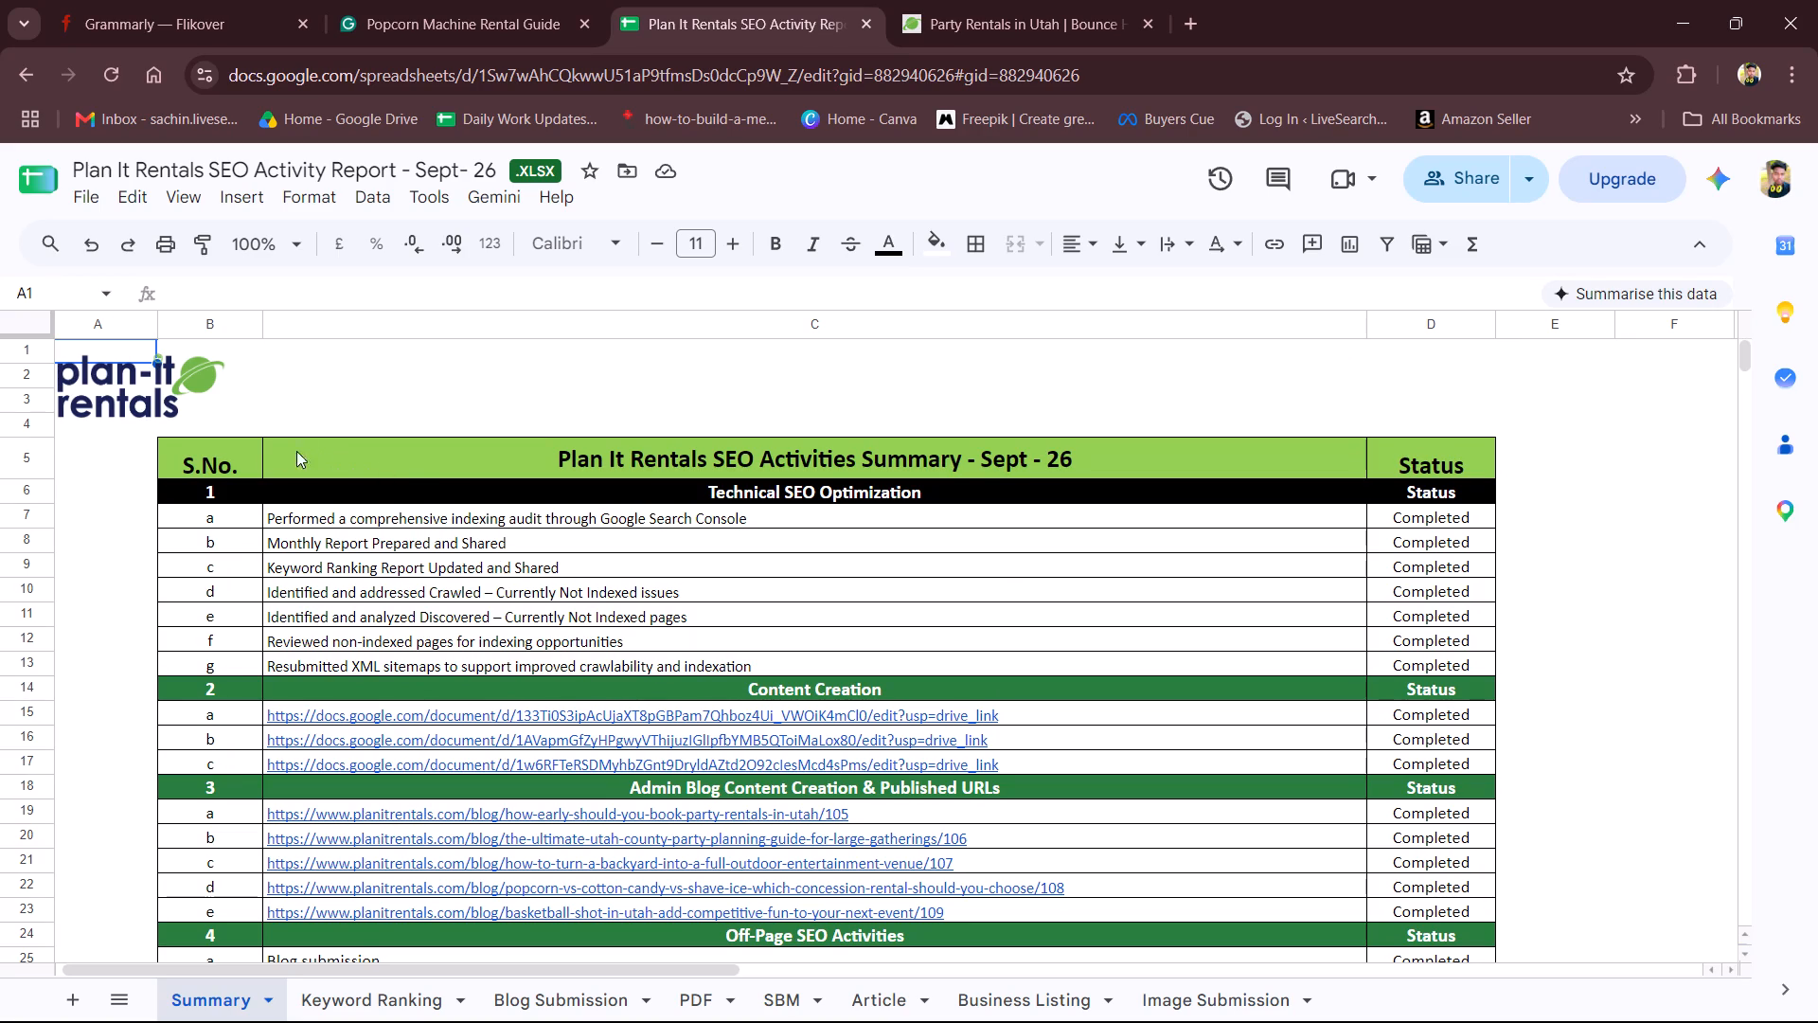
left_click(247, 451)
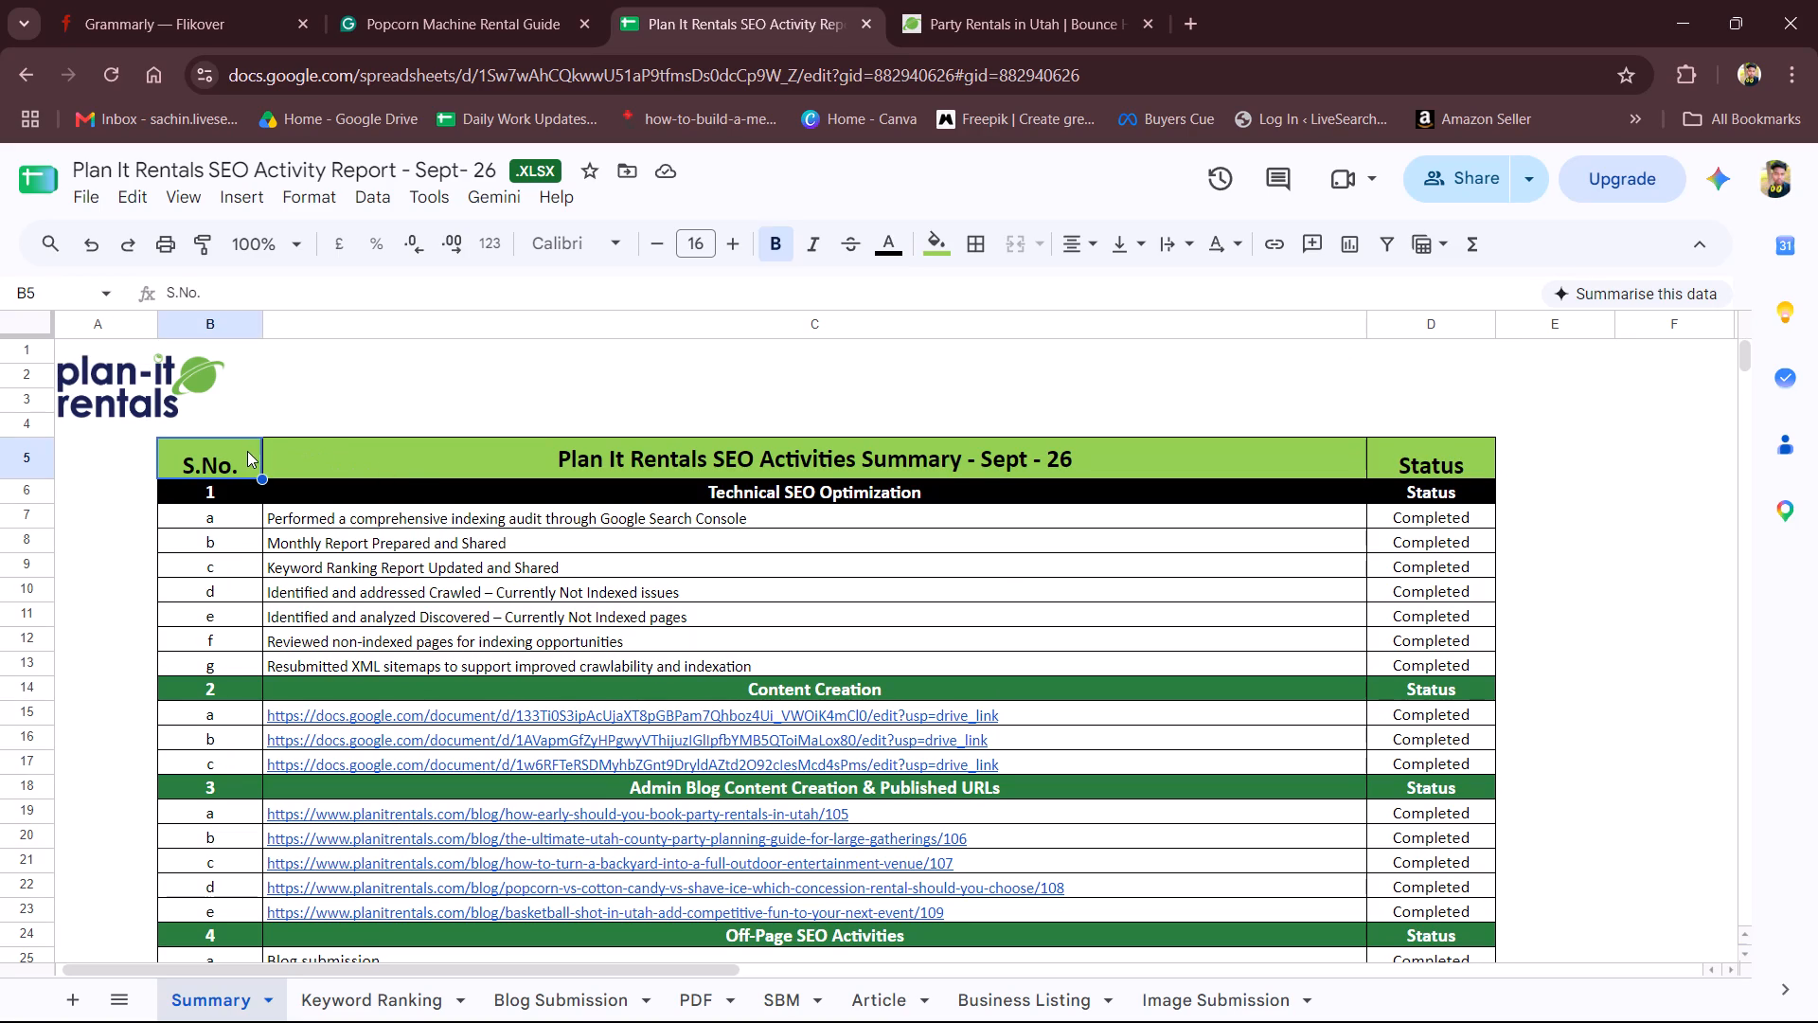
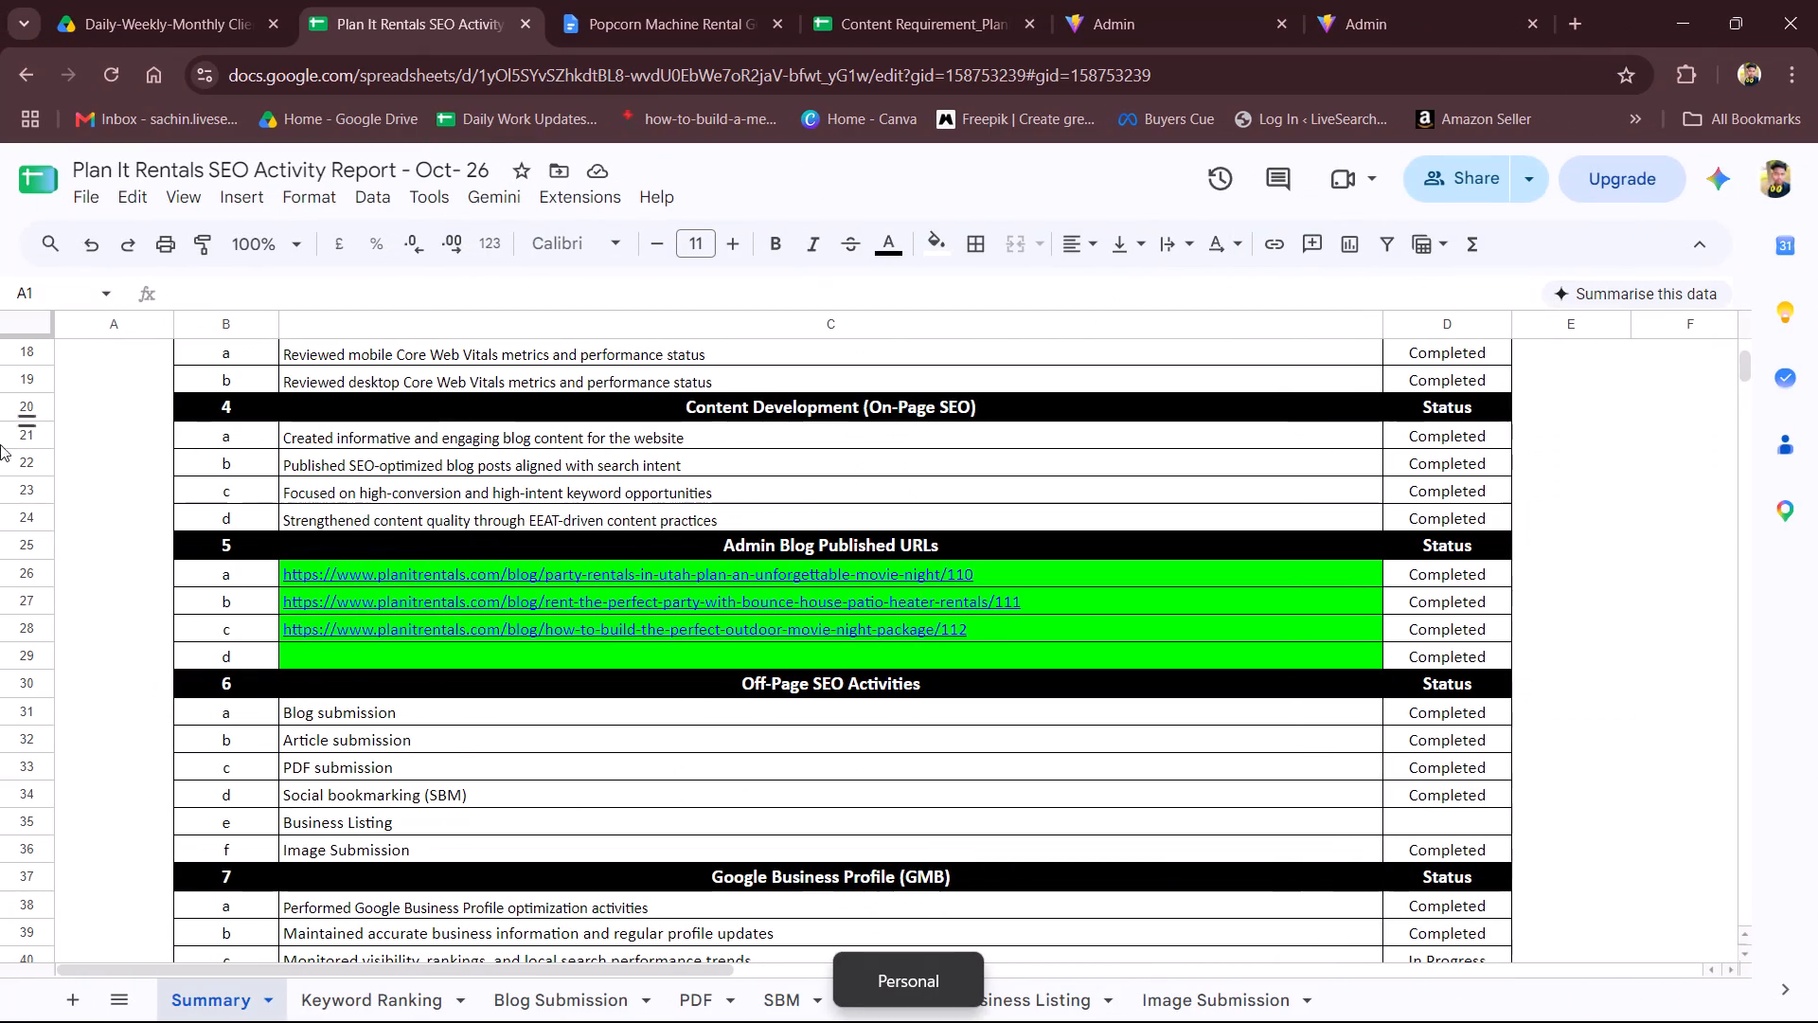
In the October report's Keyword Ranking sheet, check Plan-it Rentals' Google position for "outdoor speaker rental" and record 2 in column D.
left_click(330, 1004)
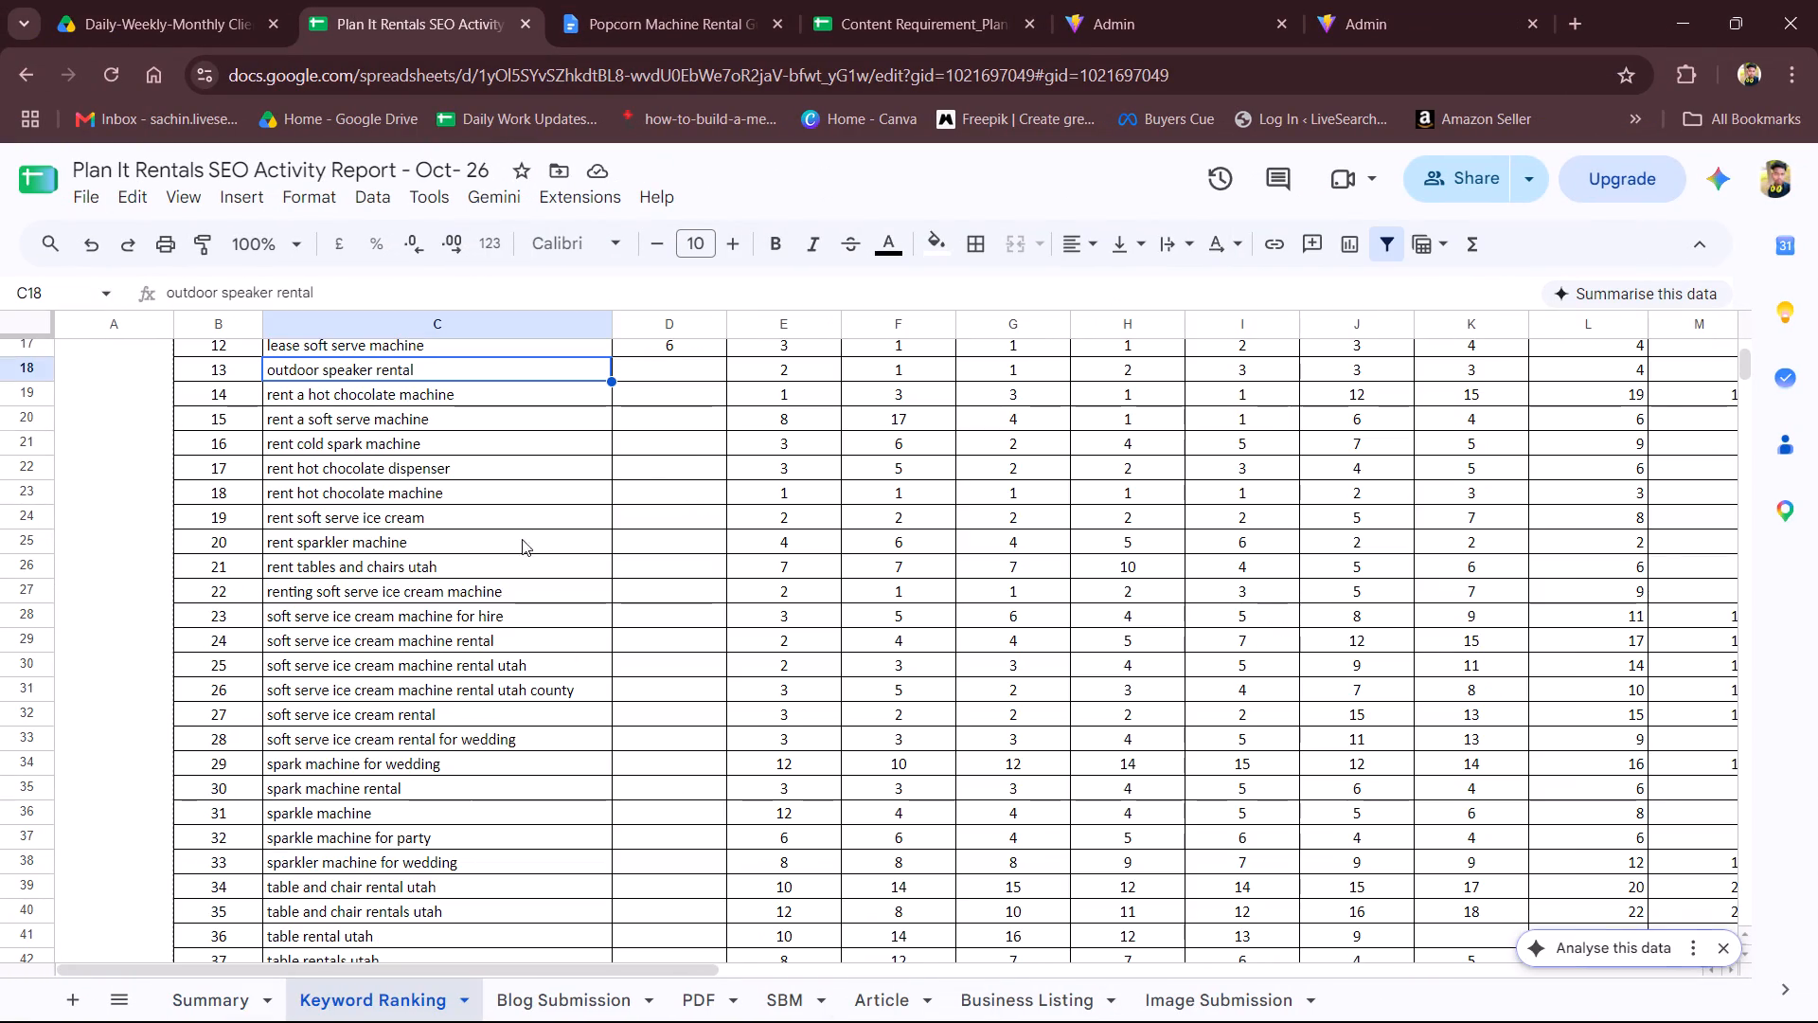
key("ctrl+c")
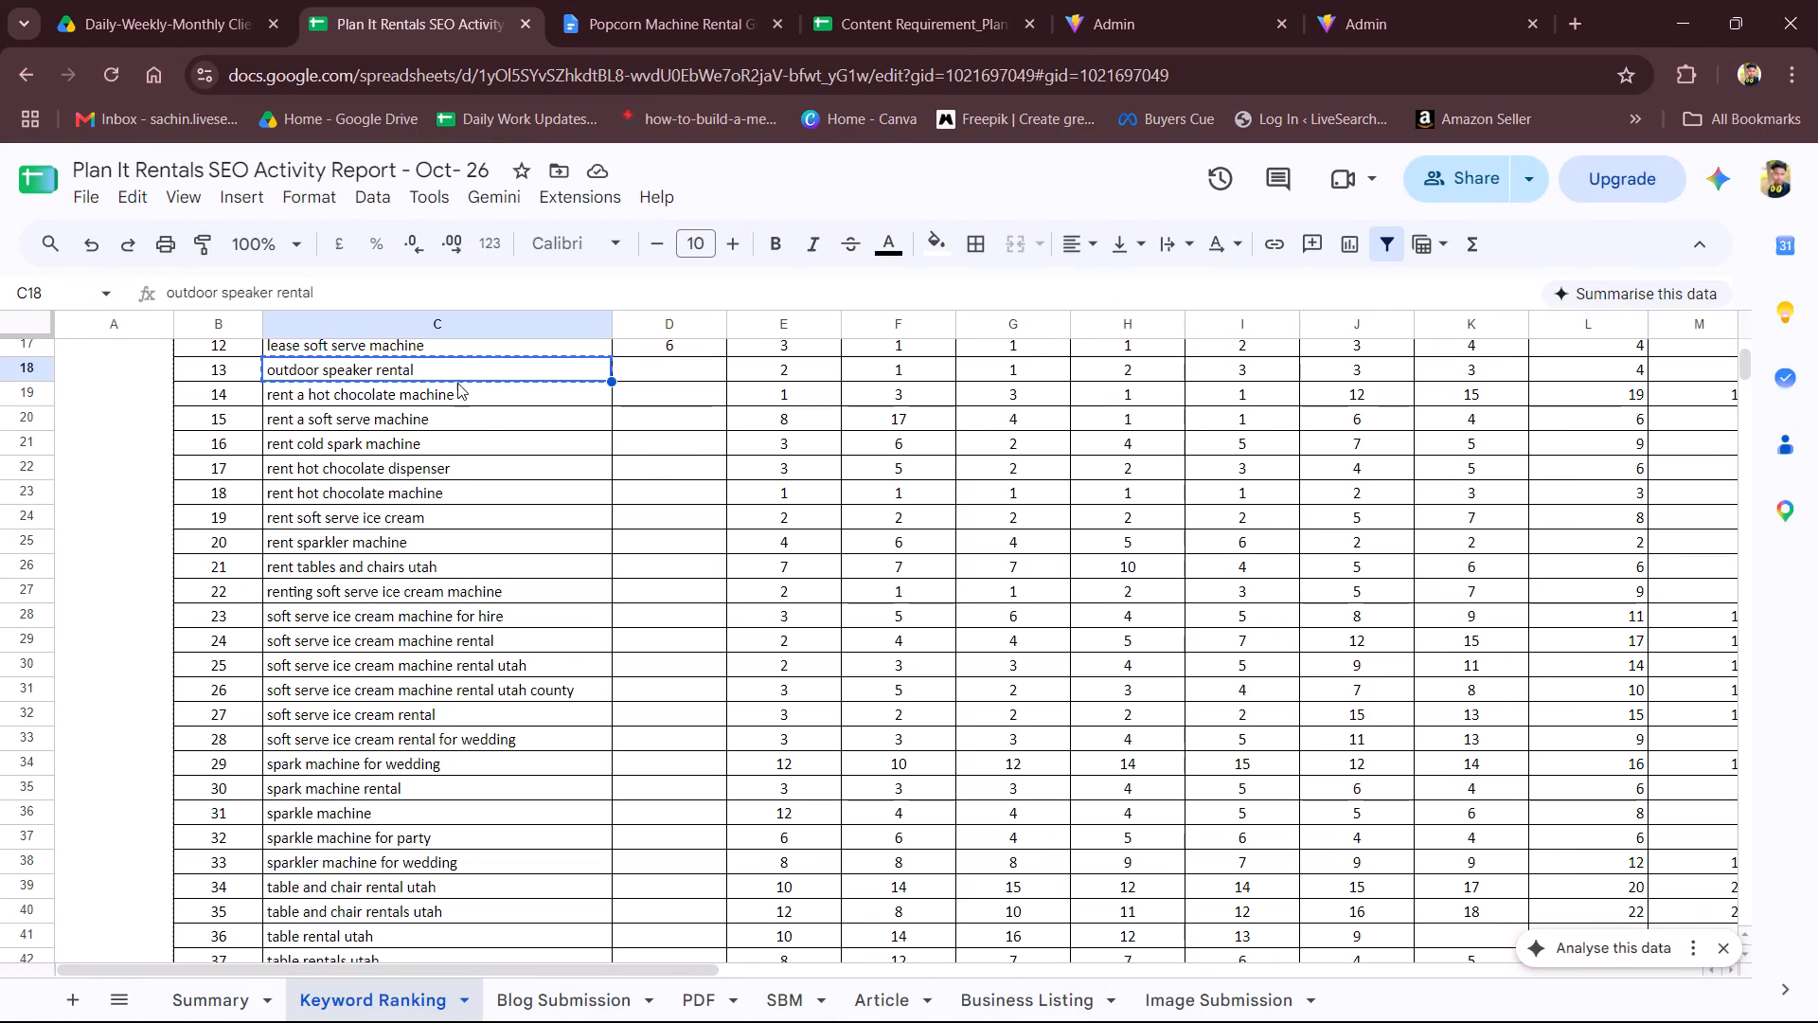
key("alt+Tab")
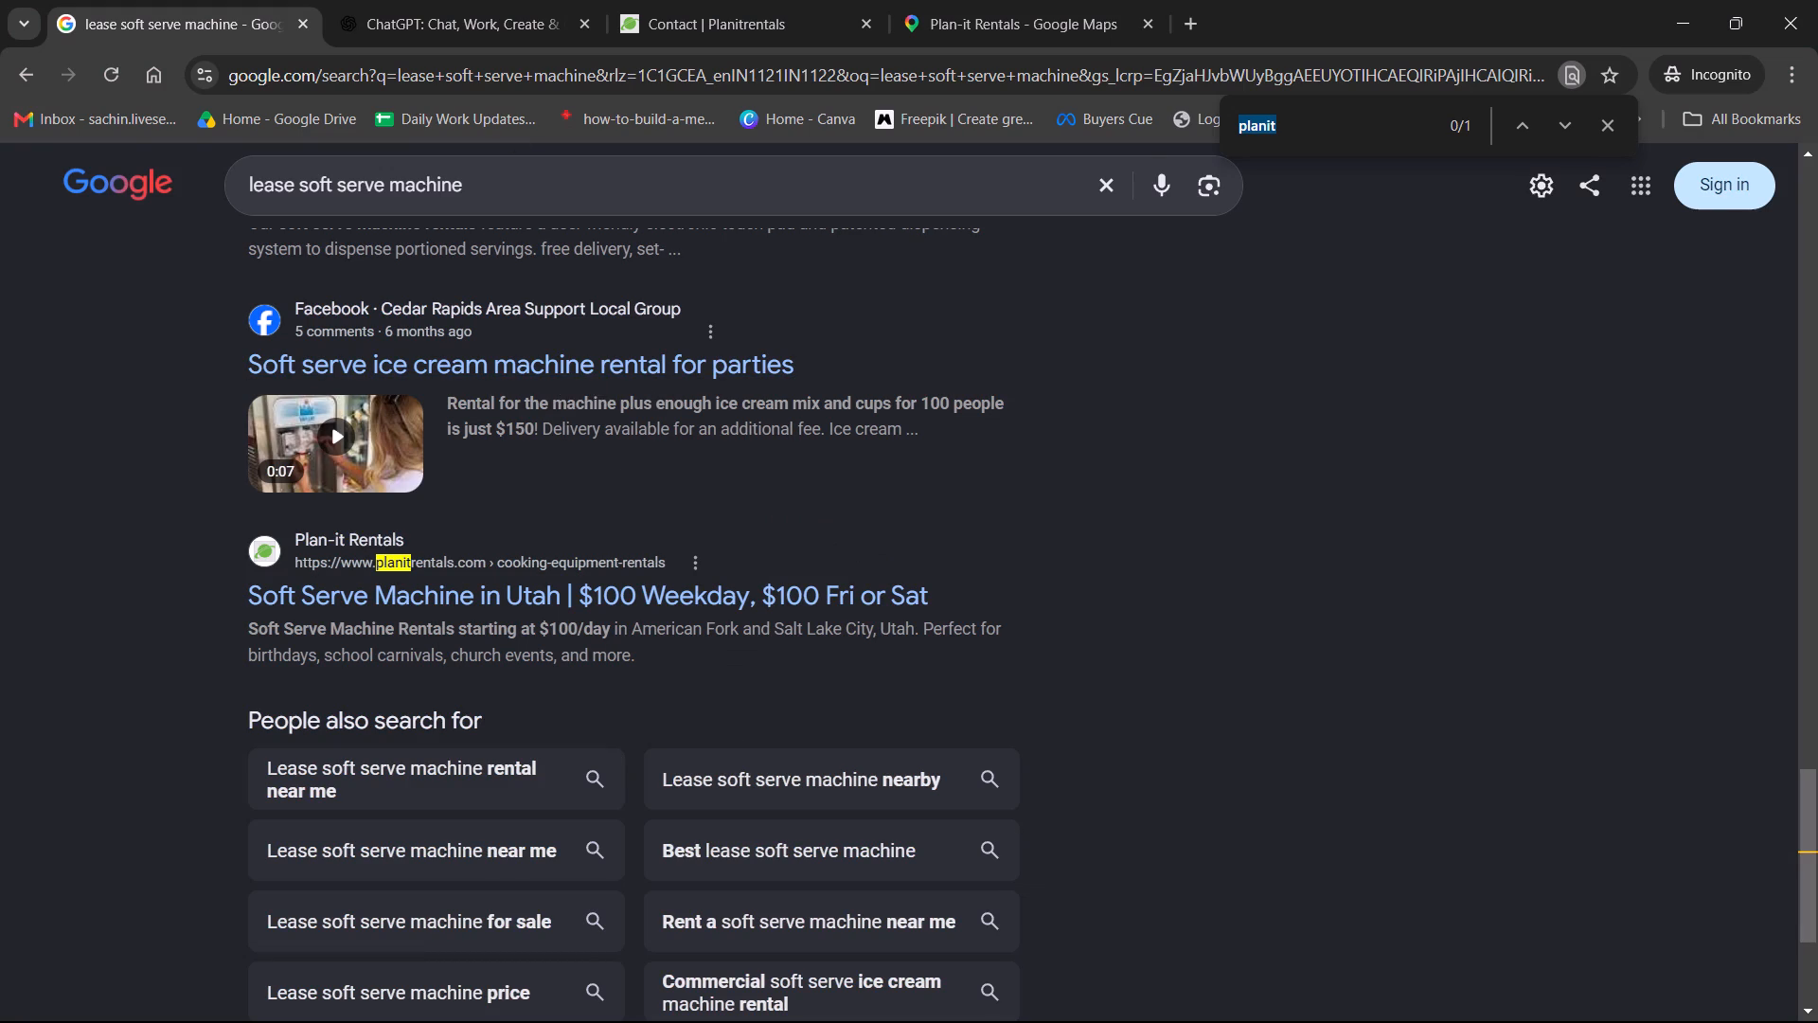
key("alt+Tab")
key("alt+Tab")
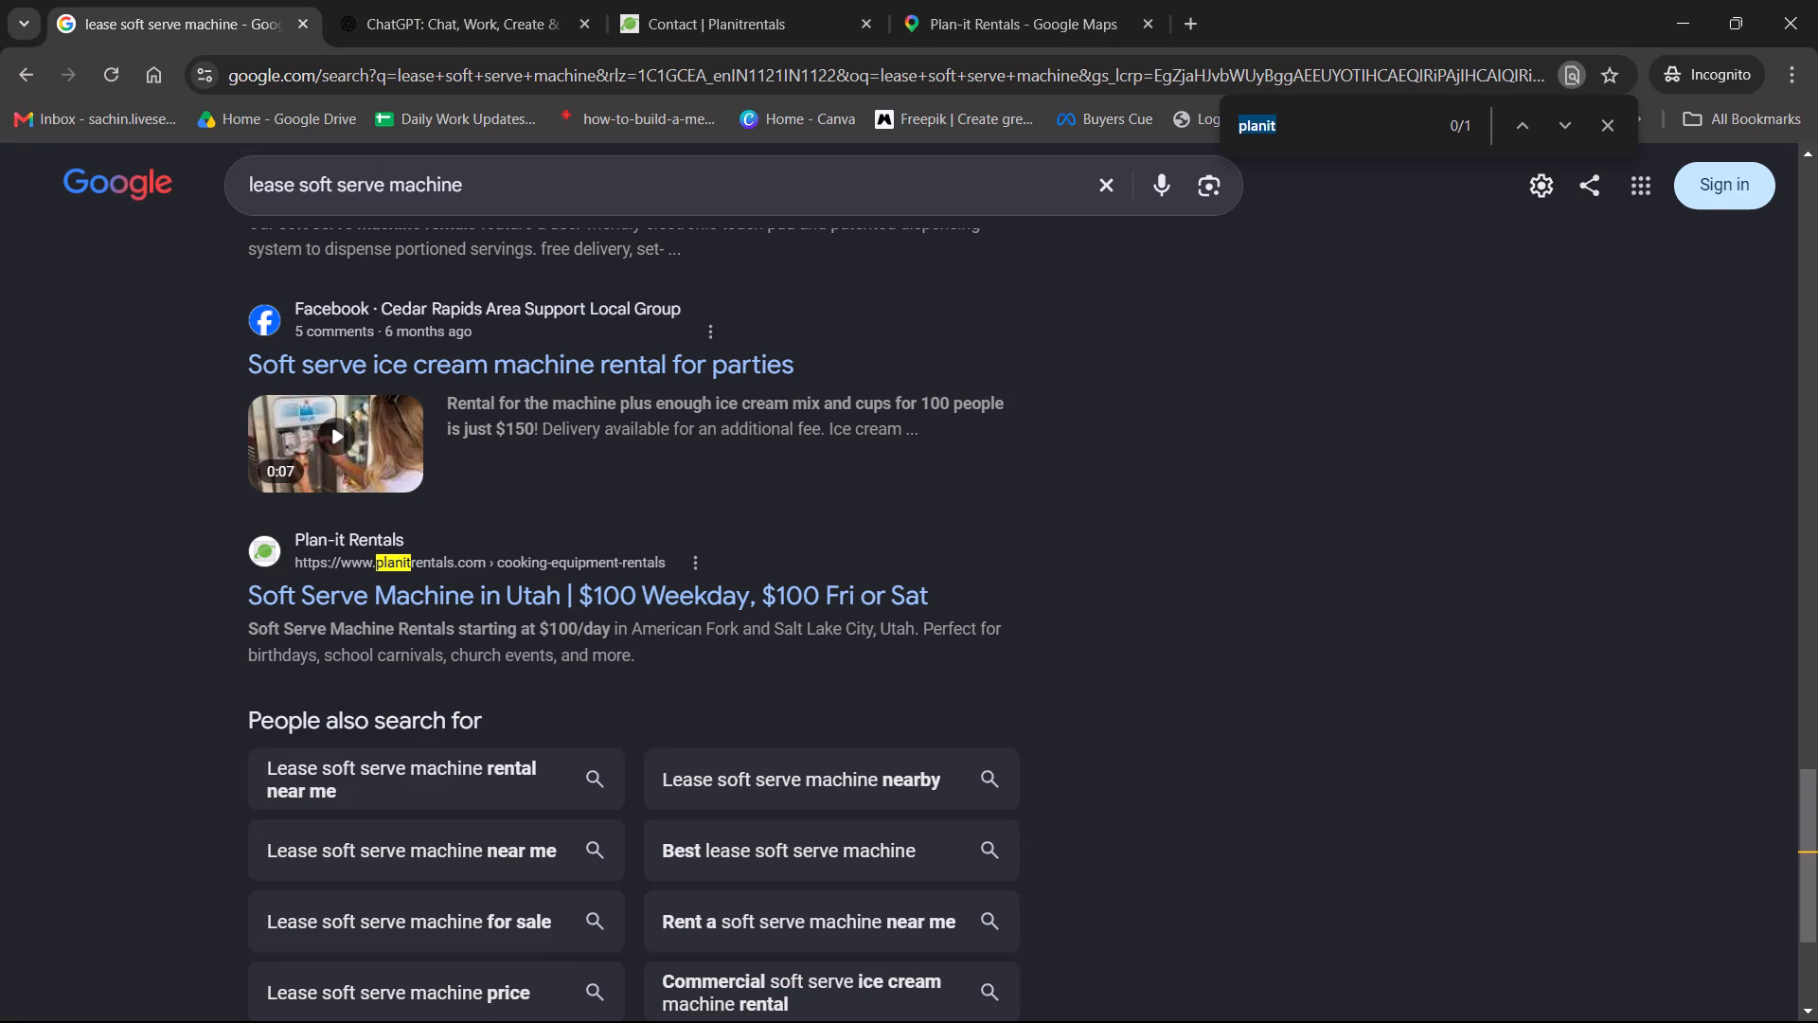
left_click(401, 77)
key("ctrl+v")
key("Return")
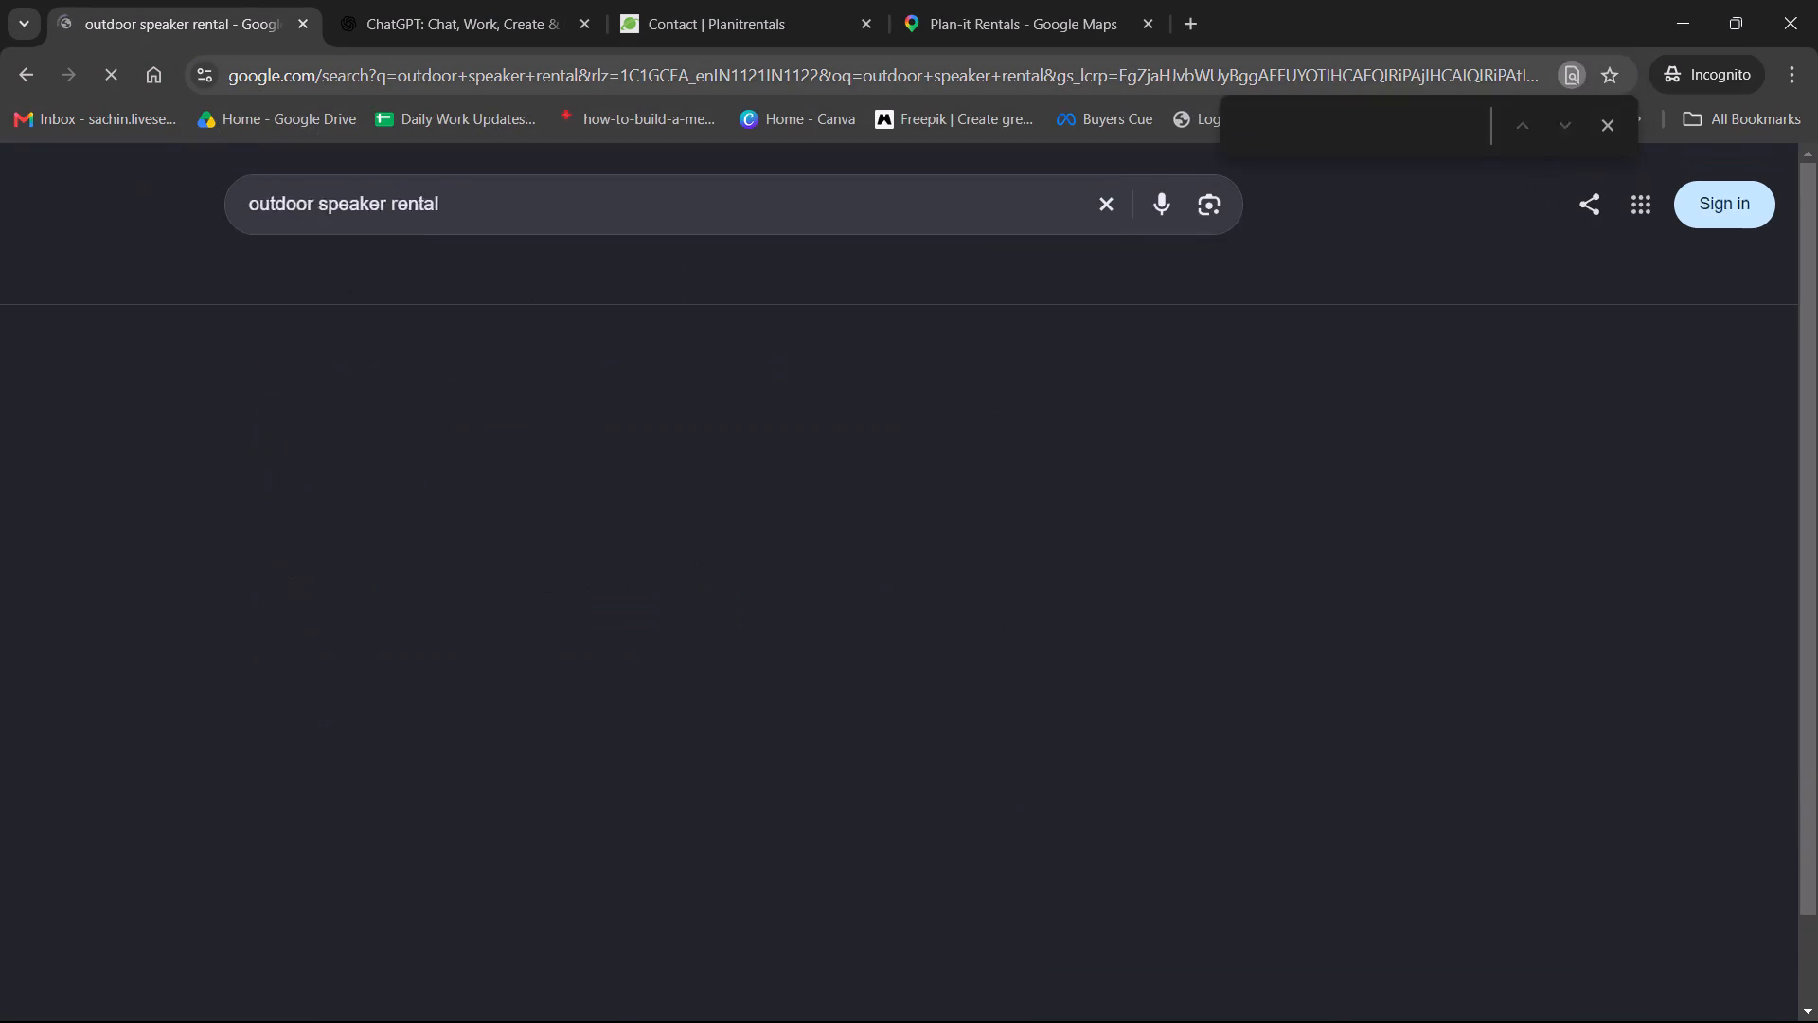
key("ctrl+f")
scroll(1254, 646, "down", 6)
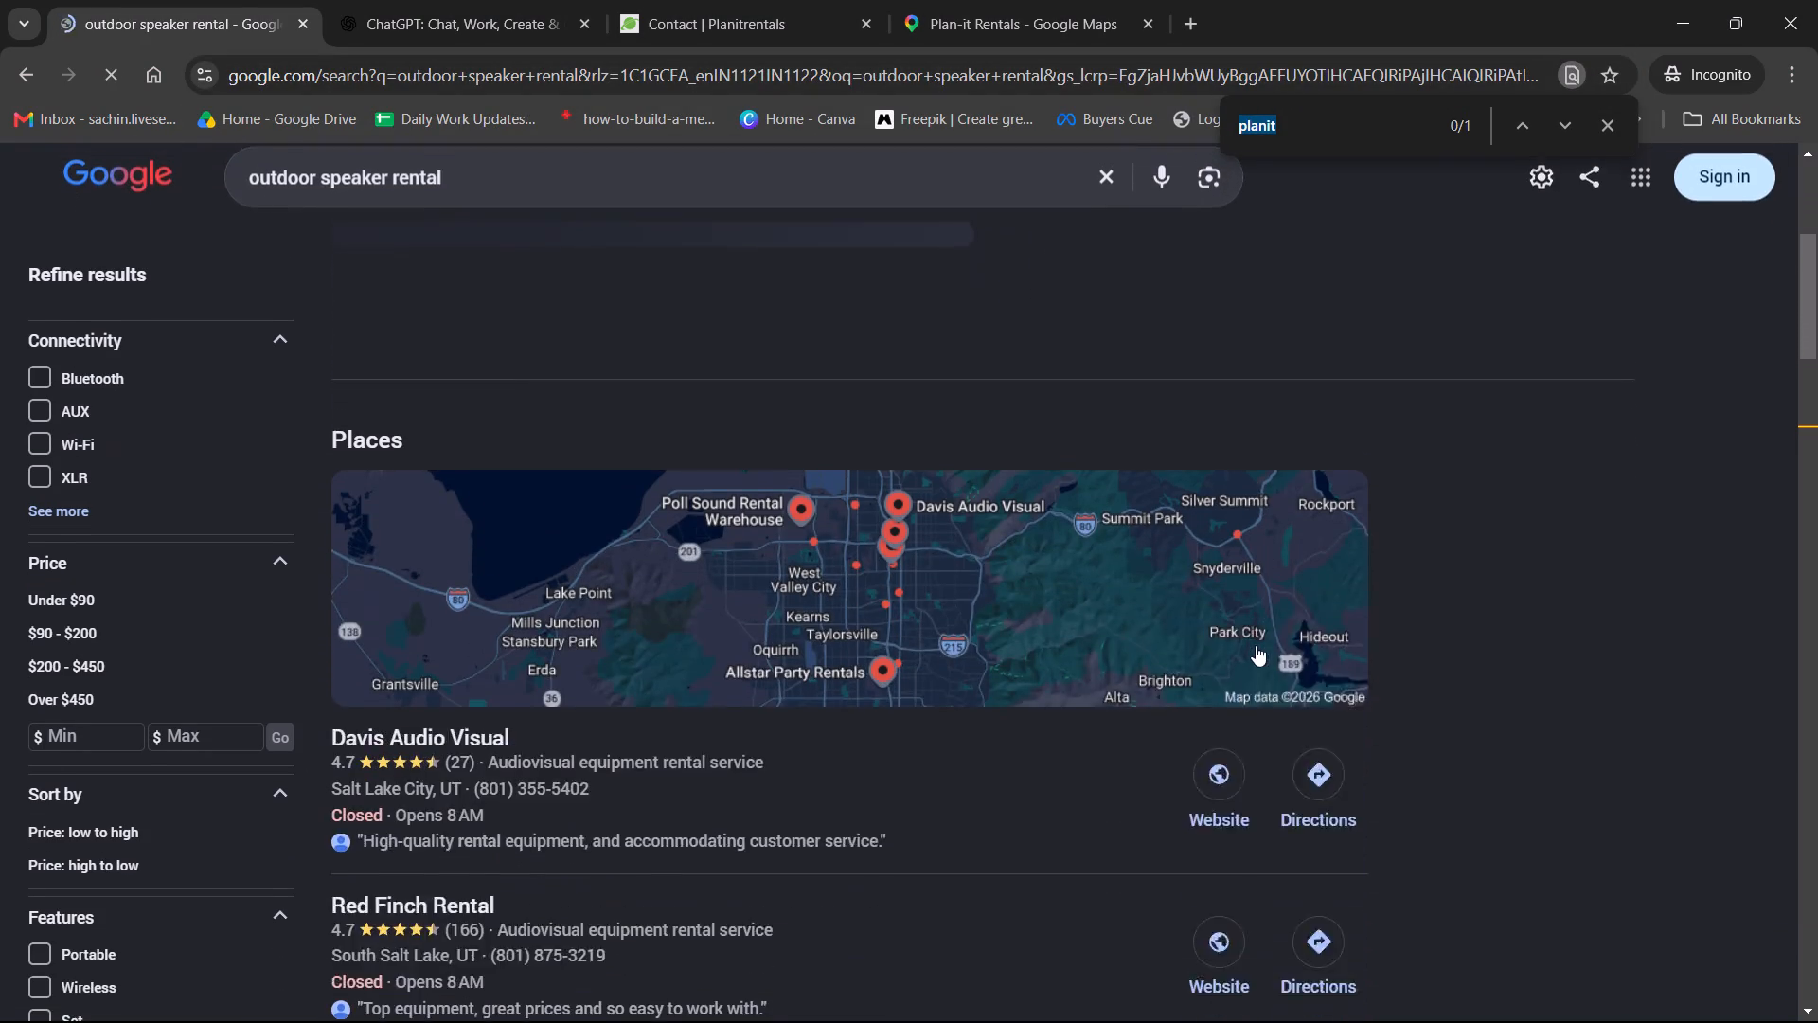
scroll(1256, 645, "down", 4)
scroll(1256, 645, "up", 1)
scroll(1256, 645, "down", 1)
key("alt+Tab")
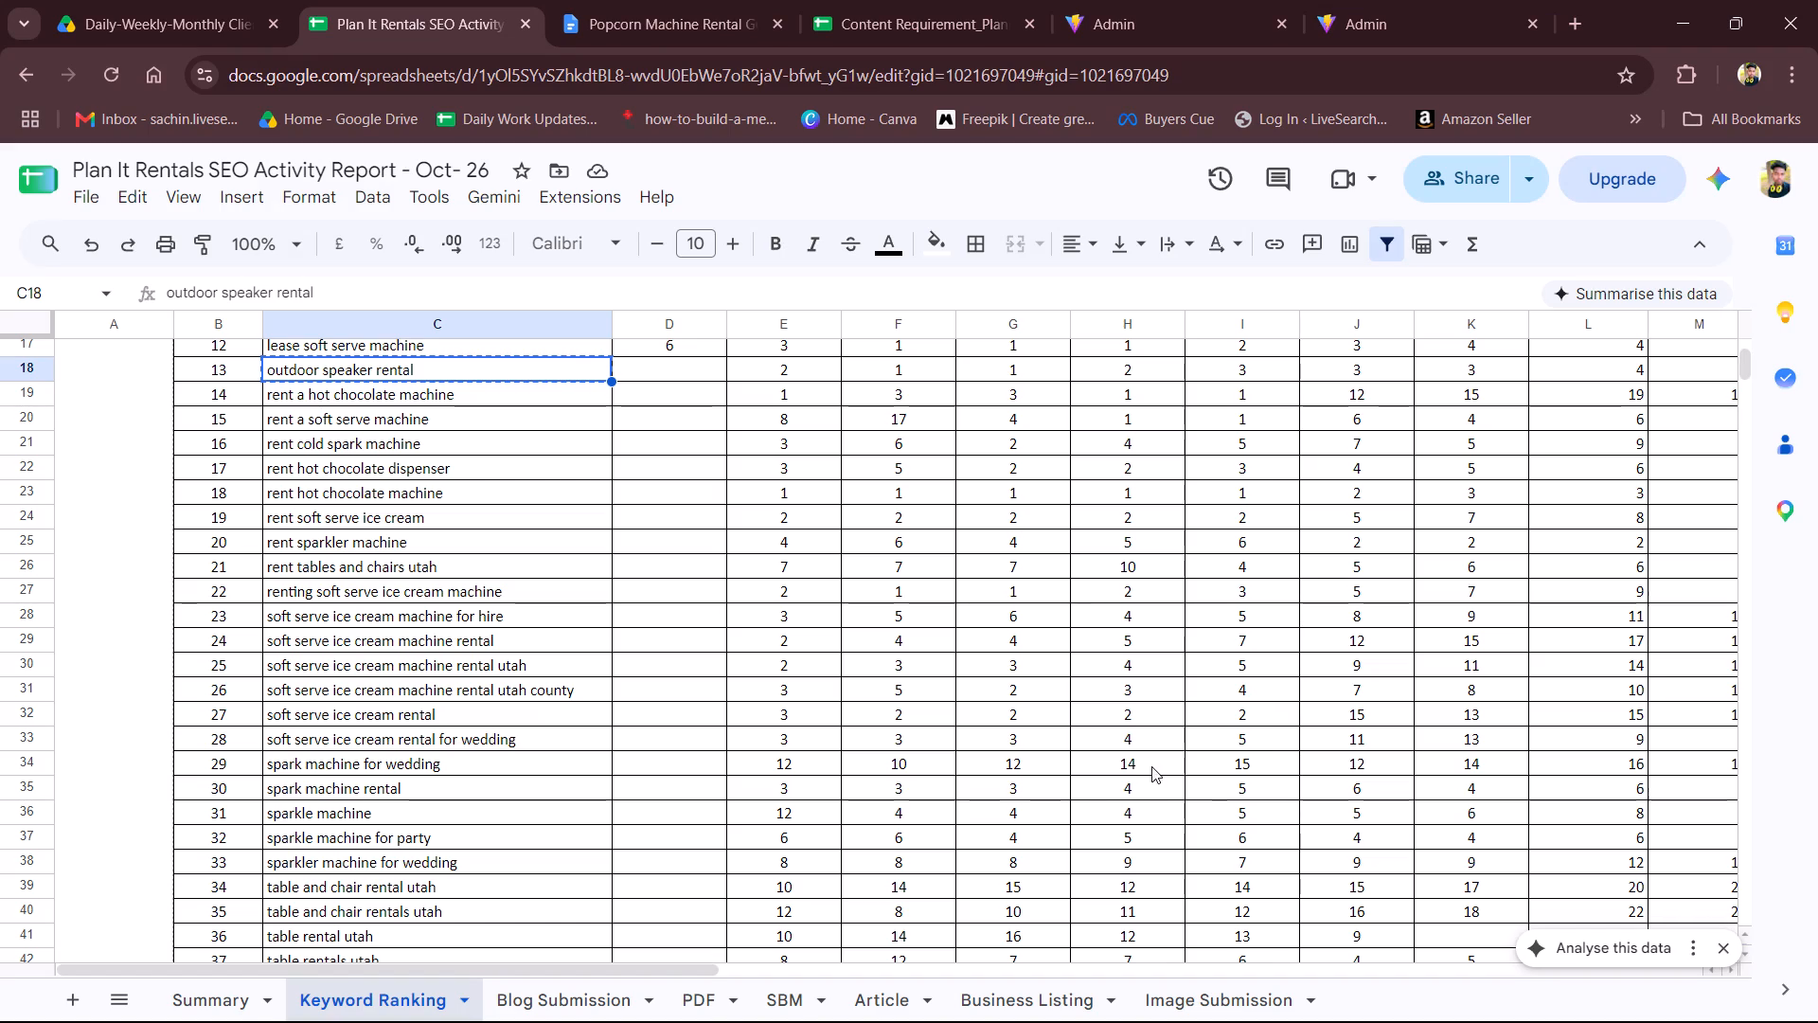
key("Tab")
key("2")
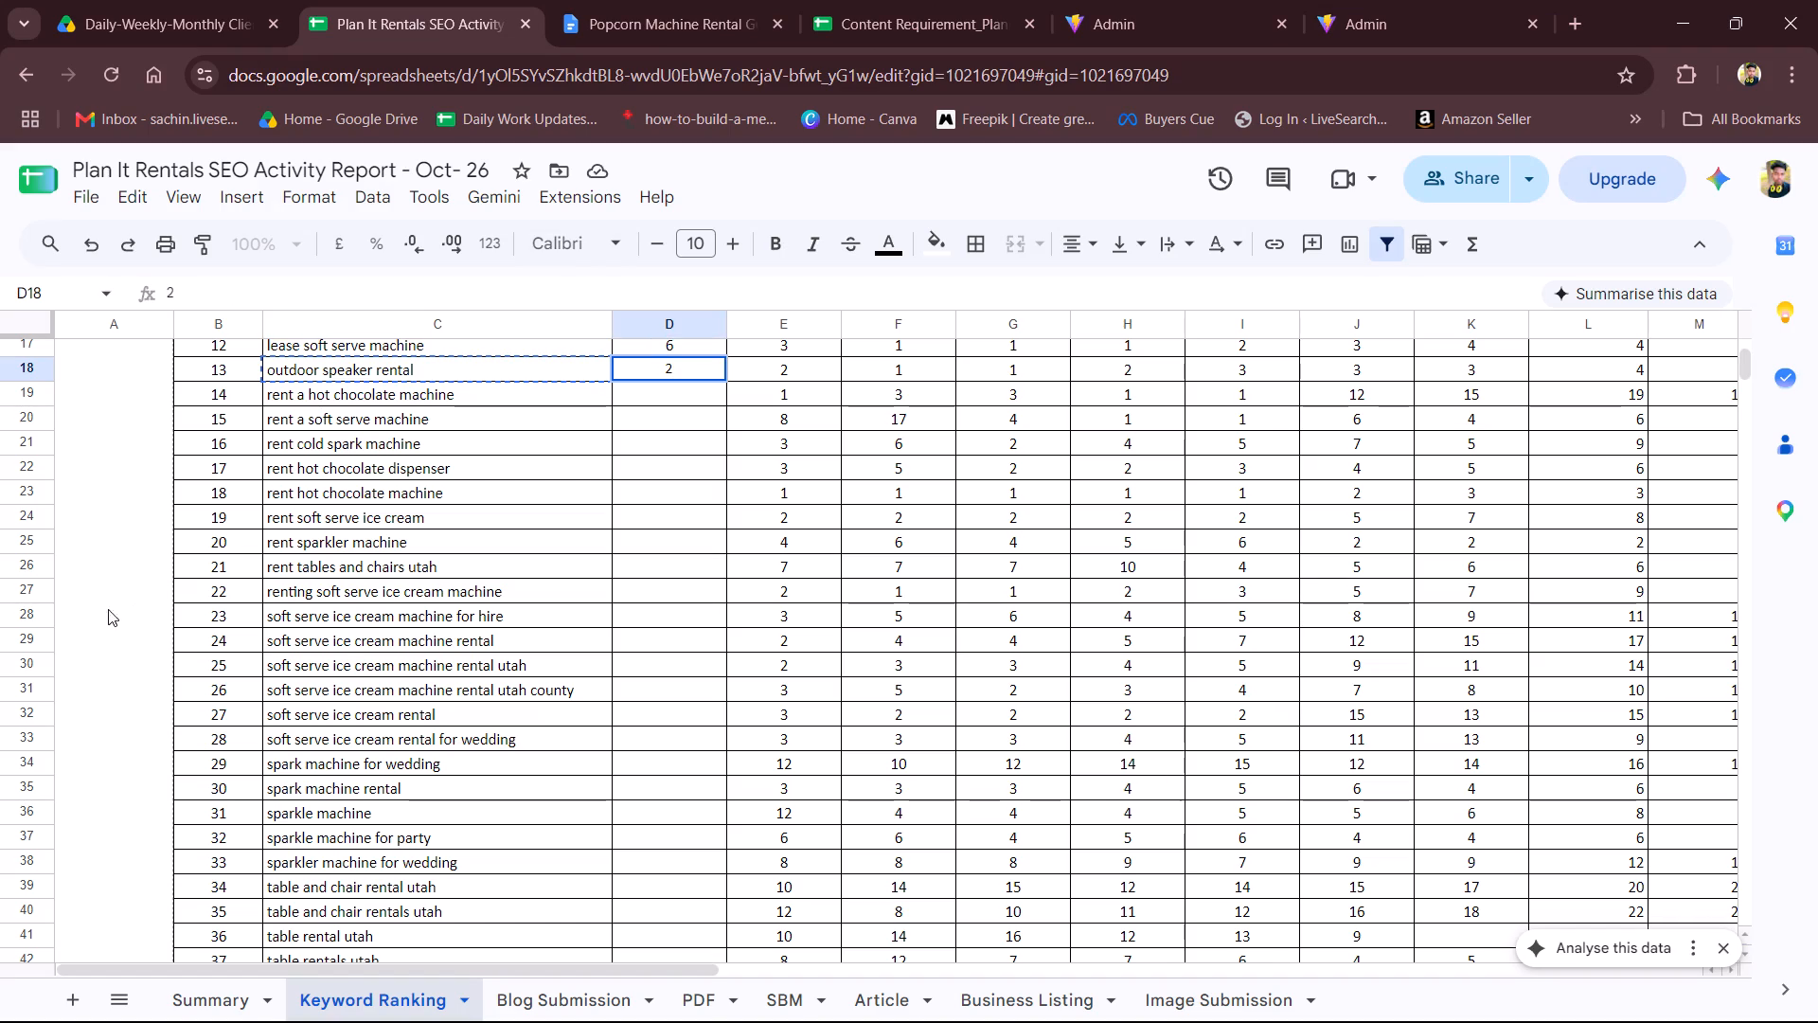
left_click(88, 657)
Search Google for "rent a hot chocolate machine", locate the planit listing, and record rank 1 for that keyword in column D.
left_click(431, 397)
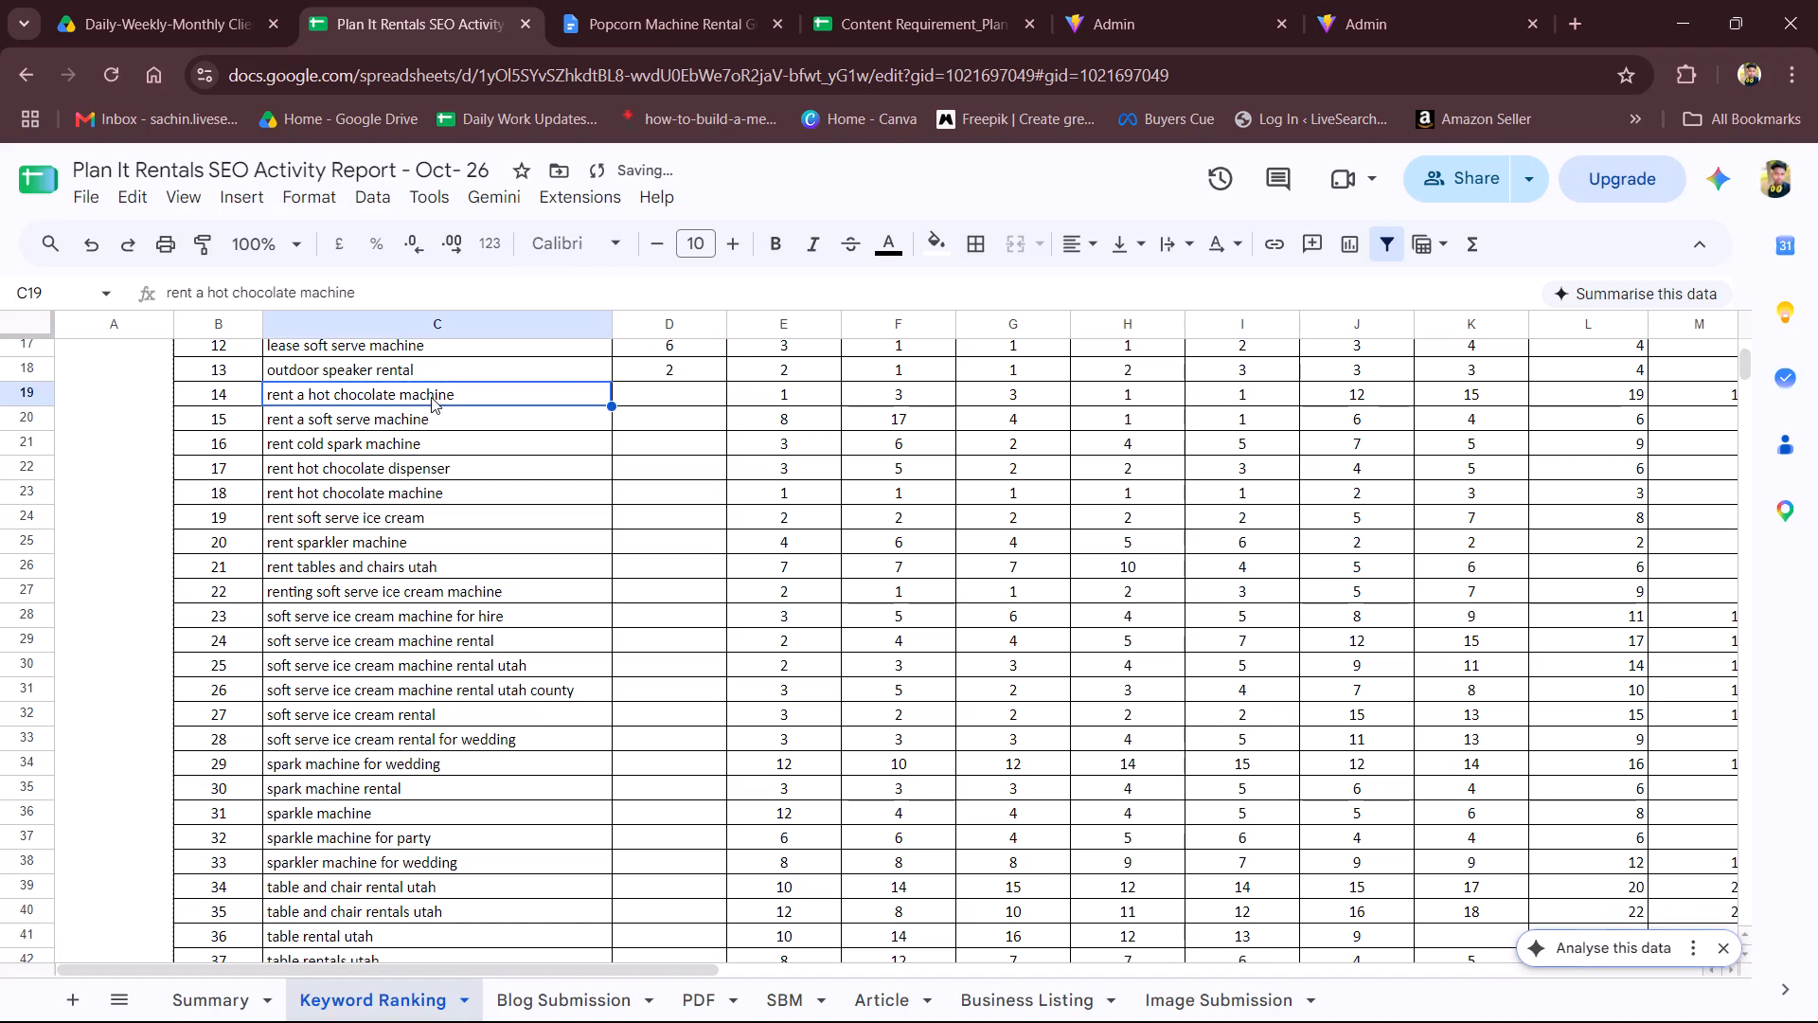
key("ctrl+c")
key("alt+Tab")
left_click(480, 63)
key("ctrl+v")
key("Return")
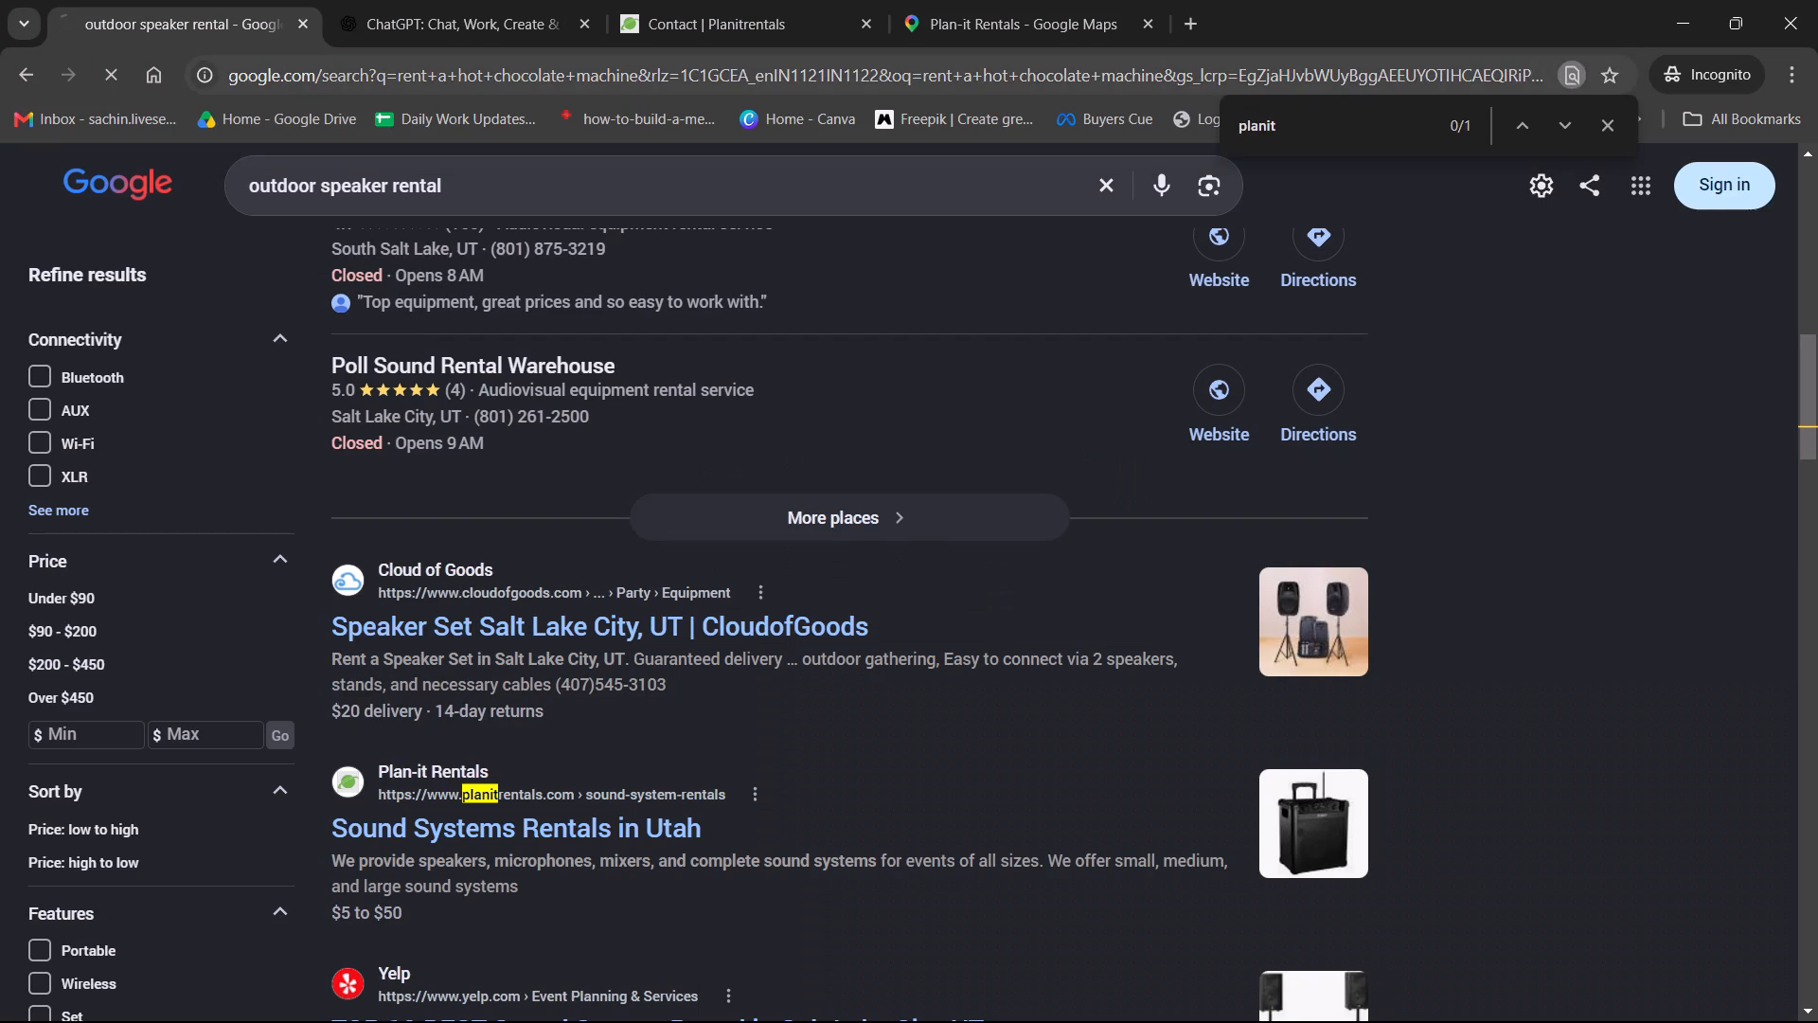
key("ctrl+f")
scroll(657, 509, "down", 1)
key("alt+Tab")
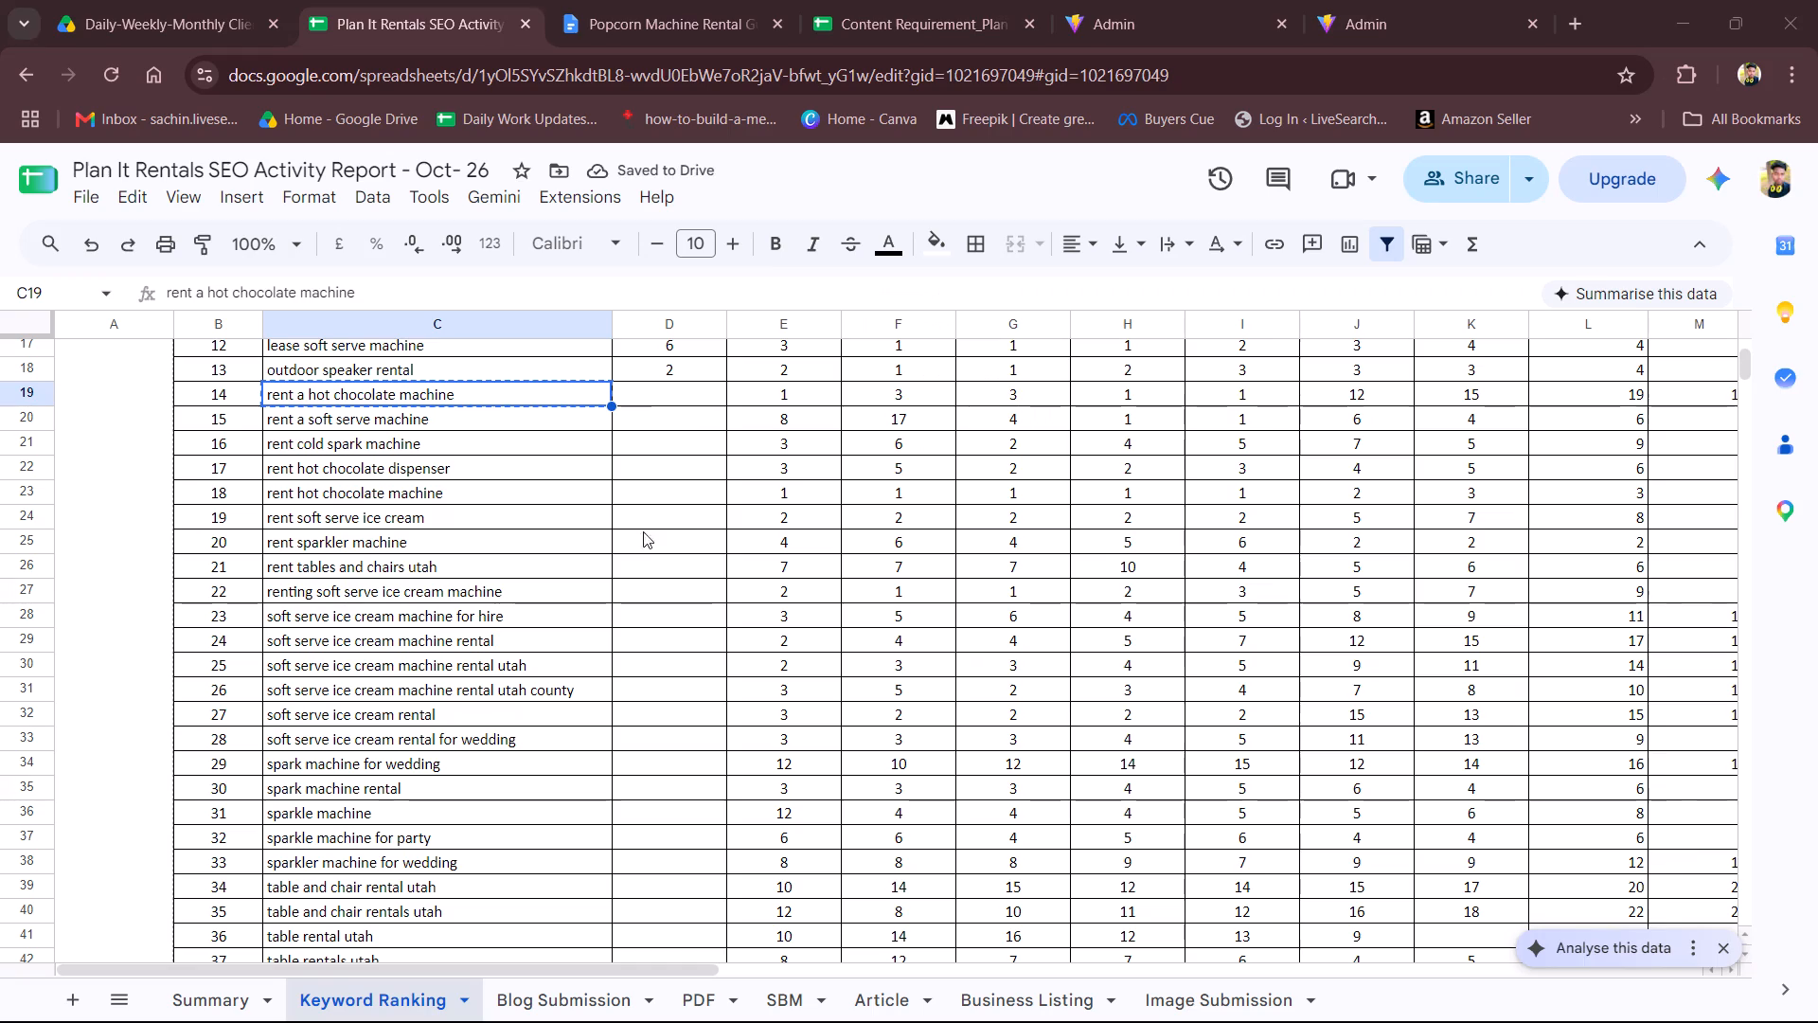
left_click(678, 387)
key("1")
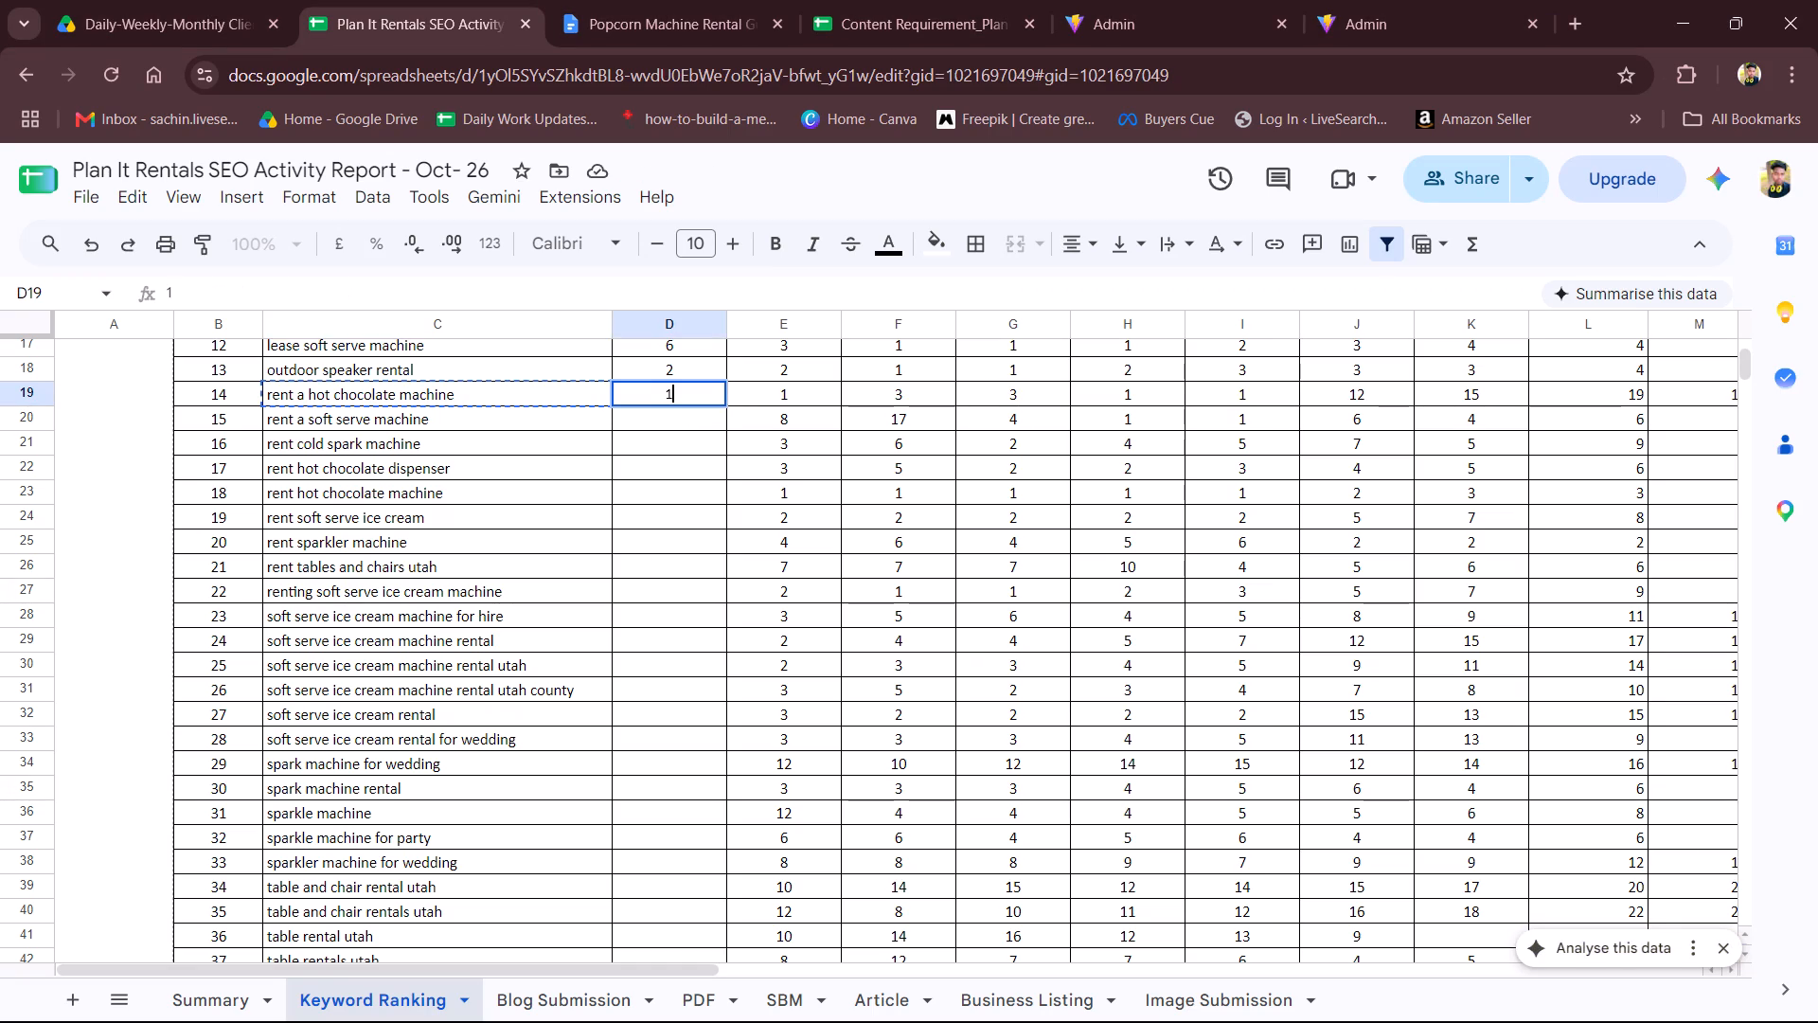
Search Google for "rent a soft serve machine", locate the planit listing, and record rank 1 beside that keyword in column D.
left_click(477, 411)
key("ctrl+c")
key("alt+Tab")
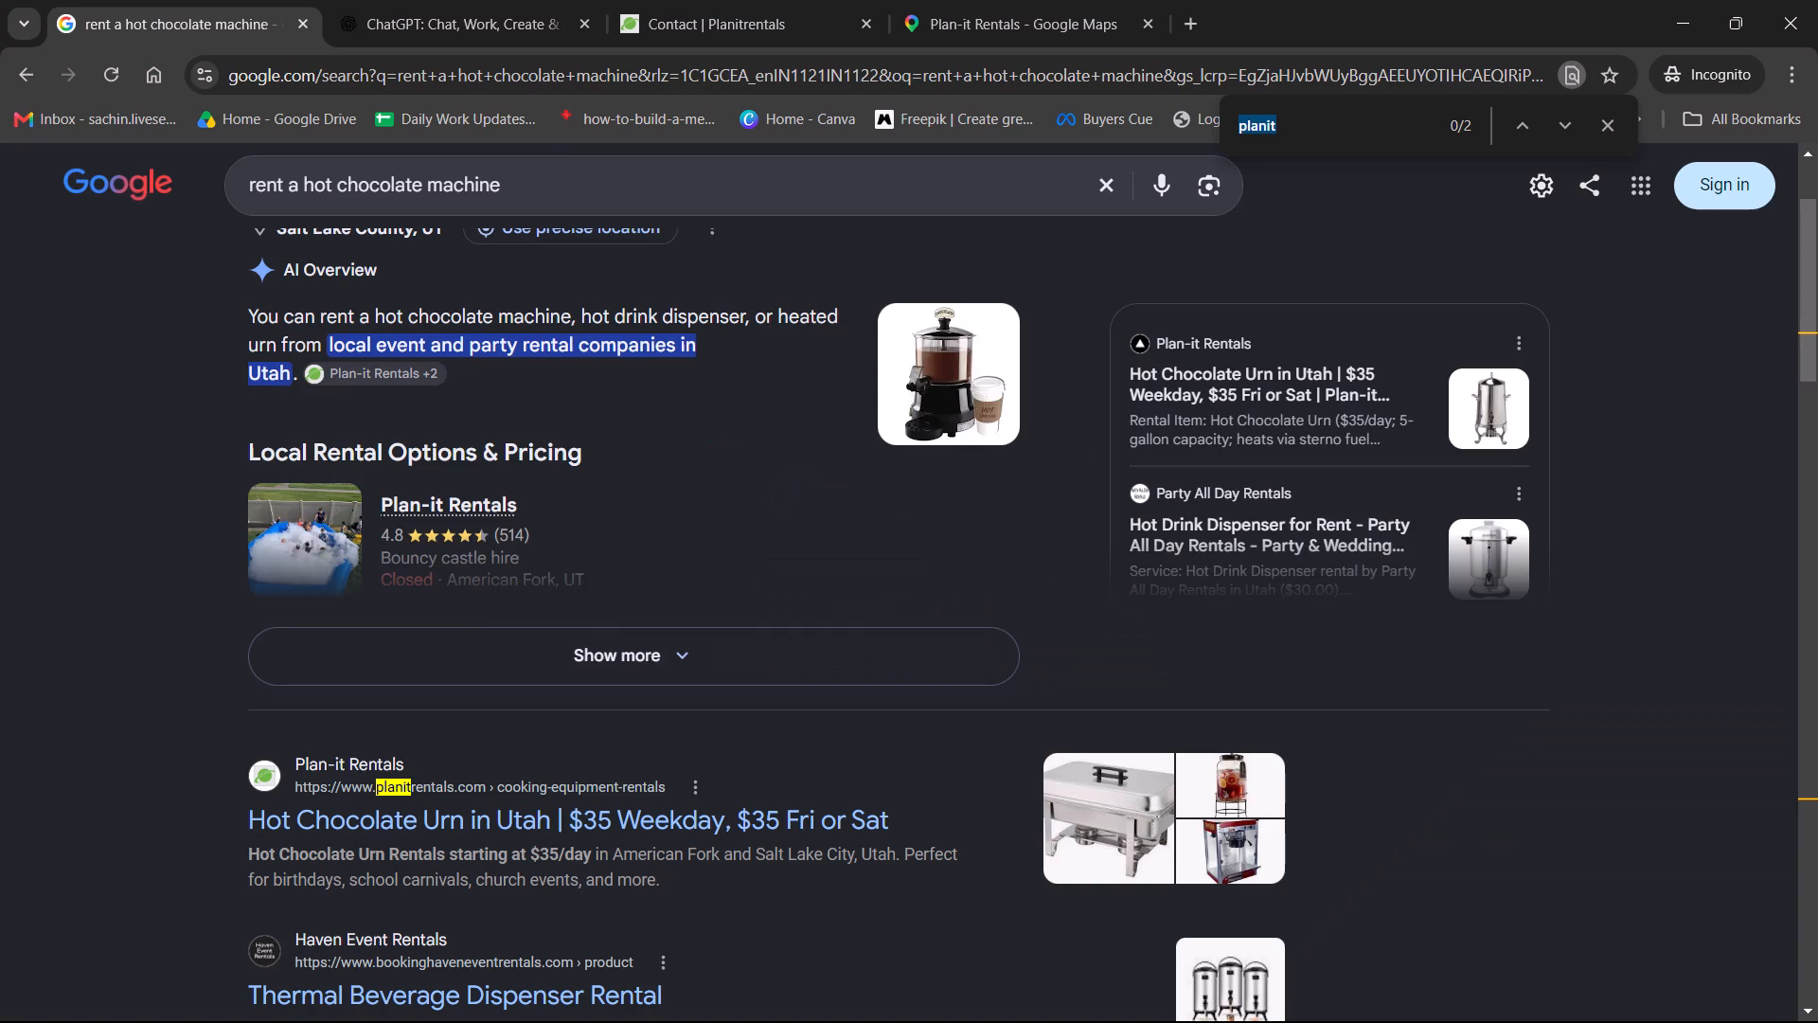
left_click(558, 66)
key("ctrl+v")
key("Return")
key("ctrl+f")
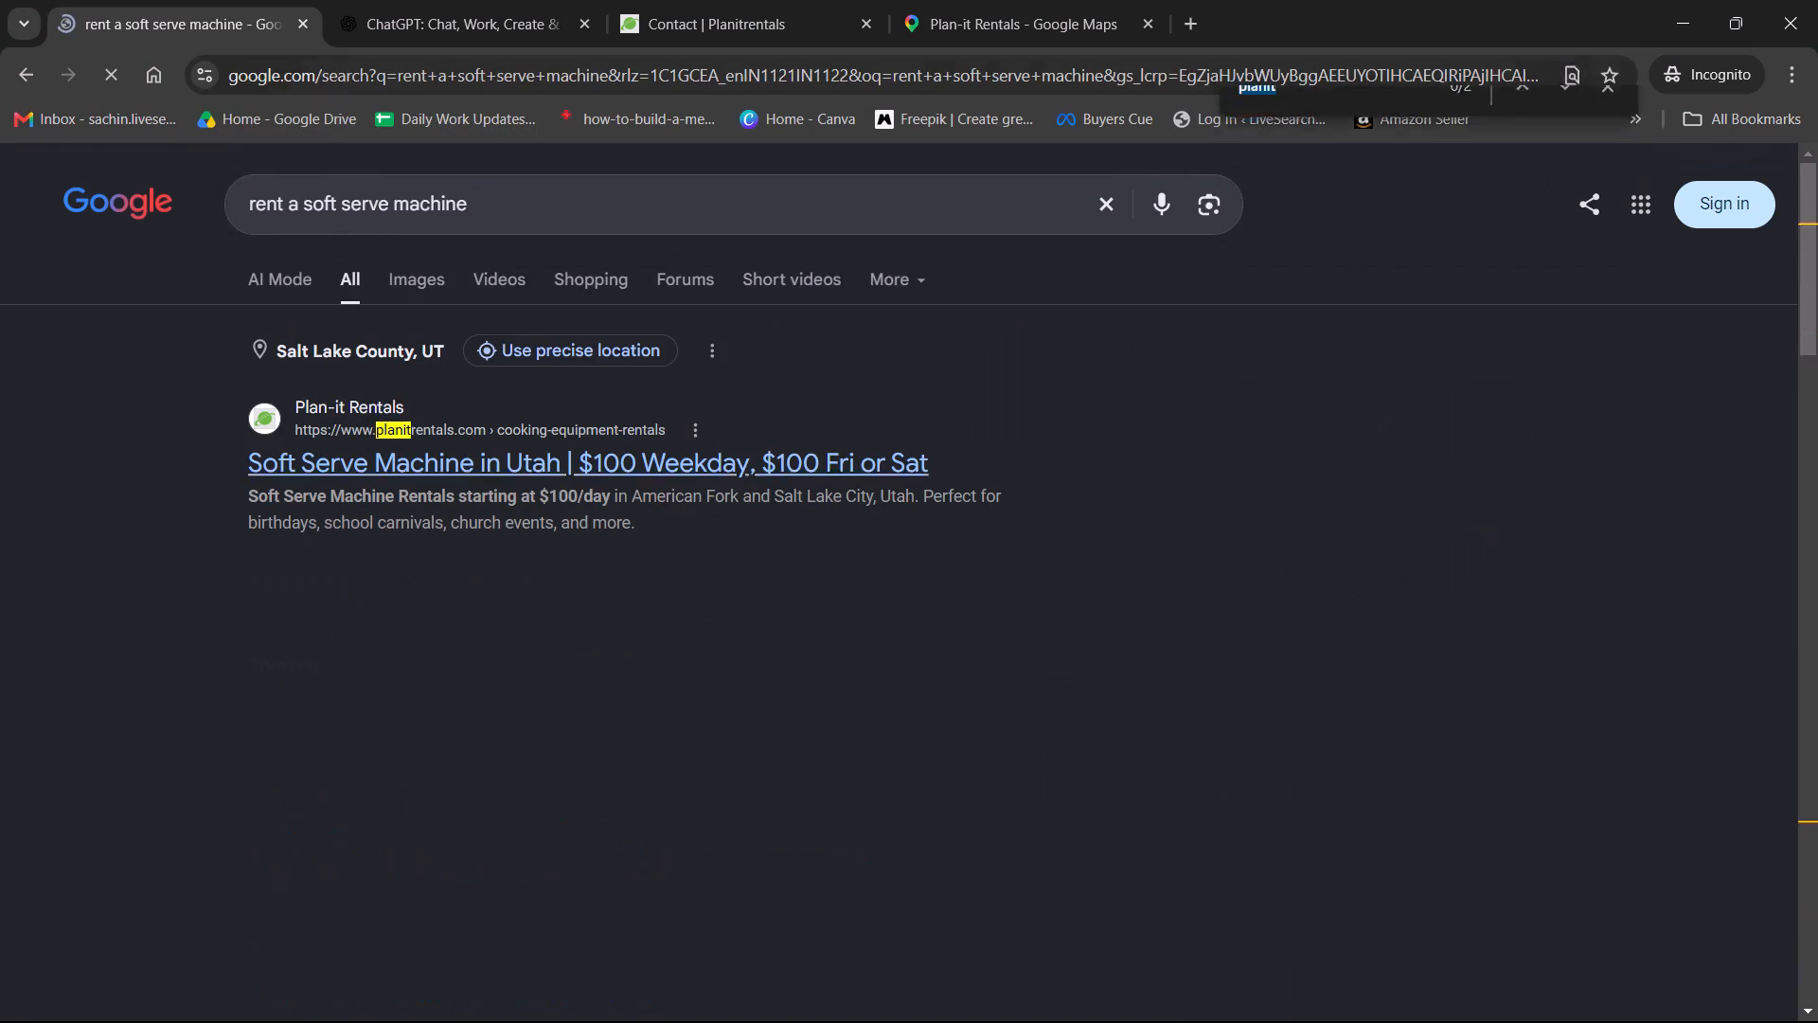
key("alt+Tab")
key("Tab")
key("1")
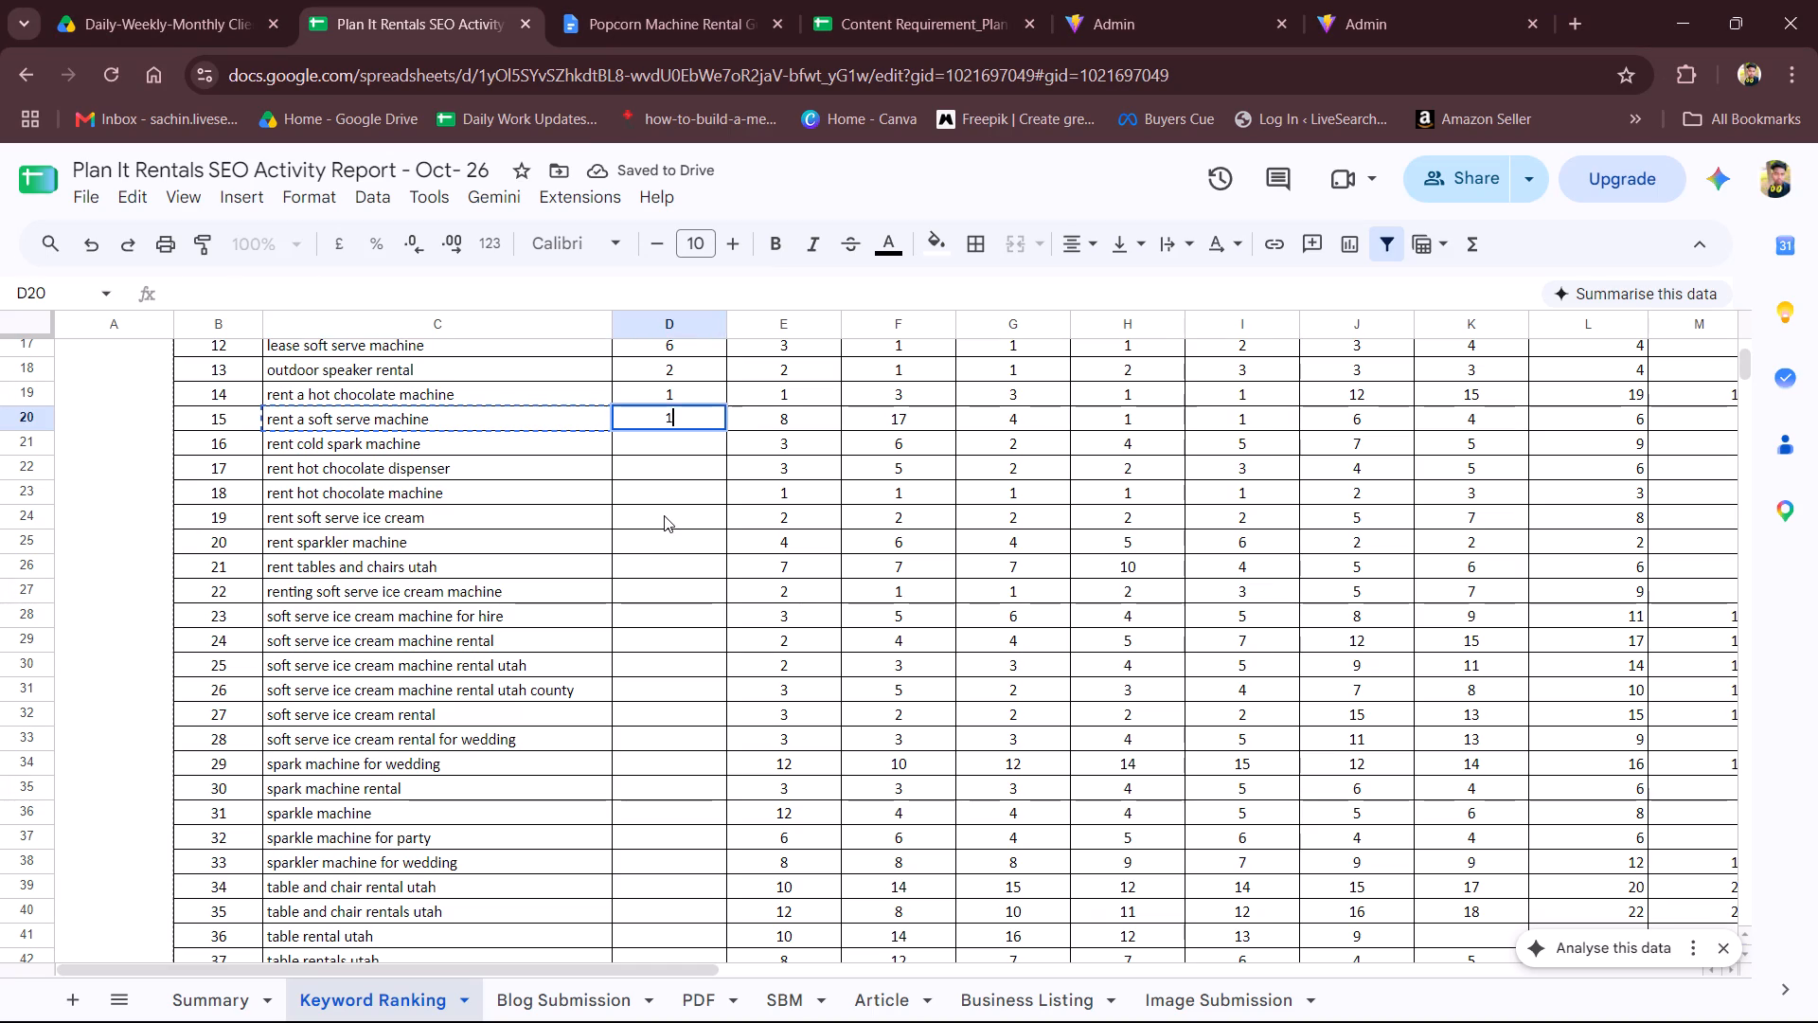
Search Google for "rent cold spark machine", find Plan-it Rentals' organic position, and record 3 for that keyword in column D.
left_click(463, 446)
key("ctrl+c")
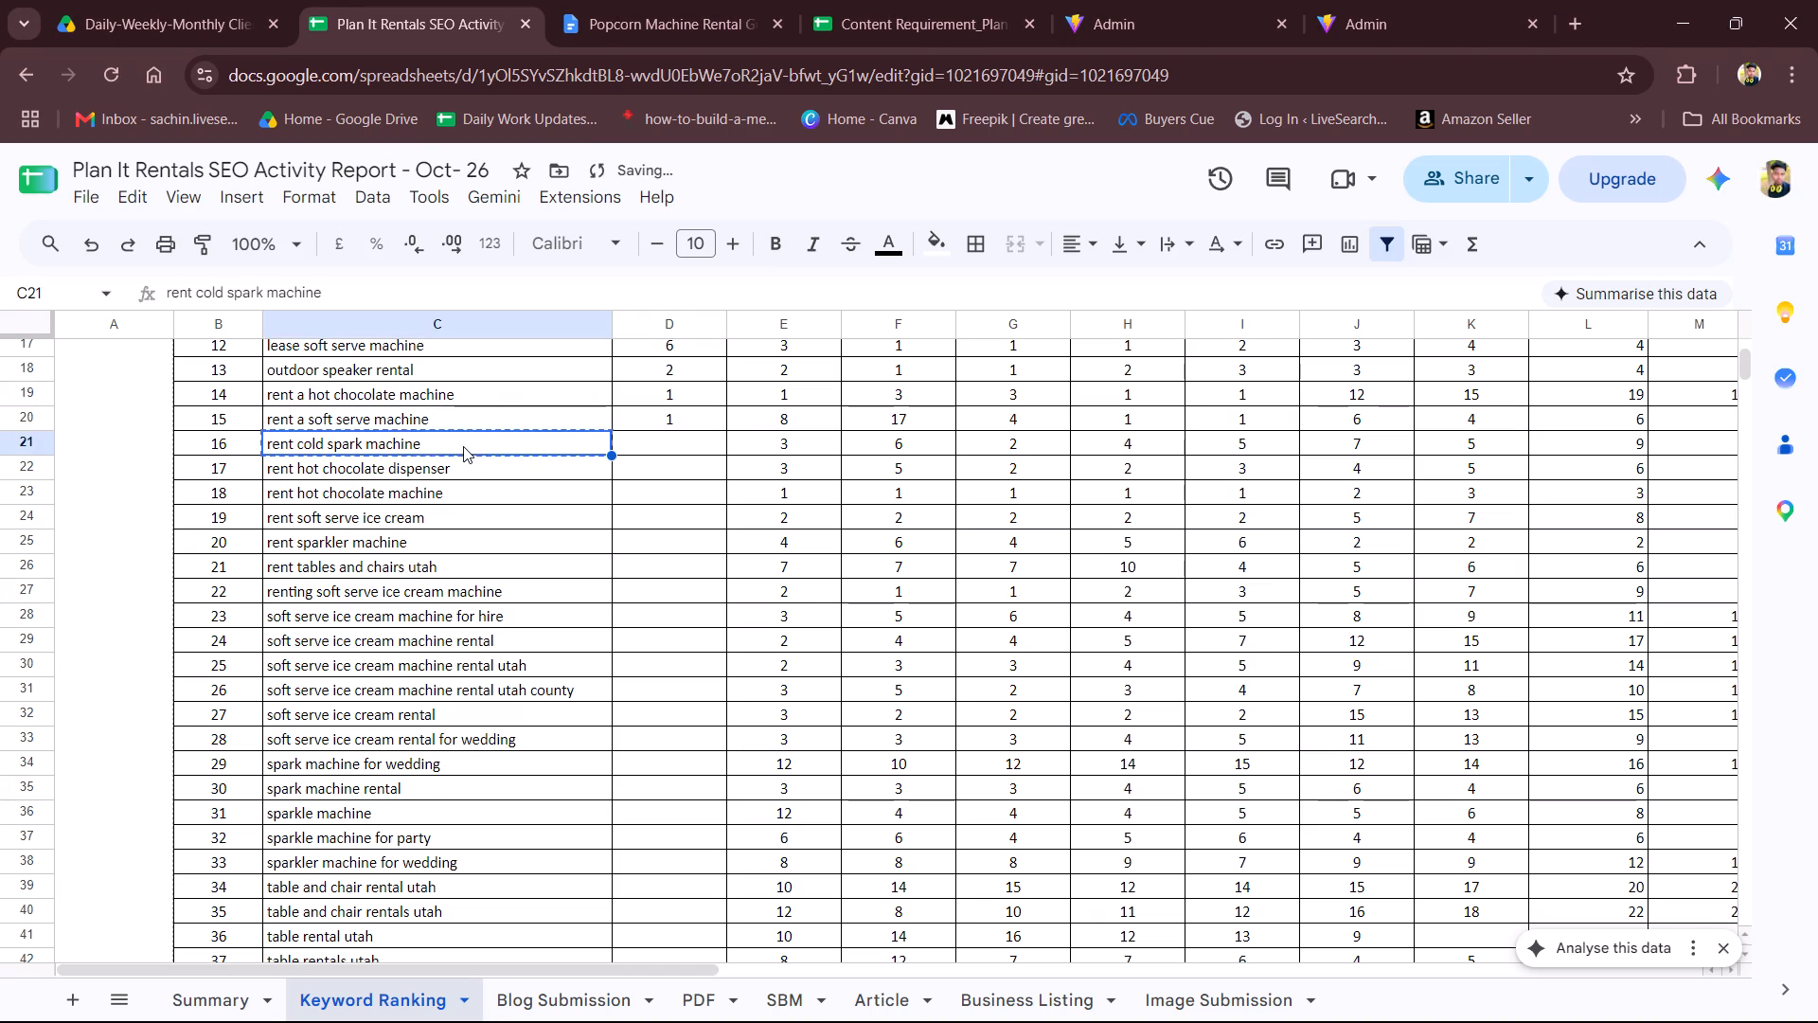
key("alt+Tab")
left_click(481, 70)
key("ctrl+v")
key("Return")
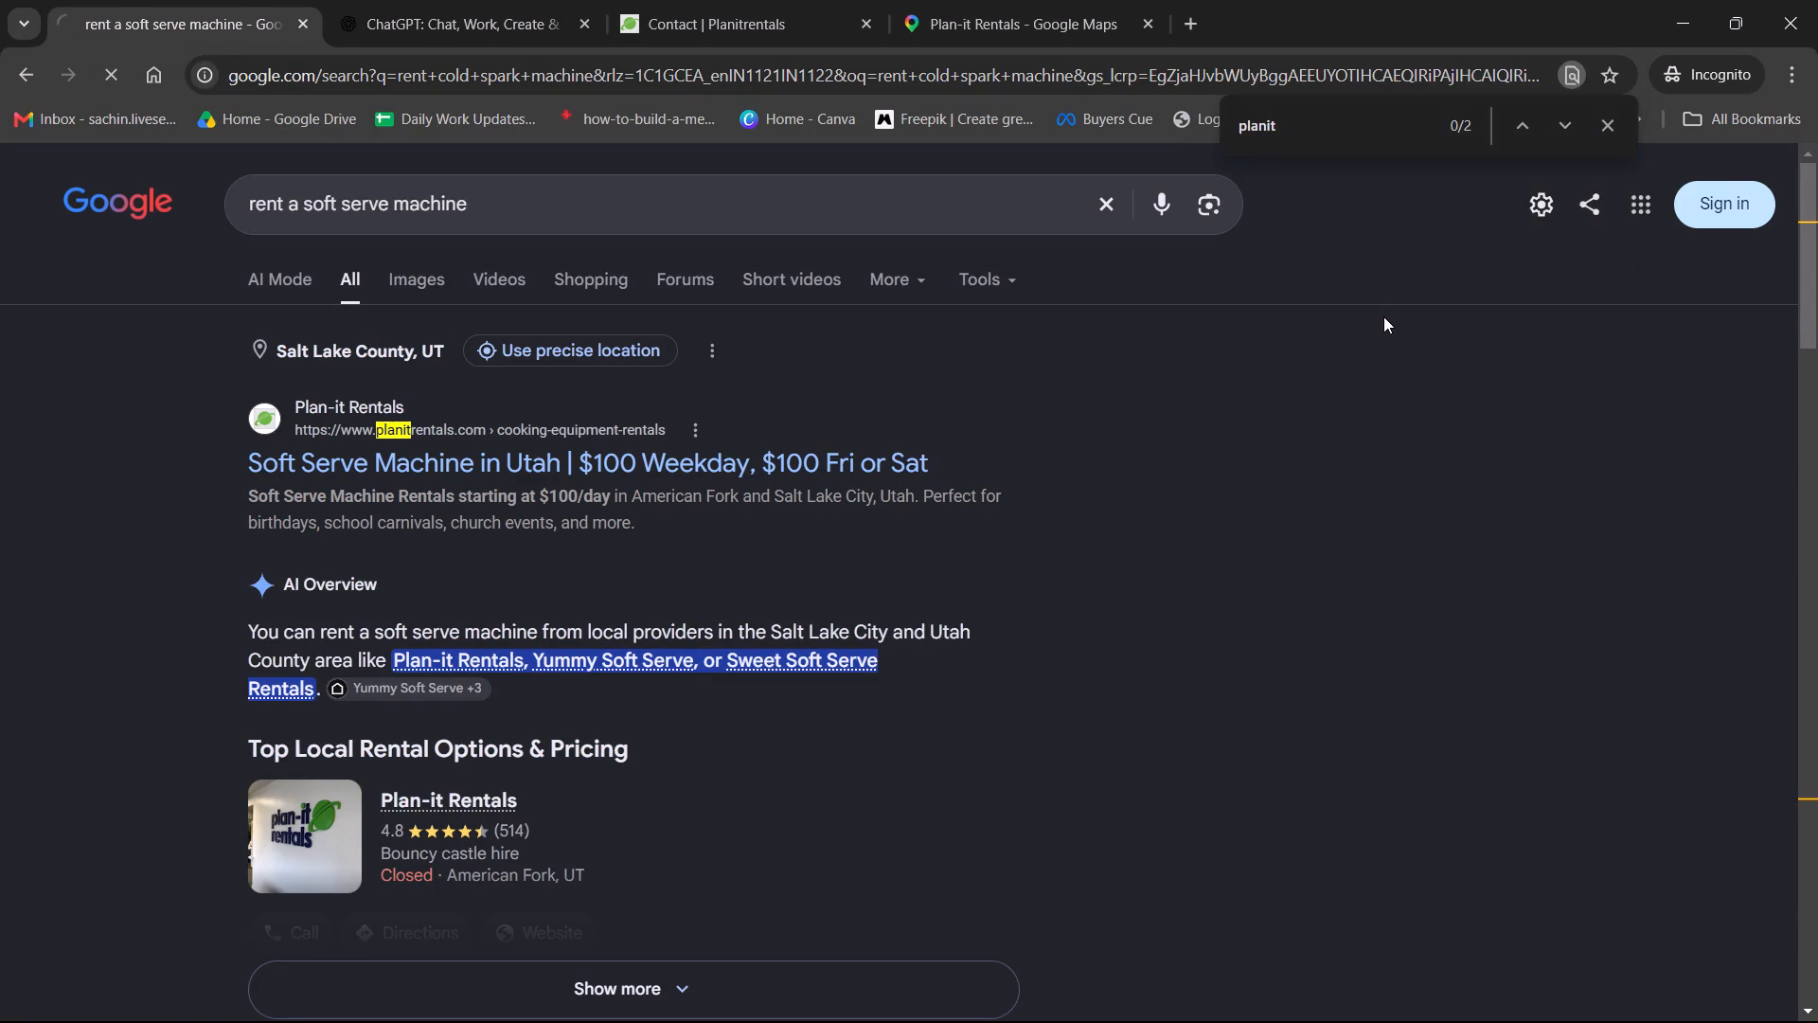
key("ctrl+f")
scroll(695, 639, "down", 4)
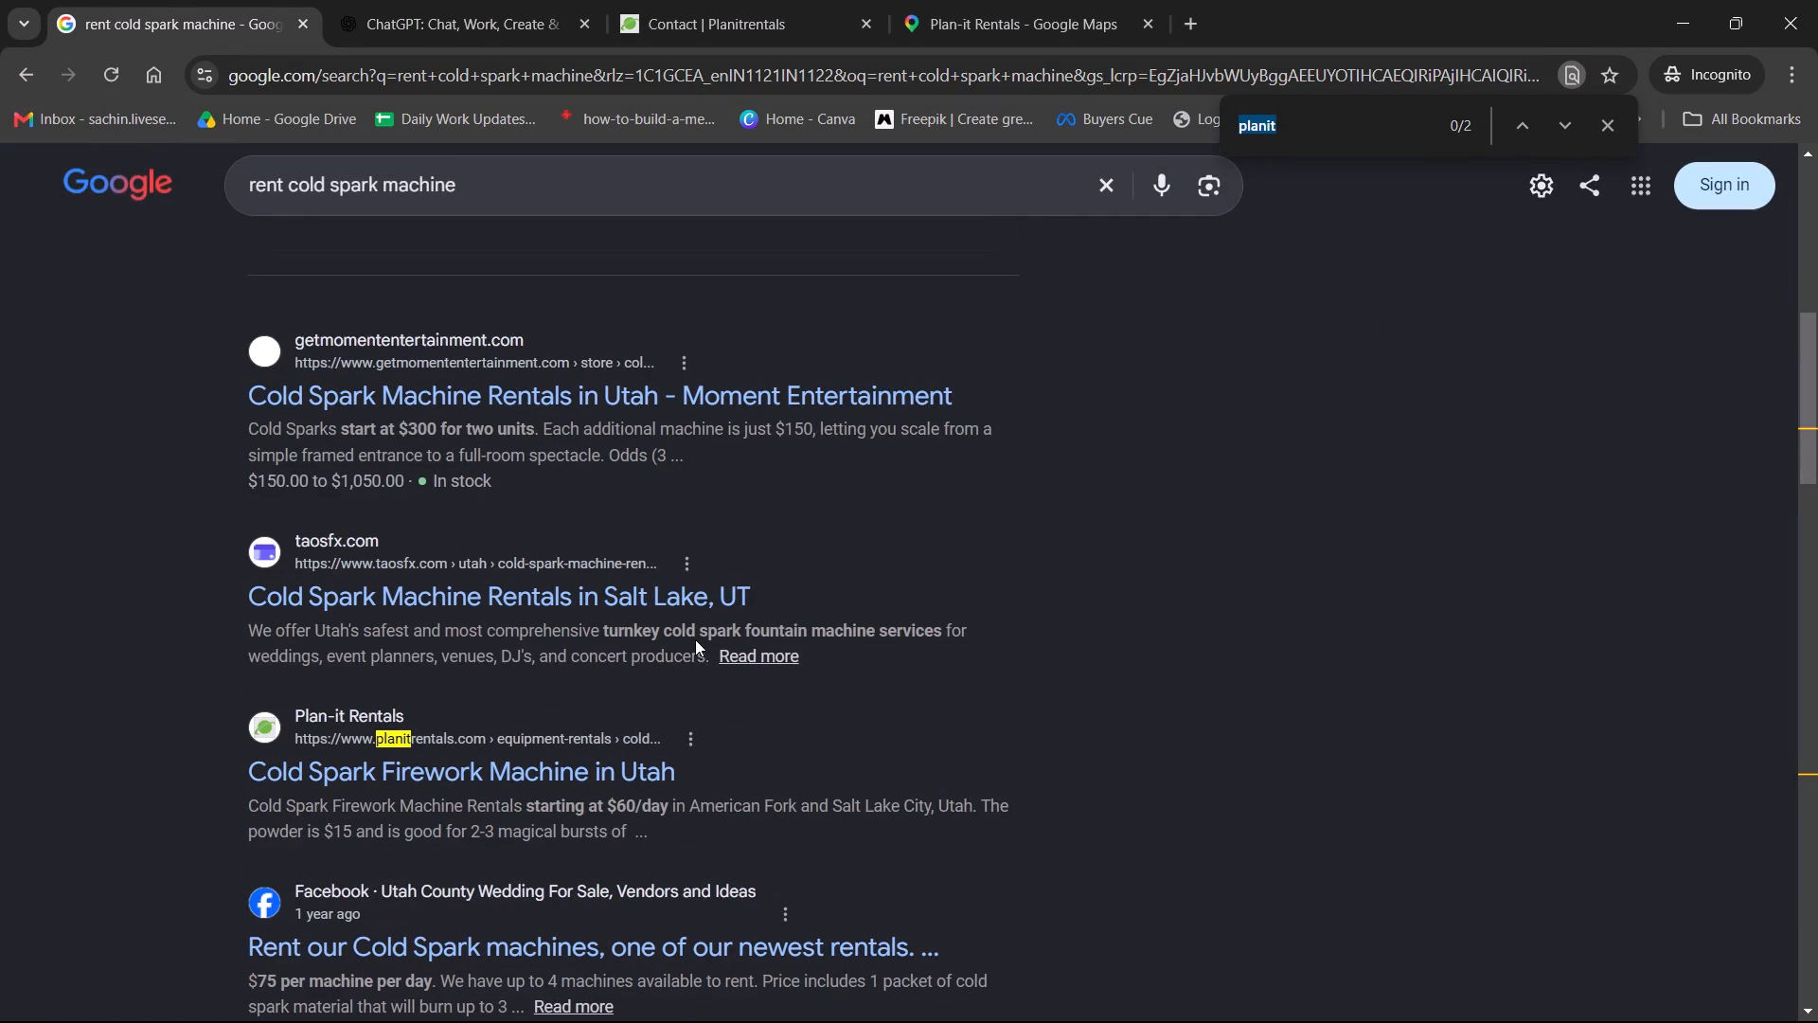
key("alt+Tab")
key("Tab")
key("3")
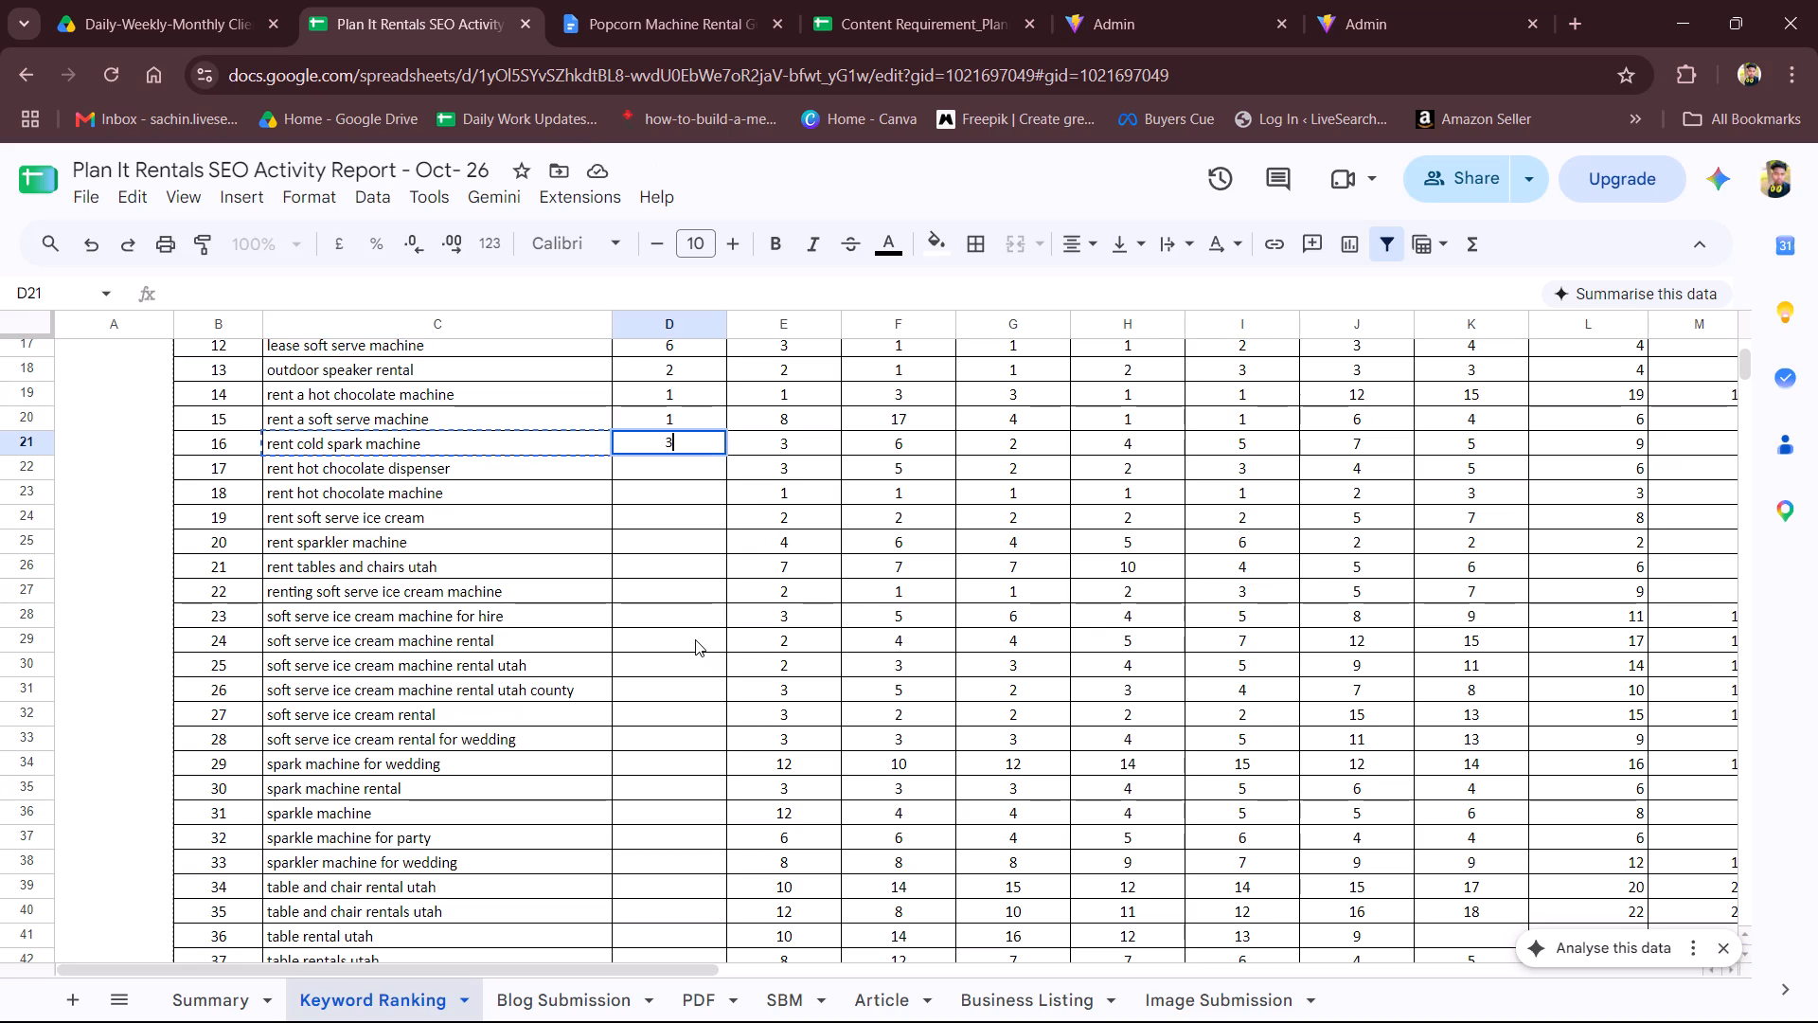
Search Google for "rent hot chocolate dispenser", check for the planit listing, and record rank 1 for that keyword in column D.
left_click(513, 480)
key("ctrl+c")
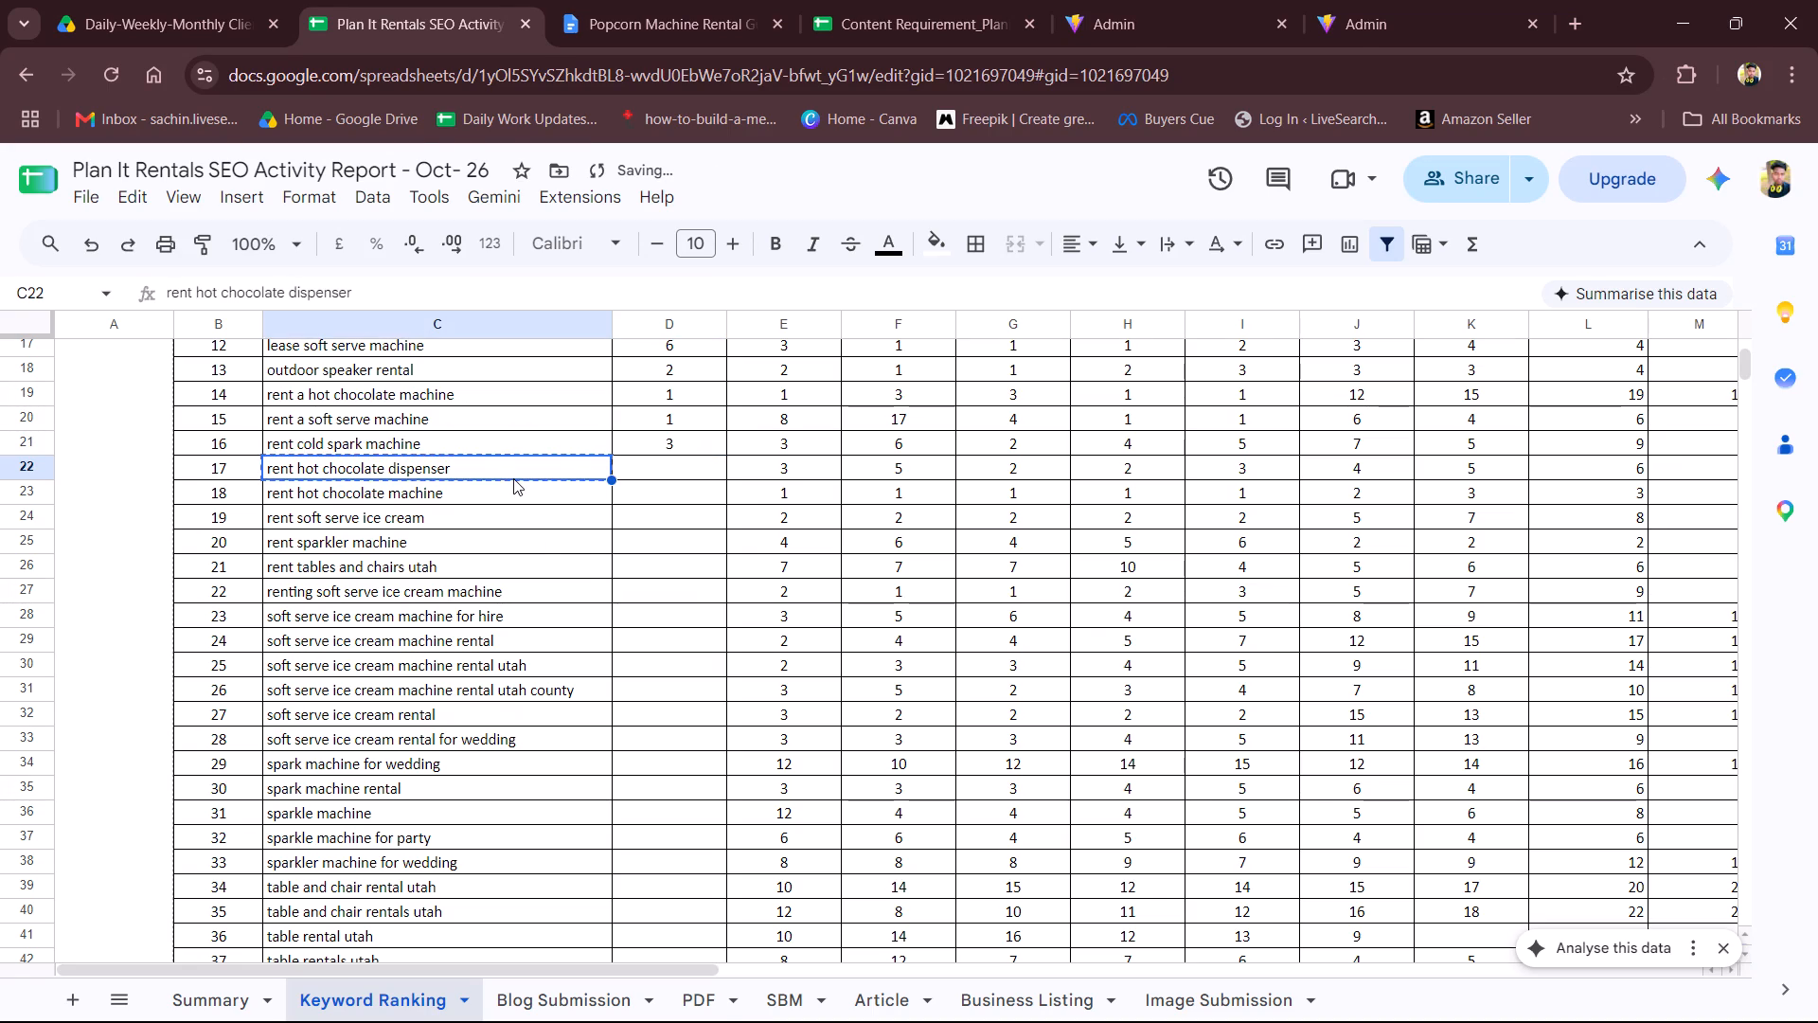
key("alt+Tab")
left_click(555, 84)
key("ctrl+v")
key("Return")
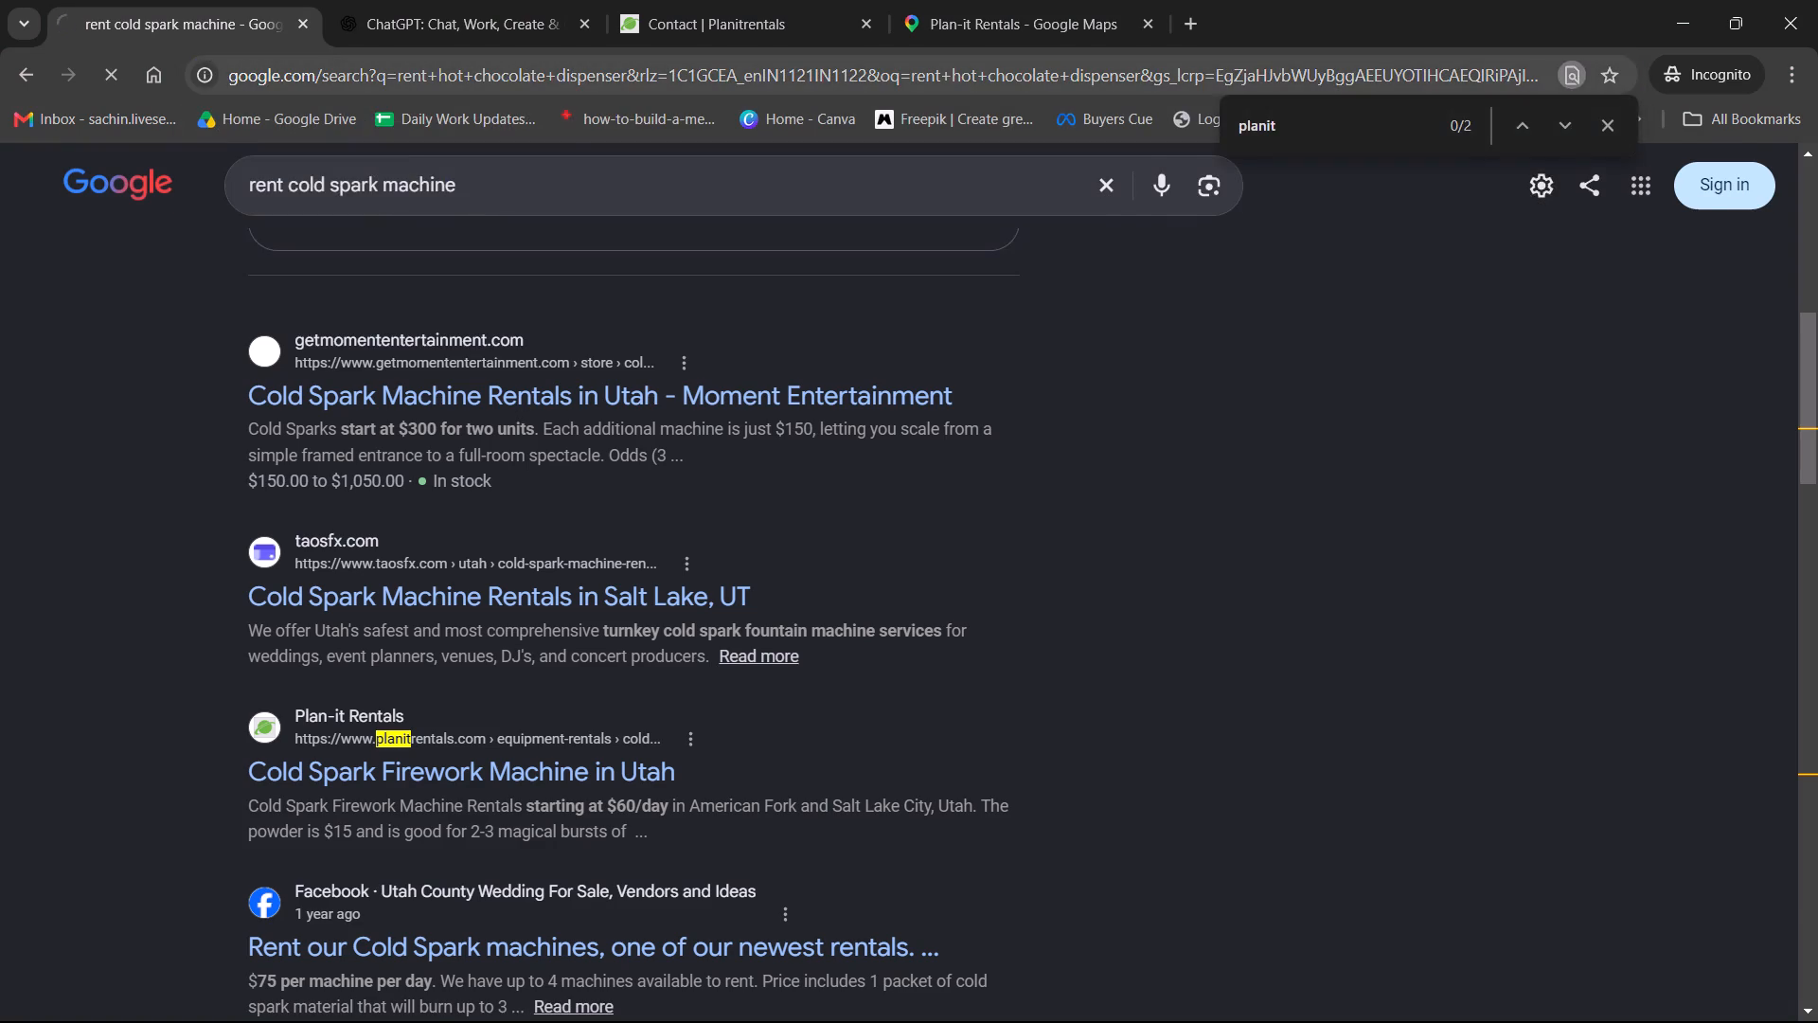
key("ctrl+f")
key("alt+Tab")
key("Tab")
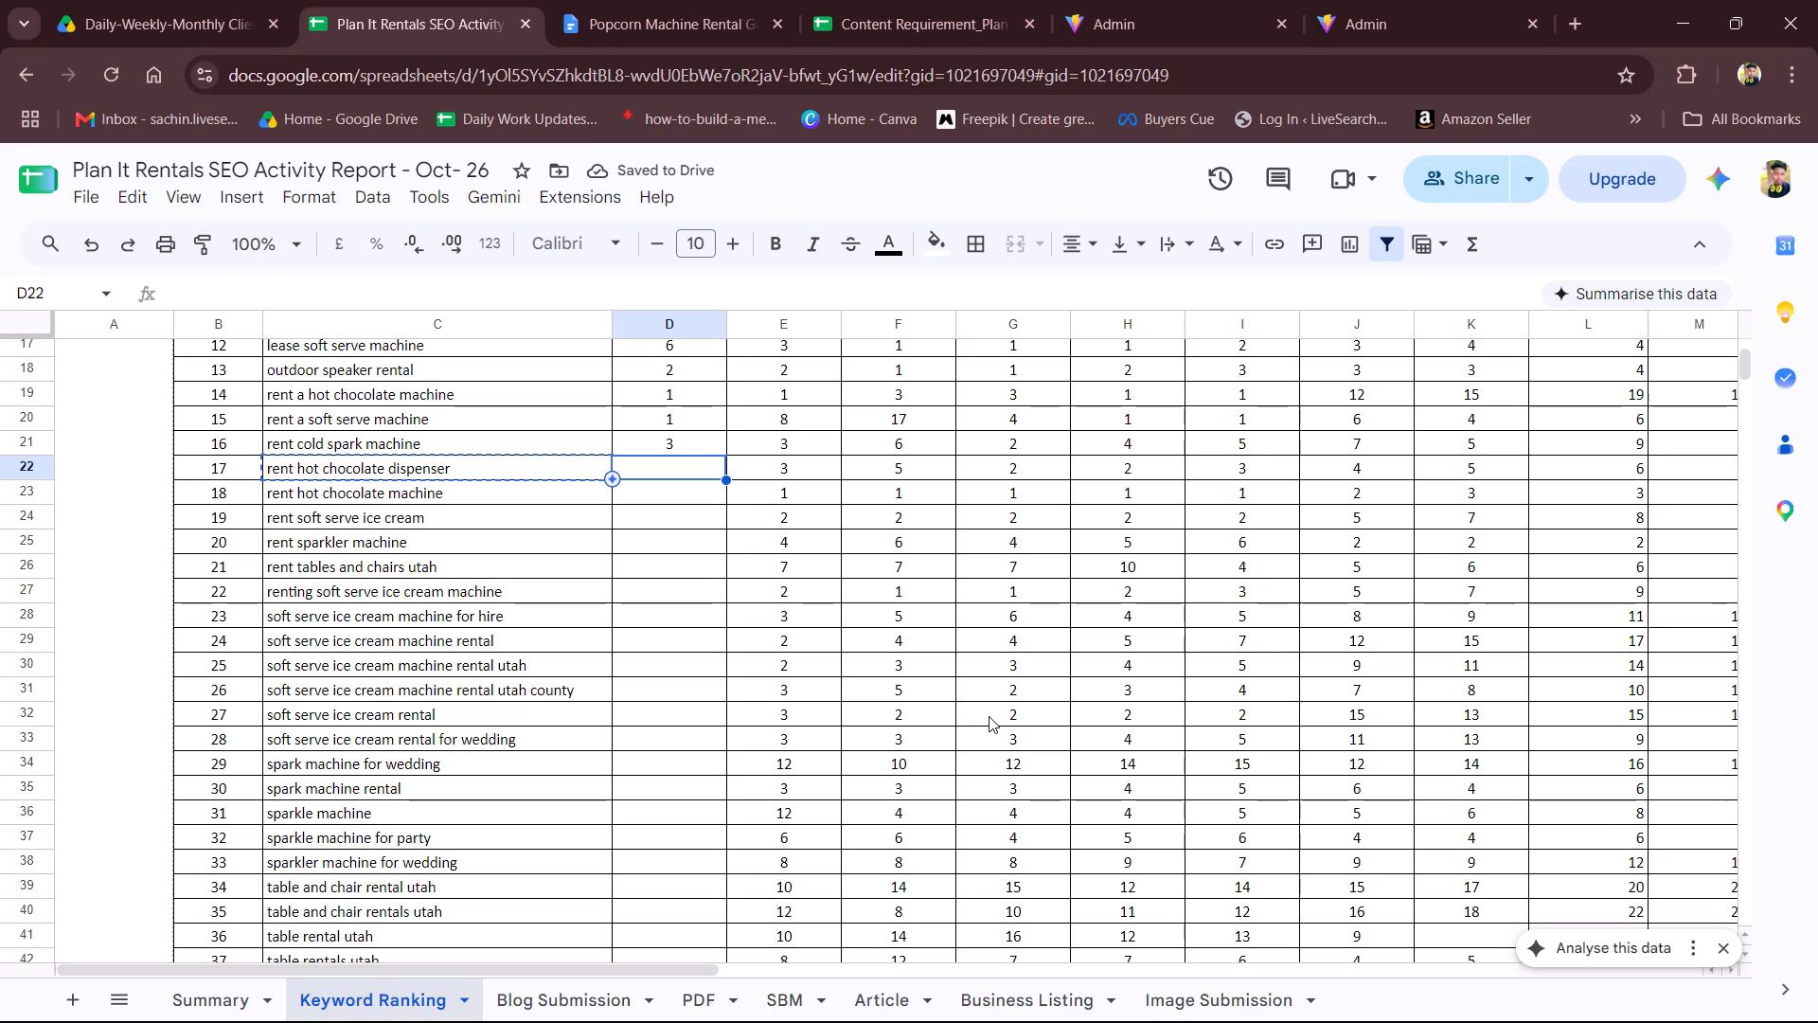
key("1")
key("Return")
Search Google for "rent hot chocolate machine", check for the planit listing, and record rank 1 for that keyword in column D.
key("ctrl+c")
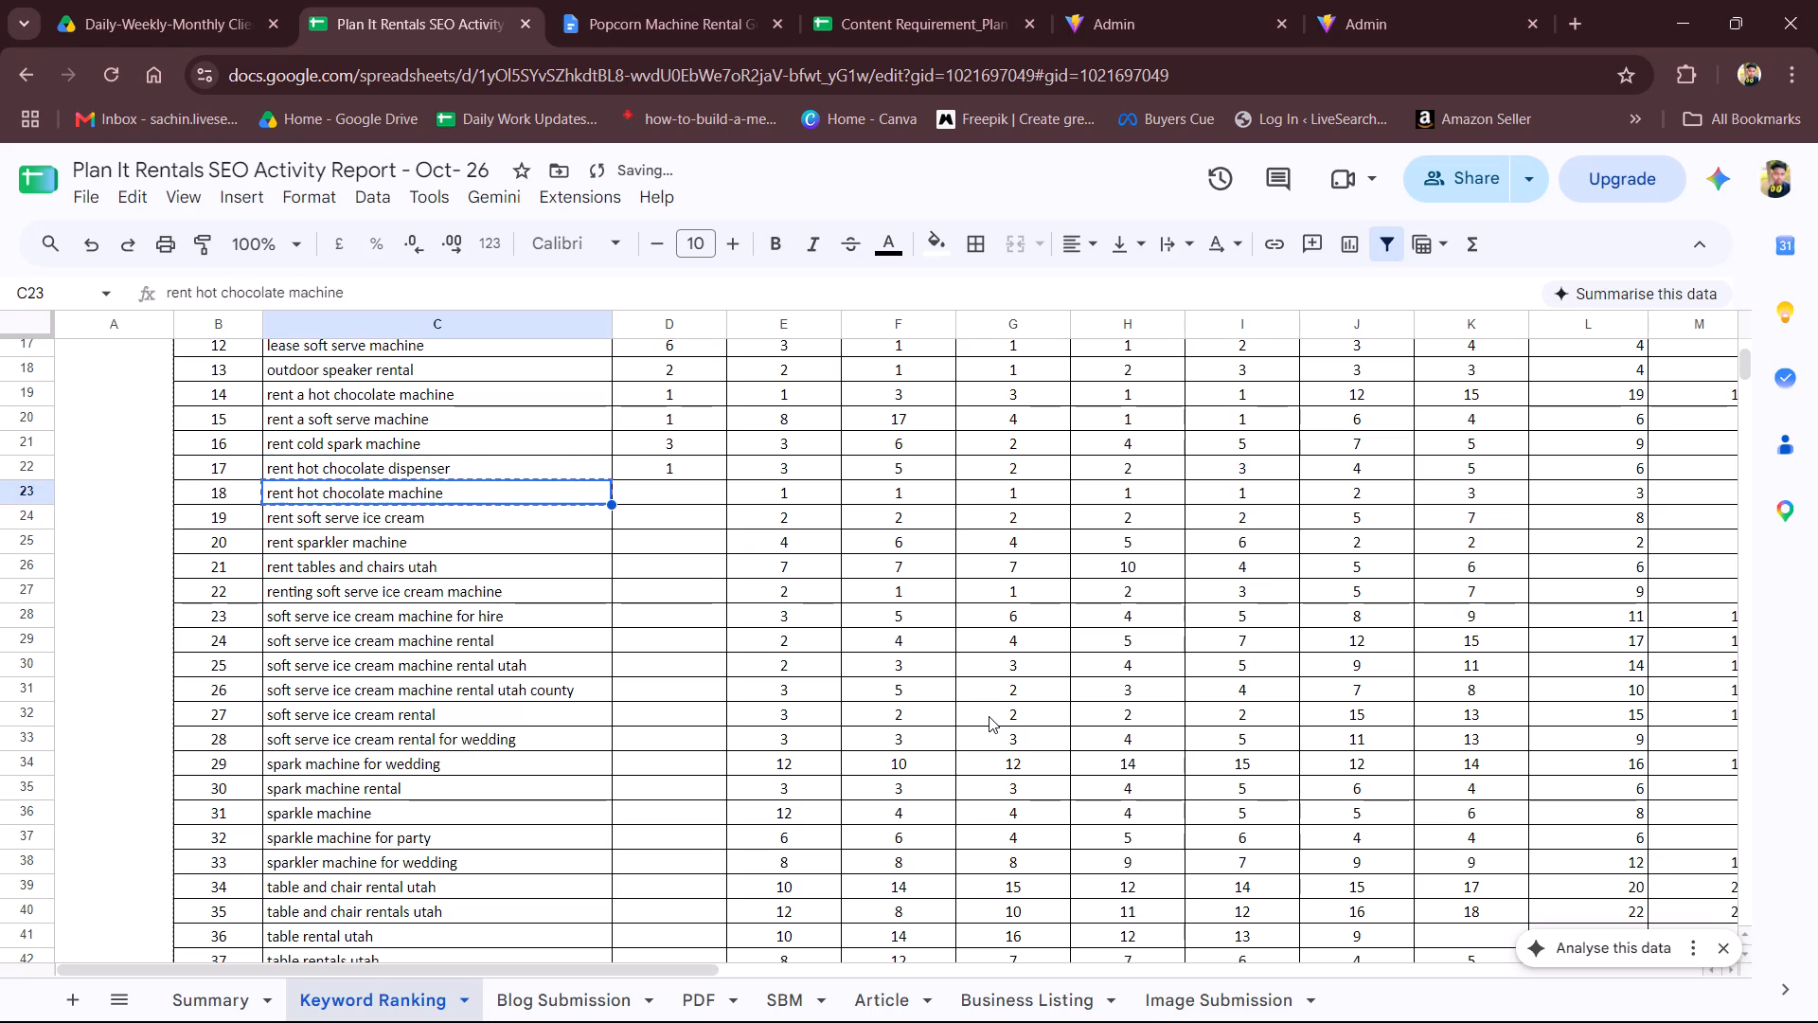
key("alt+Tab")
key("ctrl+e")
key("ctrl+v")
key("Return")
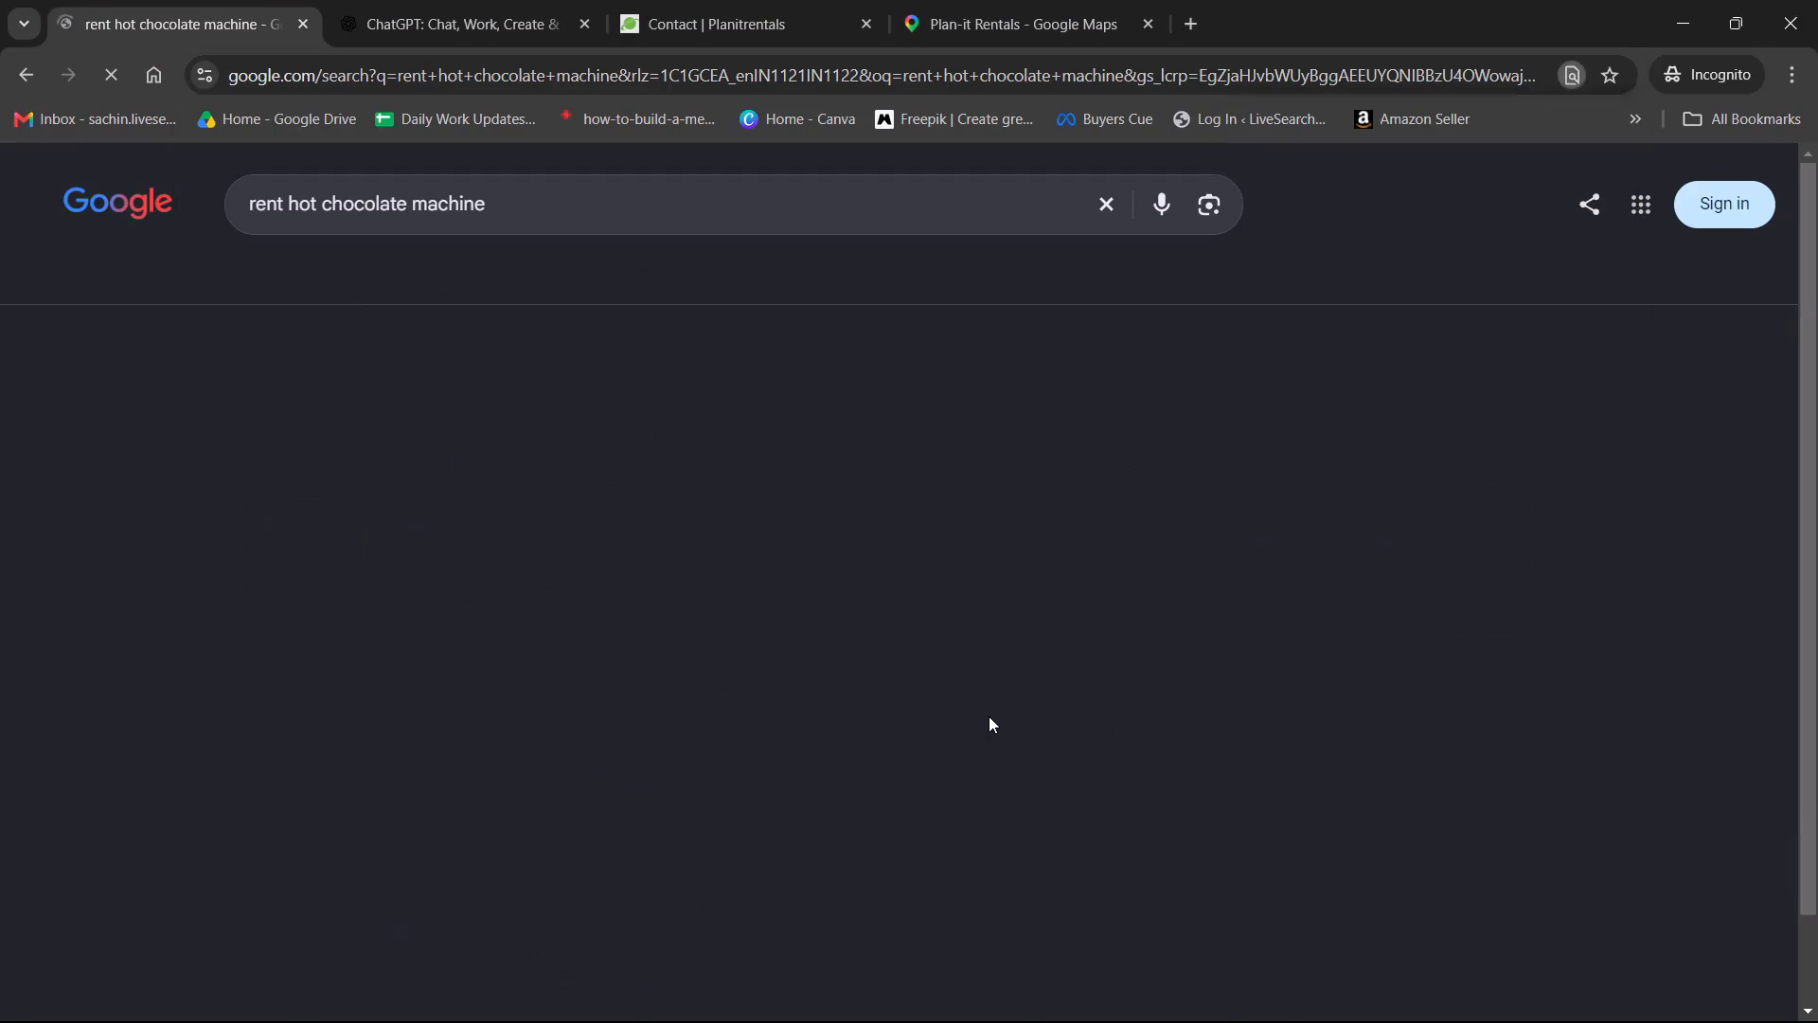
key("ctrl+f")
key("alt+Tab")
key("Tab")
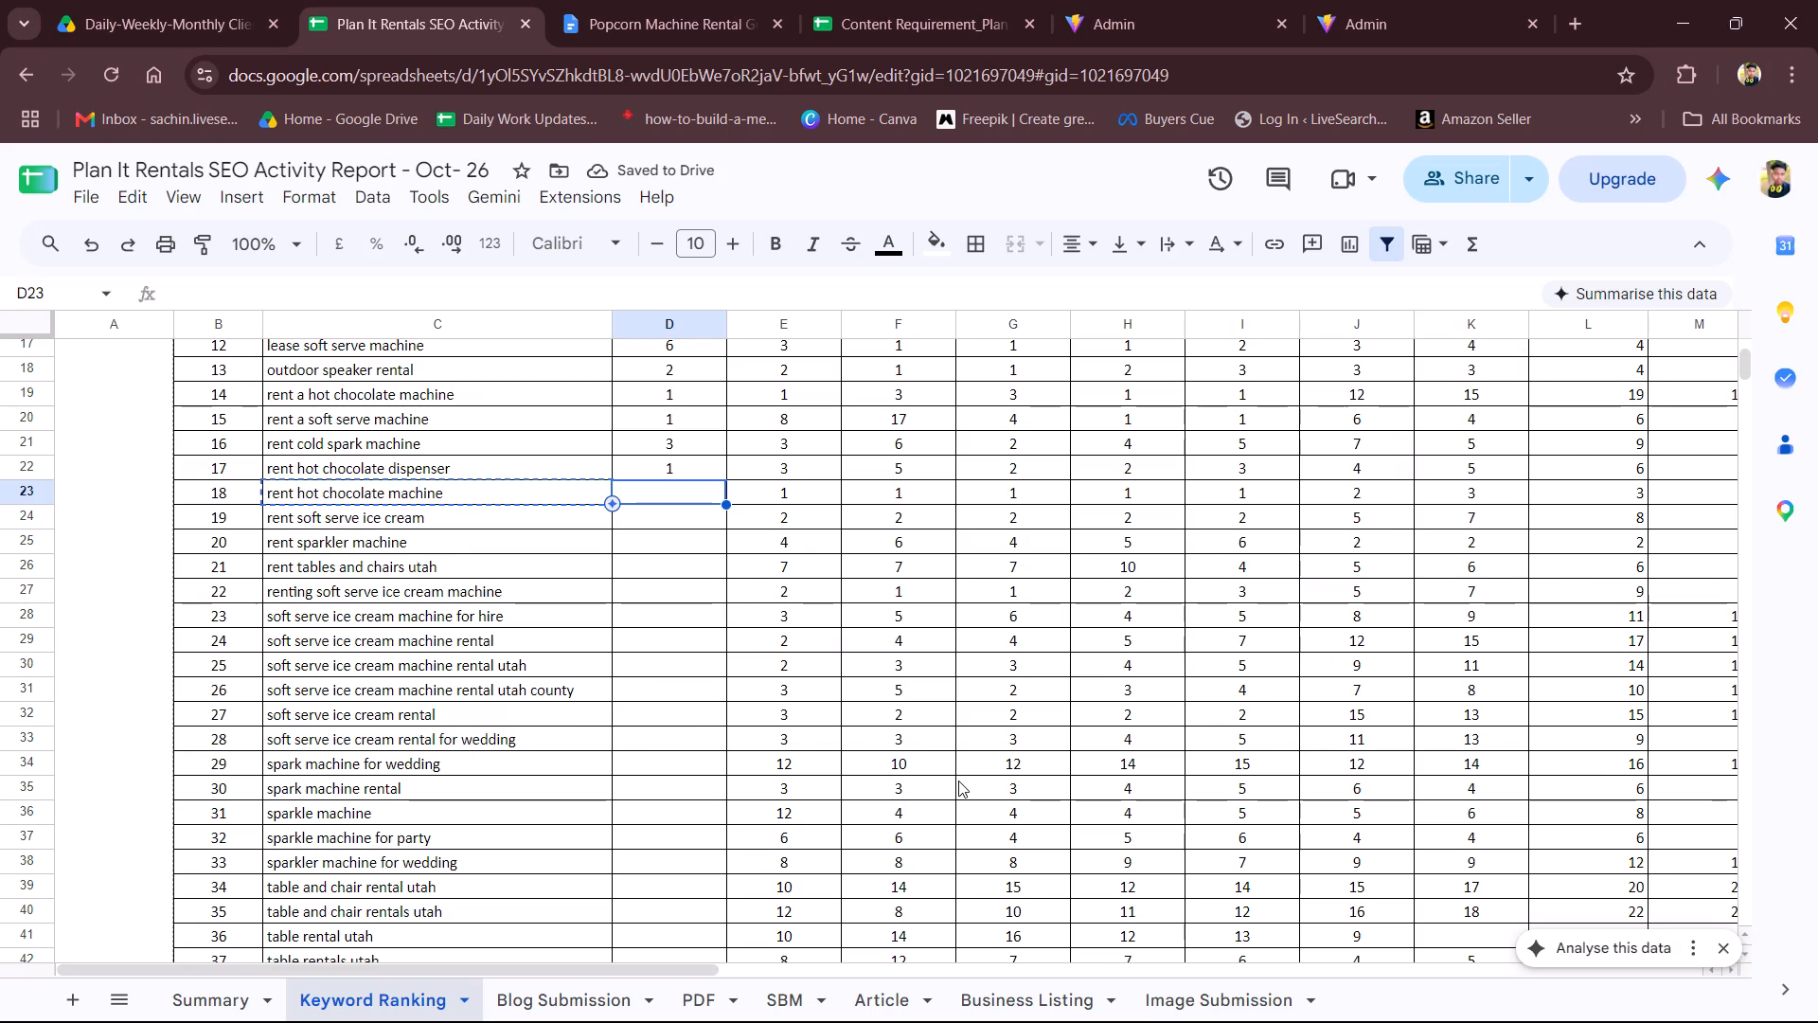
key("1")
key("Return")
Search Google for "rent soft serve ice cream", count down to Plan-it Rentals' organic listing, and record 3 for that keyword in column D.
key("ctrl+c")
key("alt+Tab")
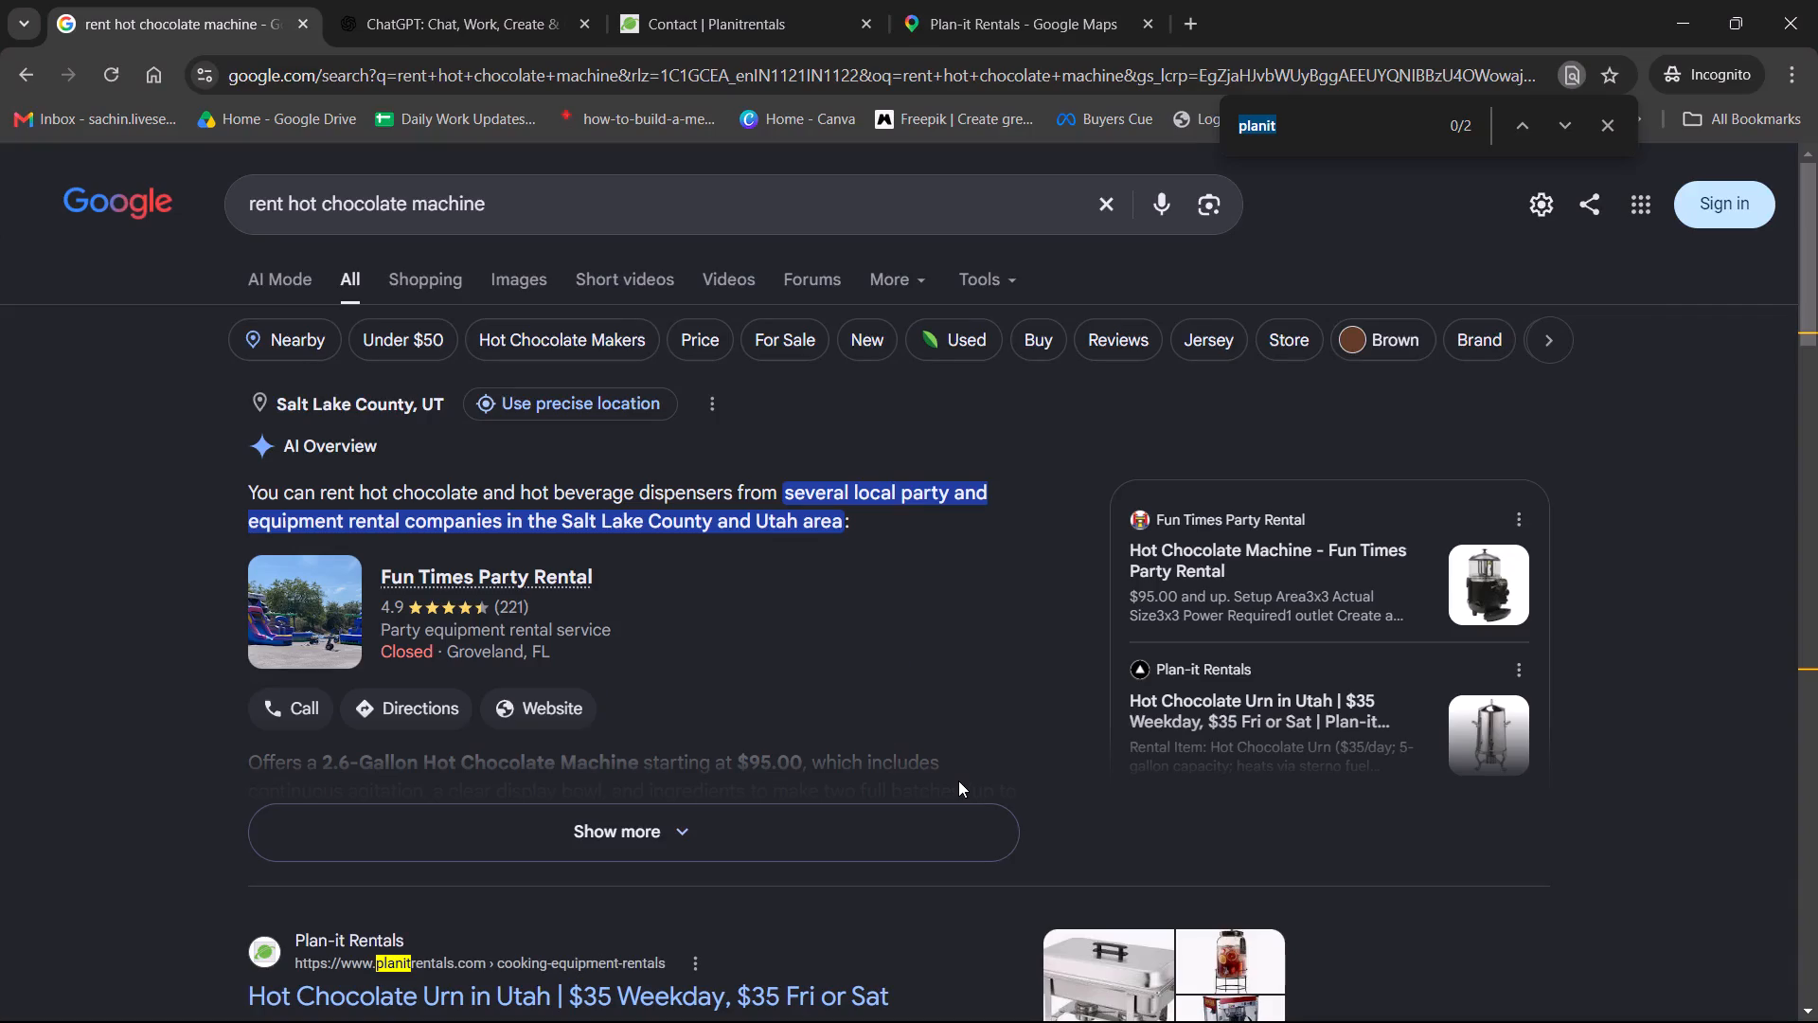
key("ctrl+e")
key("ctrl+v")
key("Return")
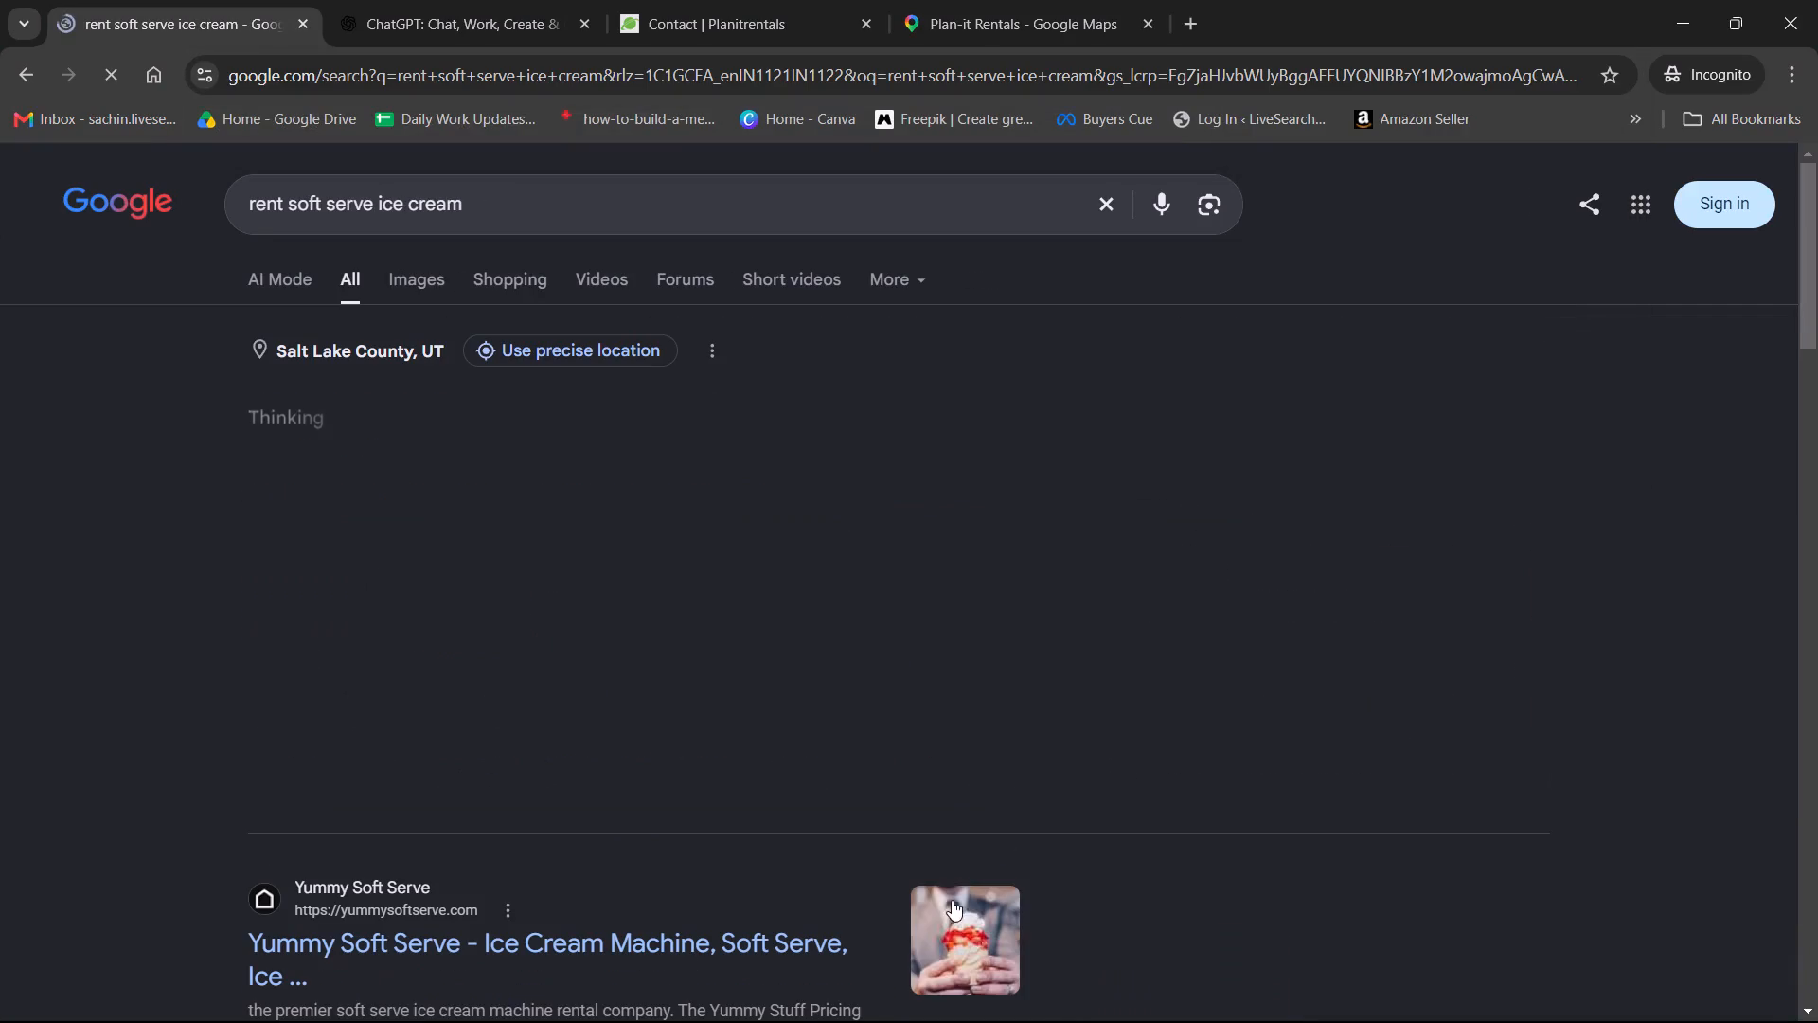
key("ctrl+f")
scroll(770, 726, "down", 19)
scroll(1229, 770, "down", 1)
scroll(1229, 763, "up", 4)
scroll(1229, 763, "down", 4)
scroll(1233, 757, "up", 5)
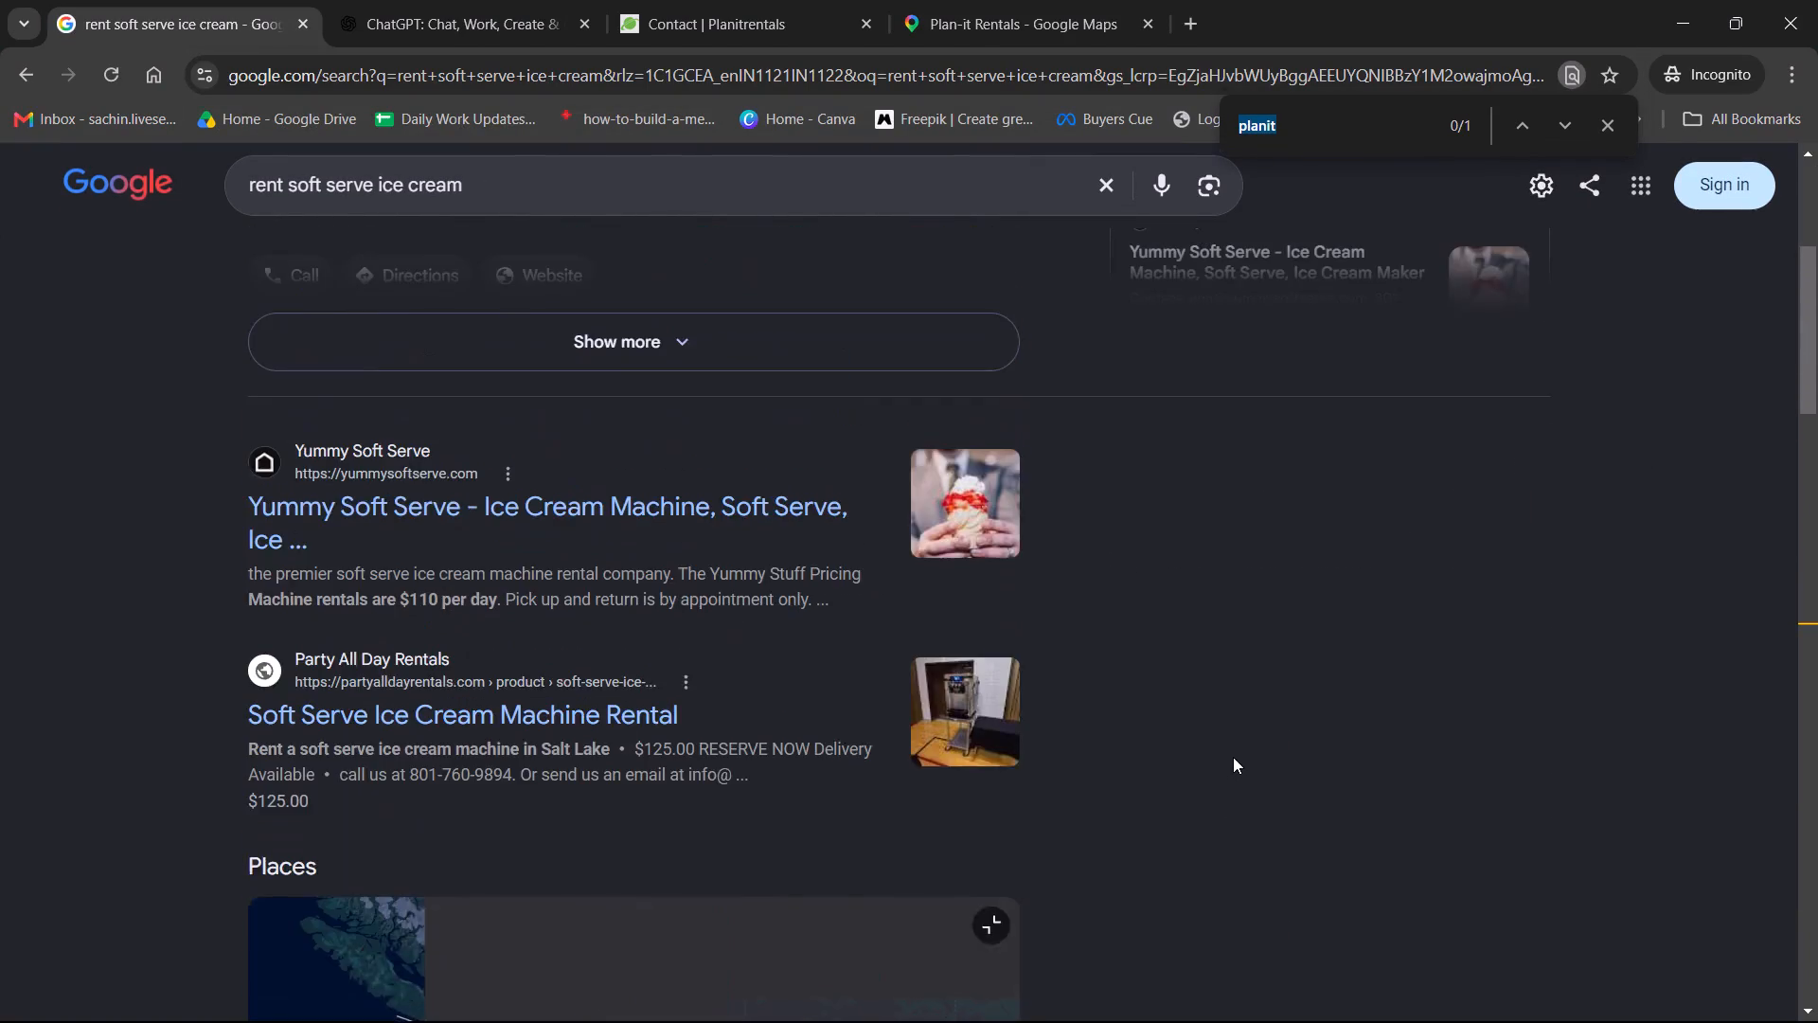
scroll(1233, 757, "down", 6)
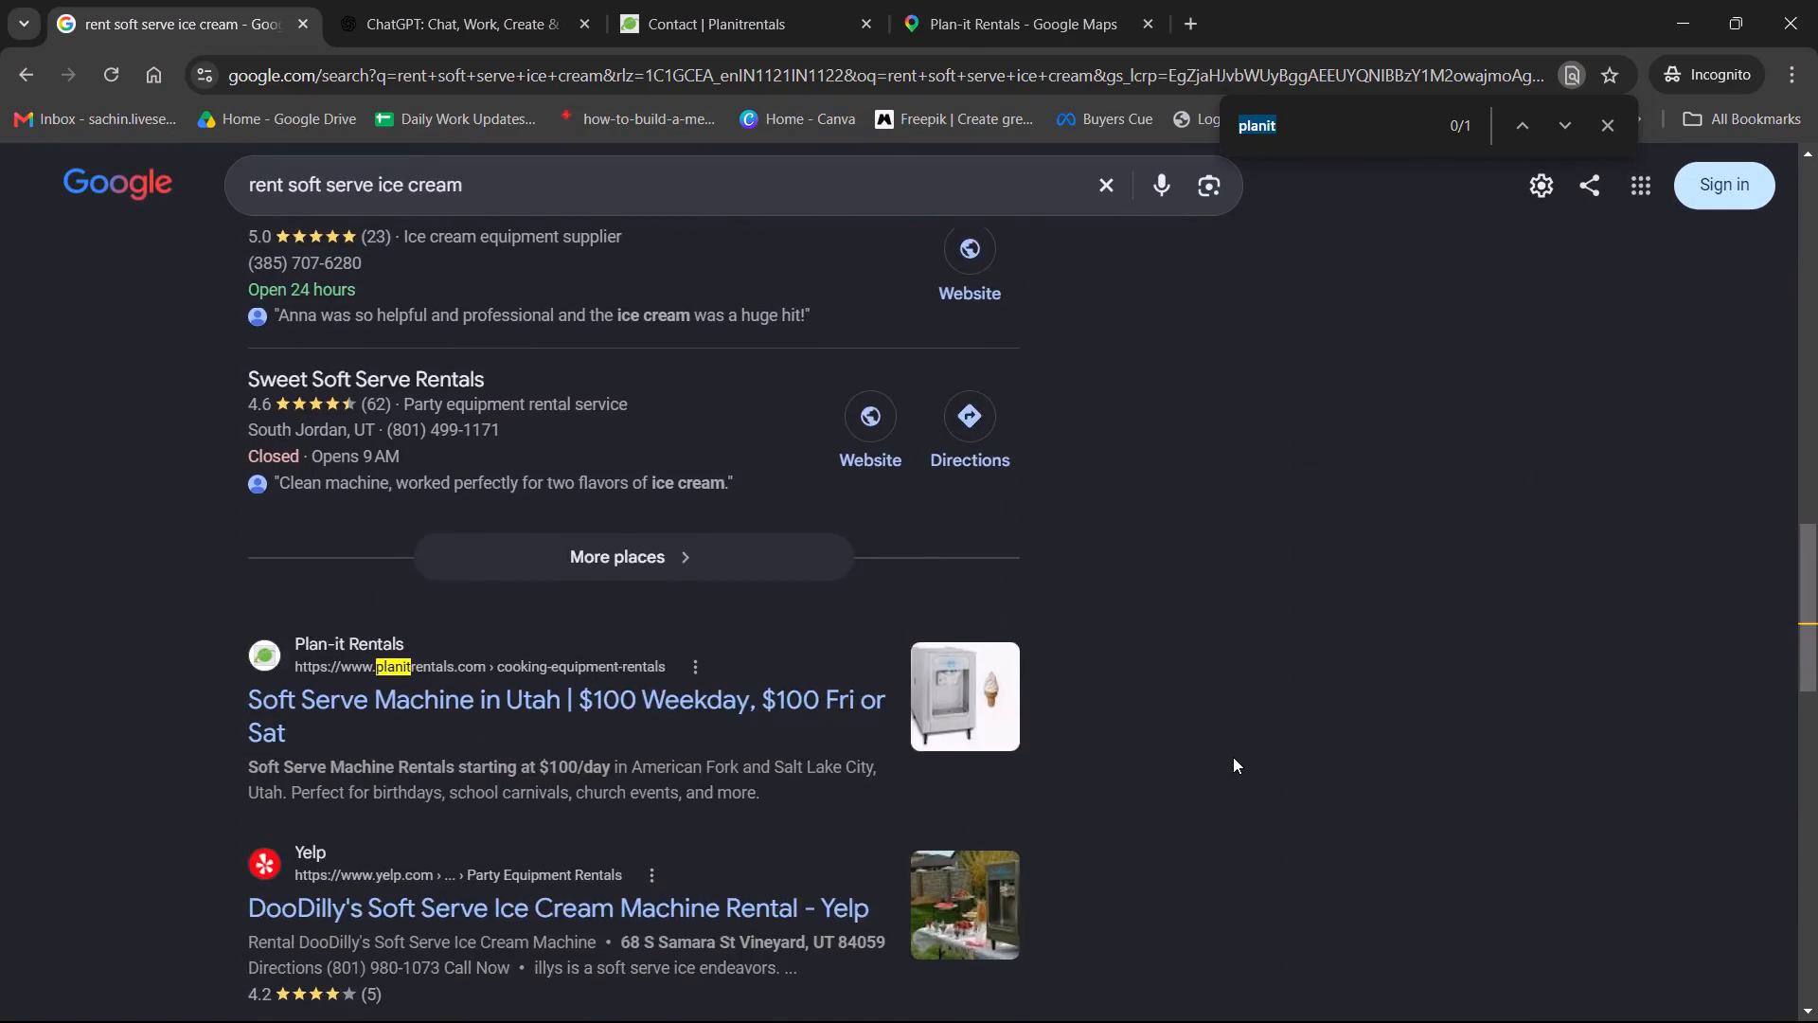
key("alt+Tab")
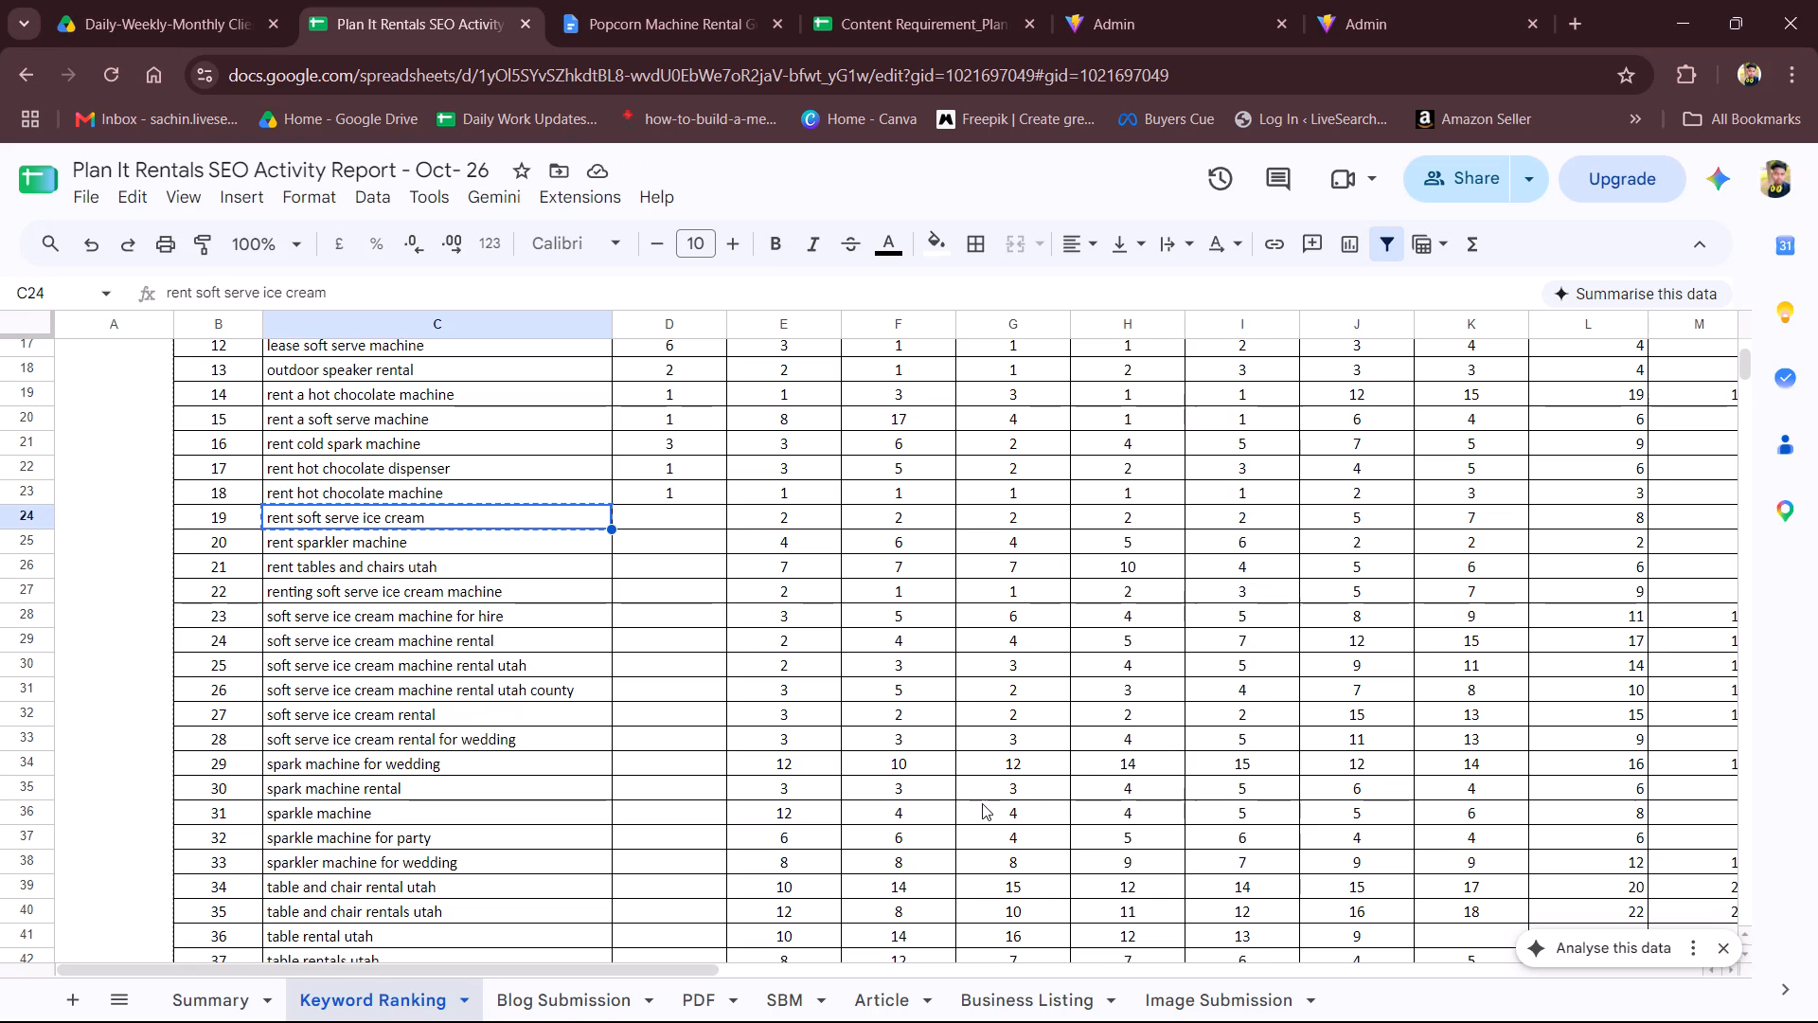
key("Tab")
key("3")
key("Return")
Search Google for "rent sparkler machine", find Plan-it Rentals' organic position, and record 3 for that keyword in column D.
key("ctrl+c")
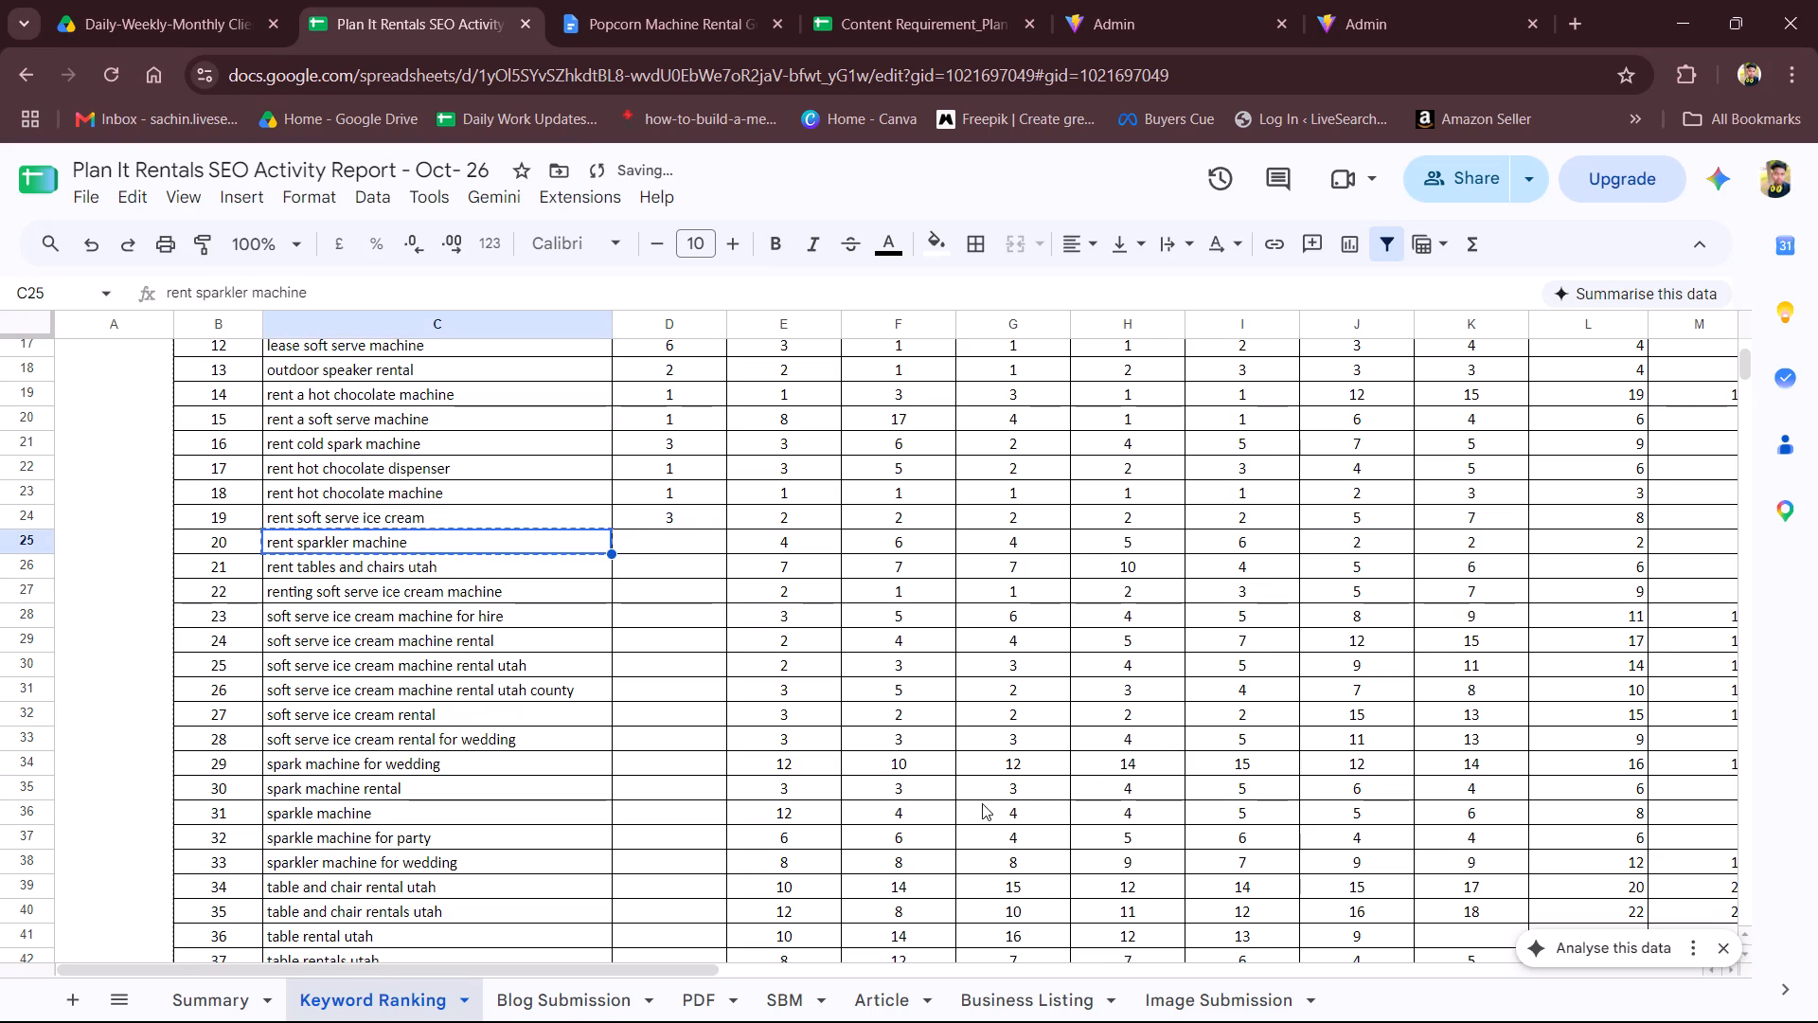
key("alt+Tab")
key("ctrl+e")
key("ctrl+v")
key("Return")
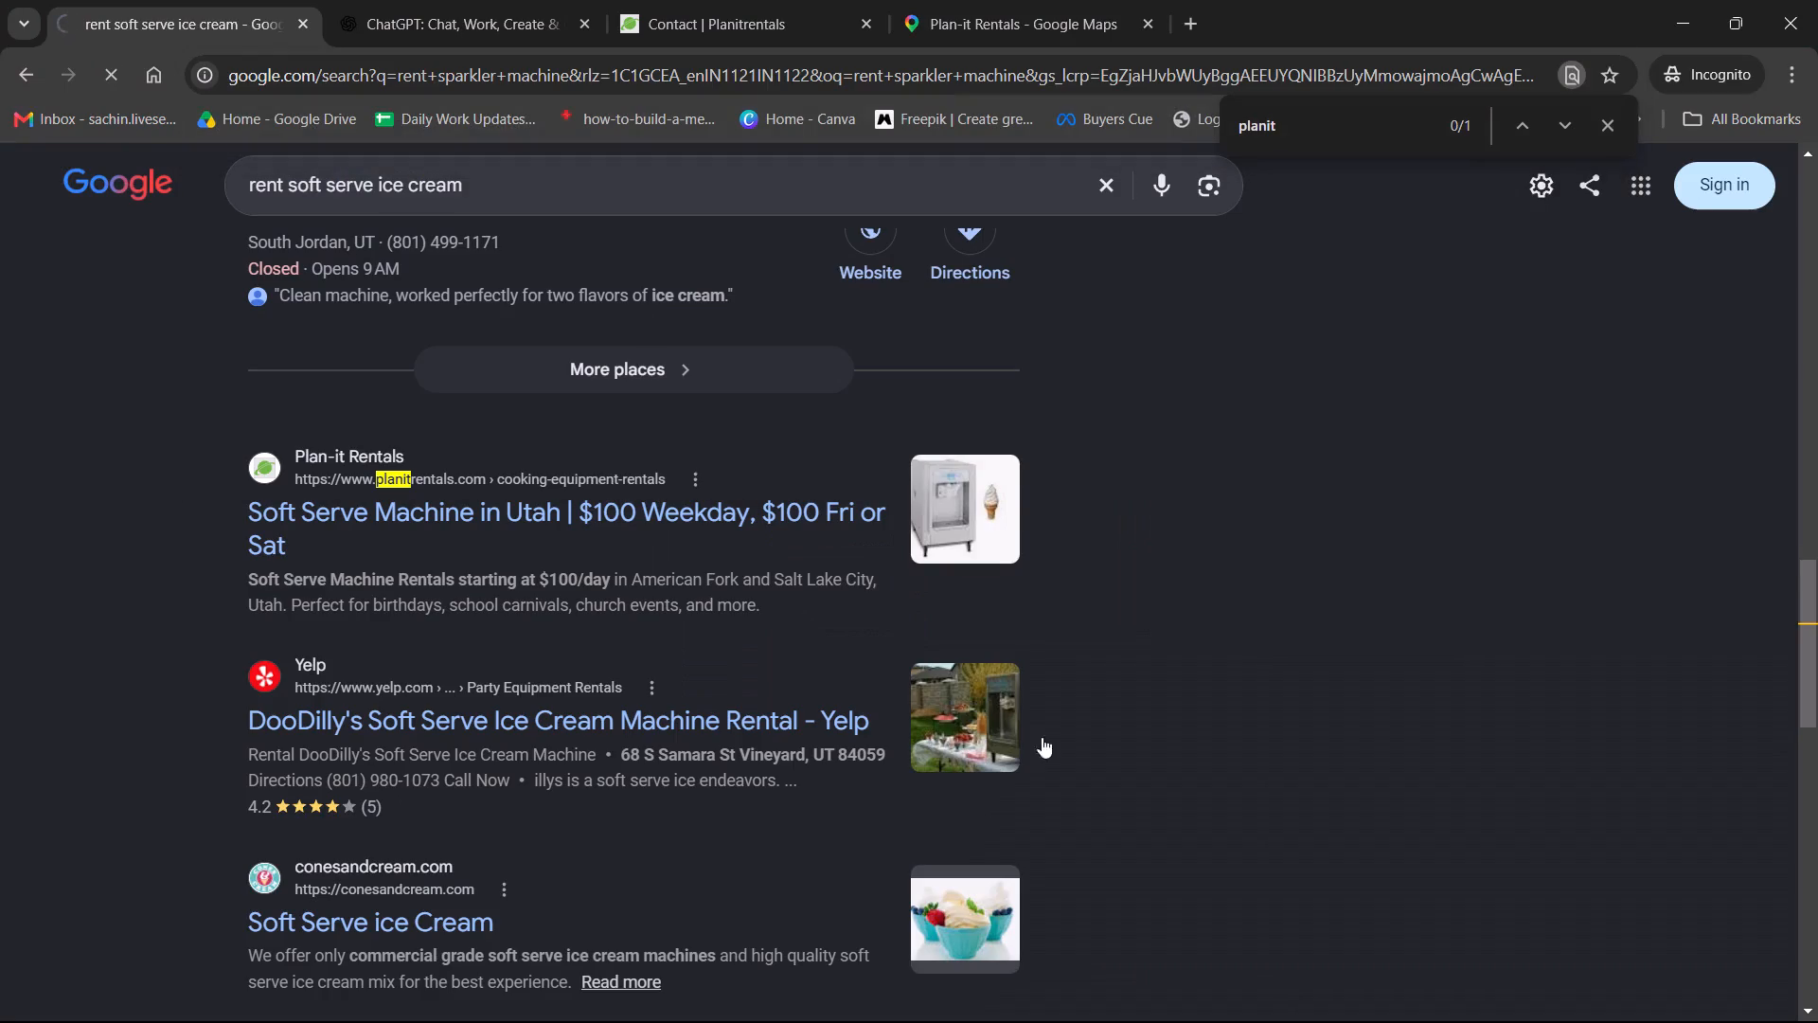
key("ctrl+f")
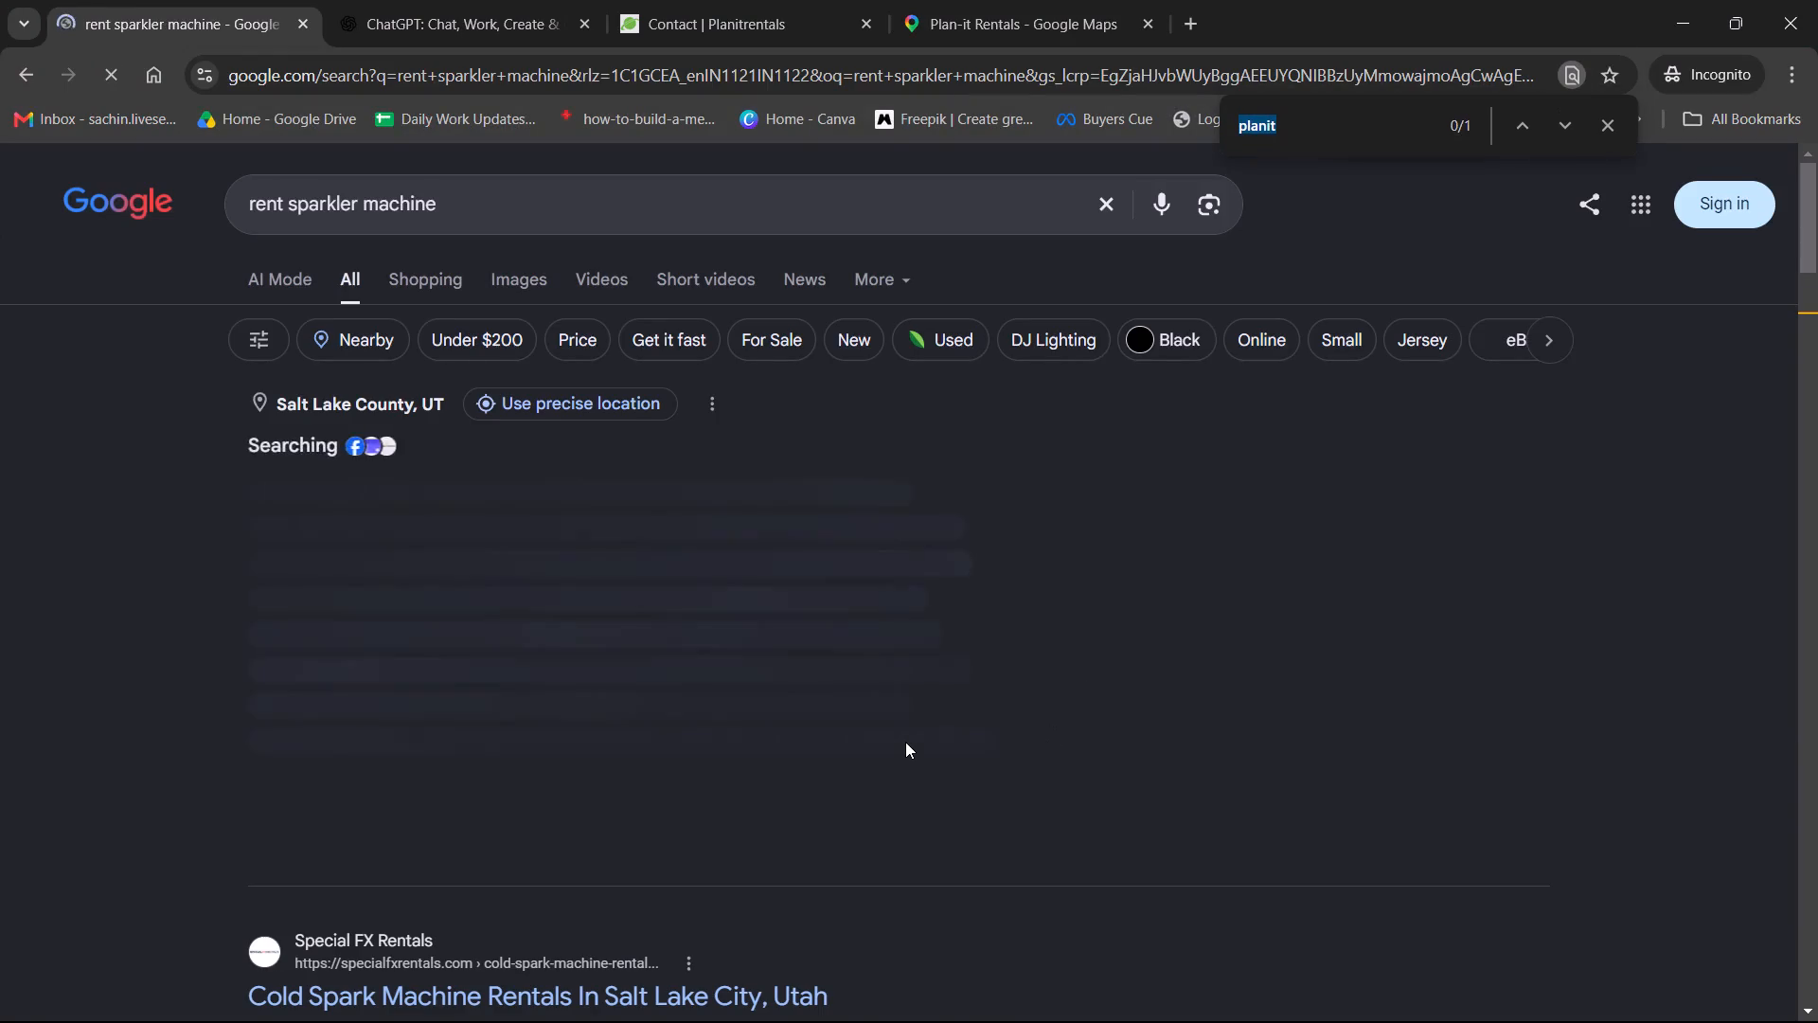
scroll(905, 735, "down", 6)
key("alt+Tab")
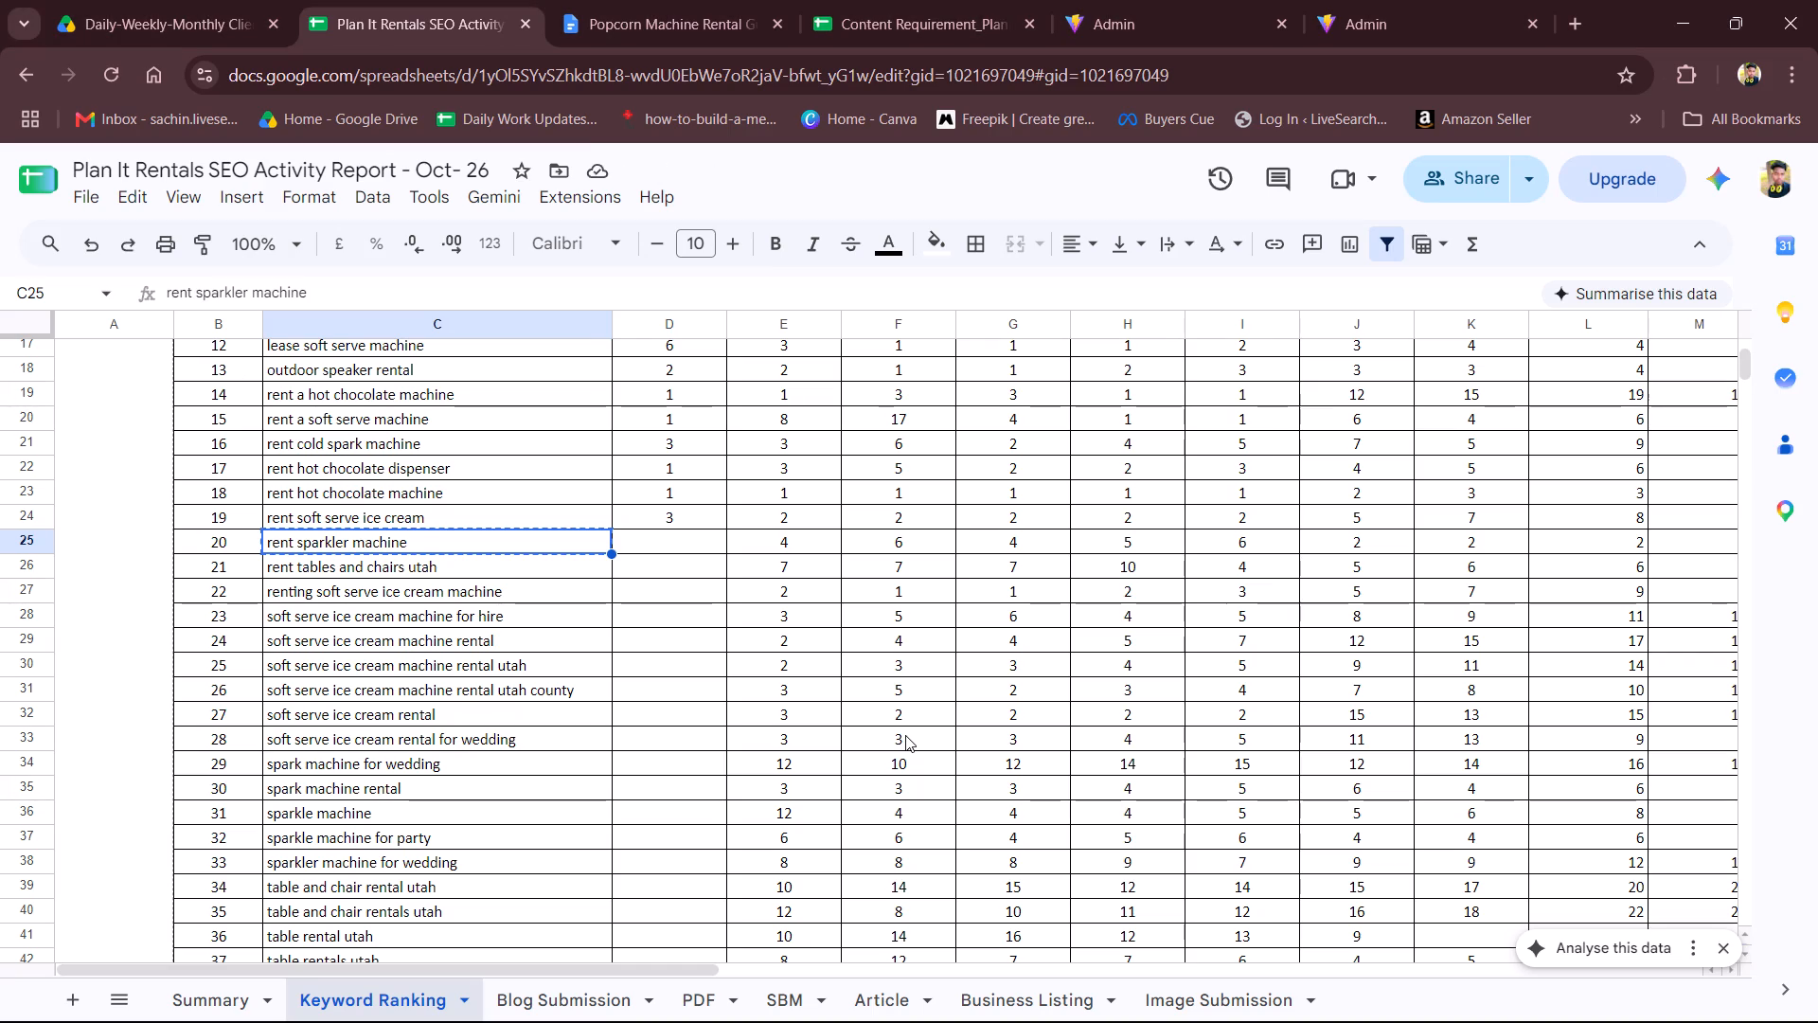
key("Tab")
key("3")
key("Return")
Search Google for "rent tables and chairs utah", check the first and second results pages for planit, and record 11 for that keyword in column D.
key("ctrl+c")
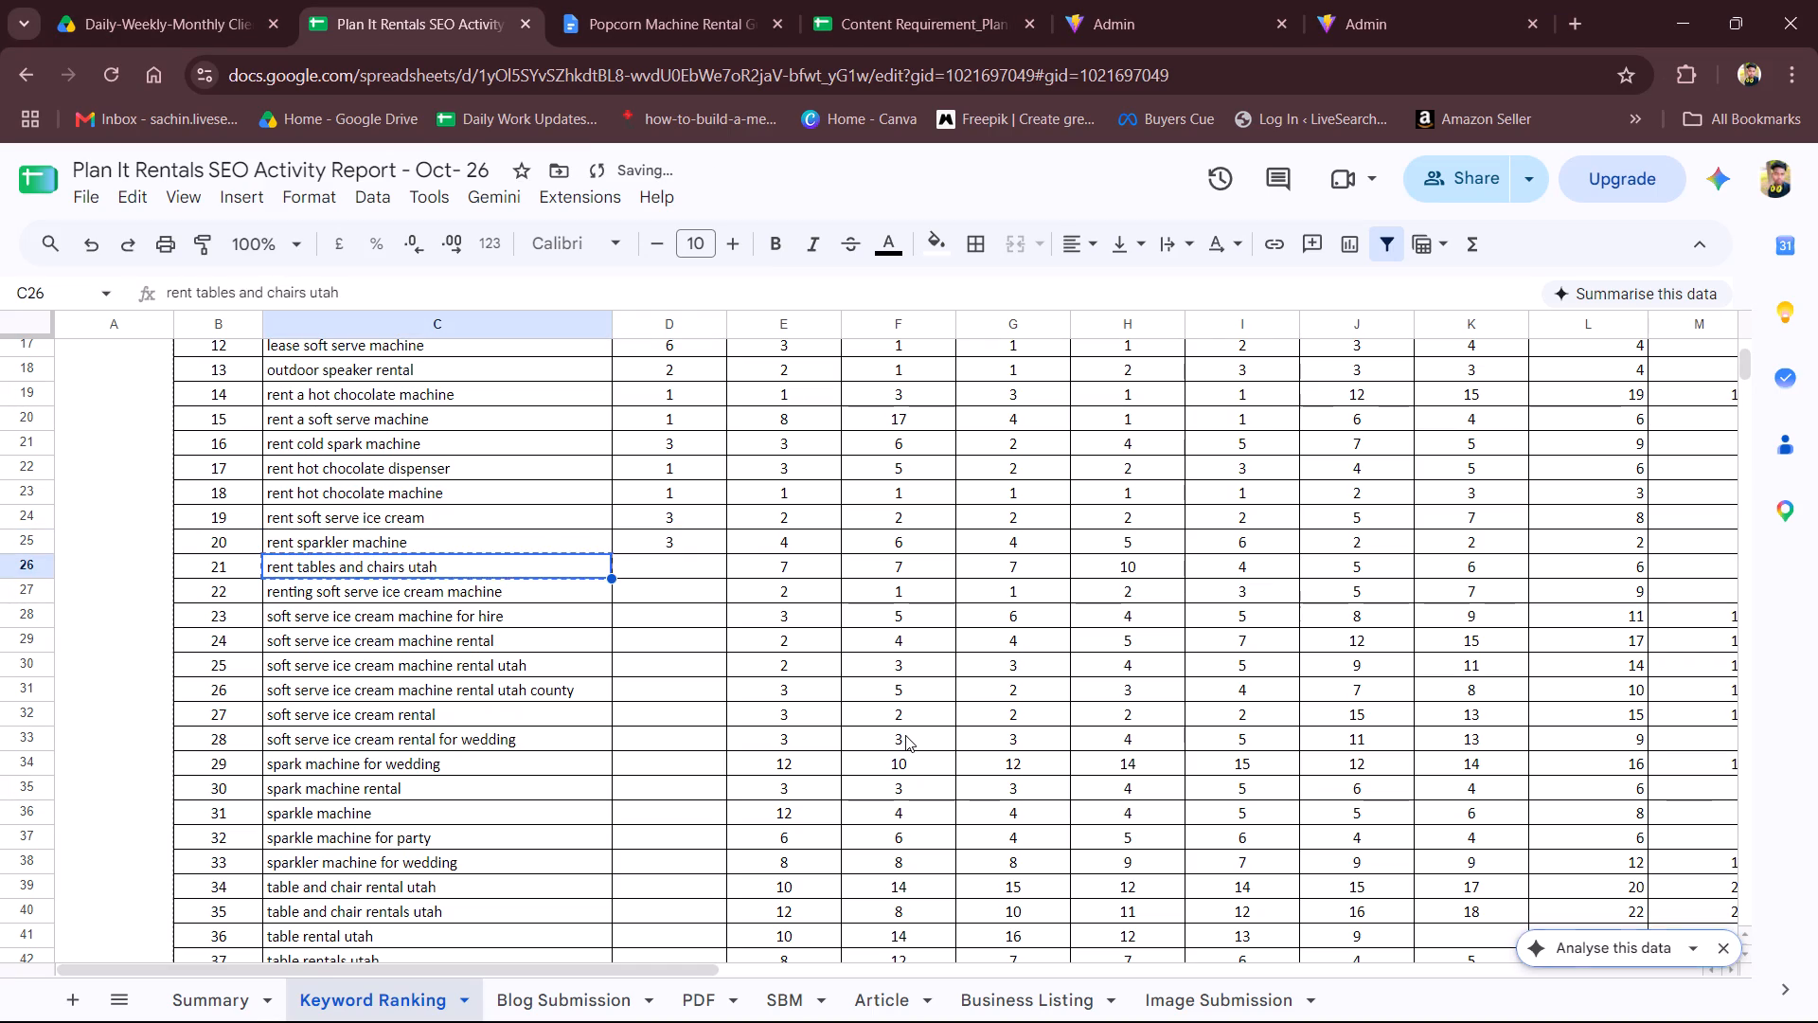
key("alt+Tab")
key("ctrl+e")
key("ctrl+v")
key("Return")
key("ctrl+f")
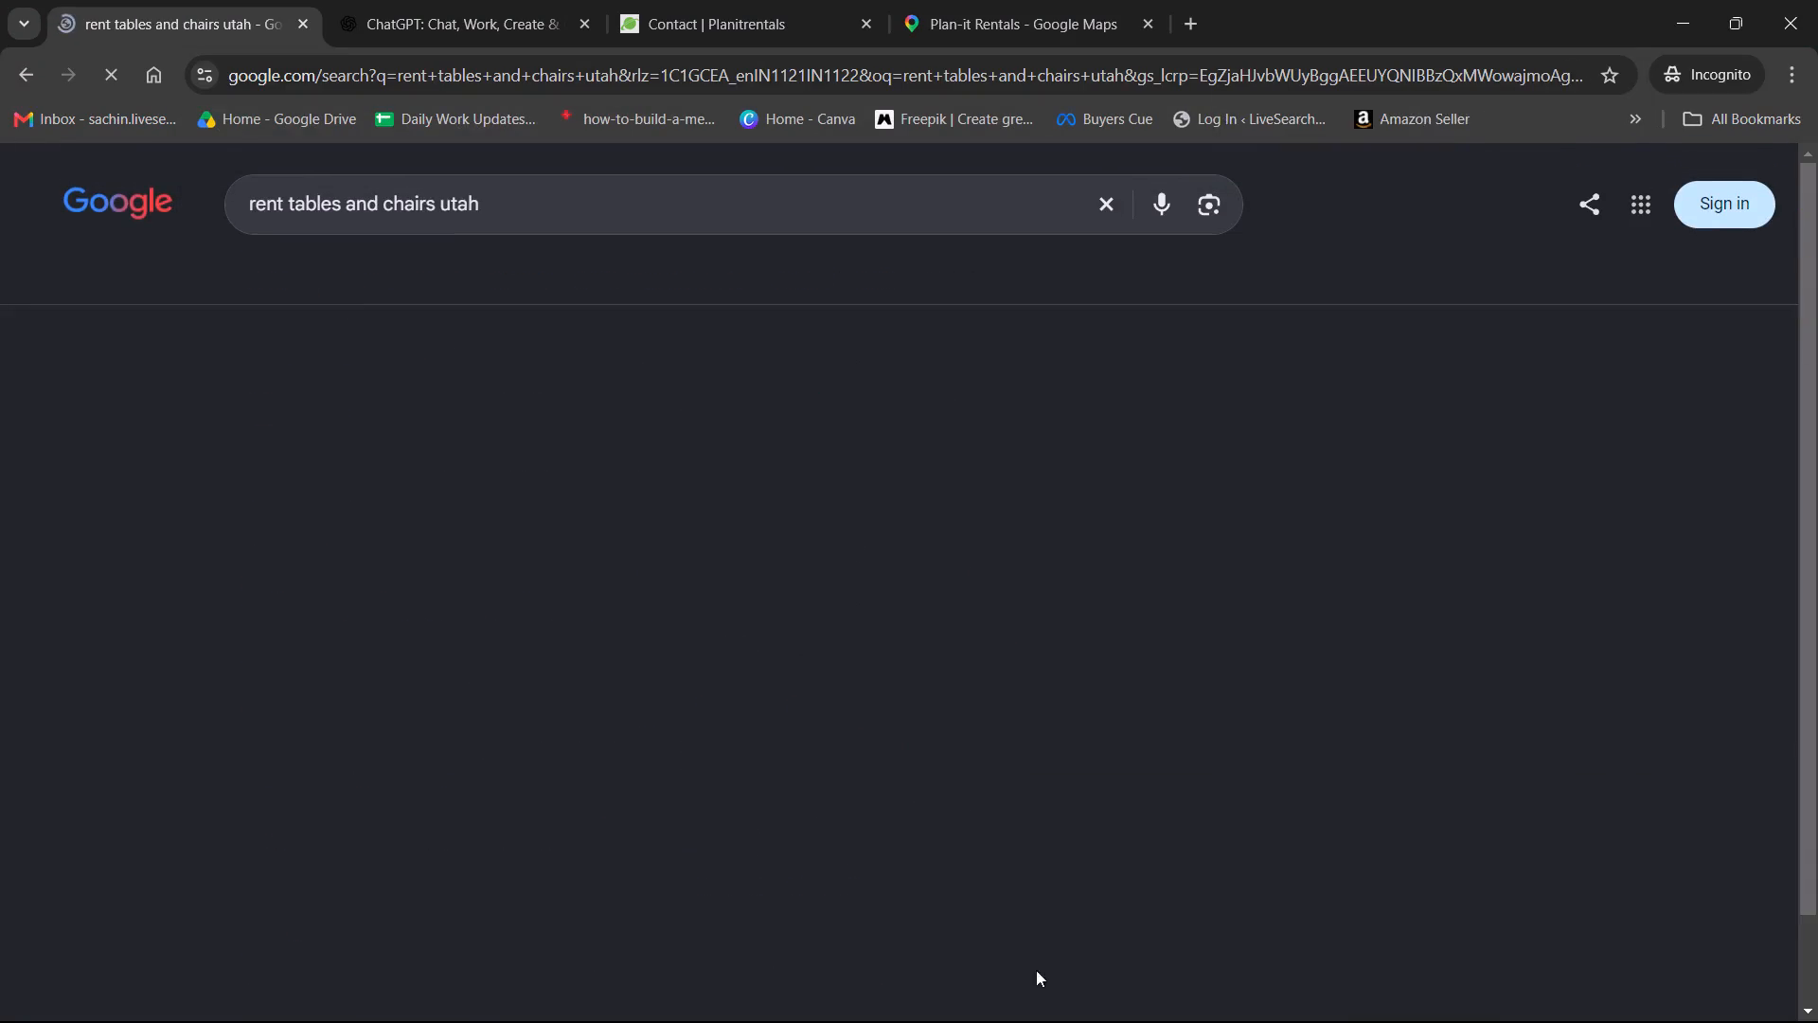
scroll(853, 666, "down", 4)
scroll(732, 669, "up", 3)
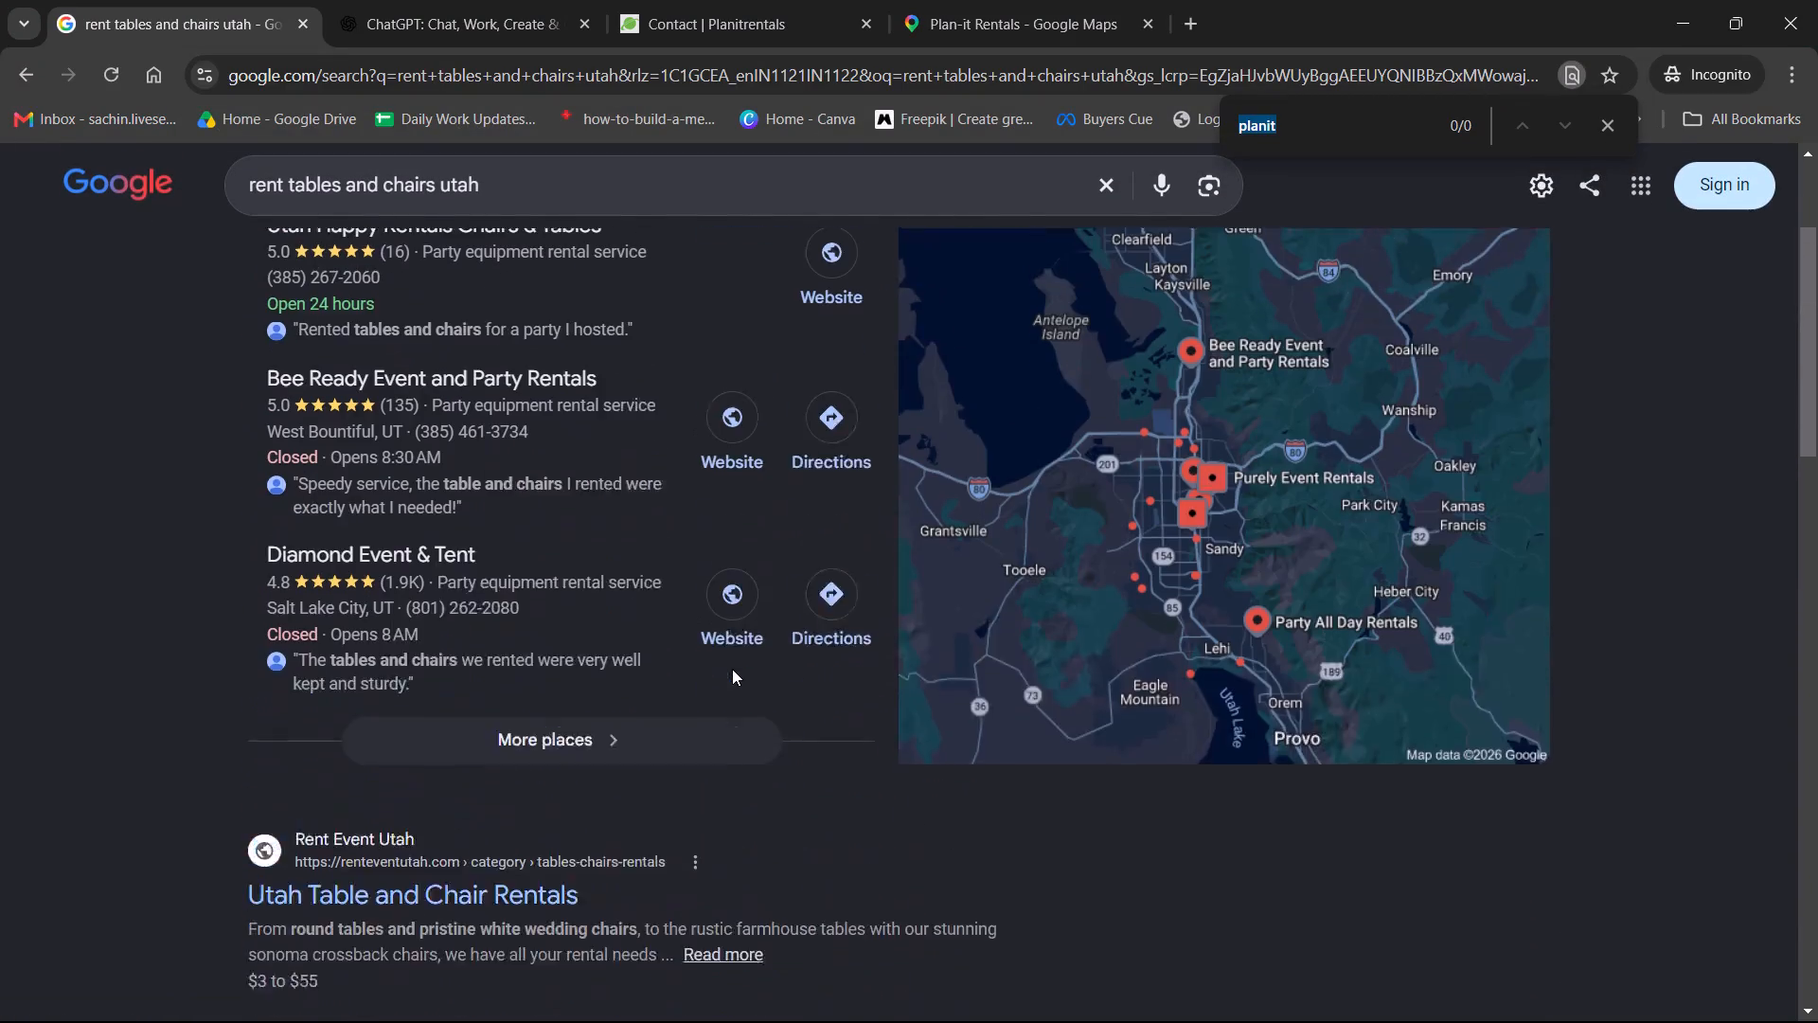
scroll(732, 669, "up", 1)
scroll(732, 669, "down", 17)
left_click(796, 833)
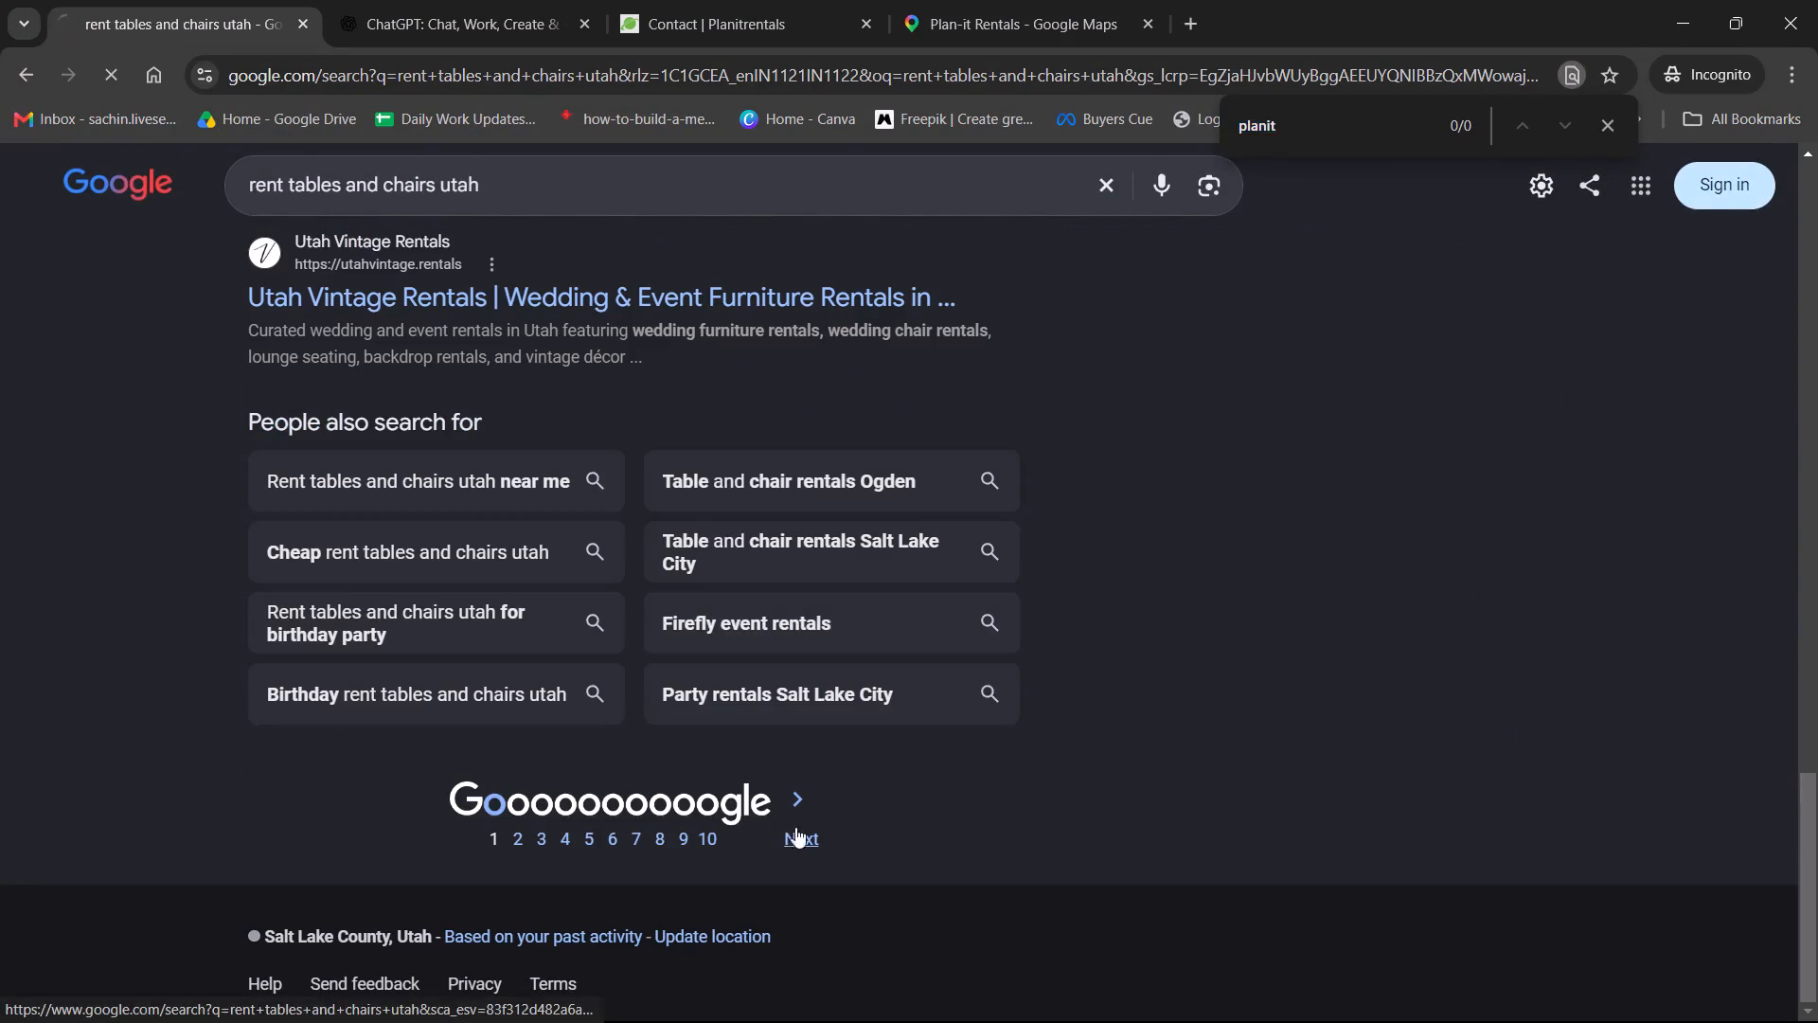
key("ctrl+f")
key("alt+Tab")
key("Tab")
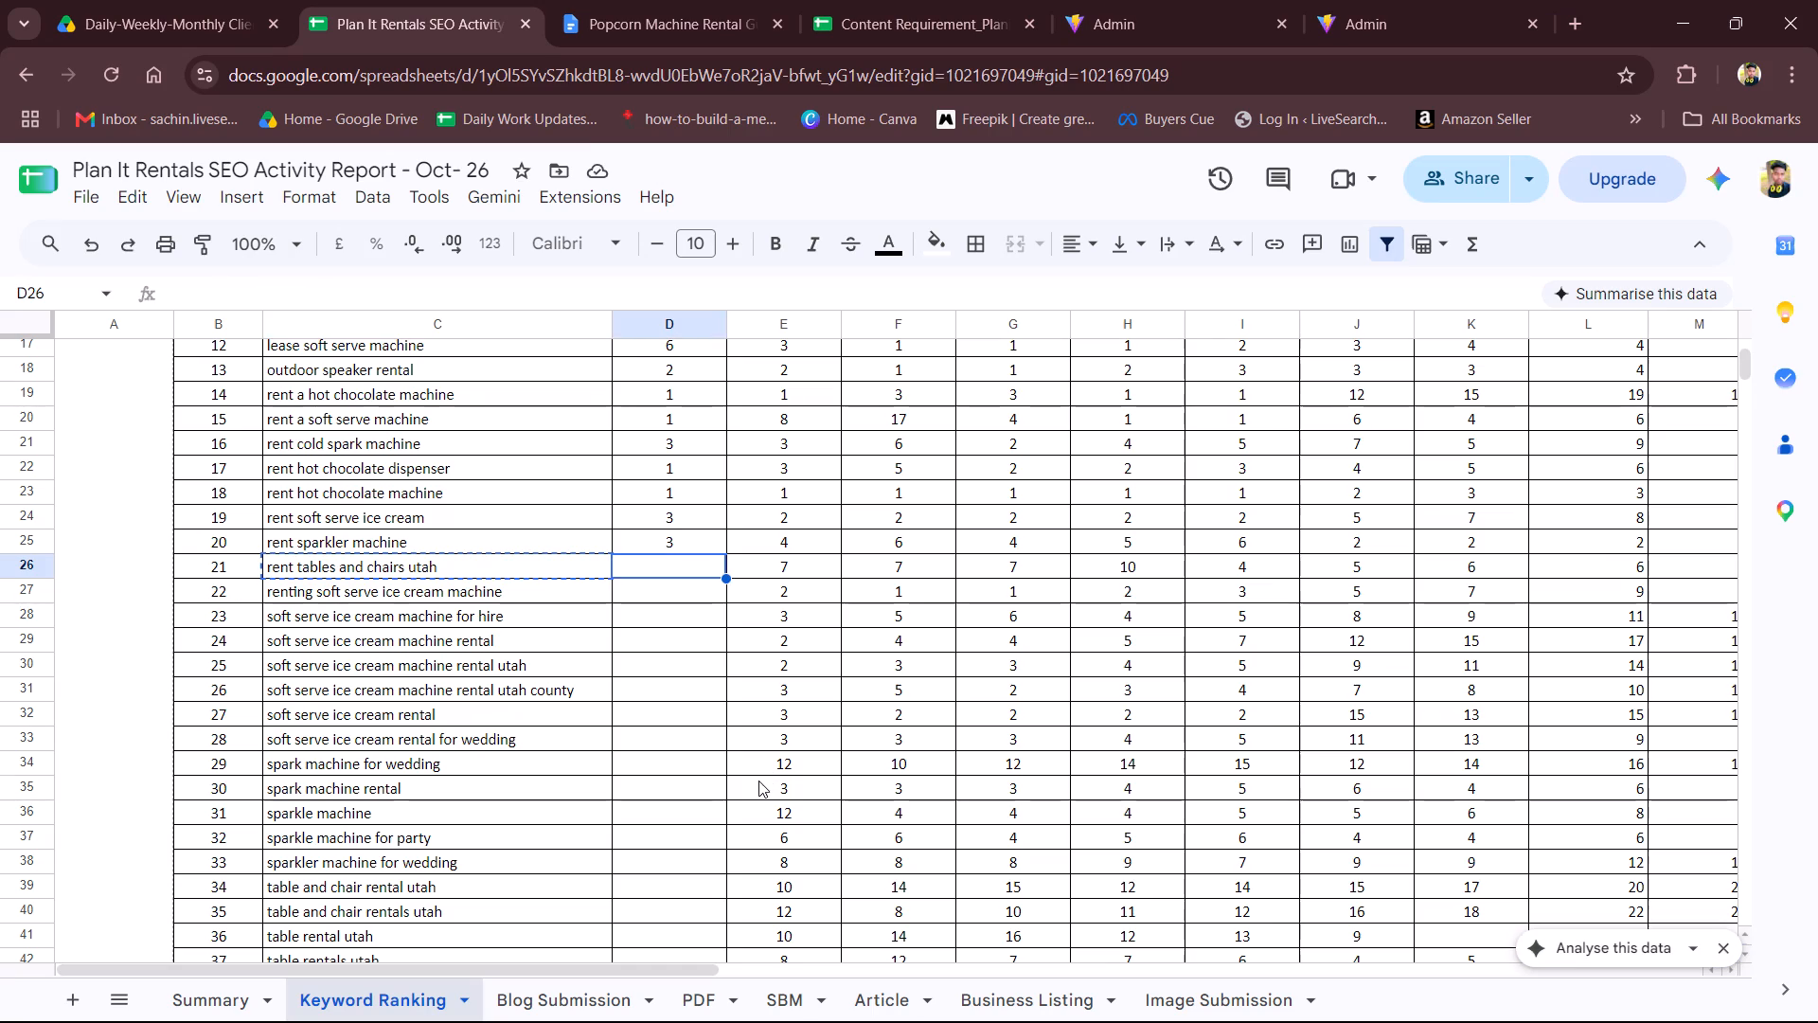
type("11")
key("Return")
Search Google for "renting soft serve ice cream machine", find Plan-it Rentals' organic position, and record 2 for that keyword in column D.
key("ctrl+c")
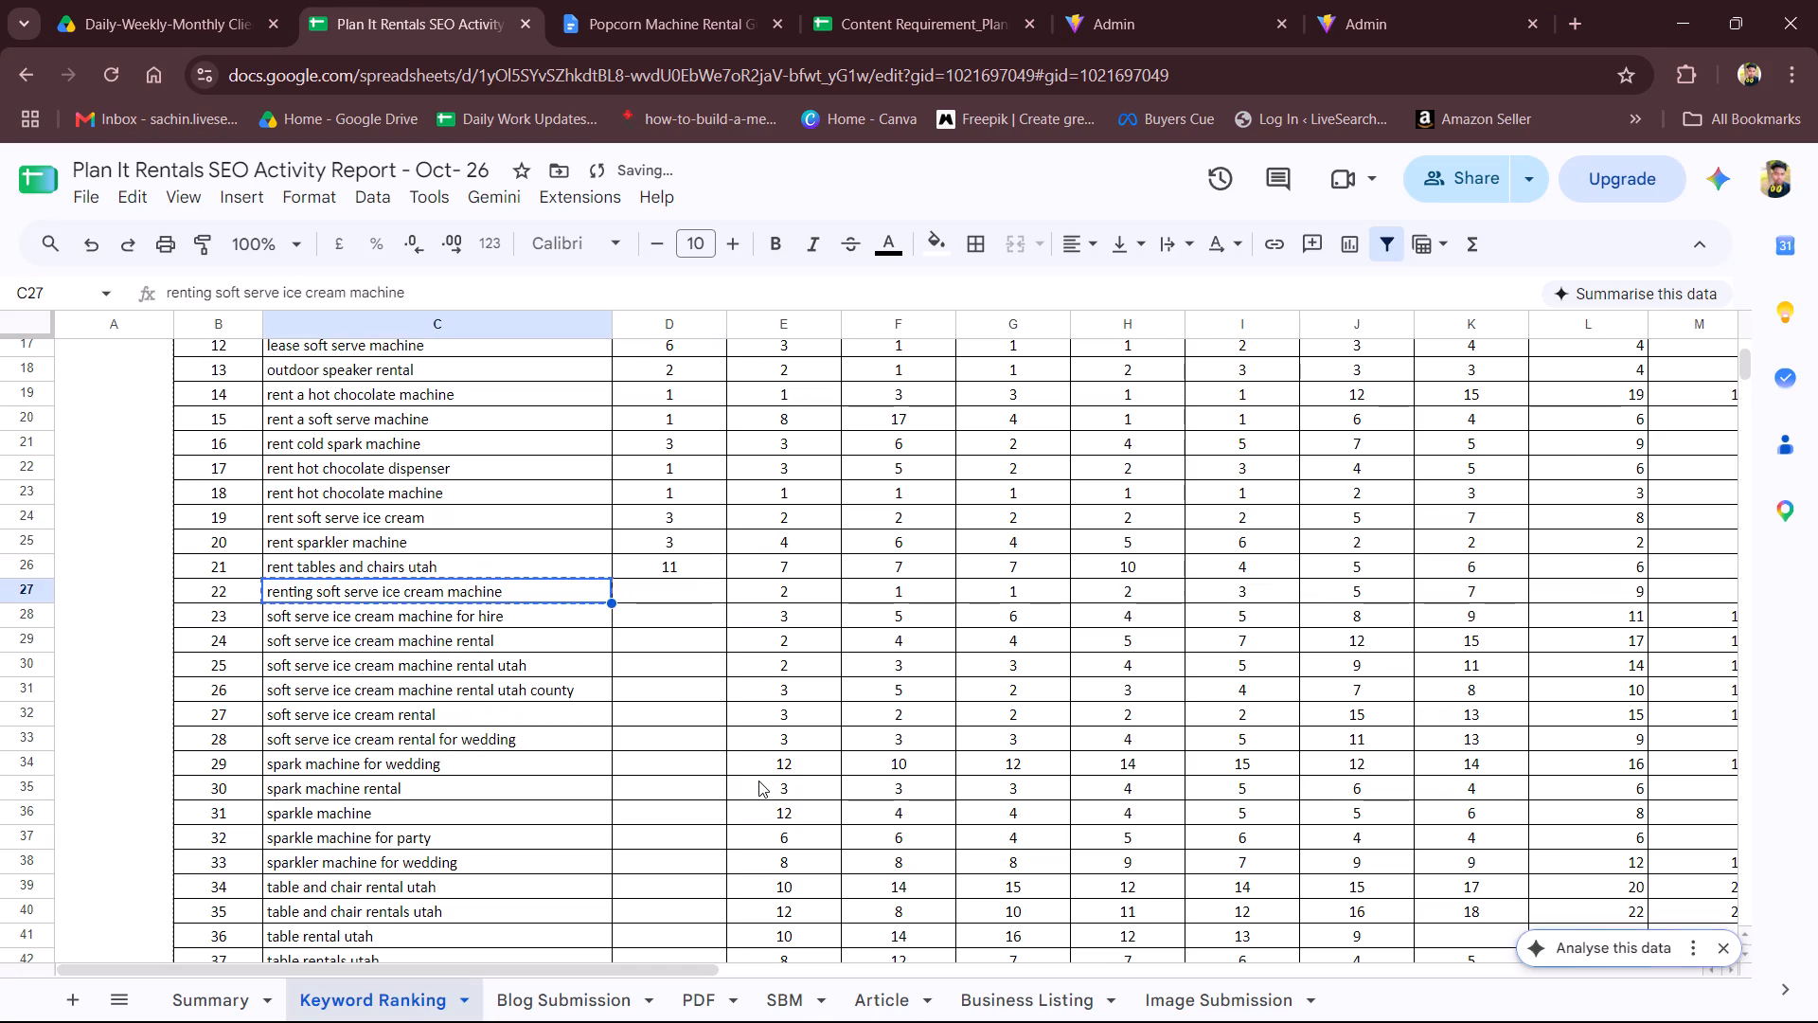
key("alt+Tab")
key("ctrl+e")
key("ctrl+v")
key("Return")
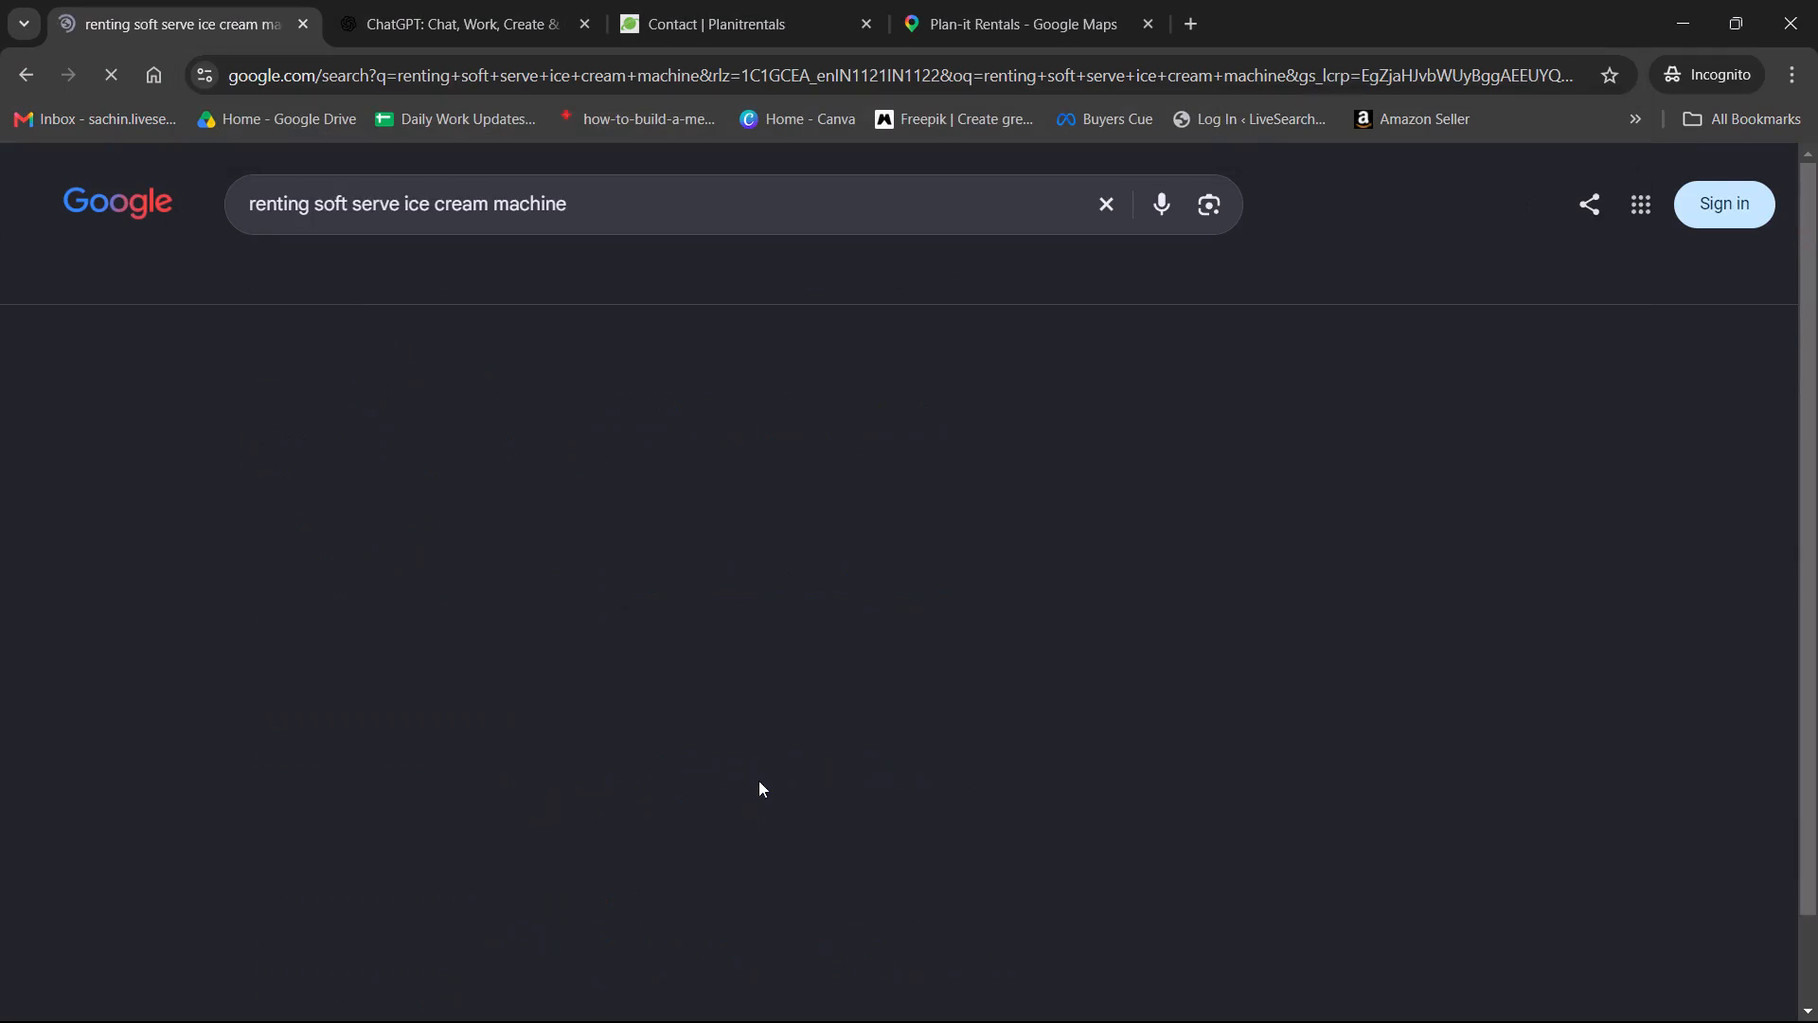
key("ctrl+f")
scroll(882, 771, "down", 6)
scroll(882, 770, "up", 3)
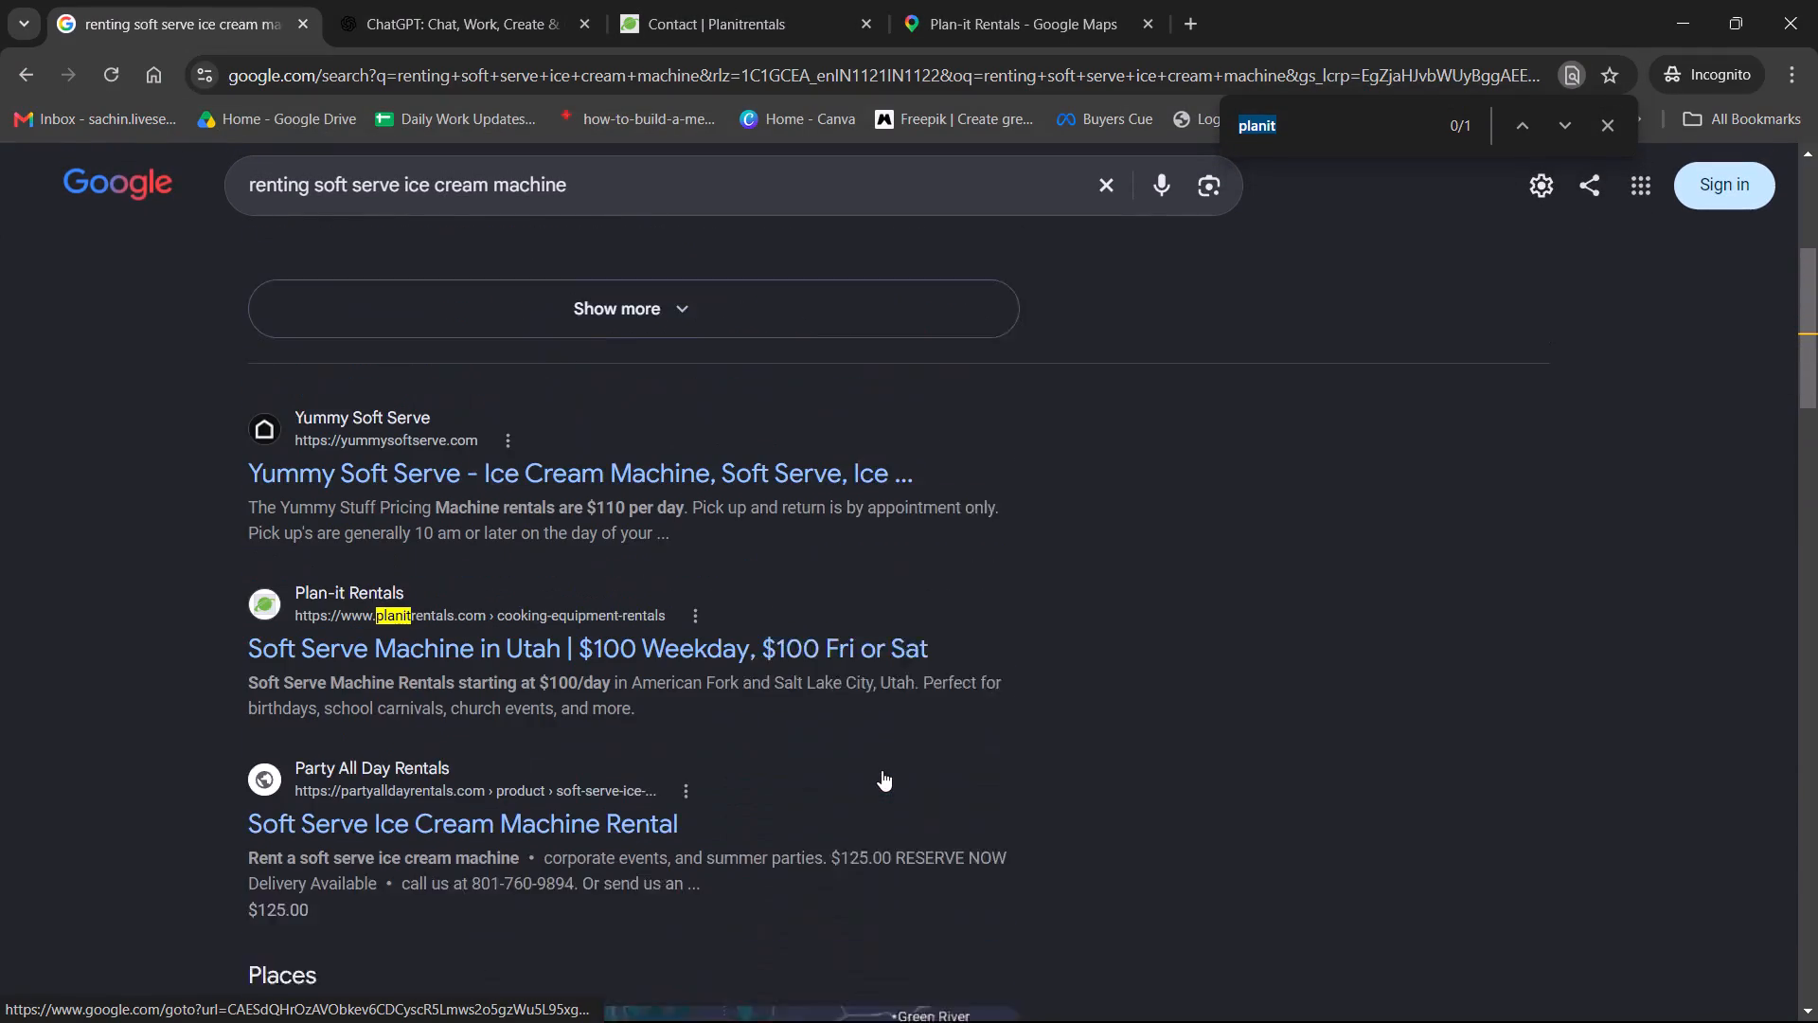
scroll(882, 770, "up", 1)
key("alt+Tab")
key("Tab")
key("2")
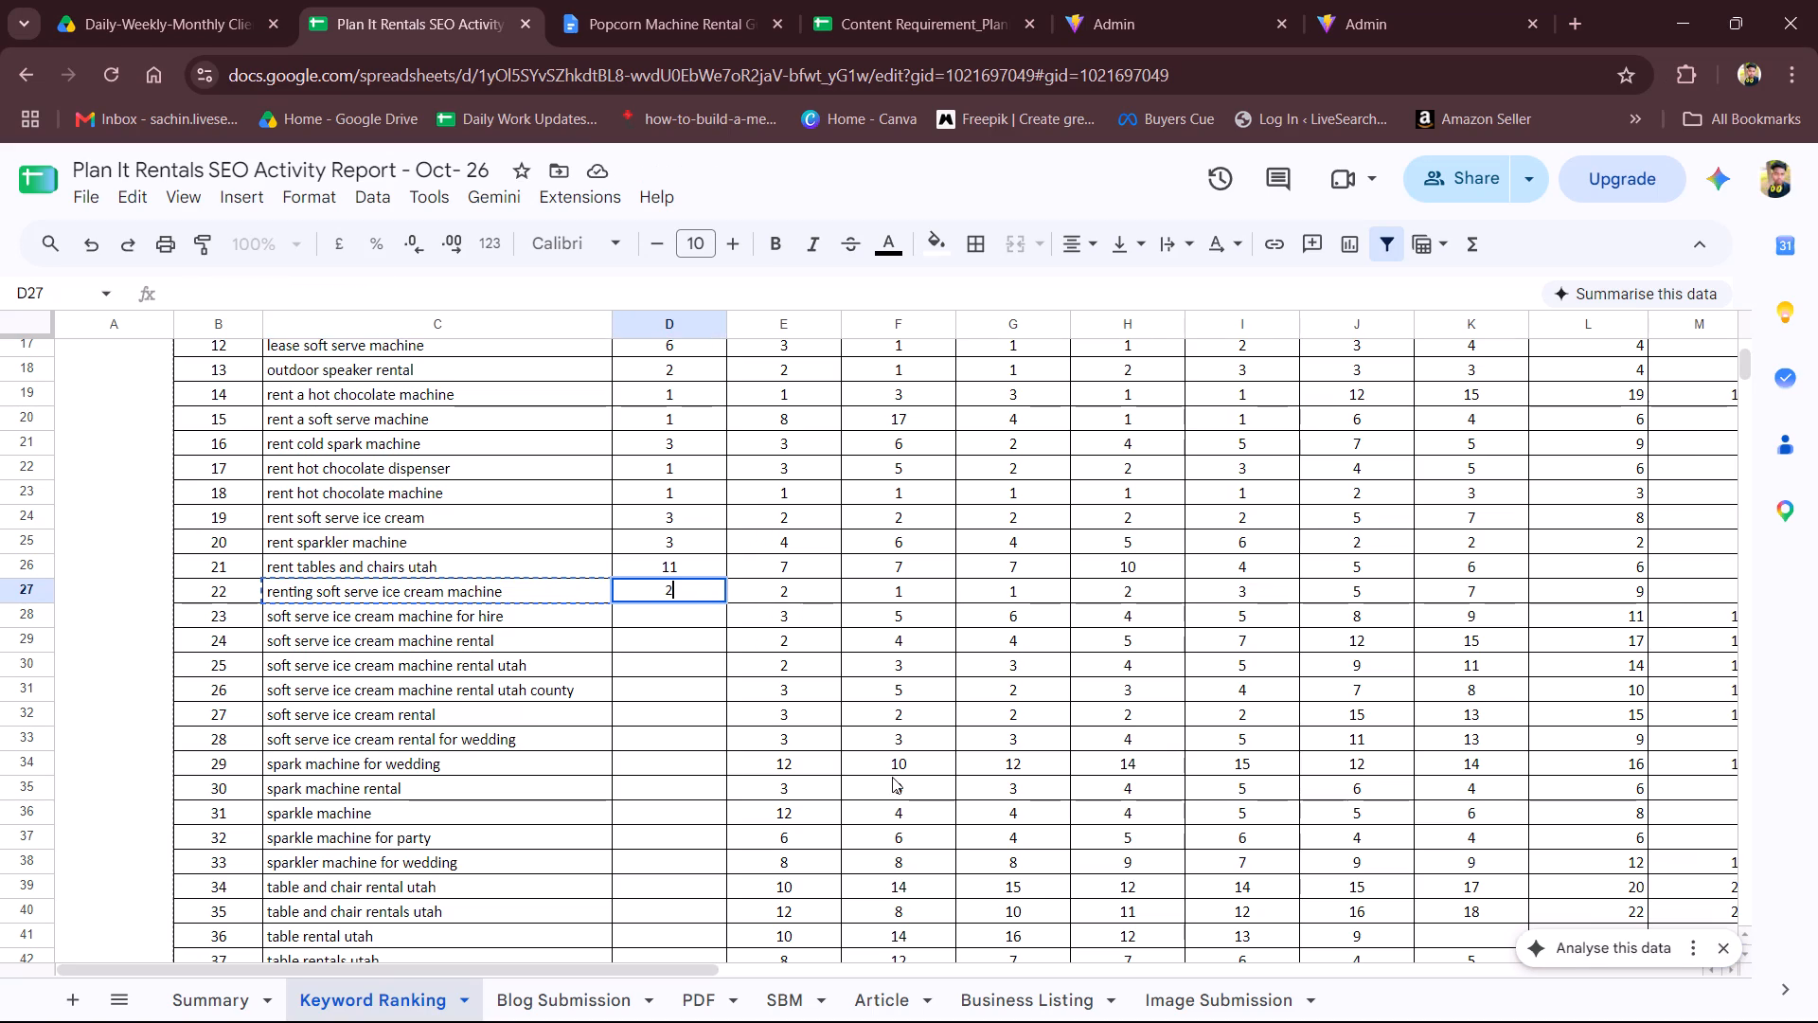
key("Return")
Search Google for "soft serve ice cream machine for hire", find Plan-it Rentals' organic position, and record 2 for that keyword in column D.
key("ctrl+c")
key("alt+Tab")
key("ctrl+e")
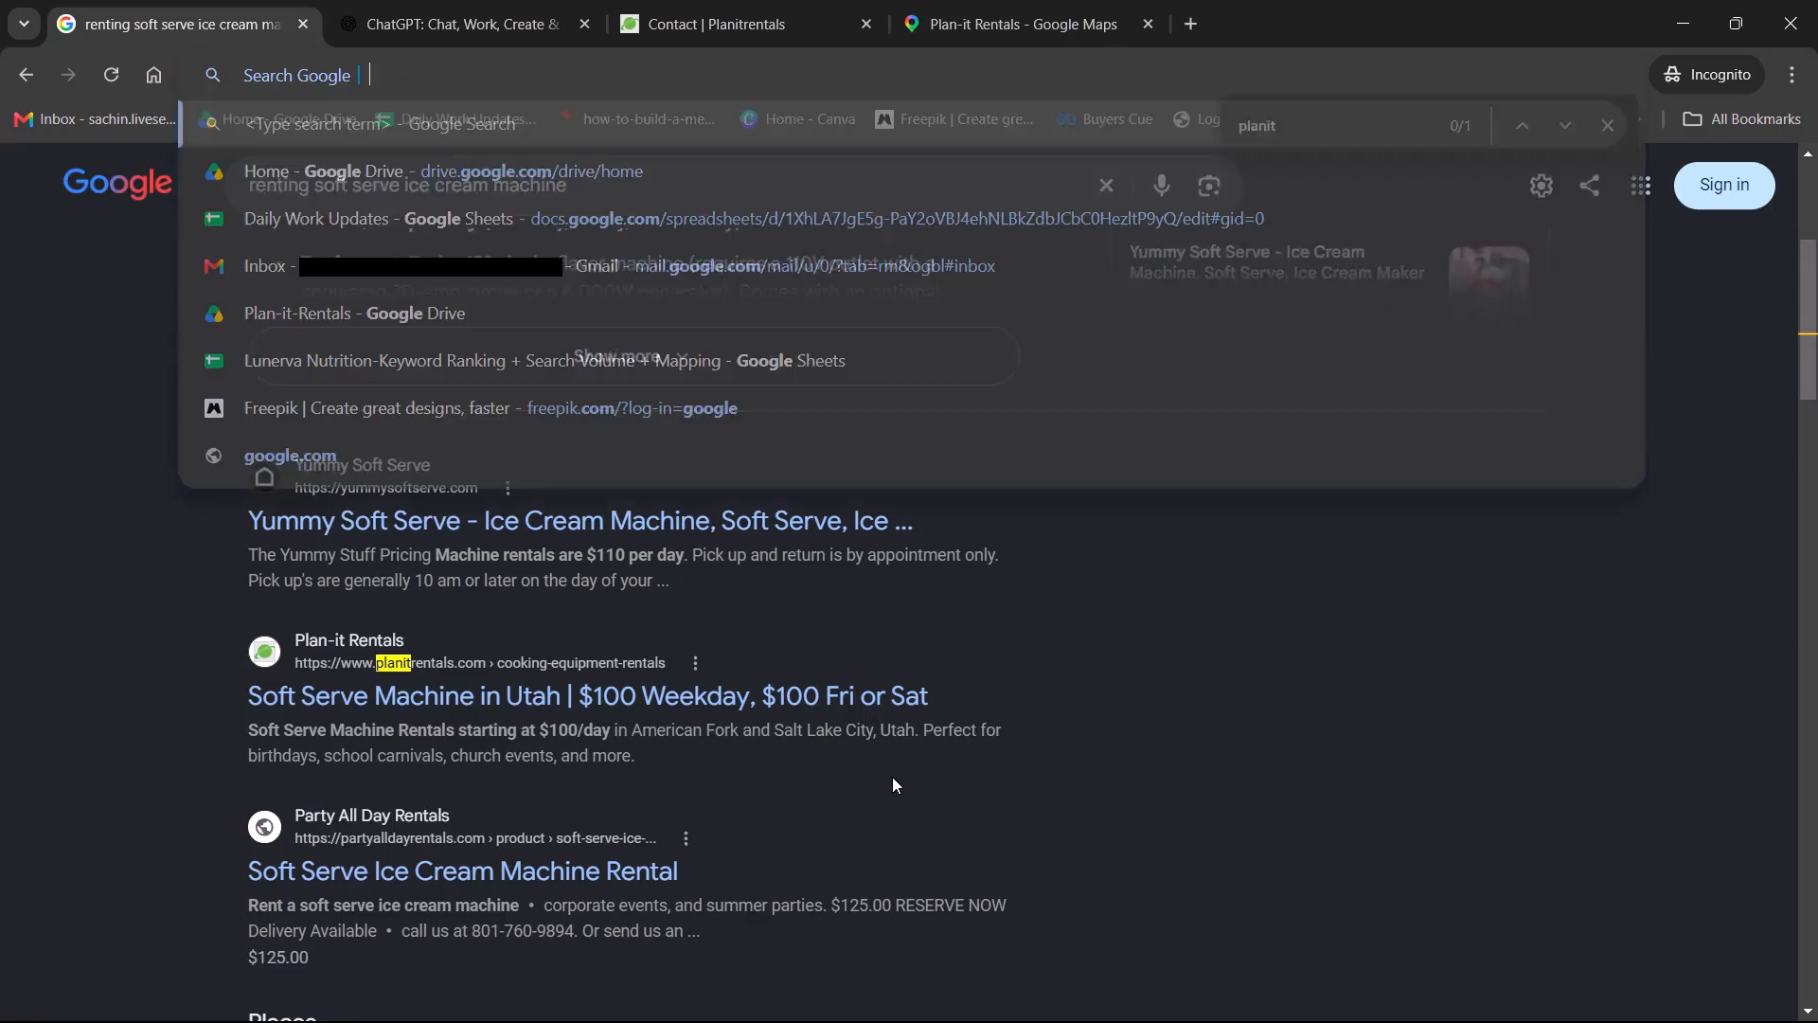
key("ctrl+v")
key("Return")
key("ctrl+f")
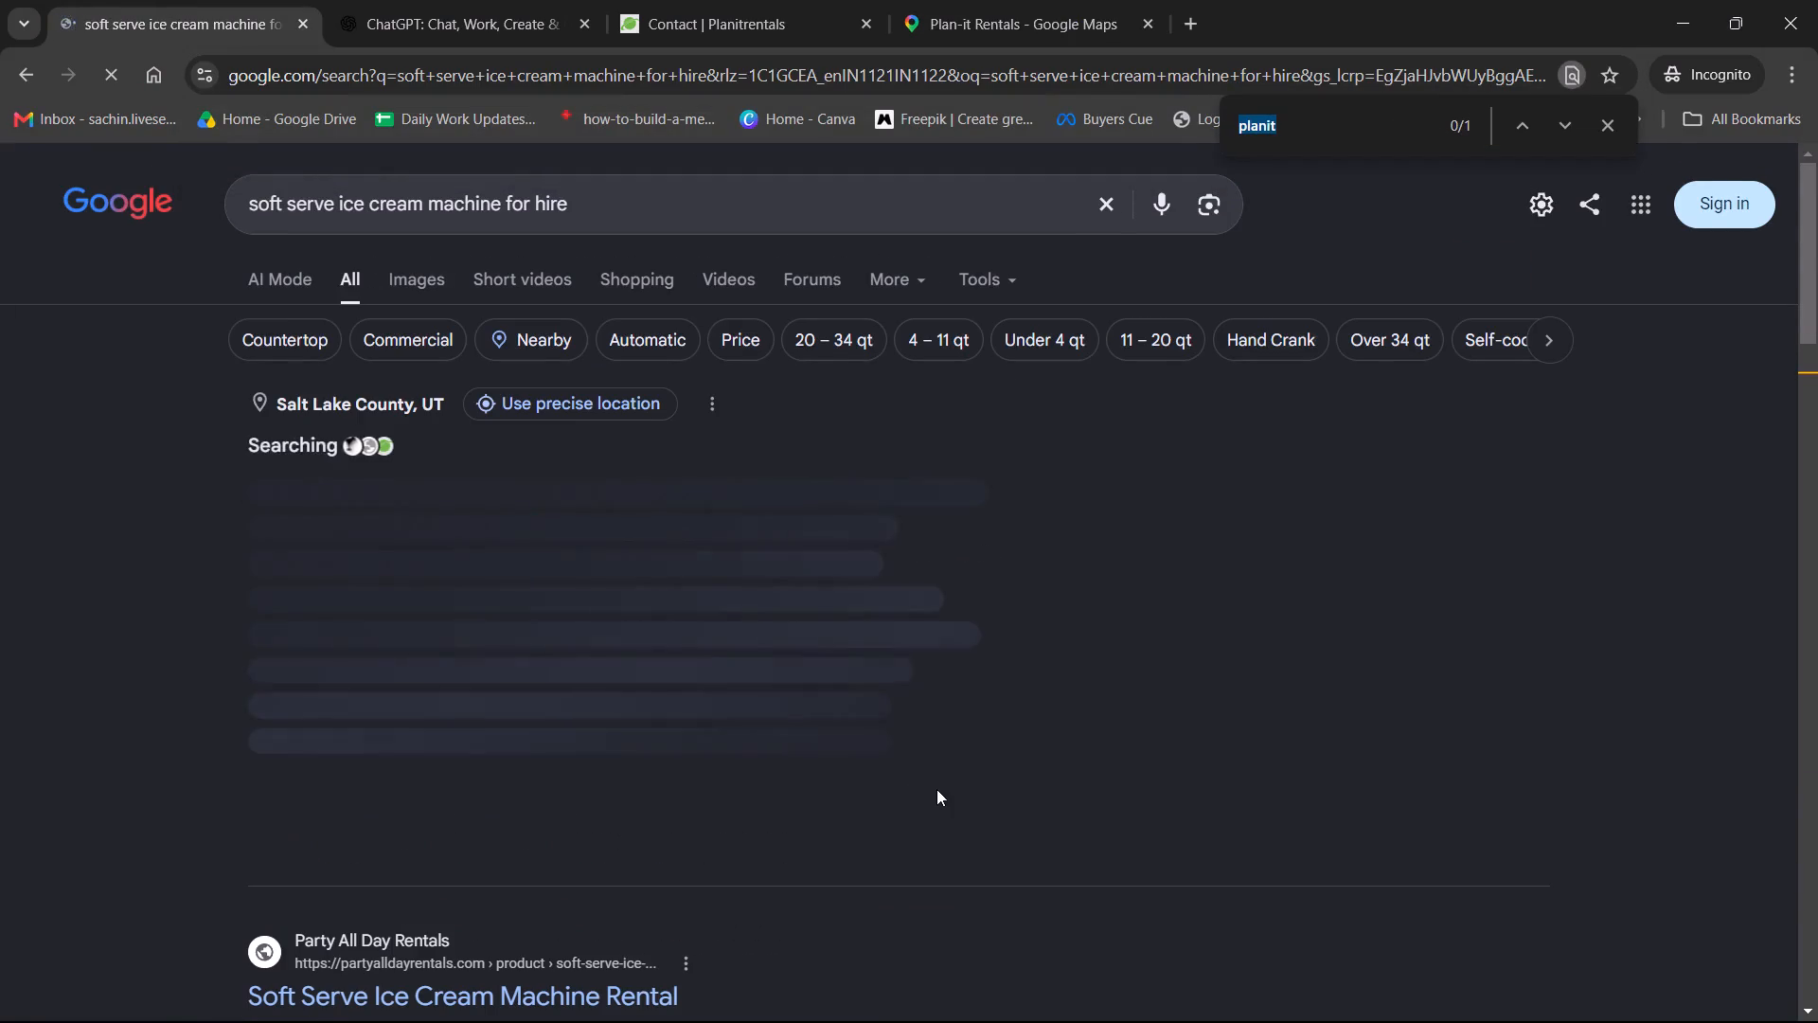
scroll(985, 761, "down", 6)
scroll(1014, 748, "up", 4)
key("alt+Tab")
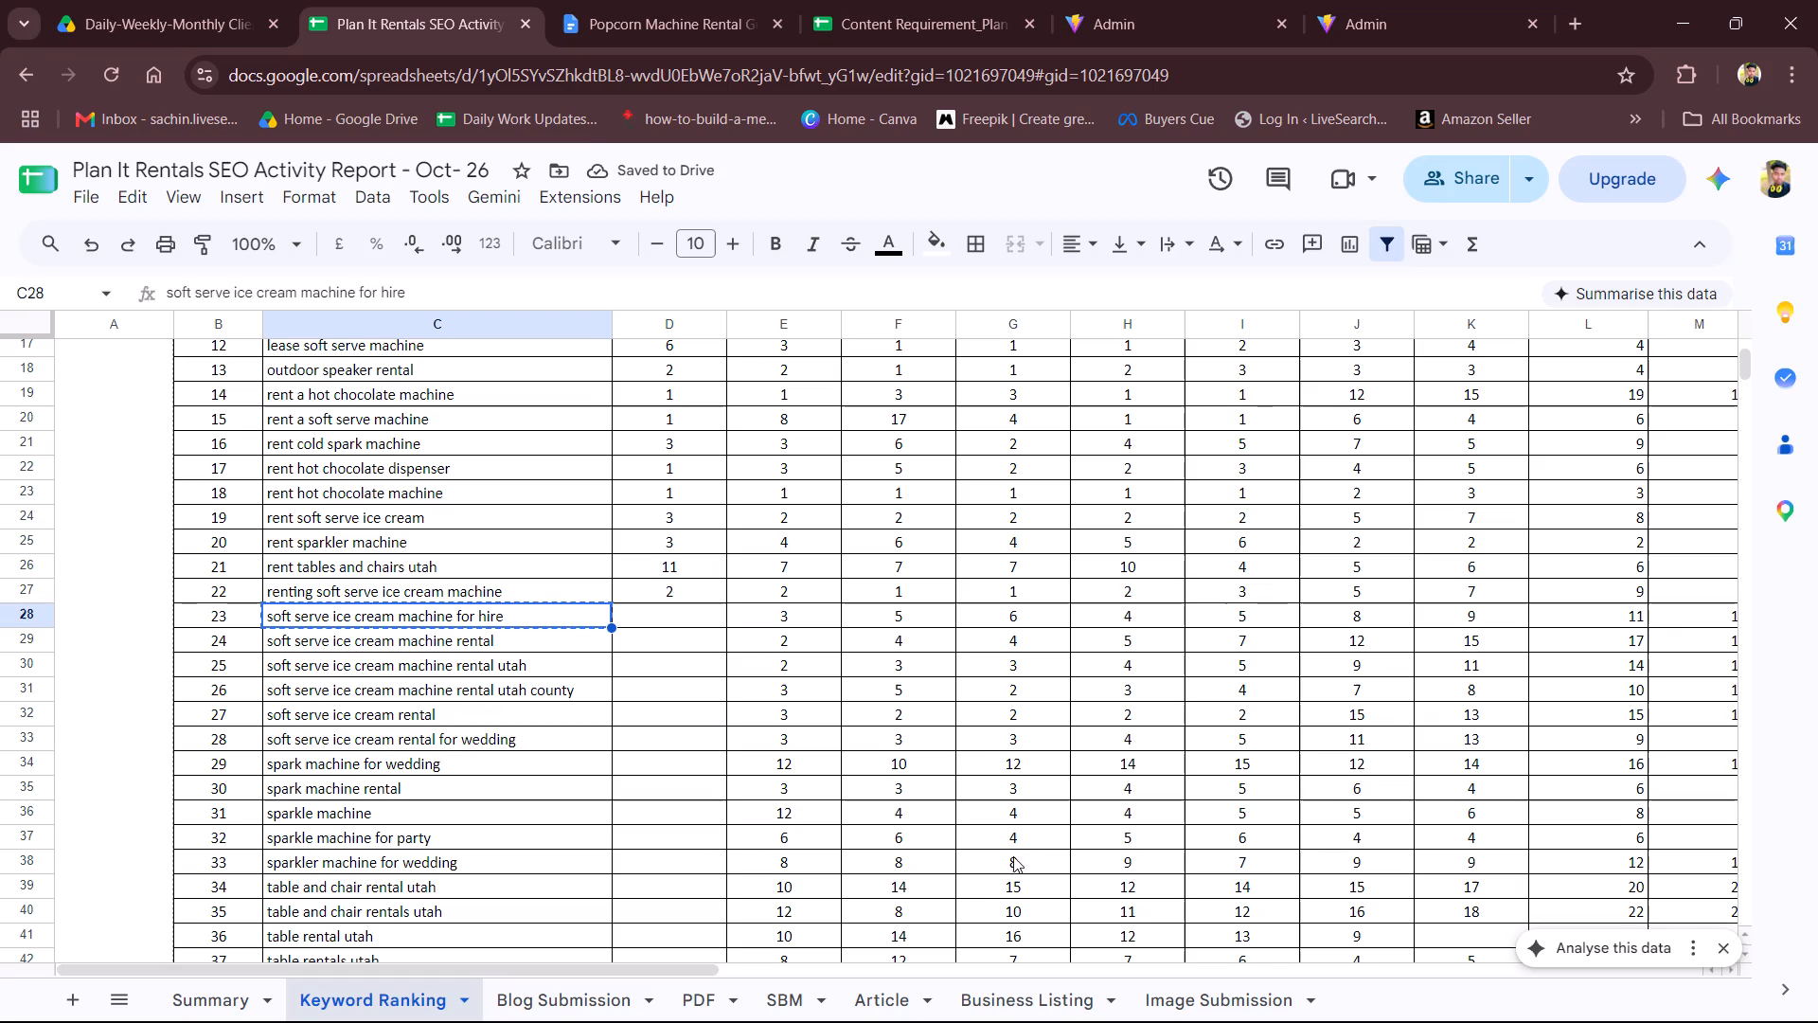
key("Tab")
key("2")
key("Return")
Search Google for "soft serve ice cream machine rental", find Plan-it Rentals' organic position, and record 3 for that keyword in column D.
key("ctrl+c")
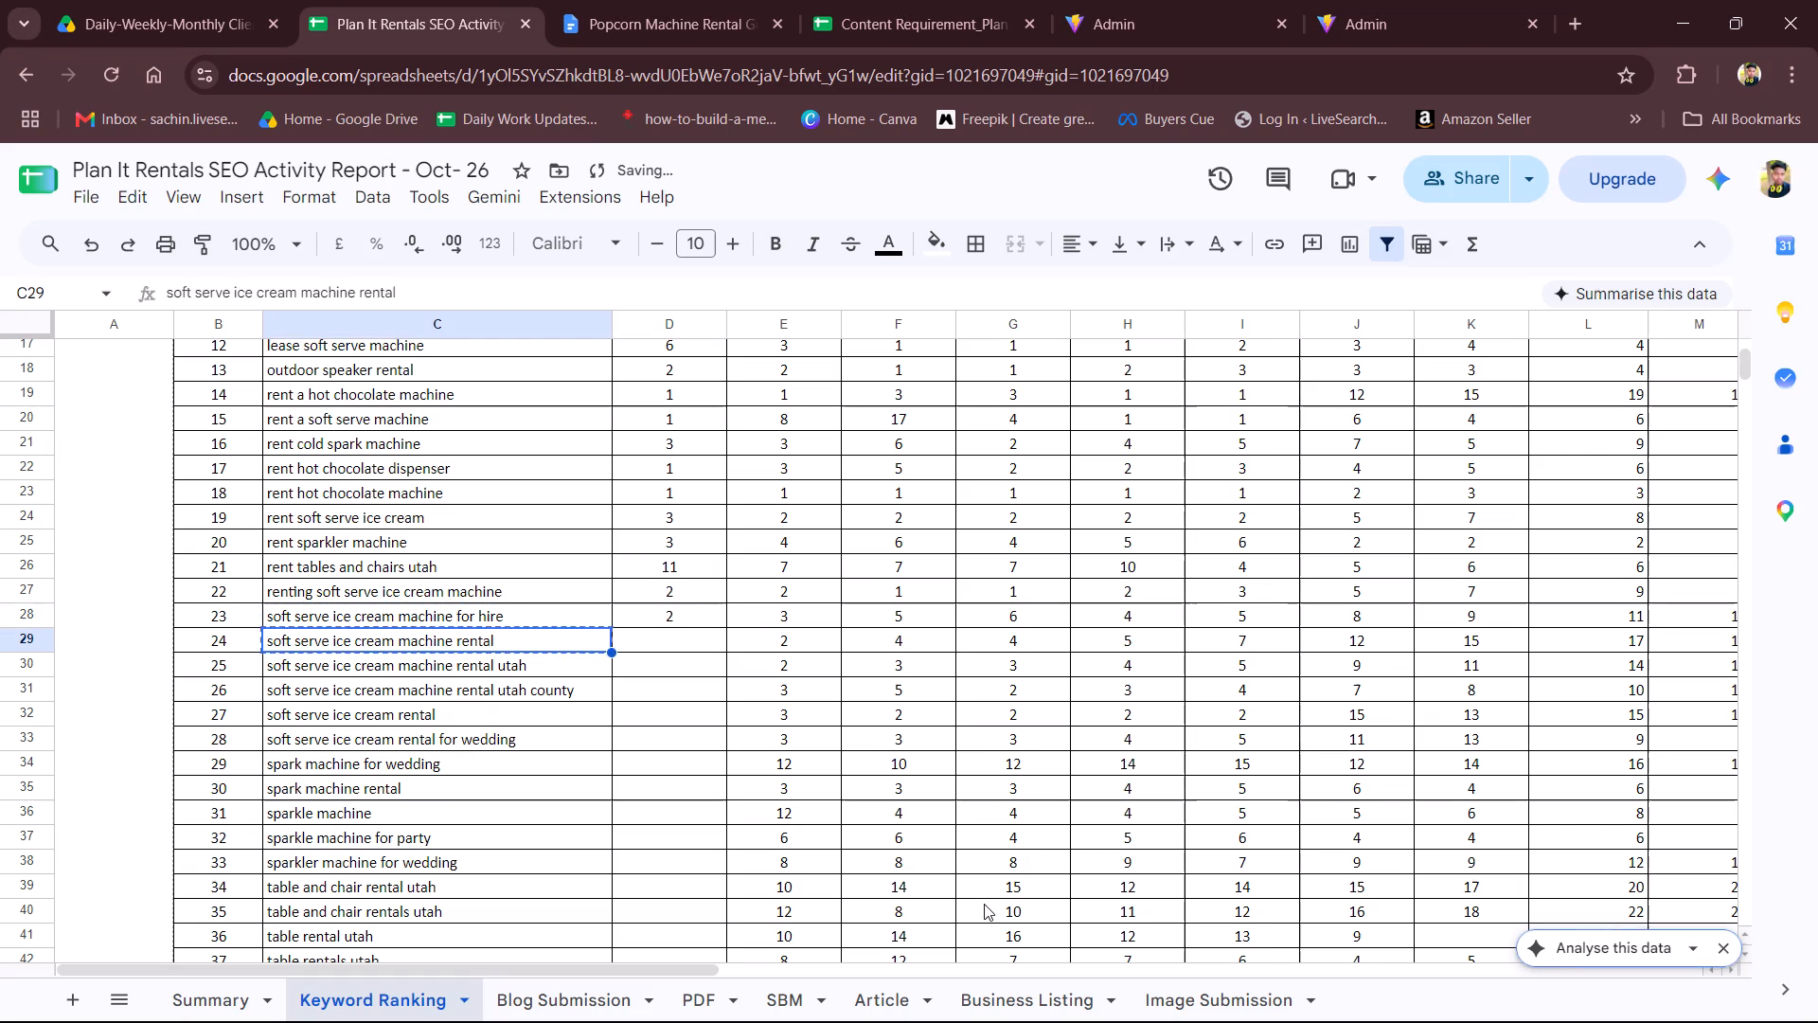
key("alt+Tab")
key("ctrl+e")
key("ctrl+v")
key("ctrl+Return")
key("ctrl+f")
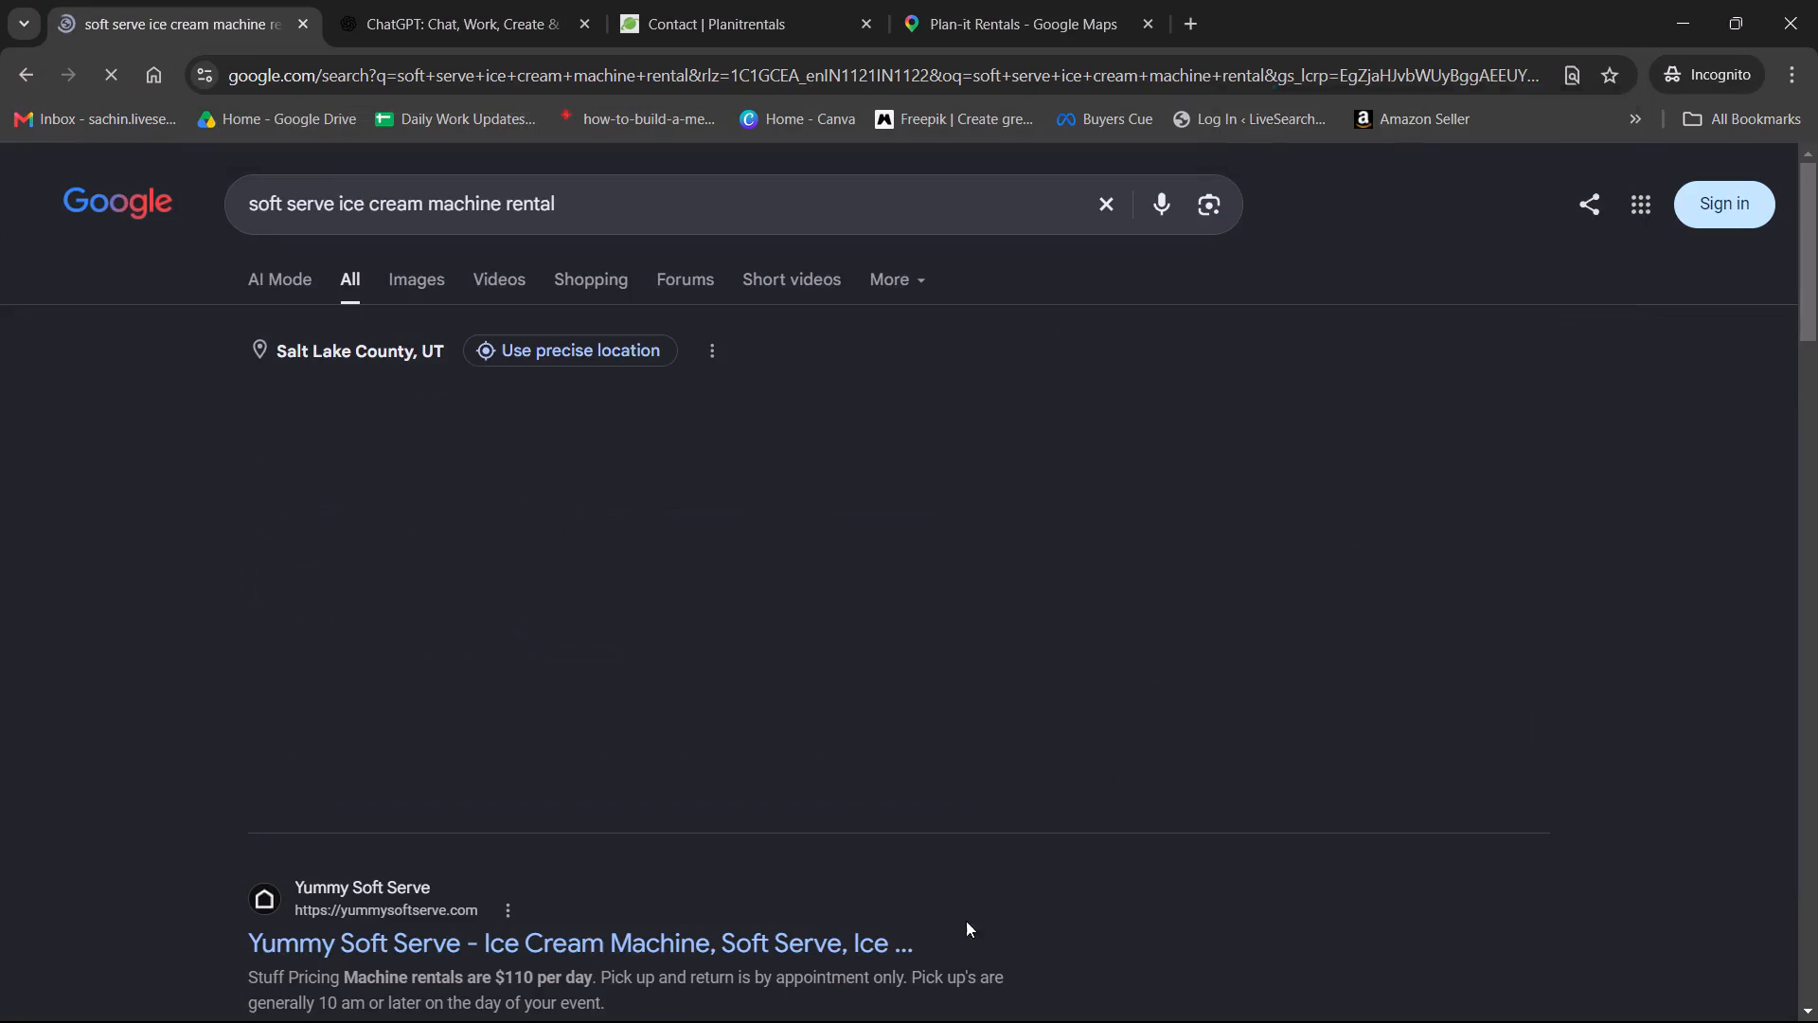
scroll(730, 618, "down", 3)
key("alt+Tab")
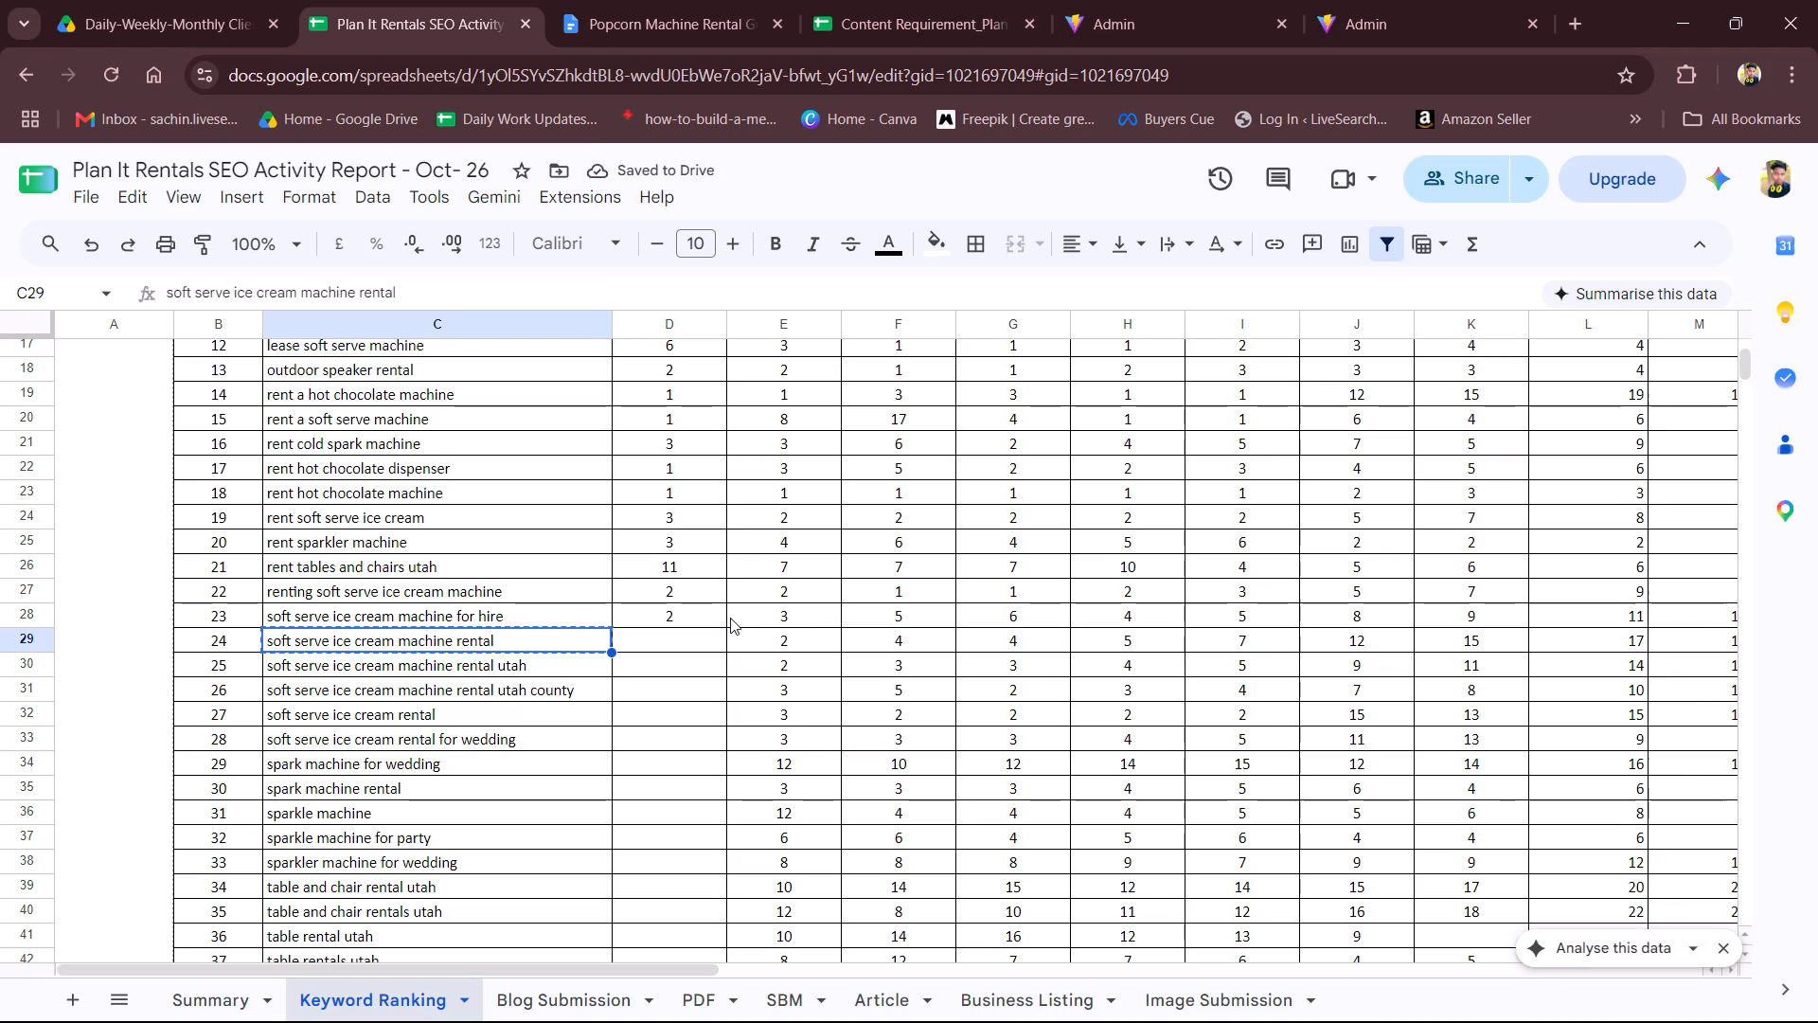
key("Tab")
key("3")
key("Return")
Search Google for "soft serve ice cream machine rental utah", find the planit listing, and record 1 for that keyword in column D.
key("ctrl+c")
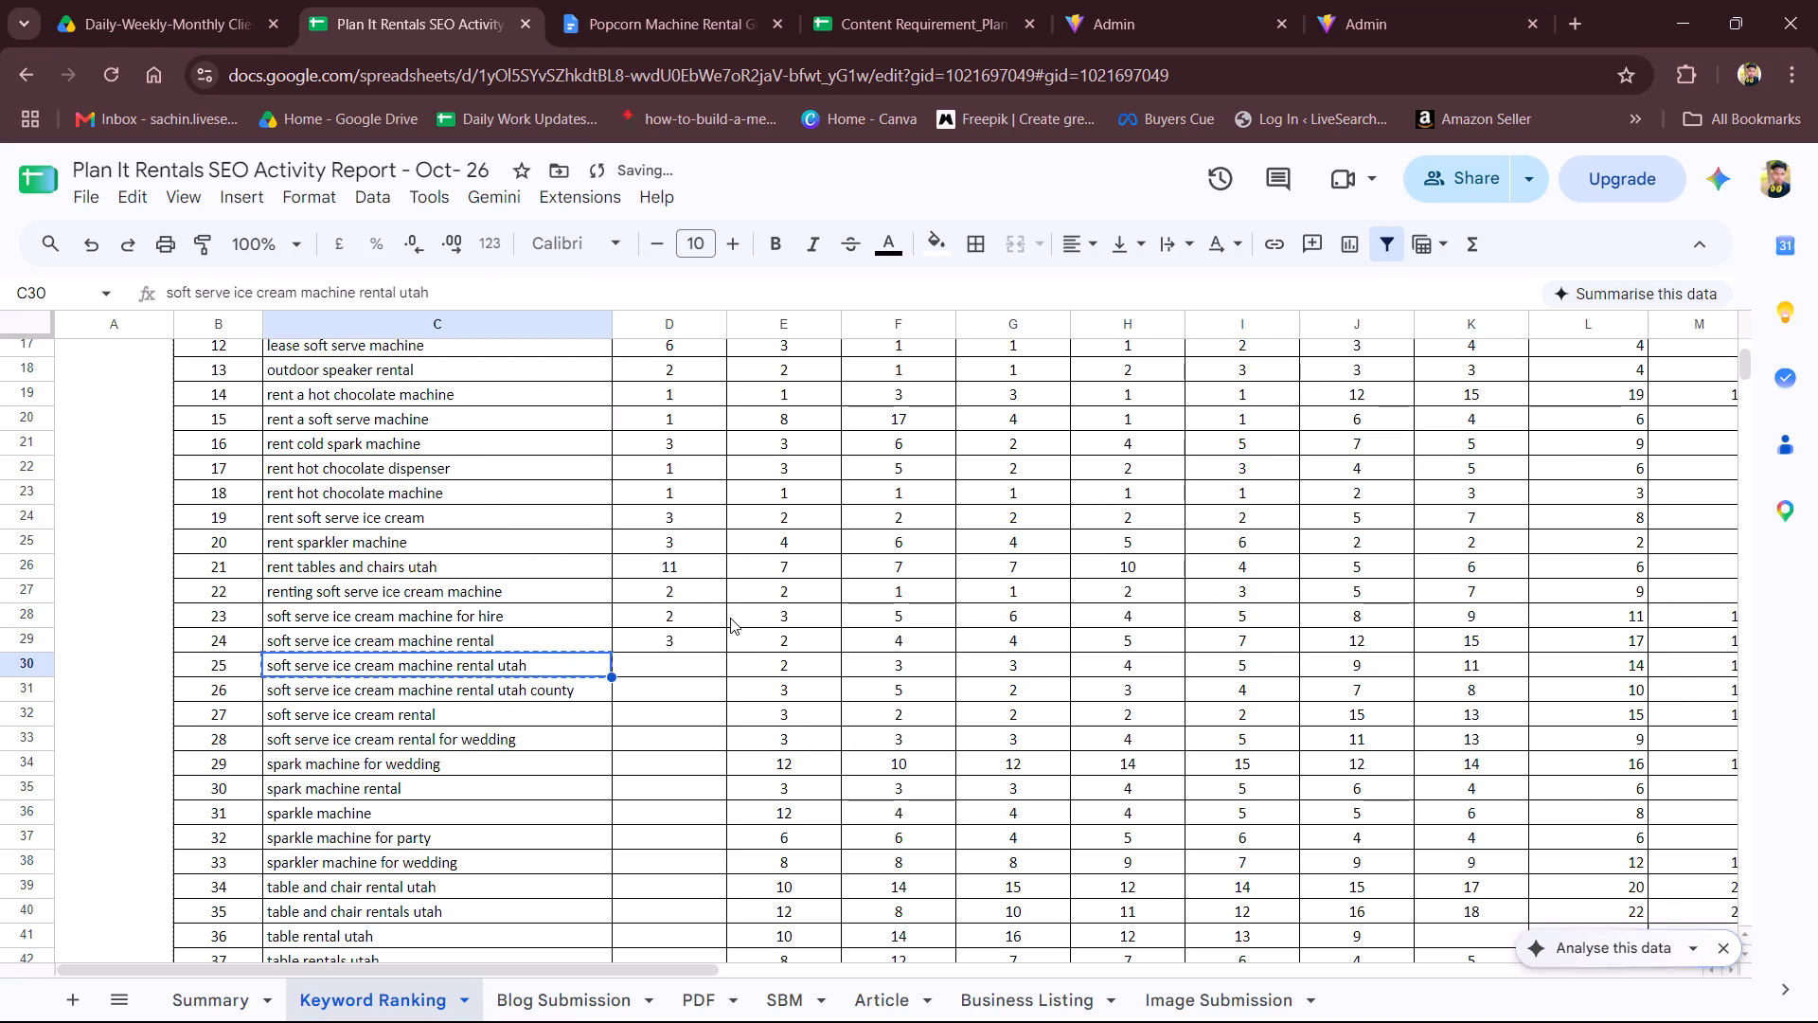
key("alt+Tab")
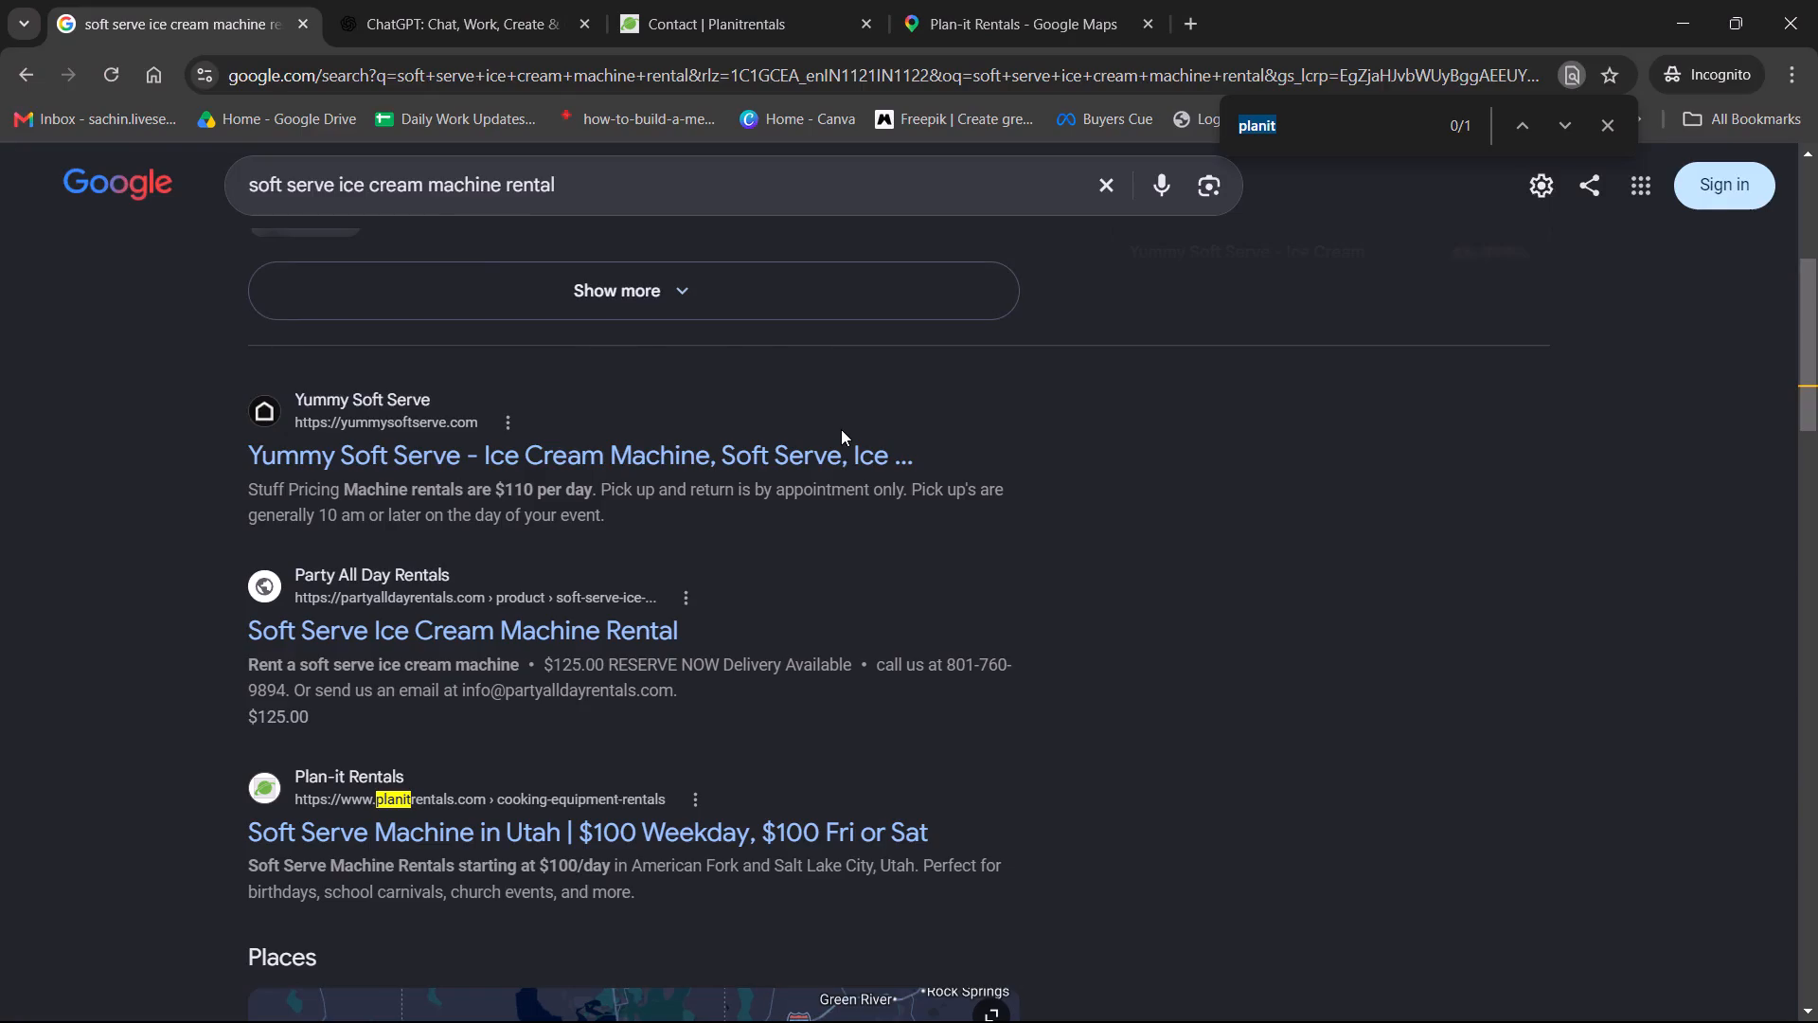
key("ctrl+e")
key("ctrl+v")
key("Return")
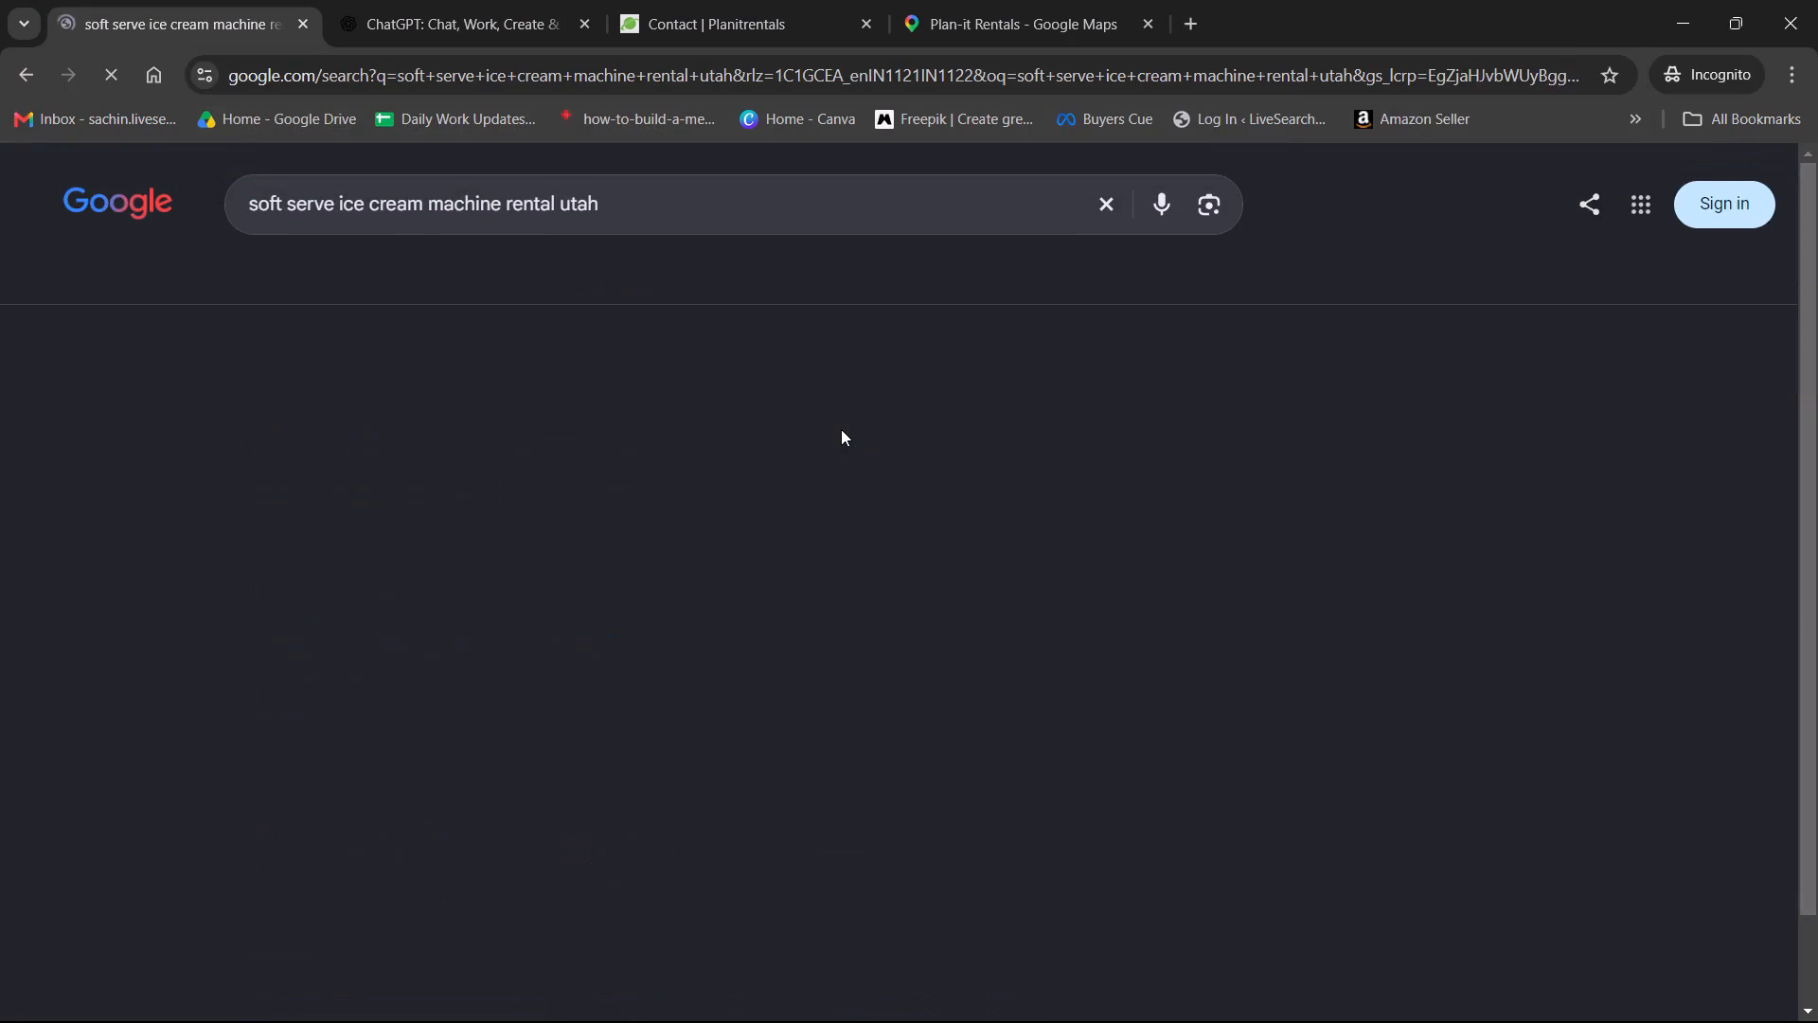
key("ctrl+f")
scroll(743, 656, "down", 5)
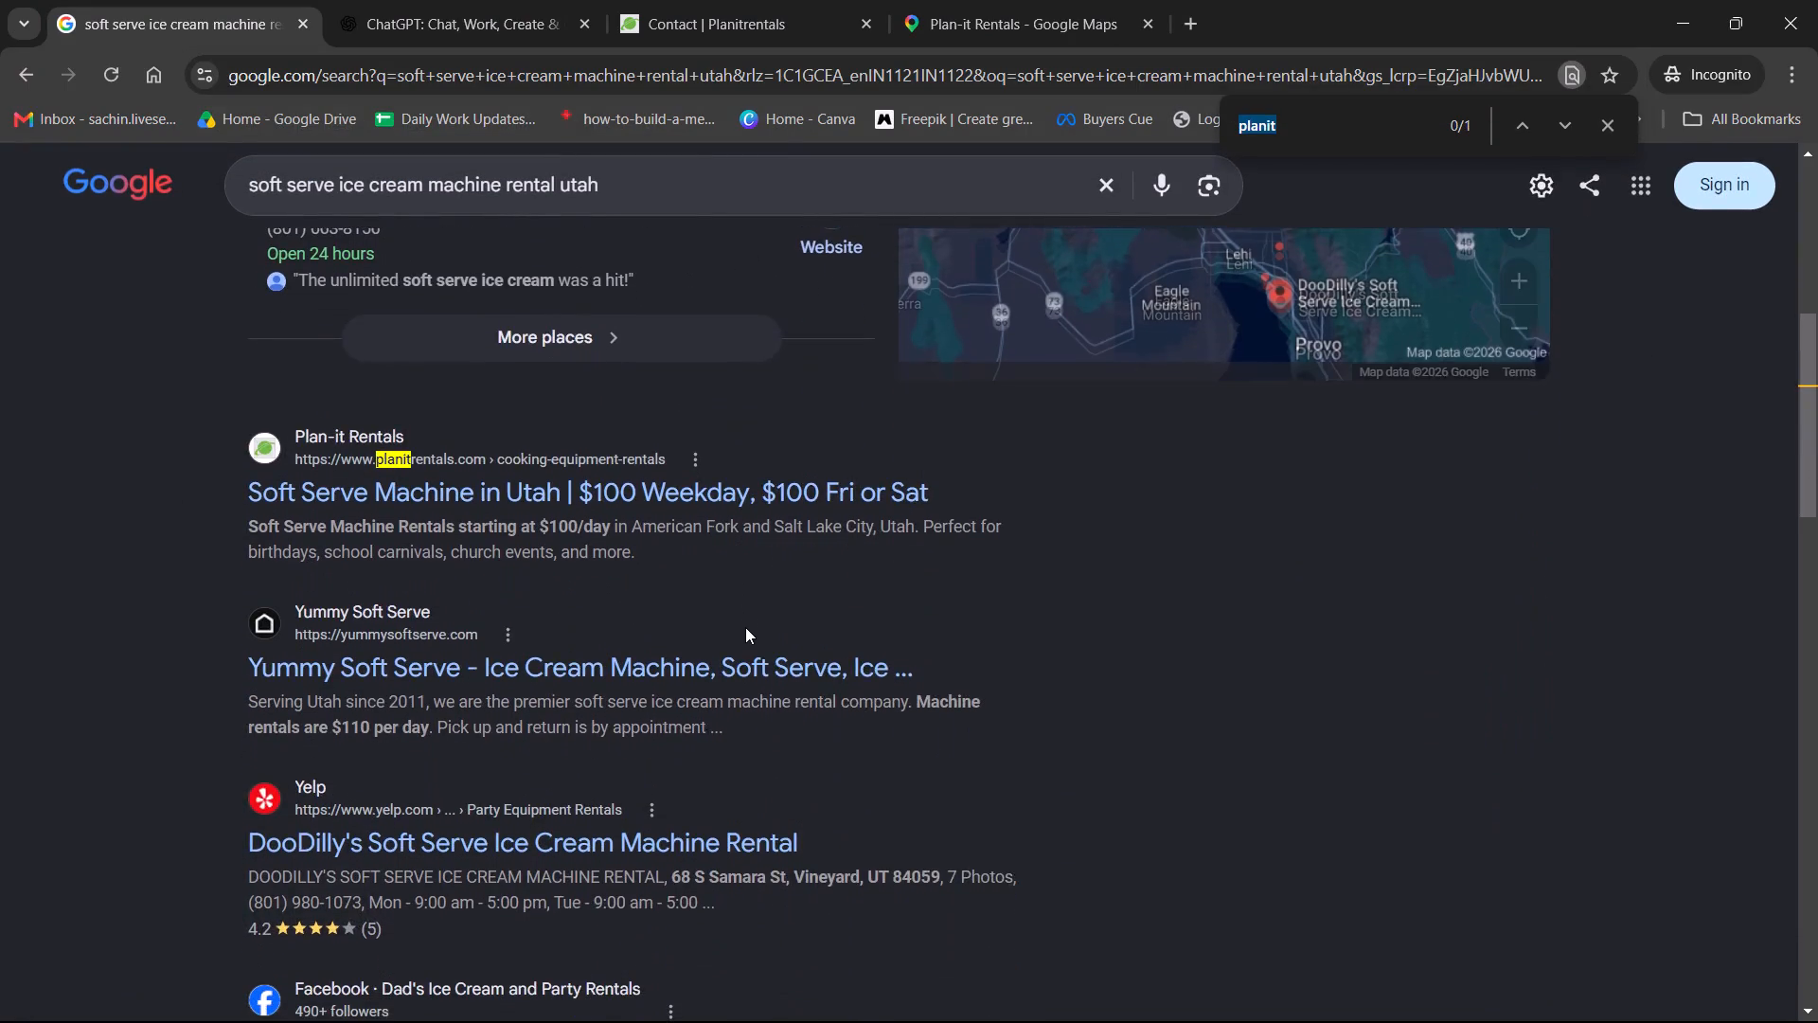
key("alt+Tab")
key("Tab")
key("1")
key("Return")
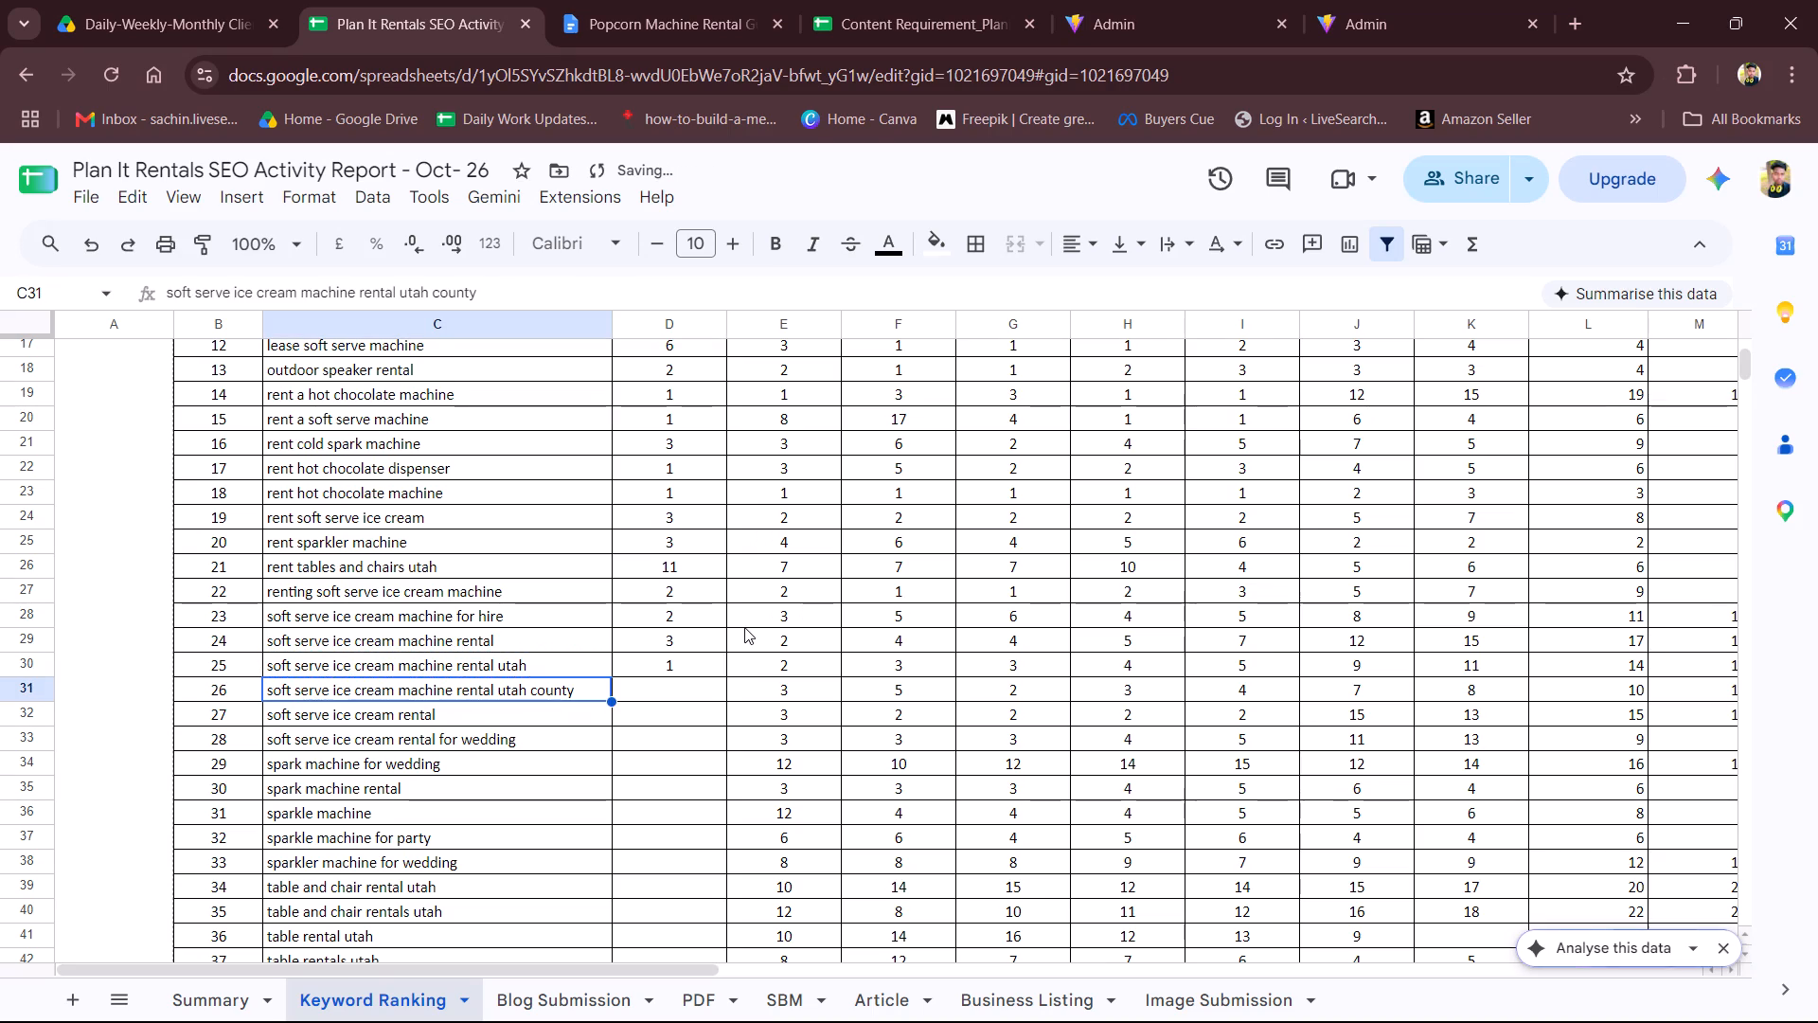
Search Google for "soft serve ice cream machine rental utah county", find the planit listing, and record 1 for that keyword in column D.
key("ctrl+c")
key("alt+Tab")
key("ctrl+e")
key("ctrl+v")
key("Return")
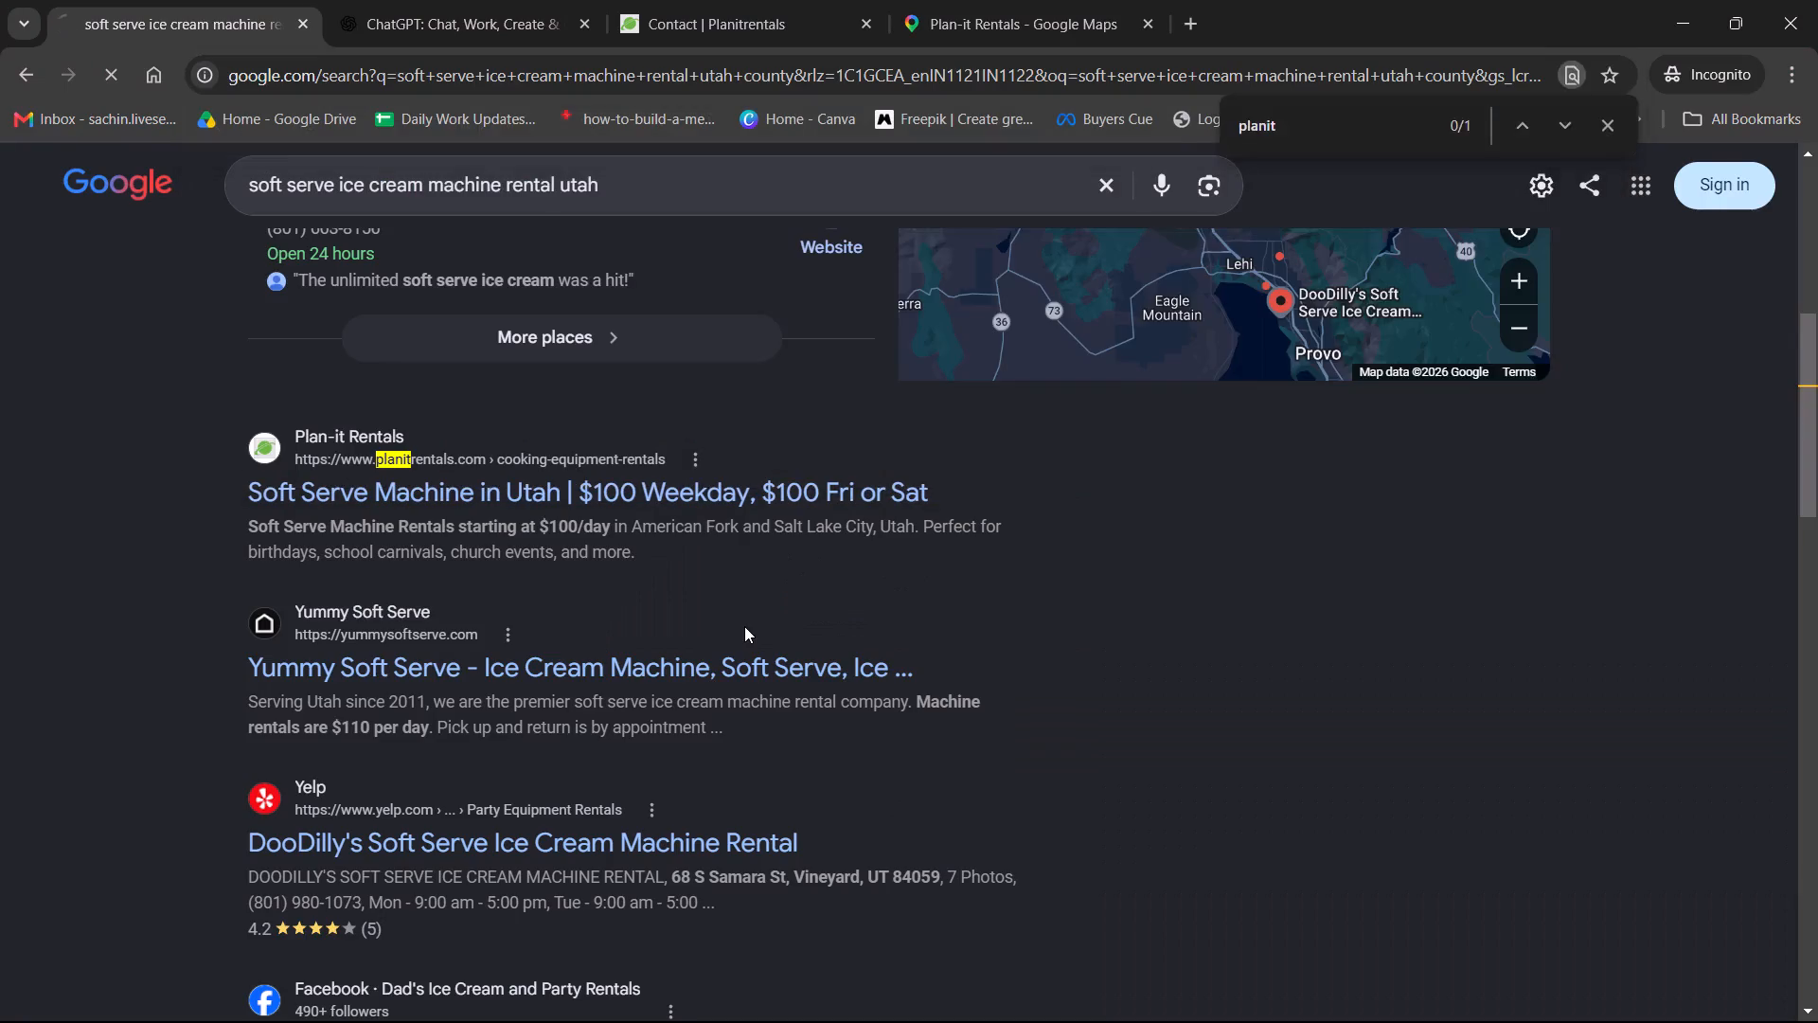
key("ctrl+f")
scroll(684, 502, "down", 4)
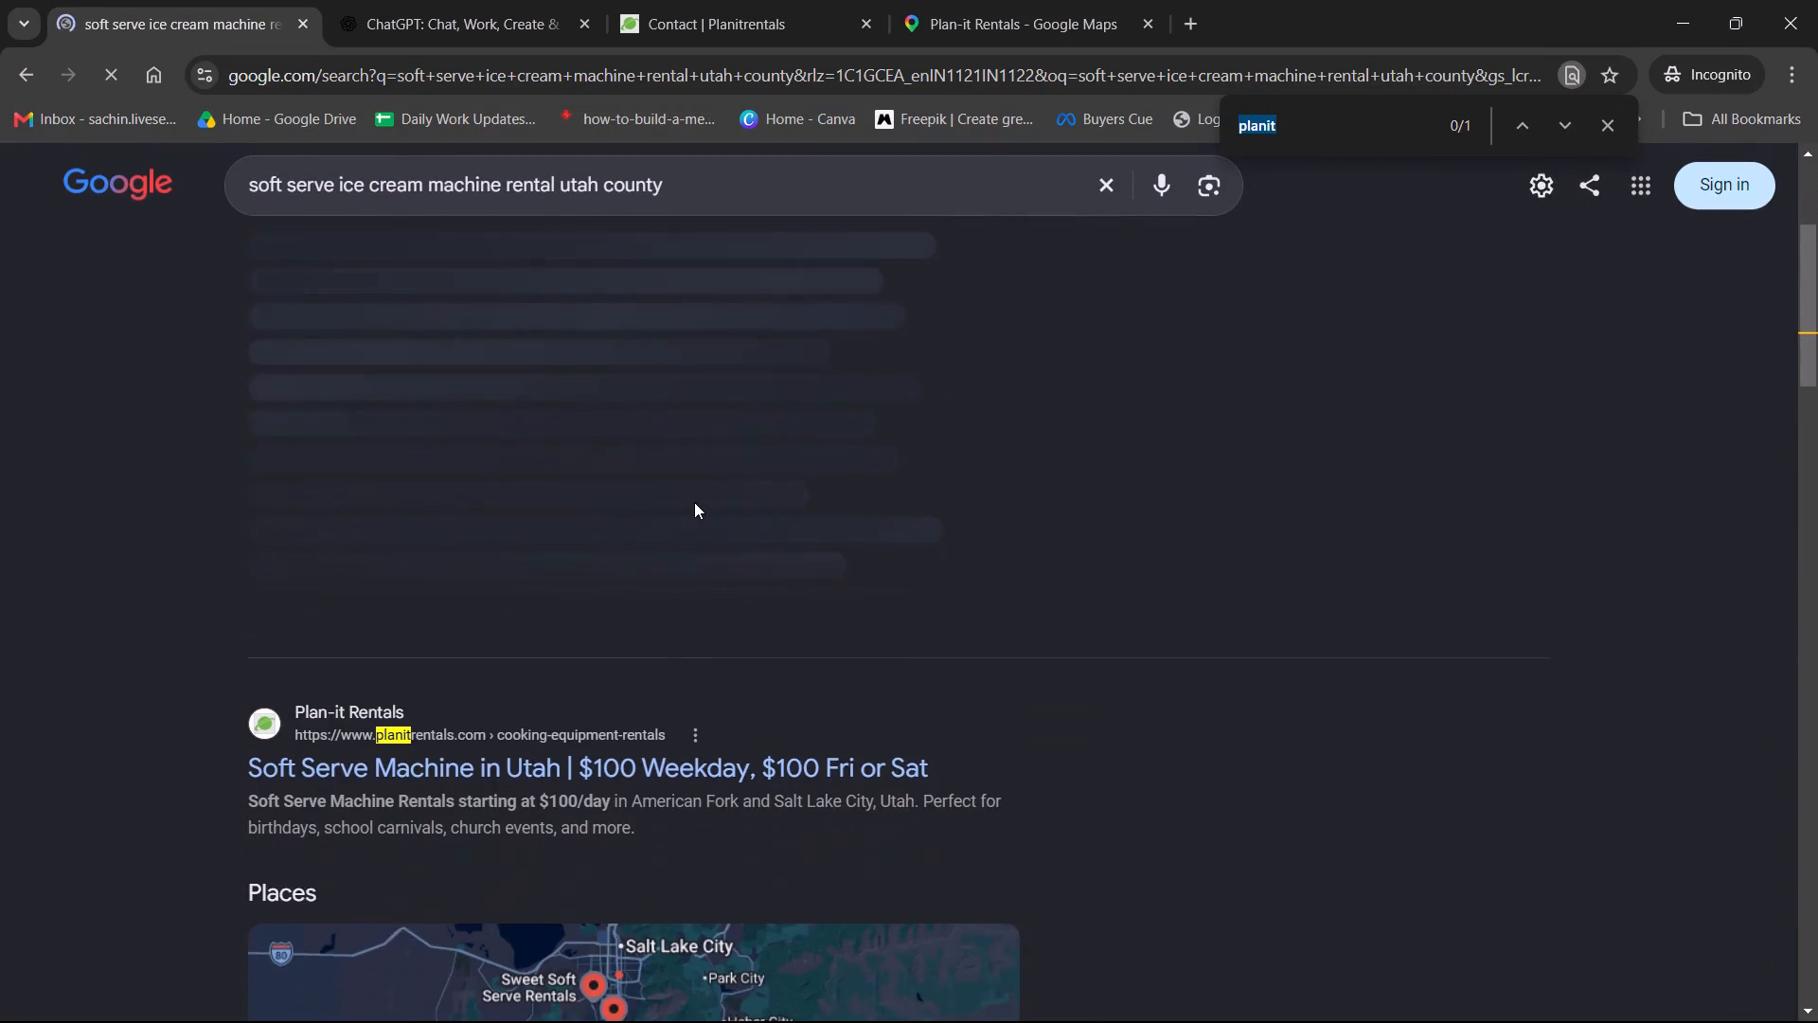
scroll(694, 502, "down", 1)
key("alt+Tab")
key("Tab")
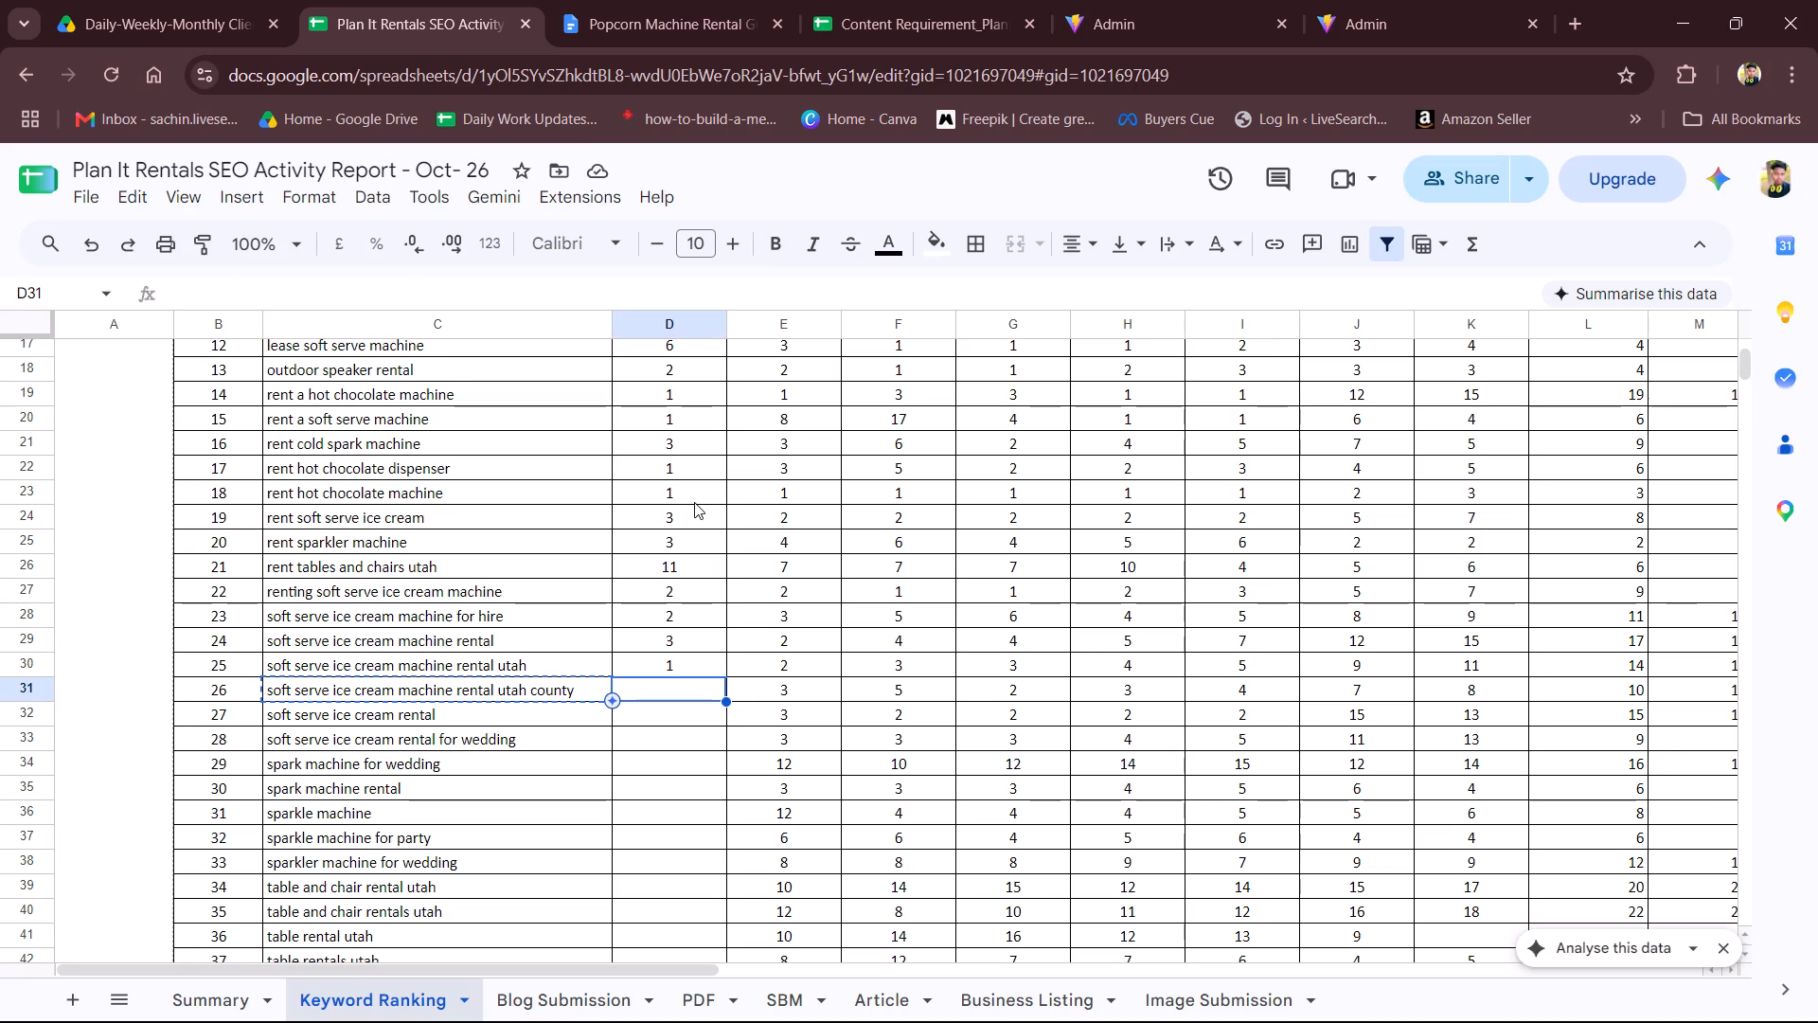
key("1")
key("Return")
Search Google for "soft serve ice cream rental", count down to Plan-it Rentals' organic listing, and record 3 for that keyword in column D.
key("ctrl+c")
key("alt+Tab")
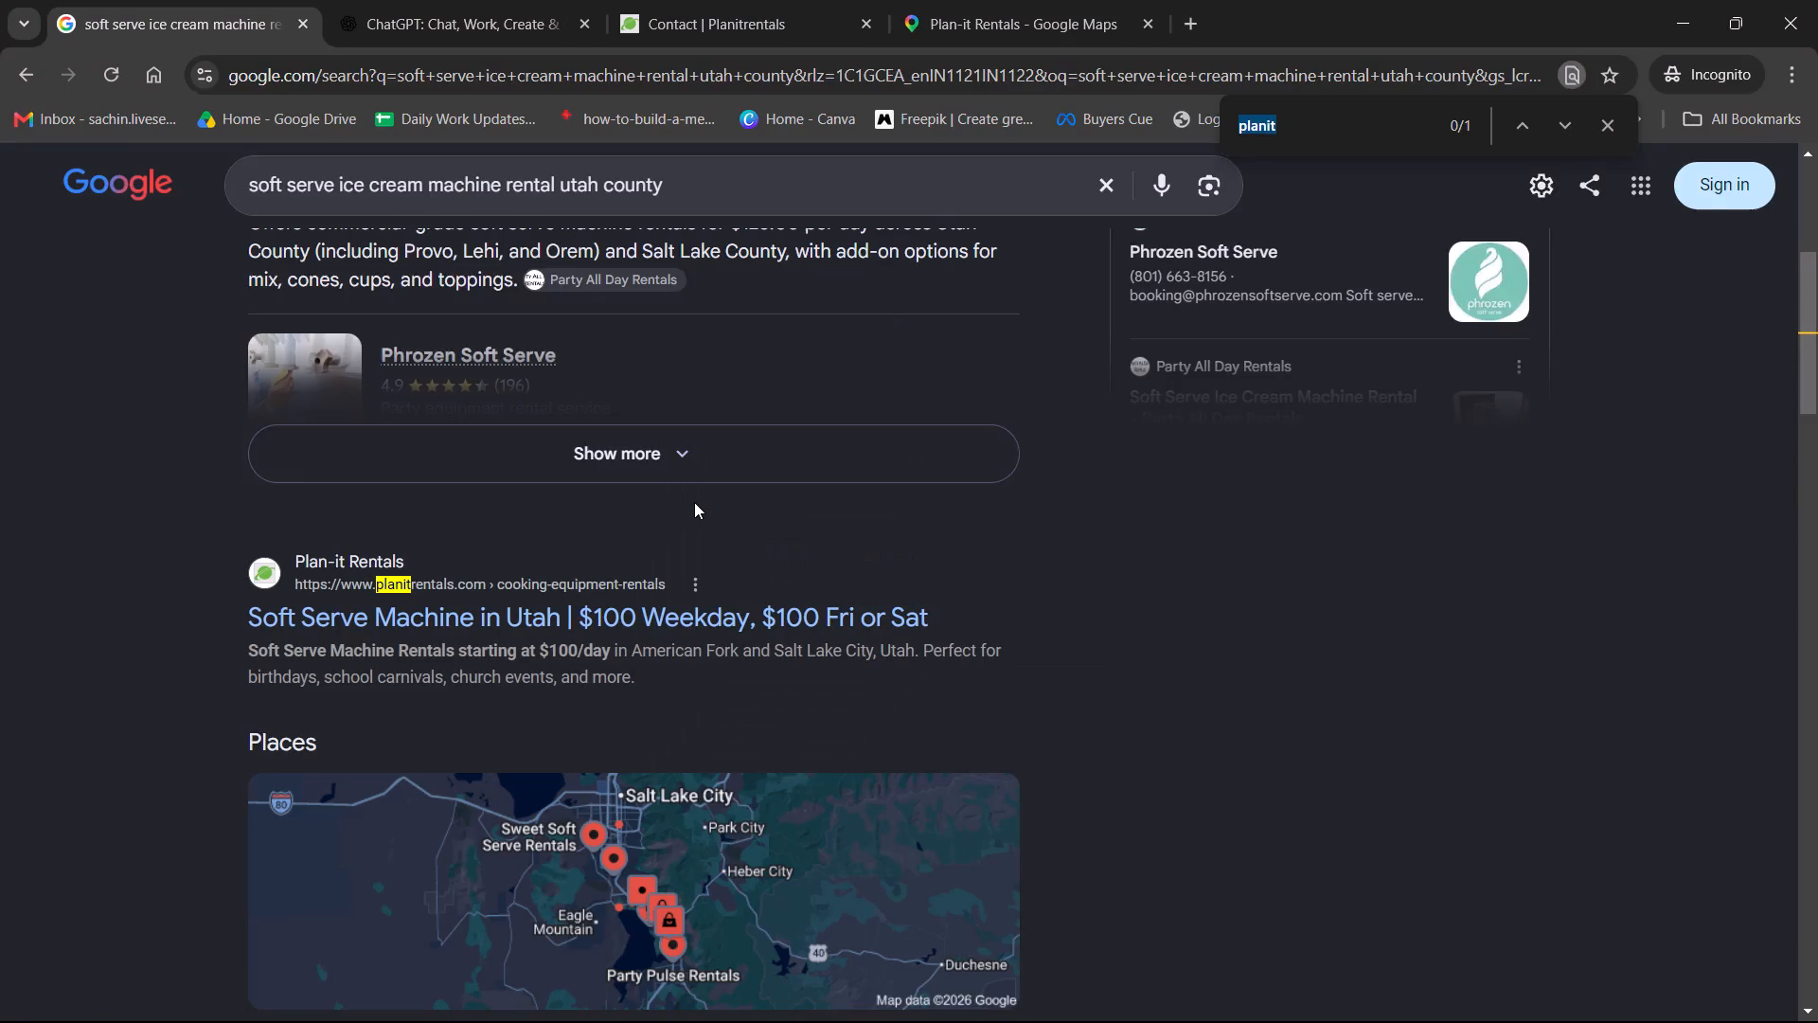
key("ctrl+e")
key("ctrl+v")
key("Return")
key("ctrl+f")
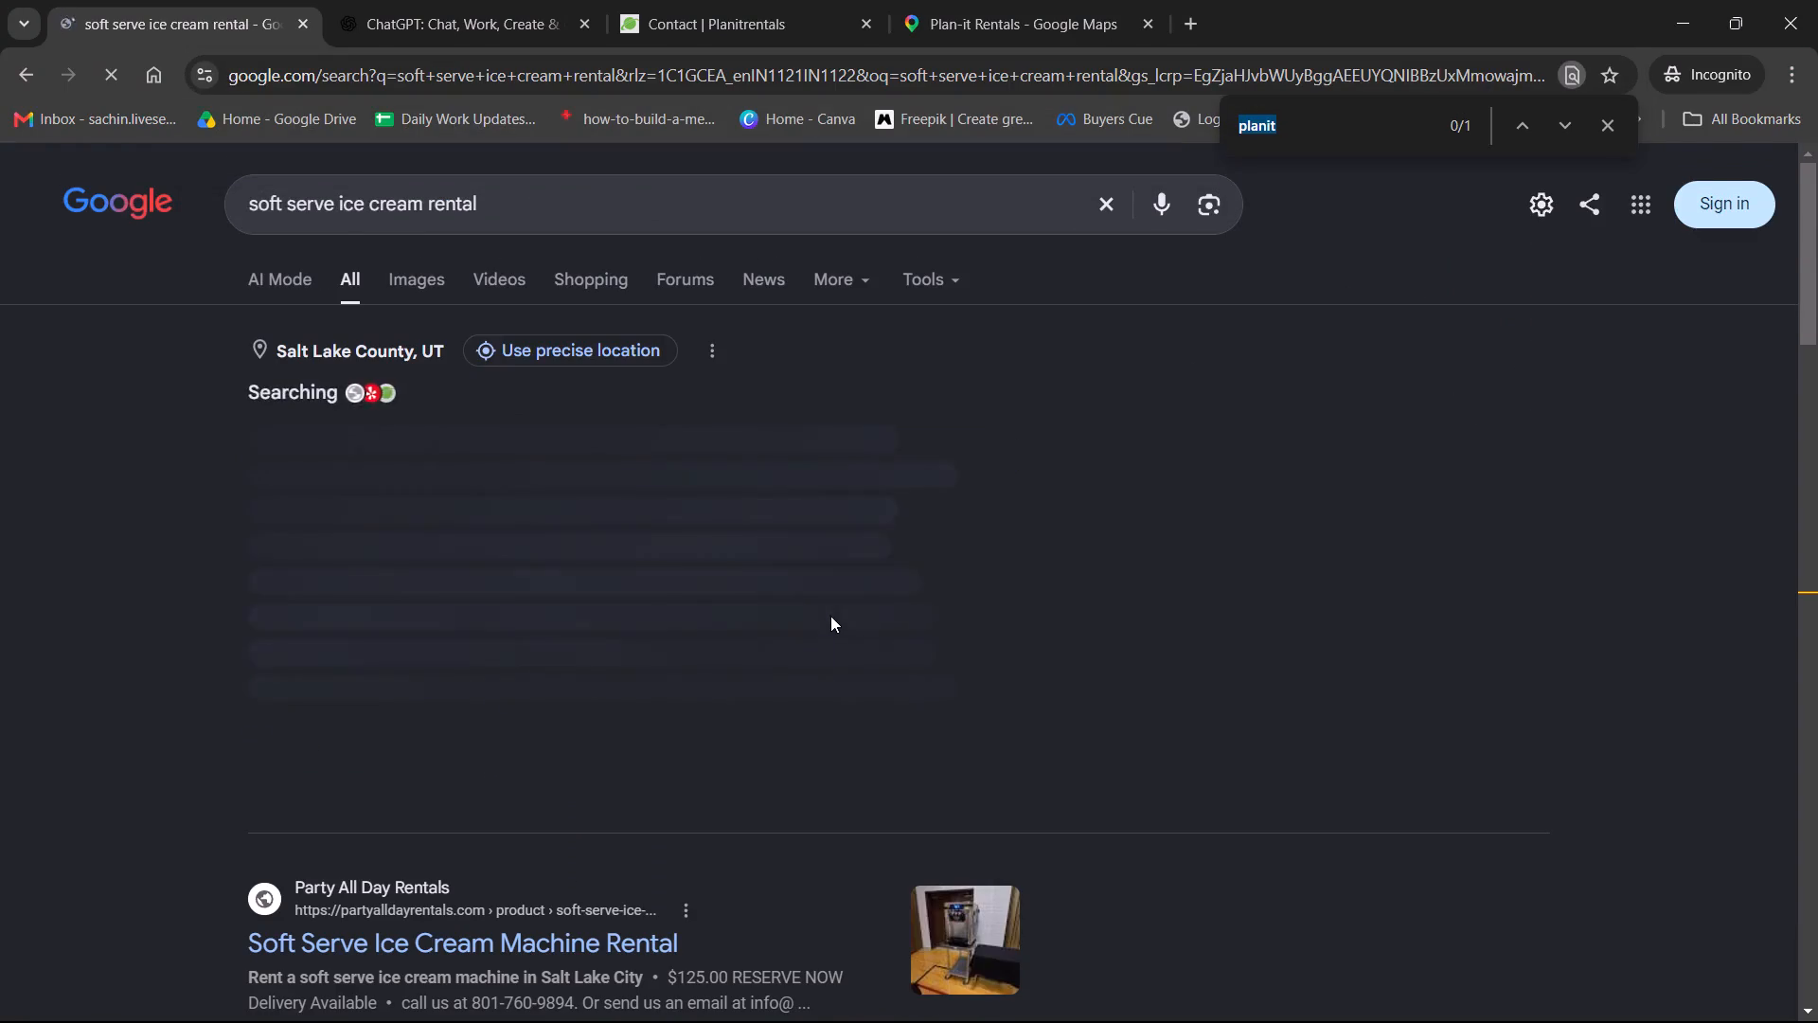
scroll(830, 617, "down", 11)
key("alt+Tab")
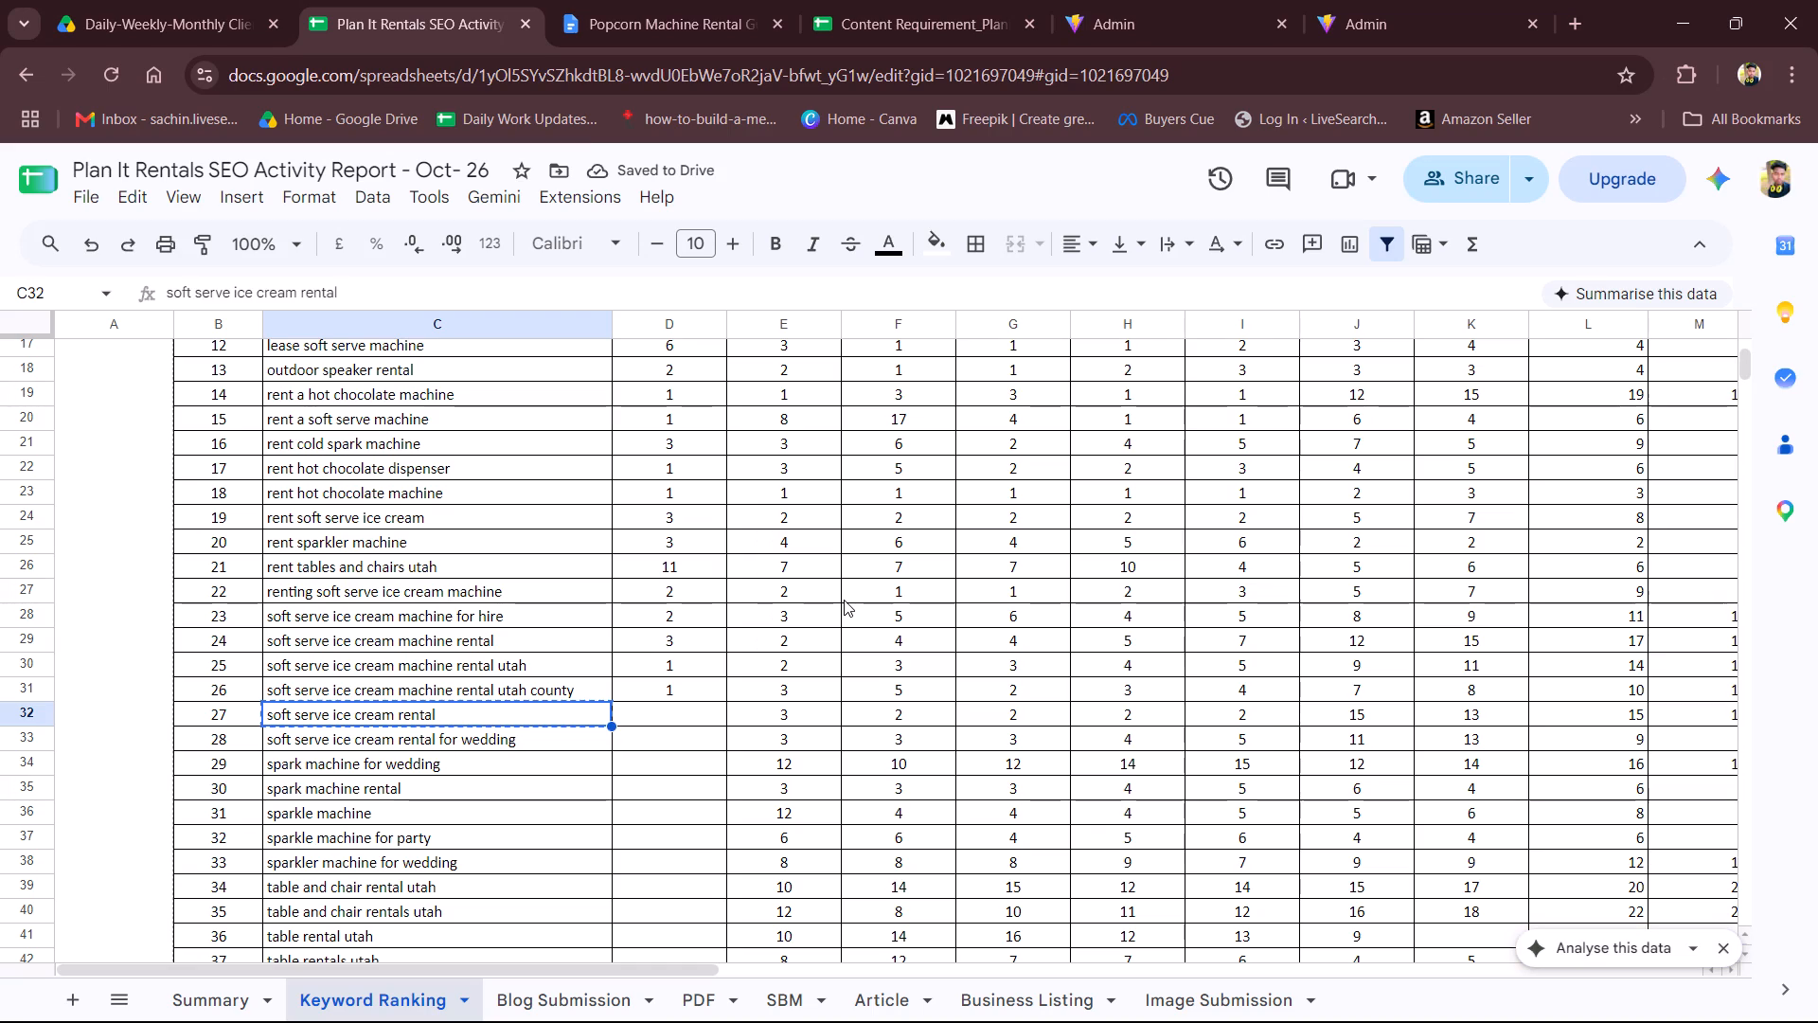
key("Tab")
key("3")
key("Return")
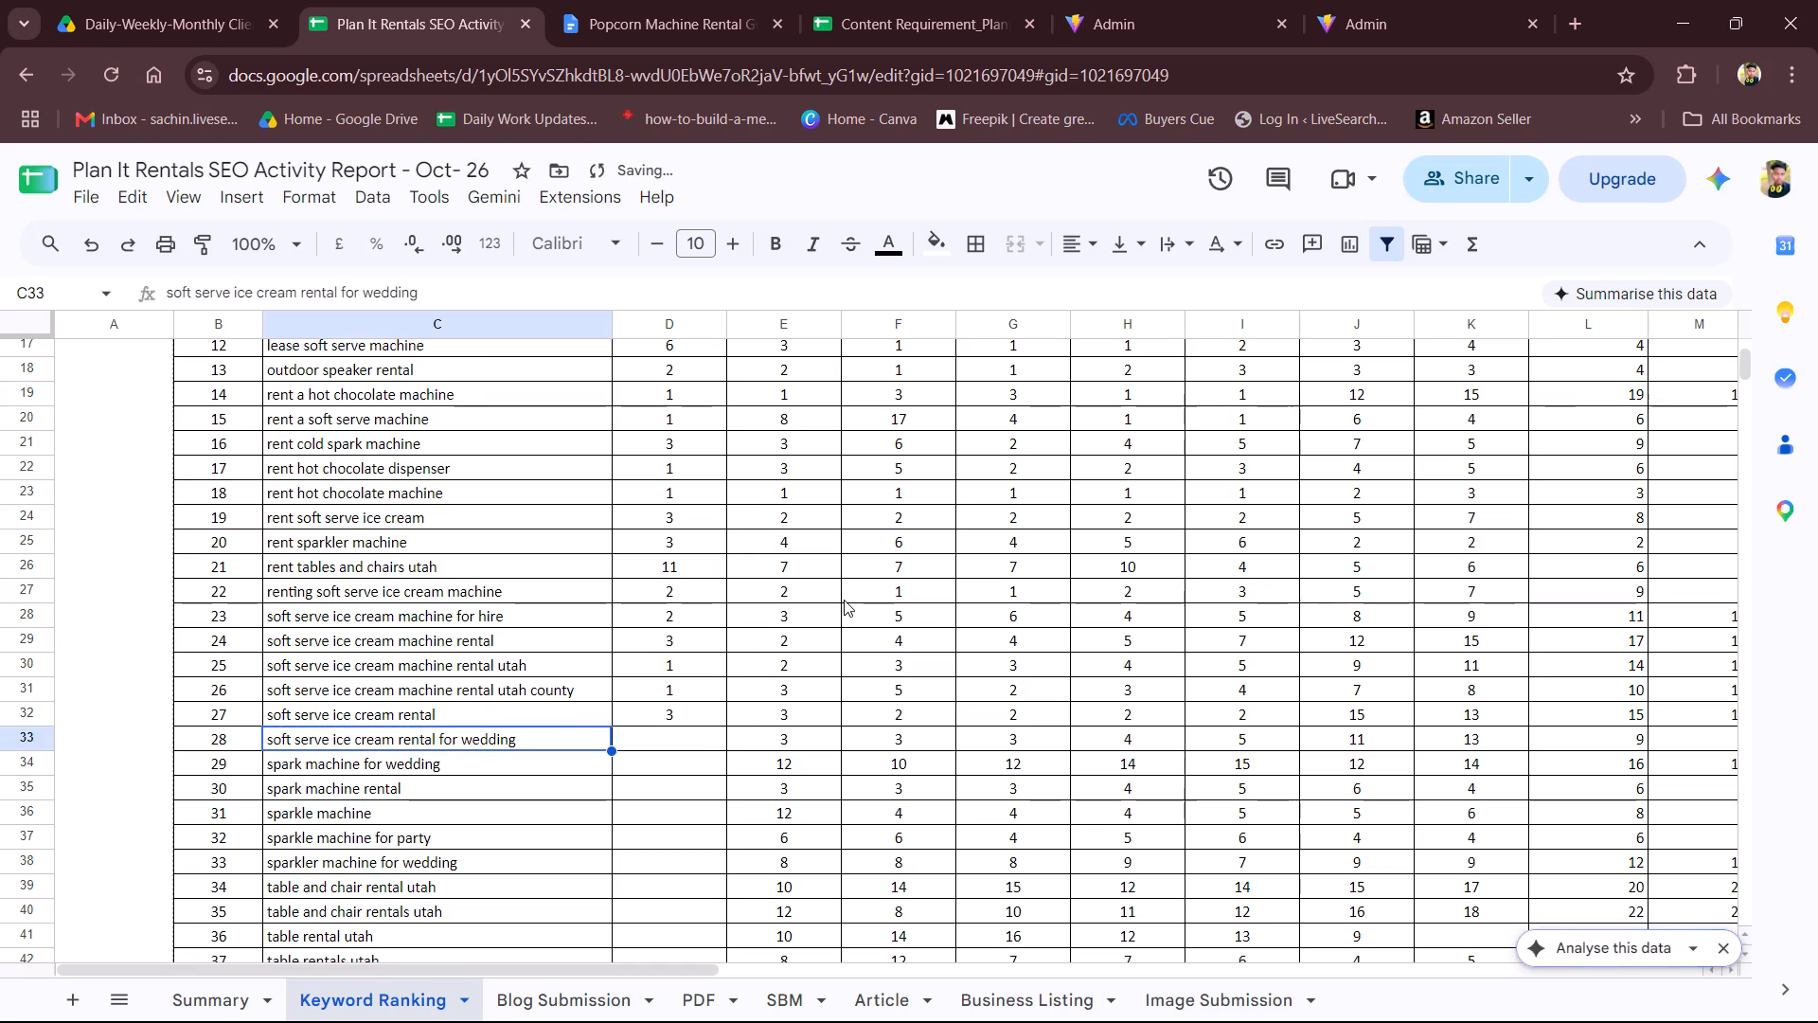
Search Google for "soft serve ice cream rental for wedding", check the first two results pages for planit, and record 11 in column D.
key("ctrl+c")
key("alt+Tab")
key("ctrl+e")
key("ctrl+v")
key("Return")
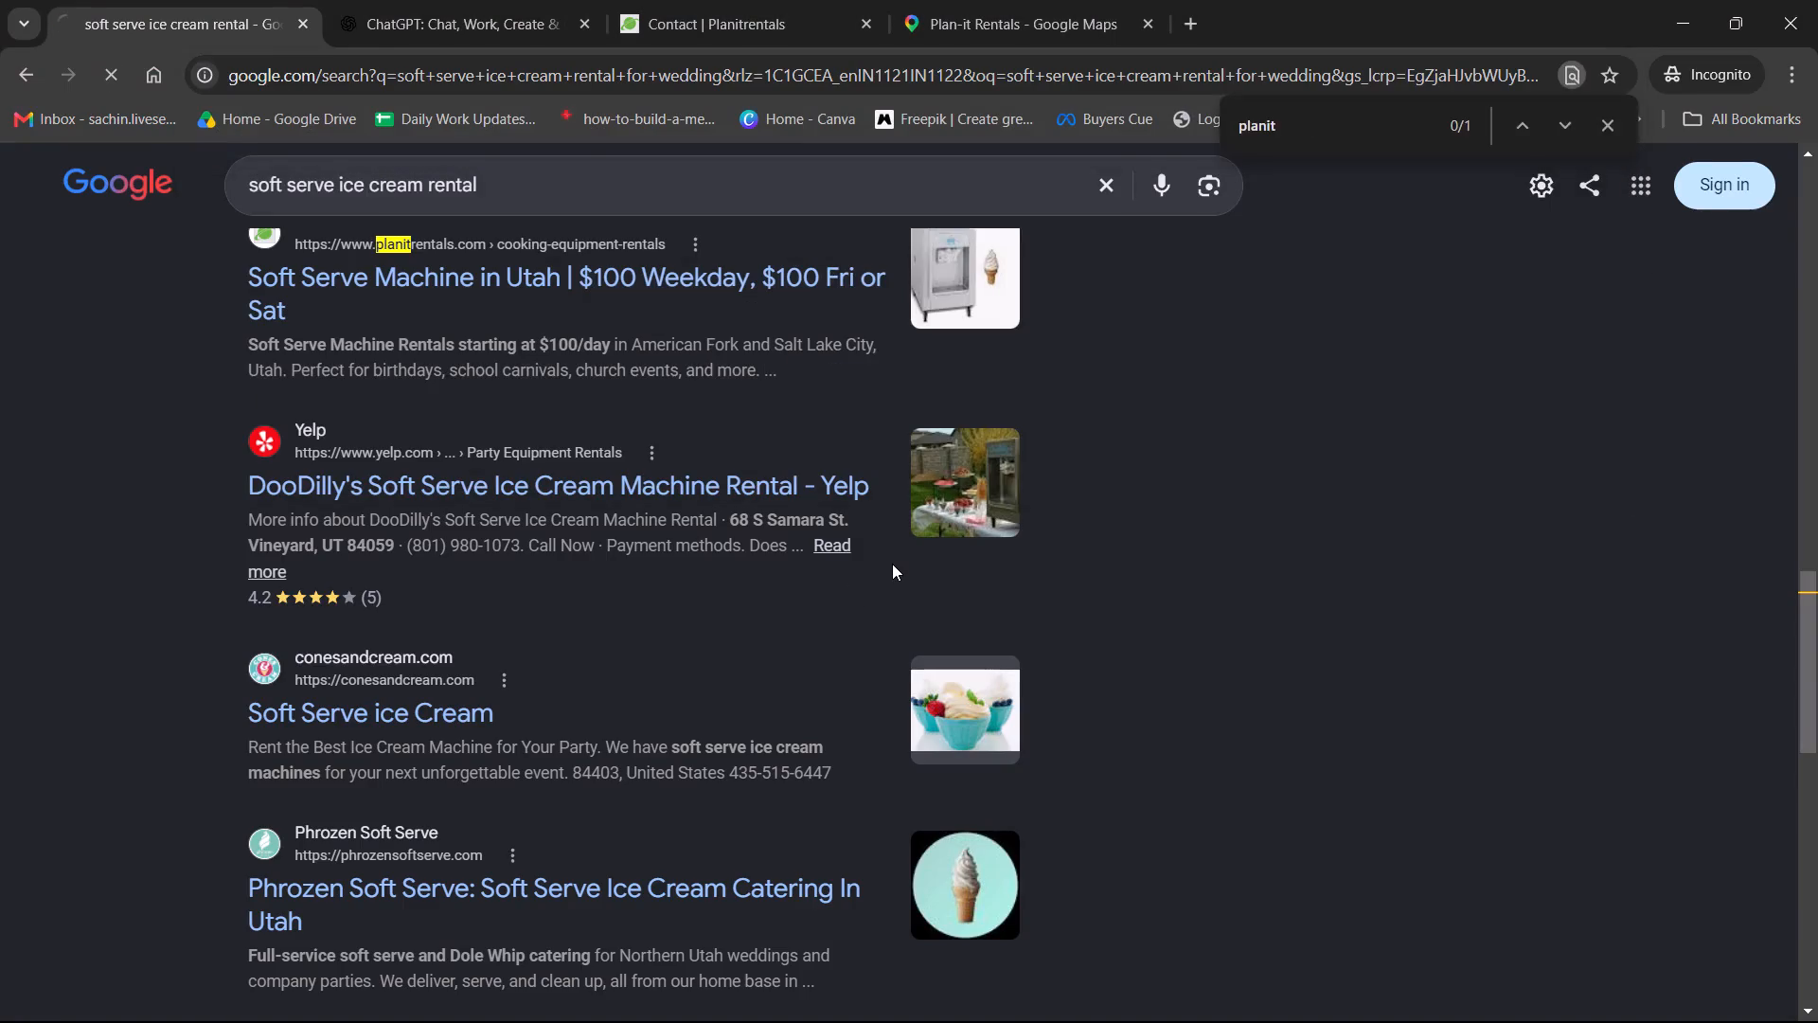
key("ctrl+f")
scroll(915, 591, "down", 10)
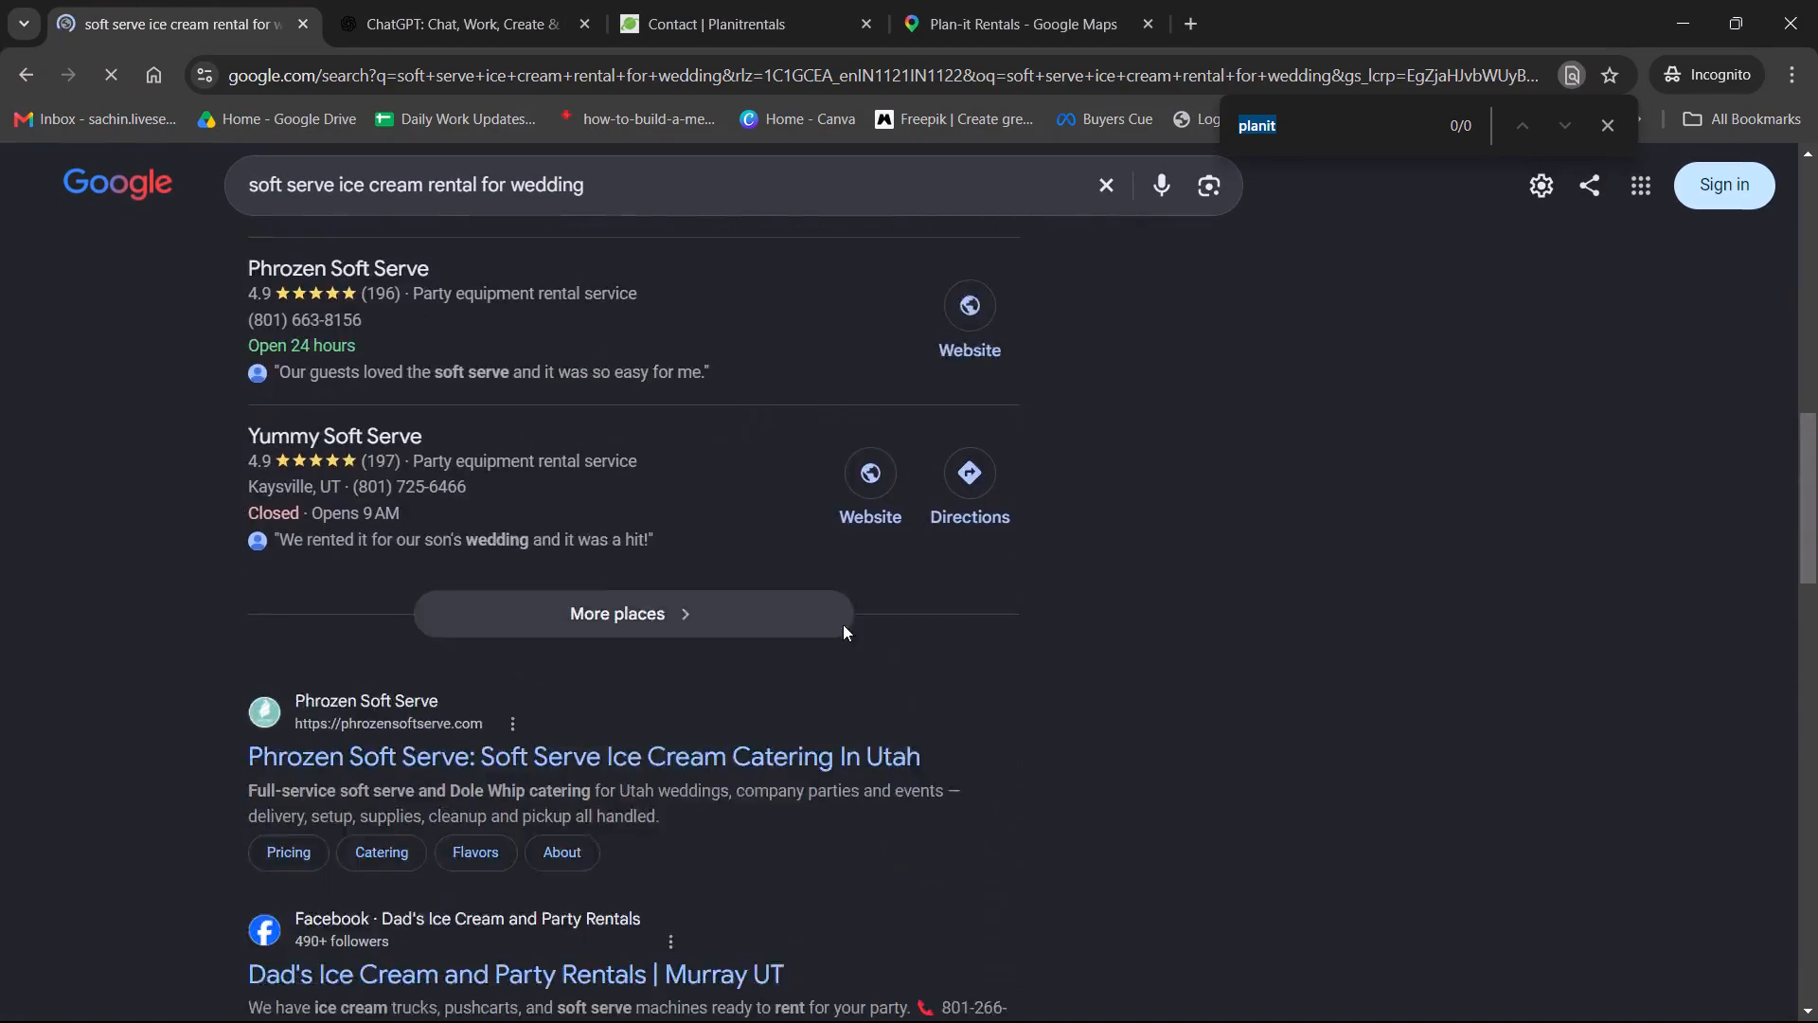
scroll(843, 624, "down", 3)
scroll(862, 645, "up", 9)
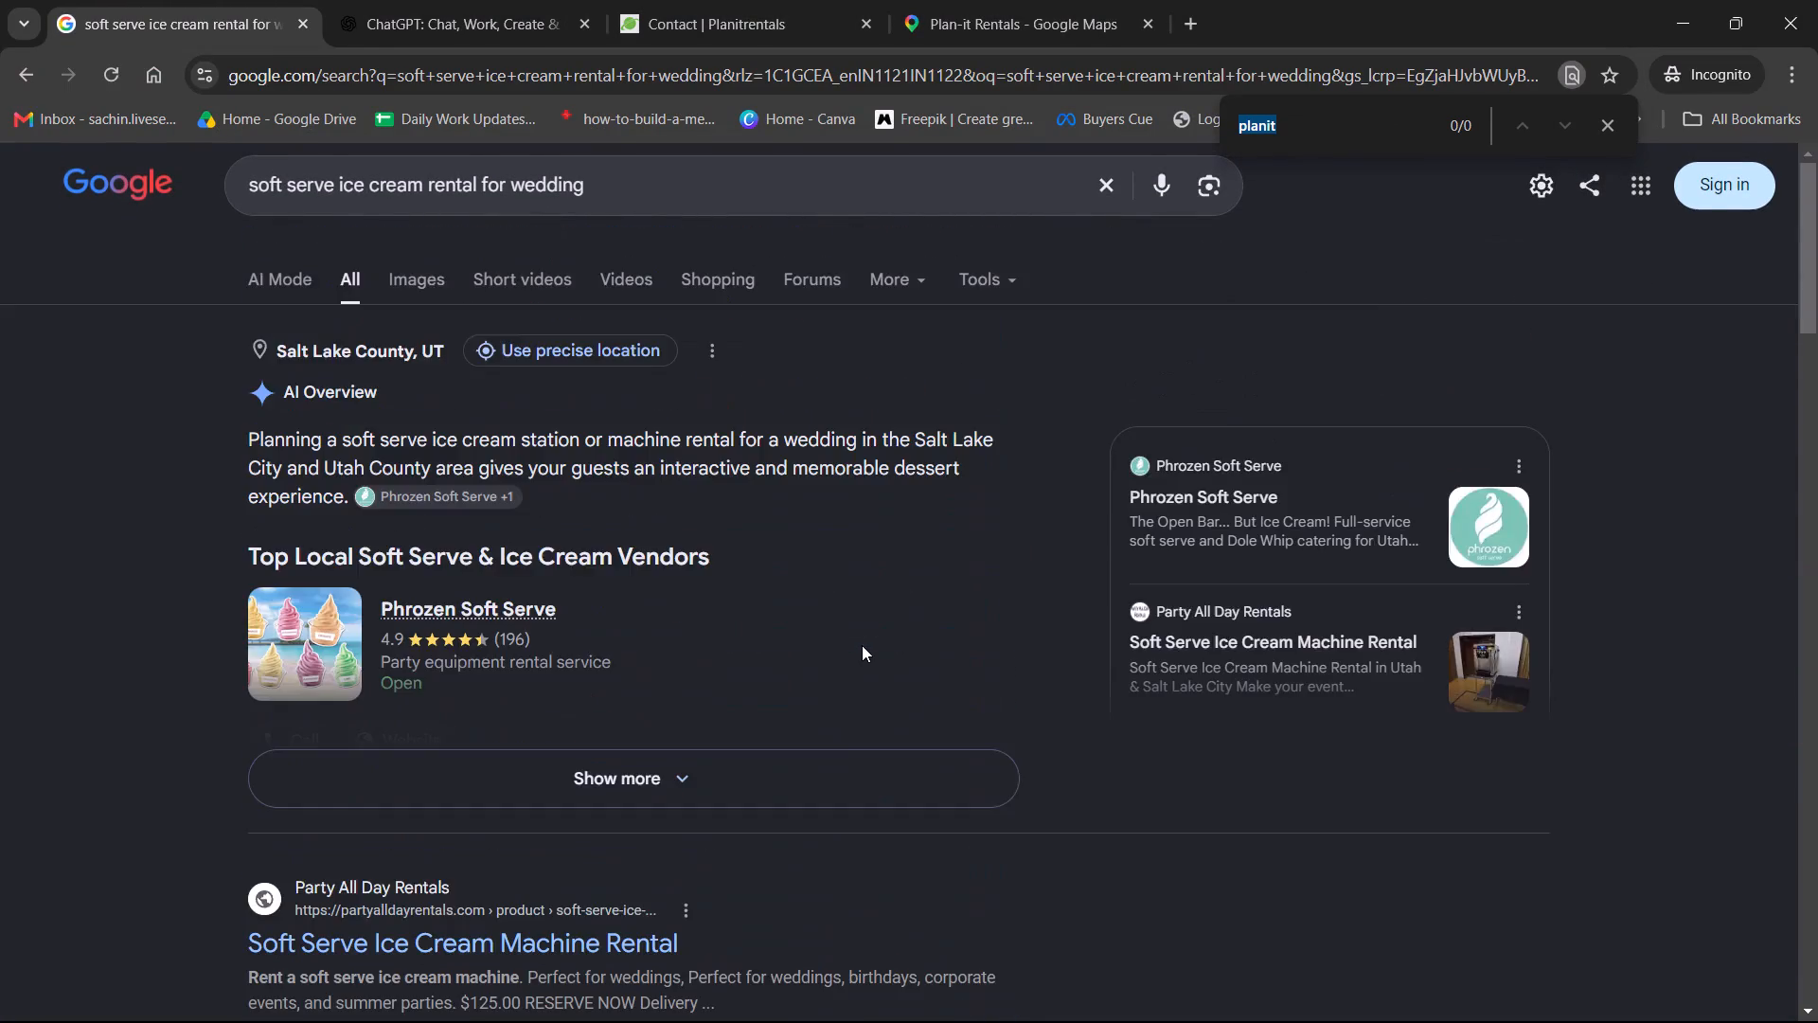
scroll(862, 645, "down", 15)
left_click(799, 842)
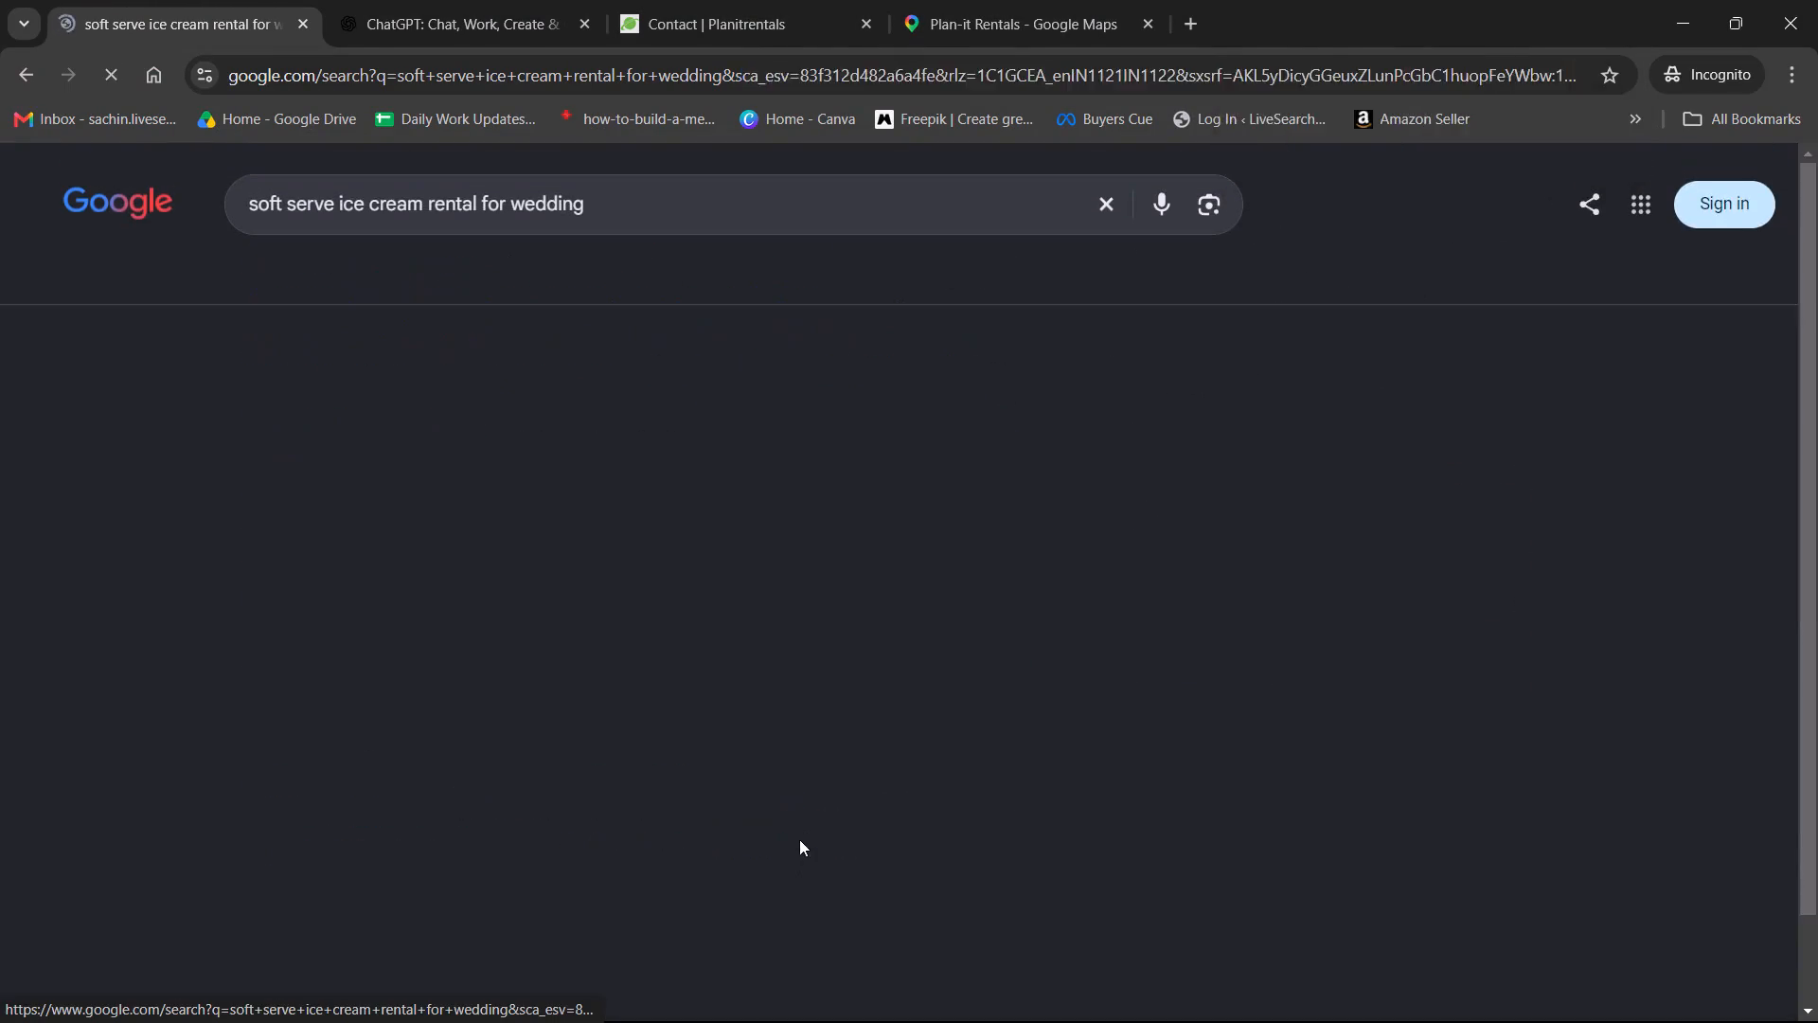
key("ctrl+f")
key("alt+Tab")
key("Tab")
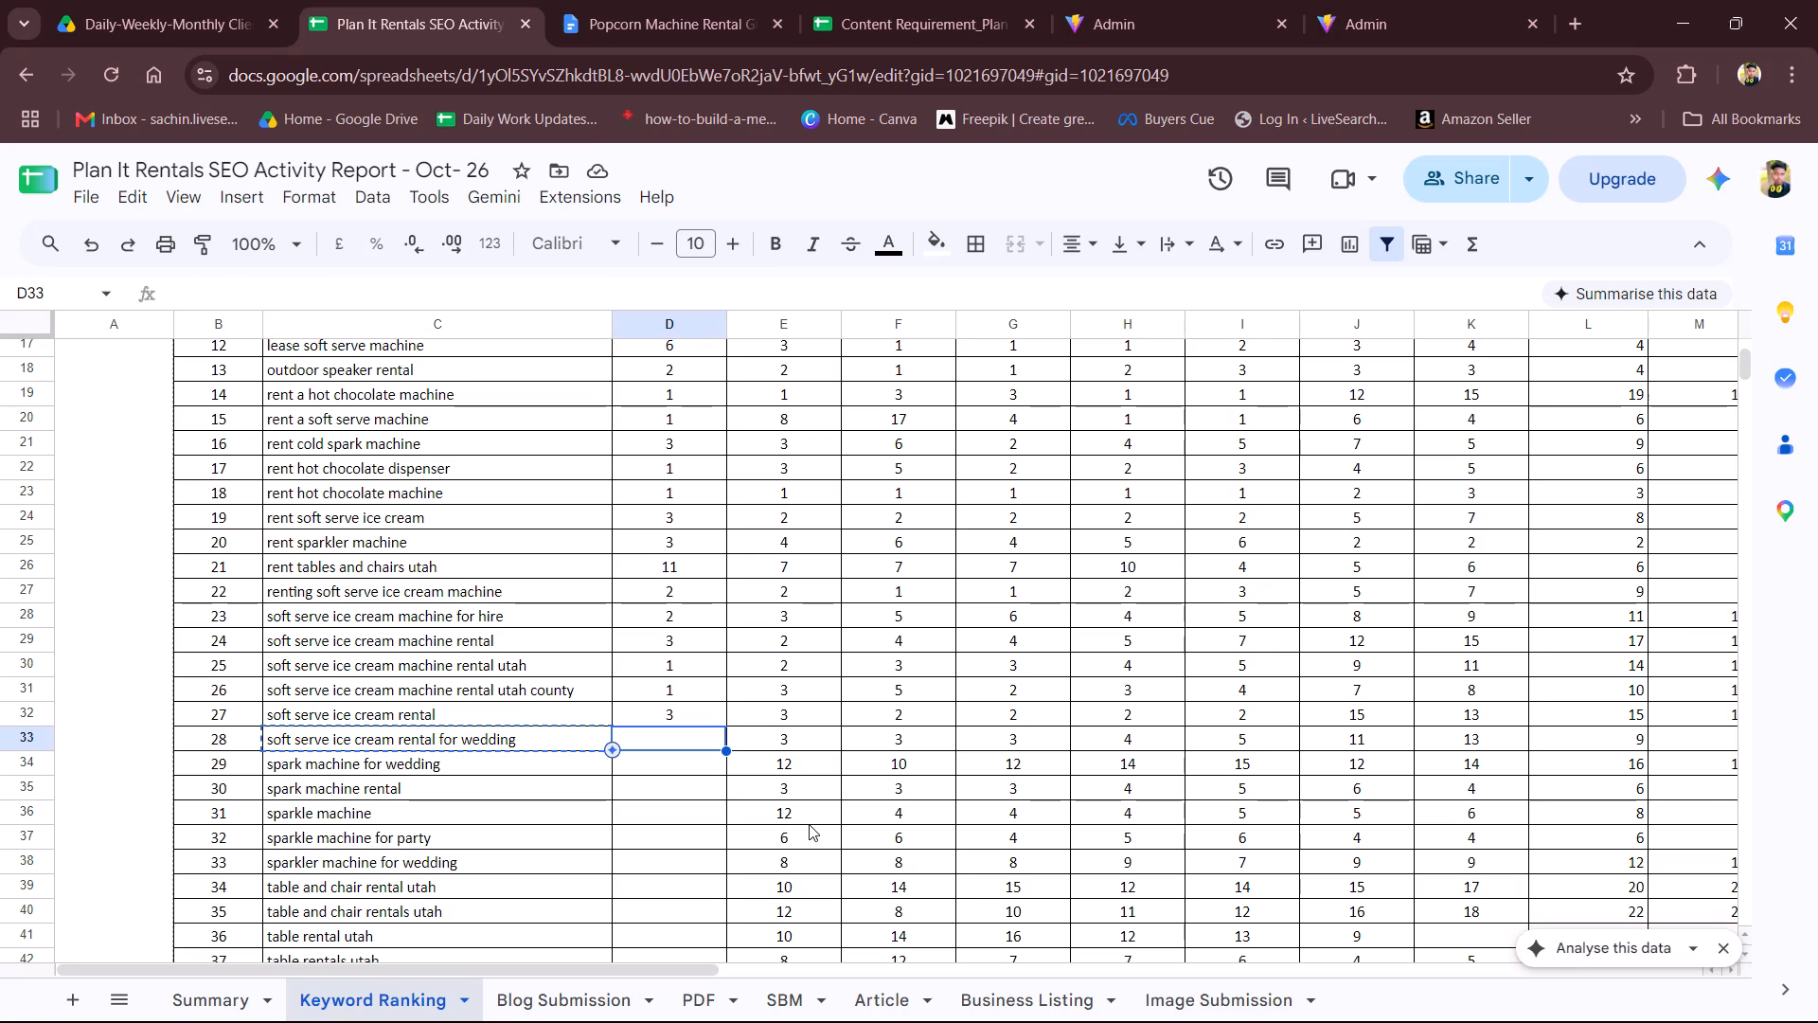
key("1")
key("1")
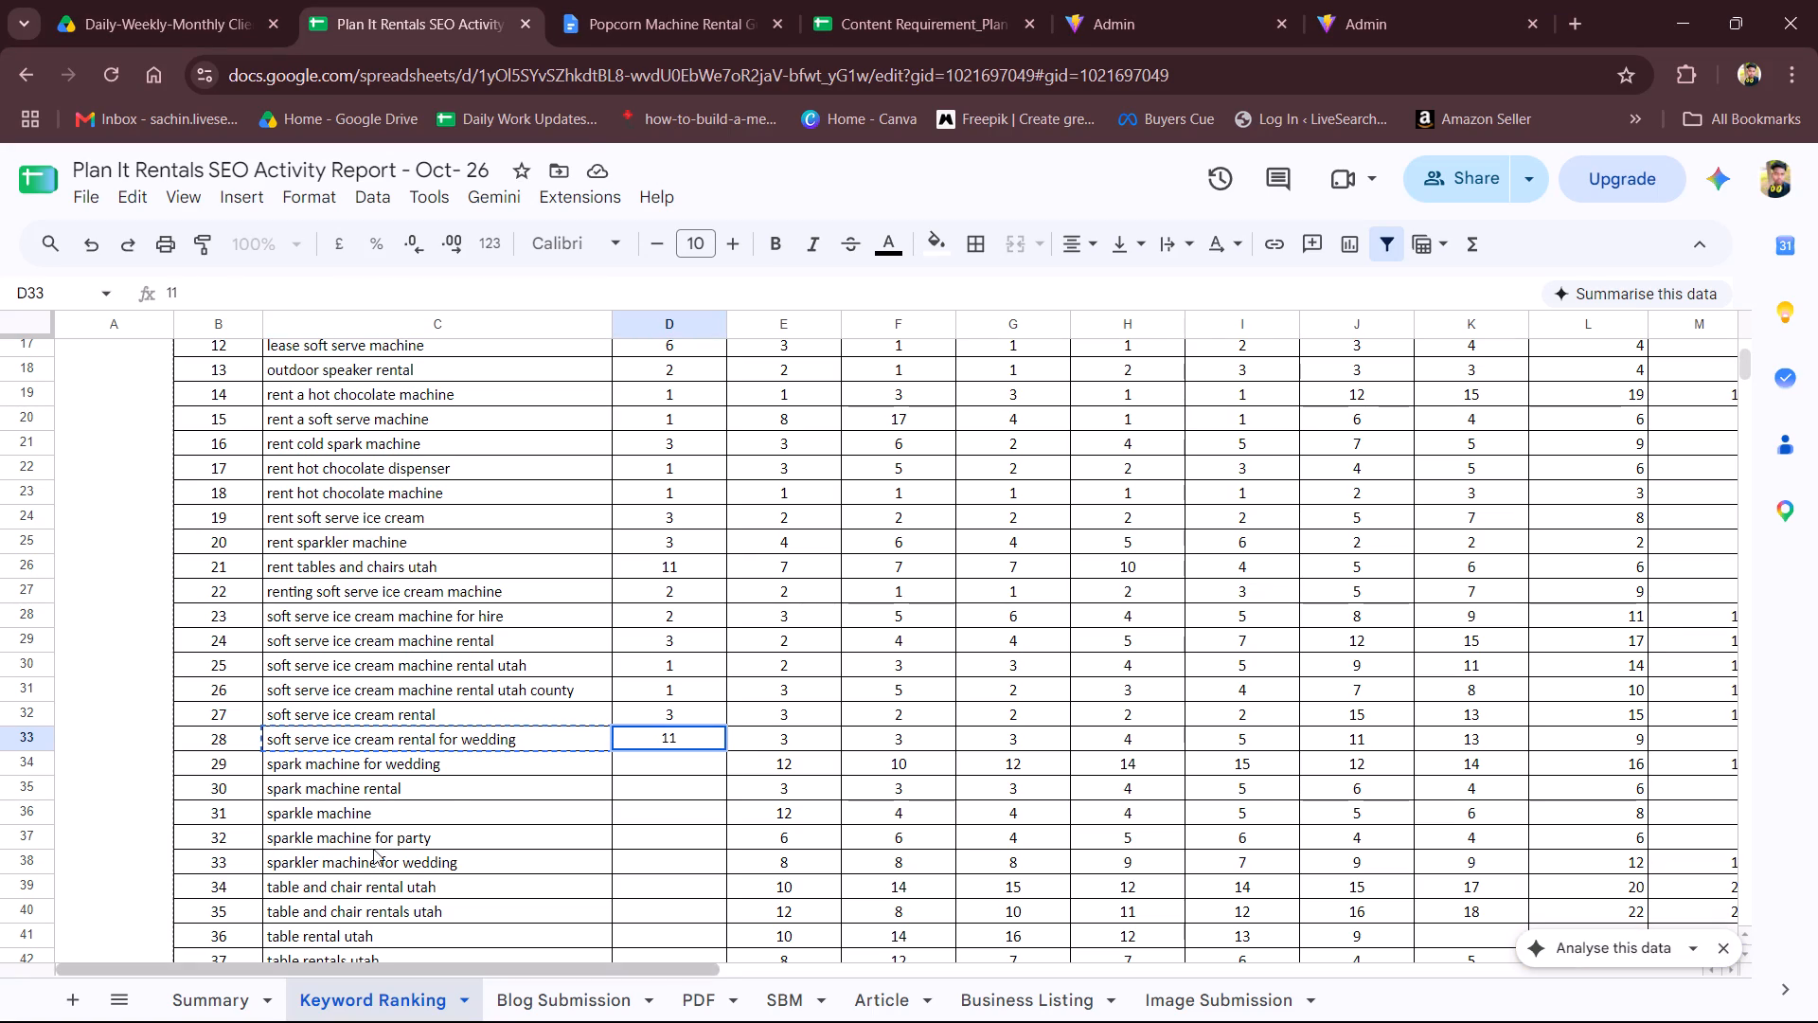
Search Google for the keyword "spark machine for wedding" and check the first results page for planit.
left_click(474, 768)
key("ctrl+c")
key("alt+Tab")
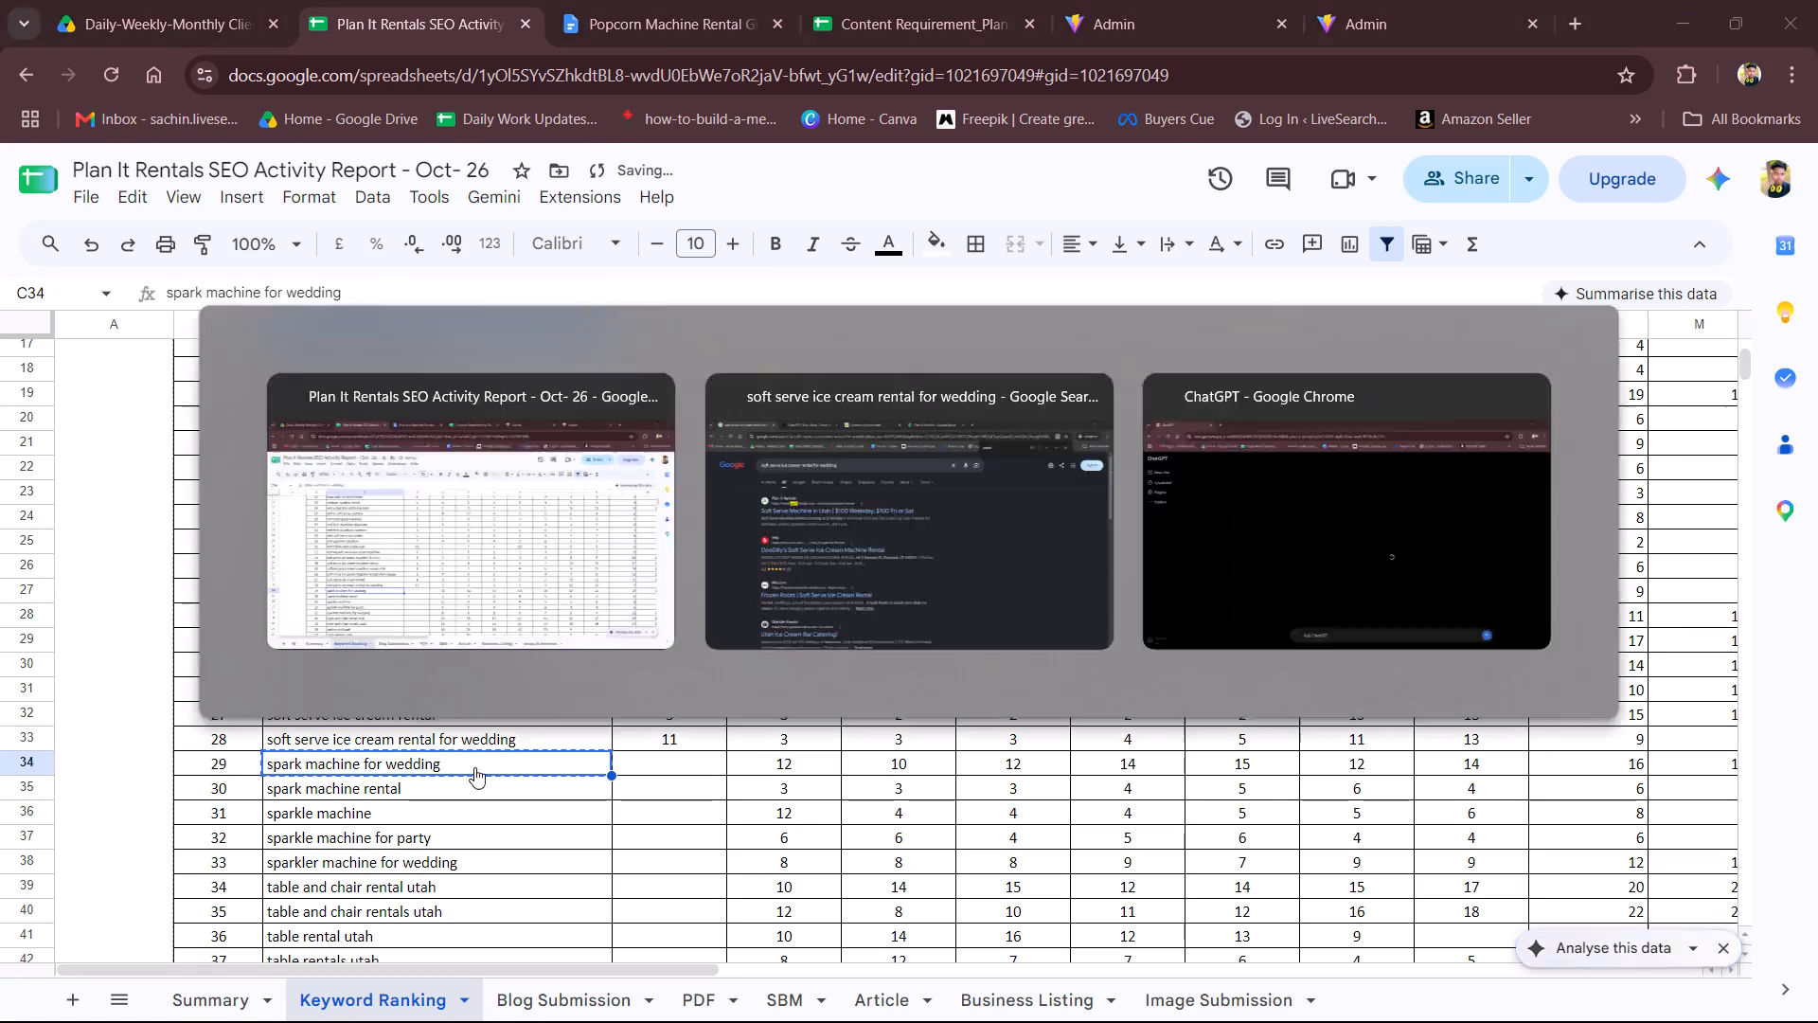
key("ctrl+e")
key("ctrl+v")
key("Return")
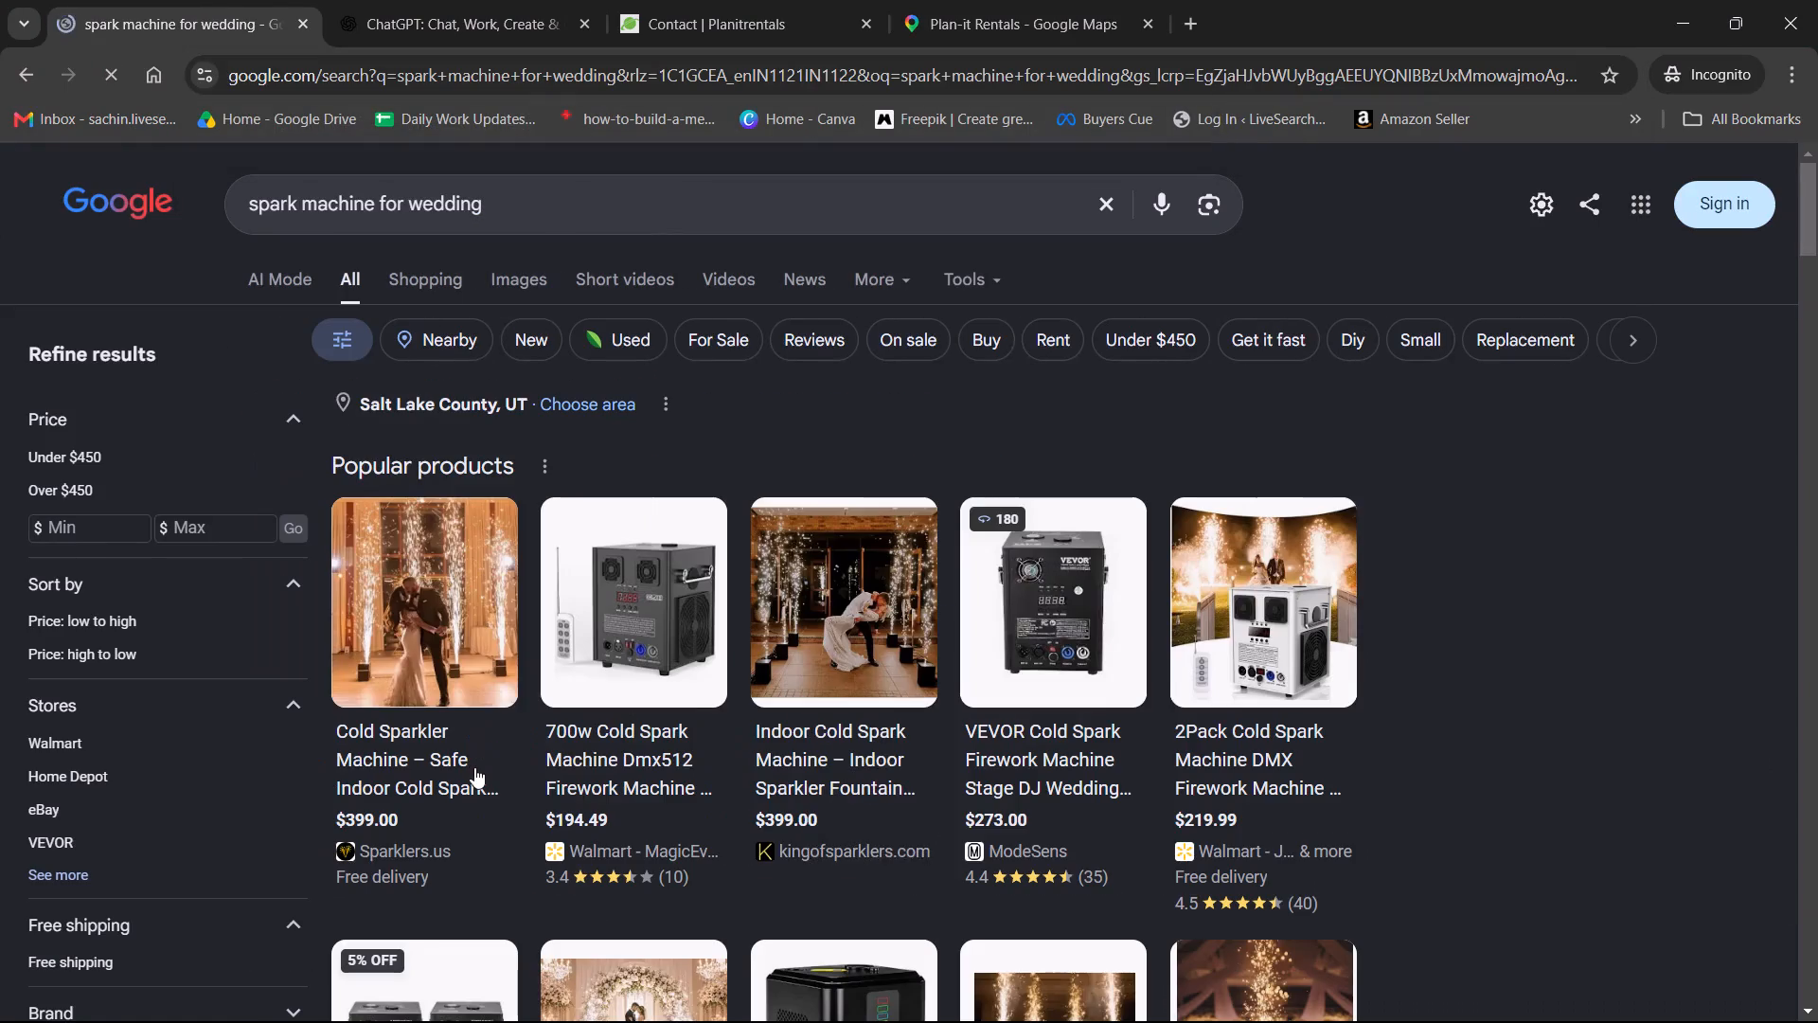
key("ctrl+f")
scroll(1294, 788, "down", 1)
scroll(1295, 788, "up", 1)
scroll(1295, 788, "down", 5)
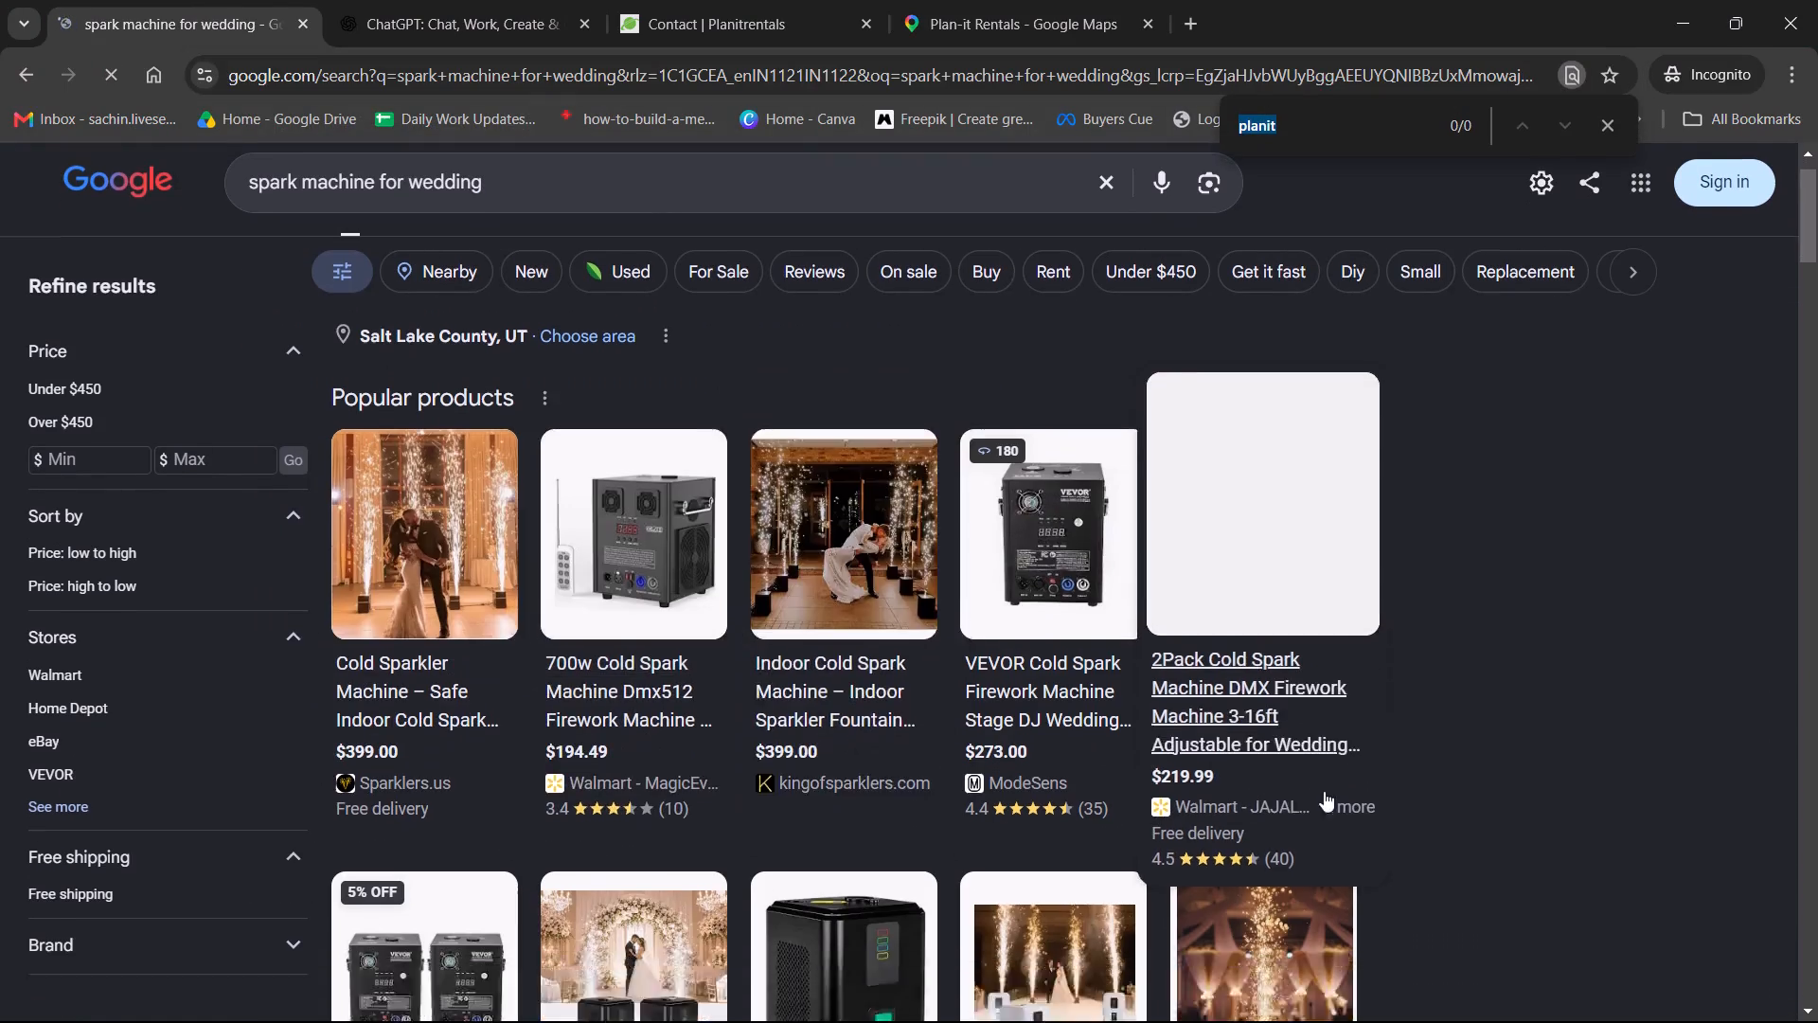
scroll(1564, 741, "down", 6)
scroll(1245, 749, "down", 20)
scroll(1245, 749, "down", 1)
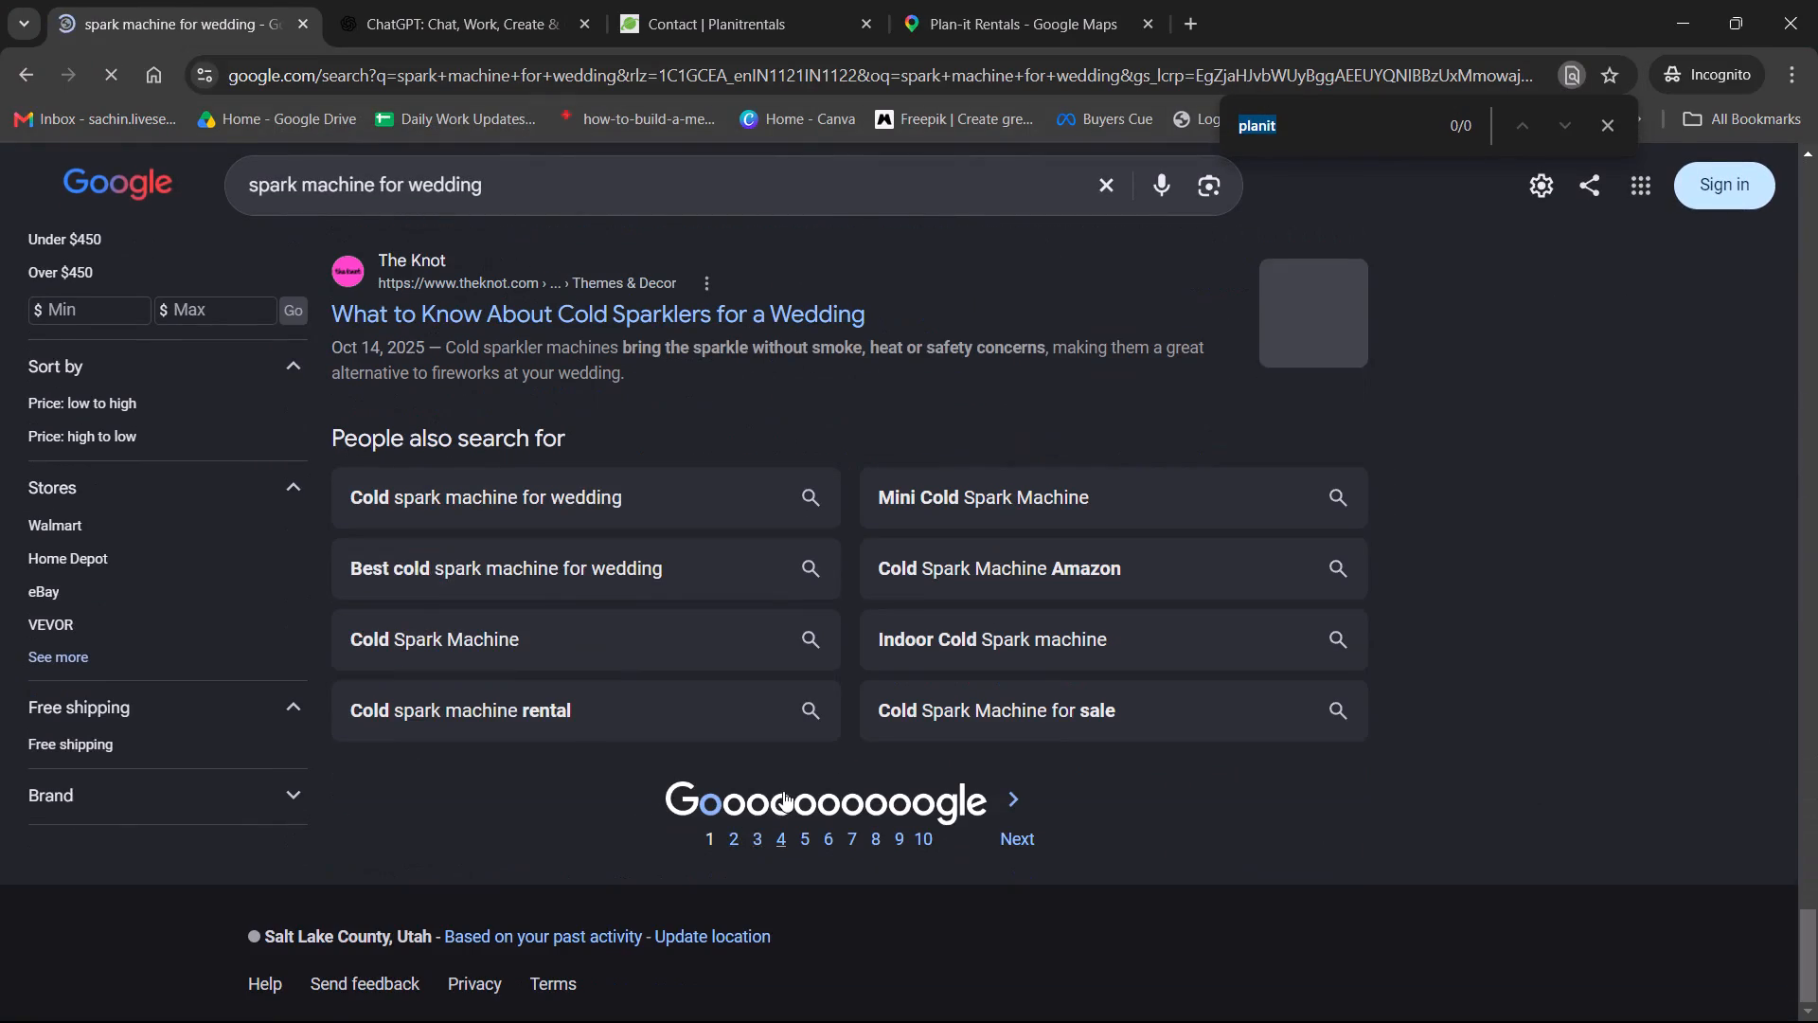
Check the second, third and fourth results pages of "spark machine for wedding" for planit.
left_click(732, 840)
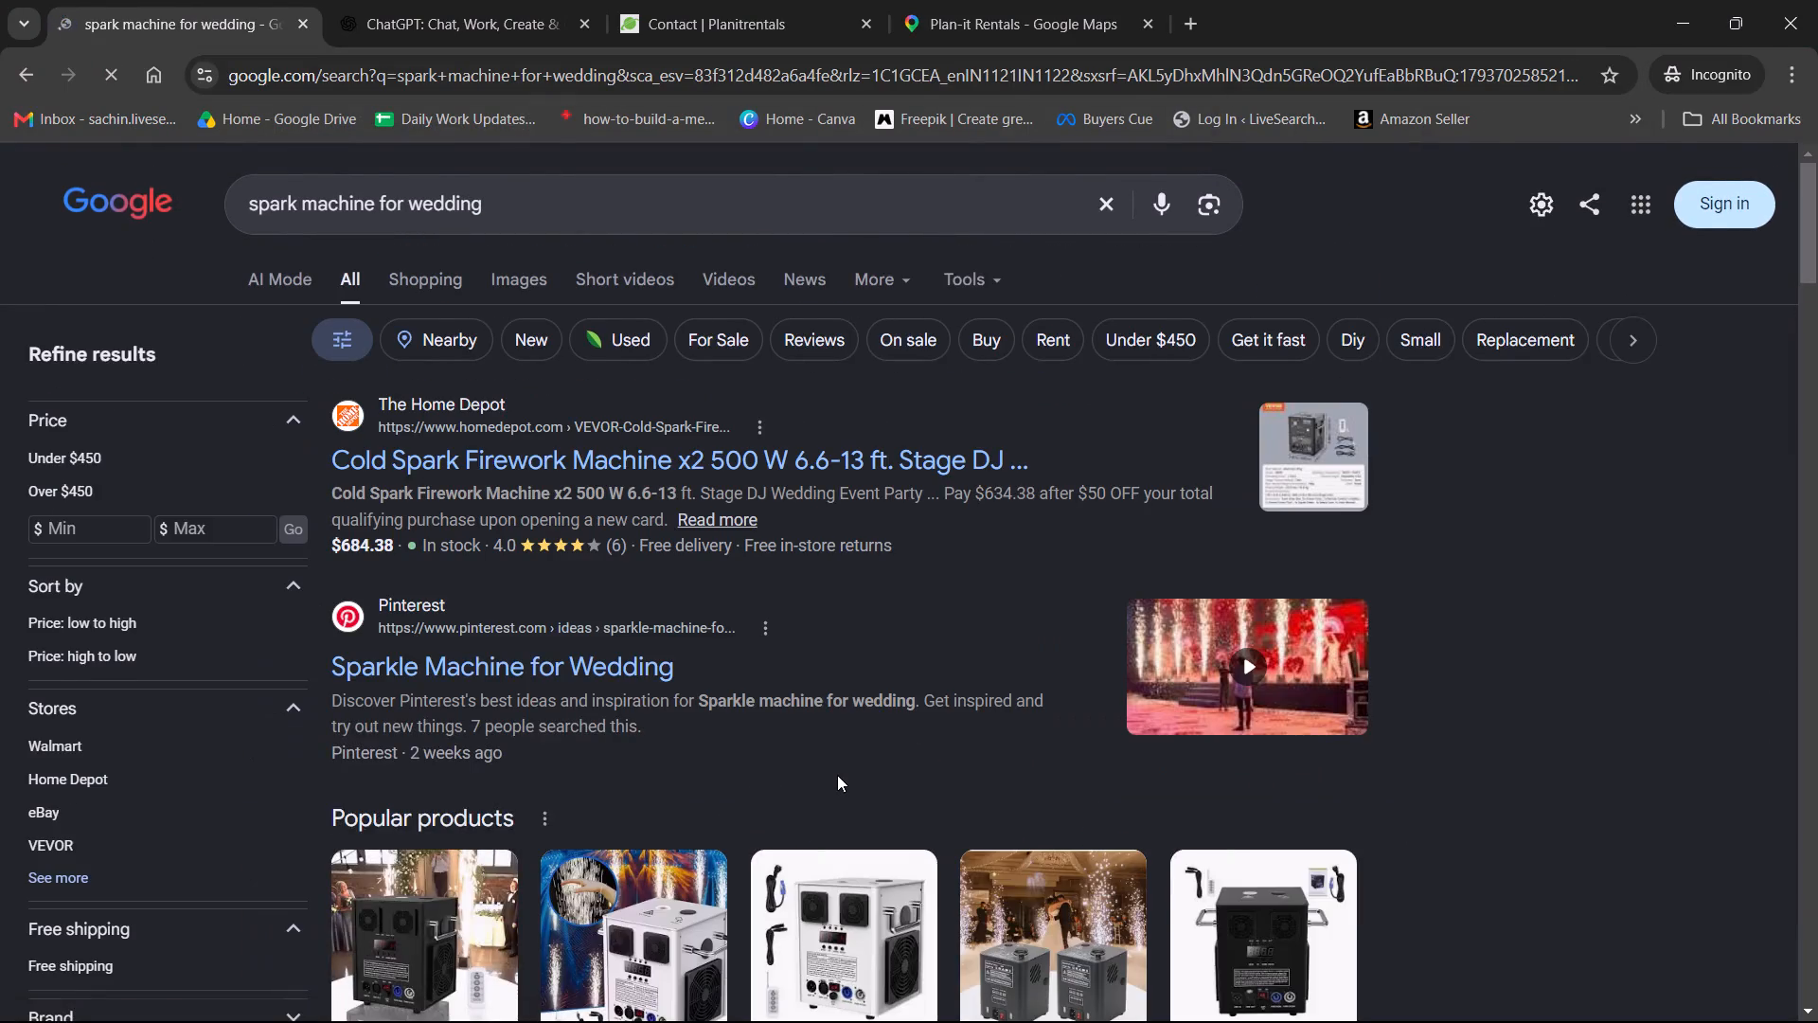
key("ctrl+f")
scroll(844, 687, "down", 8)
scroll(825, 677, "up", 1)
scroll(824, 682, "down", 19)
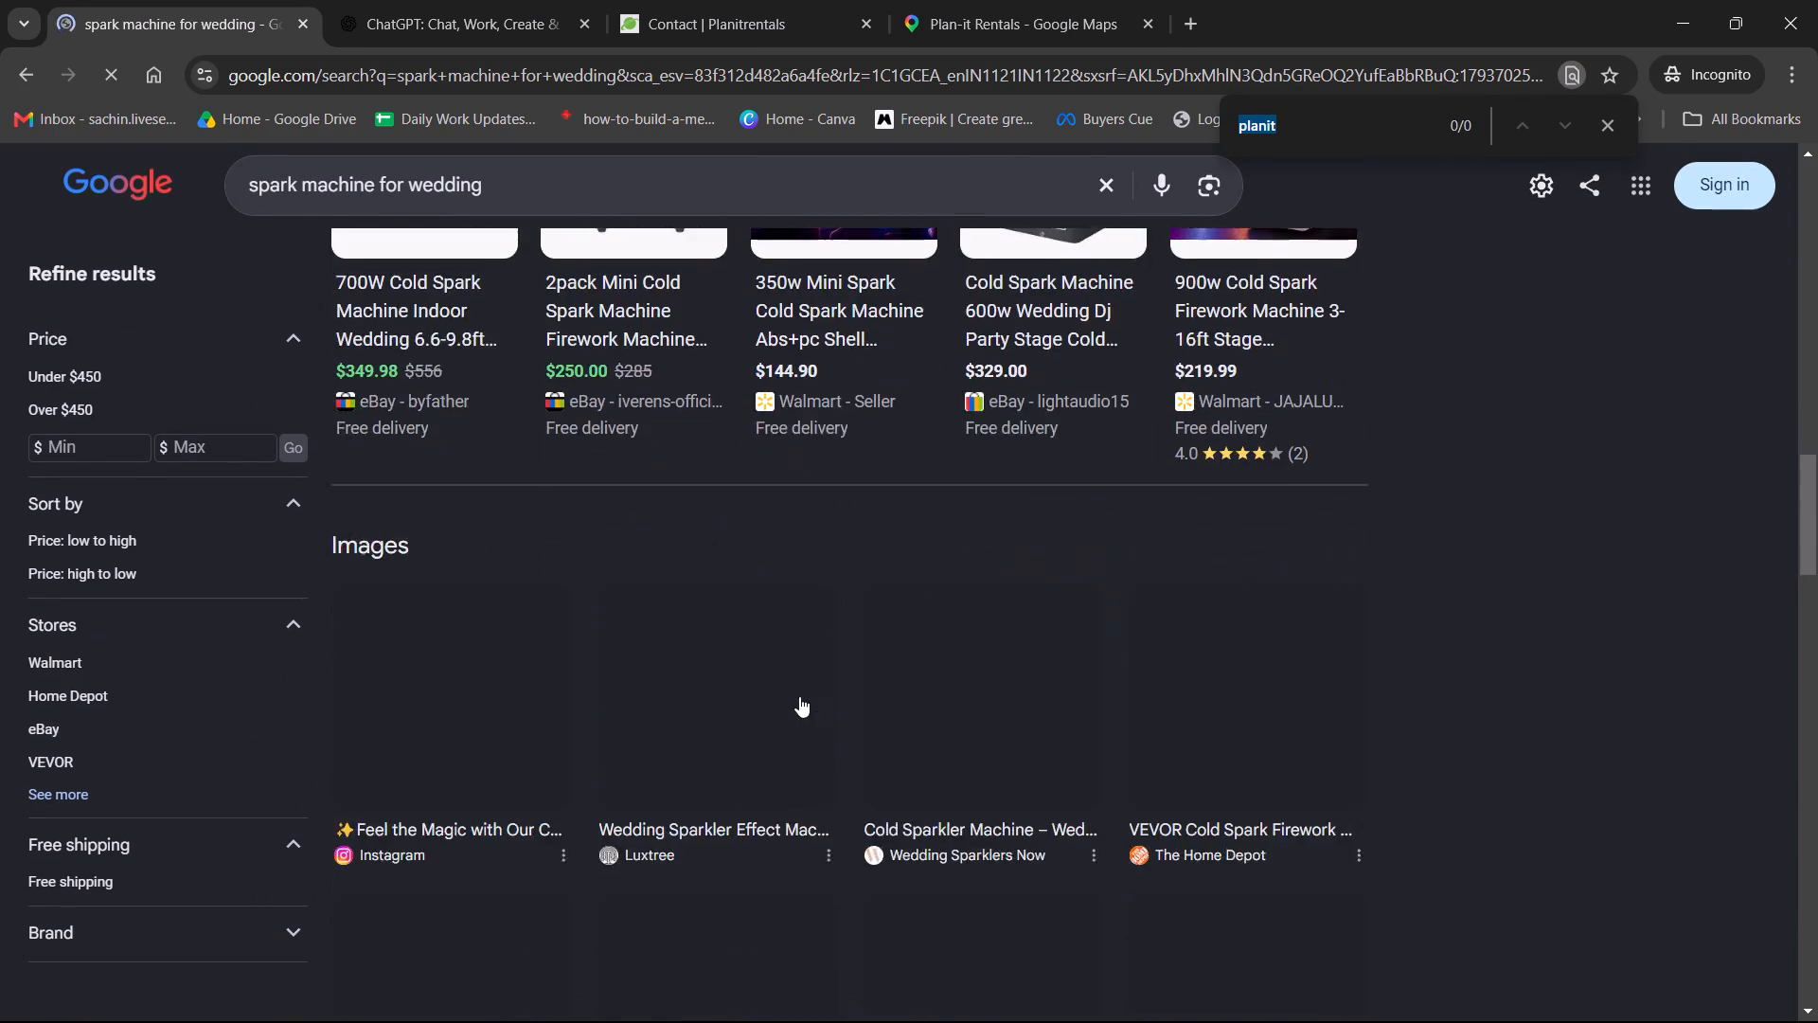
scroll(799, 696, "down", 4)
left_click(788, 836)
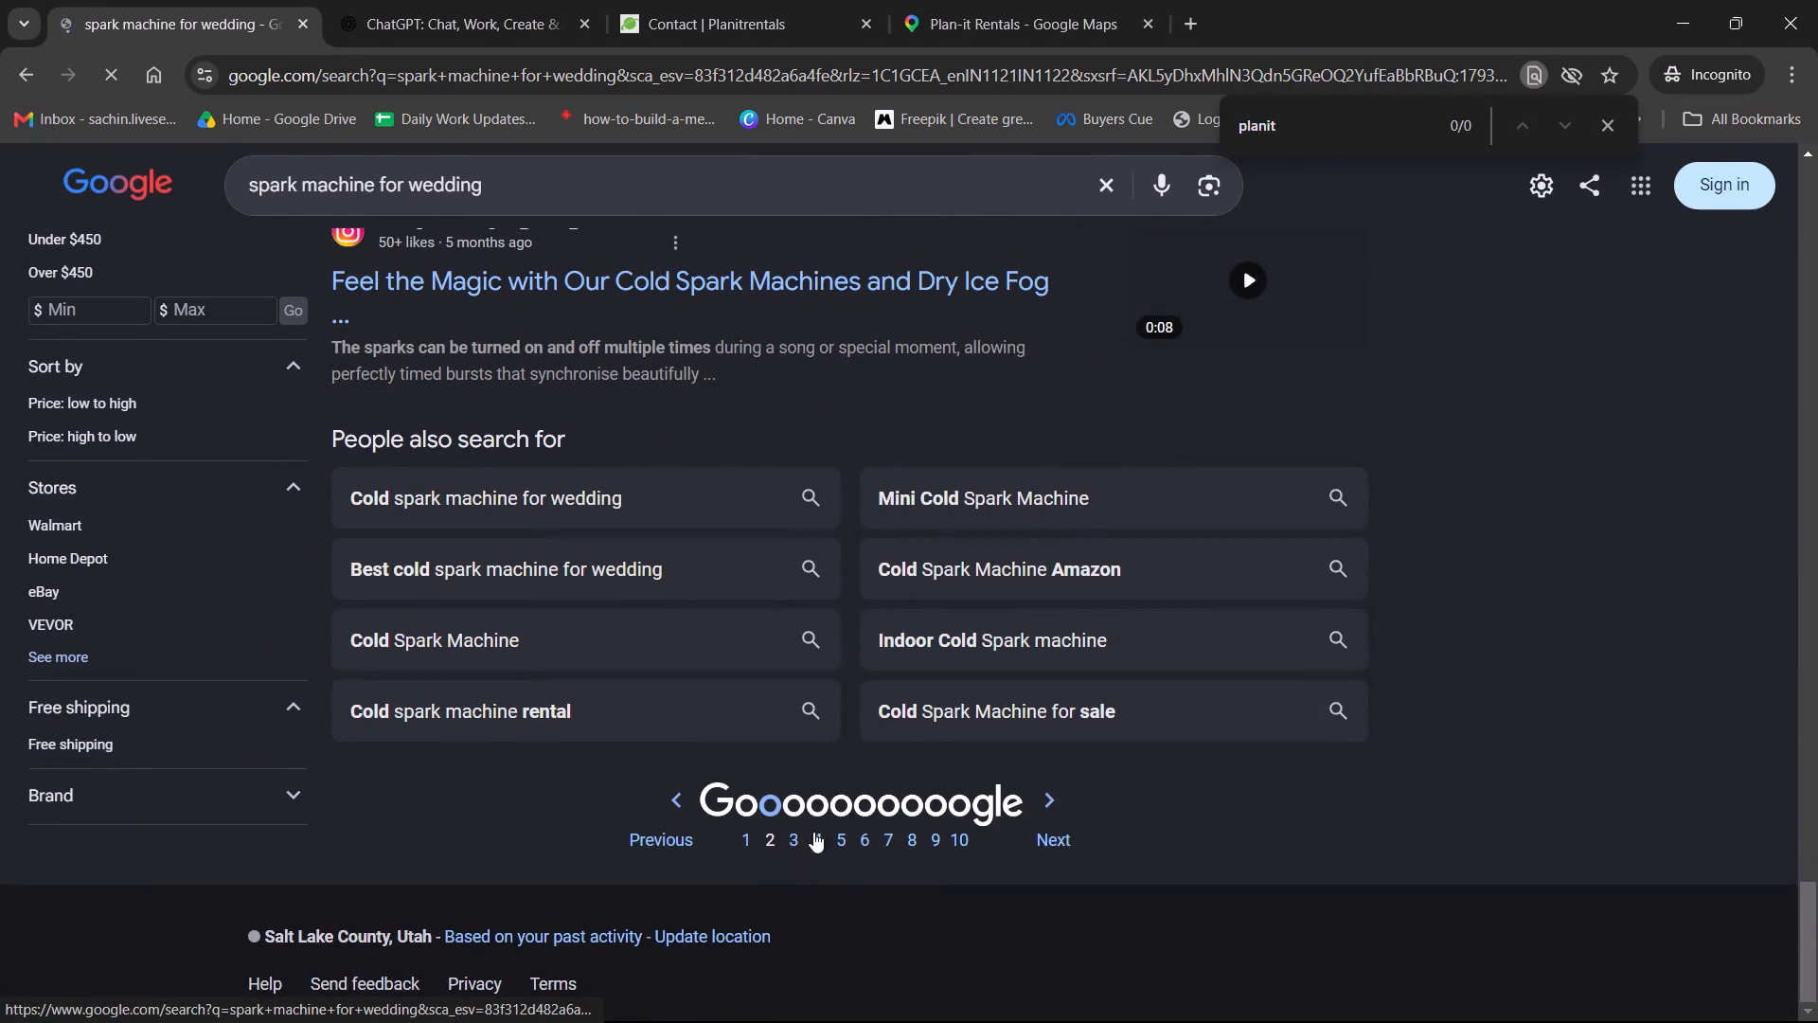
key("ctrl+f")
scroll(786, 774, "down", 18)
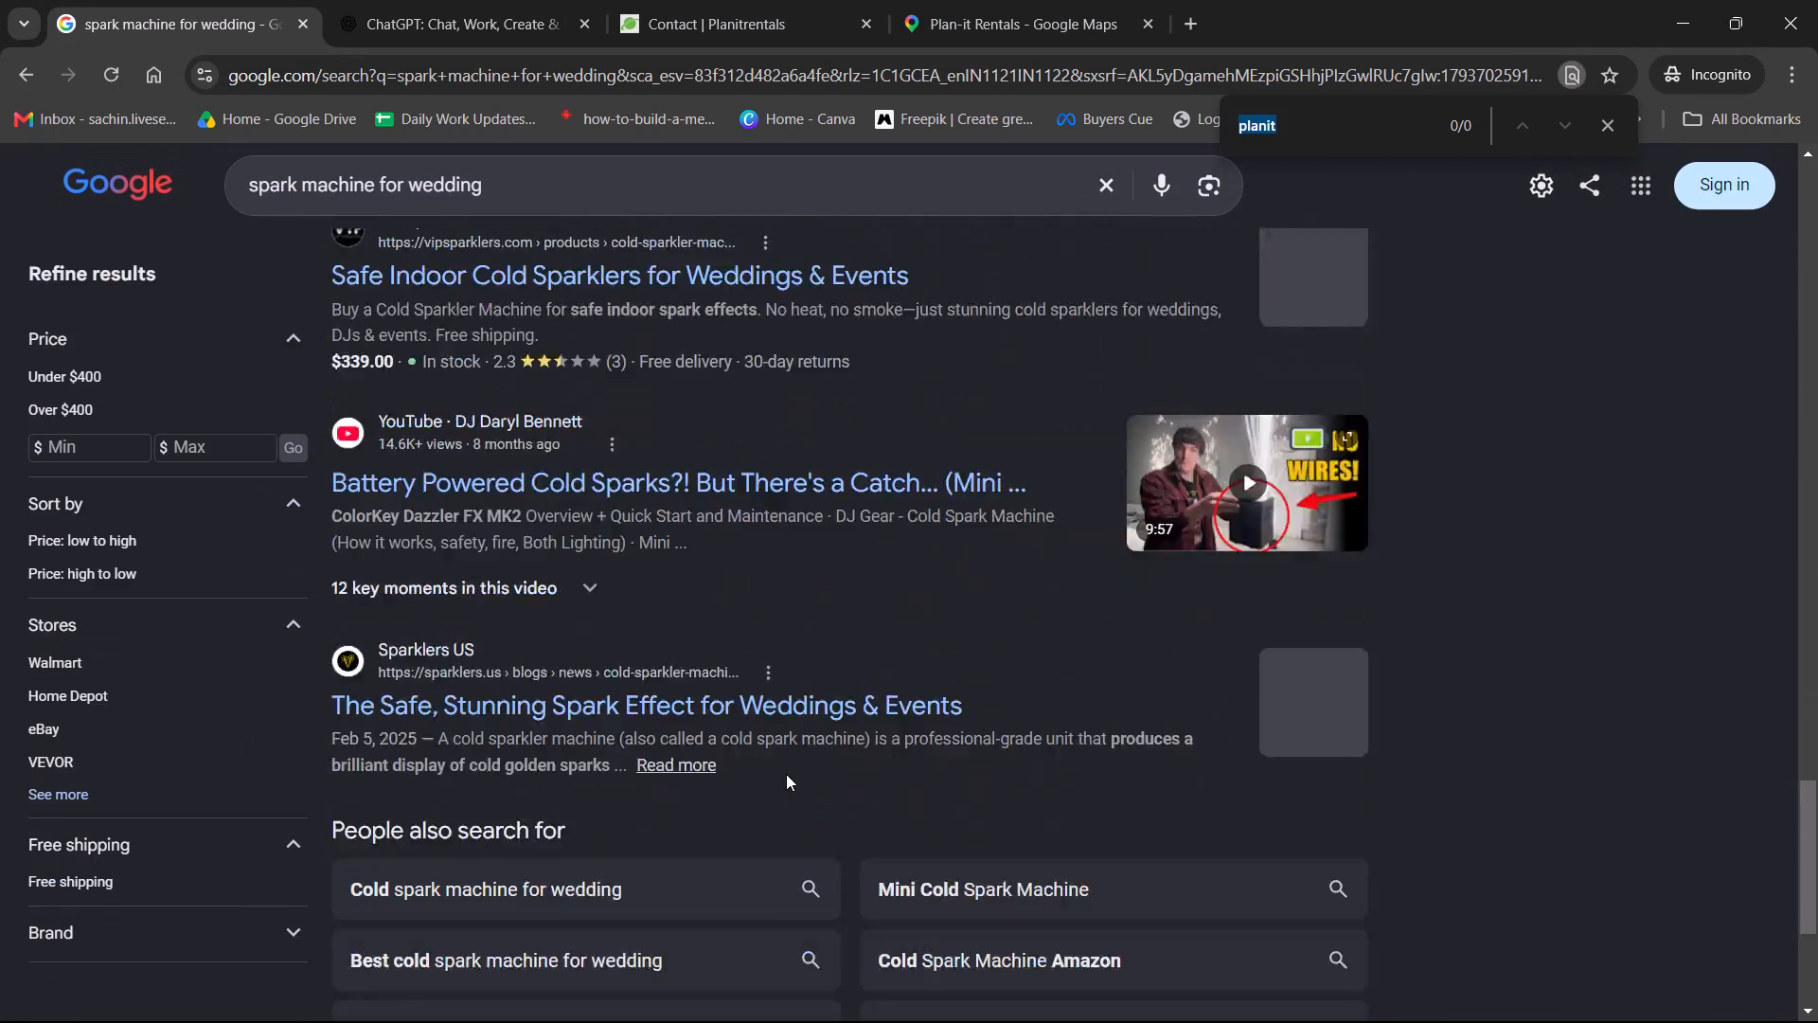
left_click(817, 841)
key("ctrl+f")
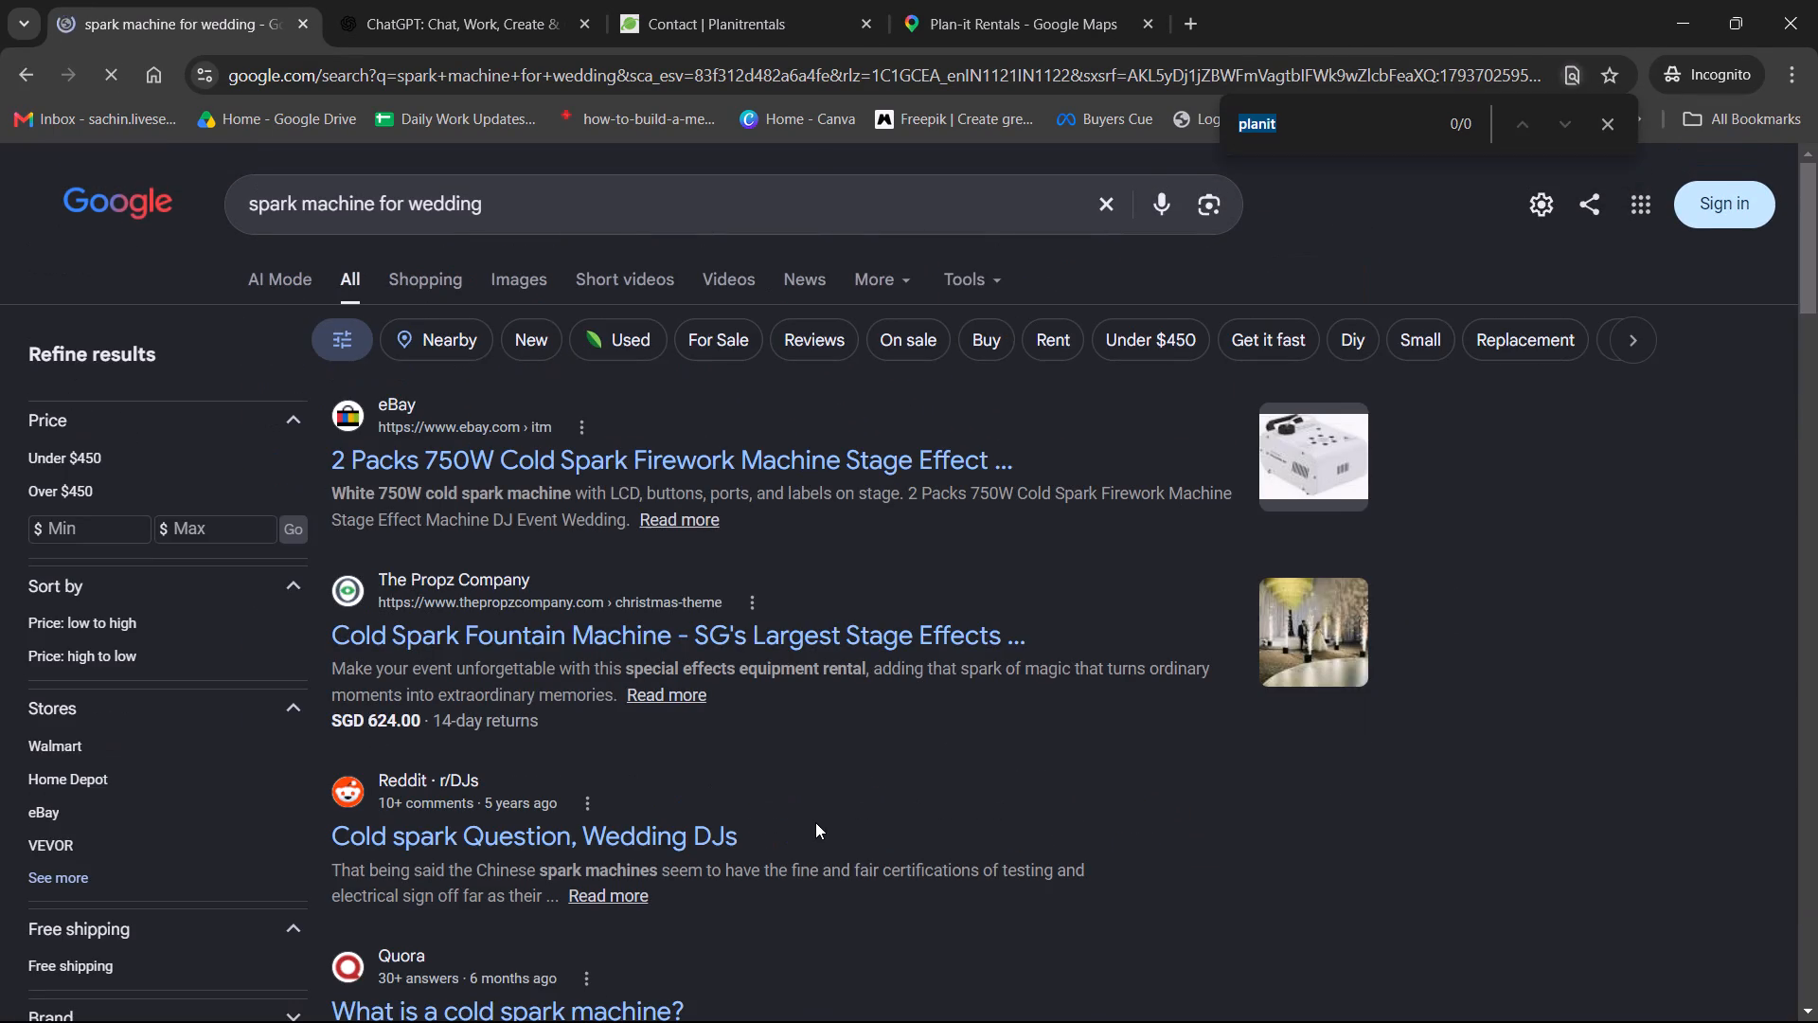
key("alt+Tab")
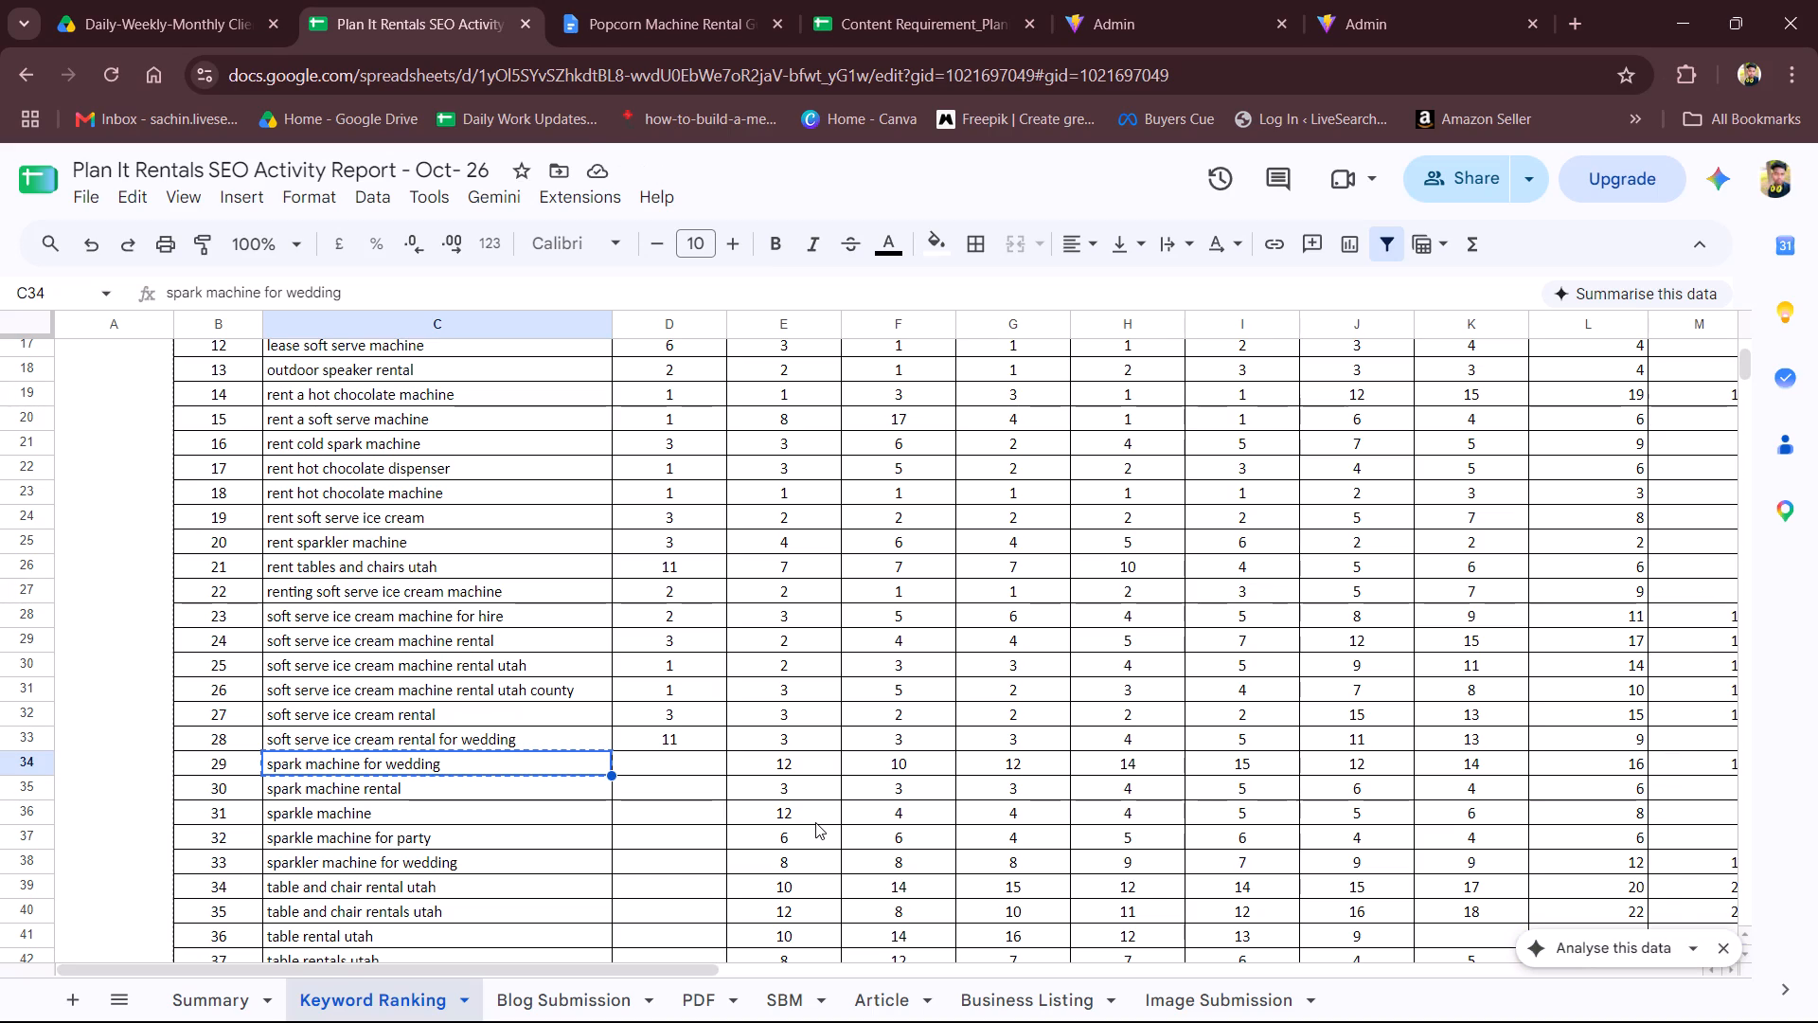
key("alt+Tab")
scroll(815, 822, "down", 16)
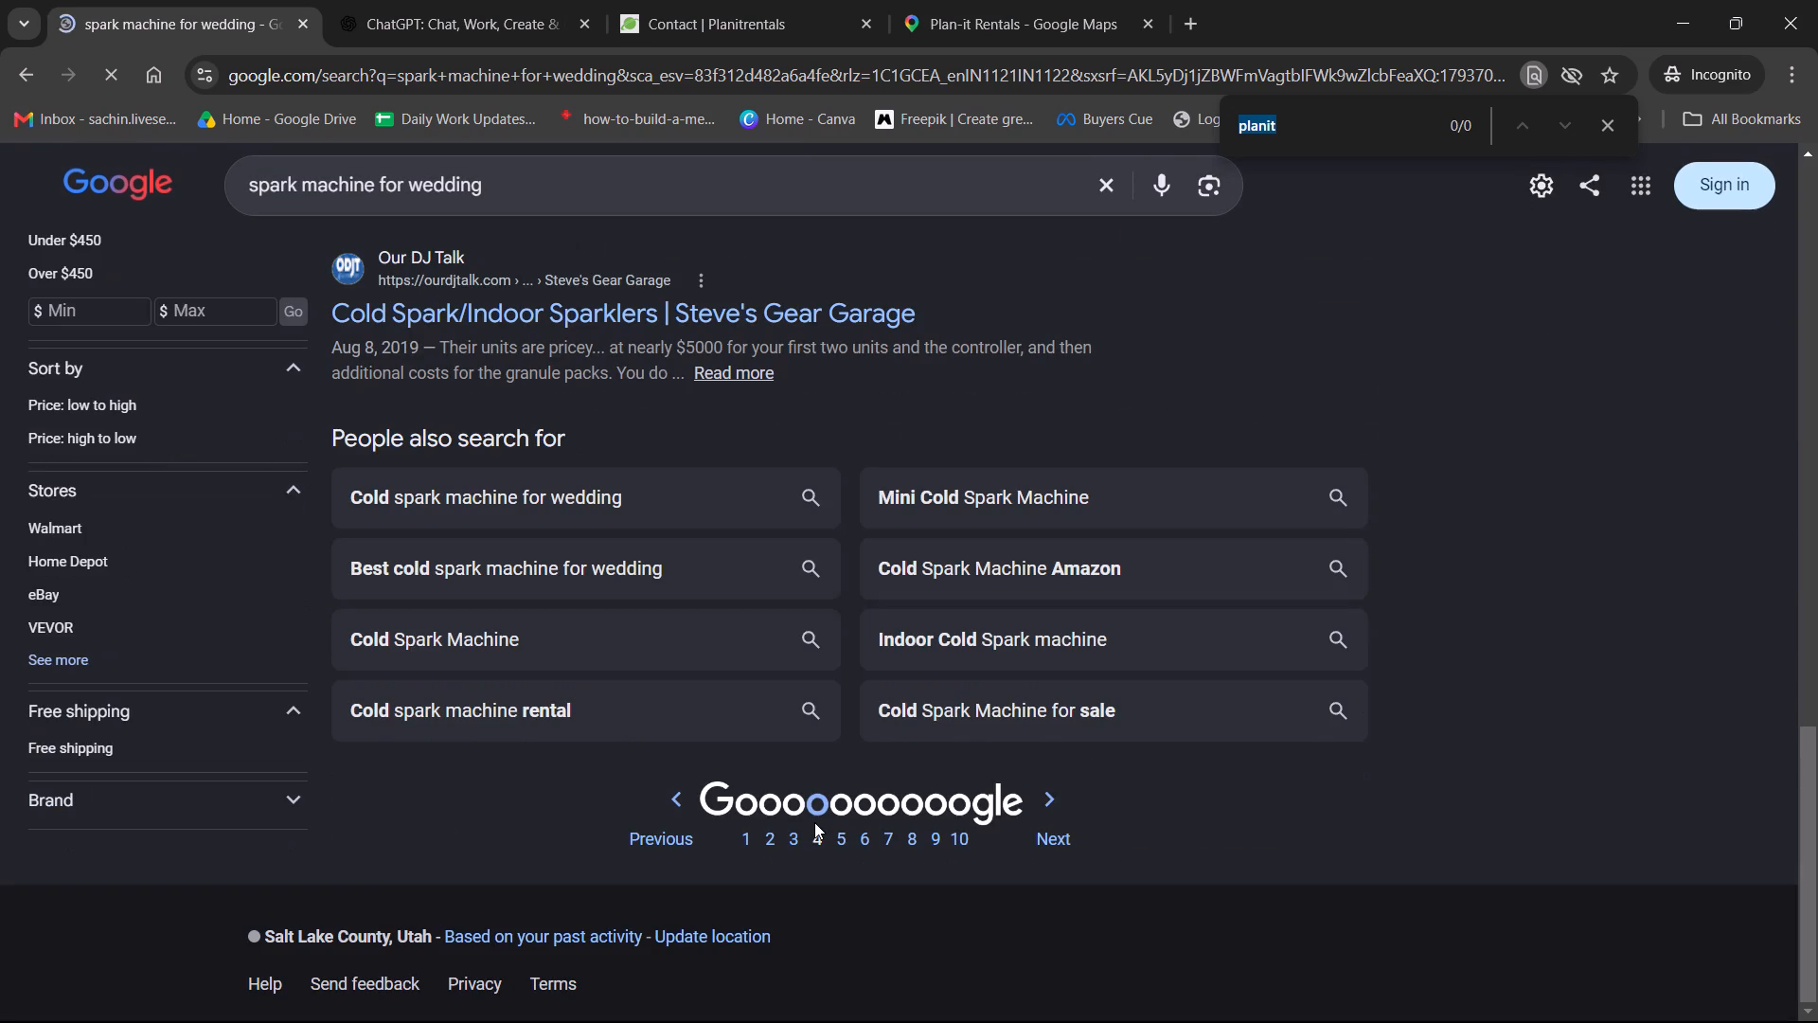
scroll(814, 822, "down", 5)
Pass the motorcycles reCAPTCHA to reach the fifth results page of "spark machine for wedding" and check it for planit.
left_click(843, 836)
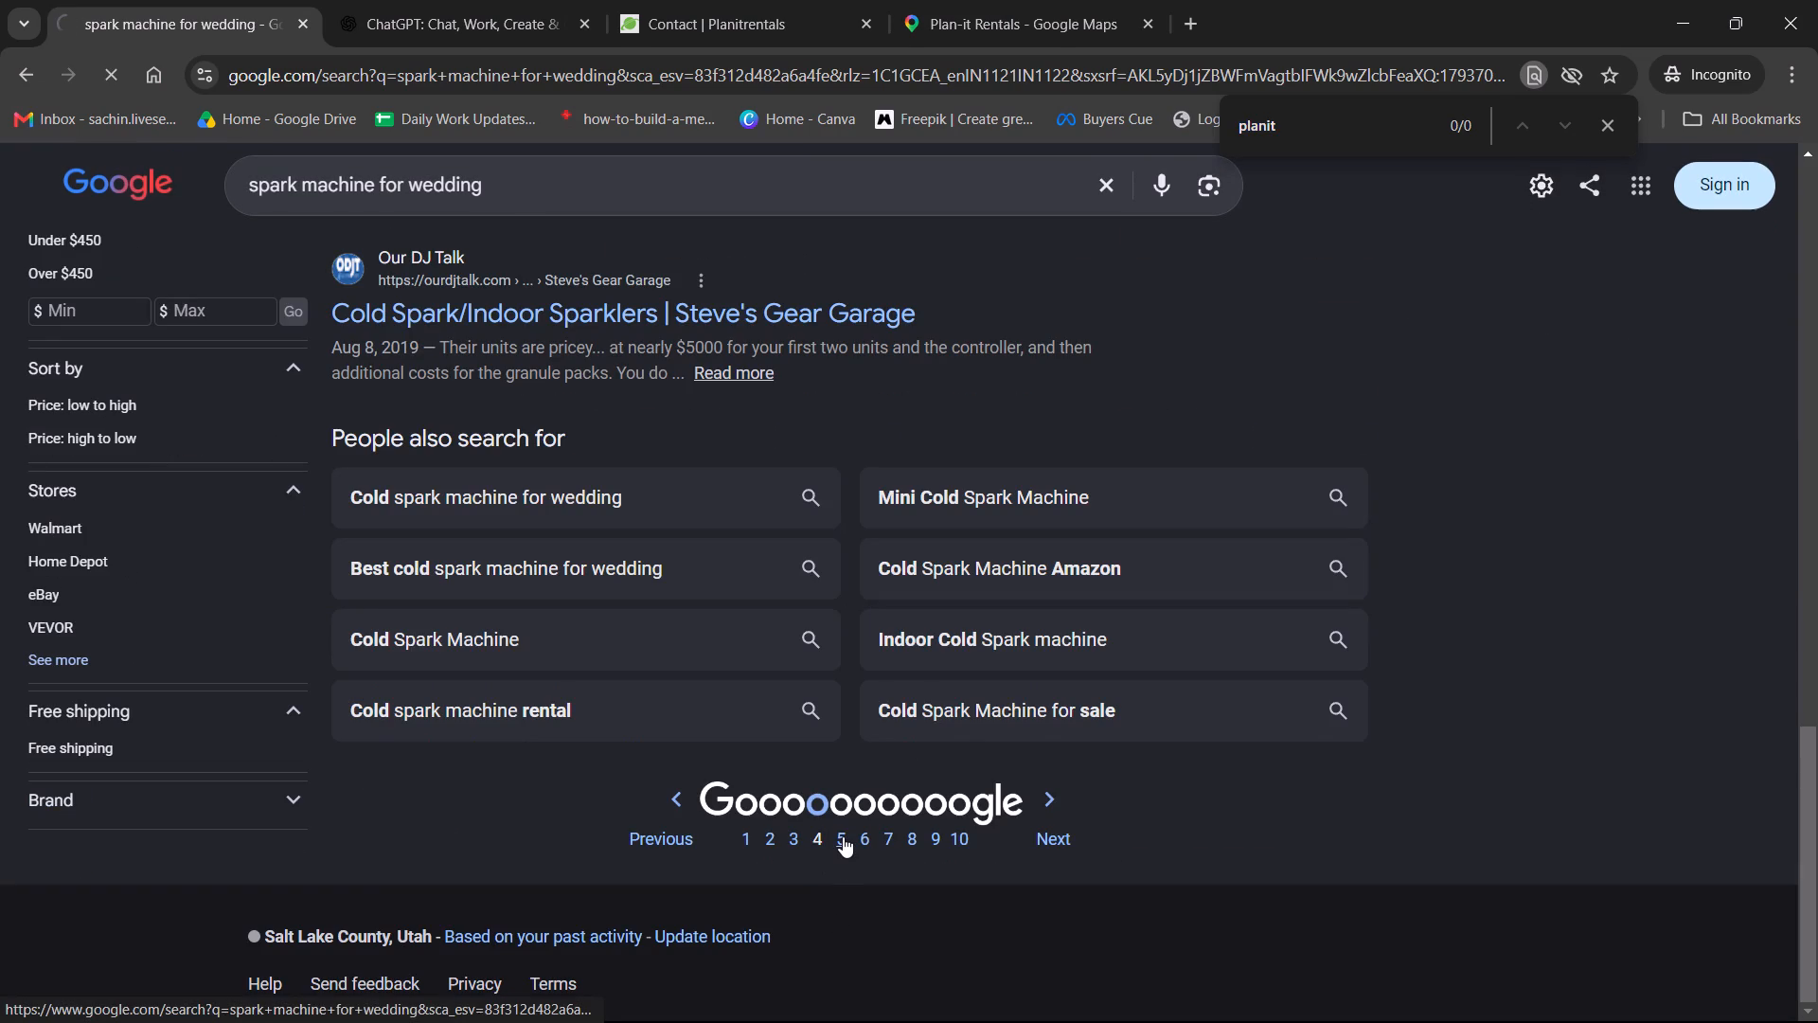
key("ctrl+f")
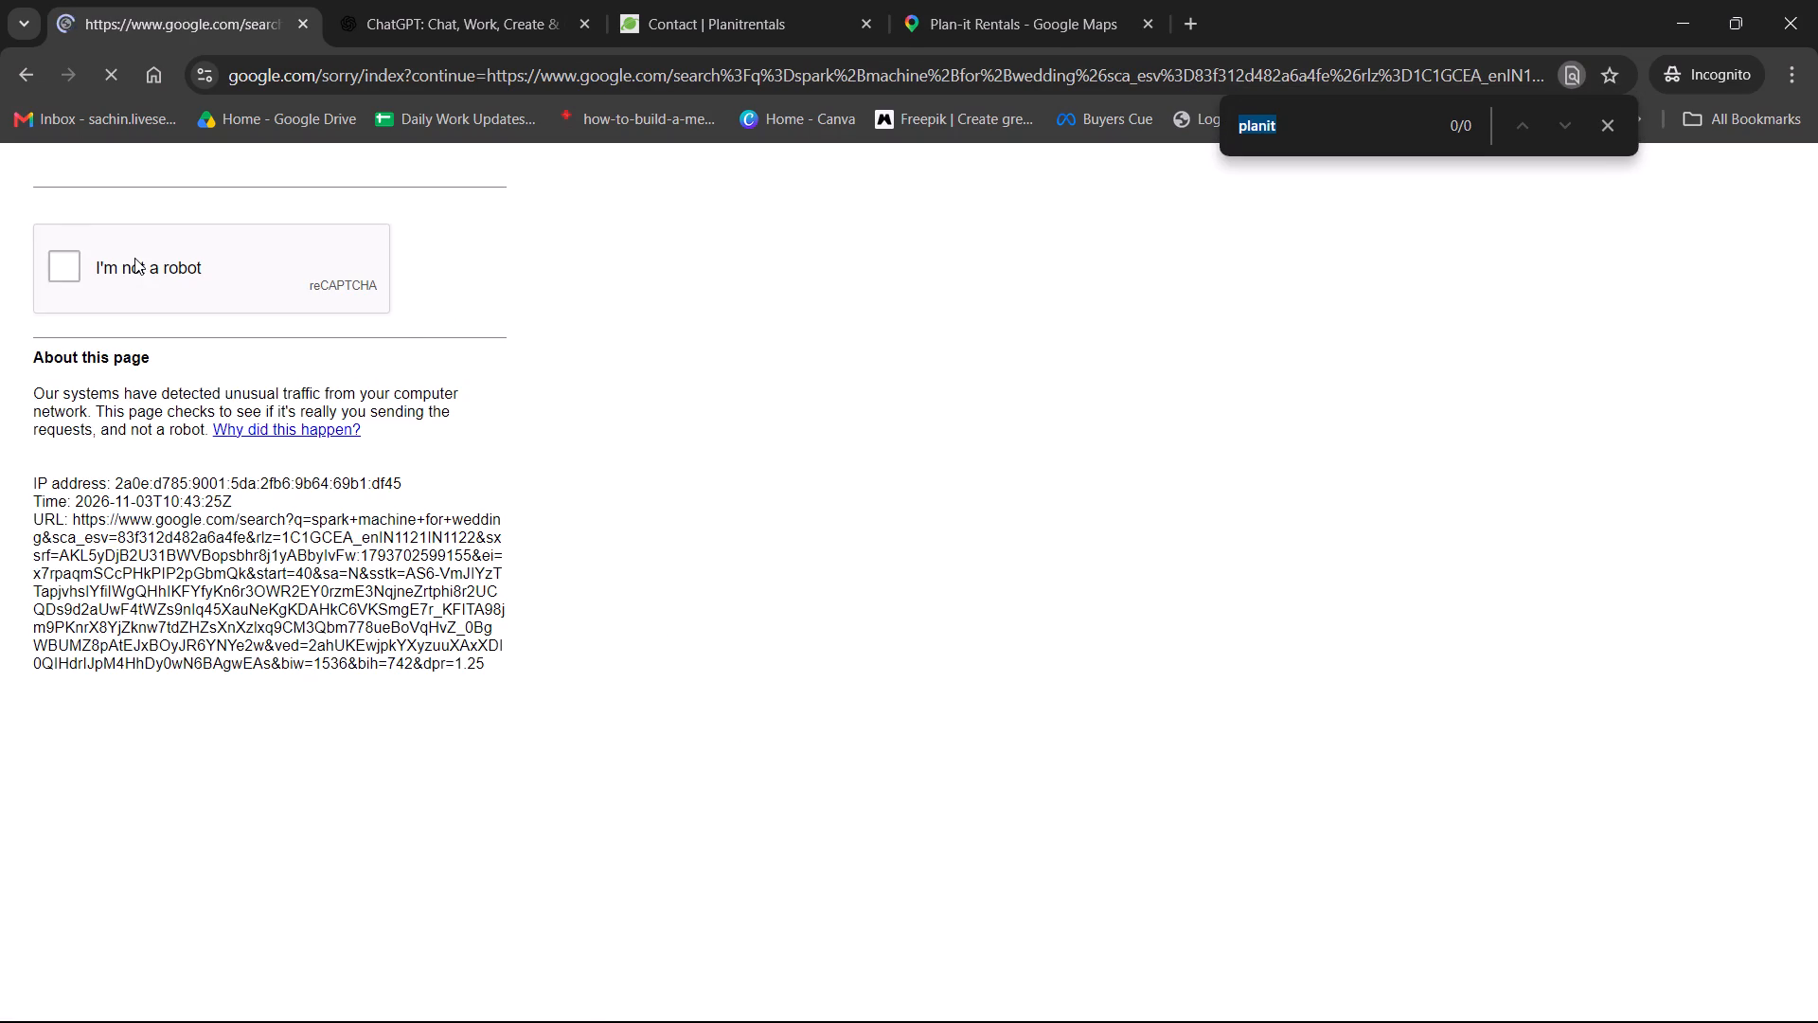
left_click(134, 257)
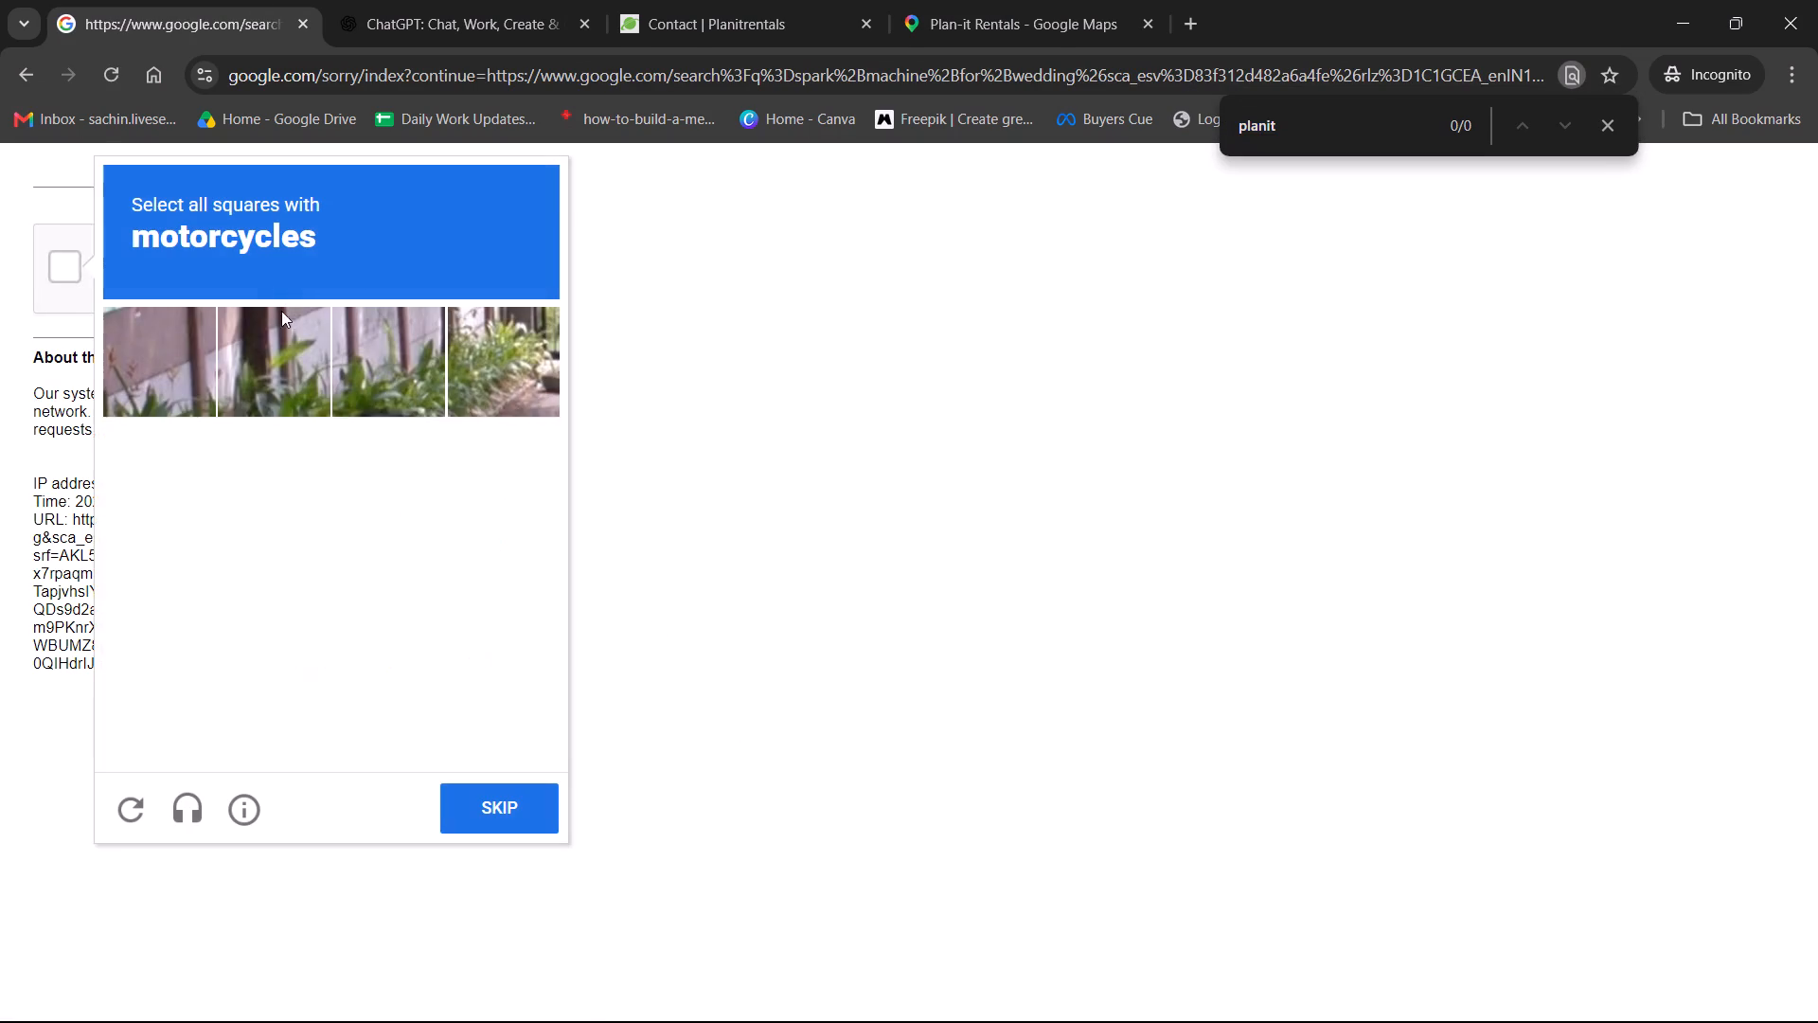
left_click(287, 467)
left_click(419, 513)
left_click(355, 563)
left_click(262, 564)
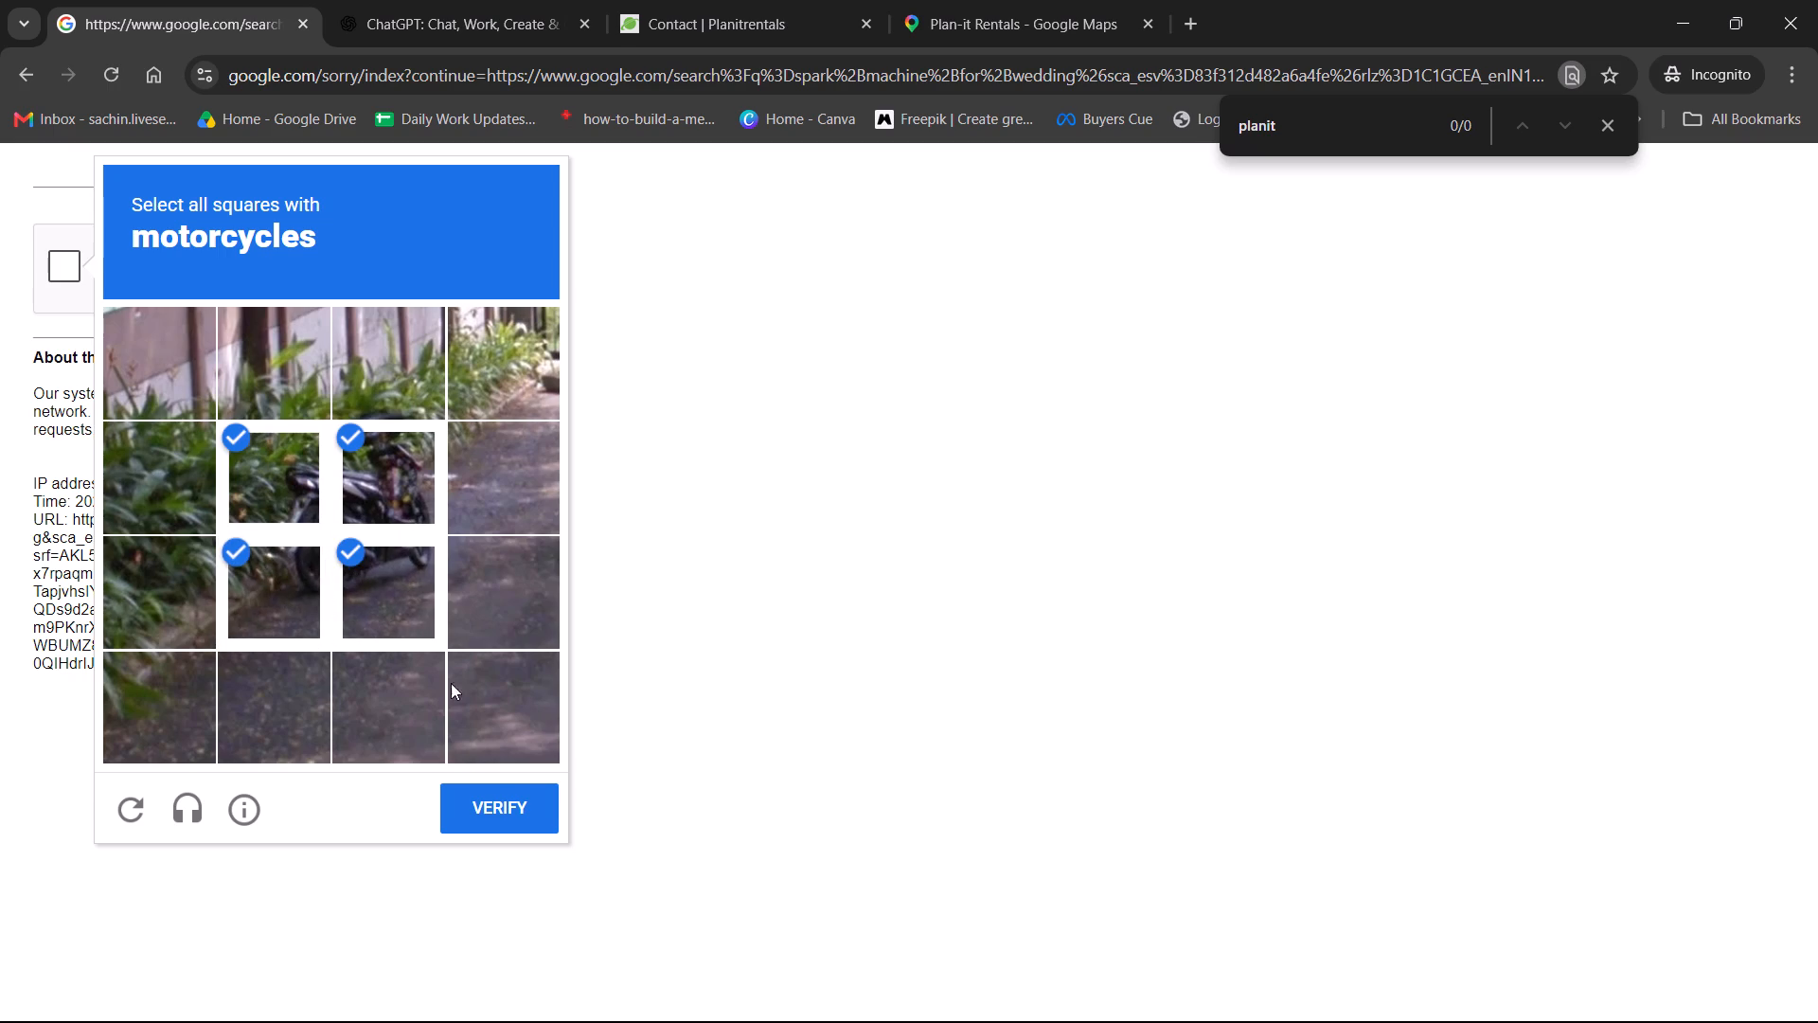
left_click(496, 800)
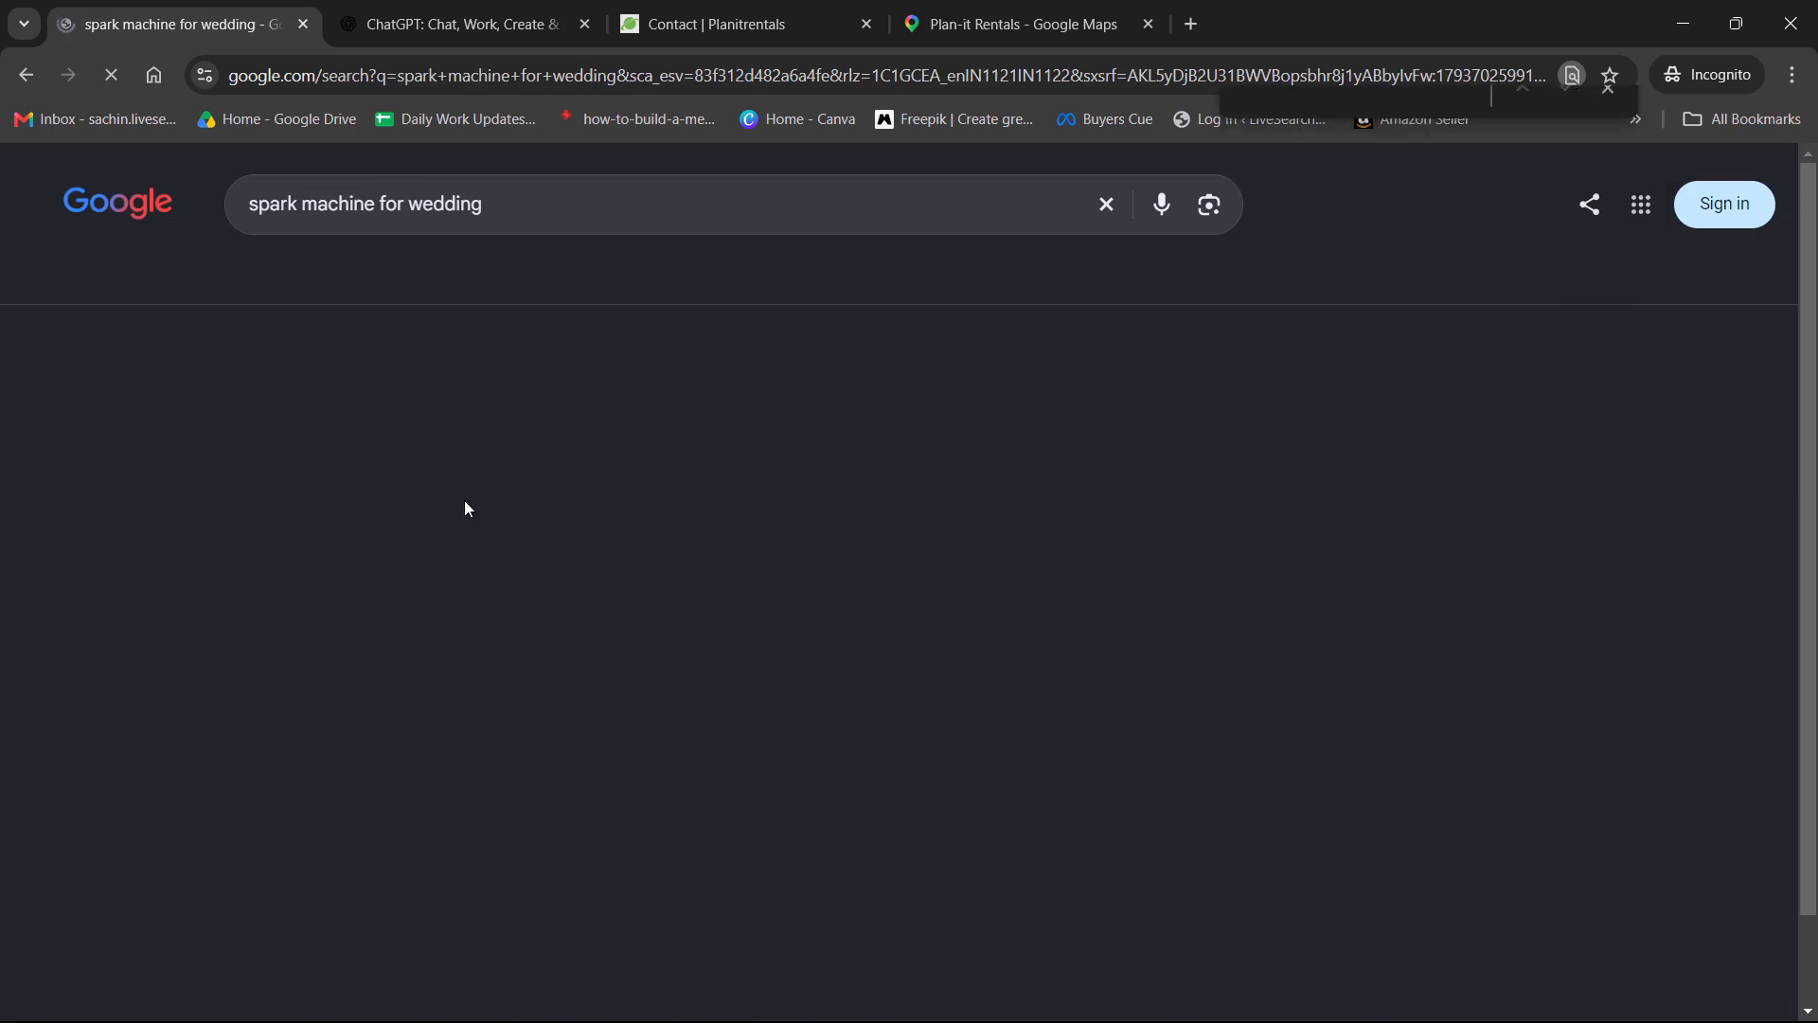
key("ctrl+f")
scroll(464, 500, "down", 8)
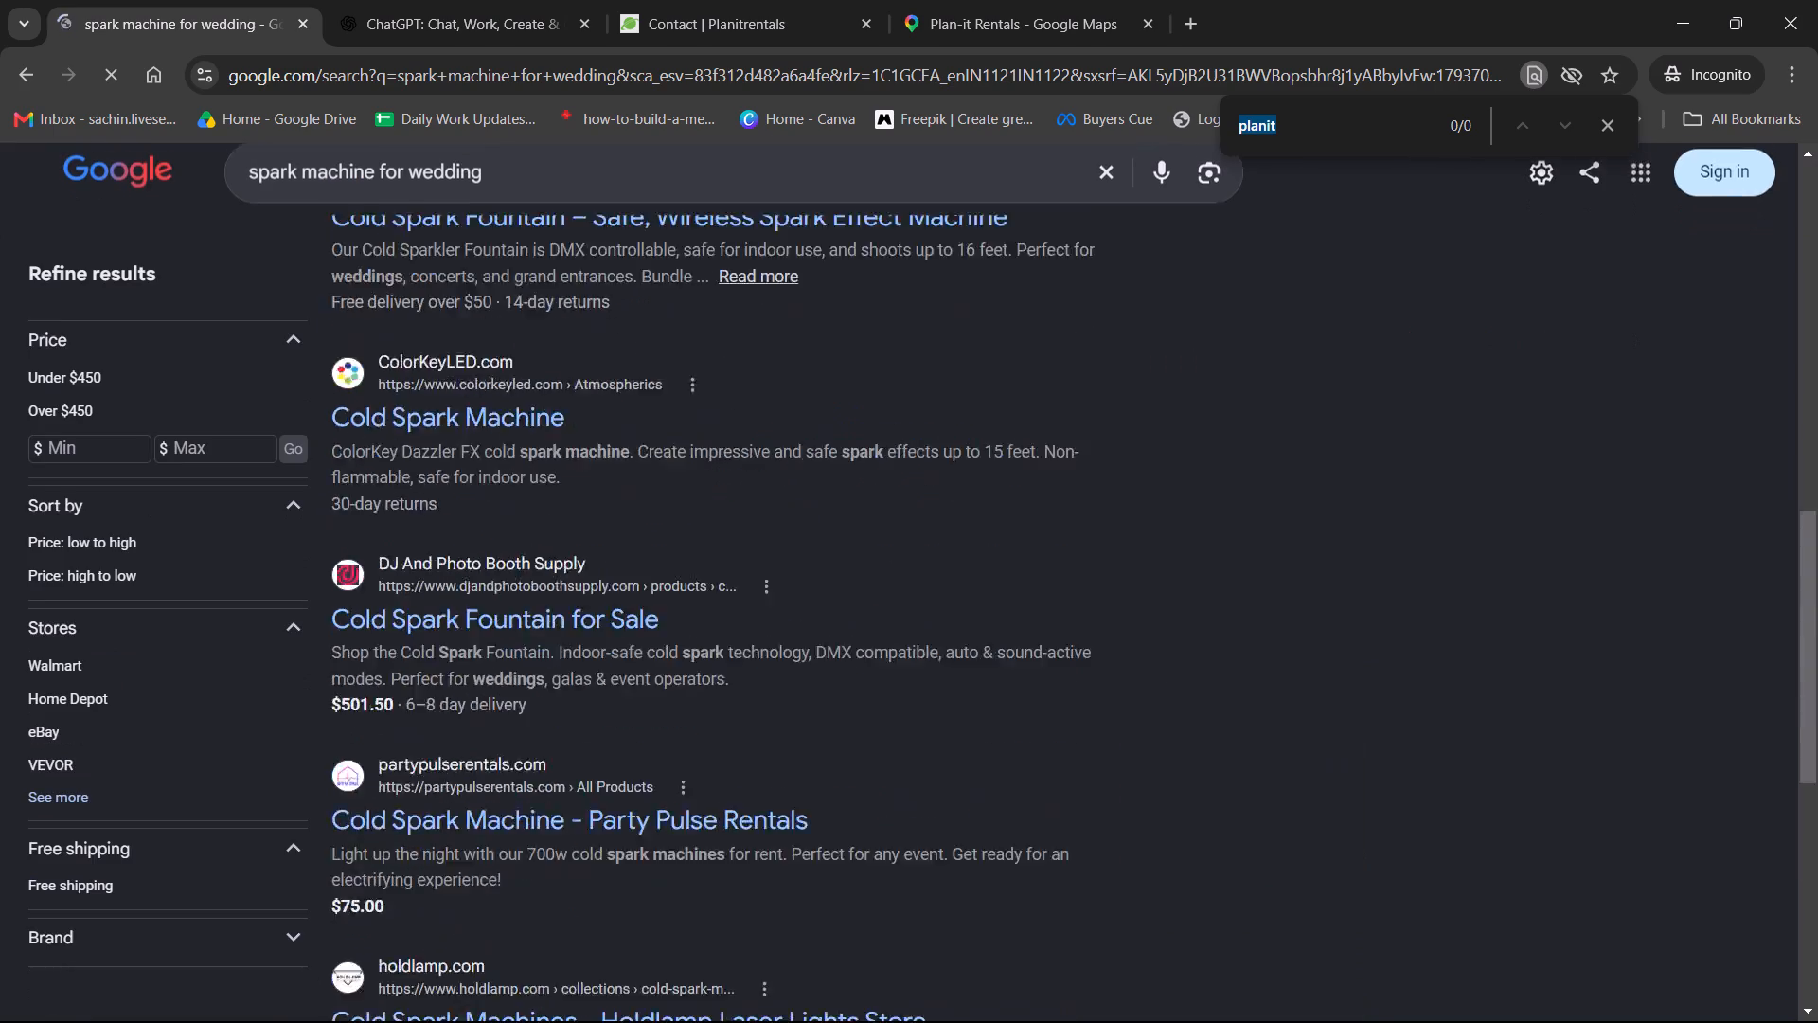
scroll(464, 500, "down", 13)
Search Google for "spark machine rental", find the planit listing, and record 4 for that keyword in column D.
key("alt+Tab")
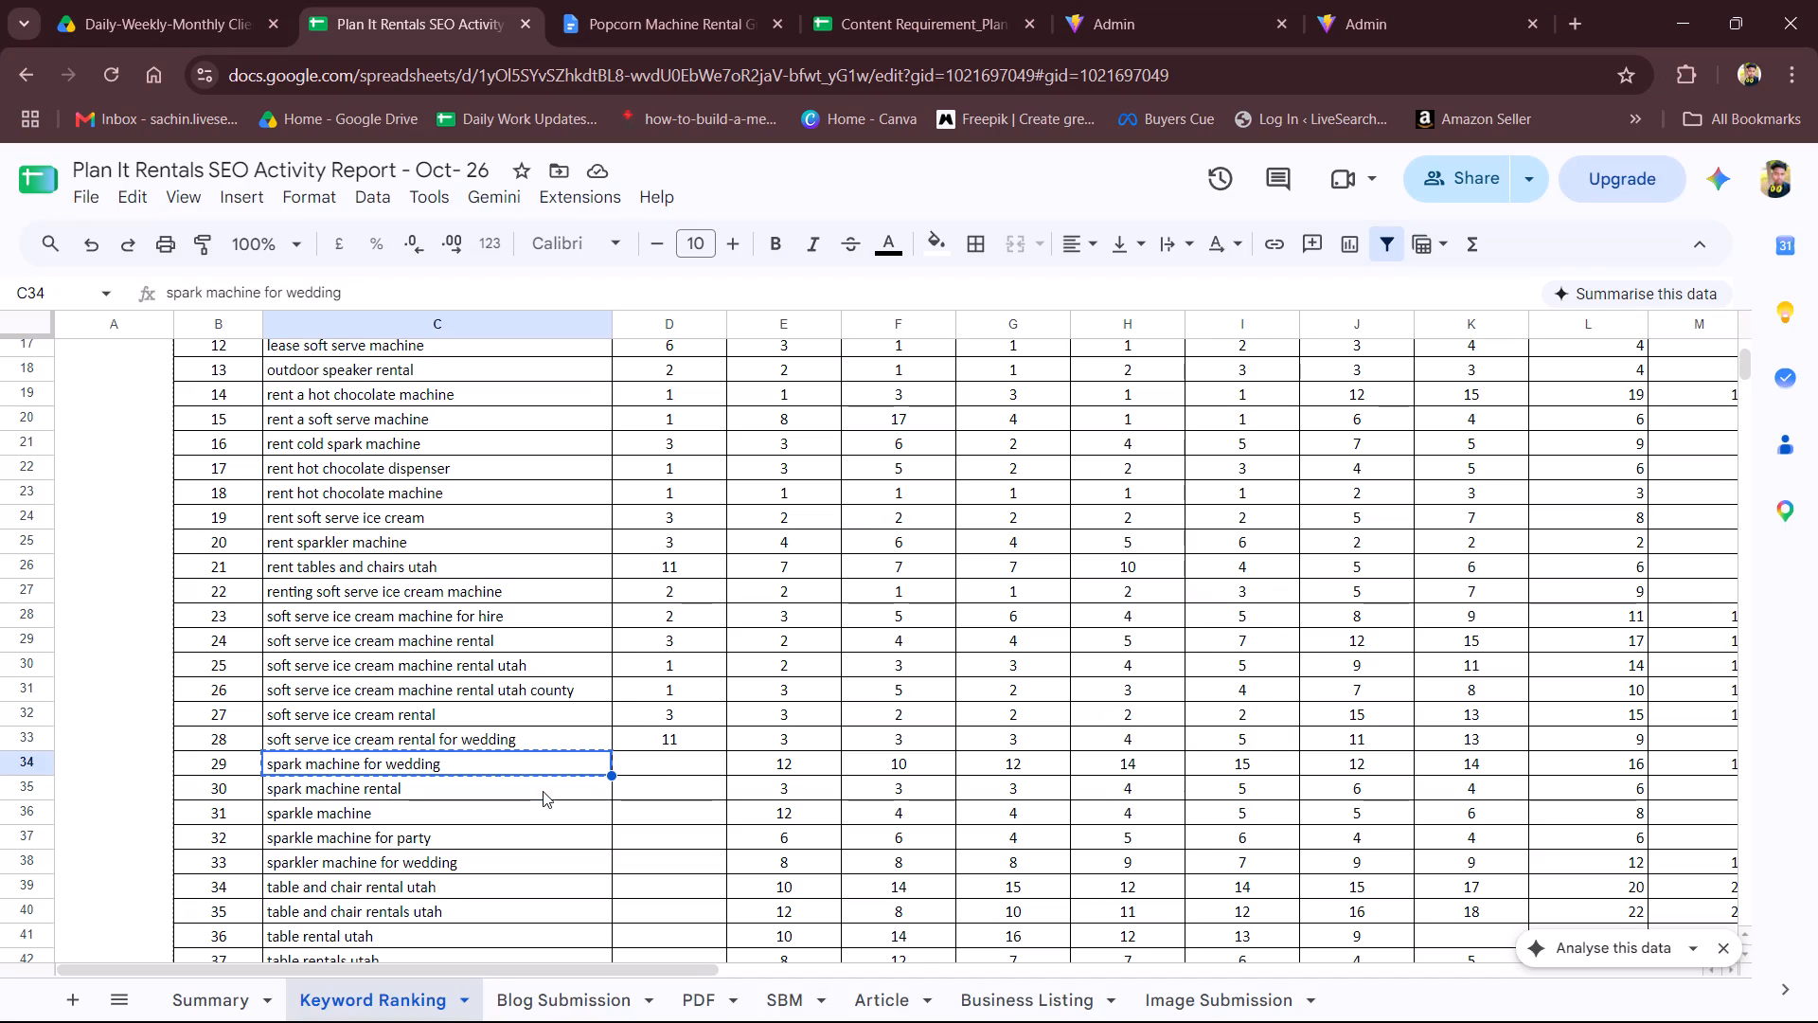
left_click(543, 791)
key("ctrl+c")
key("alt+Tab")
key("ctrl+e")
key("ctrl+v")
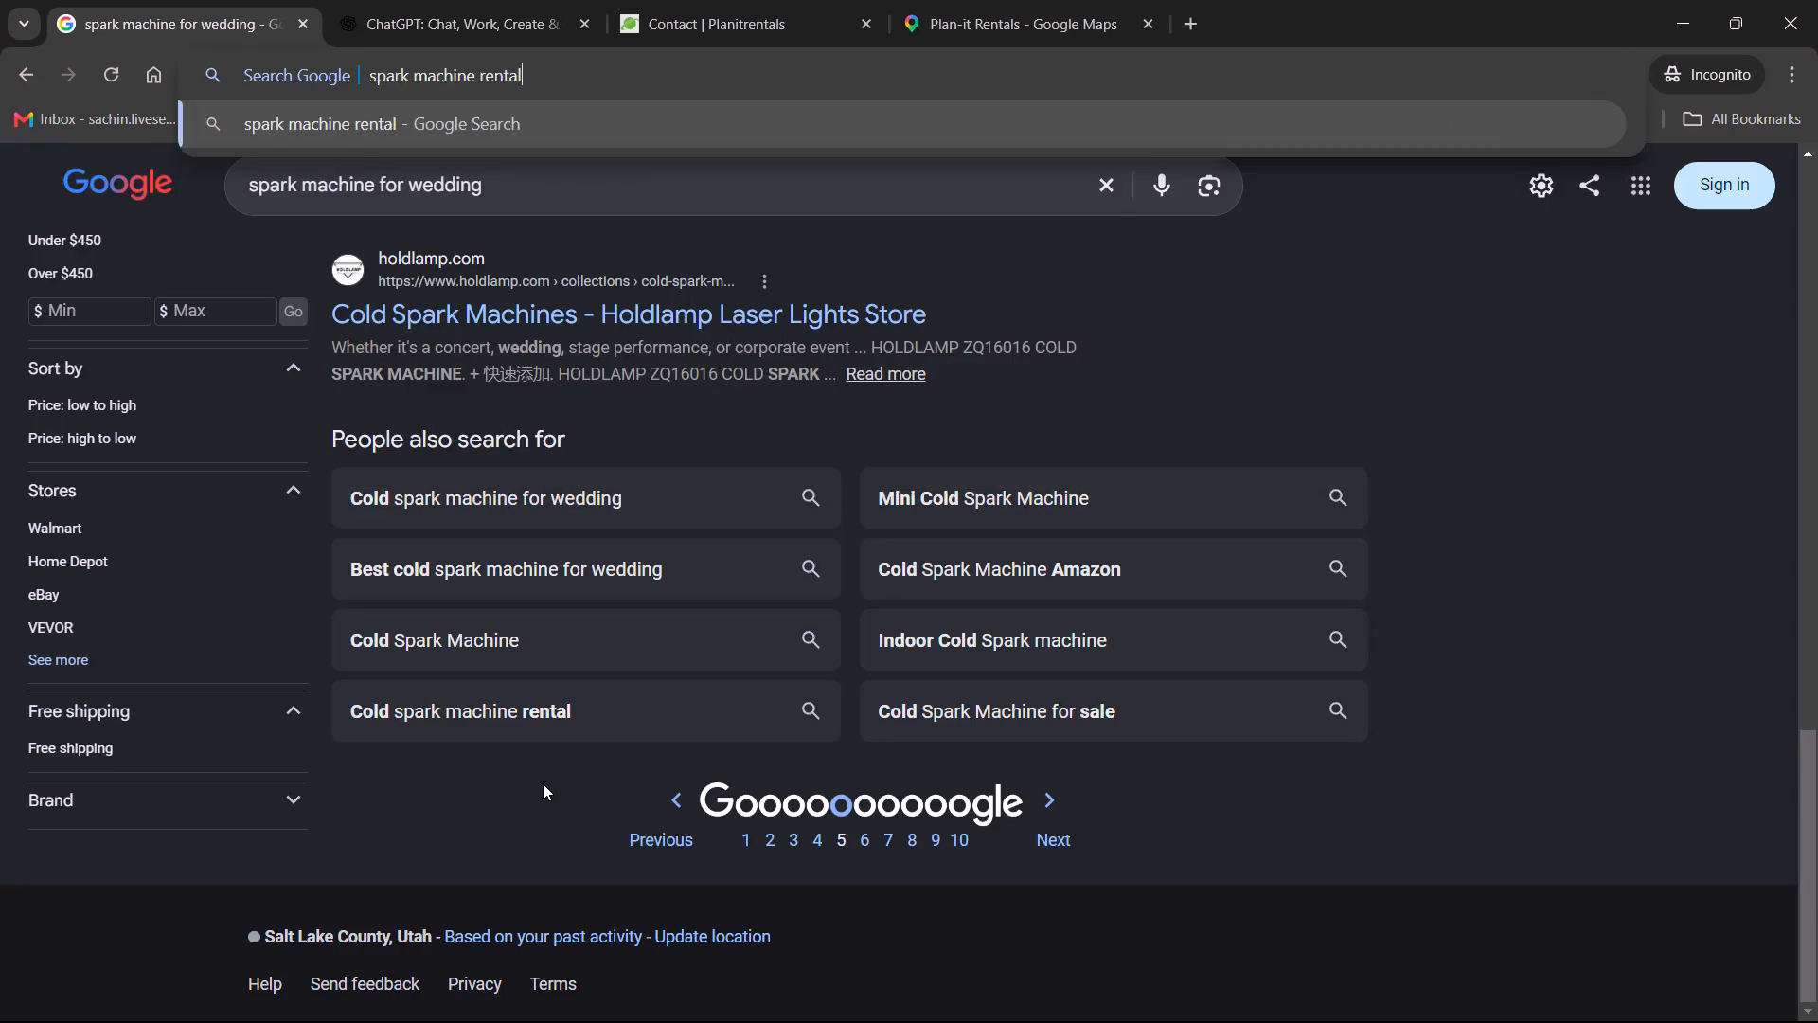
key("Return")
key("ctrl+f")
scroll(546, 862, "down", 9)
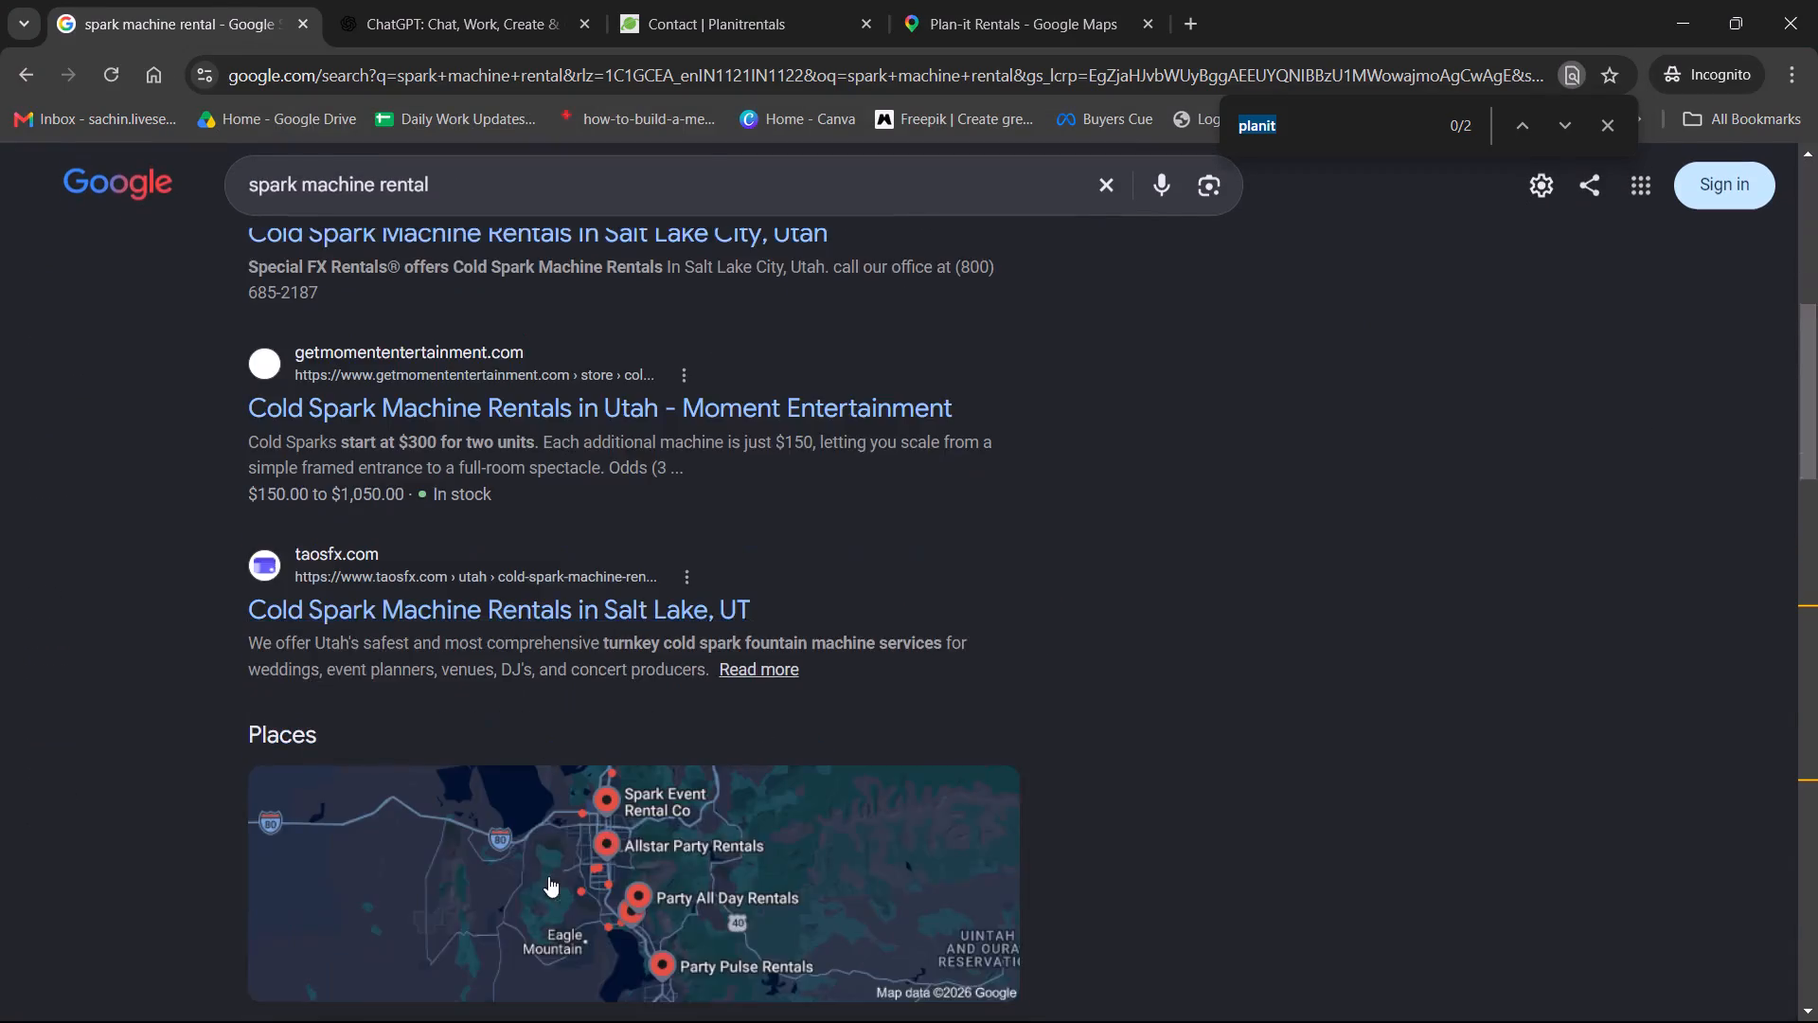
scroll(548, 876, "down", 6)
key("alt+Tab")
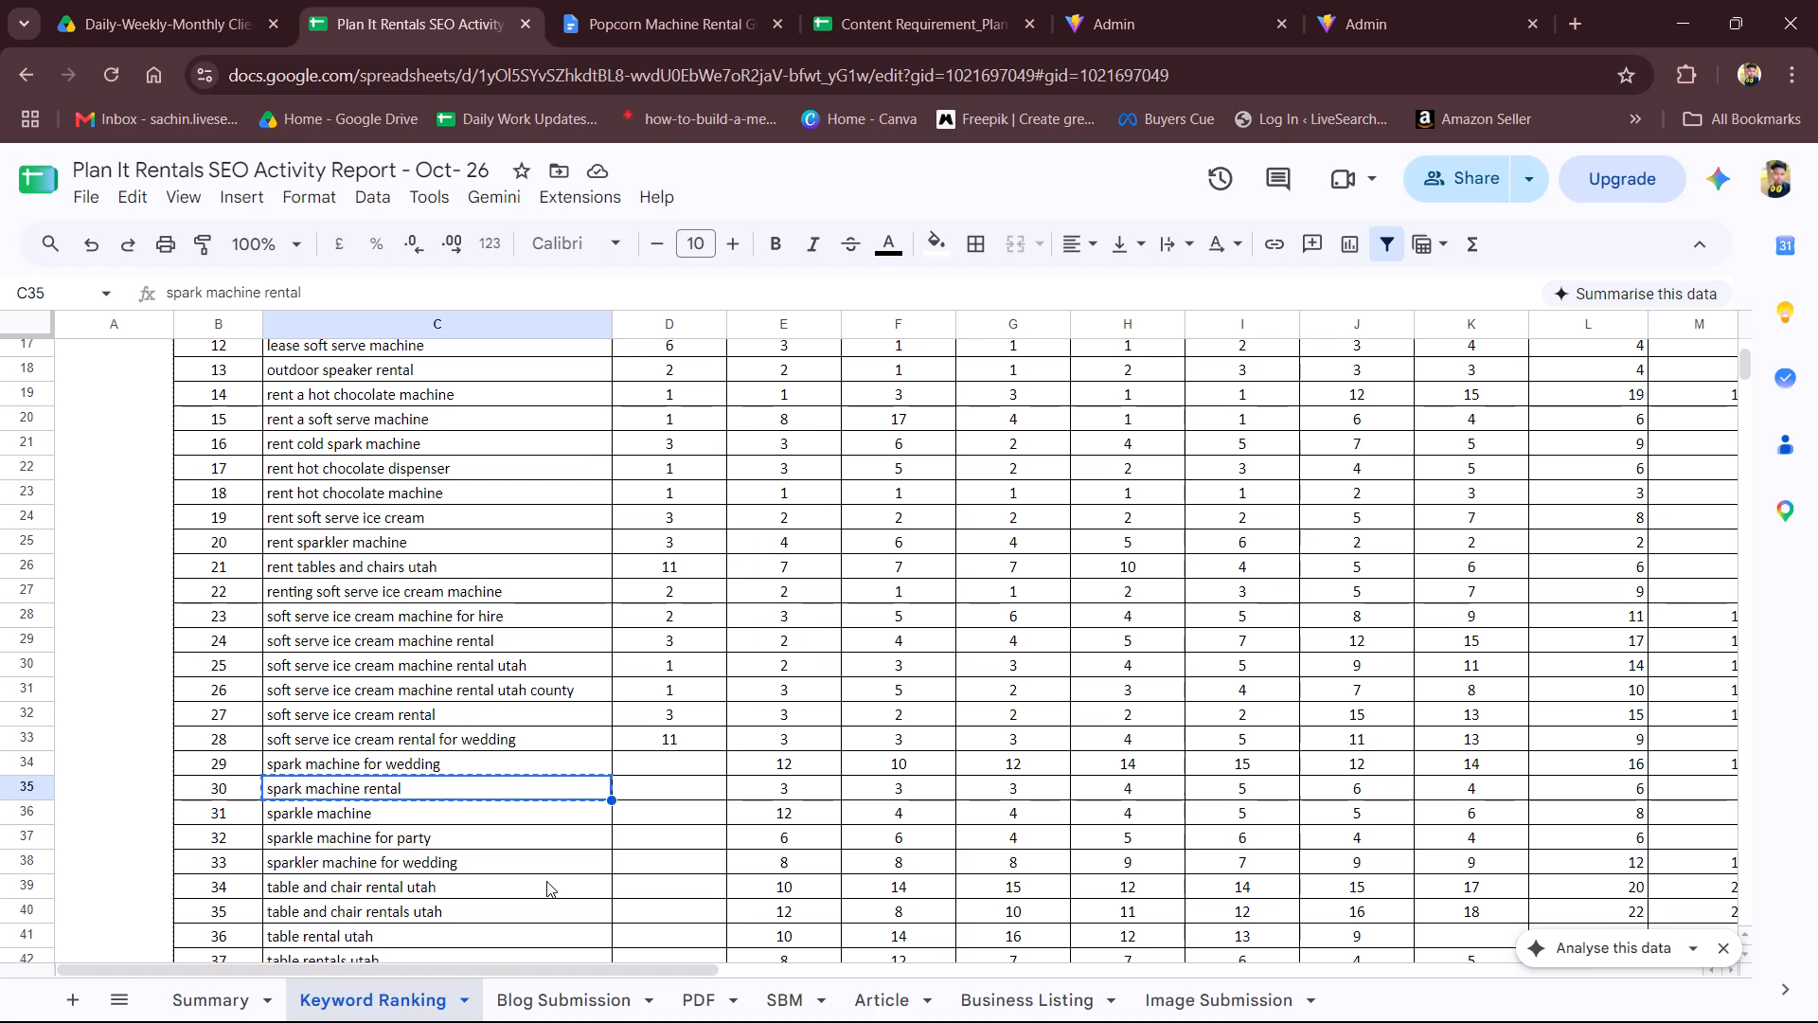
key("Tab")
key("4")
key("Return")
Search Google for the keyword "sparkle machine" and check the first results page for planit.
key("ctrl+c")
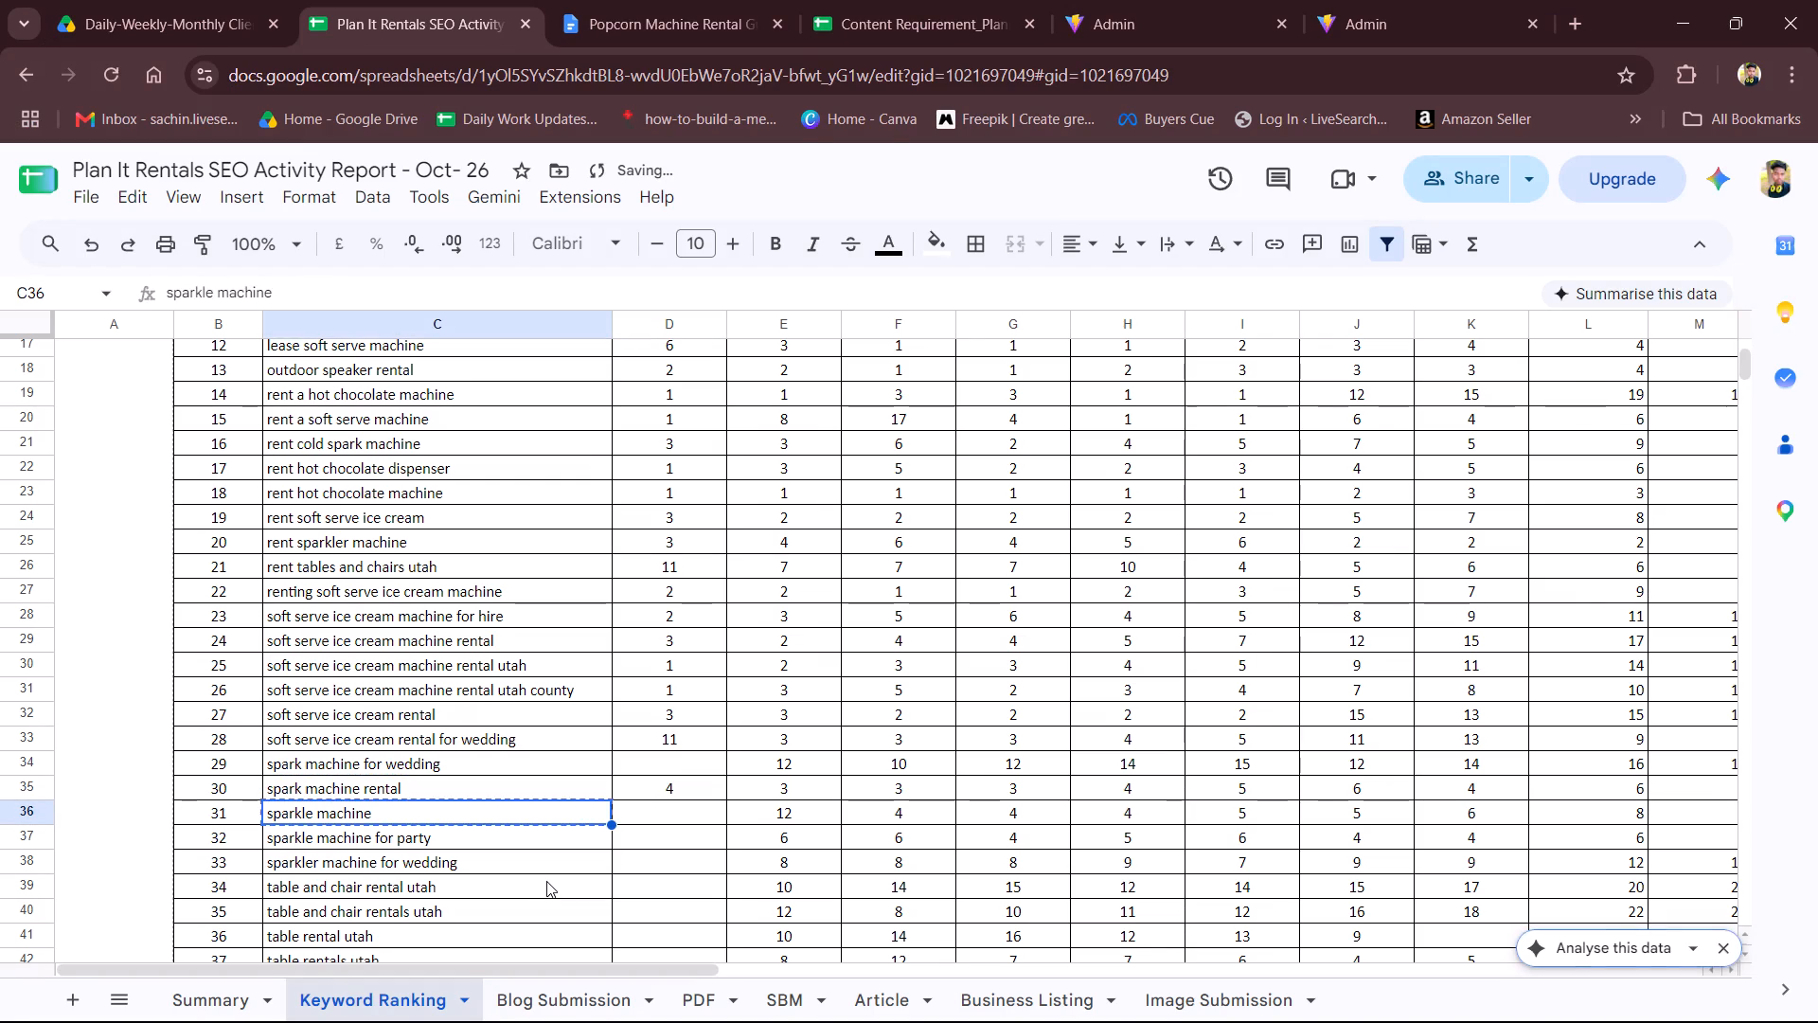
key("alt+Tab")
key("ctrl+e")
key("ctrl+v")
key("Return")
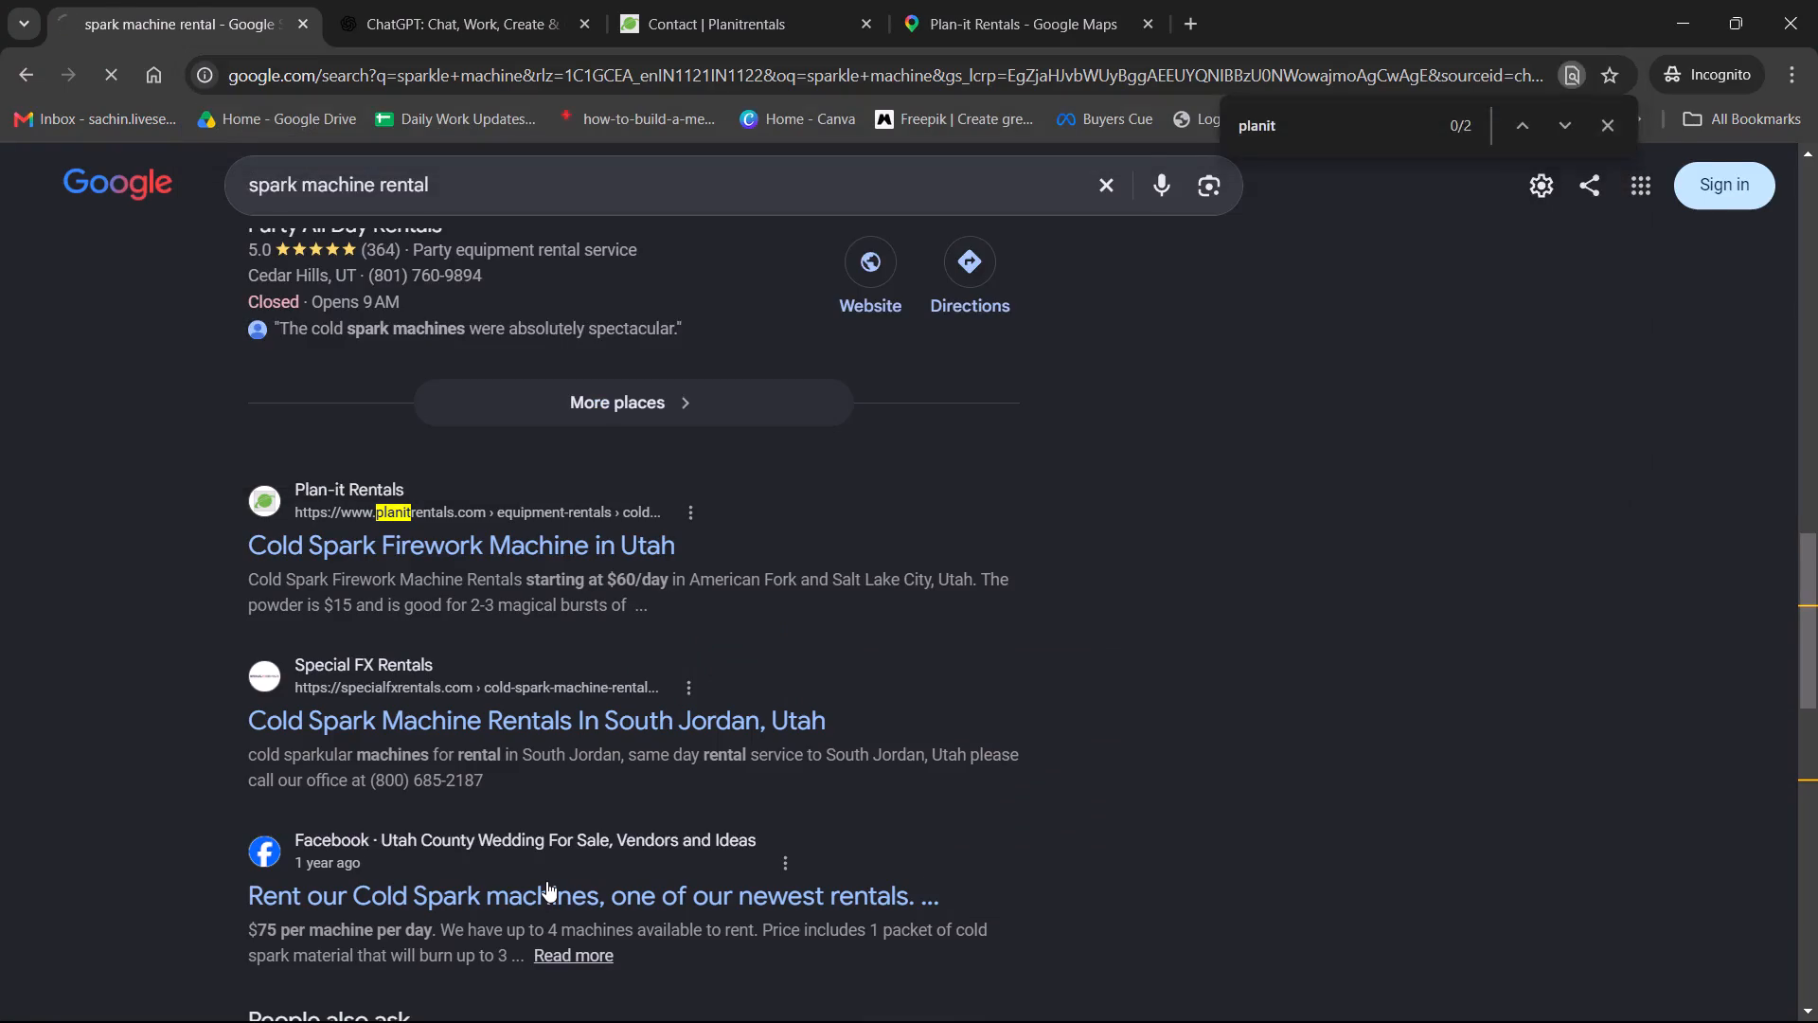
key("ctrl+f")
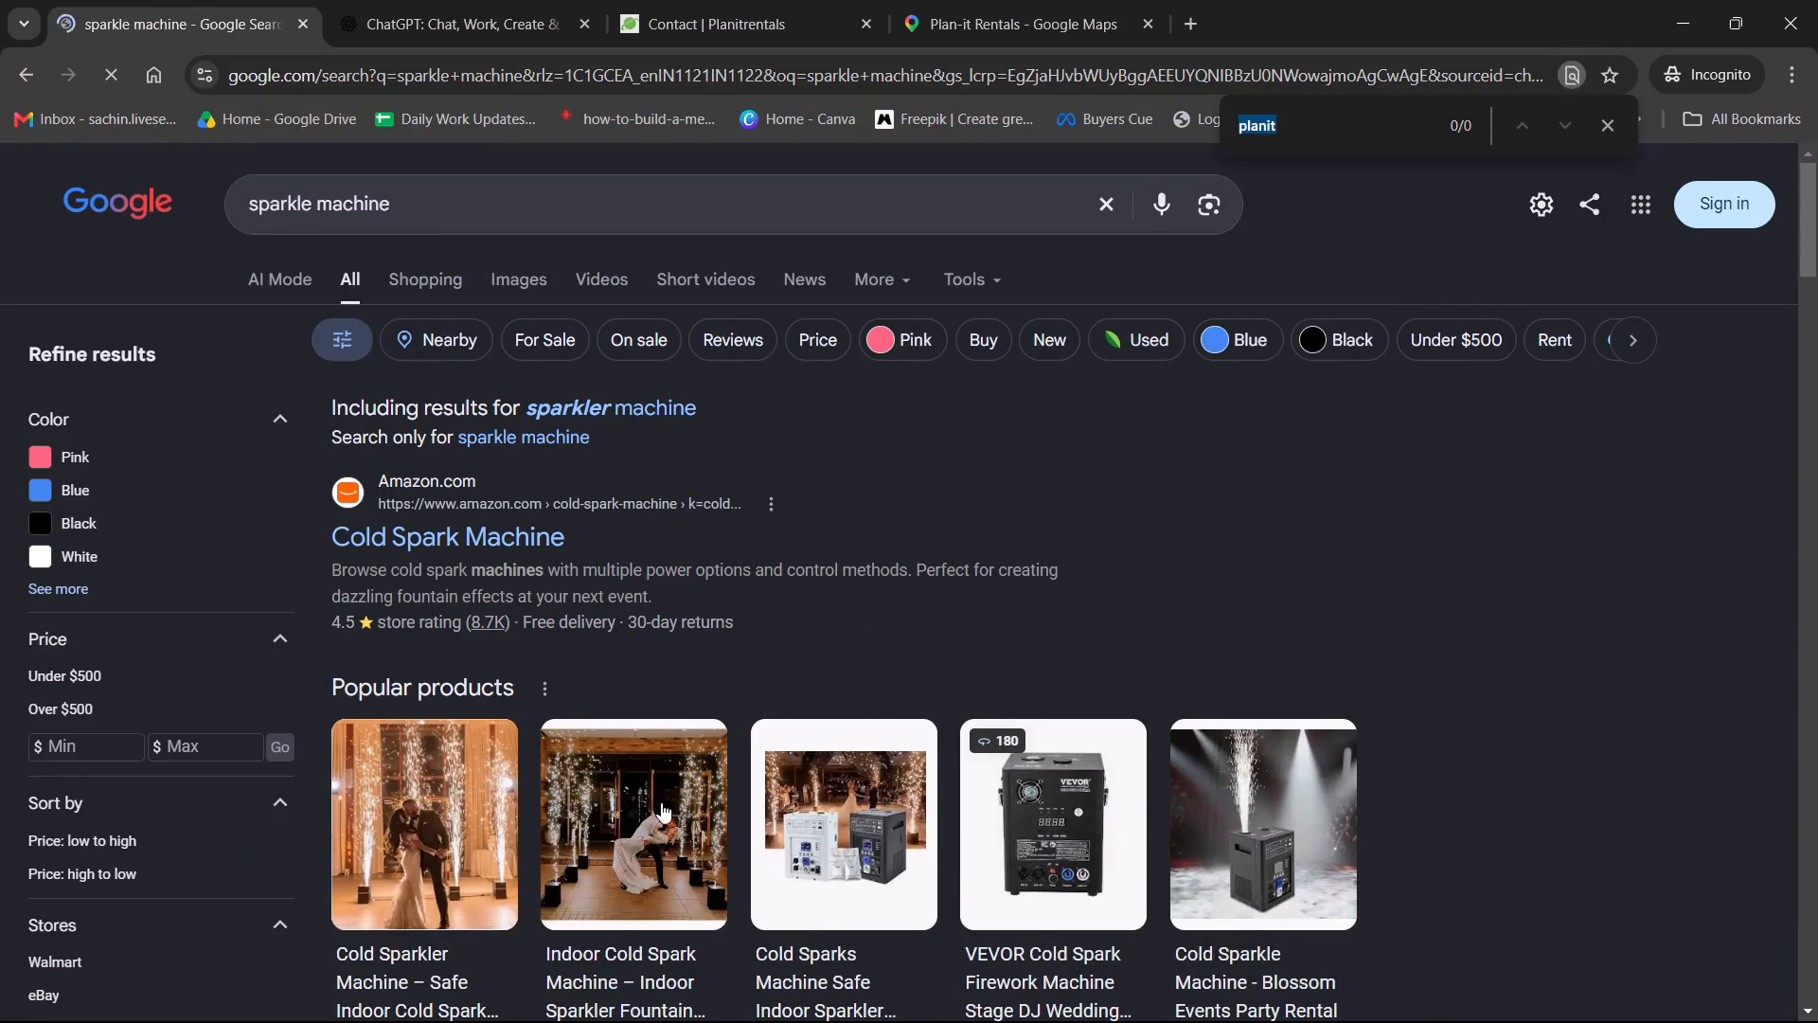
scroll(860, 600, "down", 20)
scroll(700, 802, "up", 7)
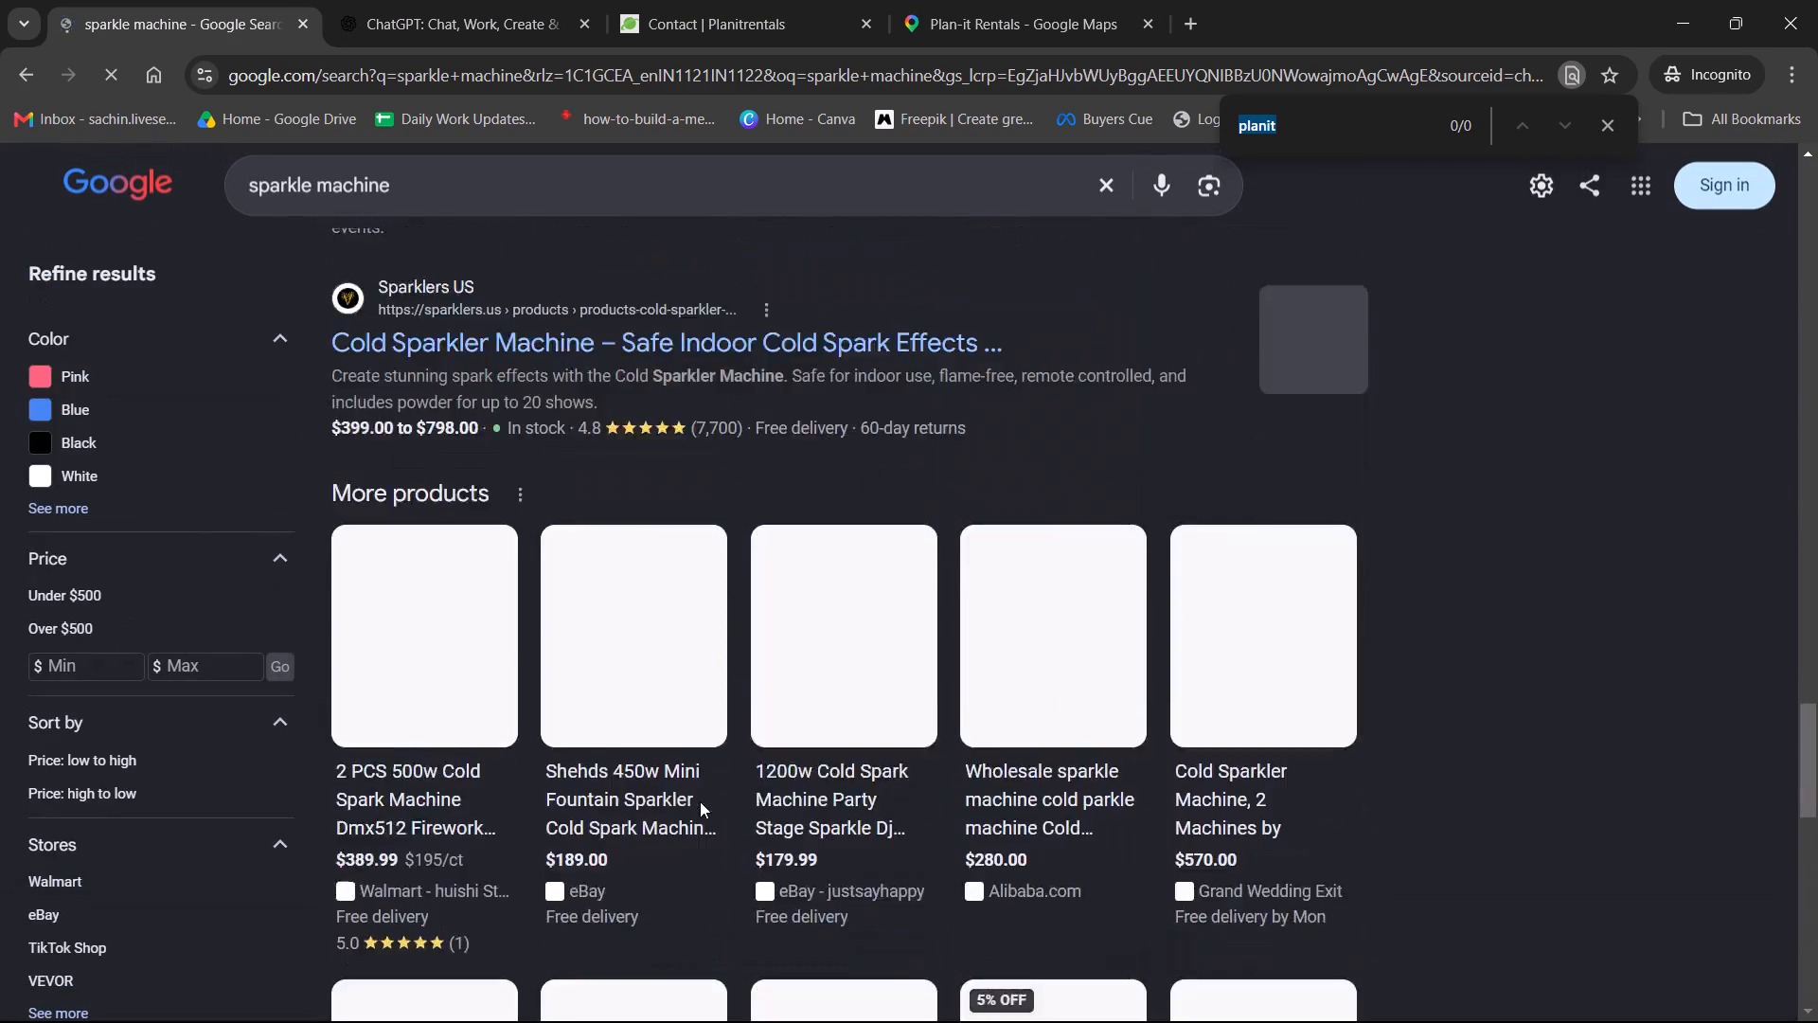
scroll(700, 801, "down", 10)
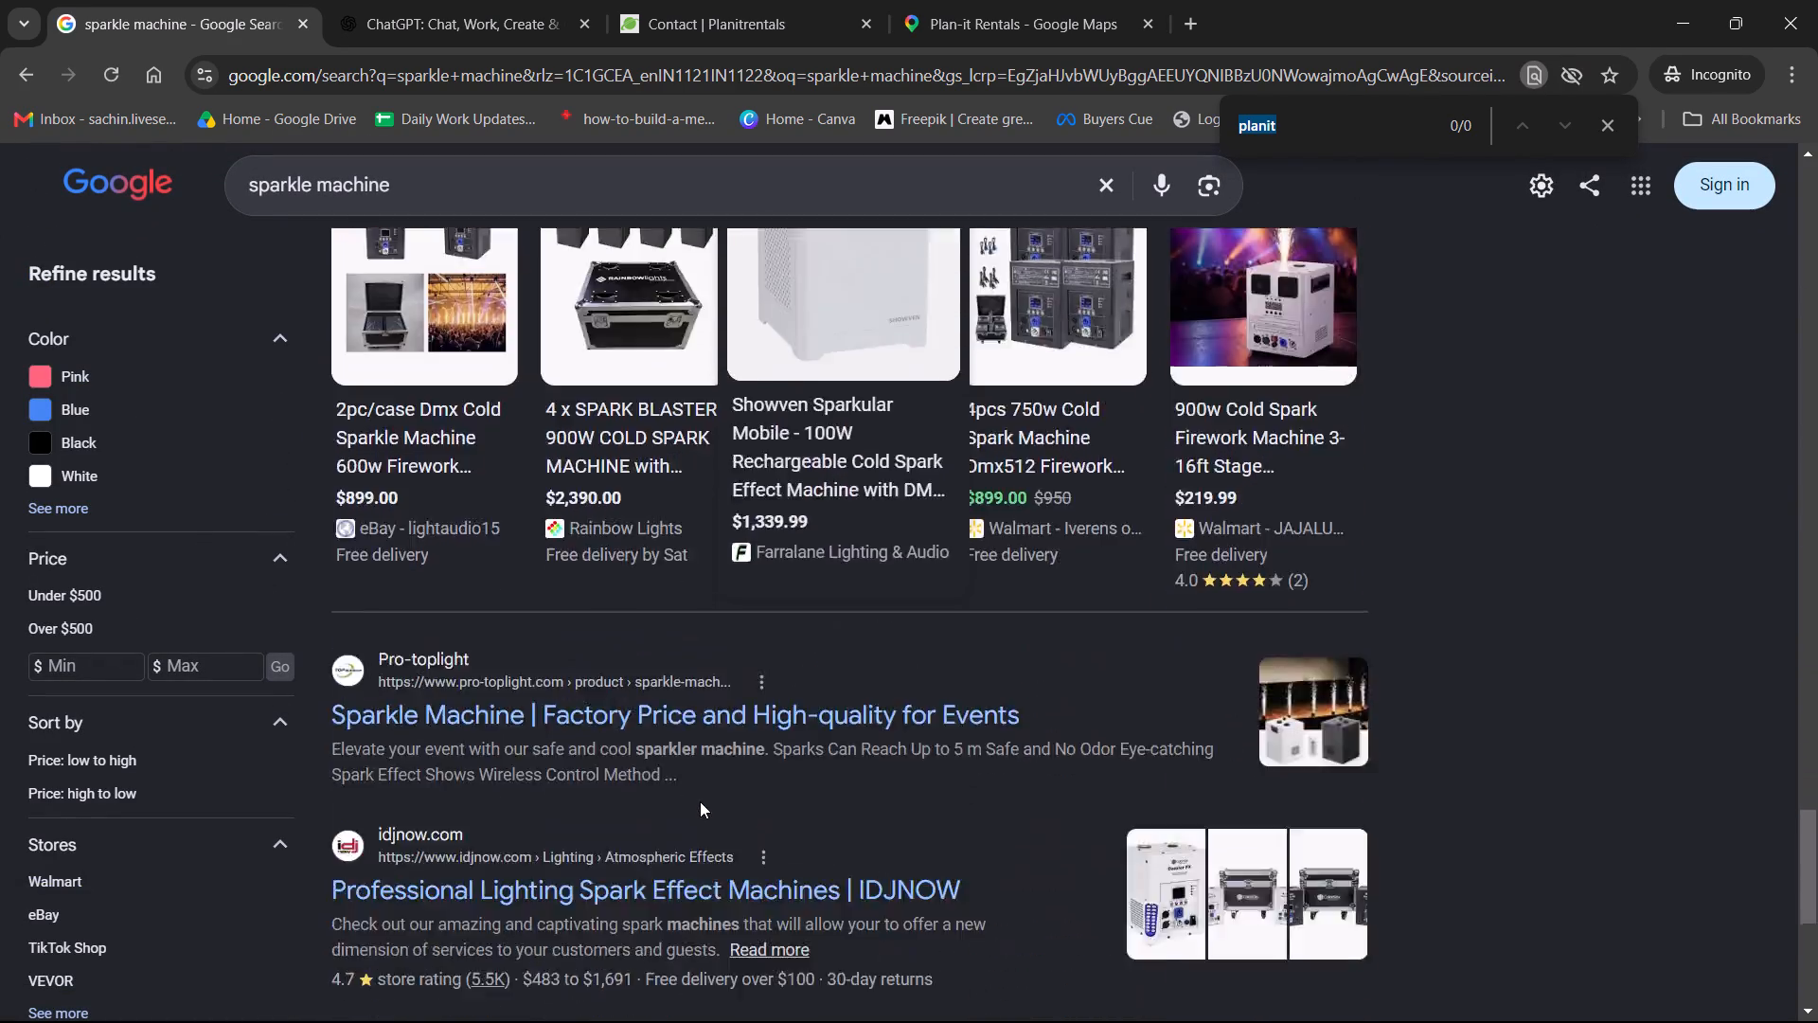
scroll(700, 801, "down", 2)
Check the second, third and fourth Google results pages of "sparkle machine" for planit.
left_click(762, 830)
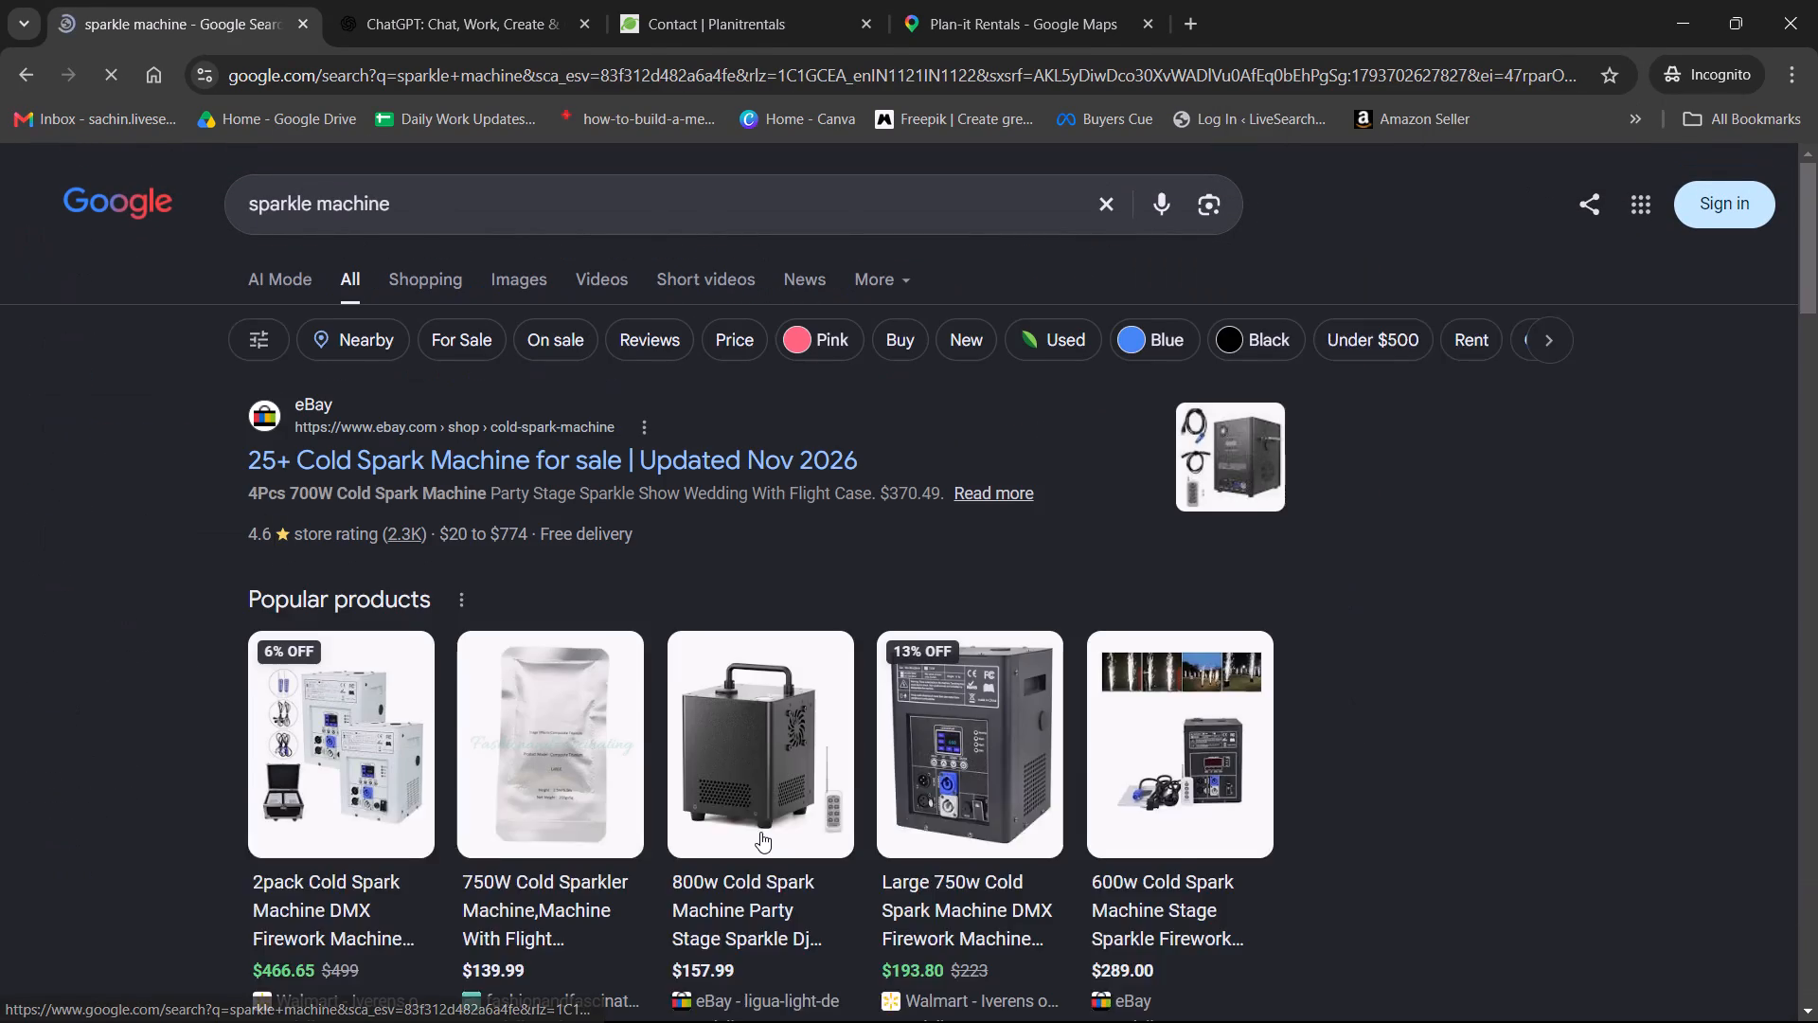
key("ctrl+f")
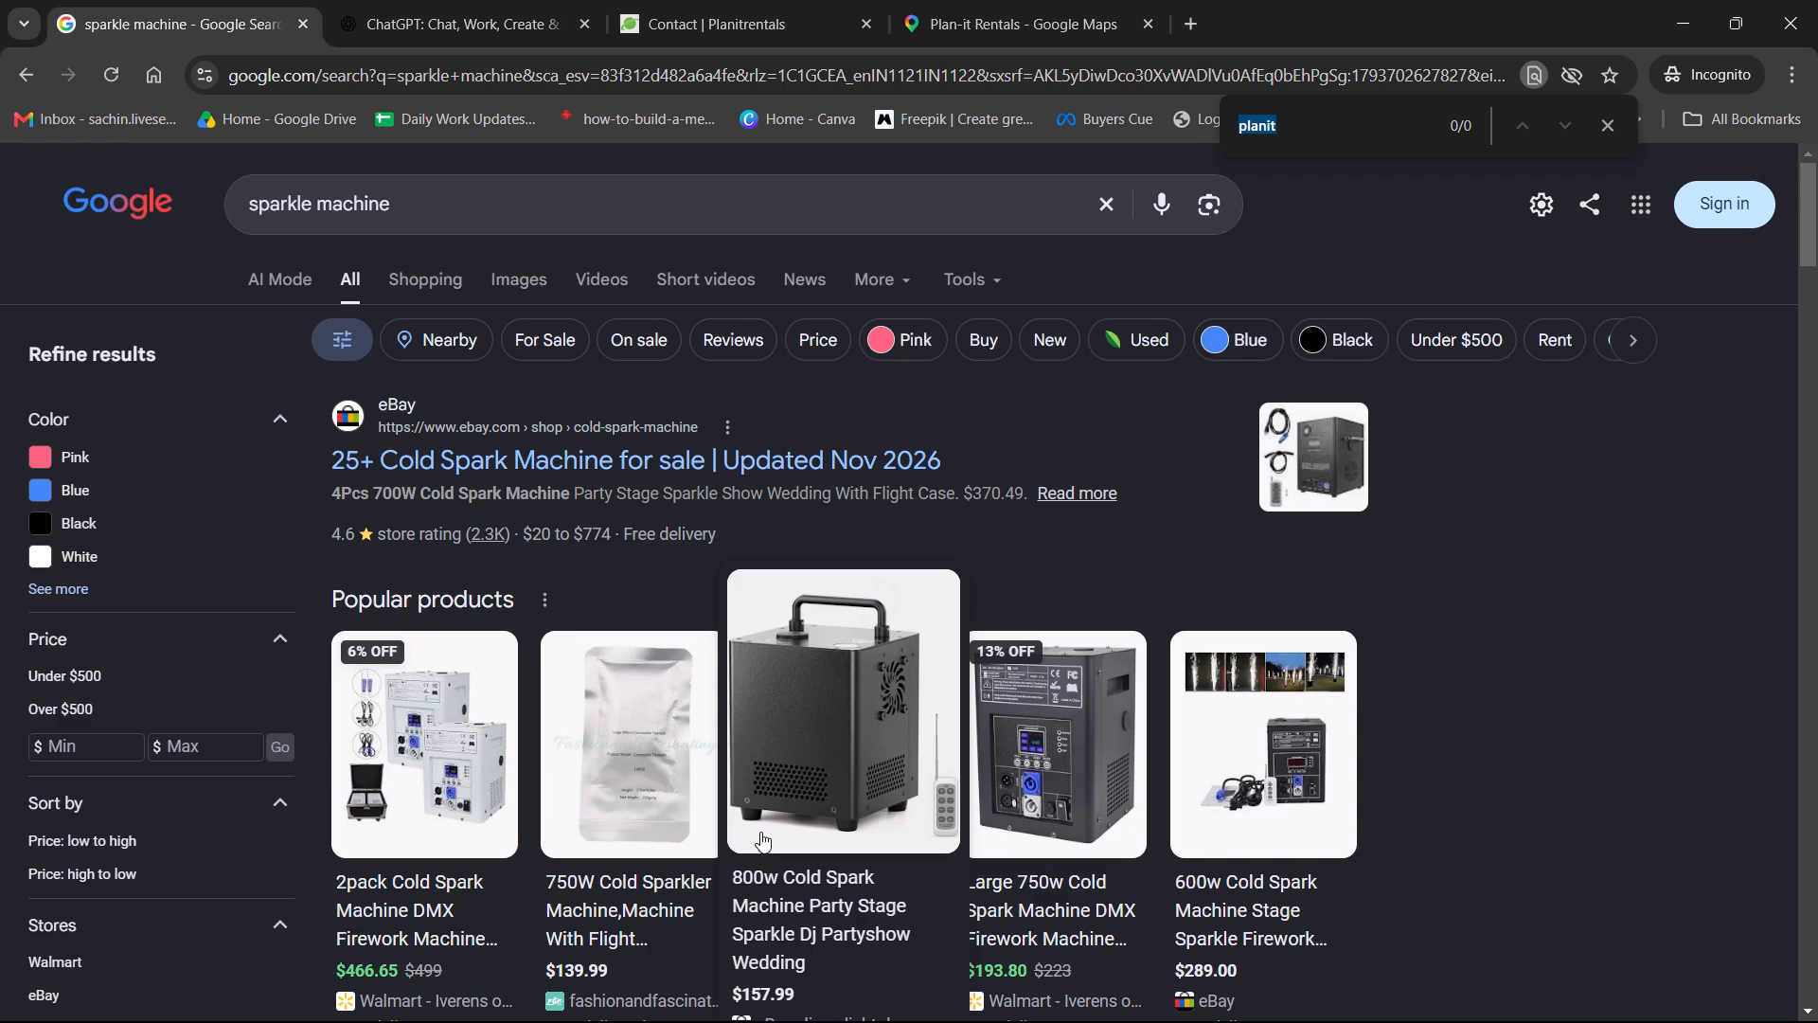
scroll(760, 832, "down", 18)
scroll(760, 832, "left", 1)
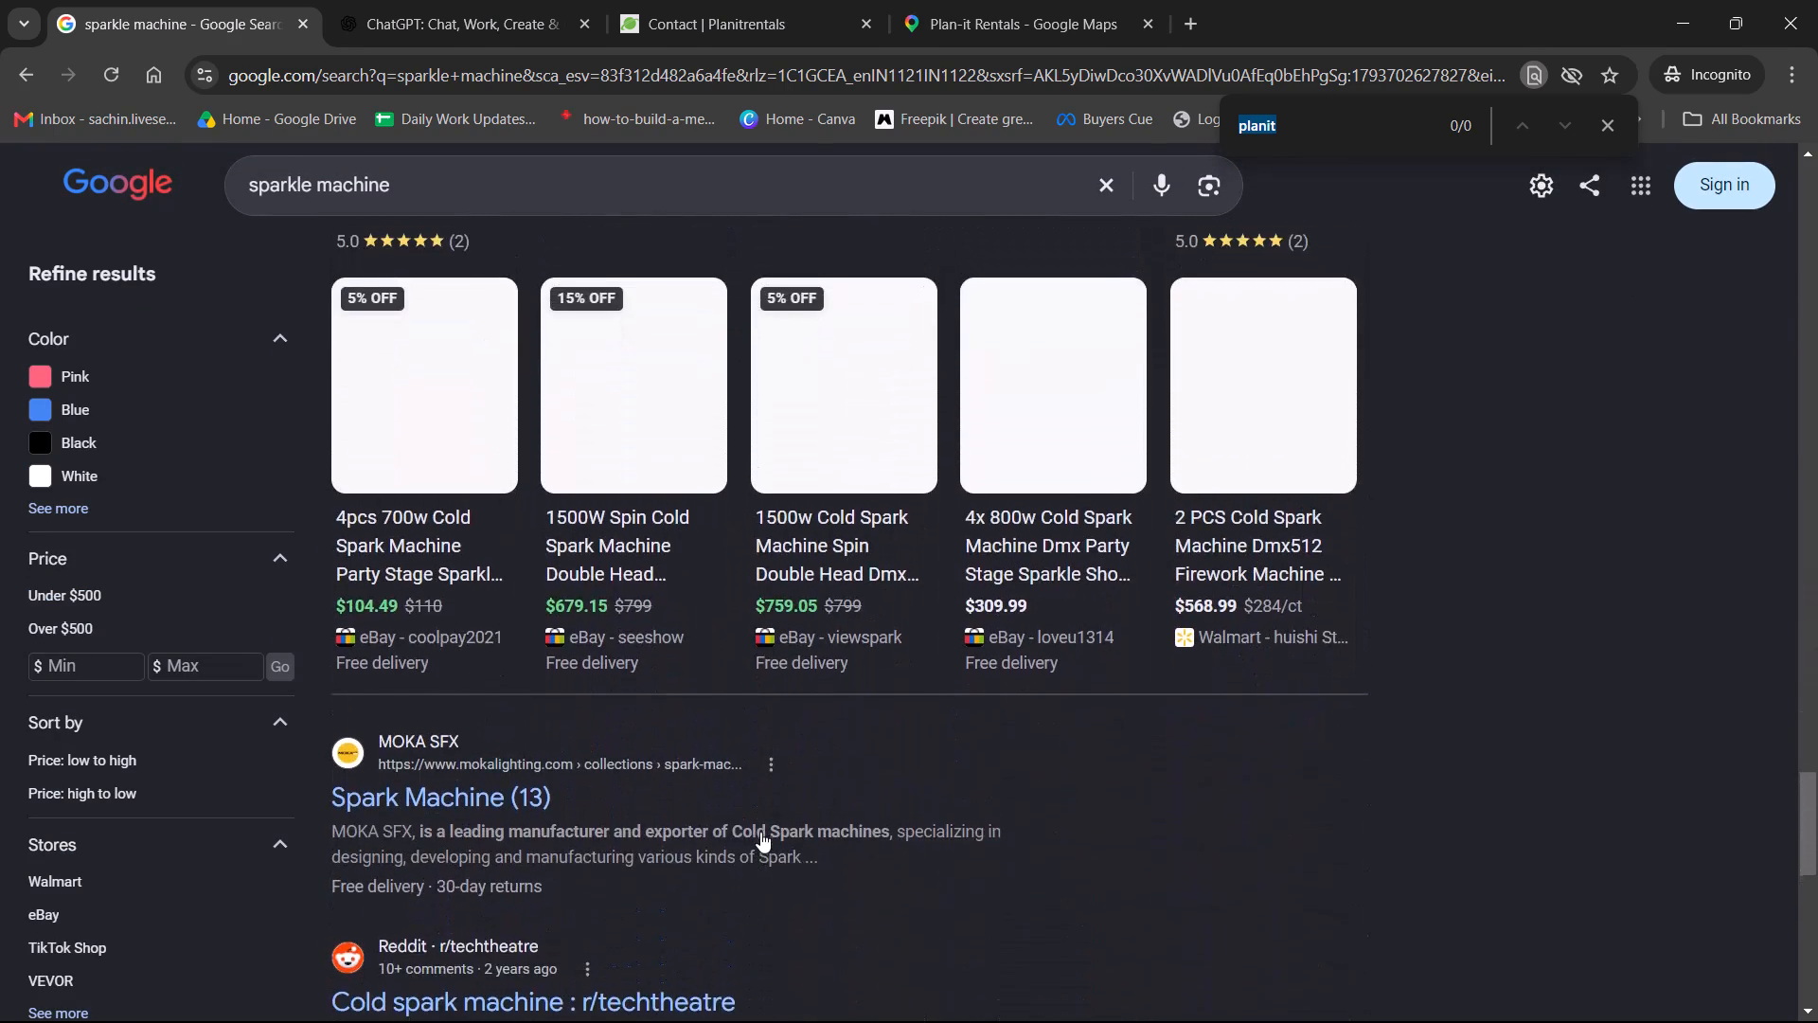
scroll(760, 832, "left", 1)
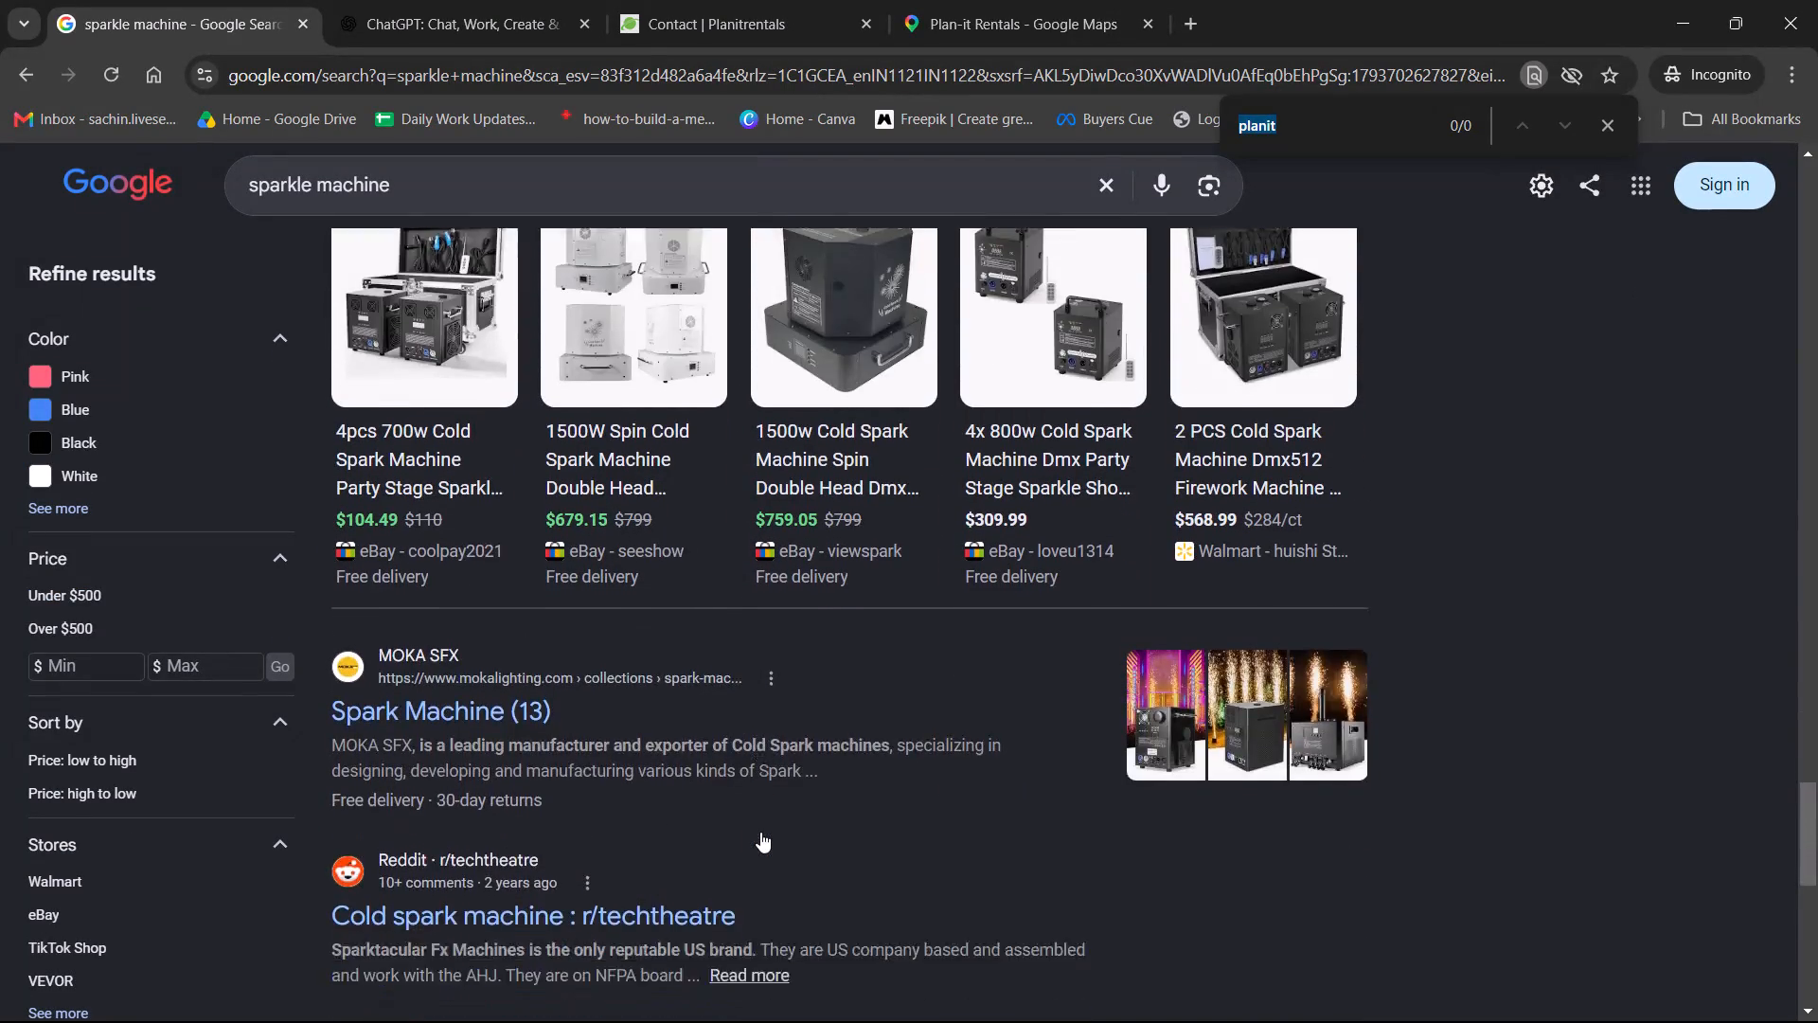
scroll(760, 832, "left", 1)
scroll(760, 832, "down", 2)
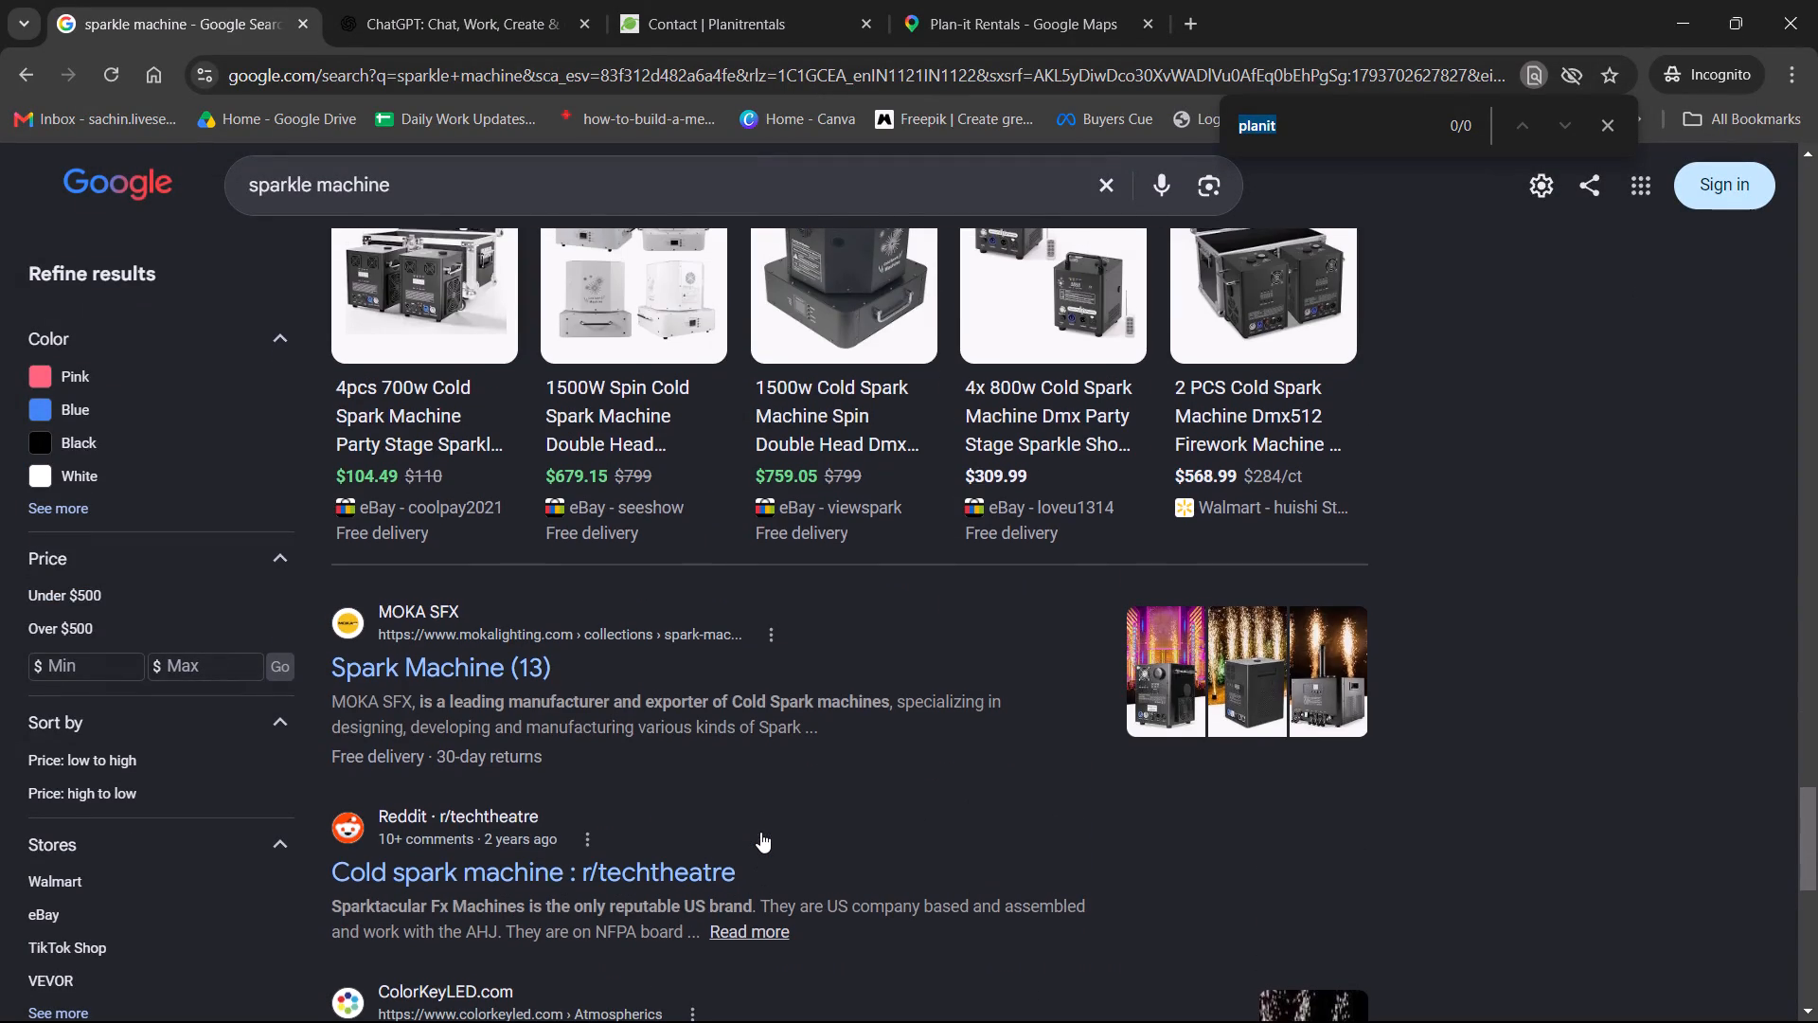
scroll(760, 832, "down", 1)
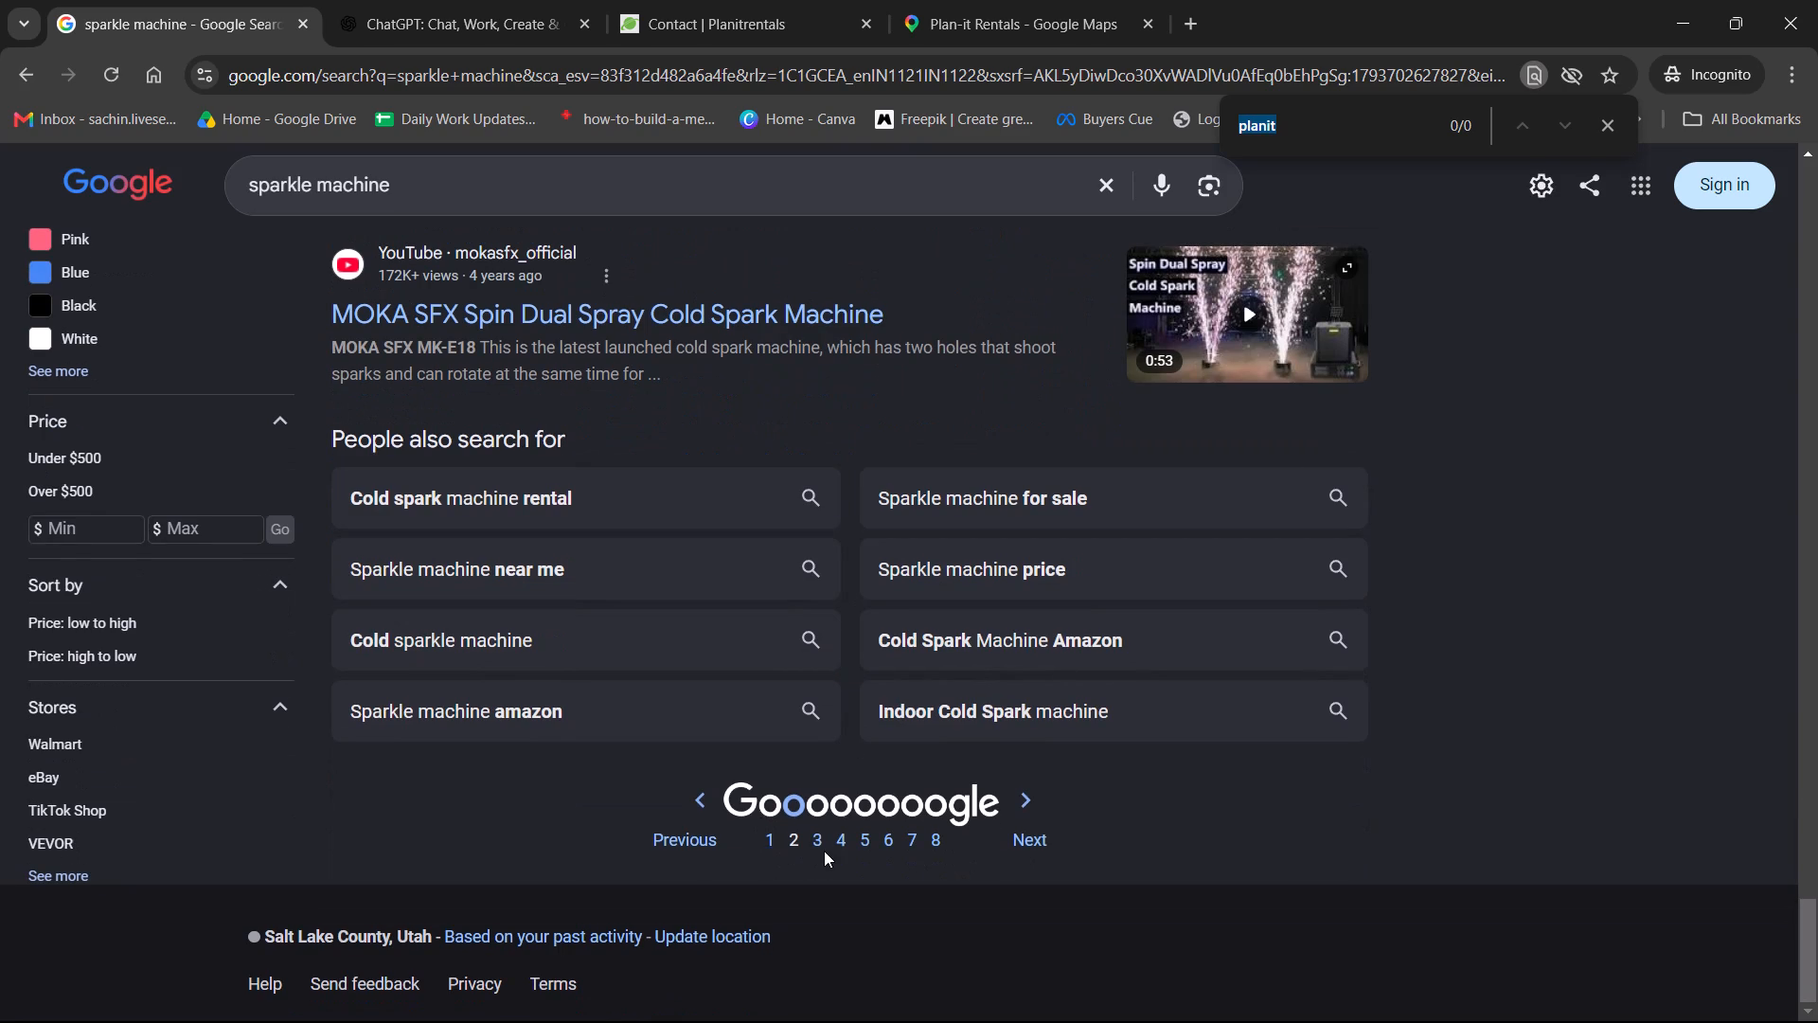
left_click(824, 849)
key("ctrl+f")
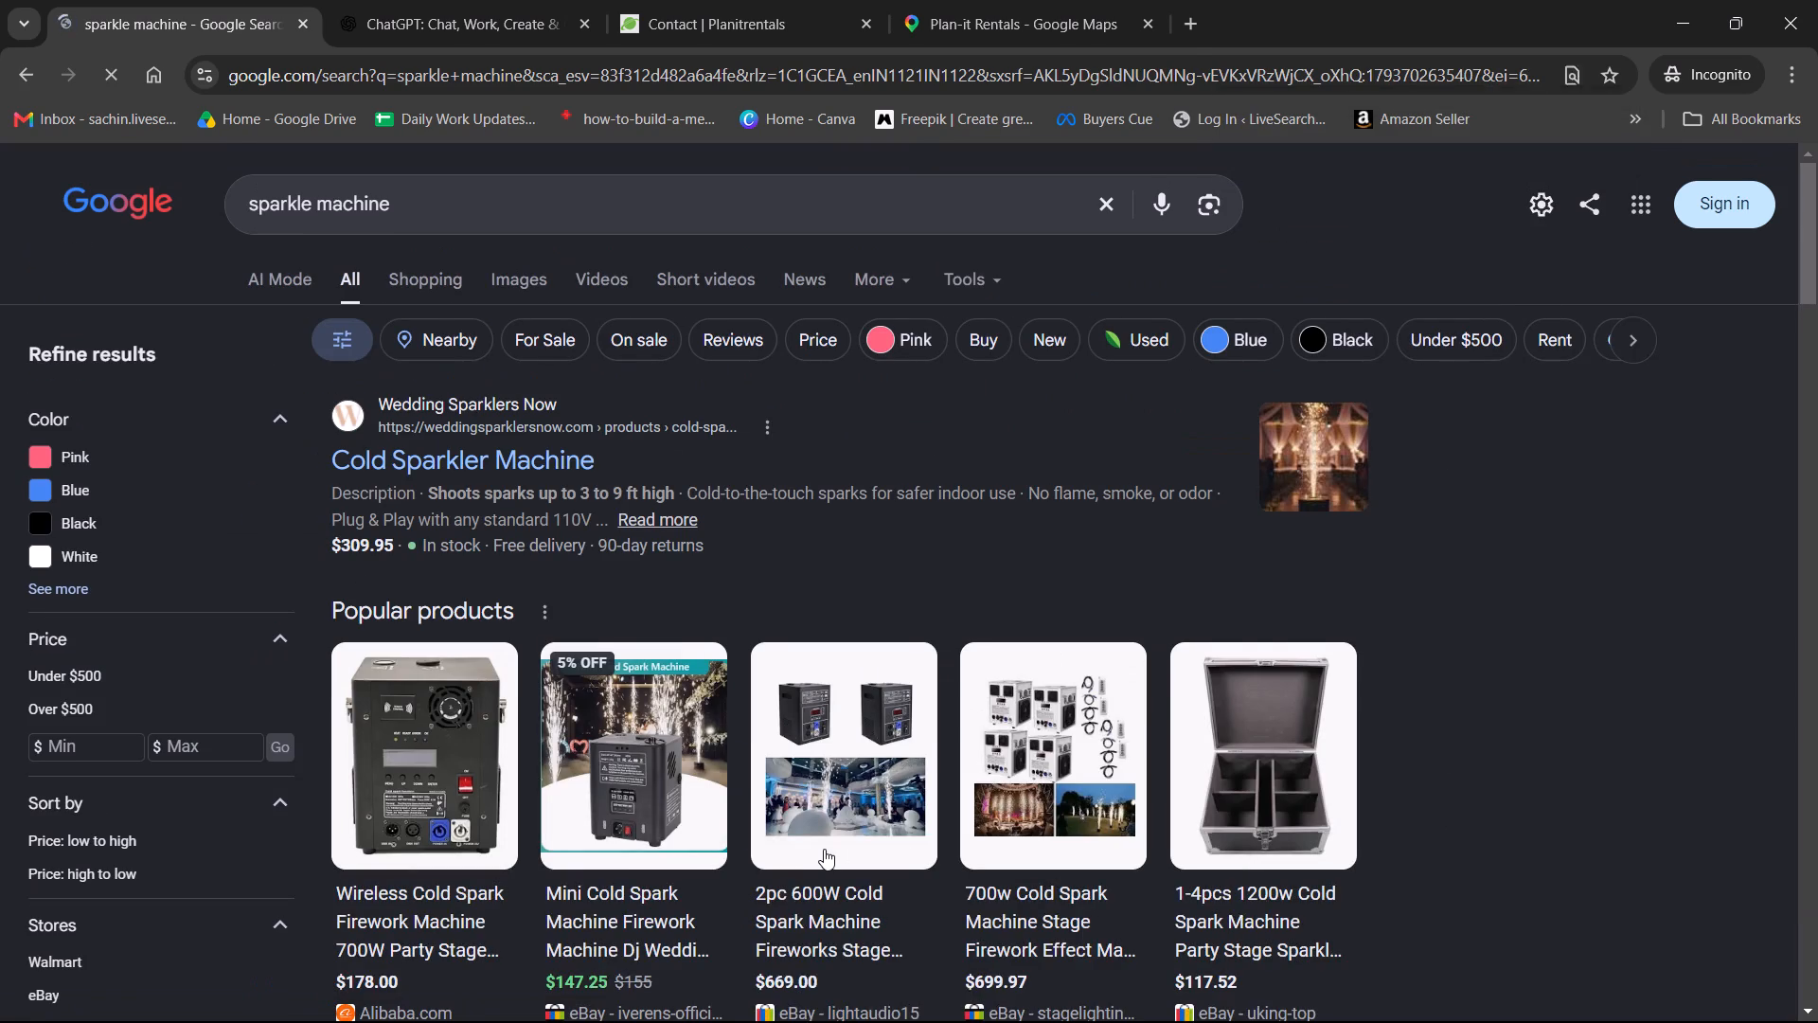
scroll(824, 849, "down", 17)
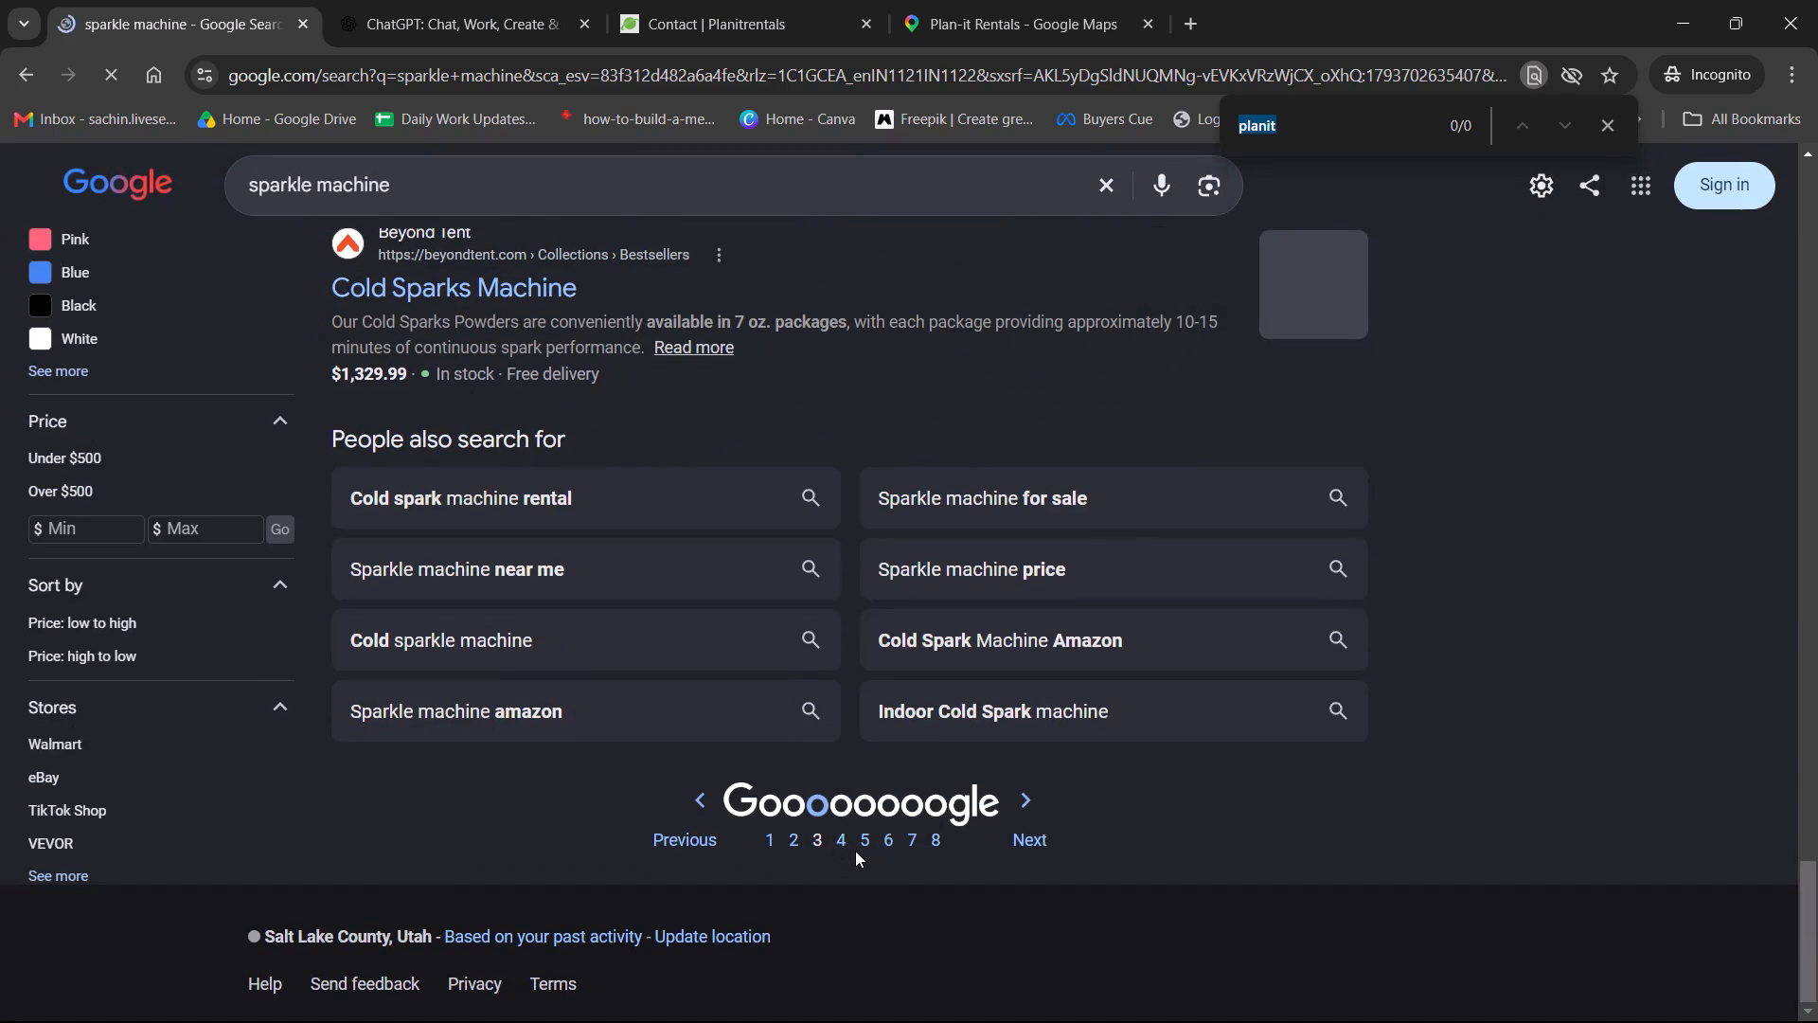
left_click(851, 846)
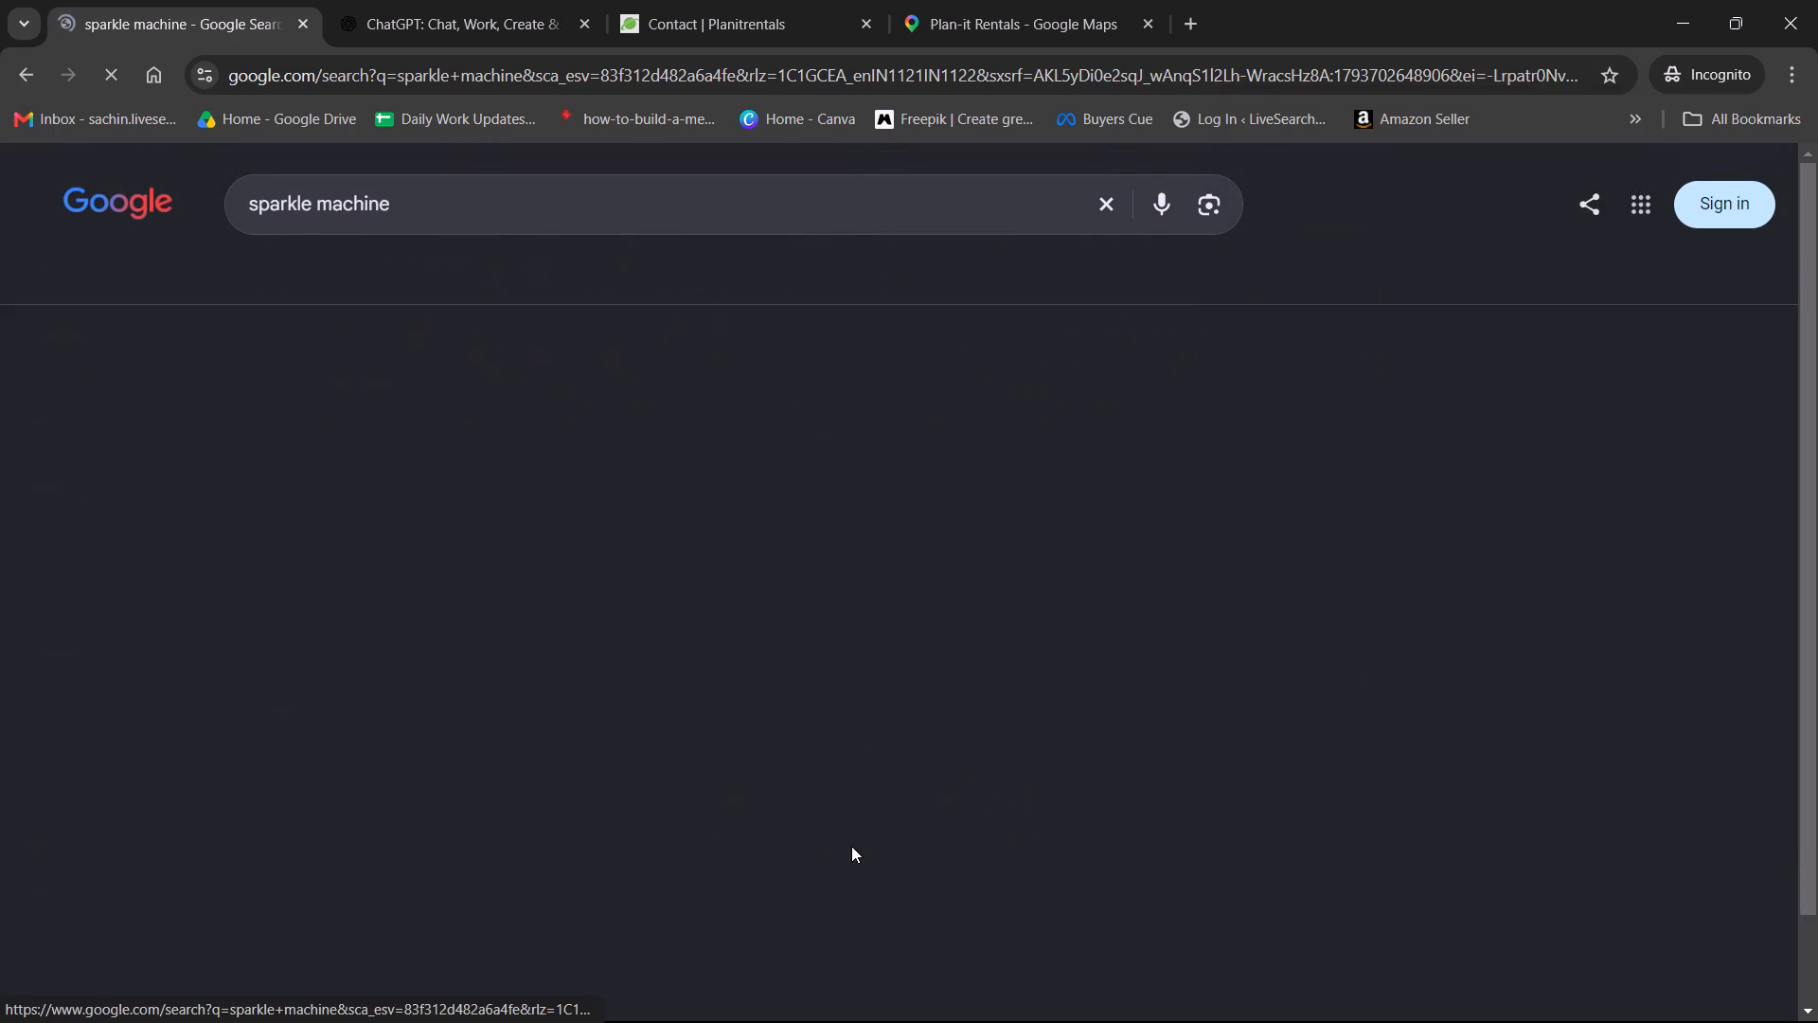
key("ctrl+f")
scroll(851, 846, "down", 12)
Search Google for the sheet's keyword "sparkle machine for party" and check the first results page for planit.
key("alt+Tab")
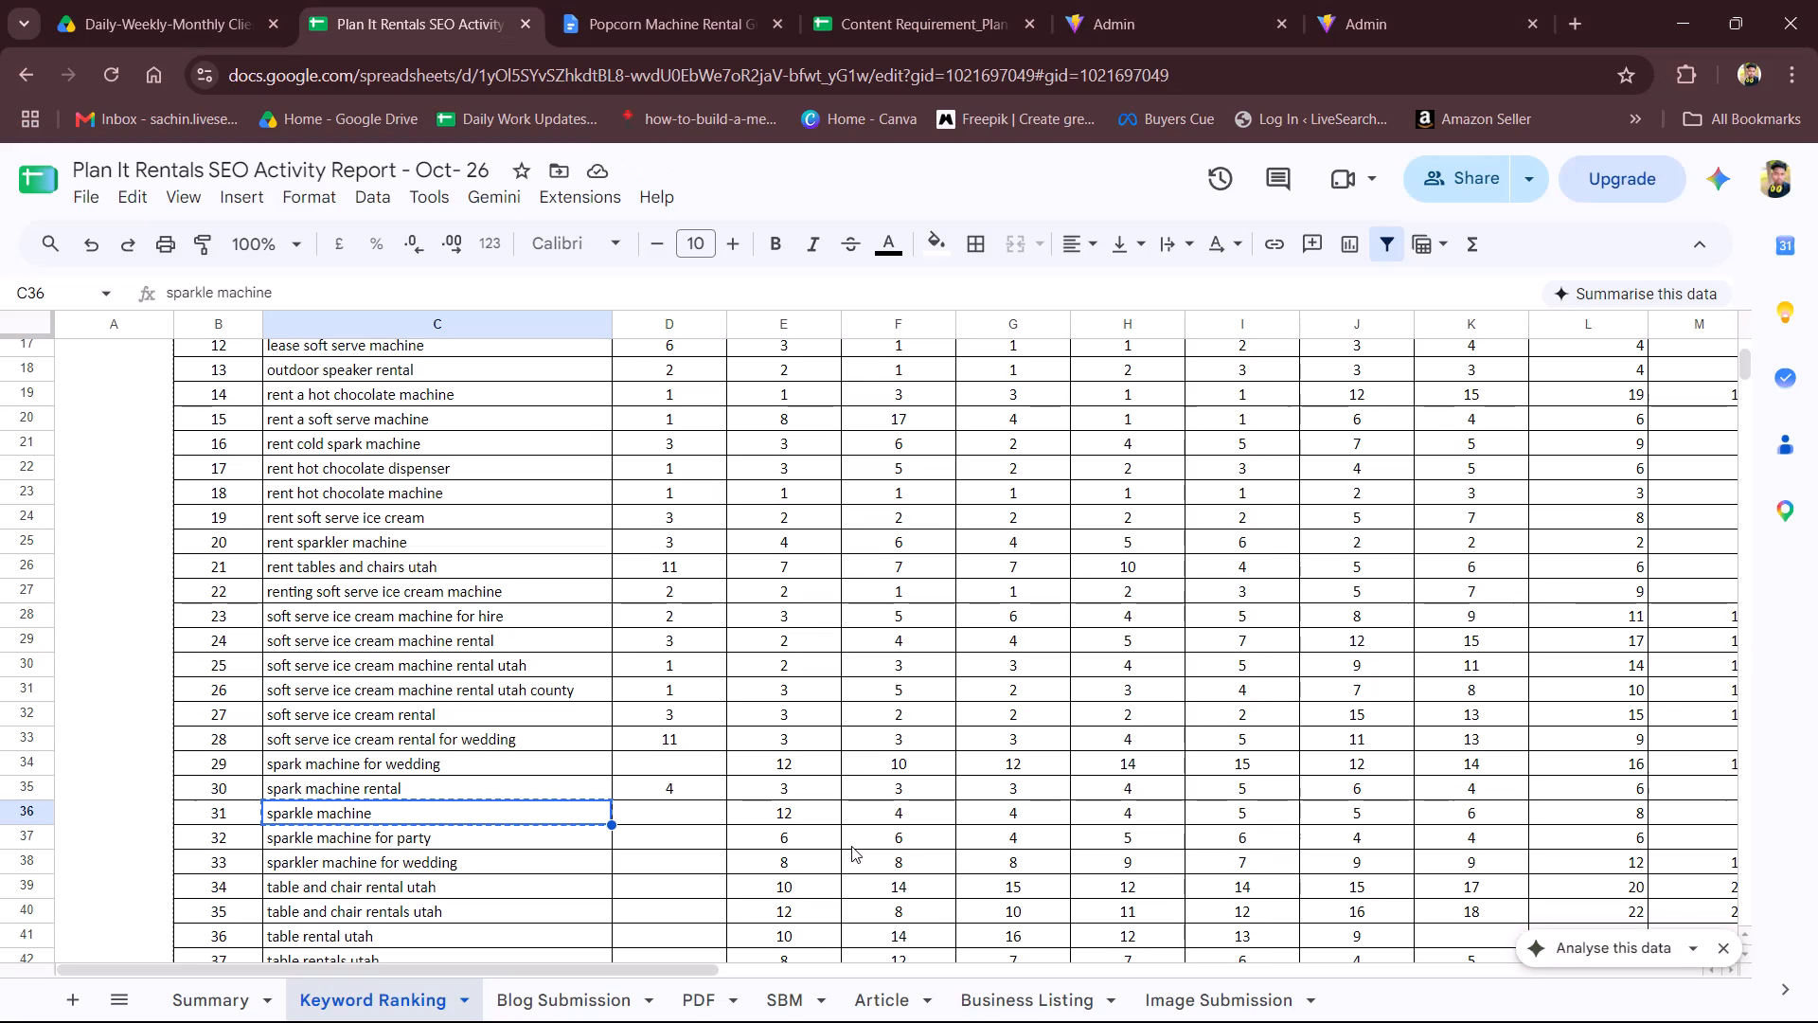
key("Return")
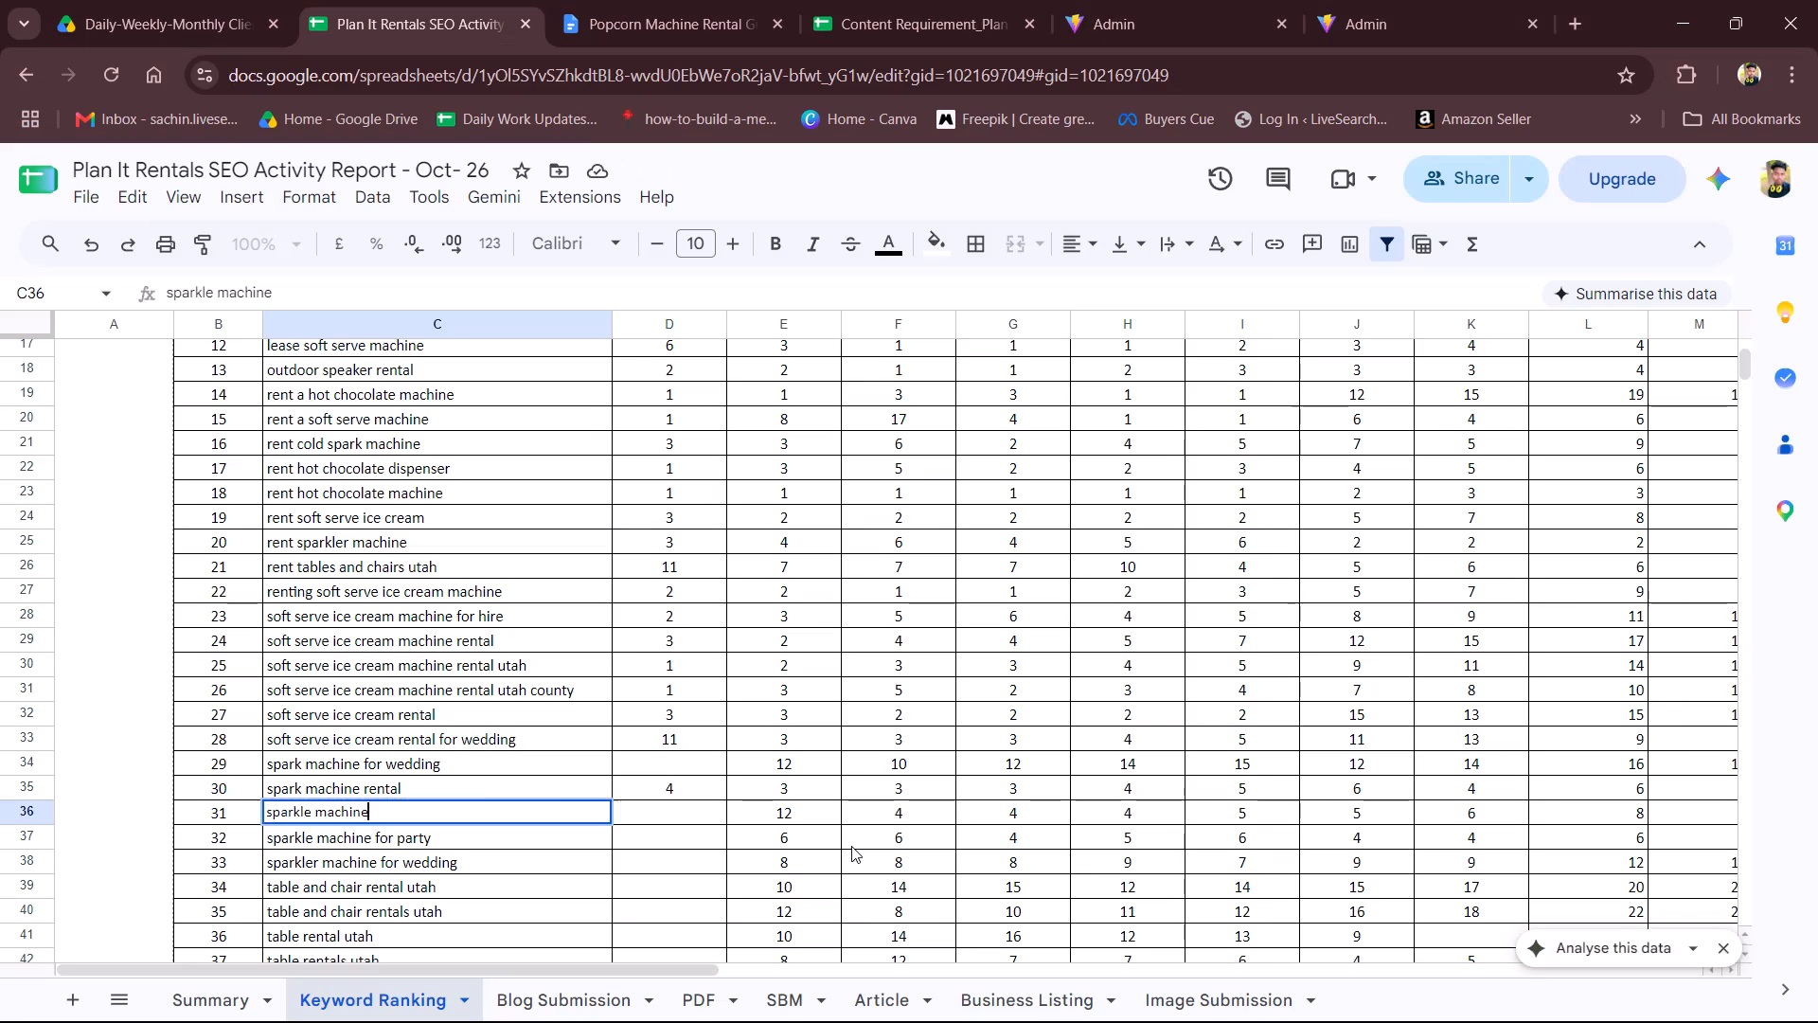
key("Return")
key("ctrl+c")
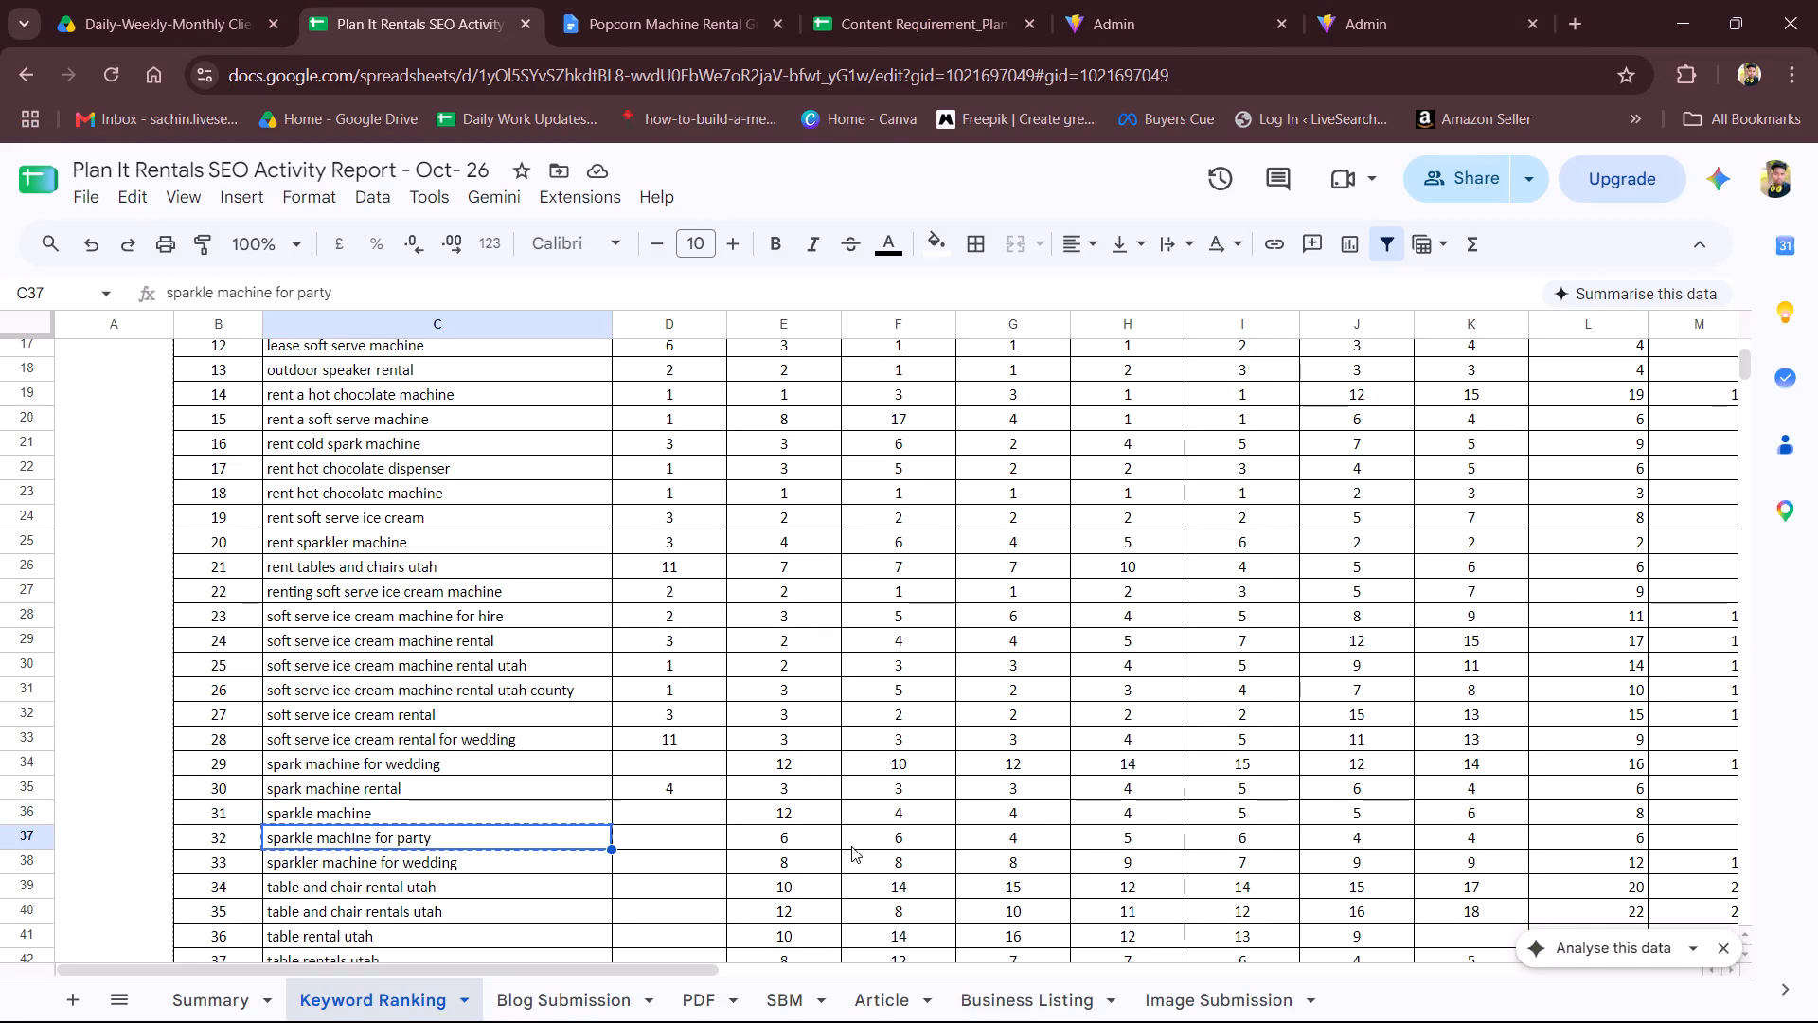
key("alt+Tab")
left_click(566, 74)
key("ctrl+v")
key("Return")
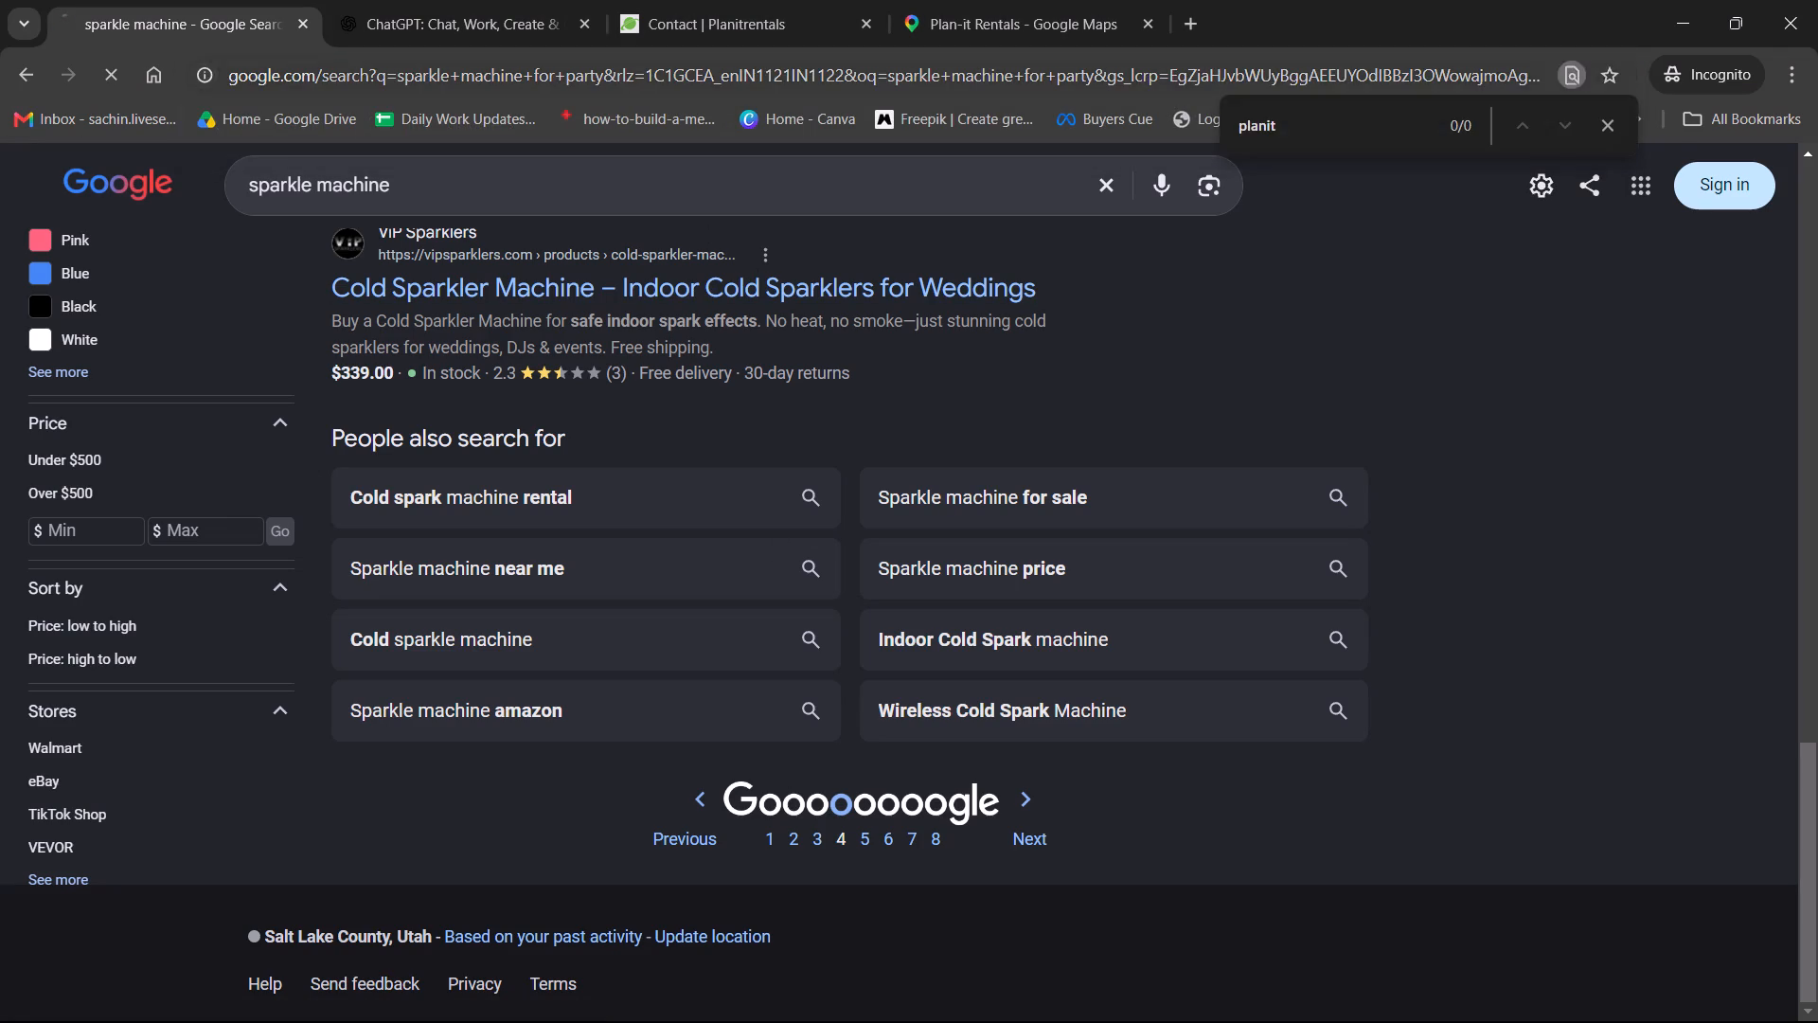
key("ctrl+f")
scroll(948, 536, "down", 14)
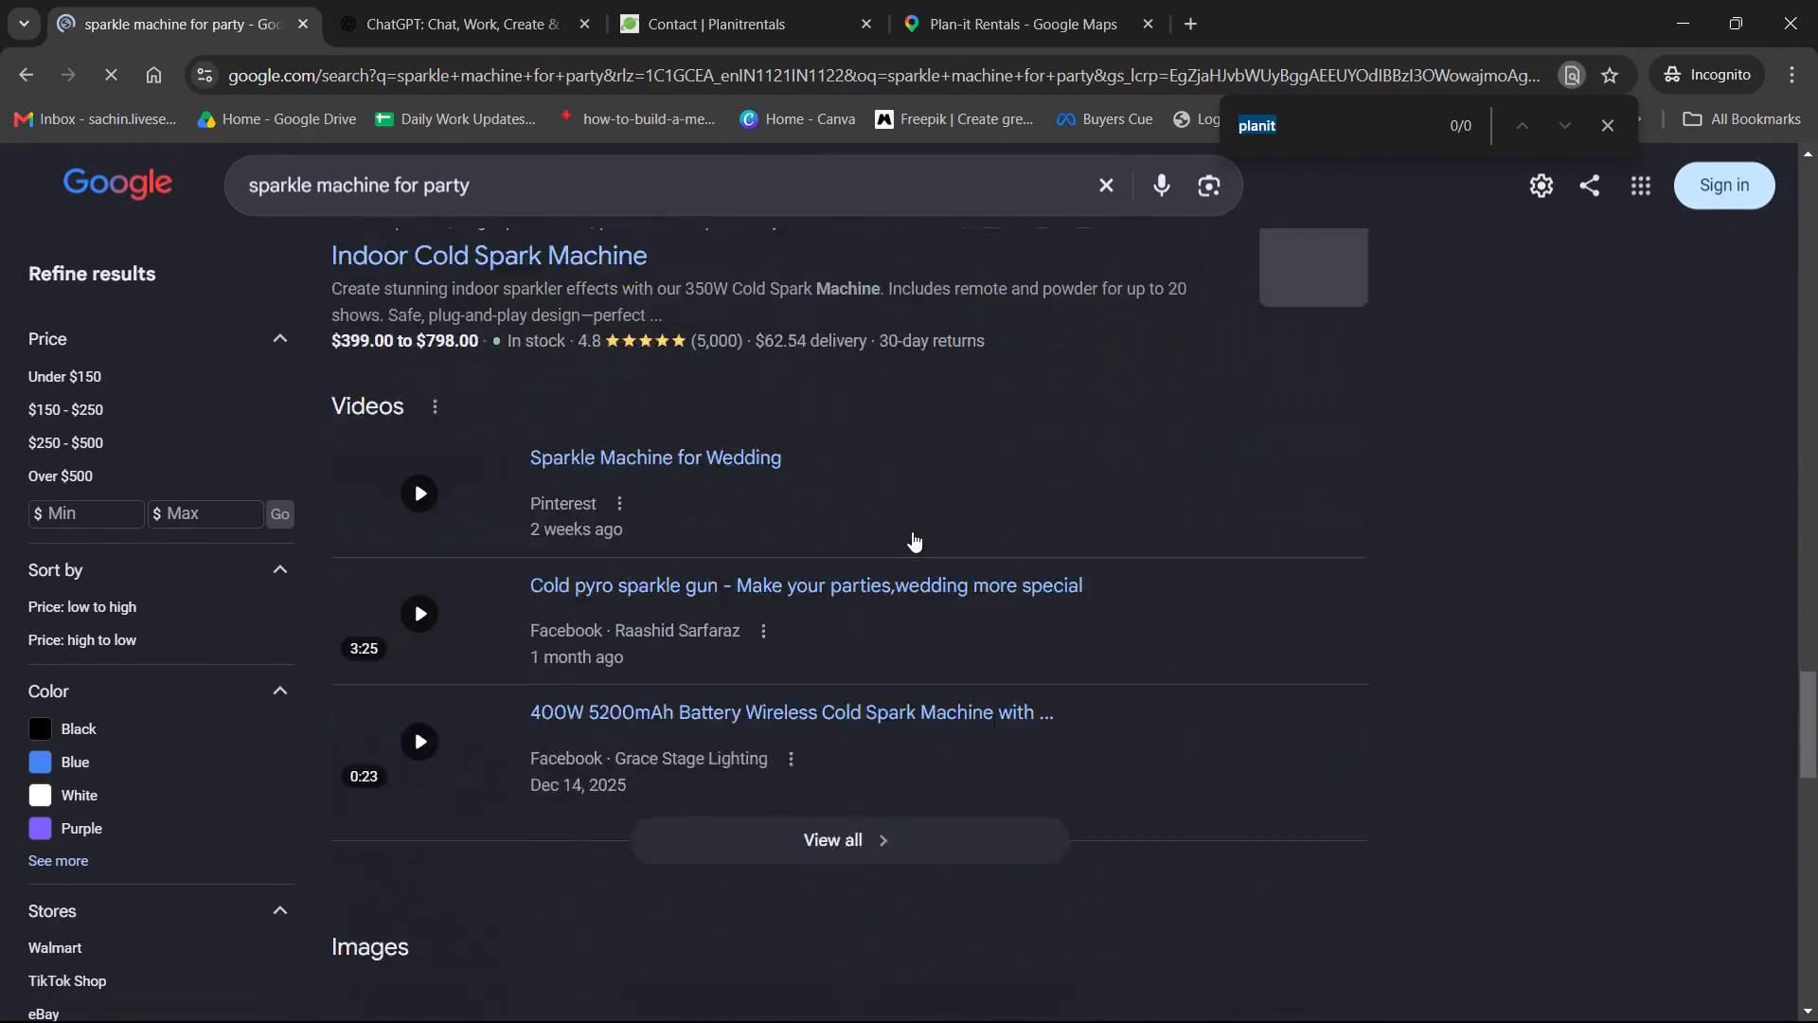
scroll(974, 525, "down", 11)
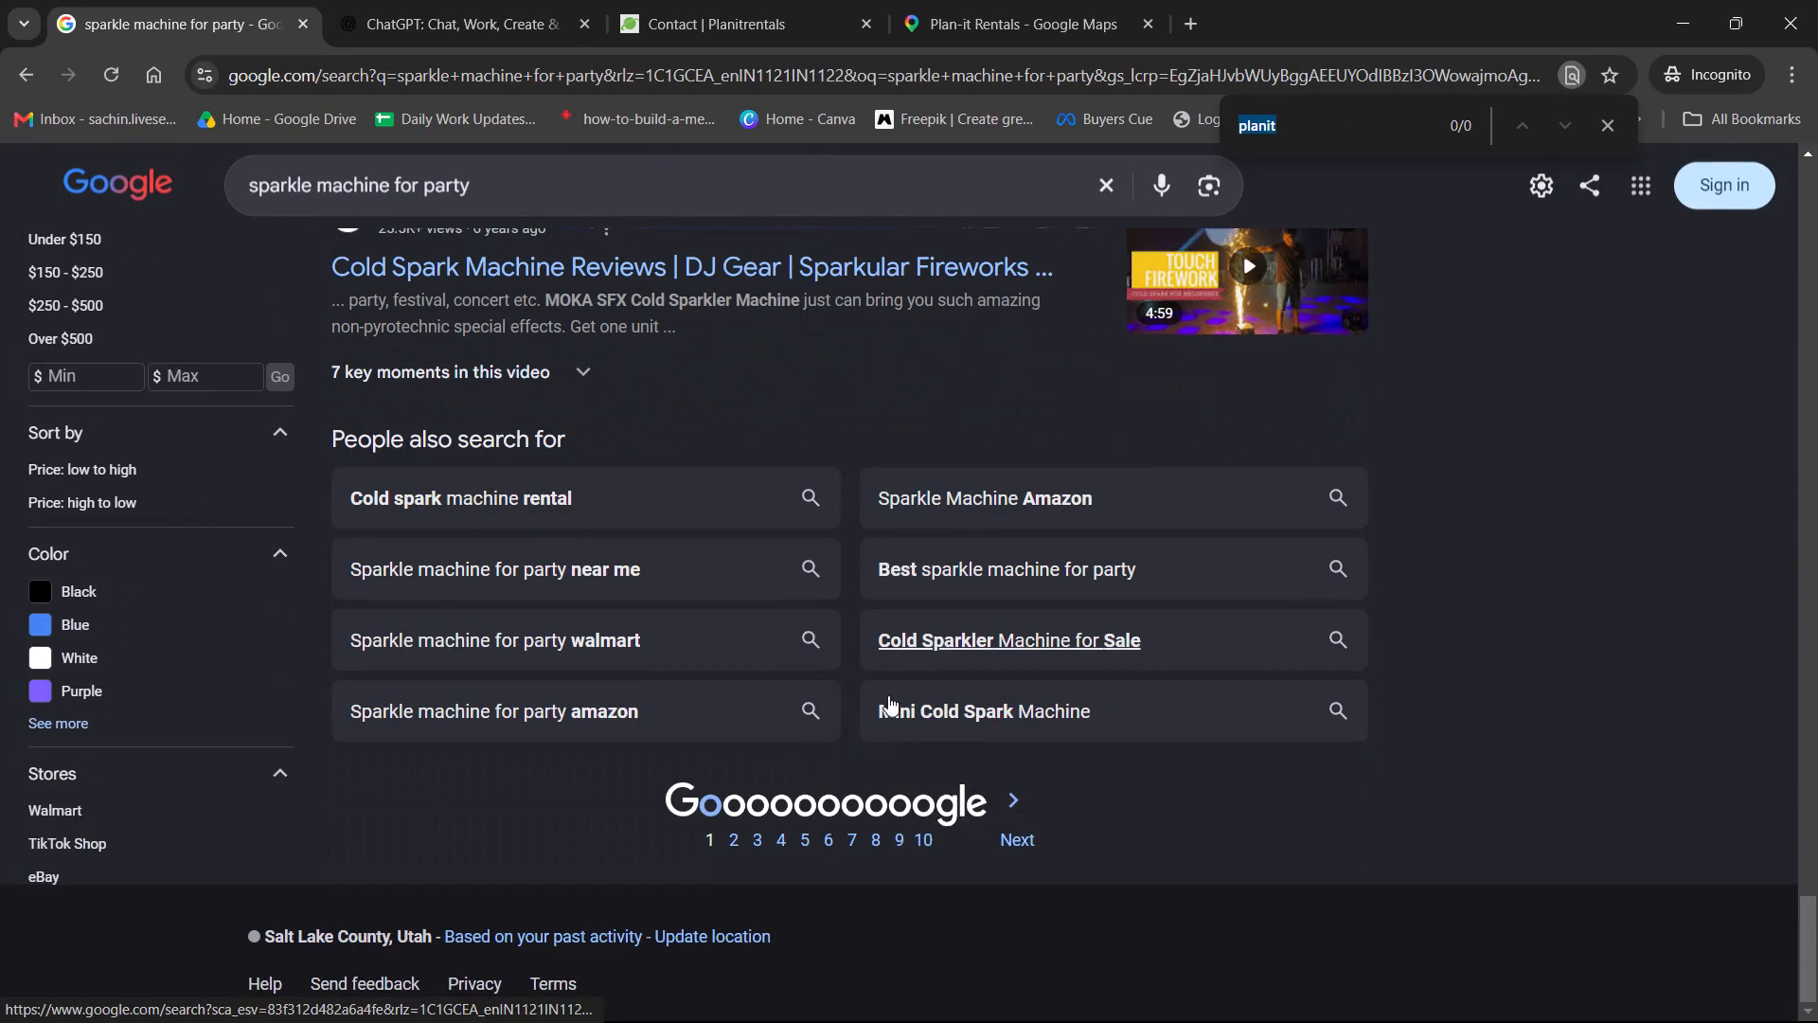
Check the second and third results pages of "sparkle machine for party" for planit.
left_click(725, 836)
key("ctrl+f")
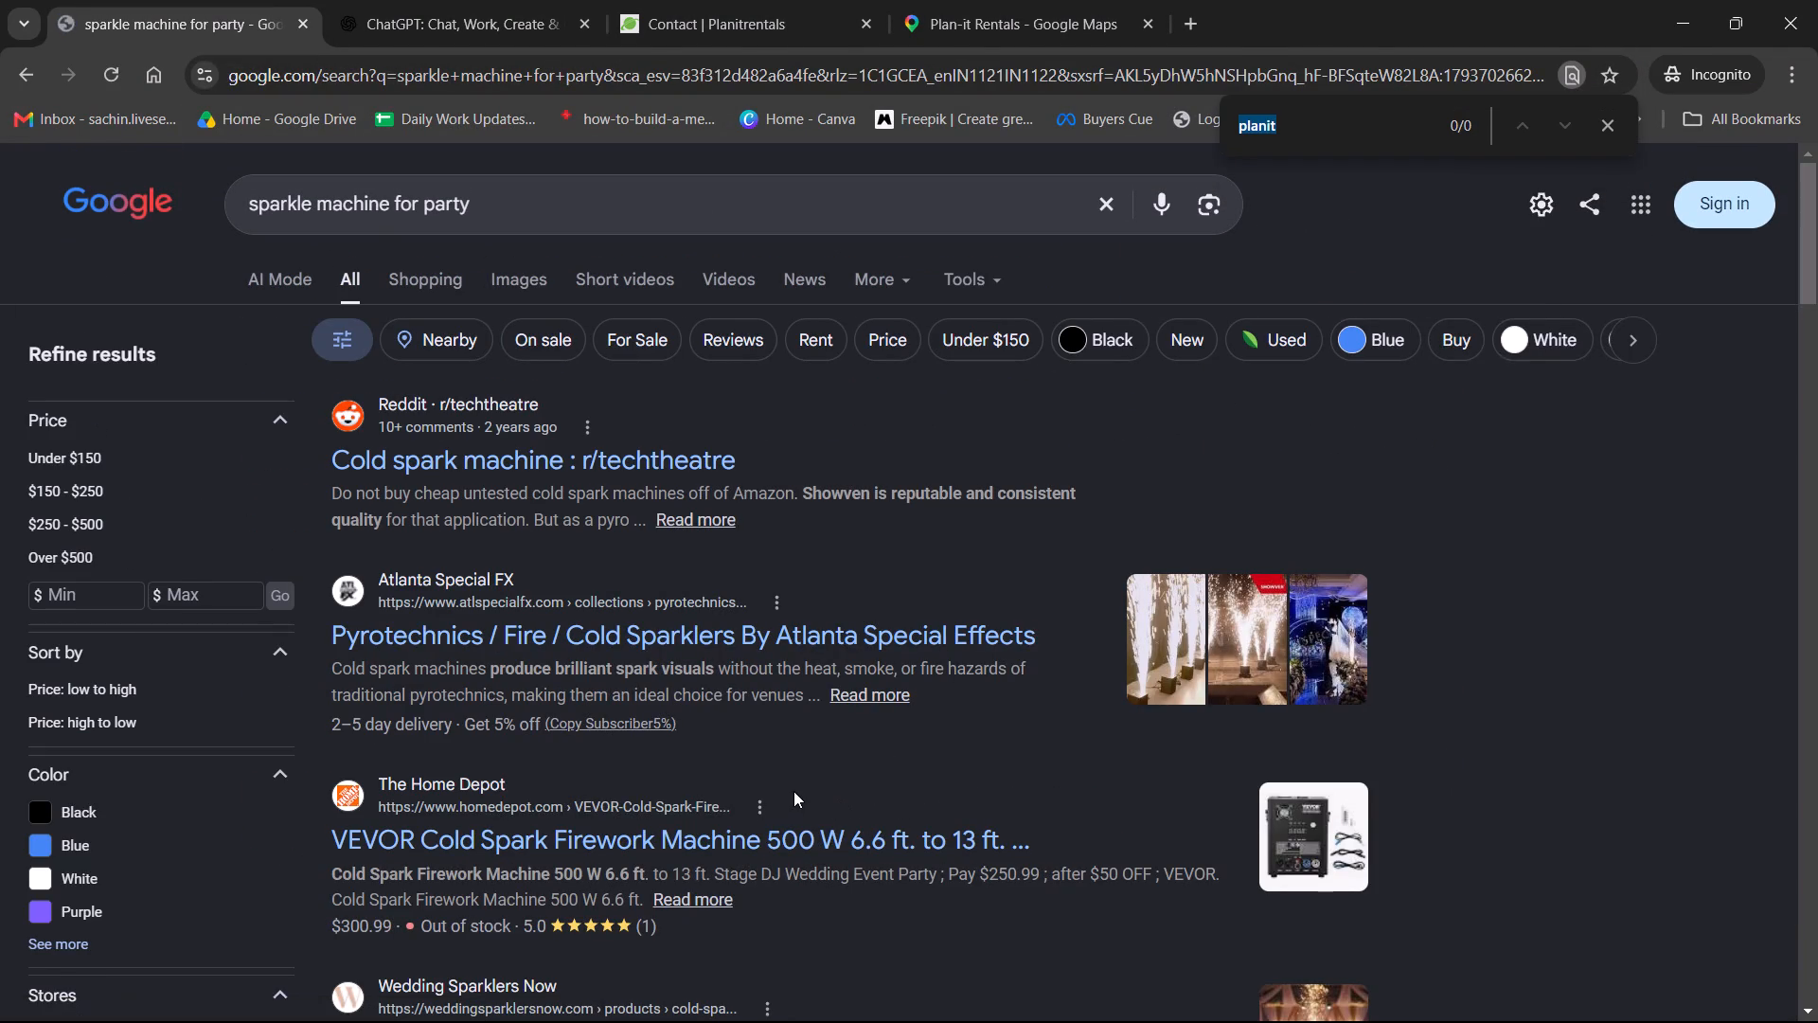
scroll(790, 780, "down", 20)
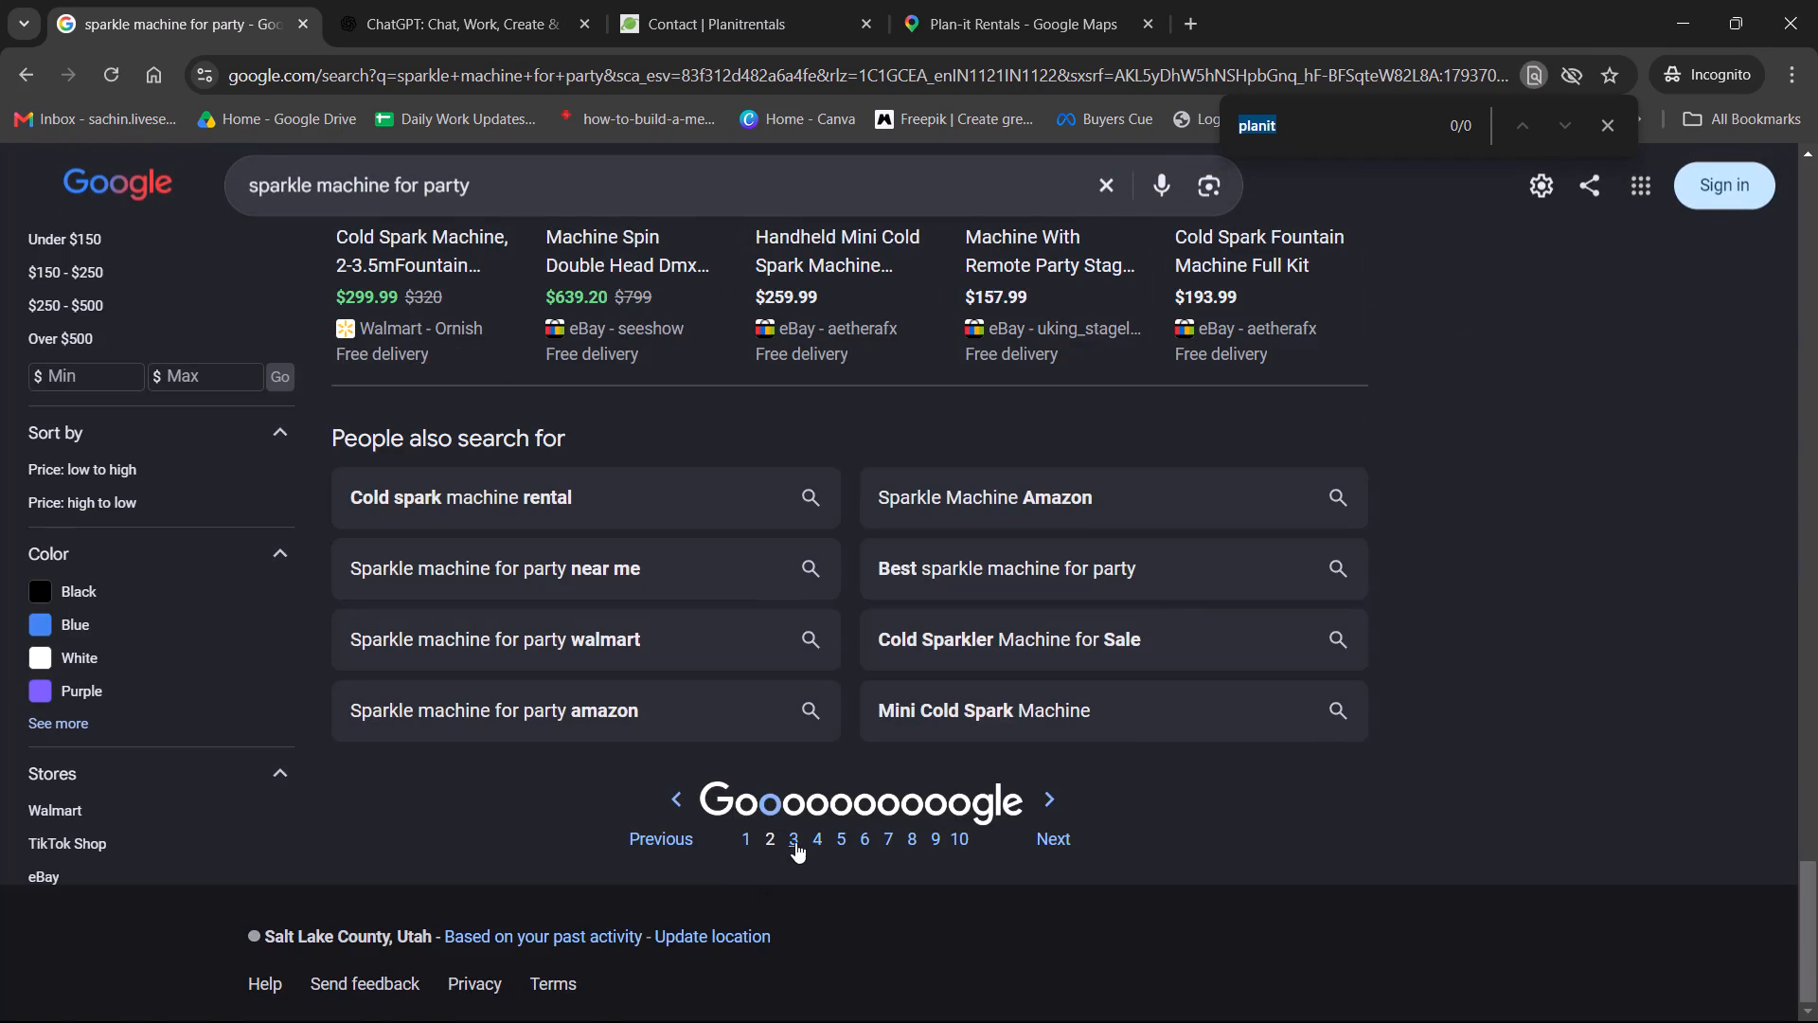
left_click(795, 842)
key("ctrl+f")
scroll(797, 837, "down", 20)
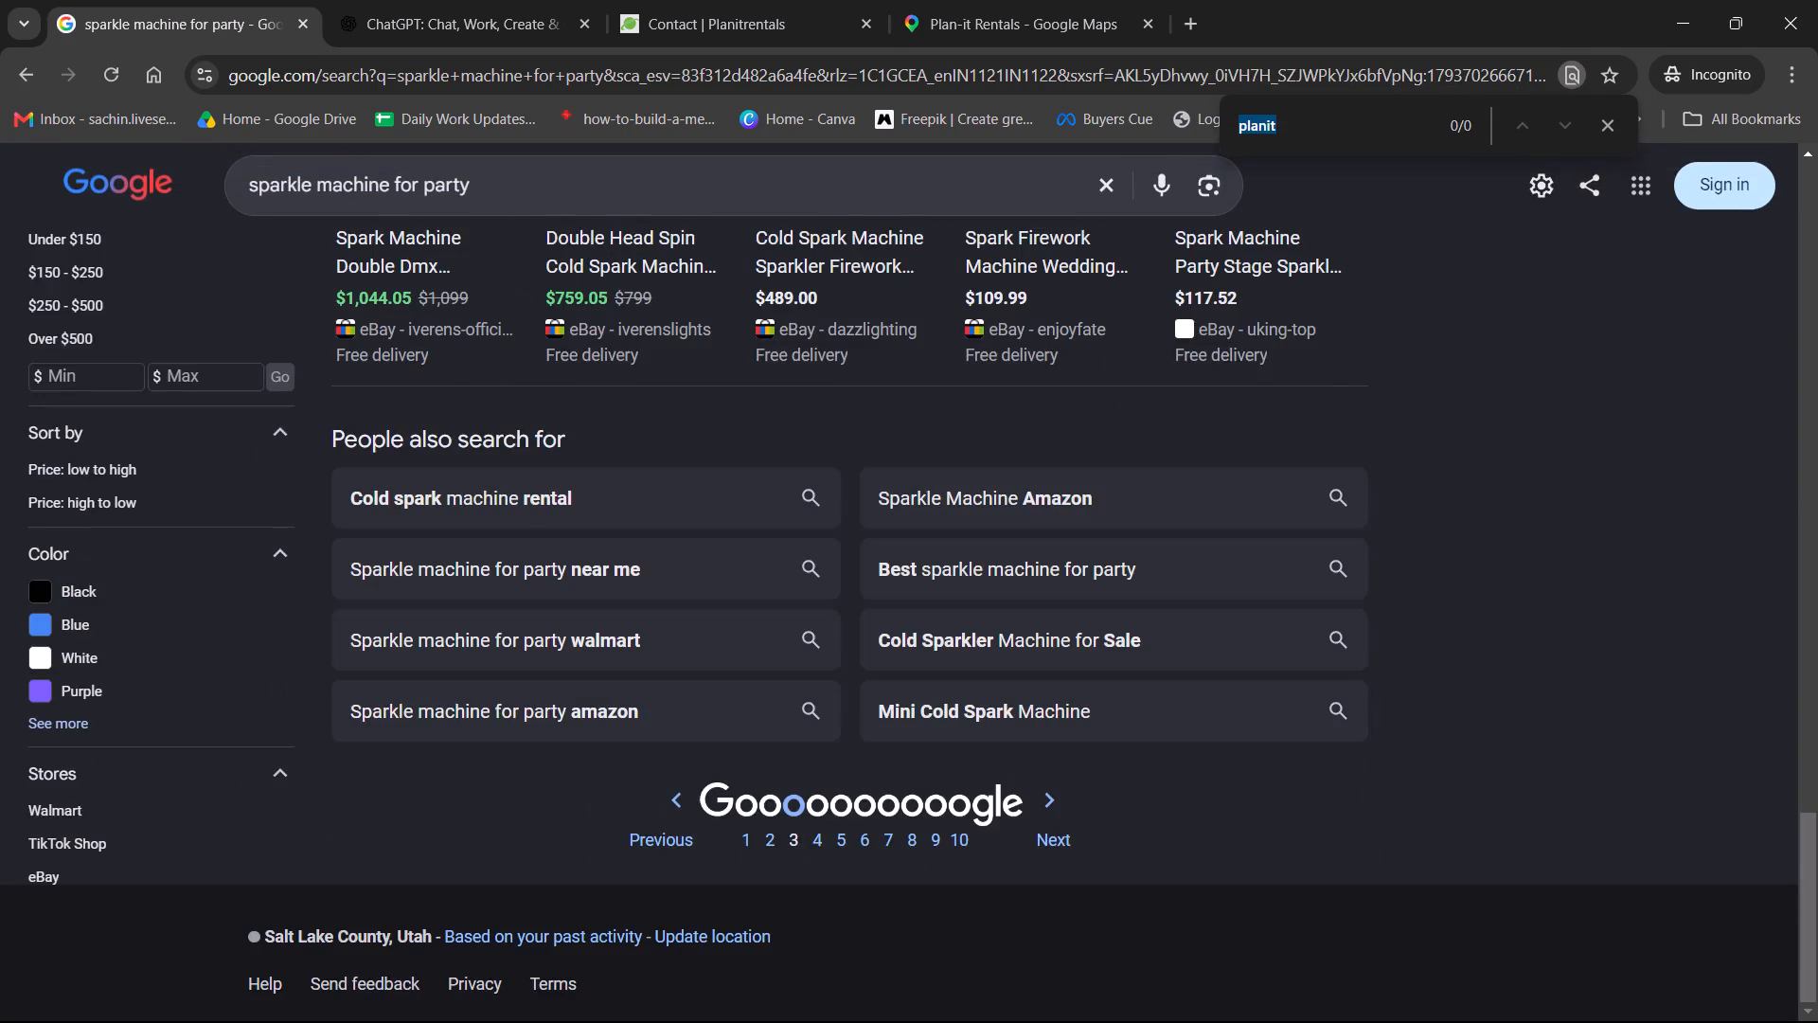
Search Google for the sheet's keyword "sparkler machine for wedding" and check the first results page for planit.
key("alt+Tab")
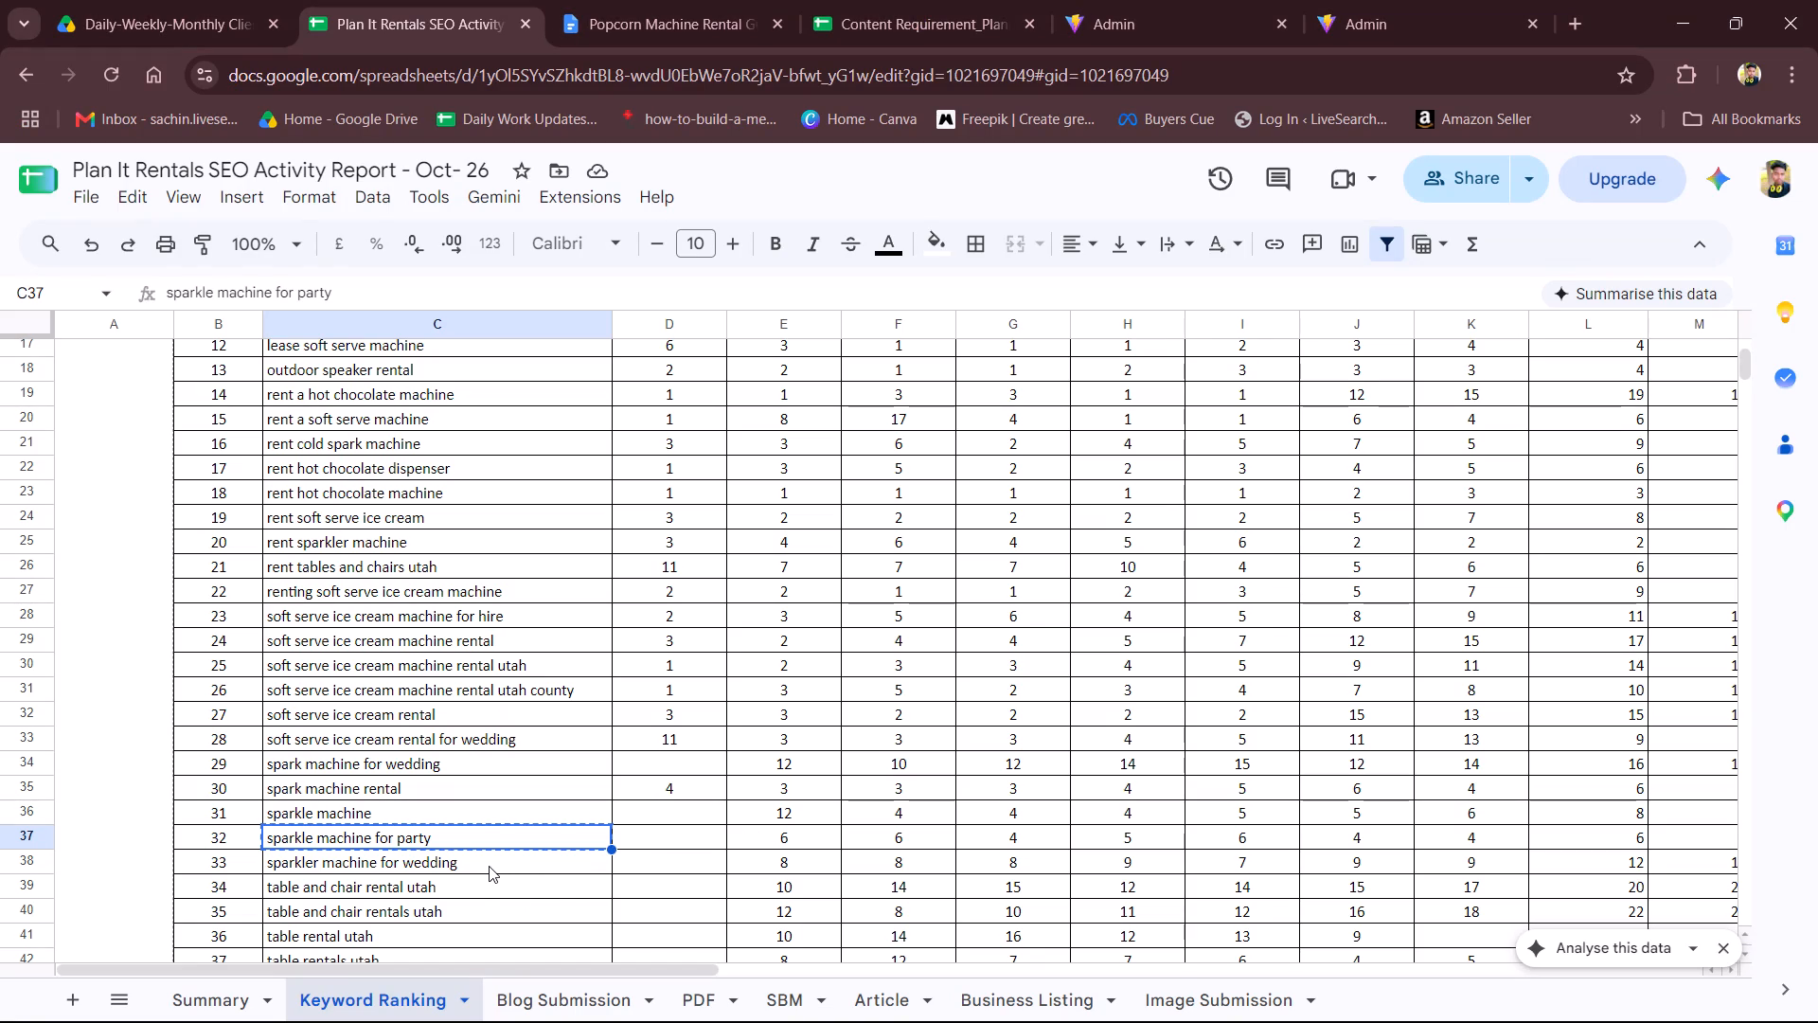
left_click(489, 864)
key("ctrl+c")
key("alt+Tab")
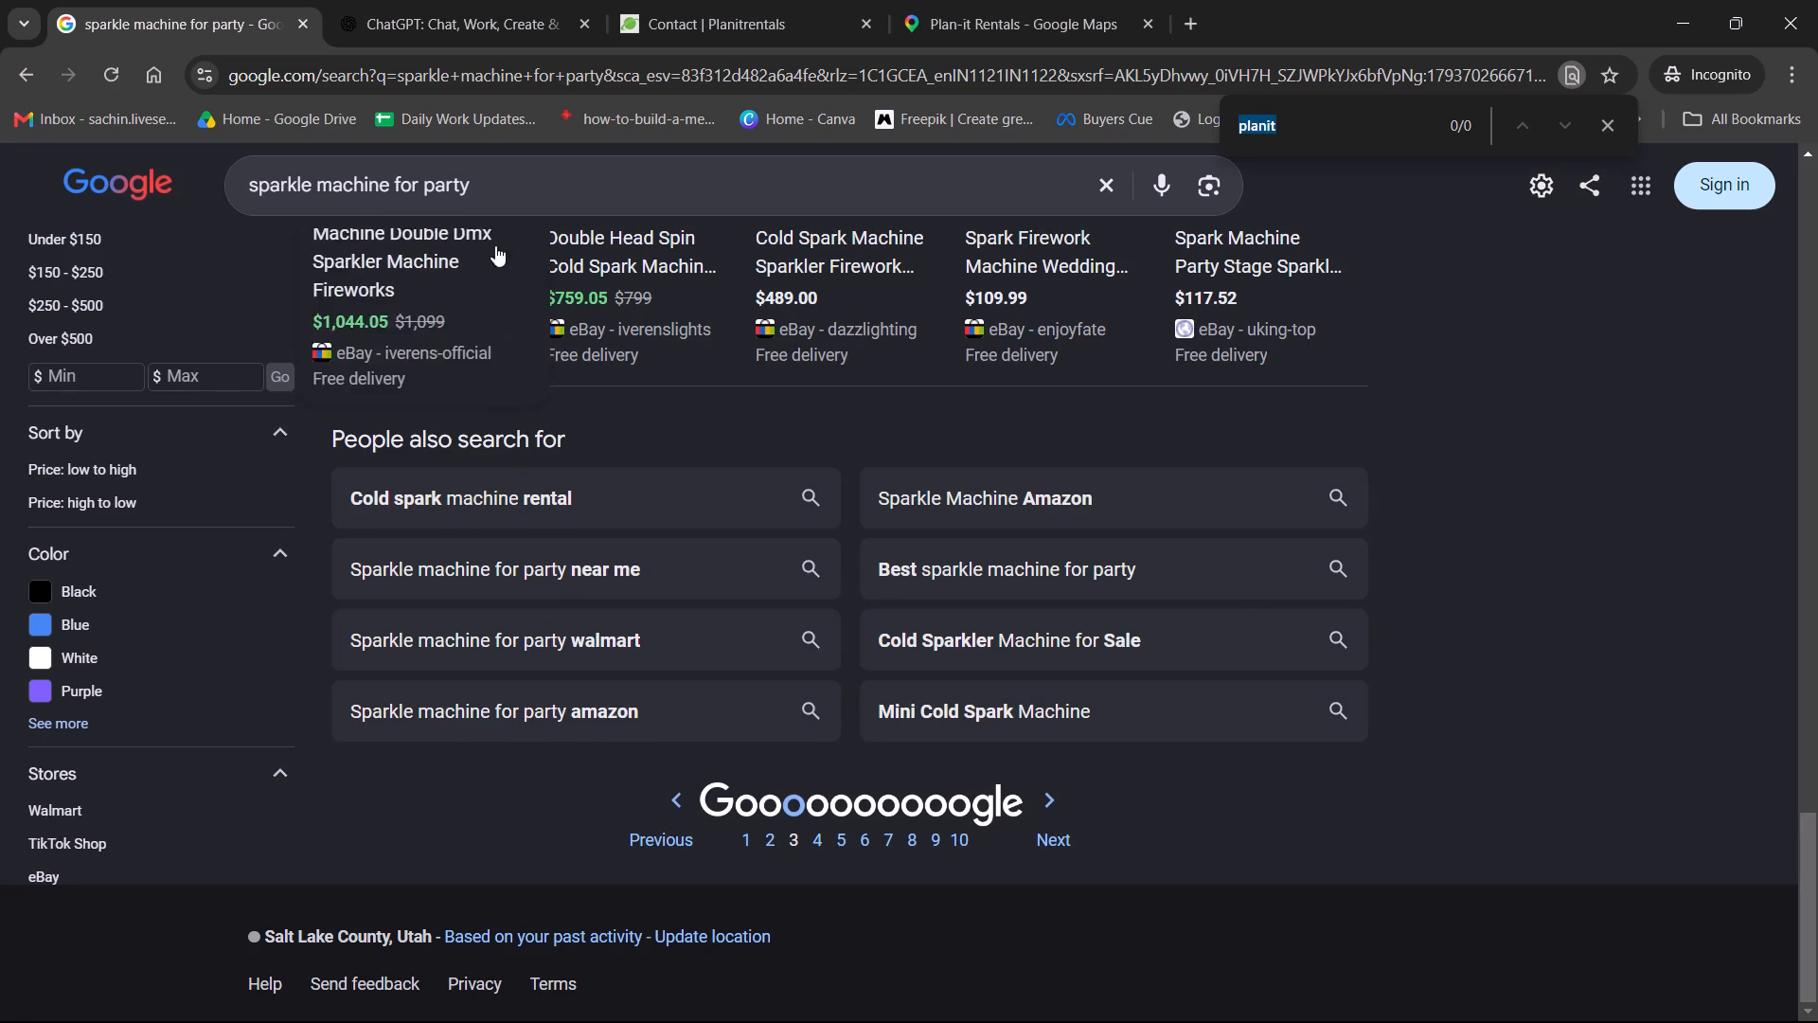
left_click(544, 189)
key("ctrl+a")
key("ctrl+v")
key("Return")
key("ctrl+f")
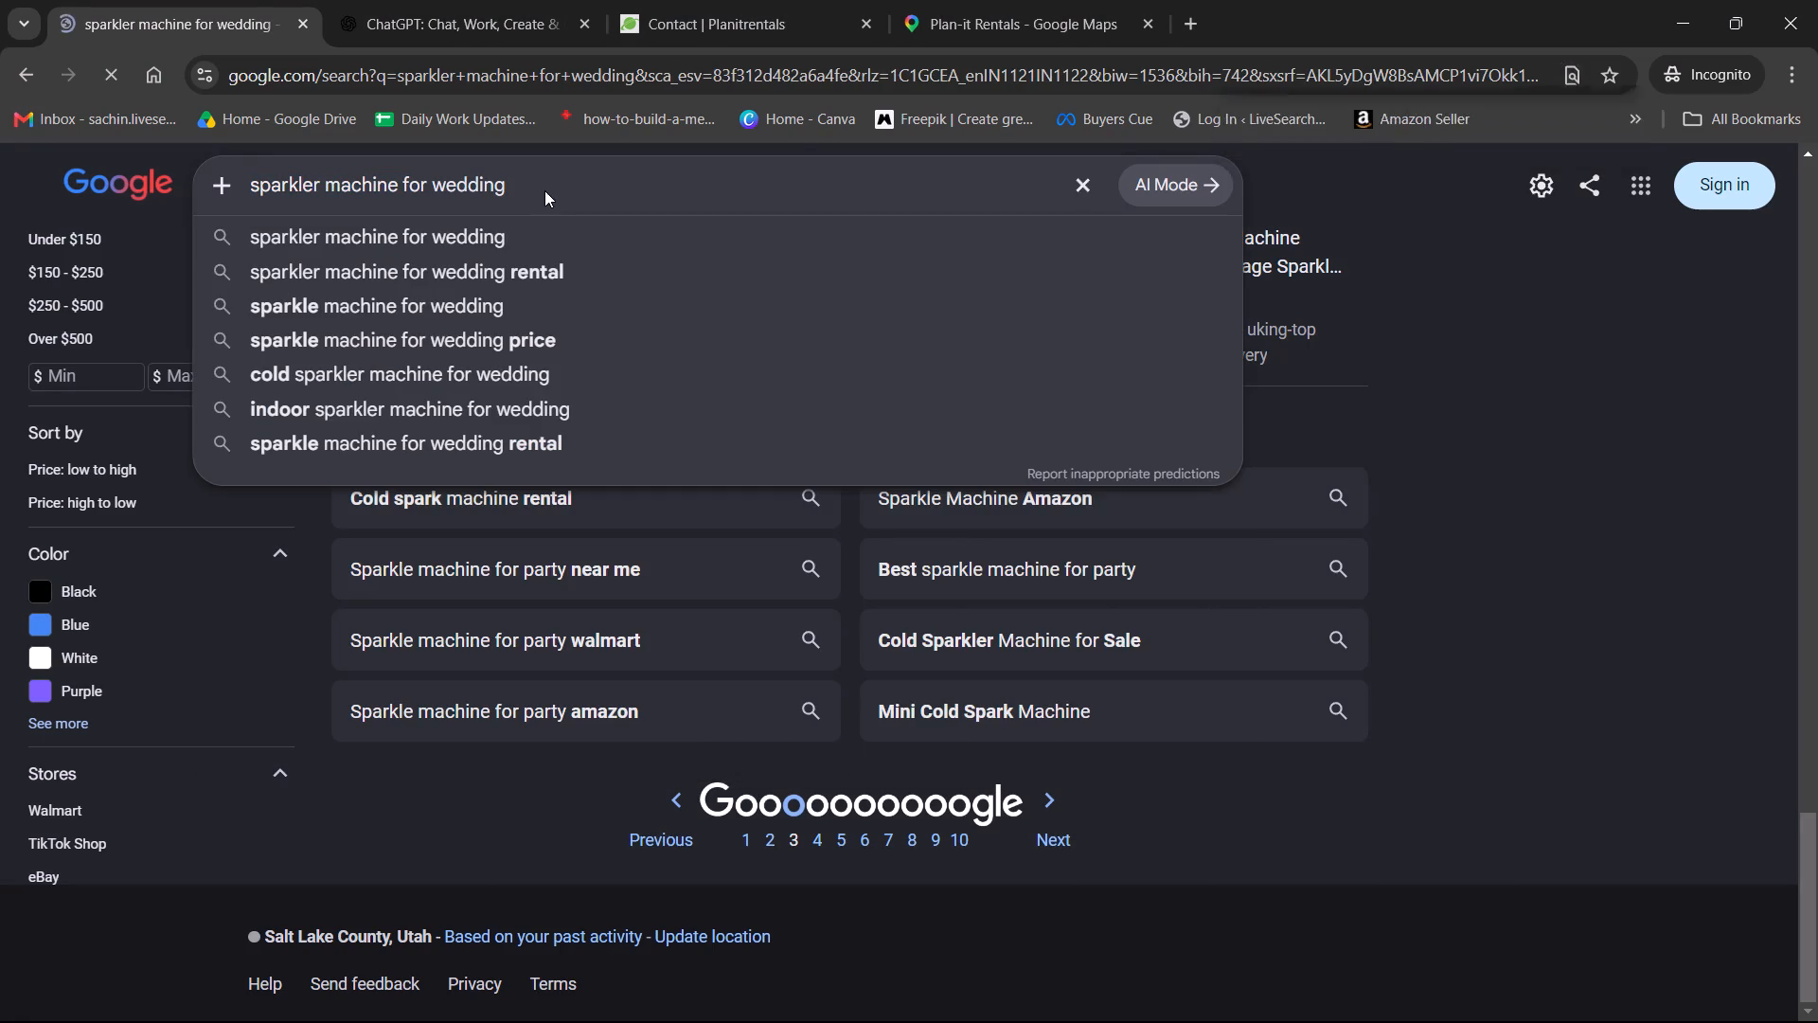
scroll(657, 564, "down", 12)
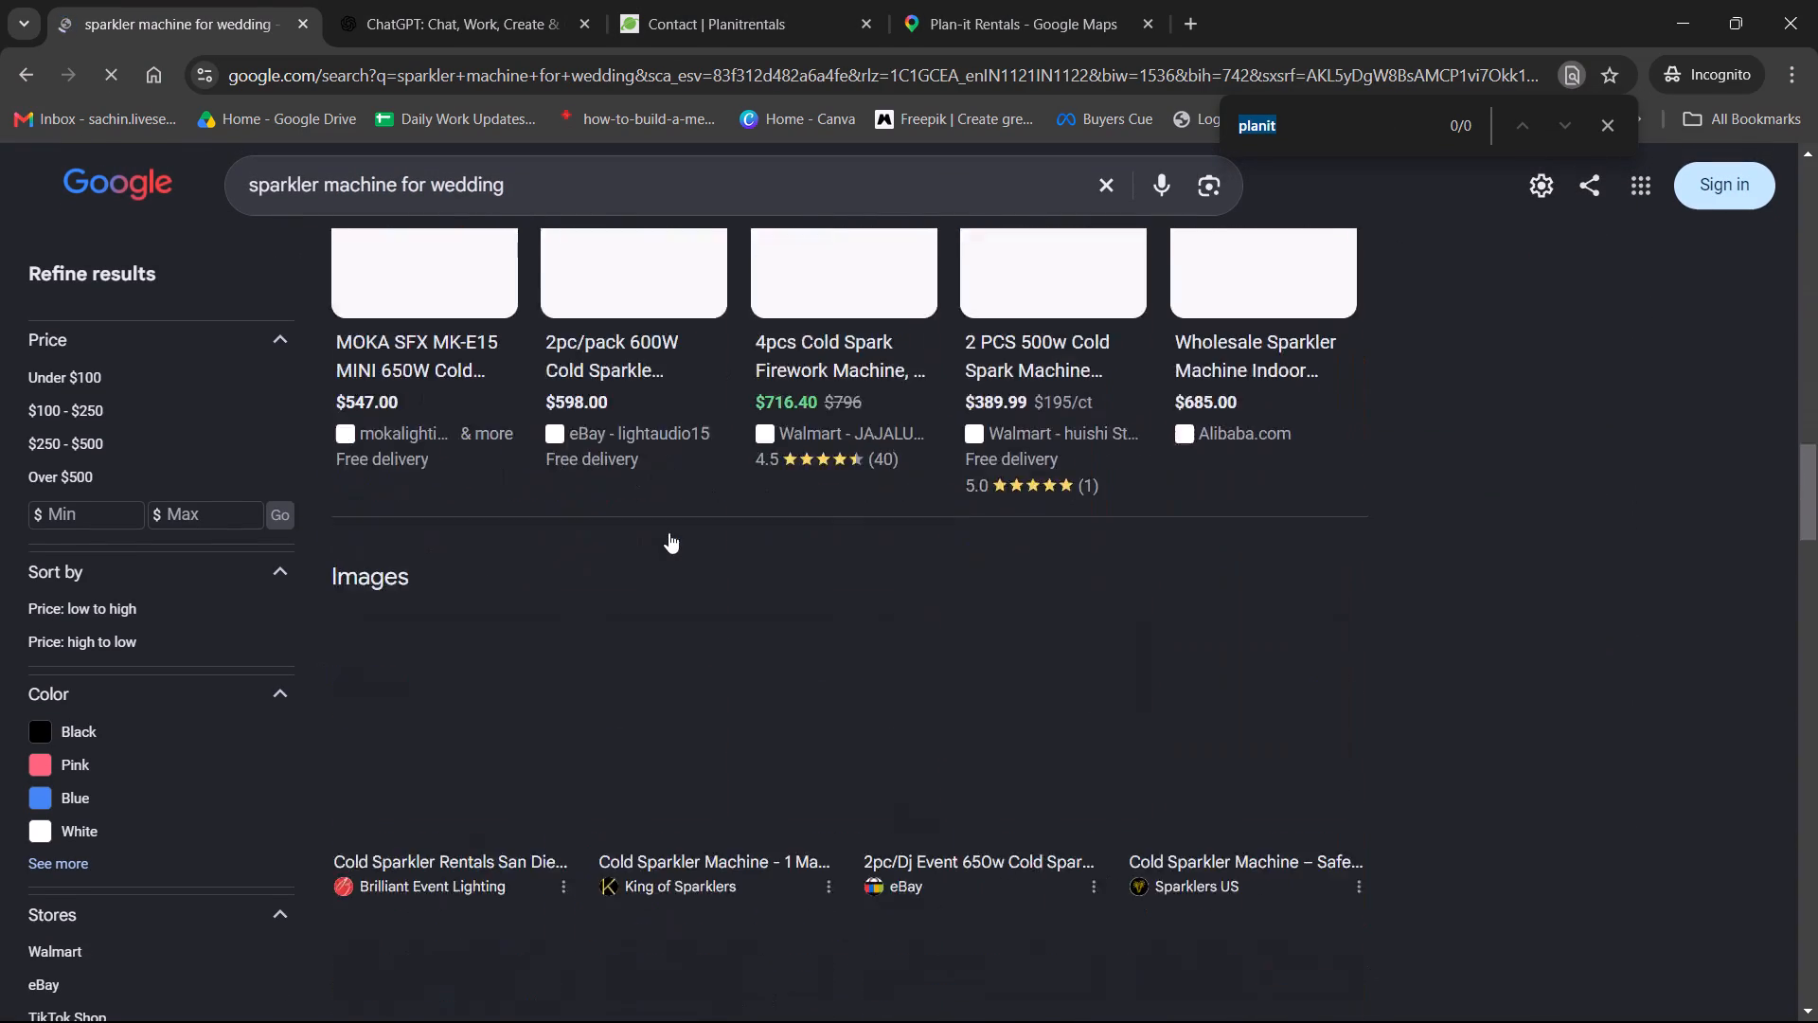
scroll(668, 532, "down", 7)
Check the second and third results pages of "sparkler machine for wedding" for planit.
left_click(735, 846)
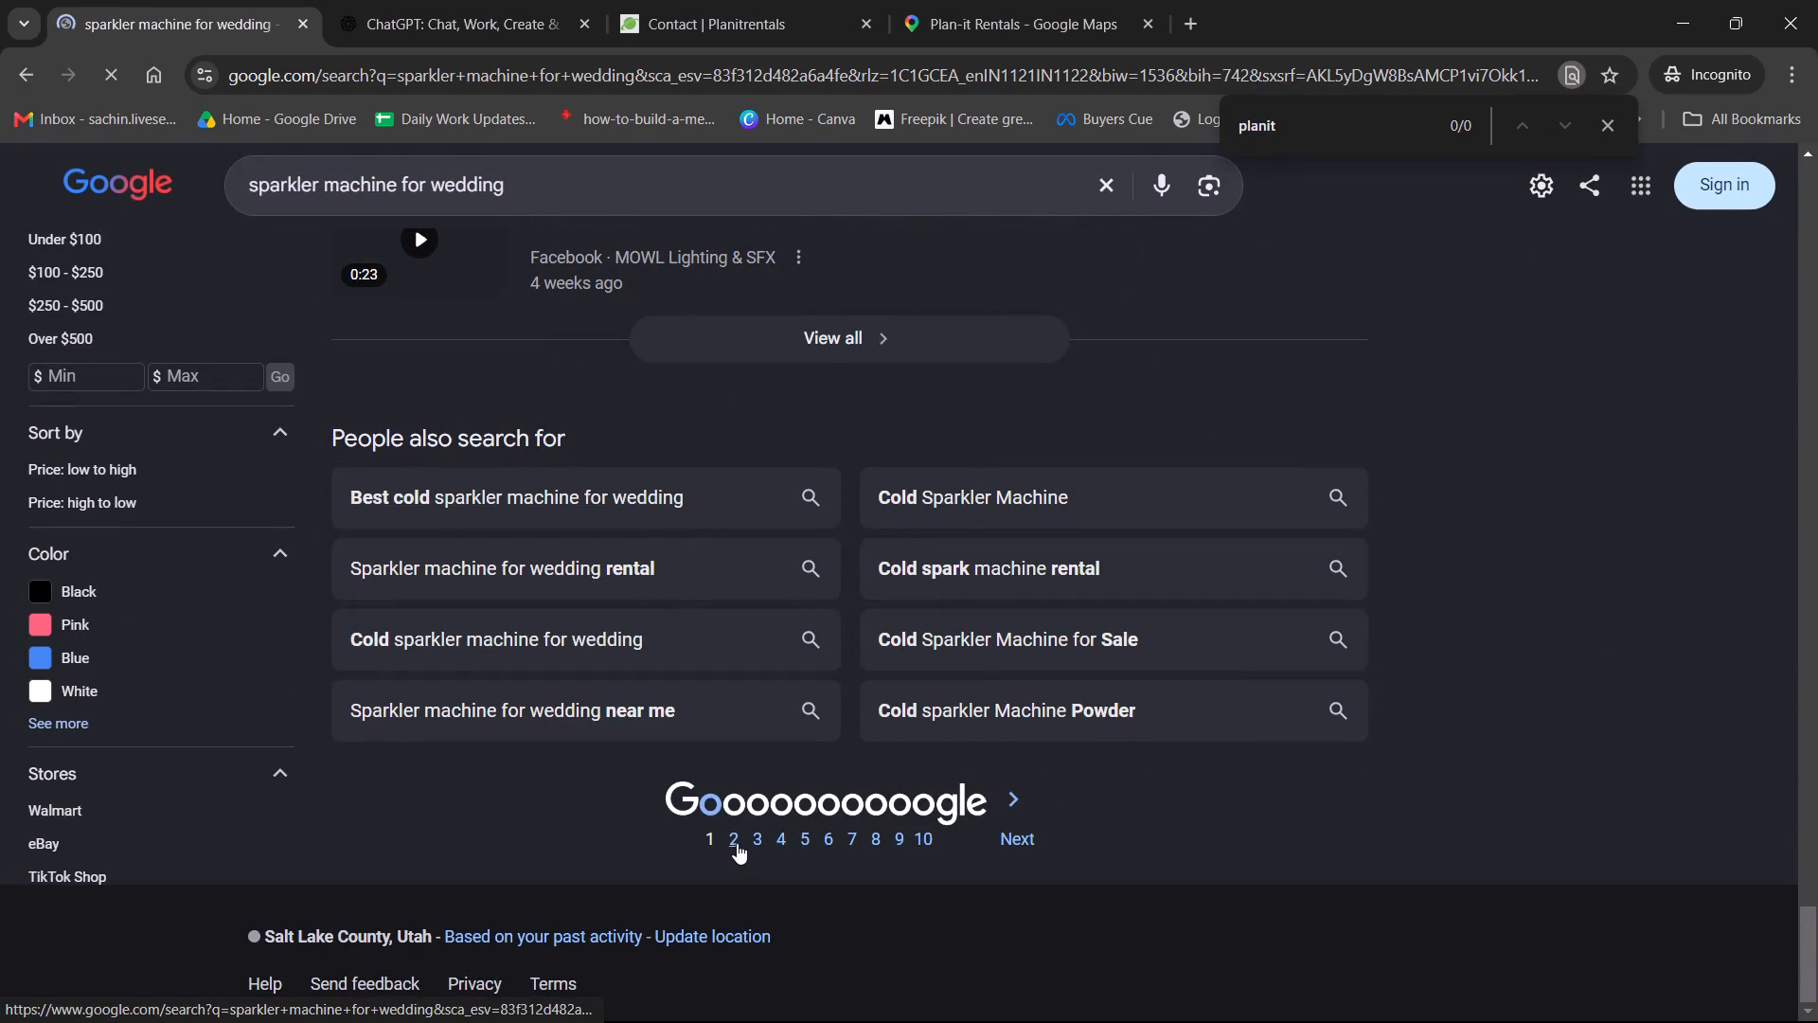
key("ctrl+f")
scroll(756, 698, "down", 17)
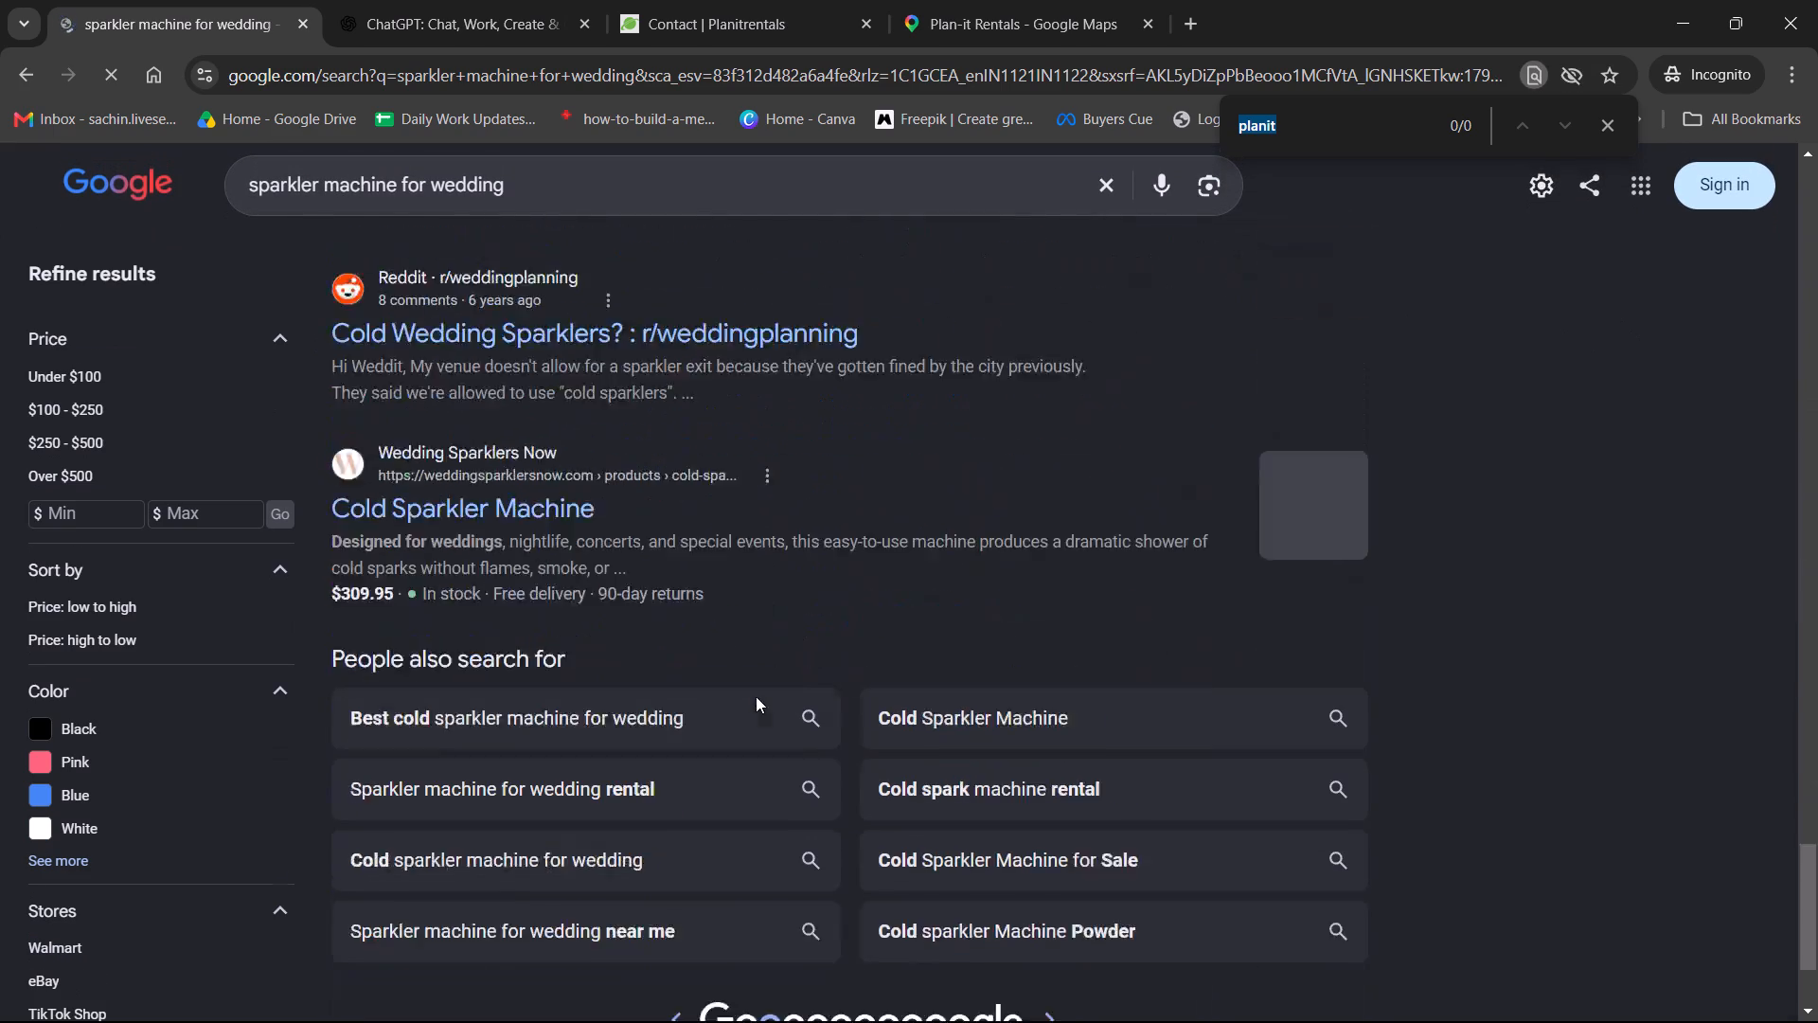
left_click(799, 834)
key("ctrl+f")
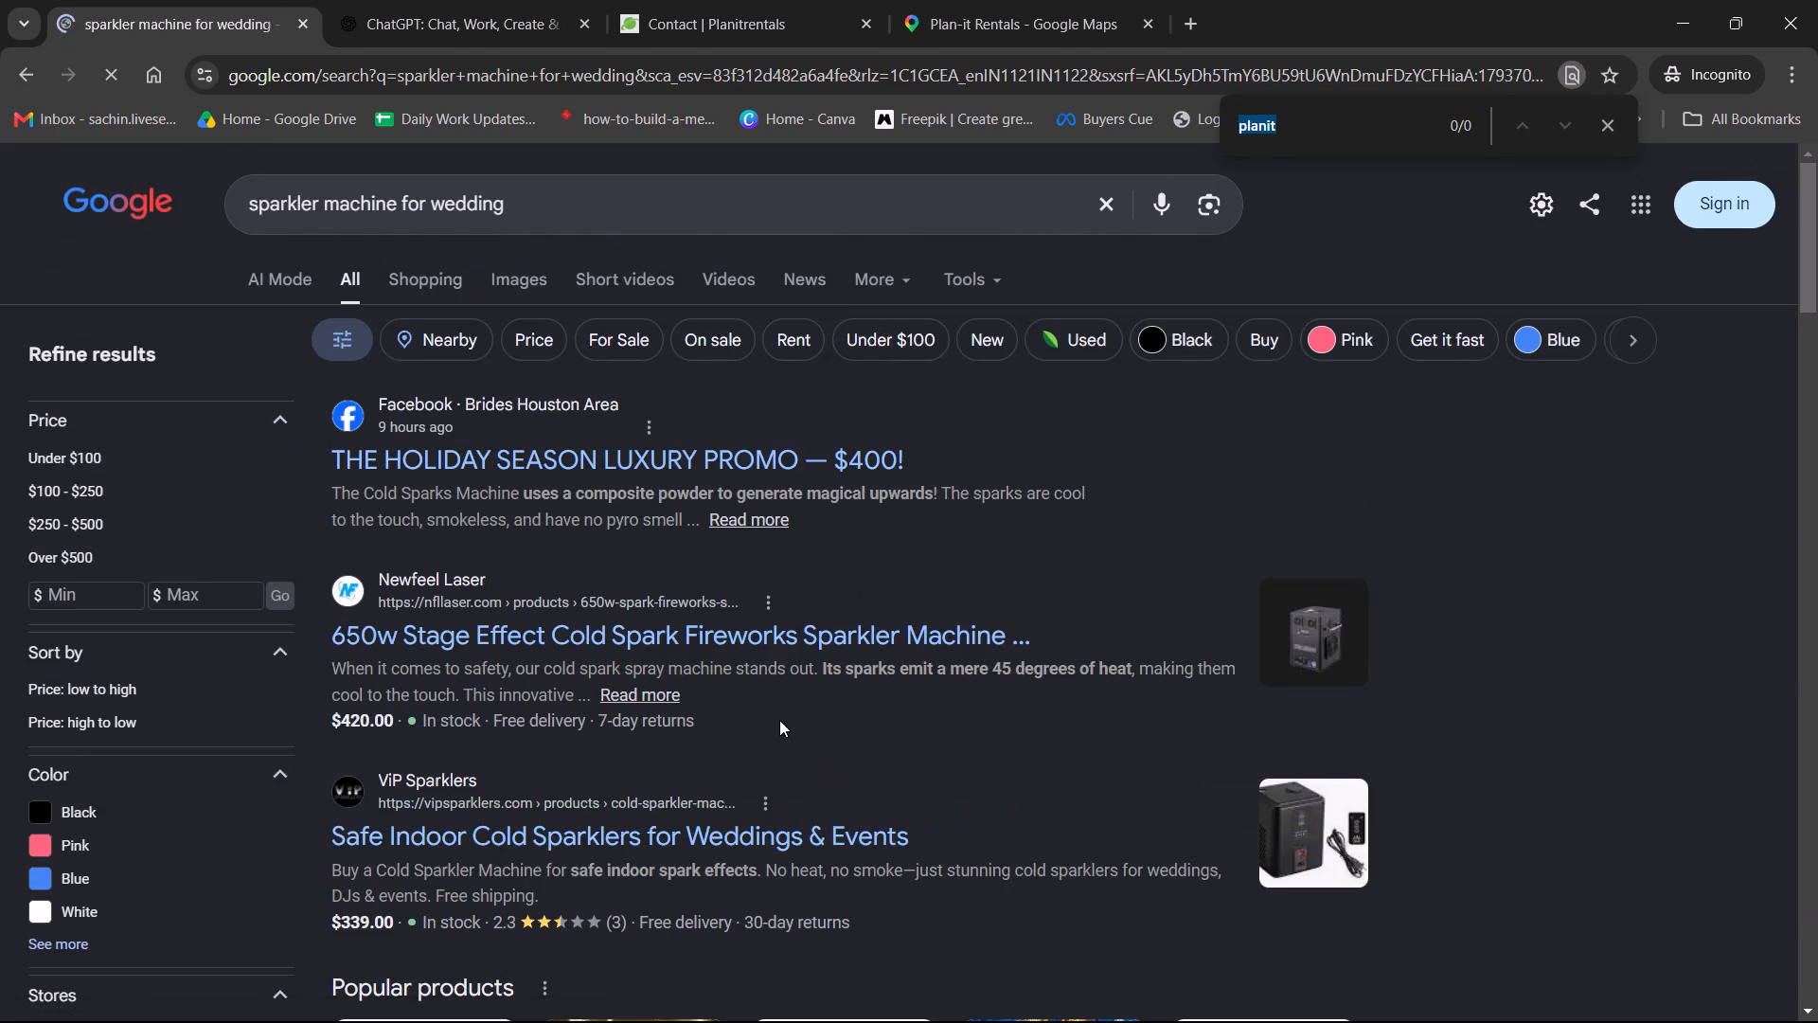
scroll(779, 713, "down", 17)
In column D, record "-" for "sparkle machine" and "sparkle machine for party", and 8 for "sparkler machine for wedding".
key("alt+Tab")
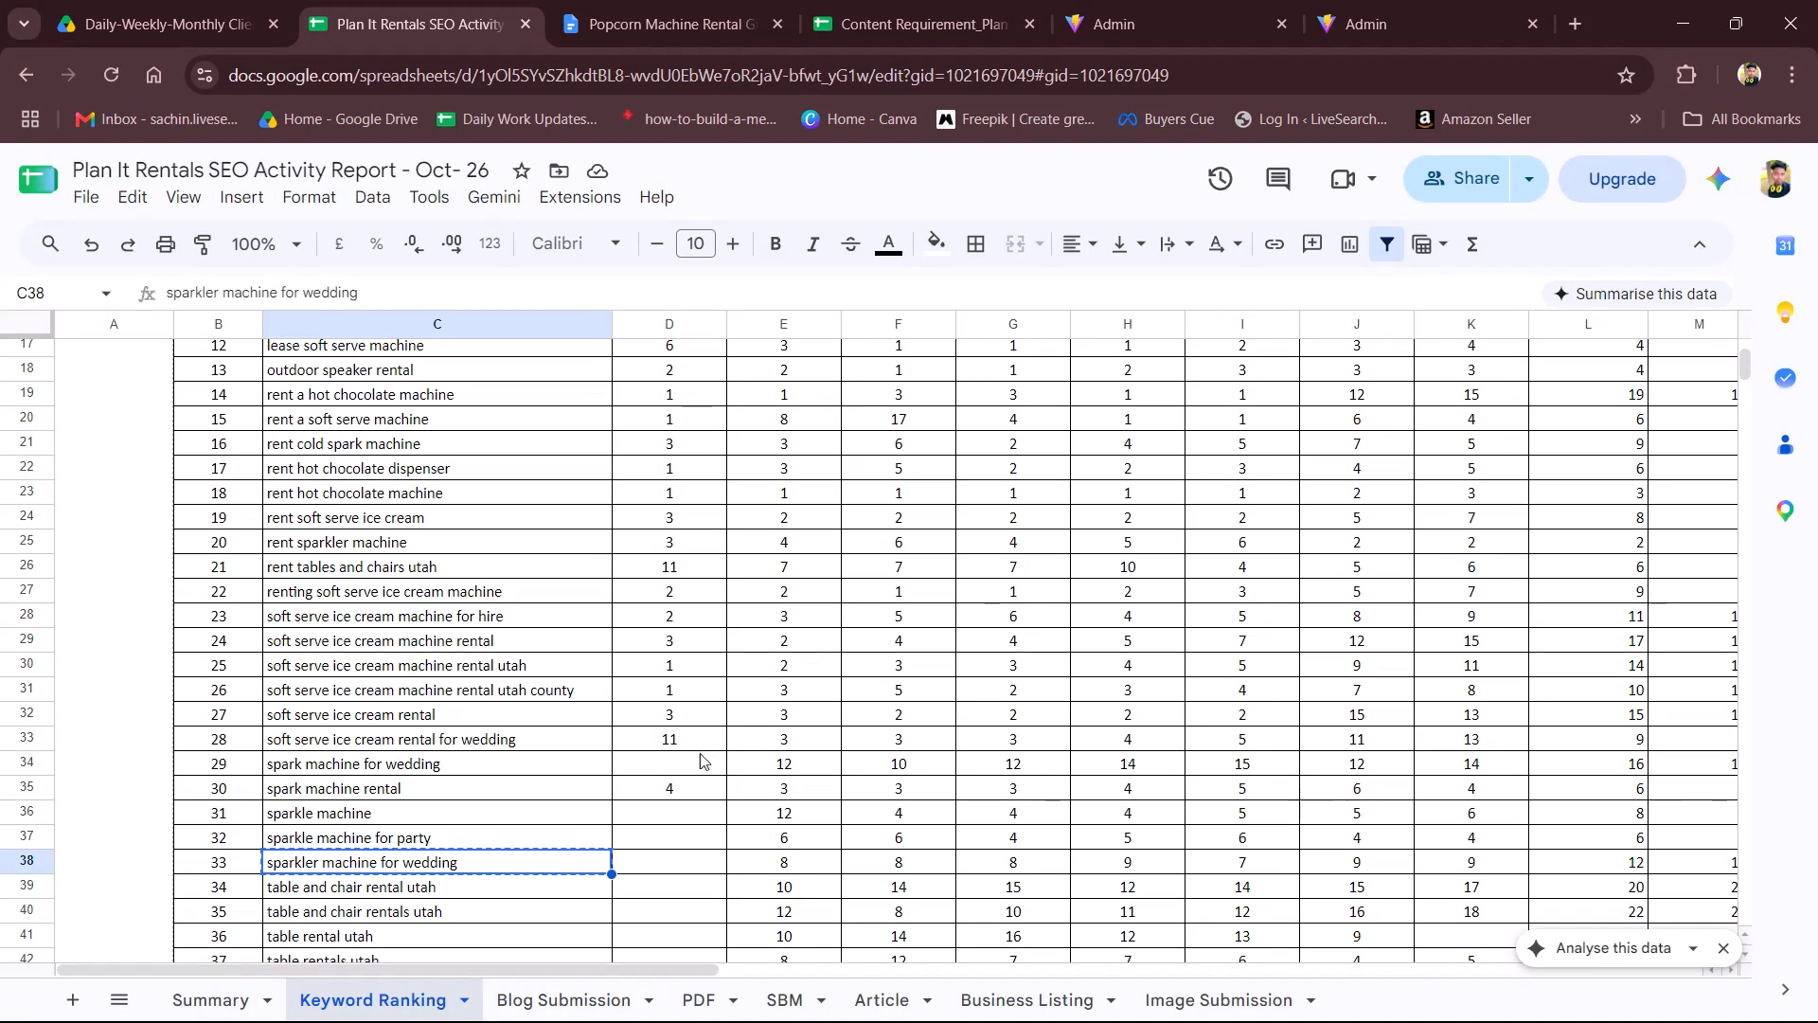
left_click(649, 824)
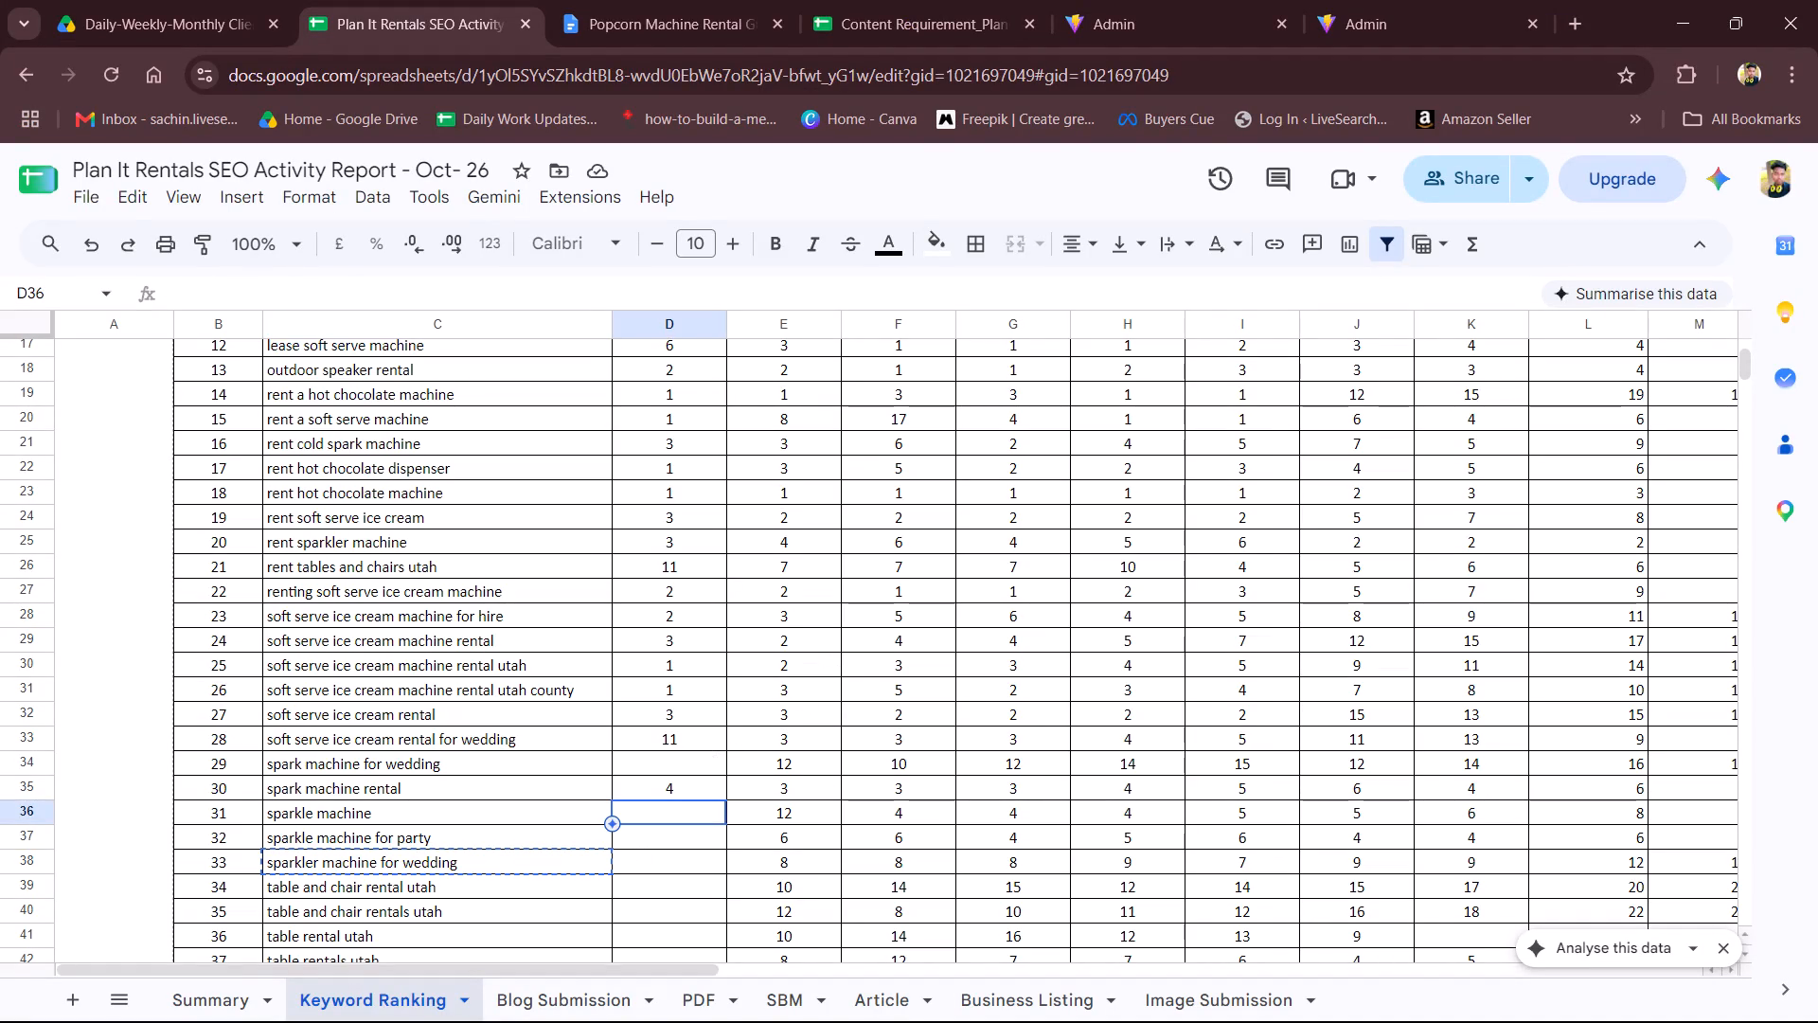
key("minus")
key("Return")
key("minus")
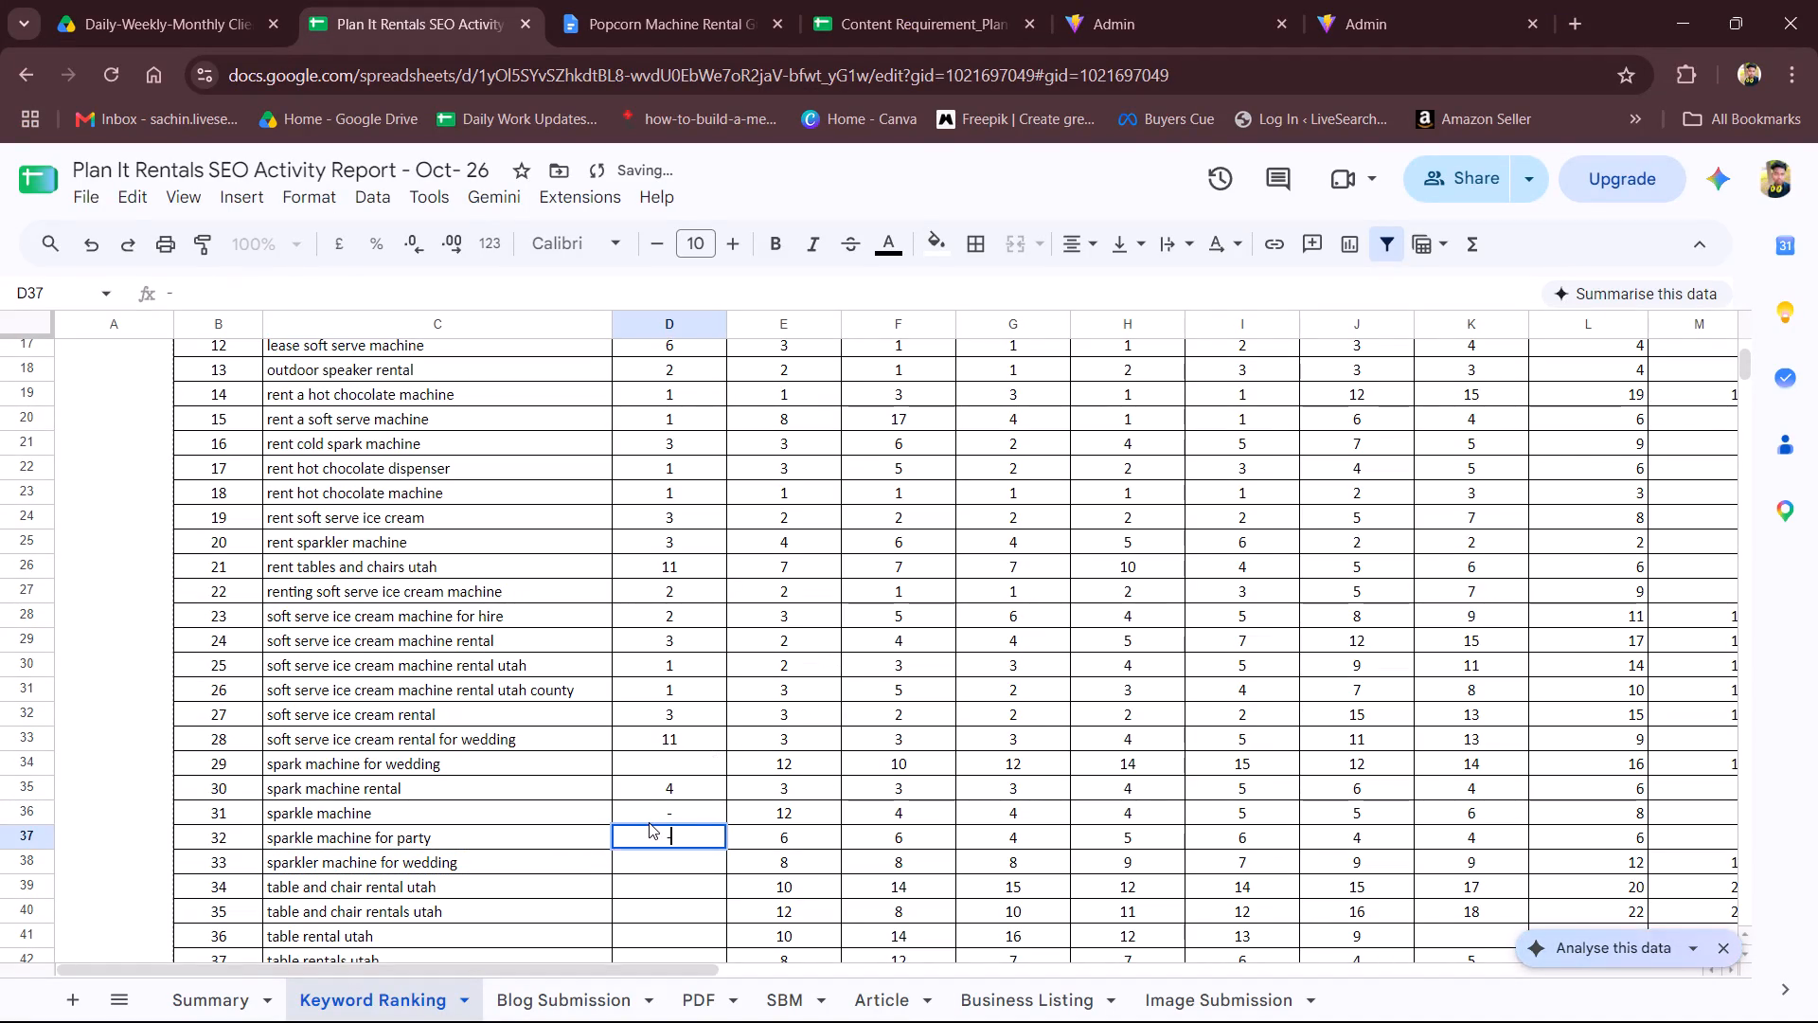
key("Return")
key("8")
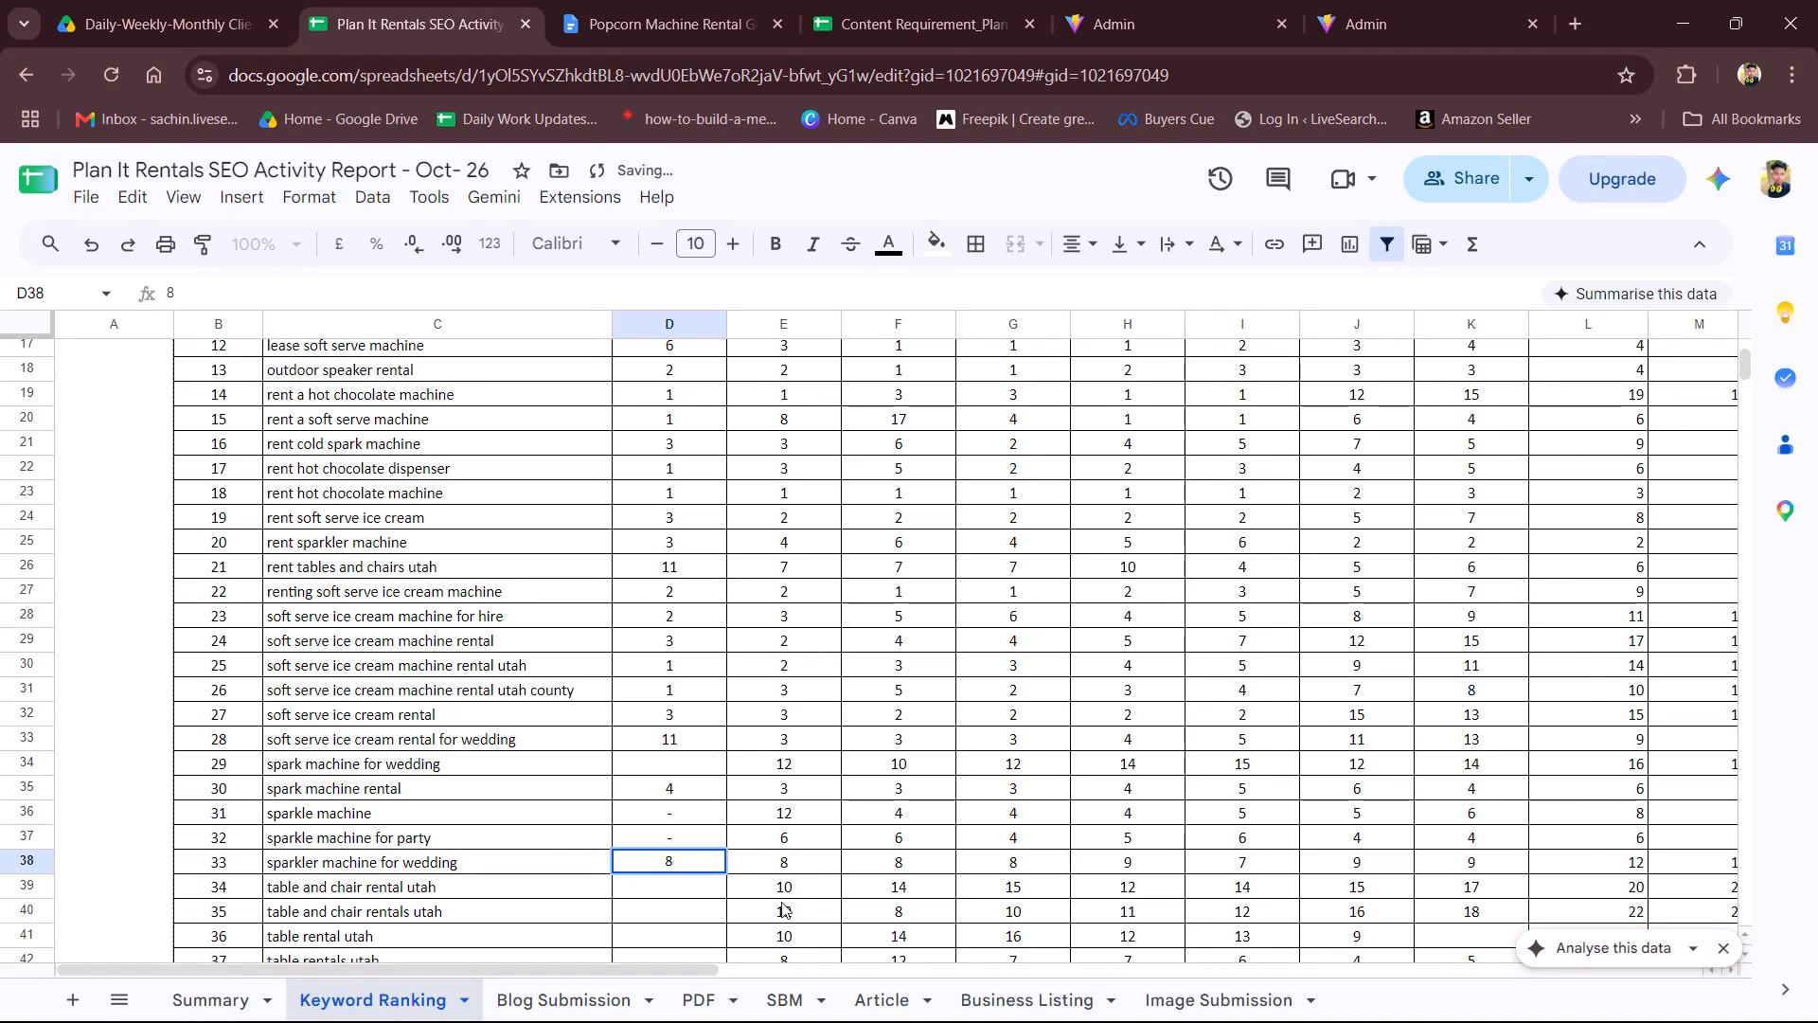
Search Google for "table and chair rental utah", look for the planit listing, and record 9 for that keyword in column D.
left_click(416, 885)
key("ctrl+c")
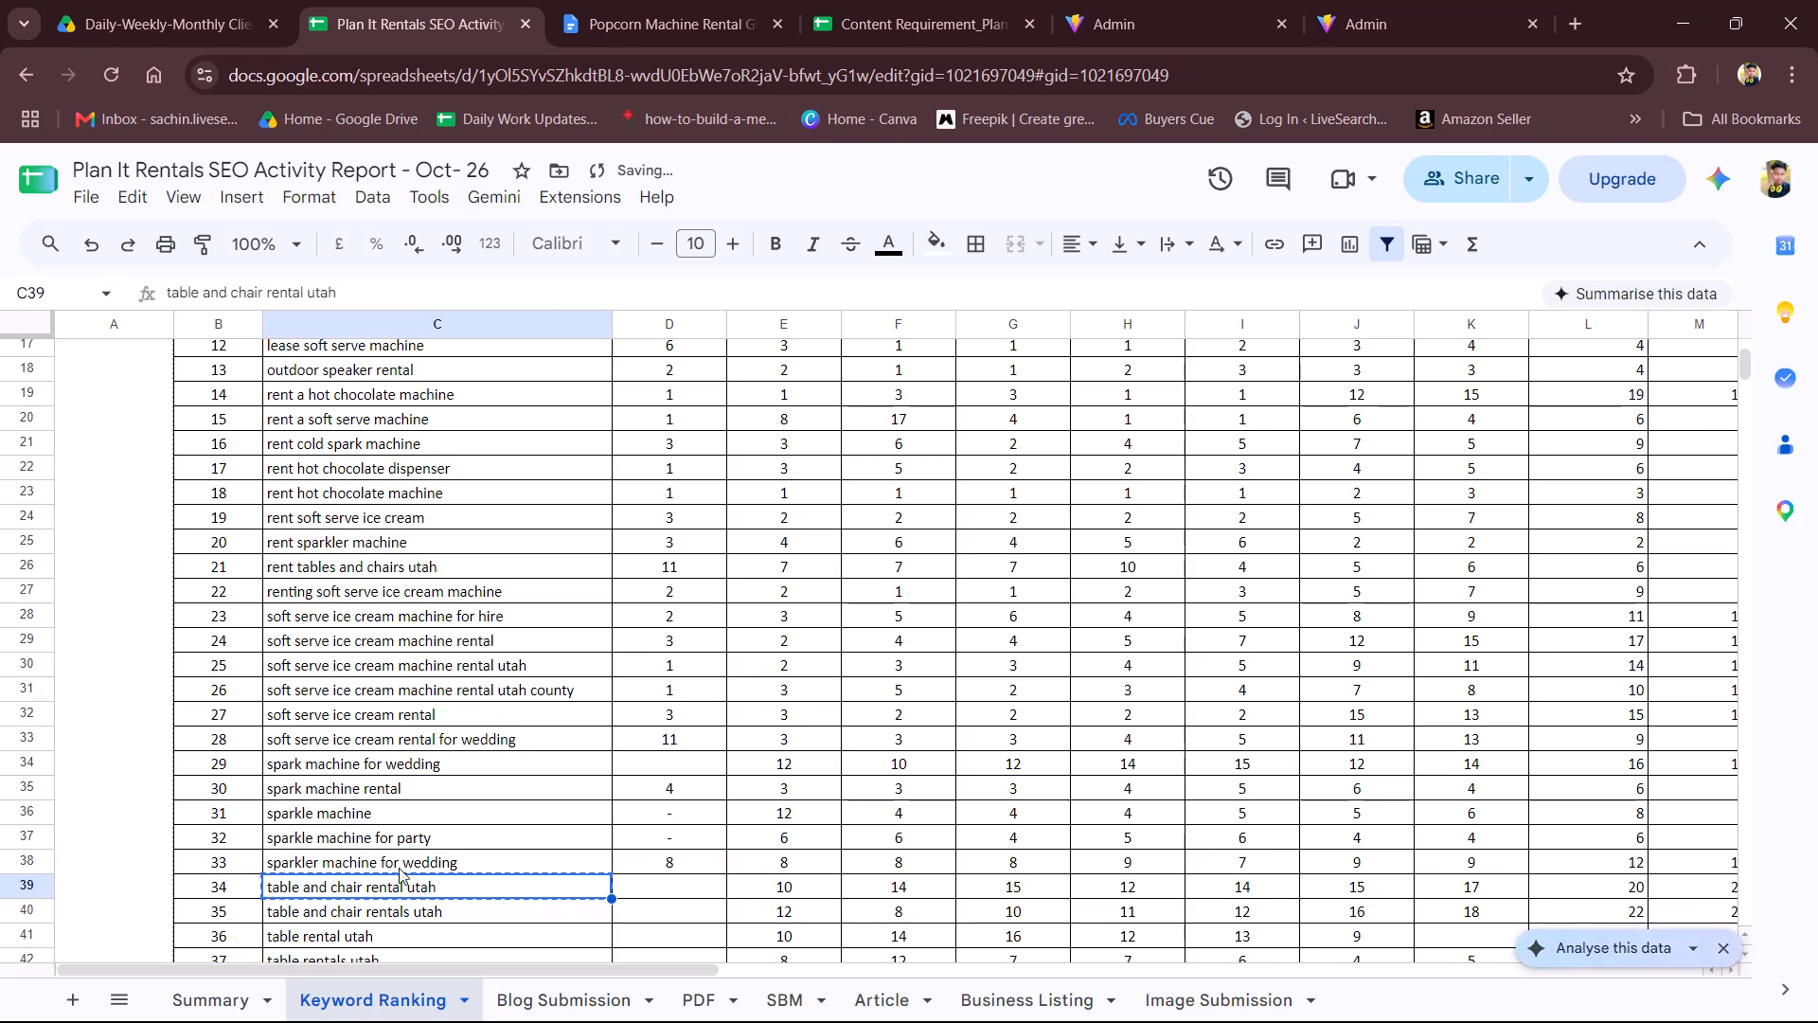
key("alt+Tab")
left_click(415, 198)
key("ctrl+a")
key("ctrl+v")
key("Return")
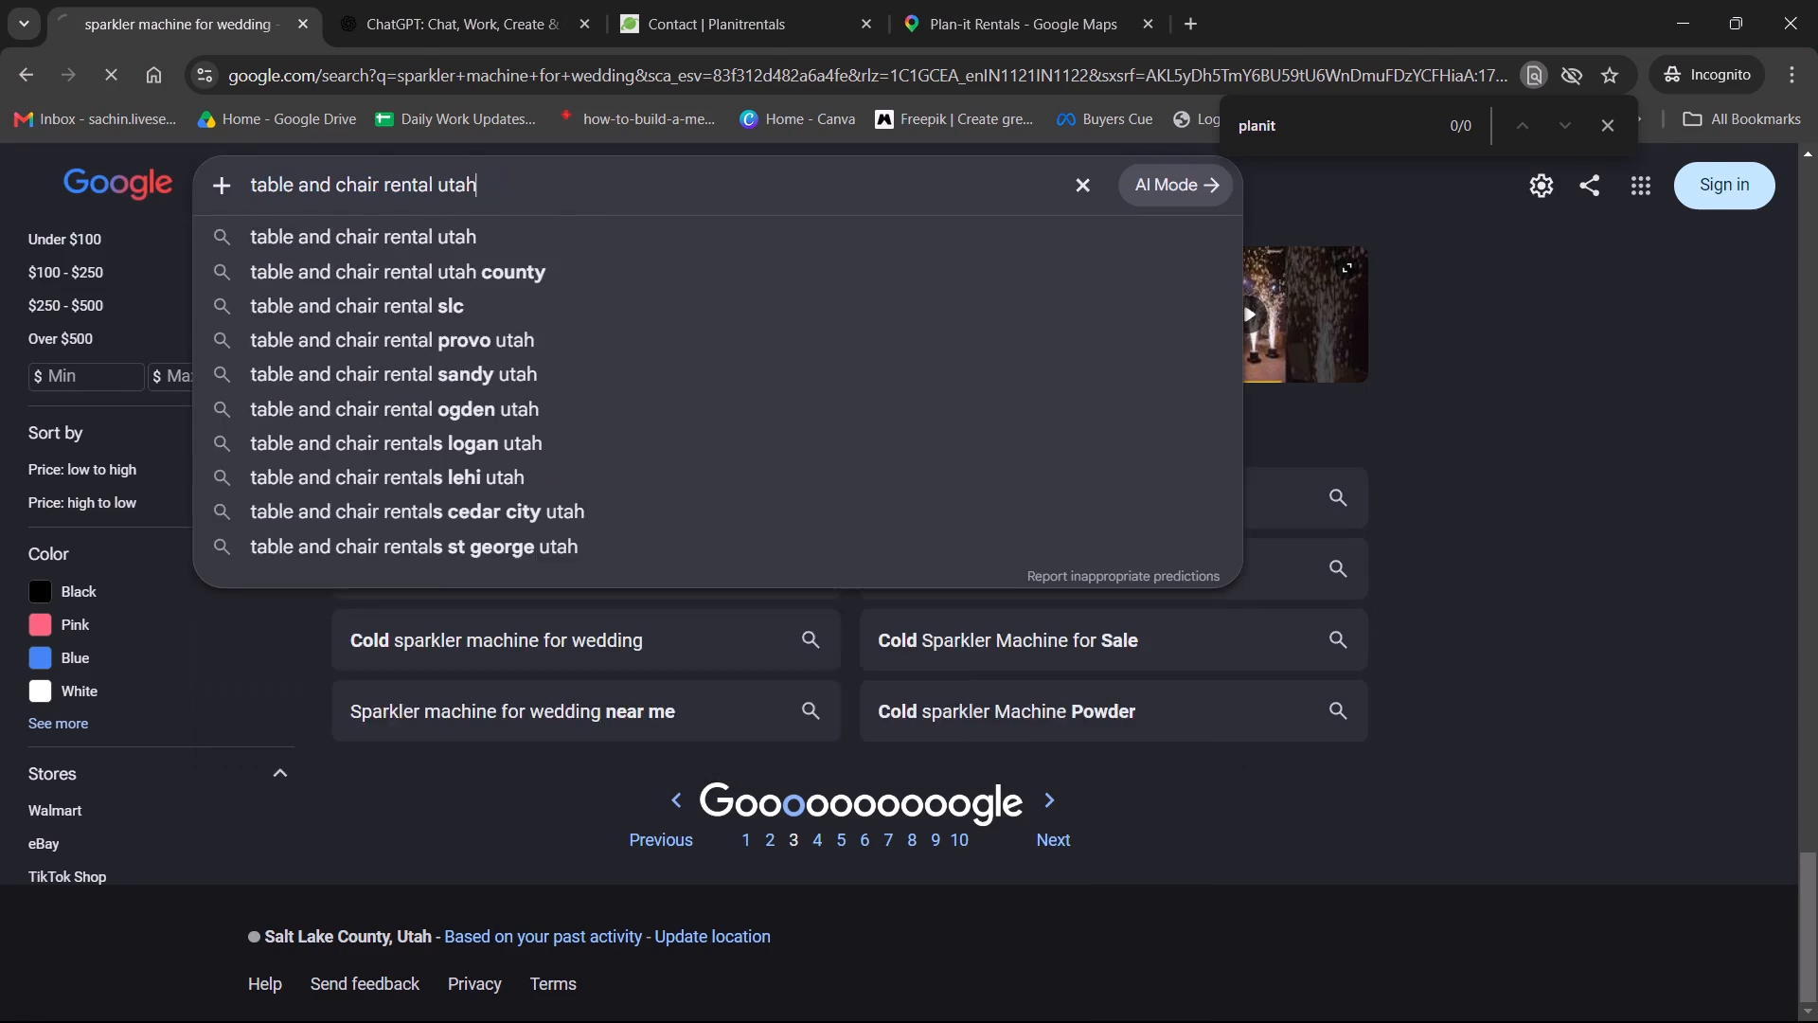
key("ctrl+f")
scroll(712, 609, "down", 7)
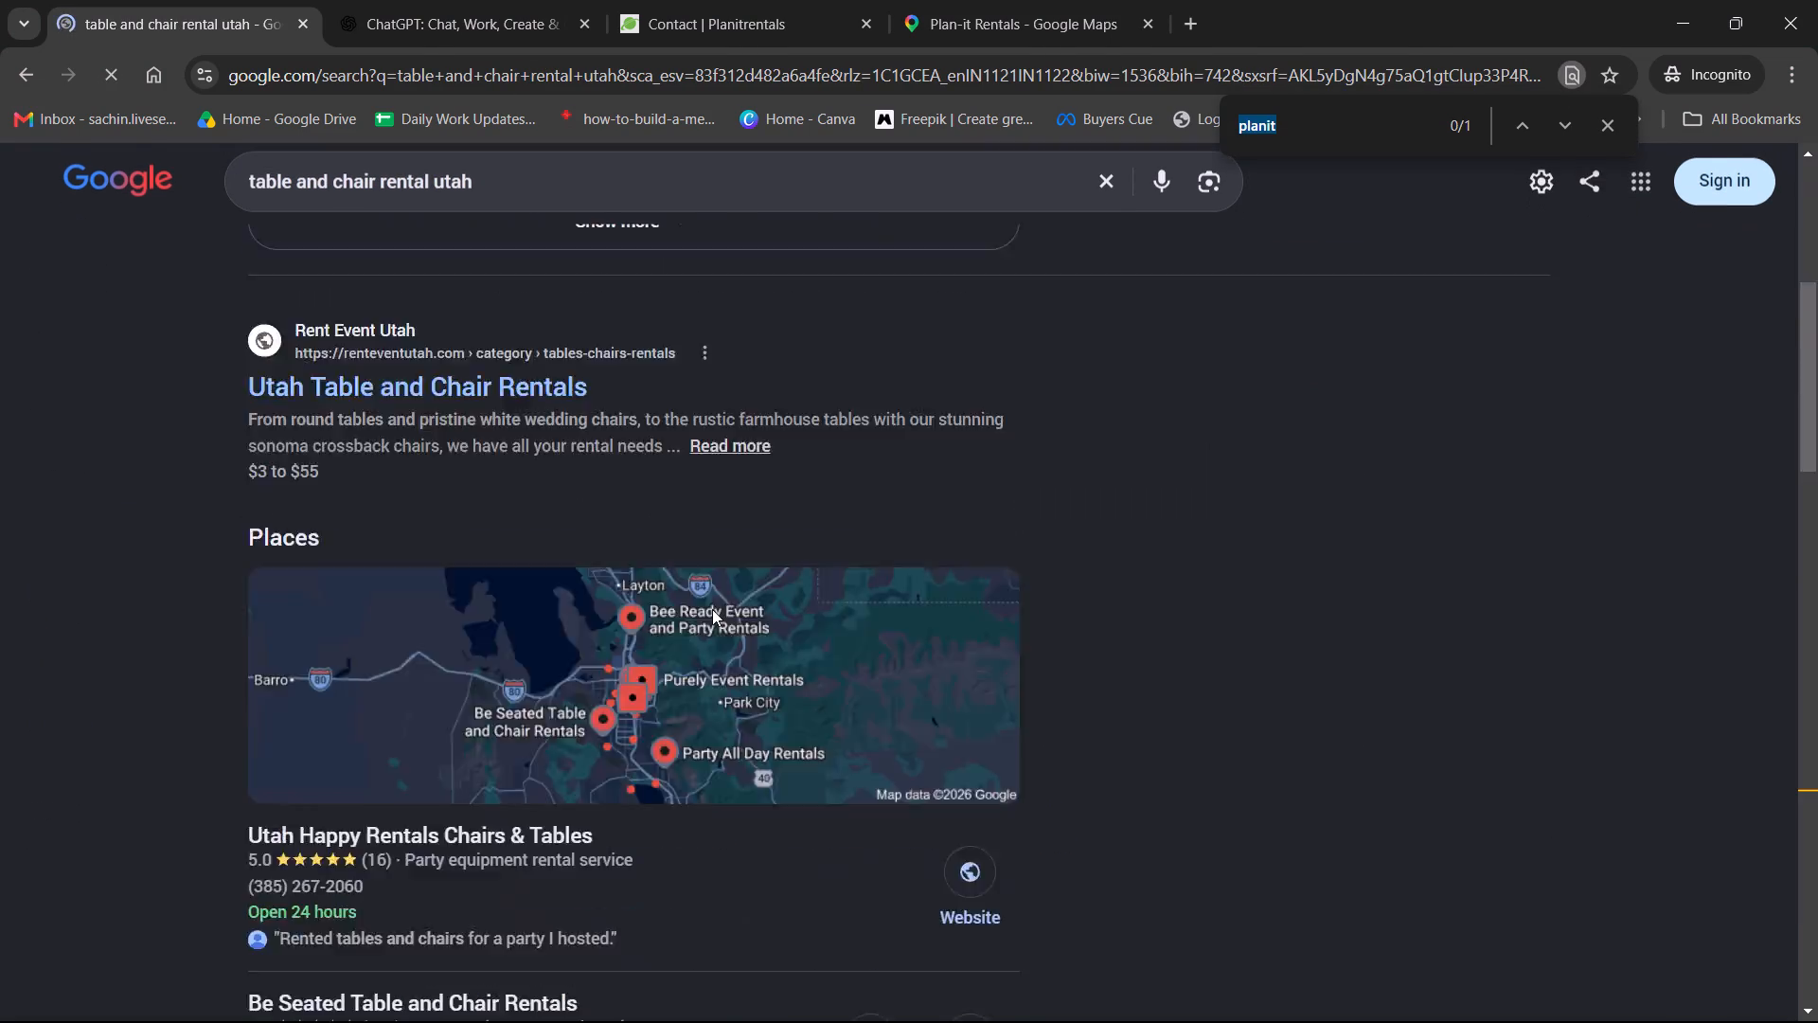
scroll(712, 609, "down", 8)
key("alt+Tab")
key("Tab")
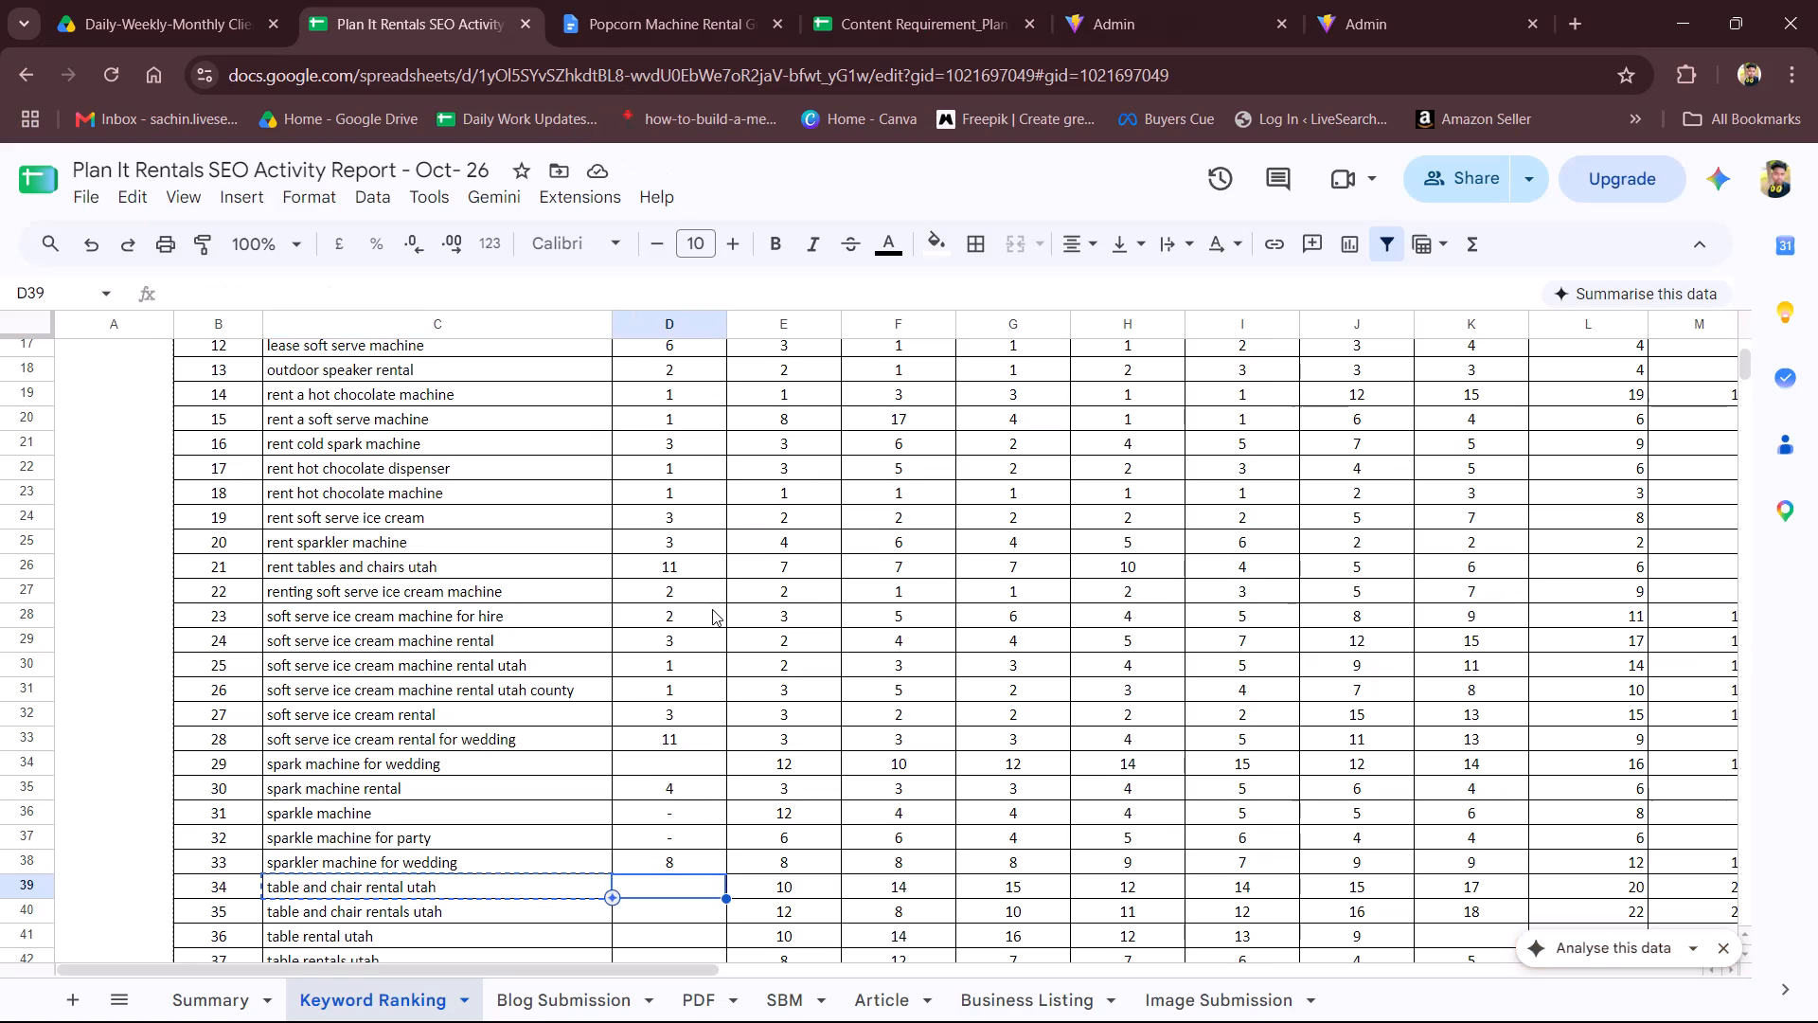
key("9")
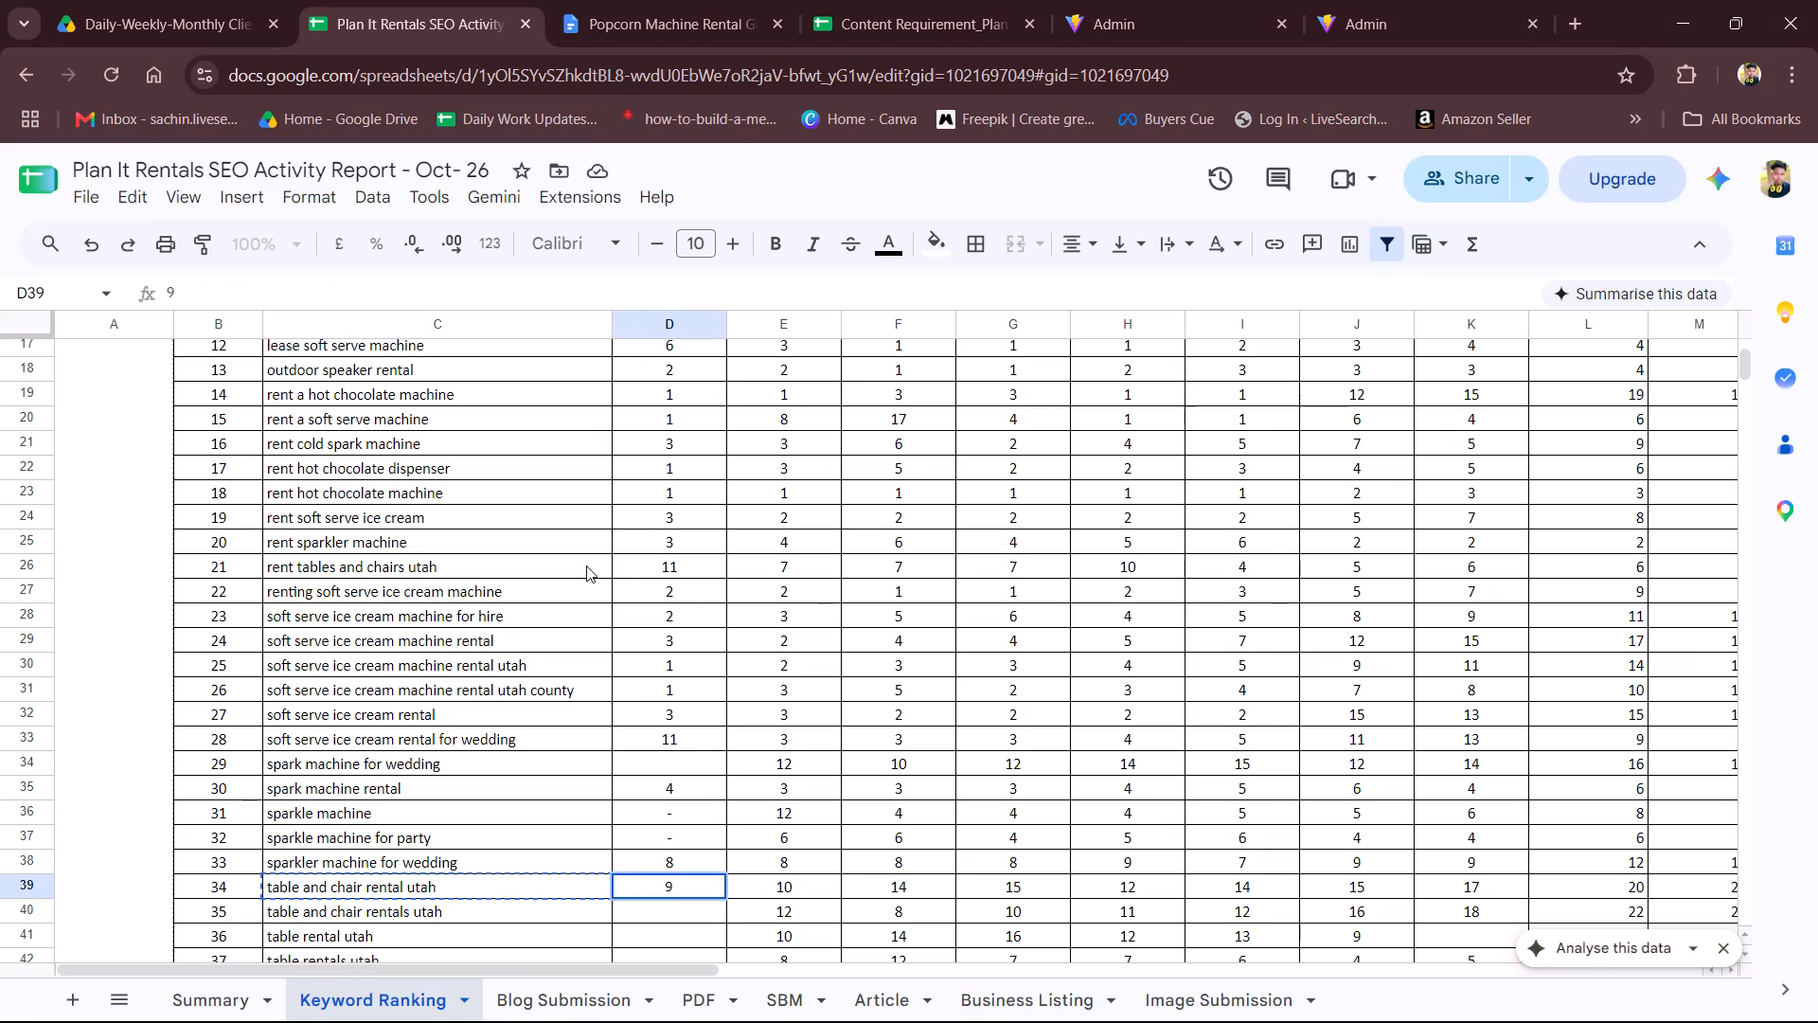
Search Google for the sheet's keyword "table and chair rentals utah" and check the first results page for planit.
left_click(514, 906)
key("ctrl+c")
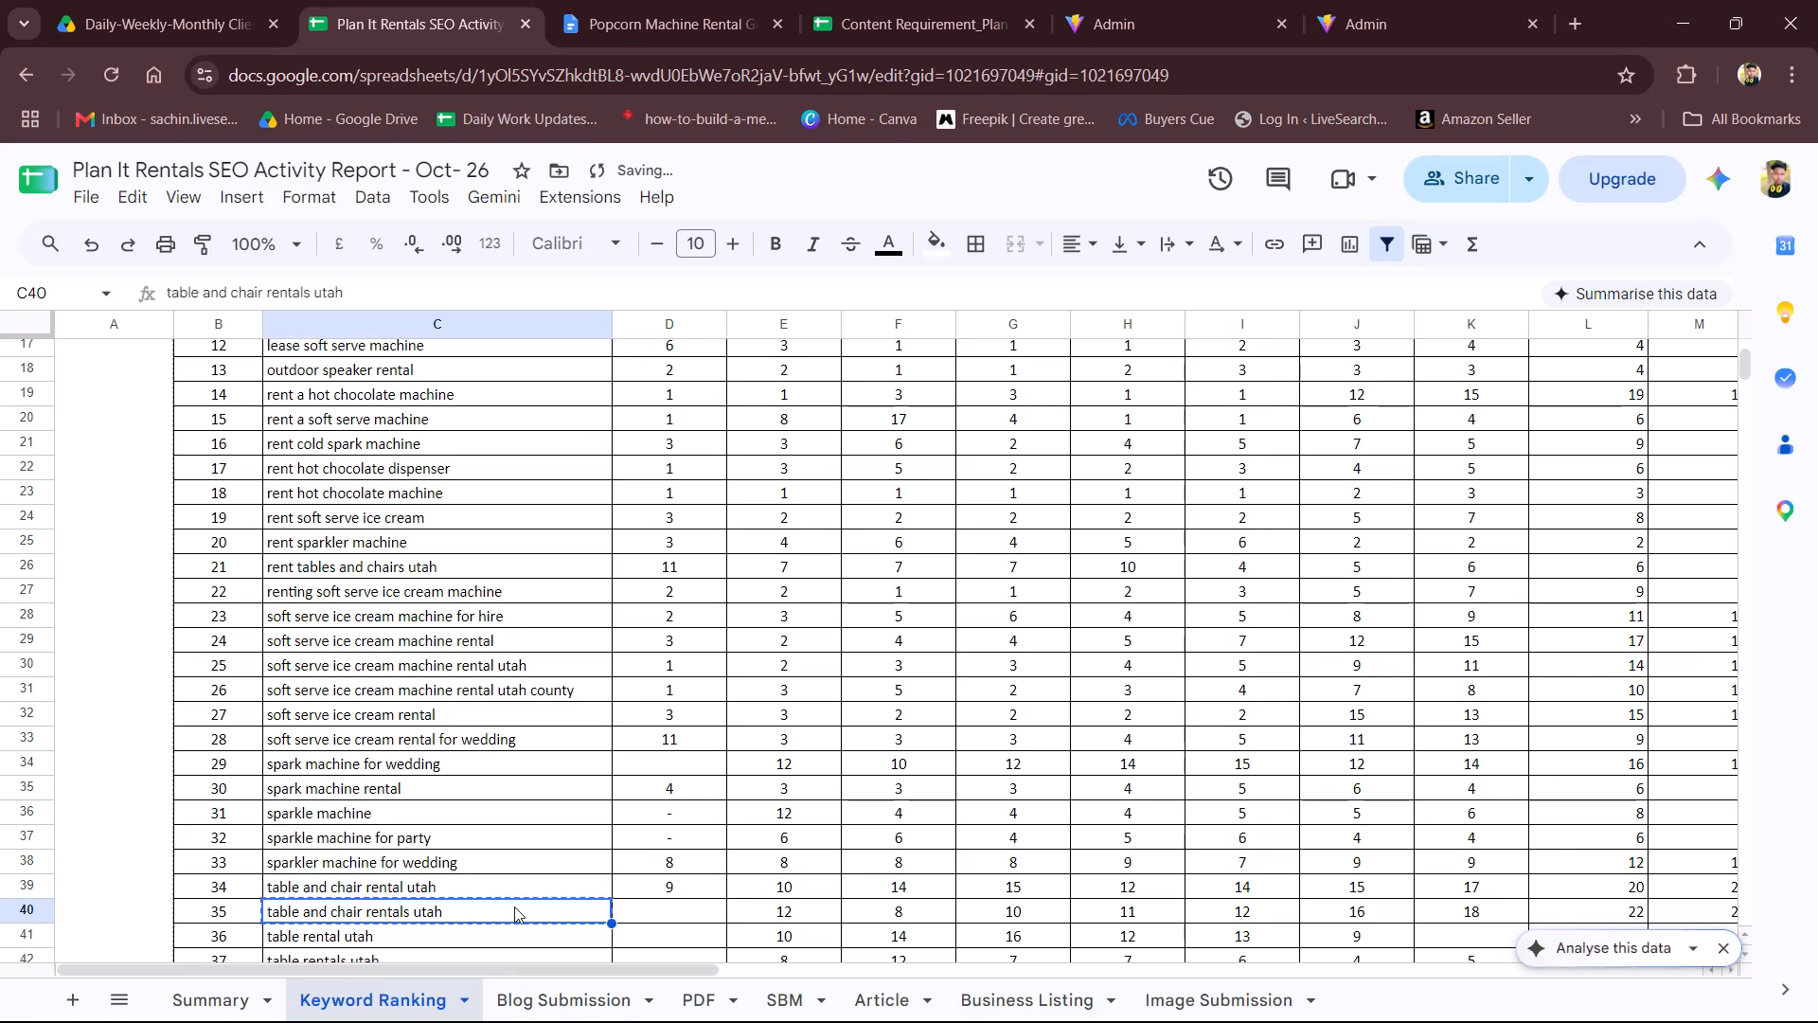
key("alt+Tab")
left_click(472, 196)
key("ctrl+a")
key("ctrl+v")
key("Return")
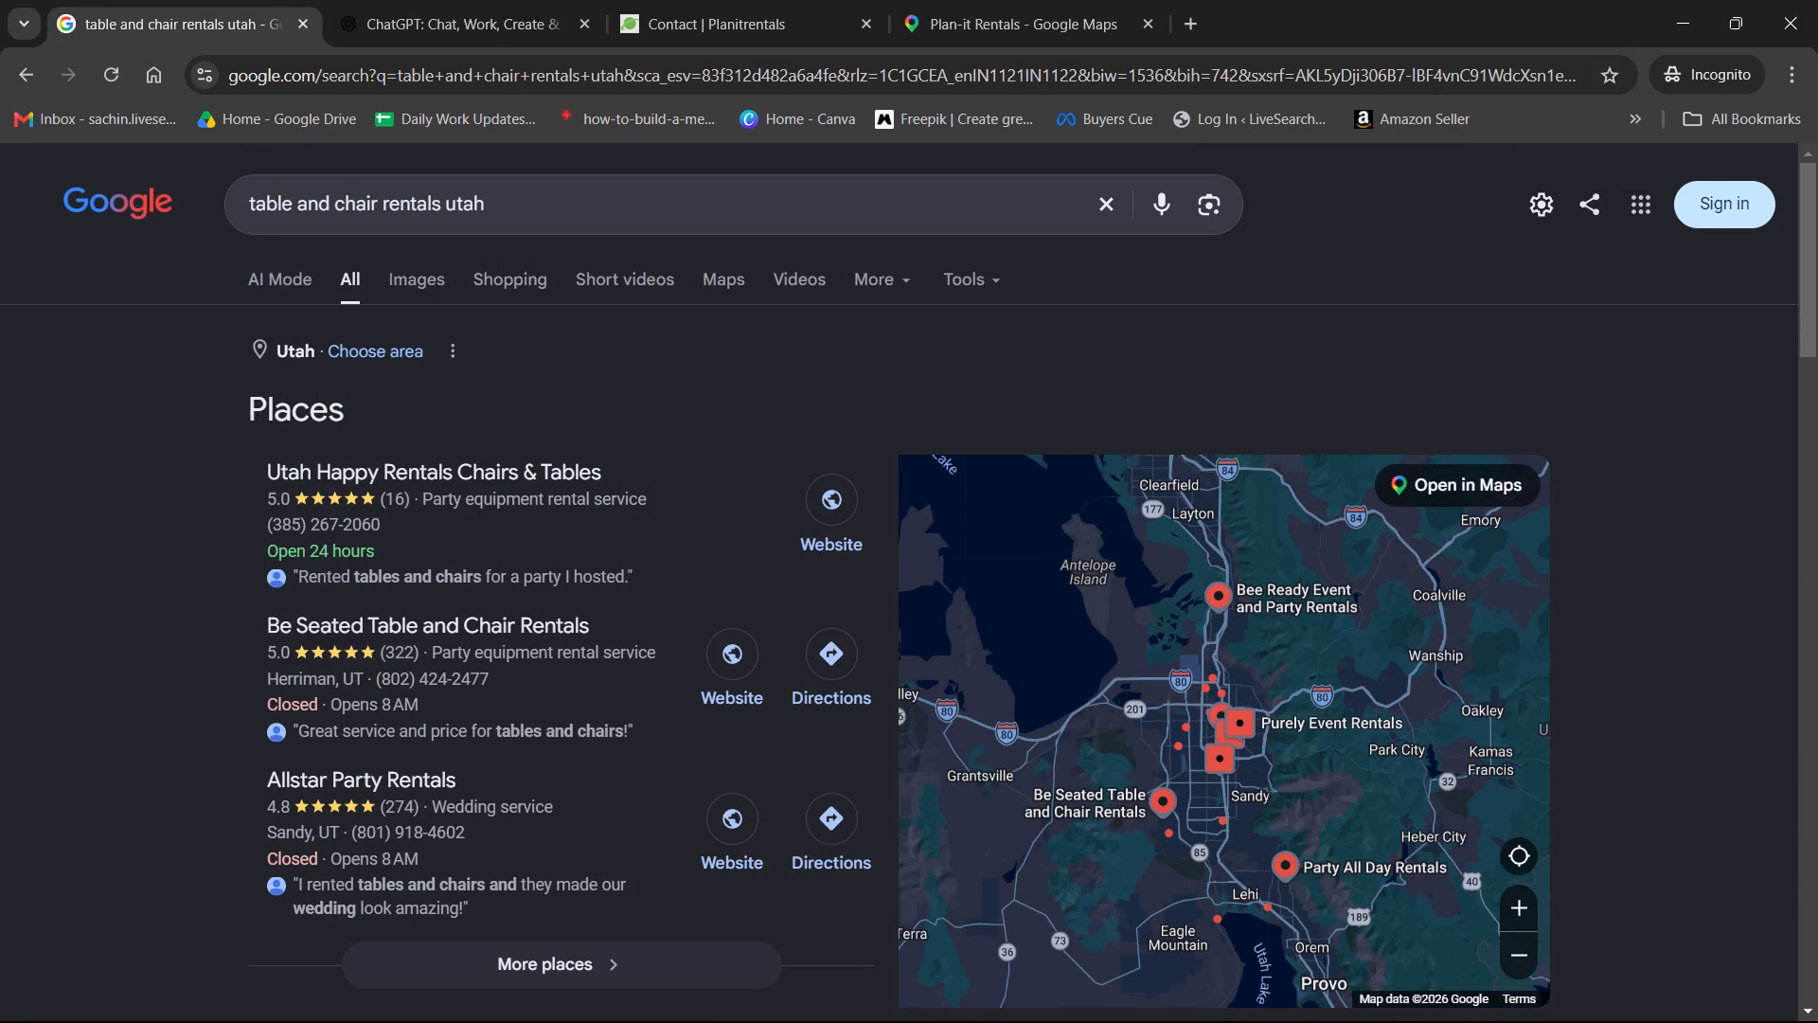
key("ctrl+v")
key("ctrl+f")
scroll(472, 196, "down", 12)
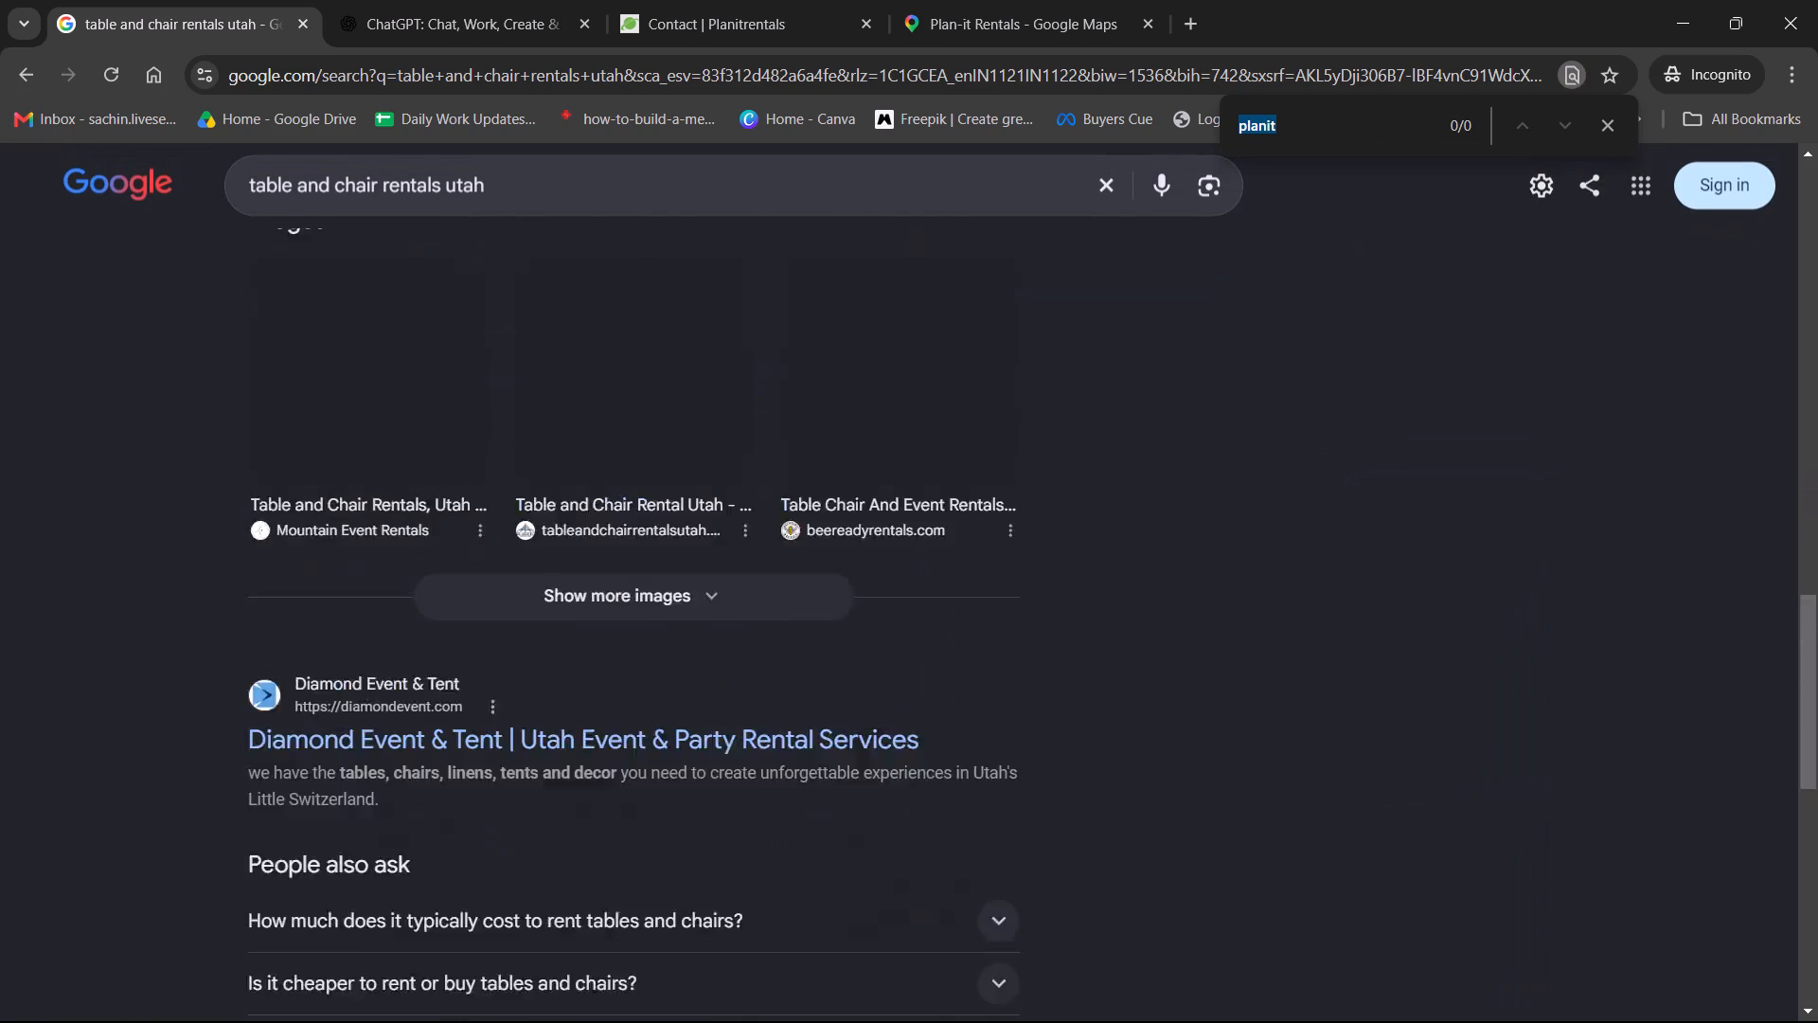
scroll(472, 196, "down", 3)
scroll(472, 196, "up", 11)
scroll(472, 196, "down", 8)
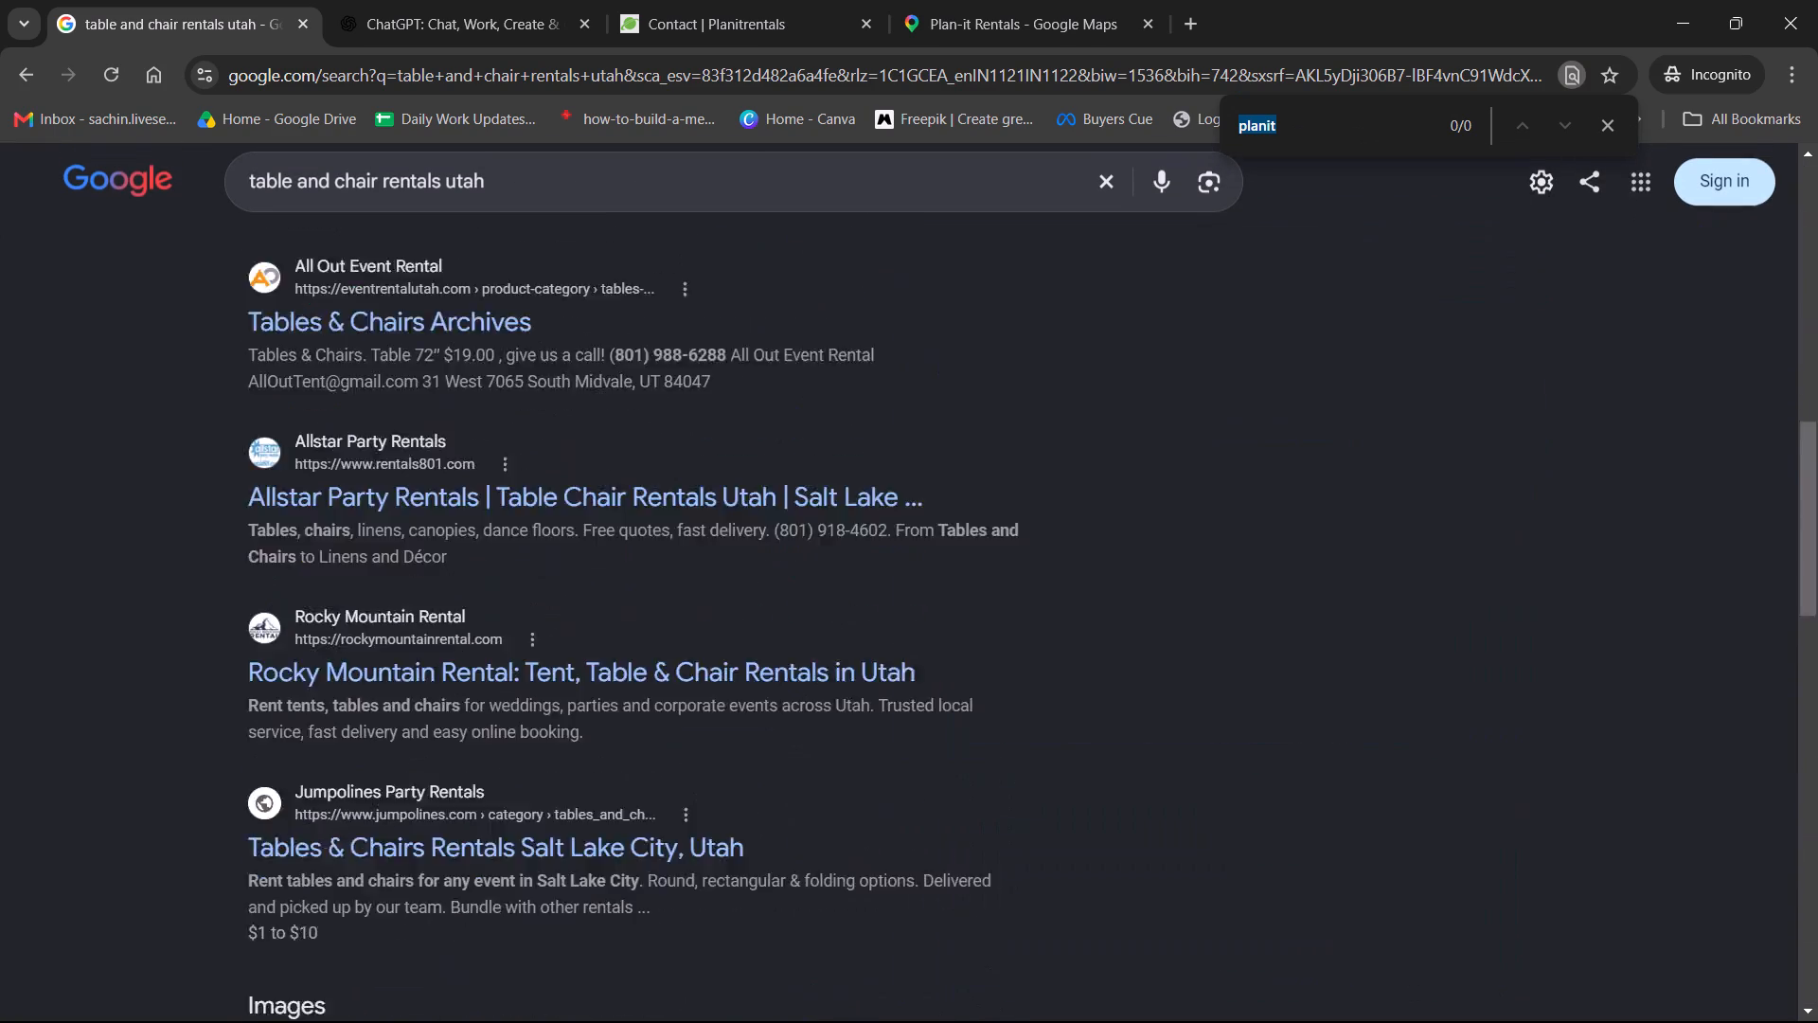
scroll(426, 570, "down", 8)
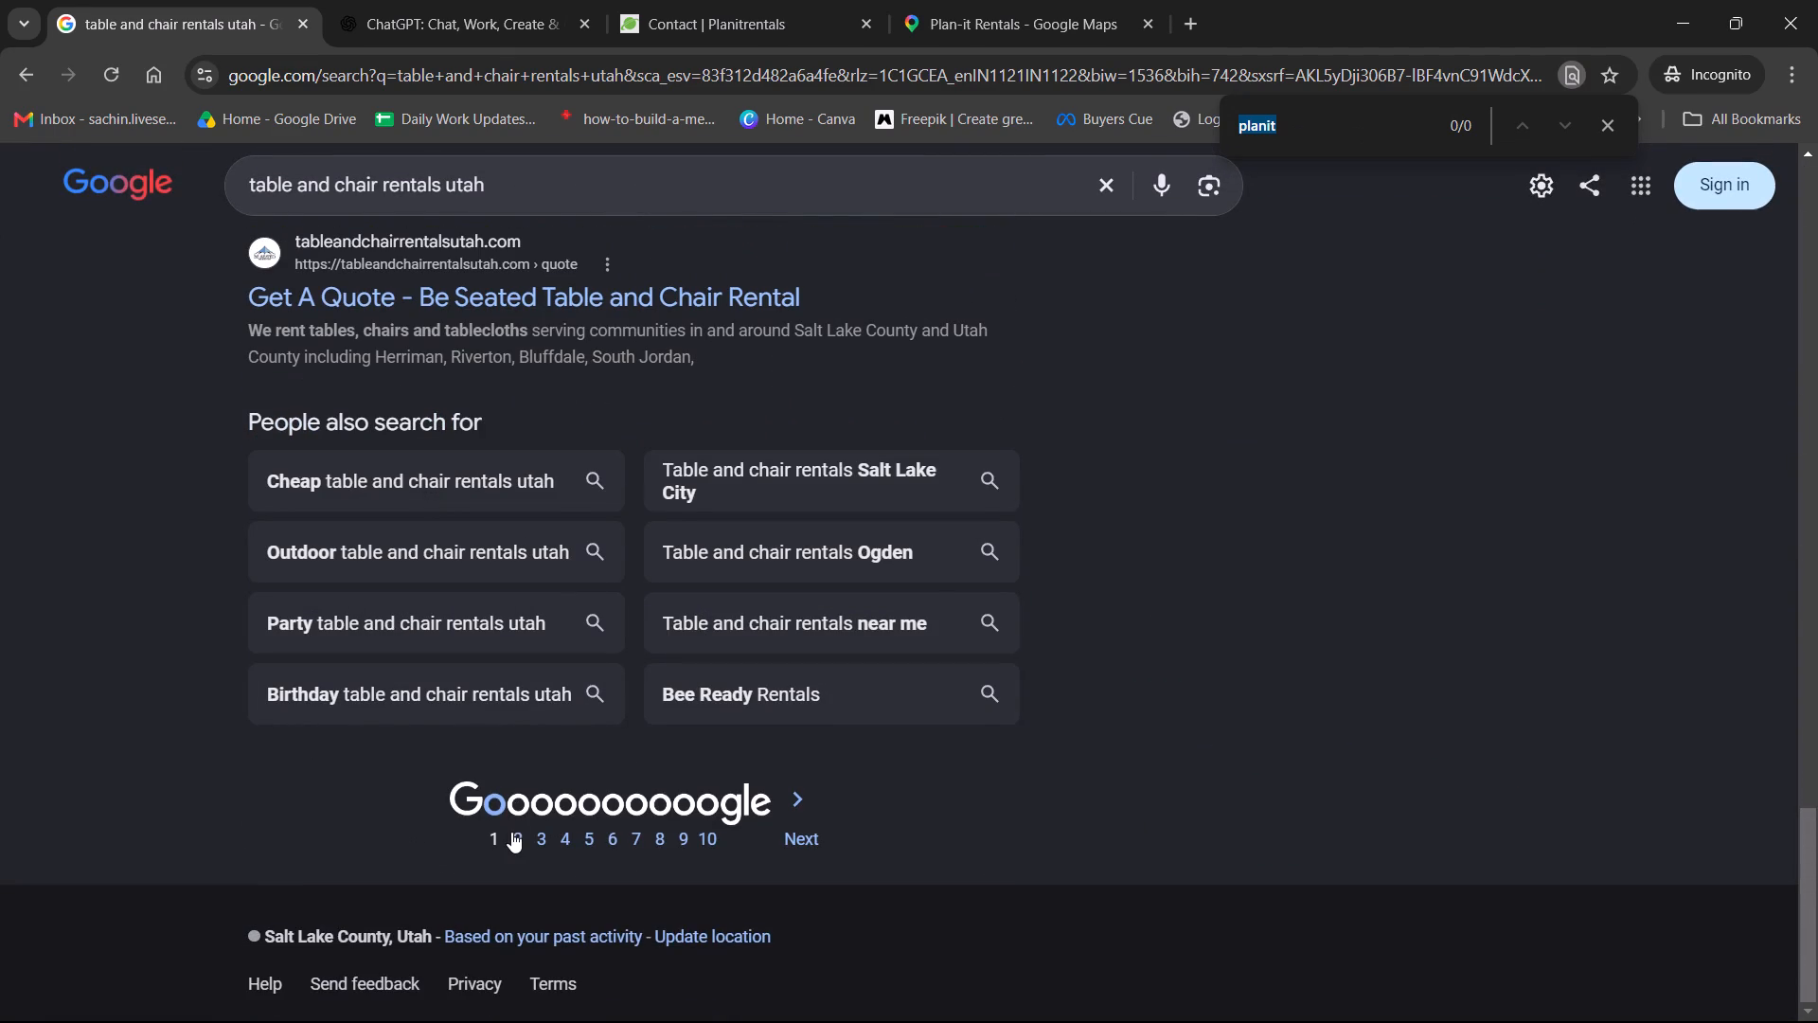
Check the second results page for the planit listing and record 10 for "table and chair rentals utah" in column D.
left_click(515, 840)
key("ctrl+f")
scroll(515, 840, "down", 4)
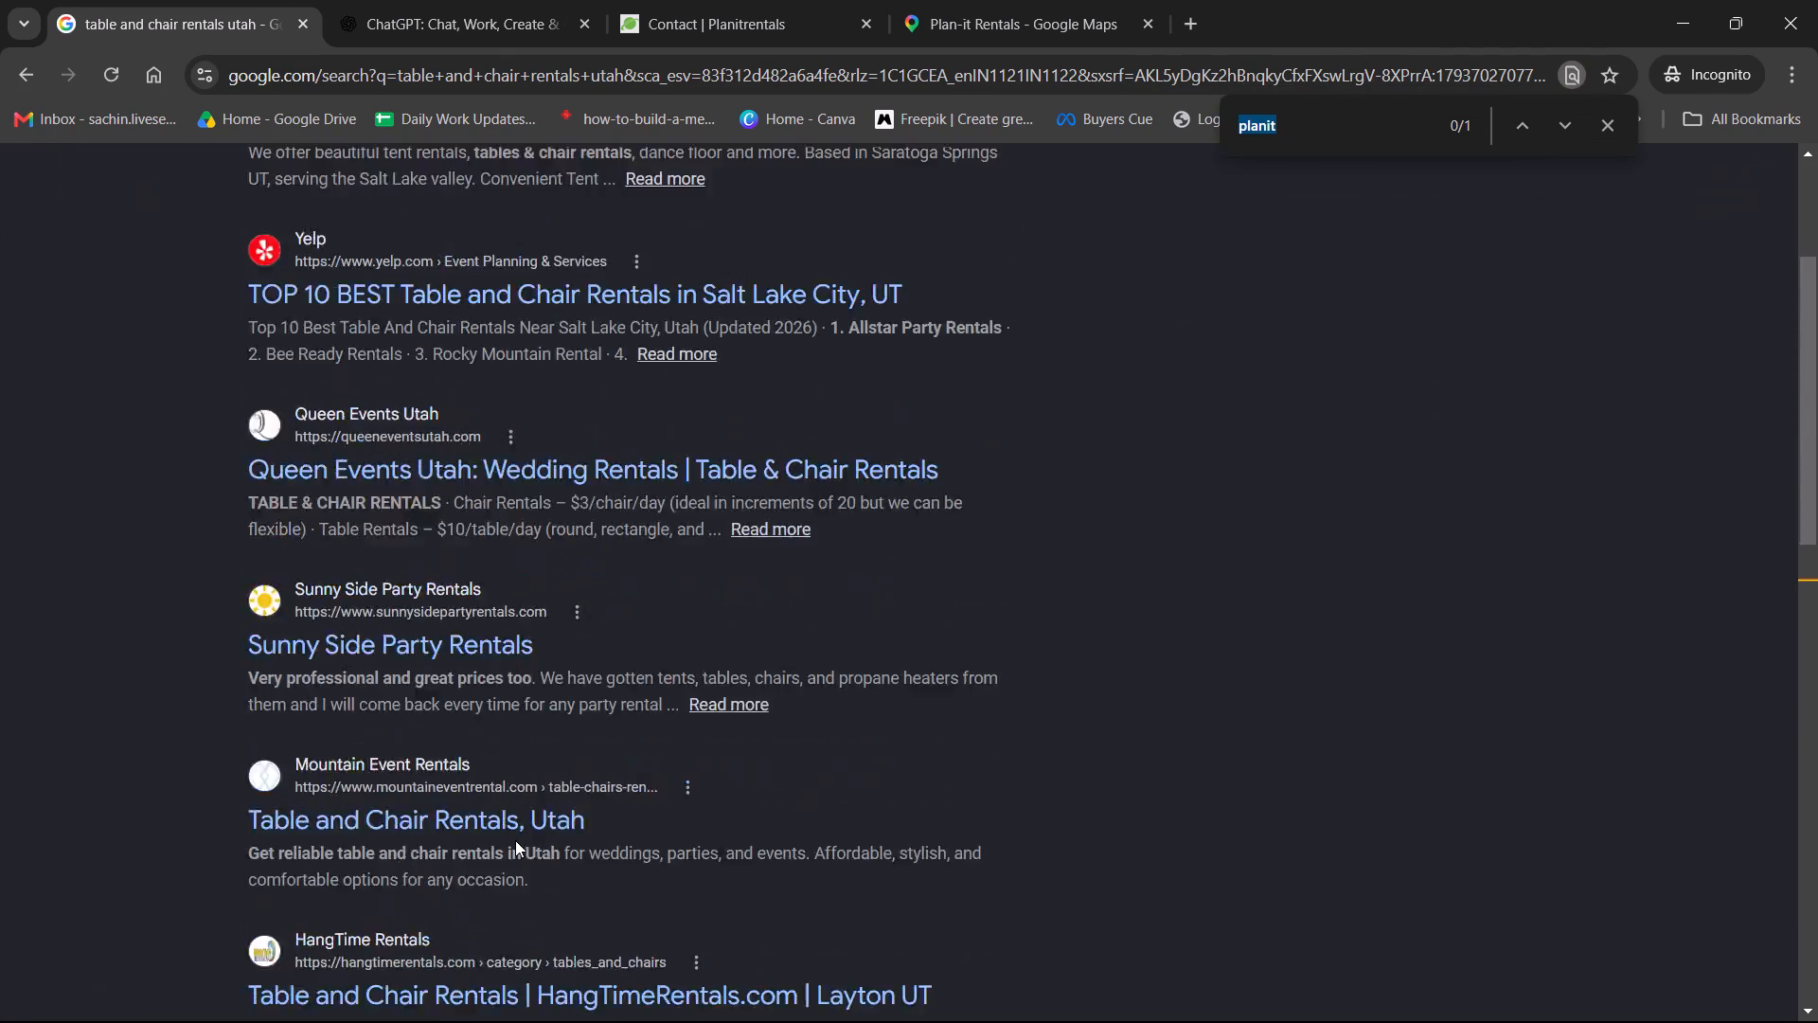
scroll(515, 840, "down", 4)
scroll(515, 840, "up", 9)
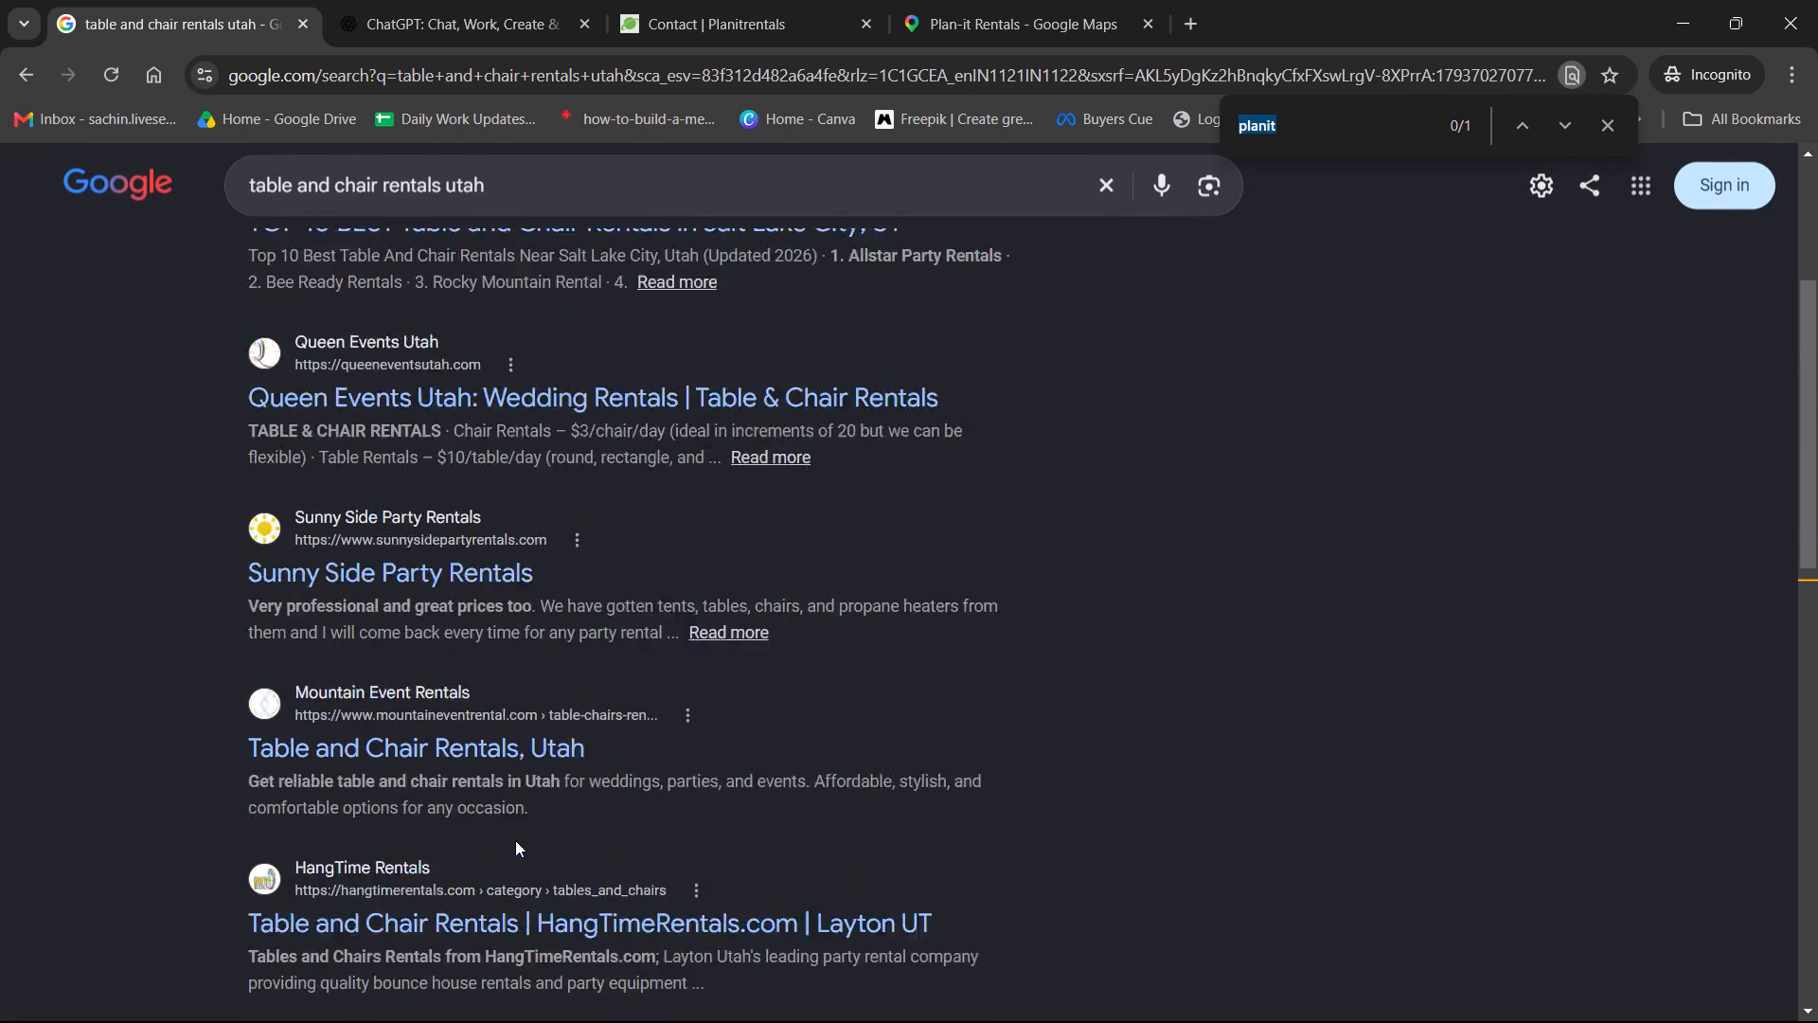
scroll(515, 840, "up", 2)
key("alt+Tab")
key("Tab")
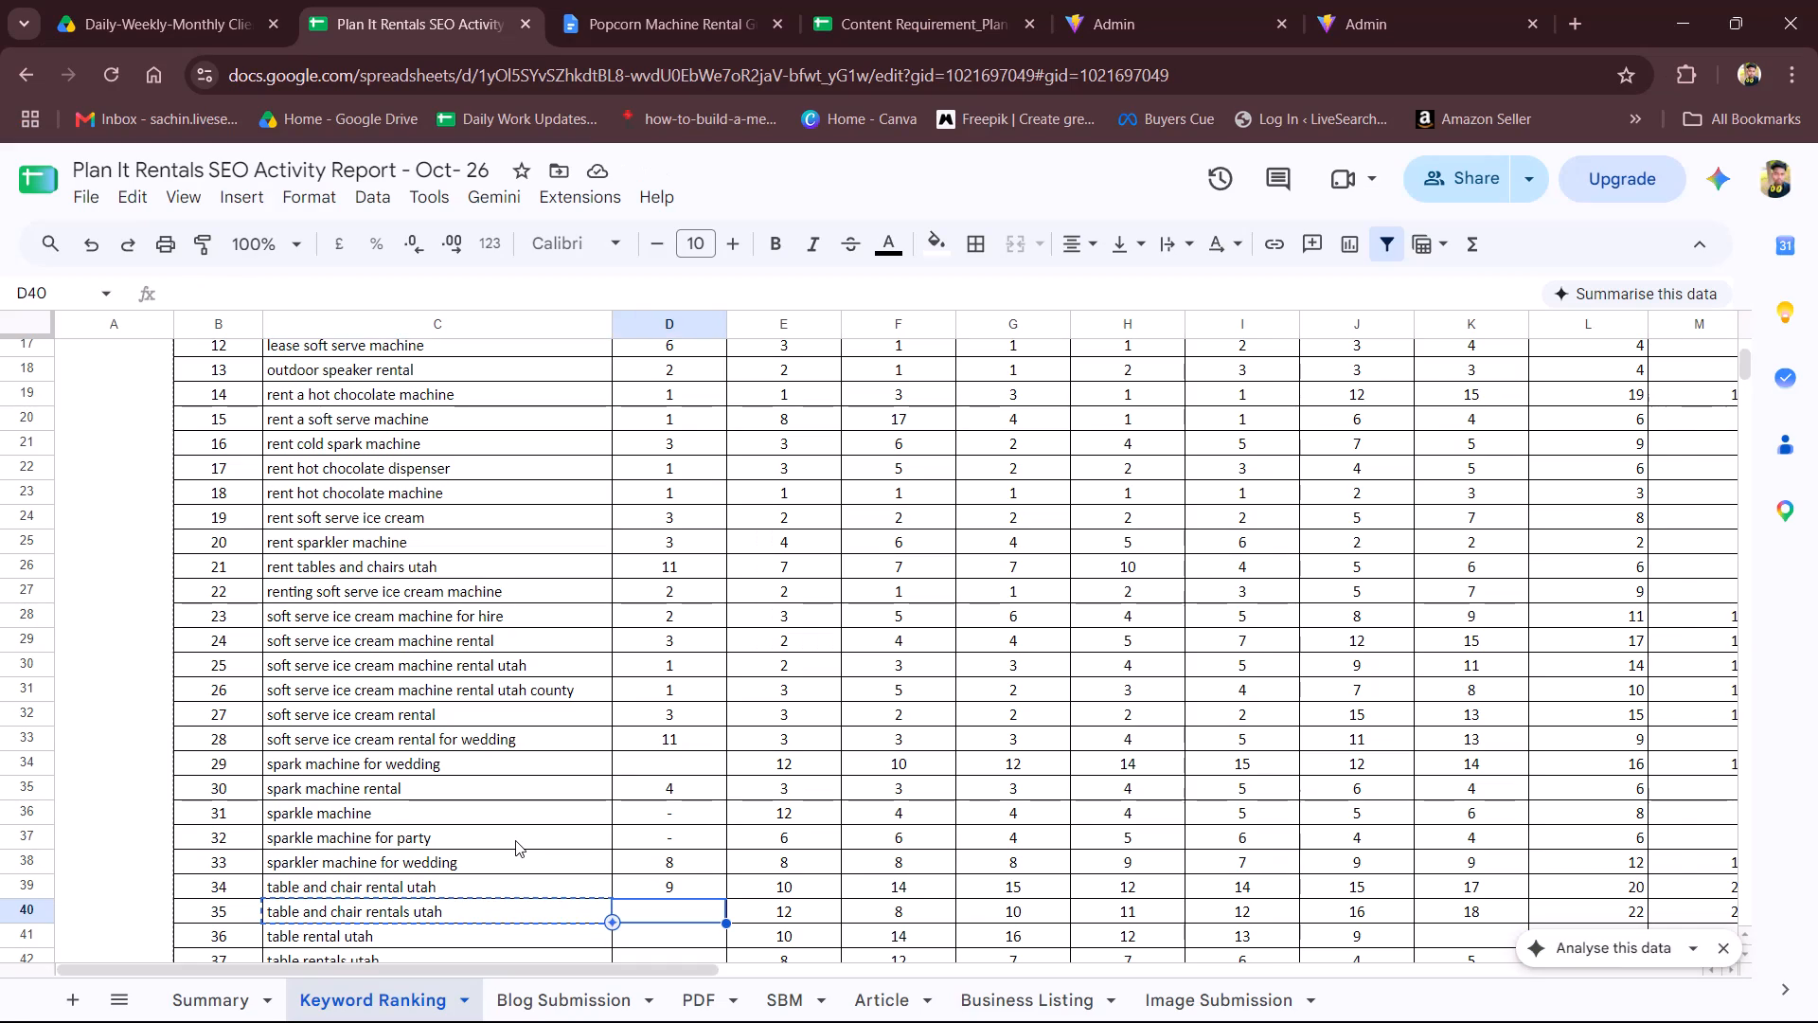
type("10")
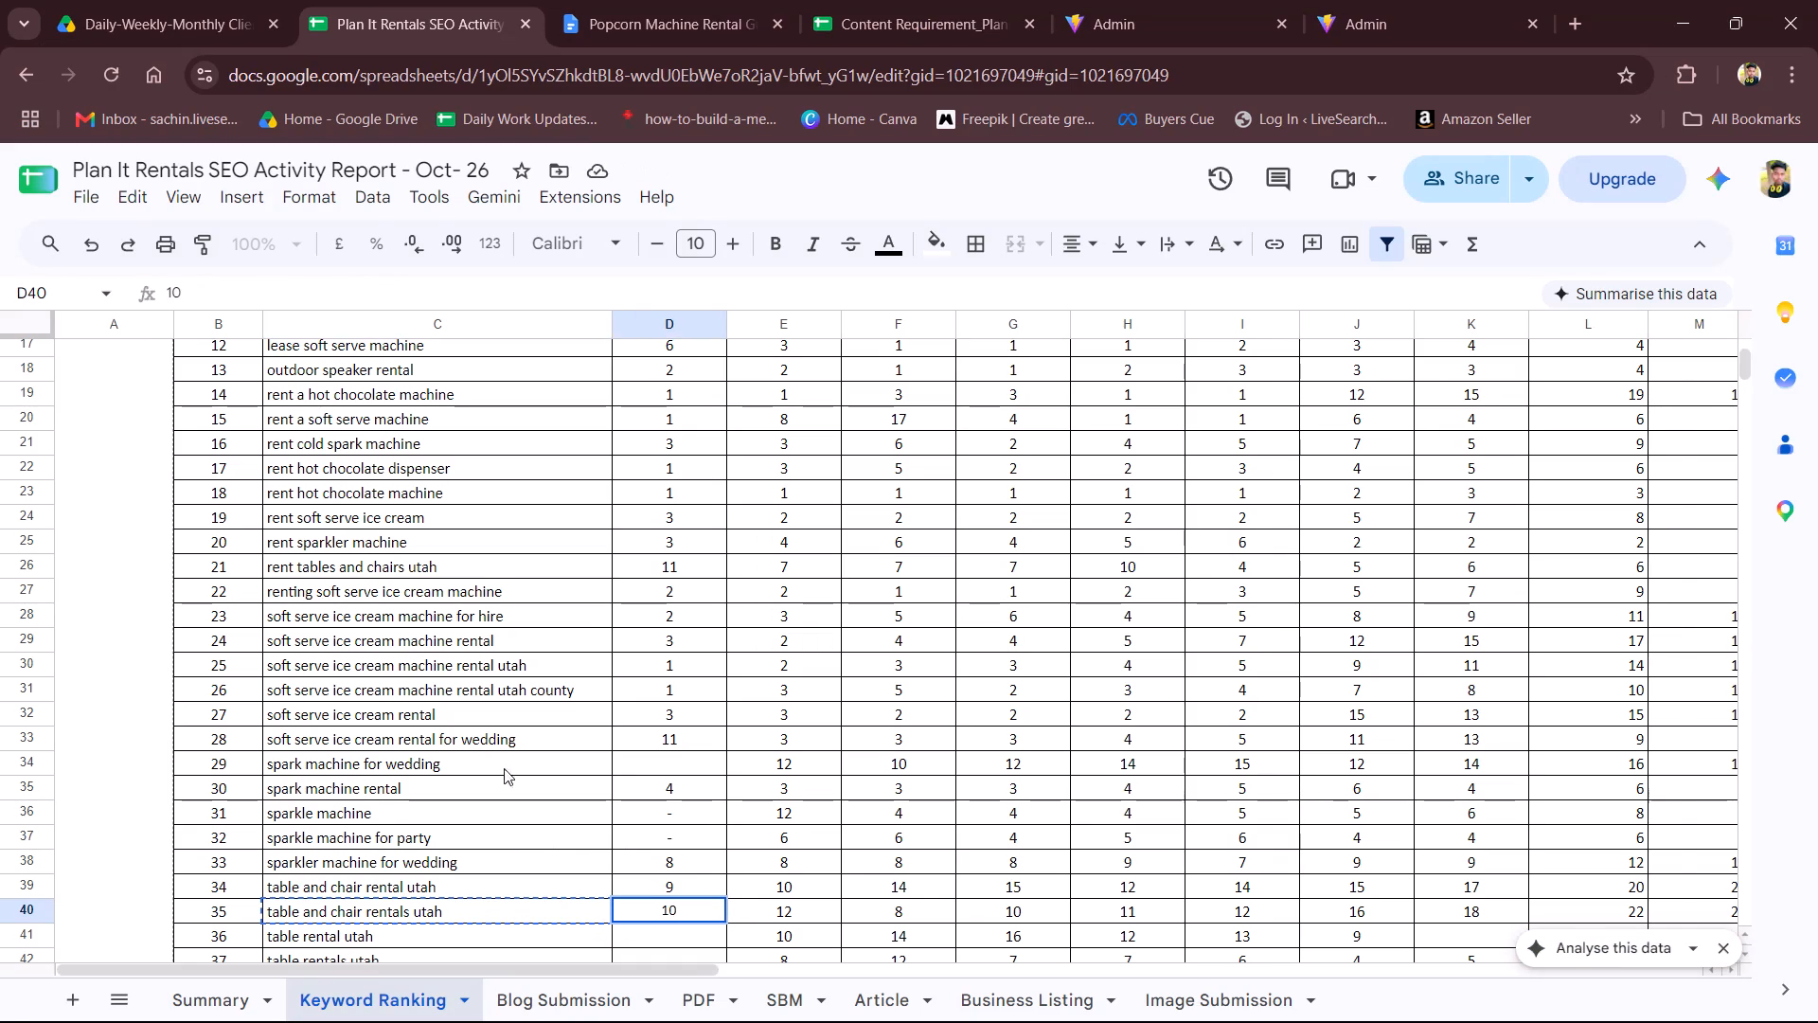
Search Google for "table rental utah", look for the planit listing, and record 7 for that keyword in column D.
scroll(122, 514, "down", 5)
scroll(513, 427, "up", 1)
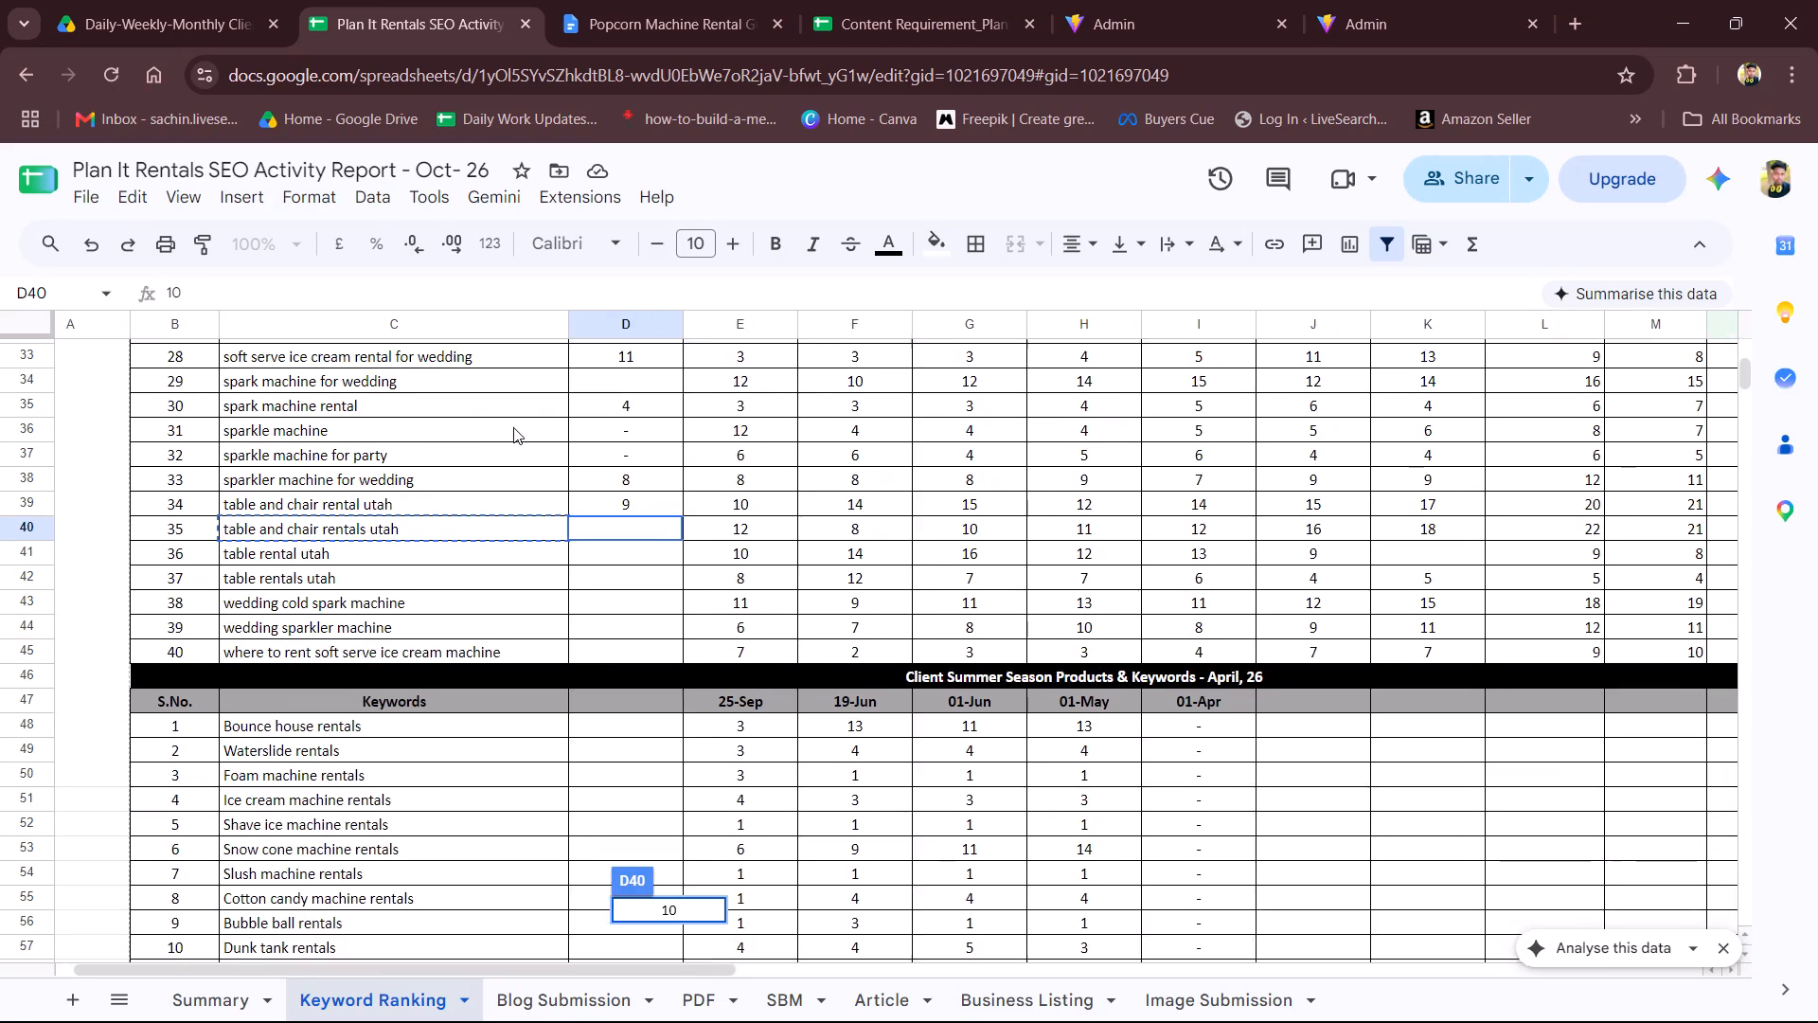
scroll(513, 427, "up", 1)
left_click(428, 589)
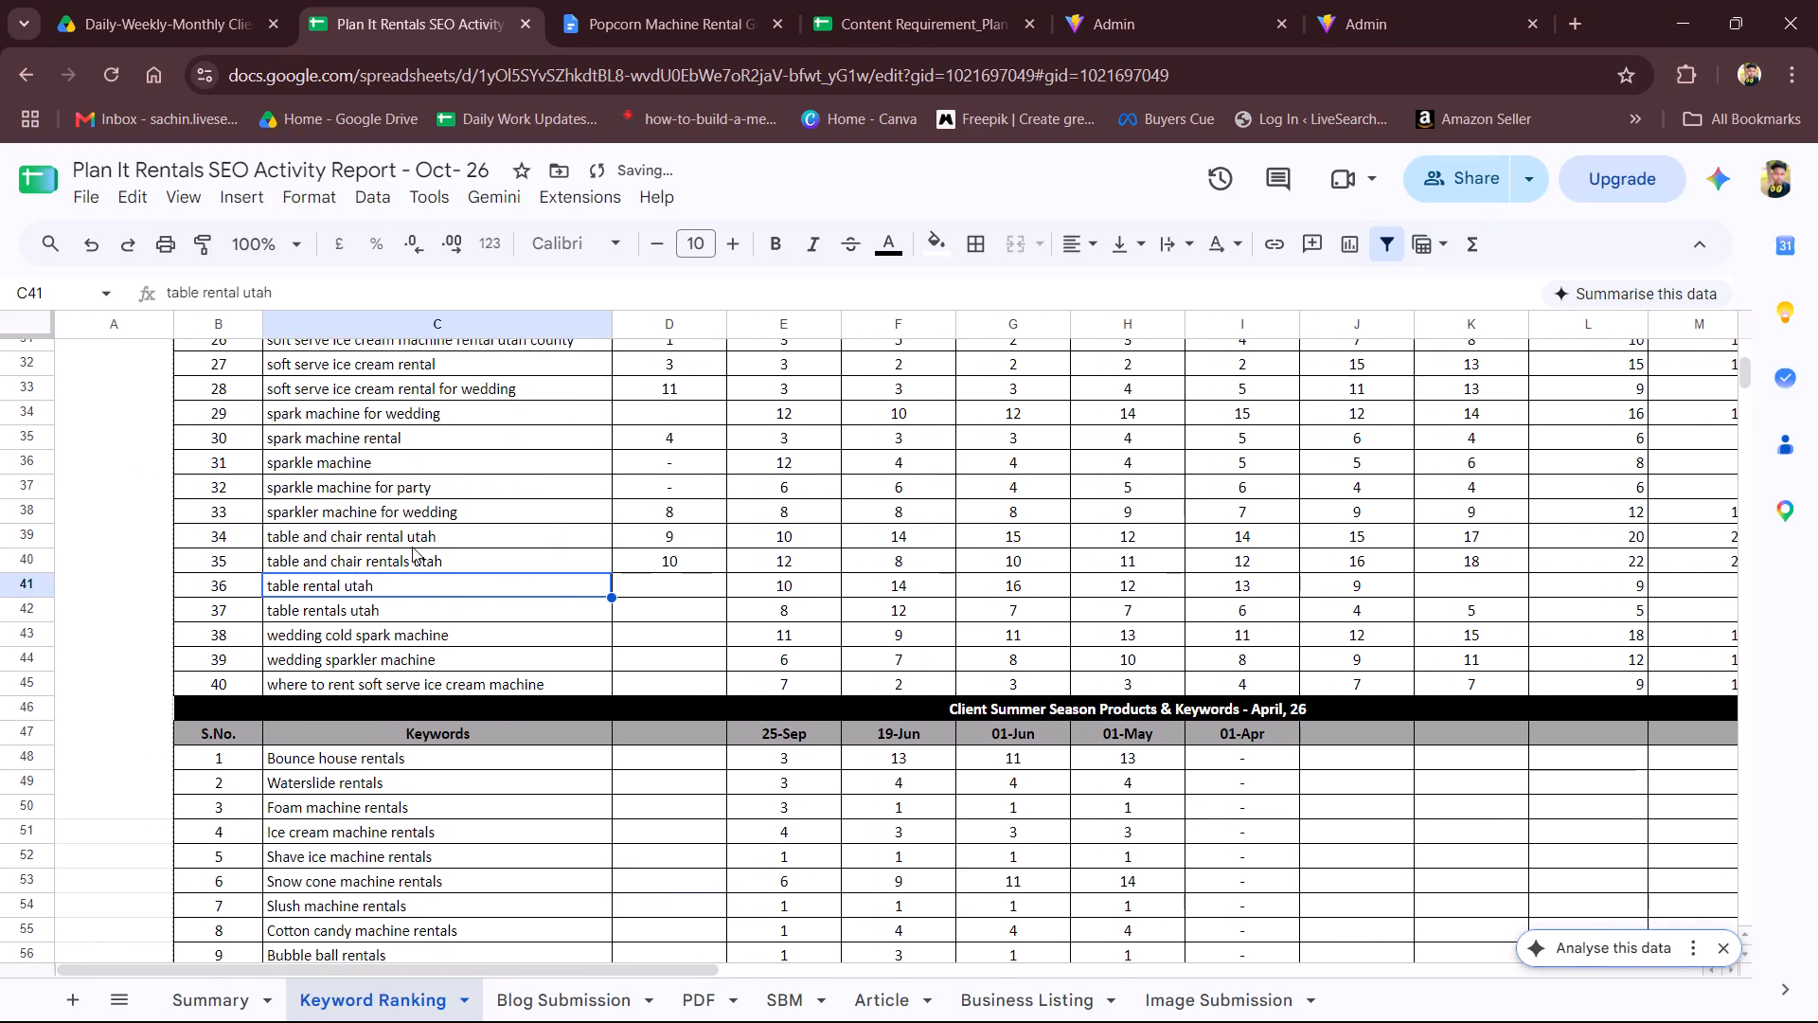
key("ctrl+c")
key("alt+Tab")
left_click(345, 90)
key("ctrl+v")
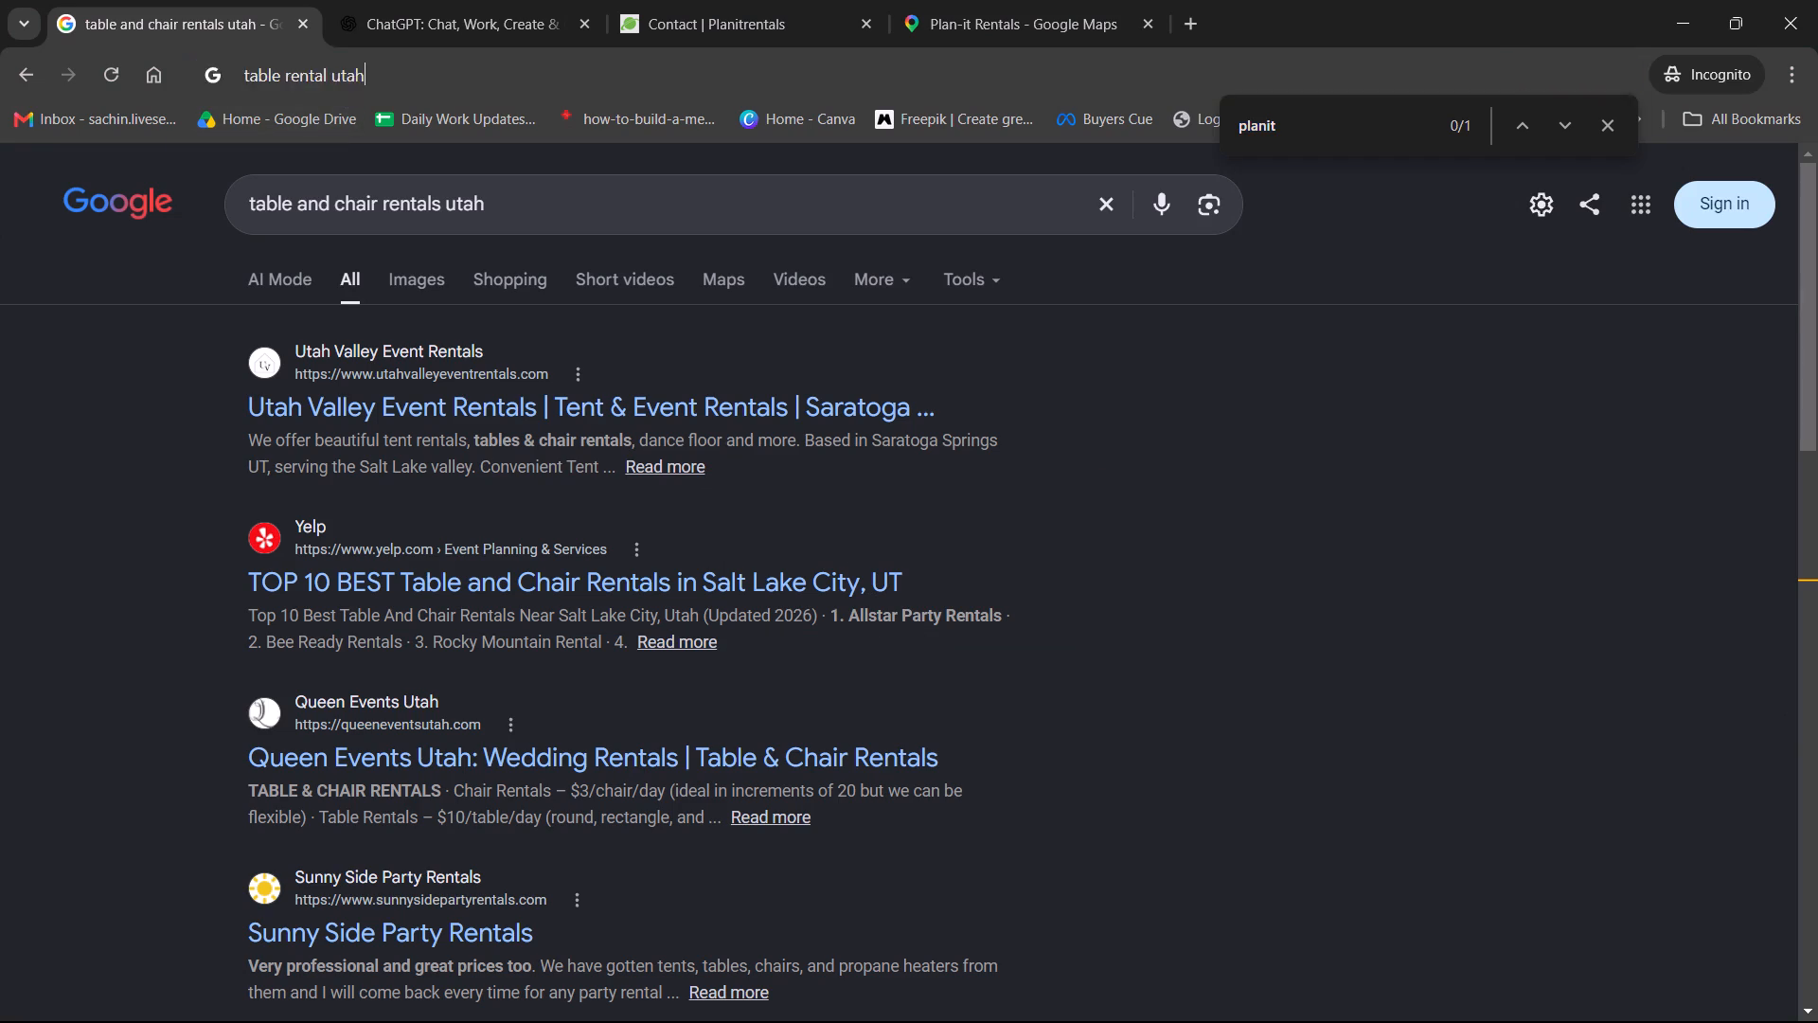
key("Return")
key("ctrl+f")
scroll(454, 575, "down", 18)
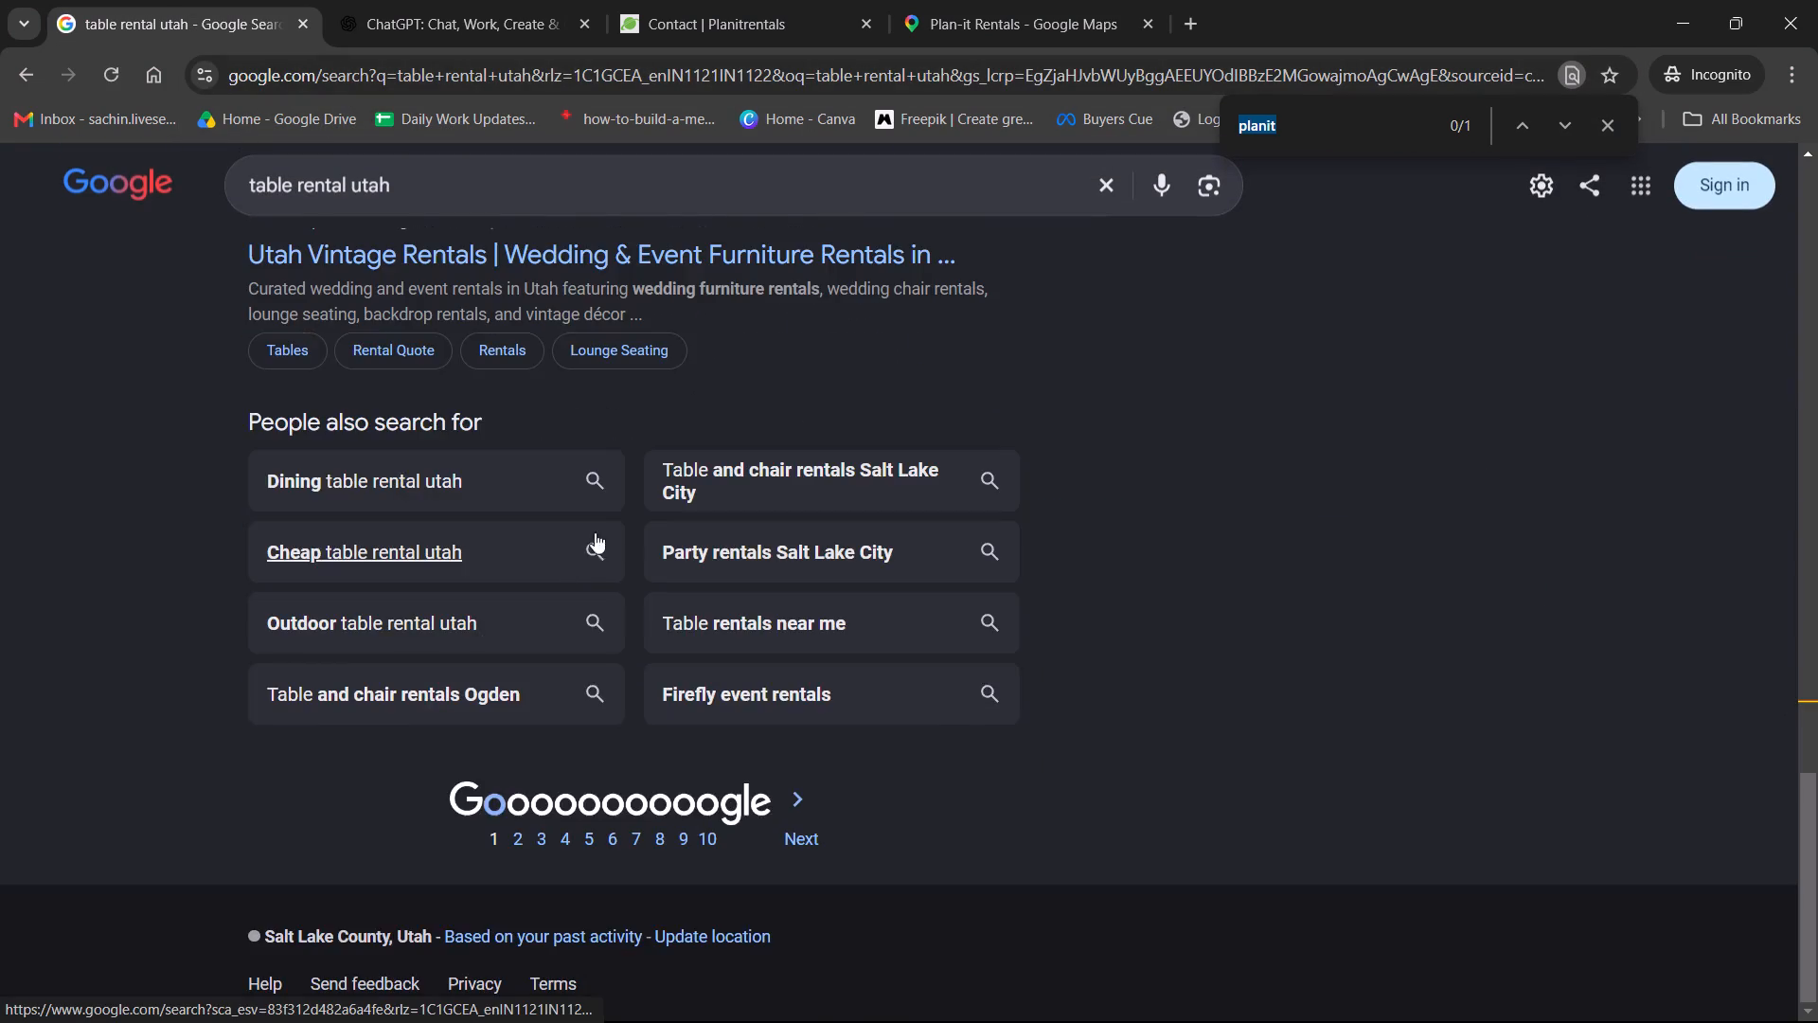
scroll(600, 518, "up", 5)
scroll(600, 518, "down", 4)
key("alt+Tab")
key("Tab")
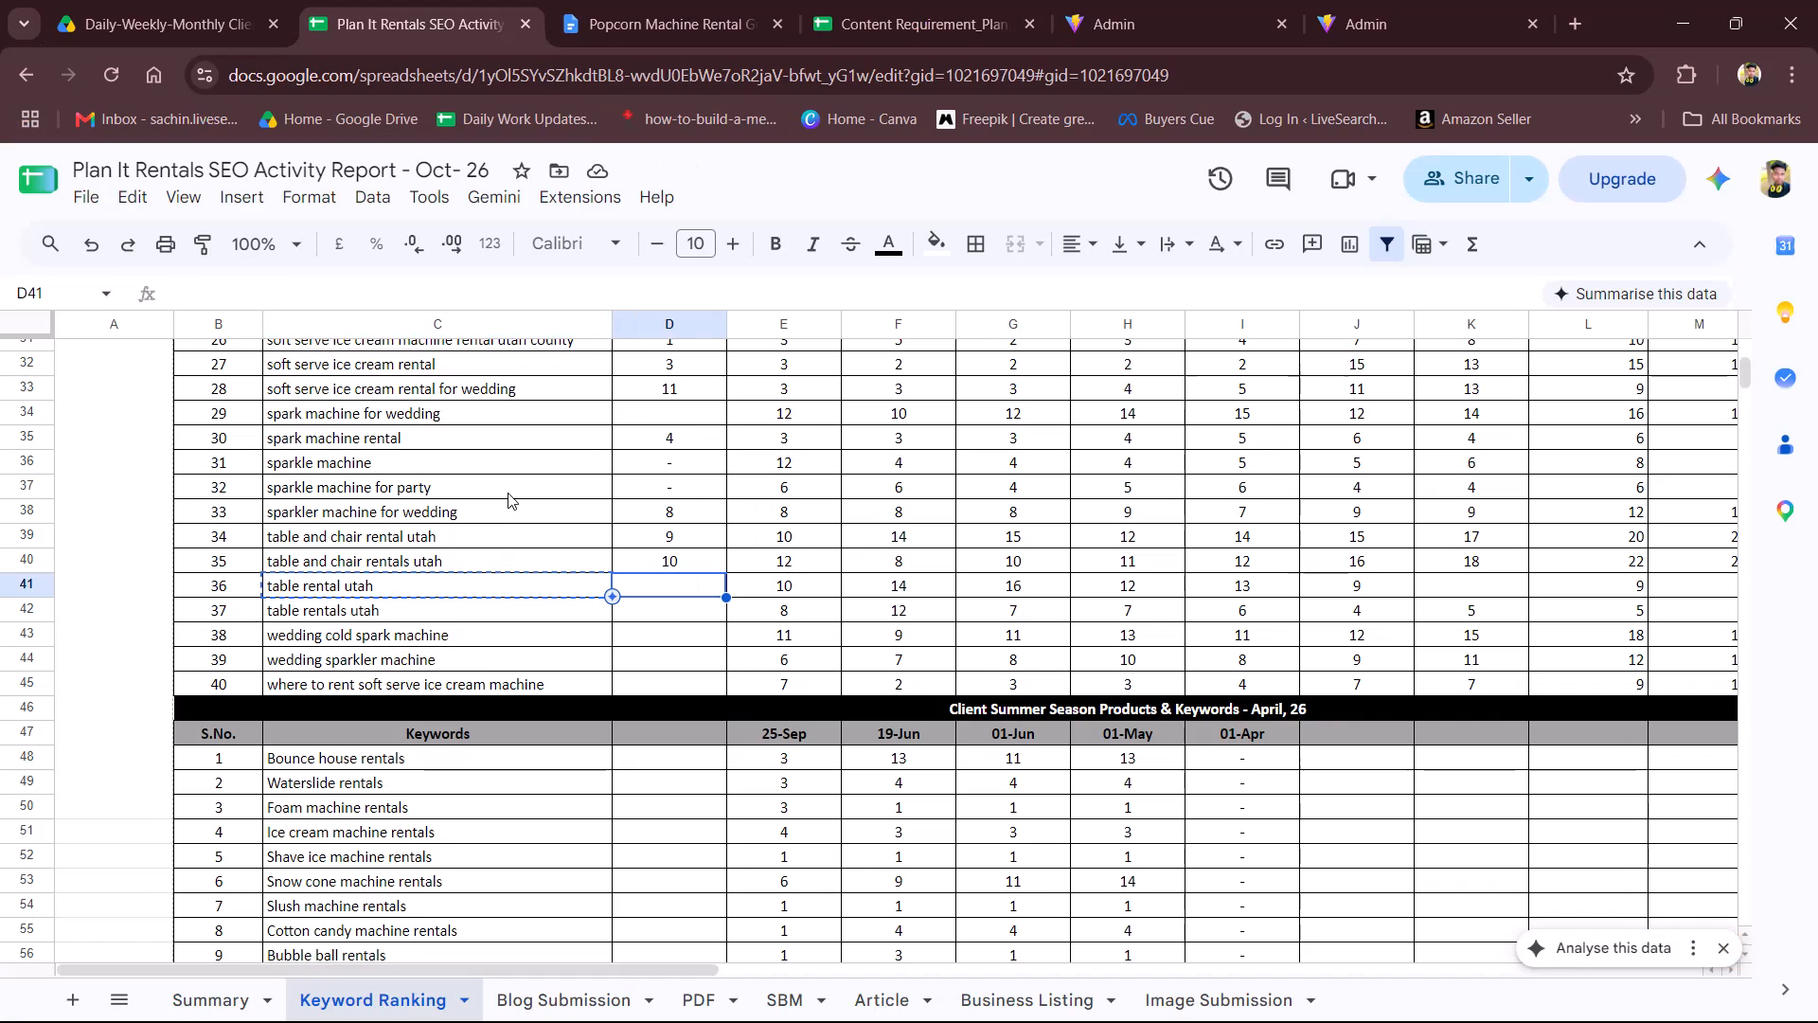
key("7")
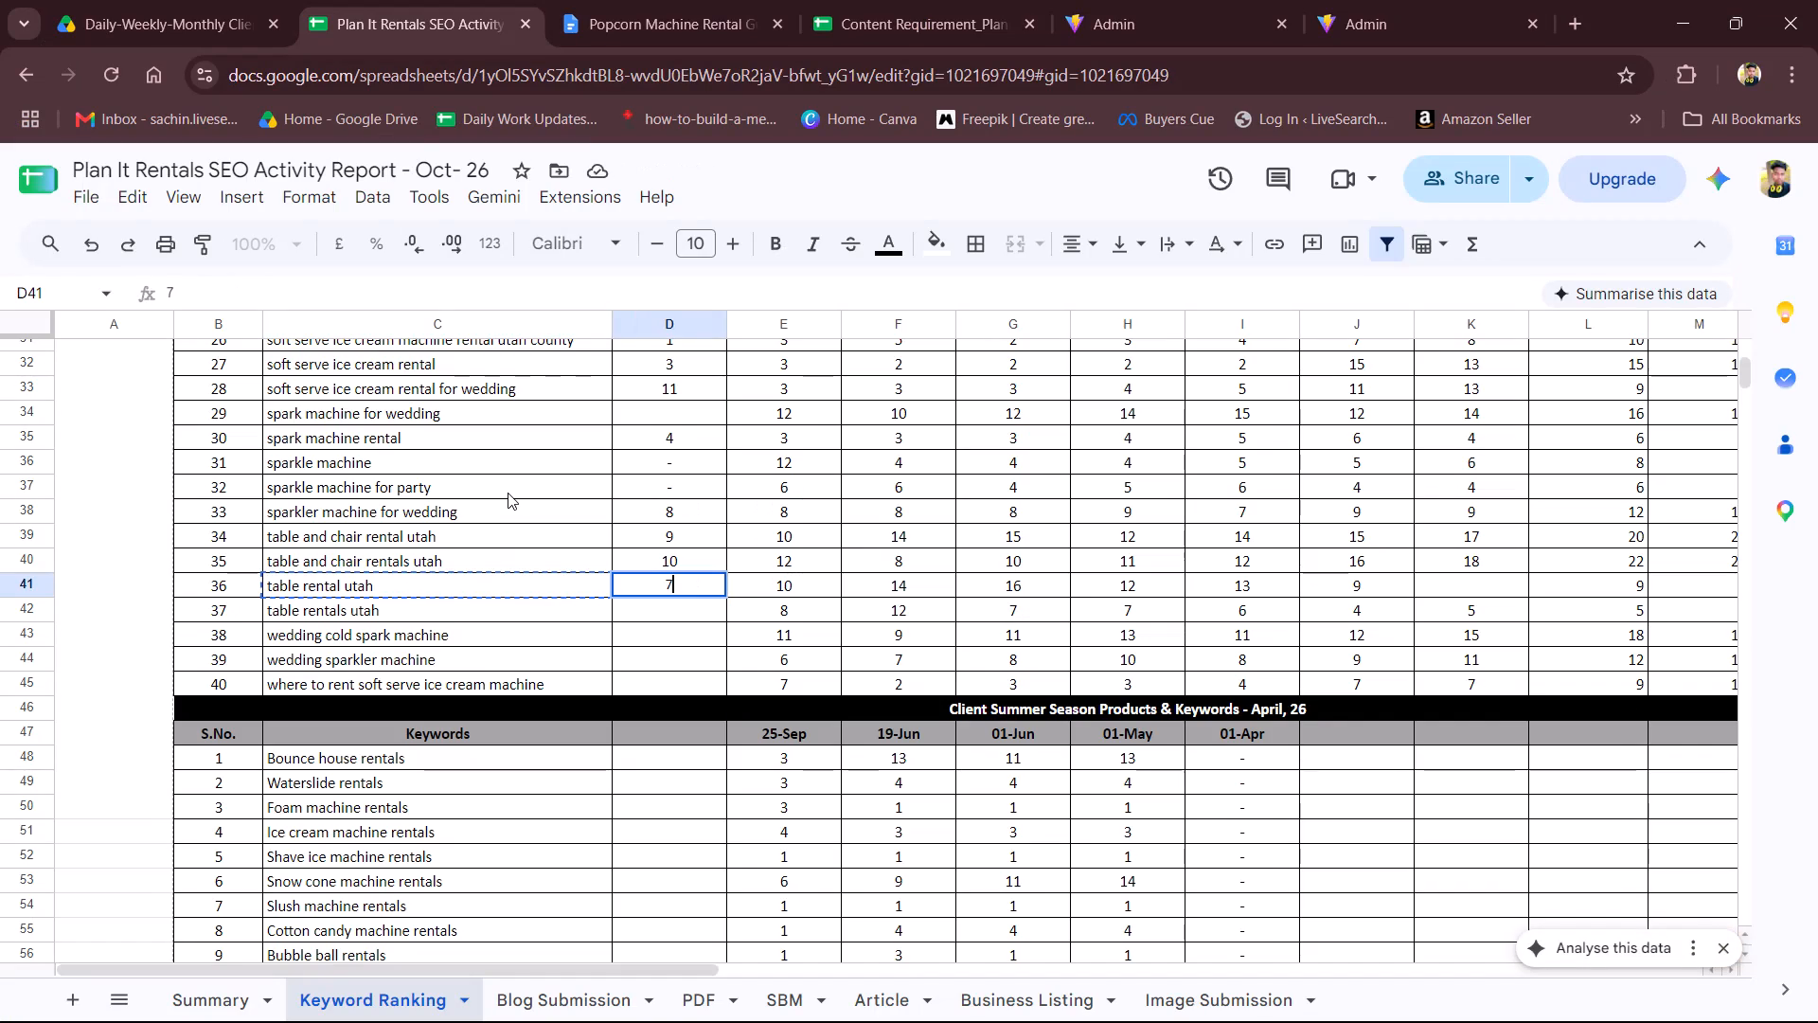
Search Google for "table rentals utah", look for the planit listing, and record 8 for that keyword in column D.
left_click(420, 615)
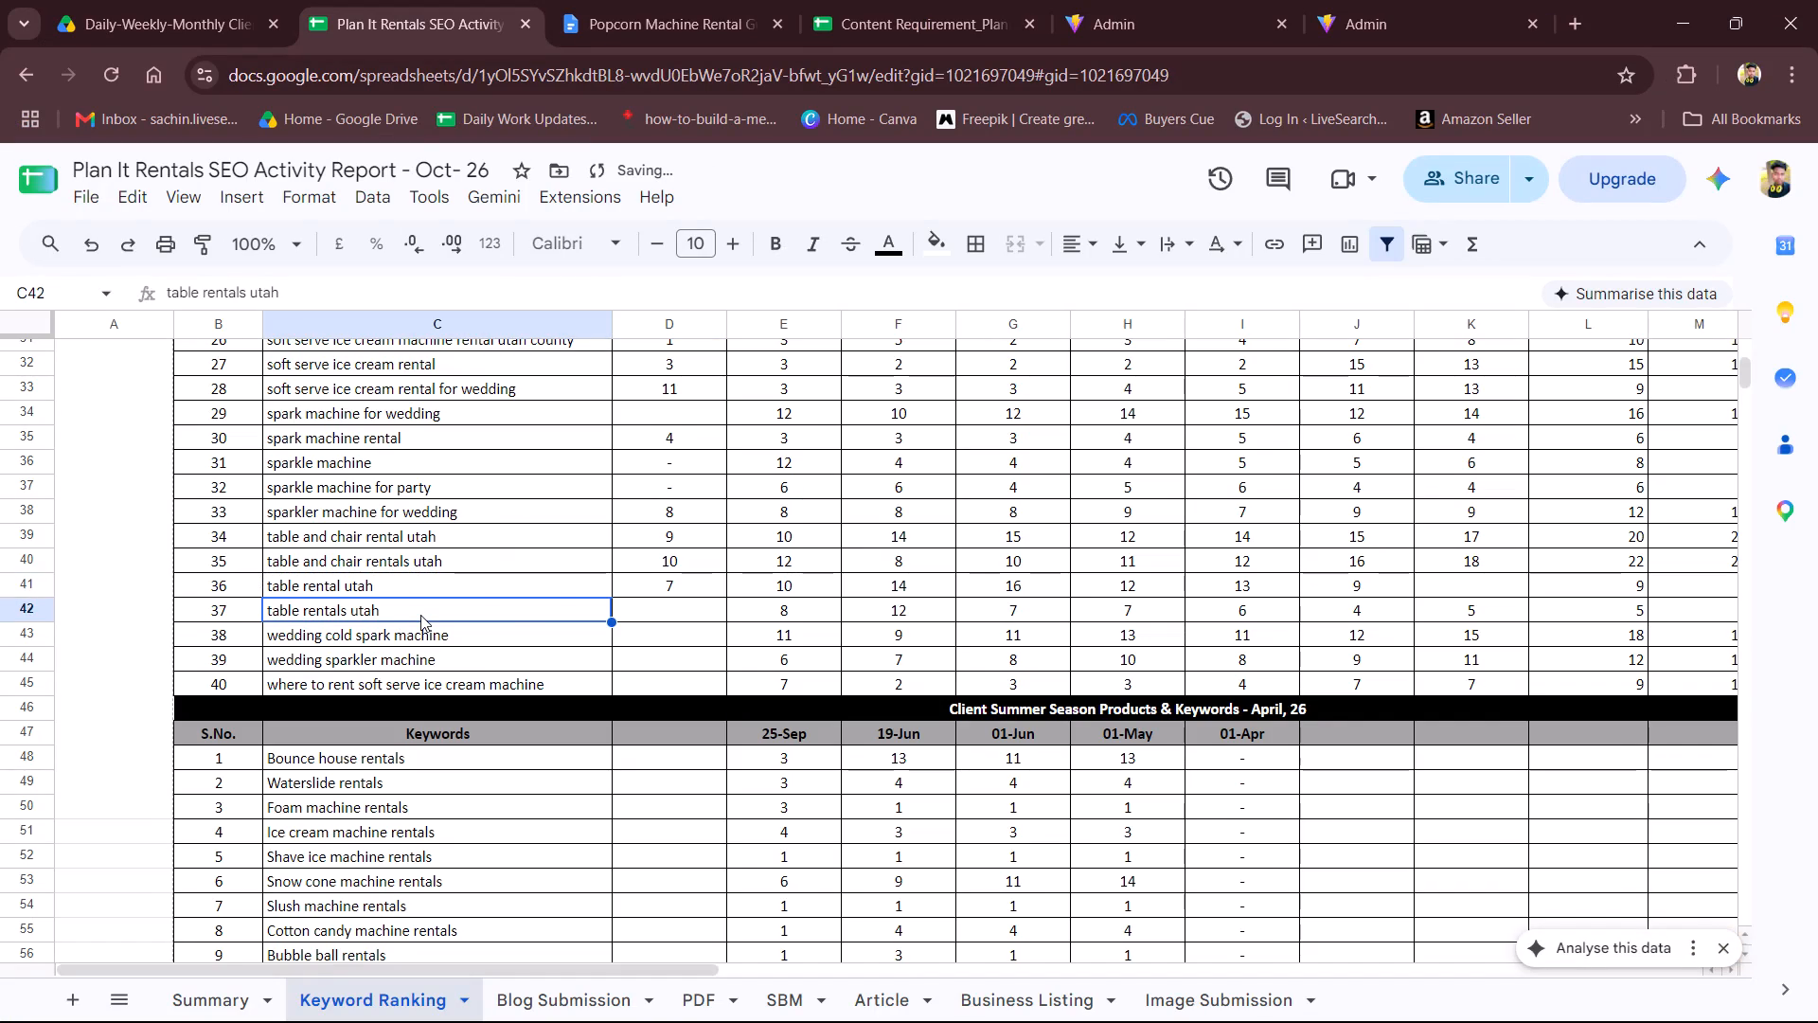
key("ctrl+c")
key("alt+Tab")
left_click(378, 76)
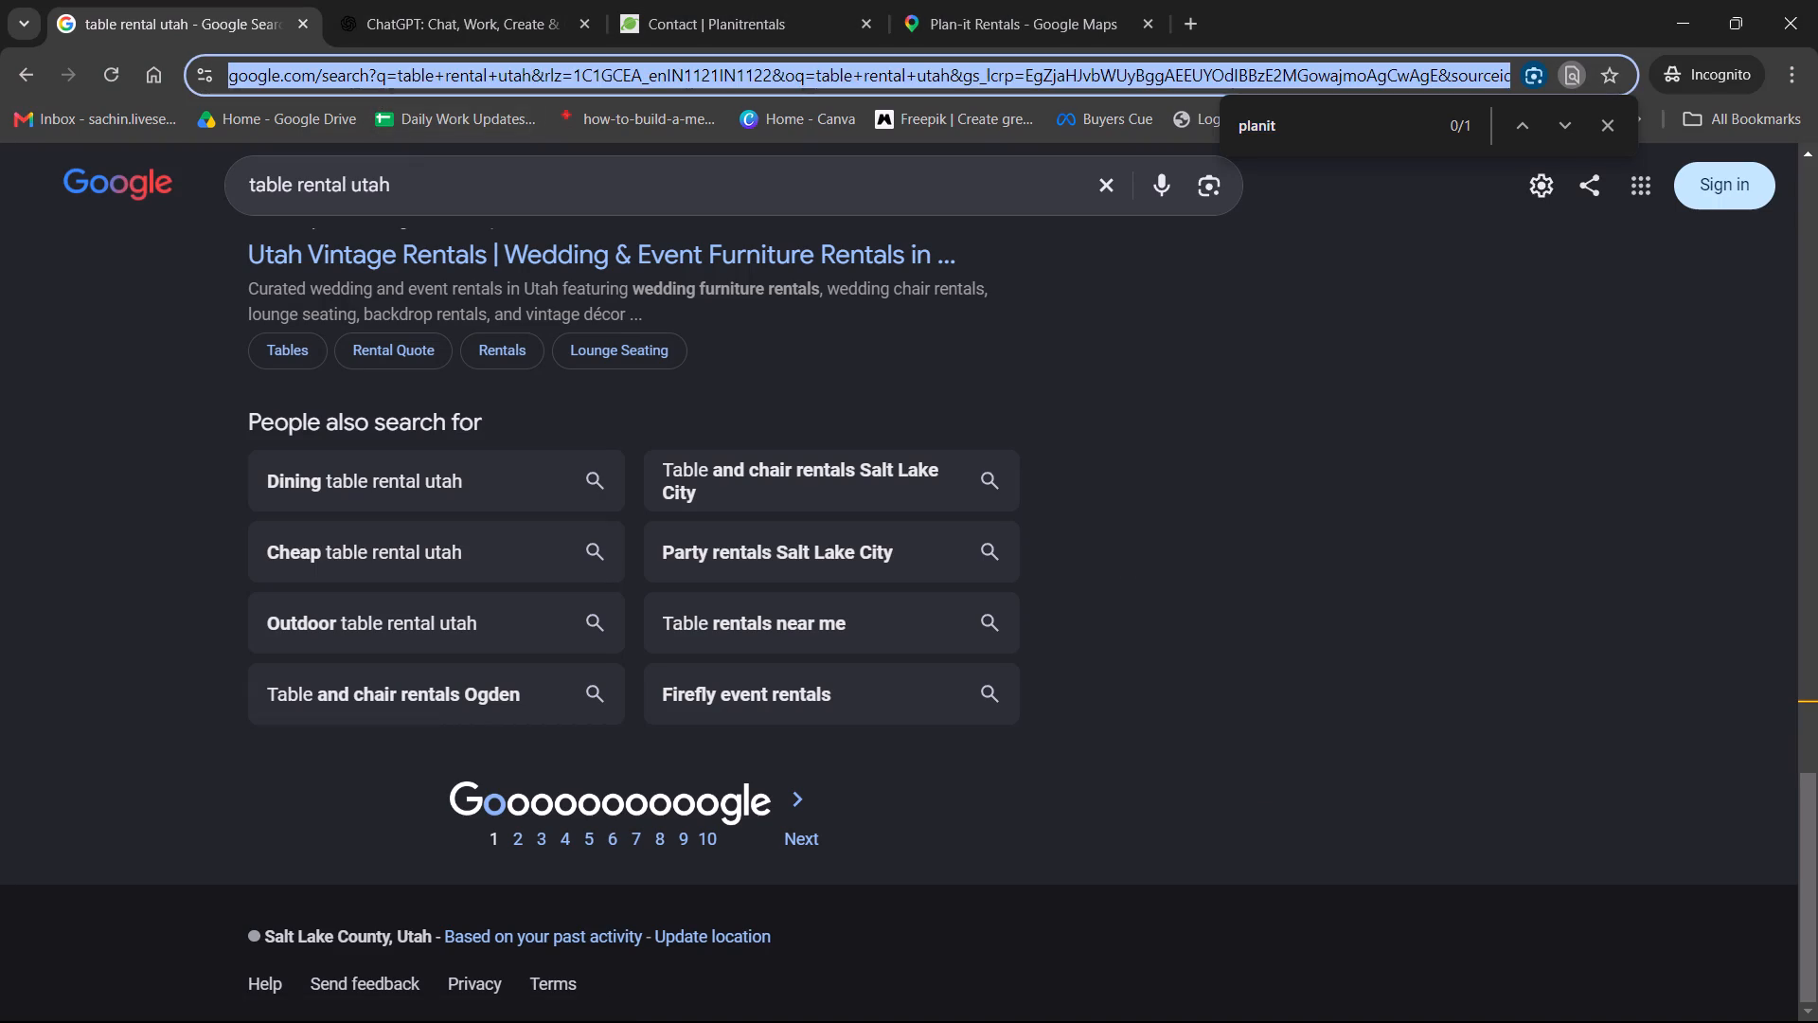
key("ctrl+v")
key("Return")
key("ctrl+f")
scroll(536, 514, "down", 16)
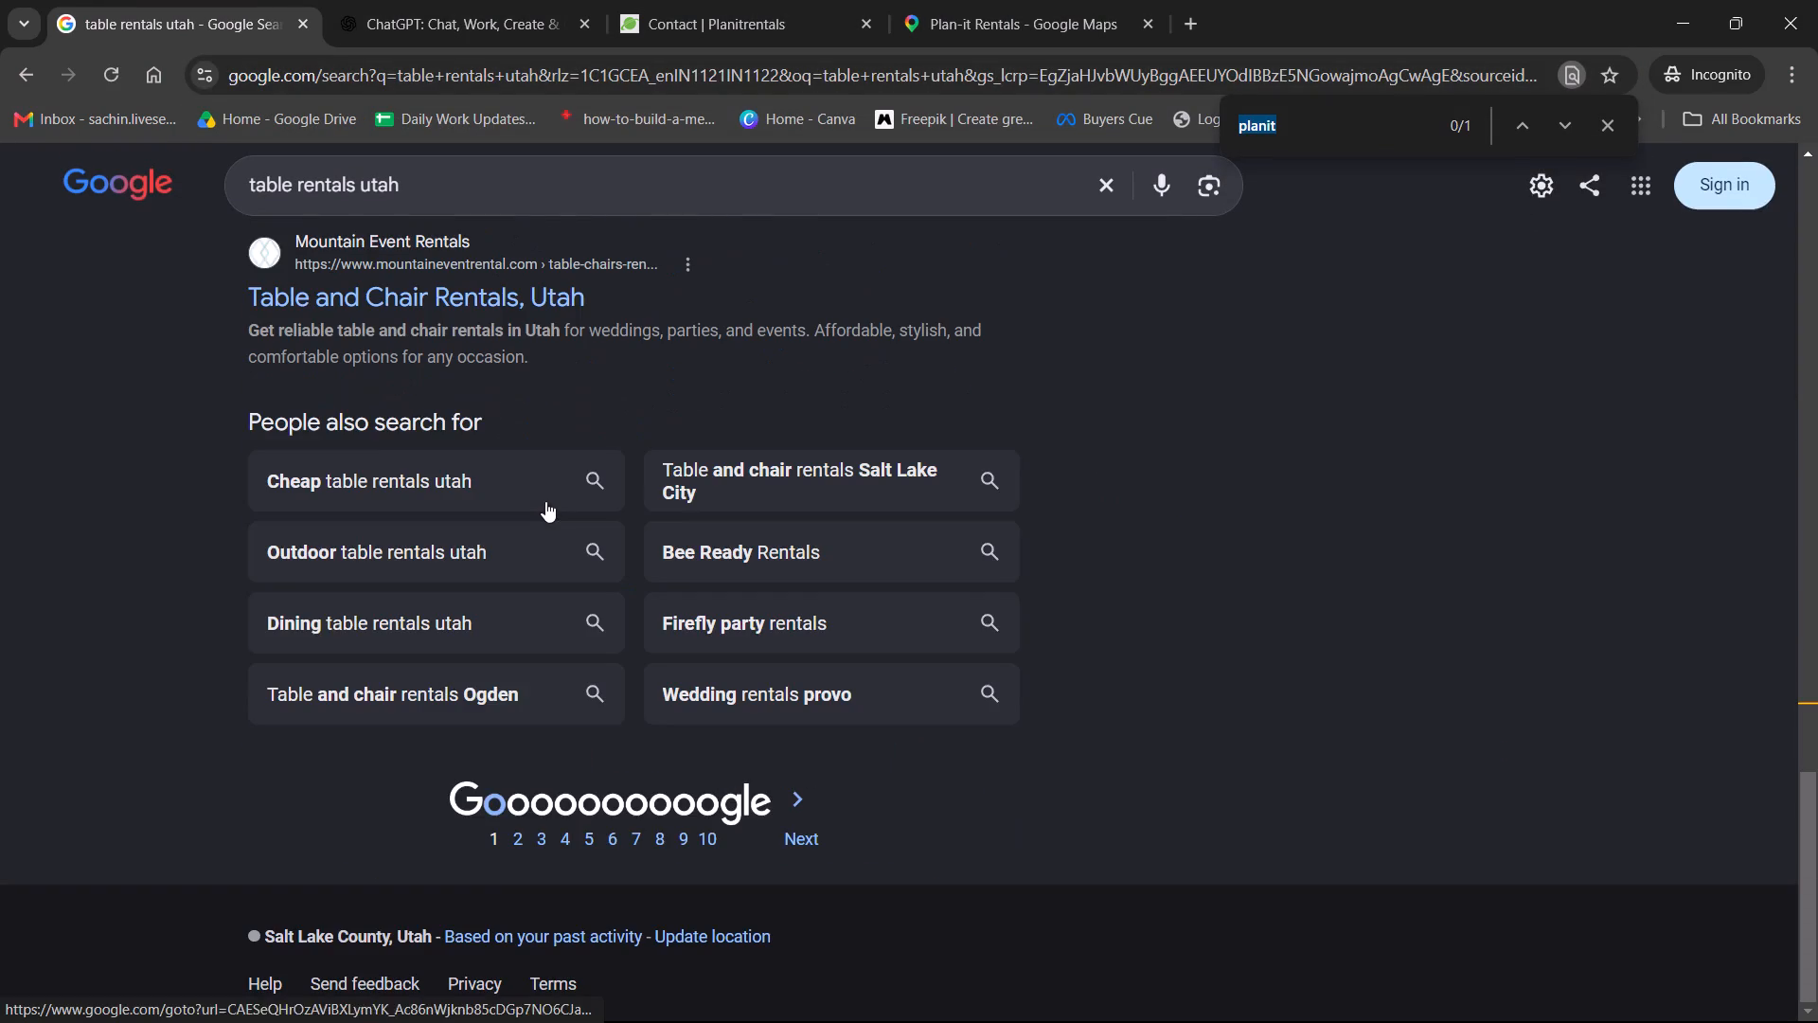
scroll(547, 543, "up", 5)
scroll(547, 543, "down", 3)
key("alt+Tab")
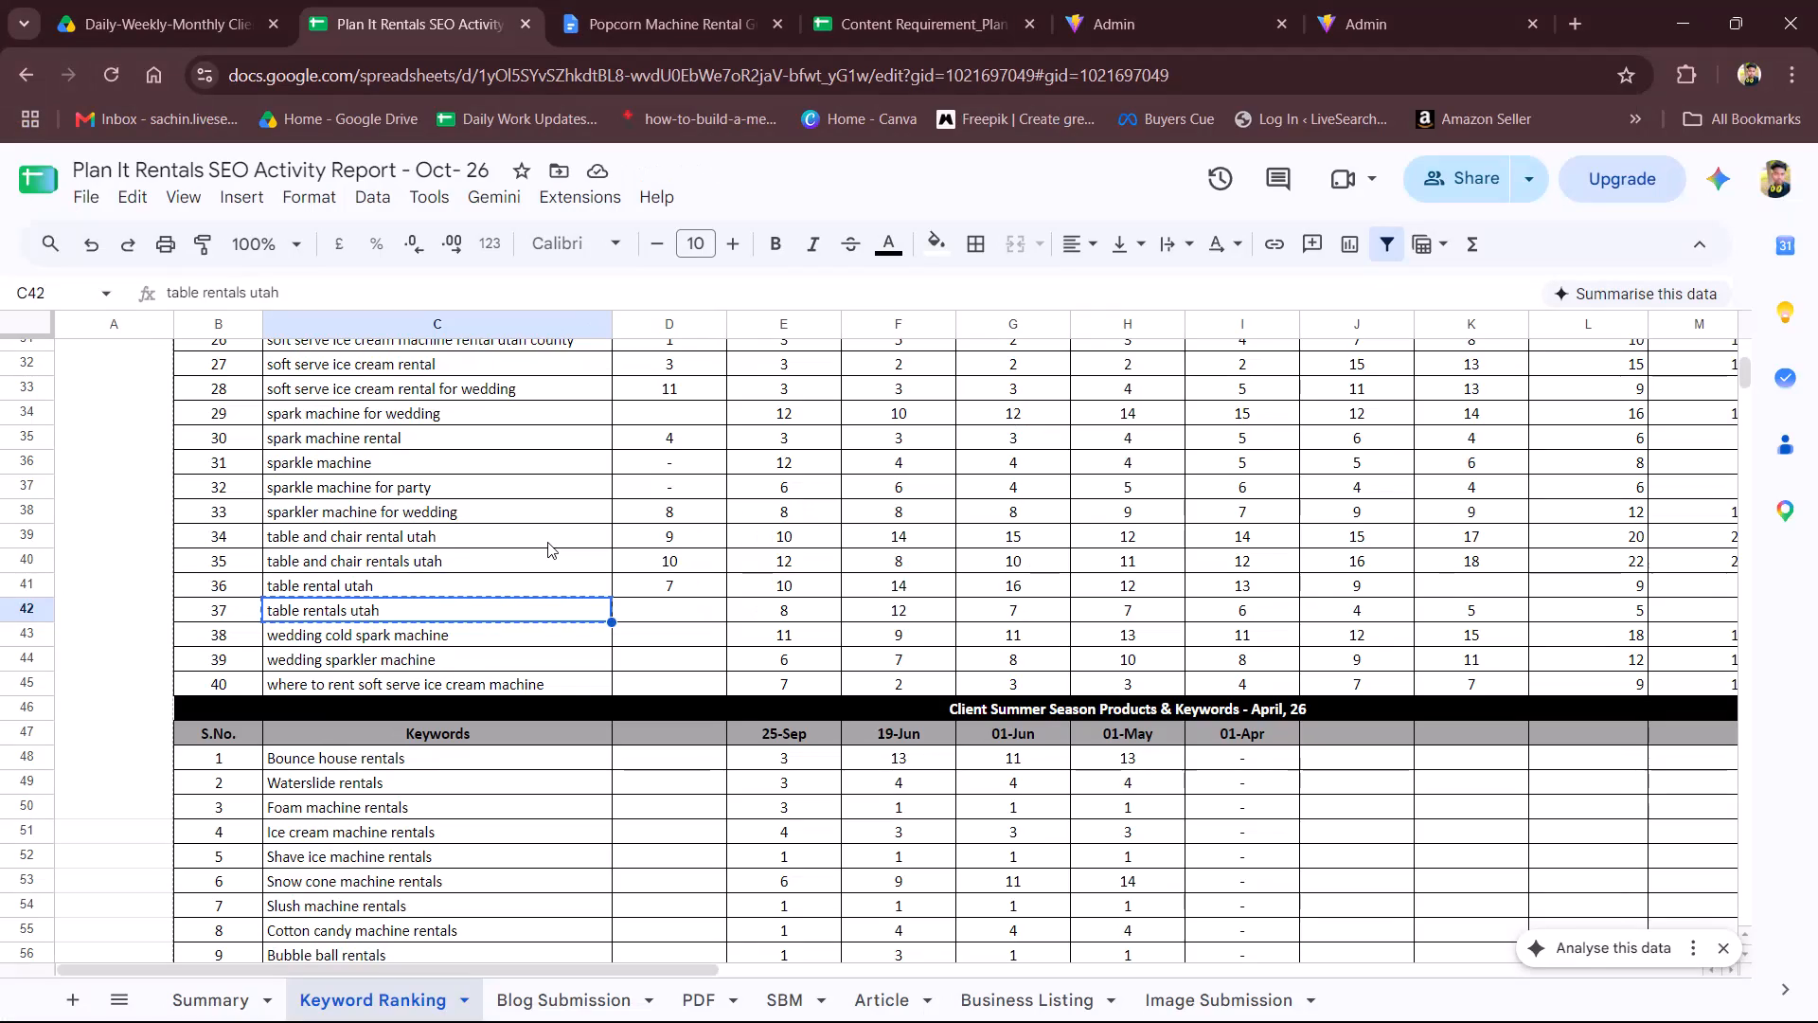
key("Tab")
key("8")
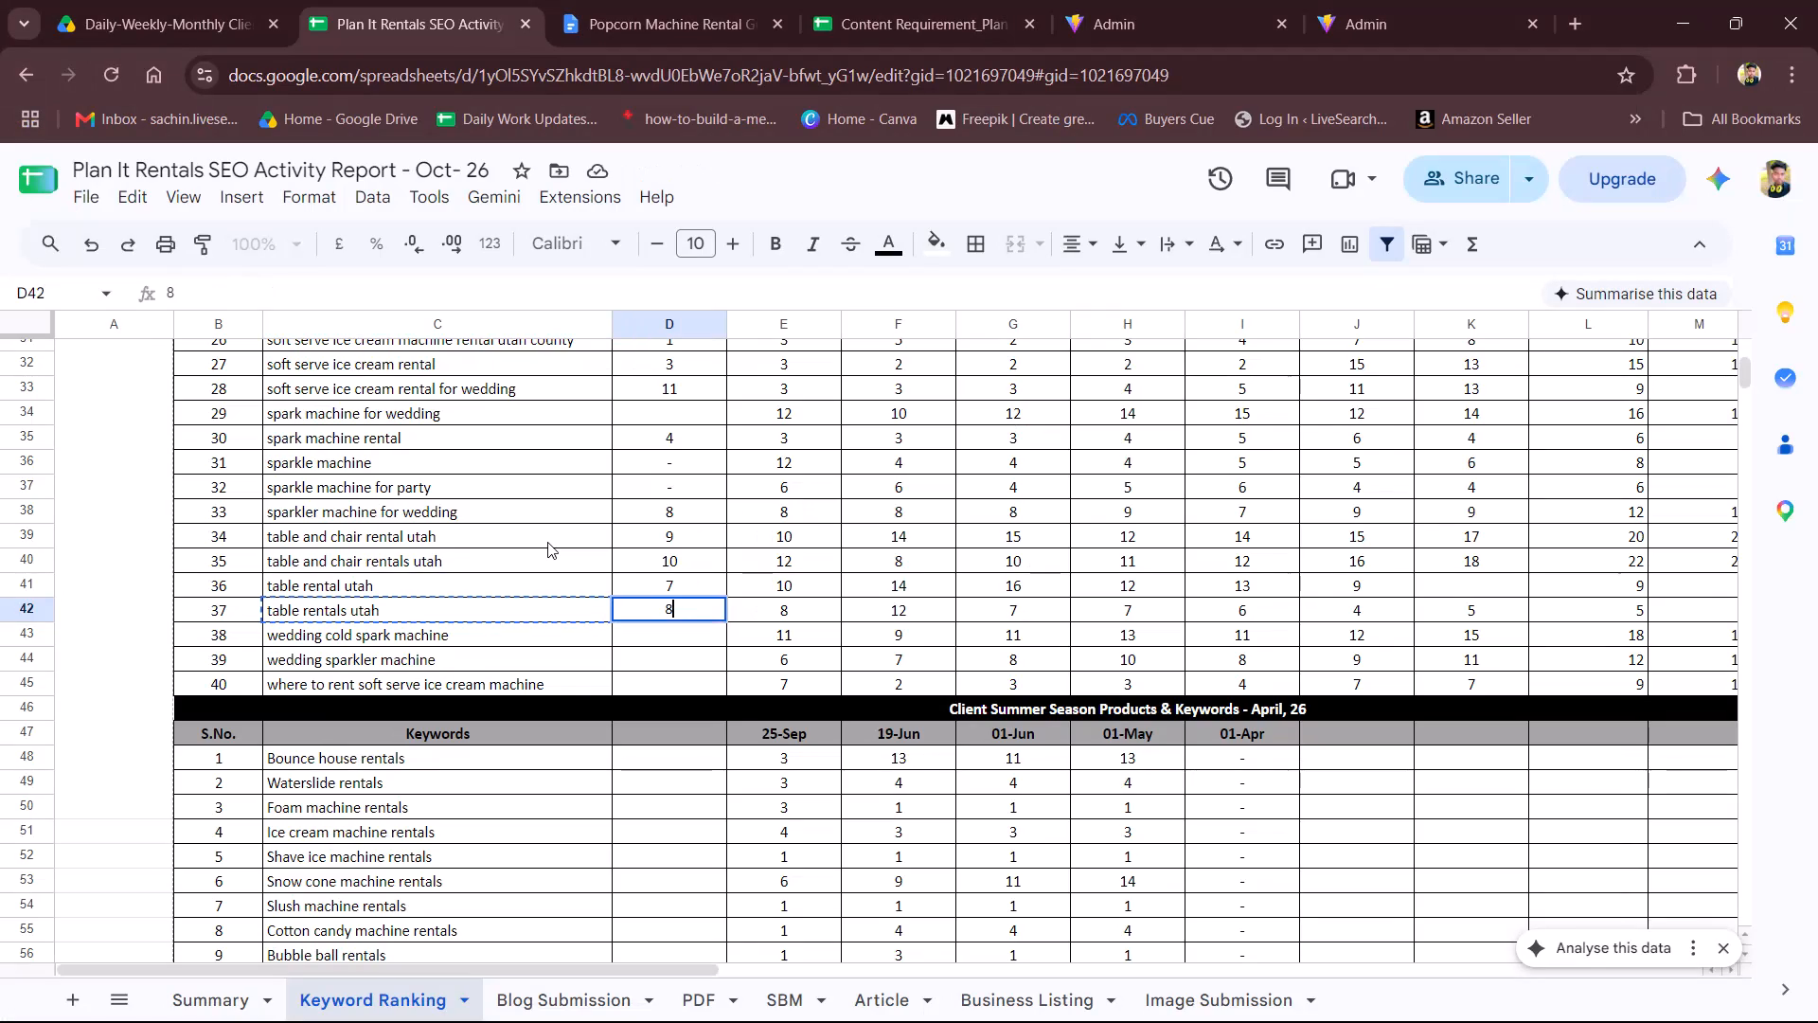
Search Google for the sheet's keyword "wedding cold spark machine" and check the first two results pages for planit.
left_click(468, 629)
key("ctrl+c")
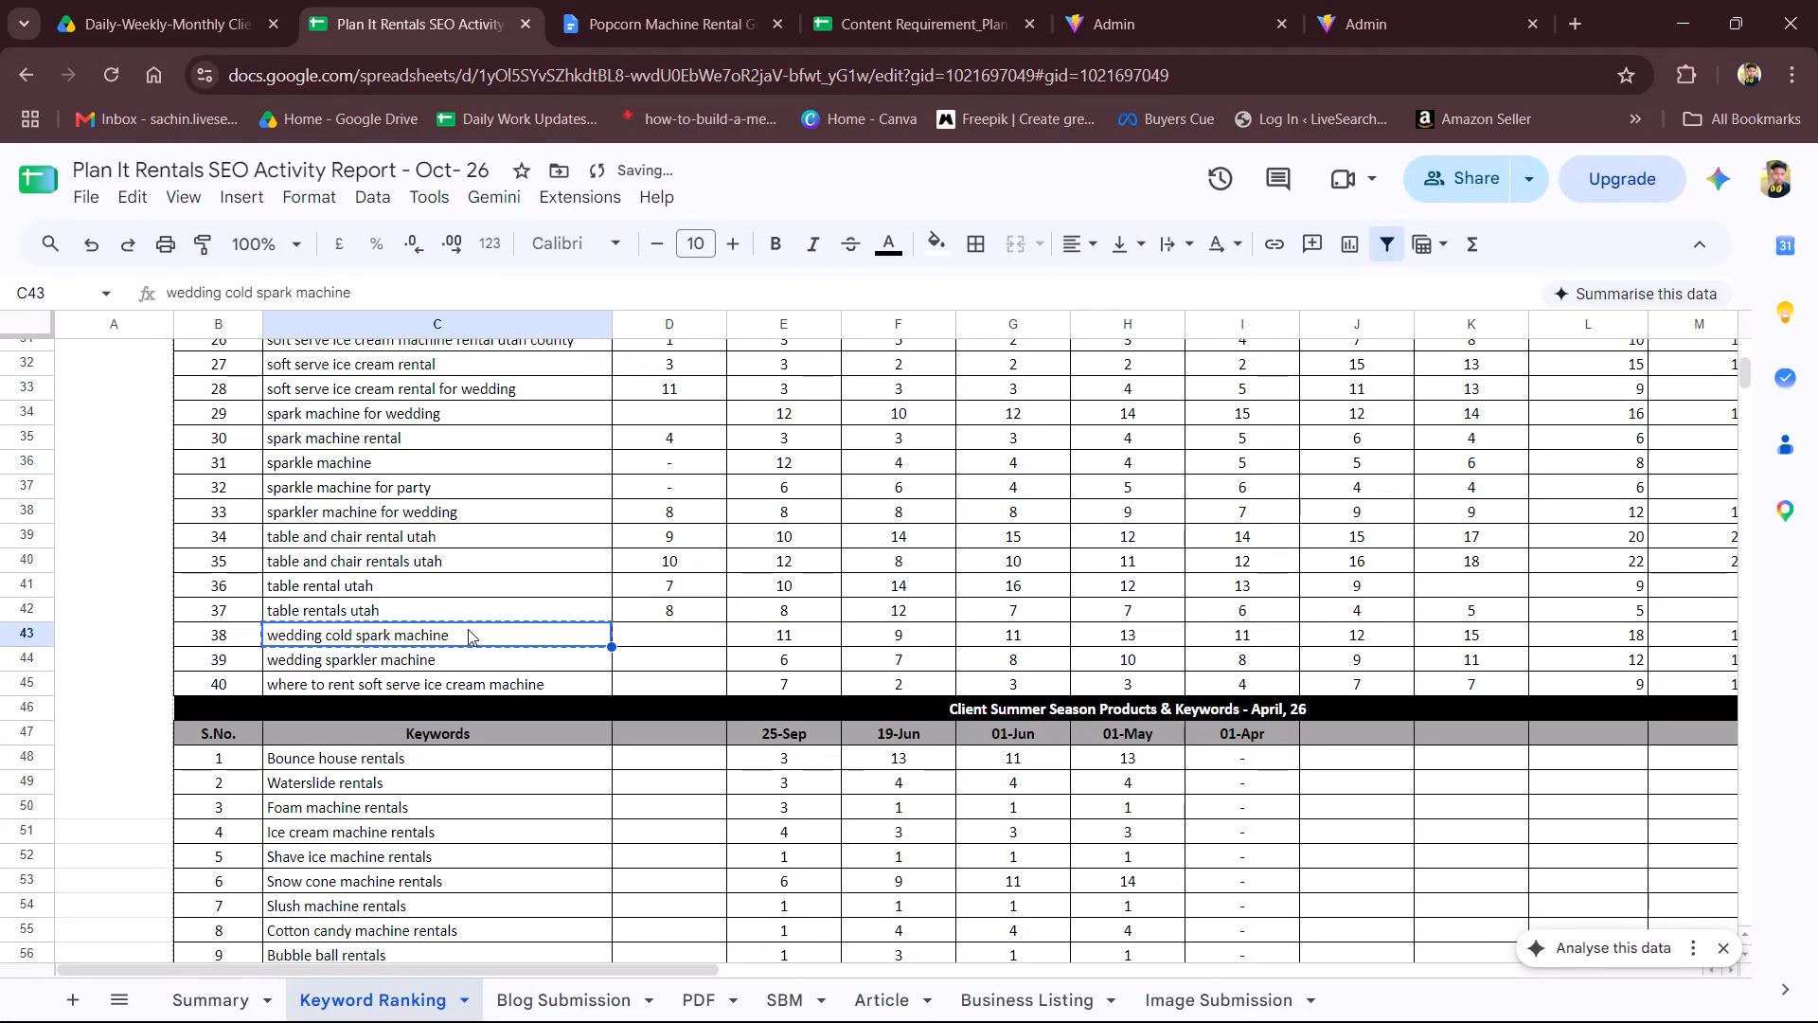
key("alt+Tab")
left_click(371, 84)
key("ctrl+v")
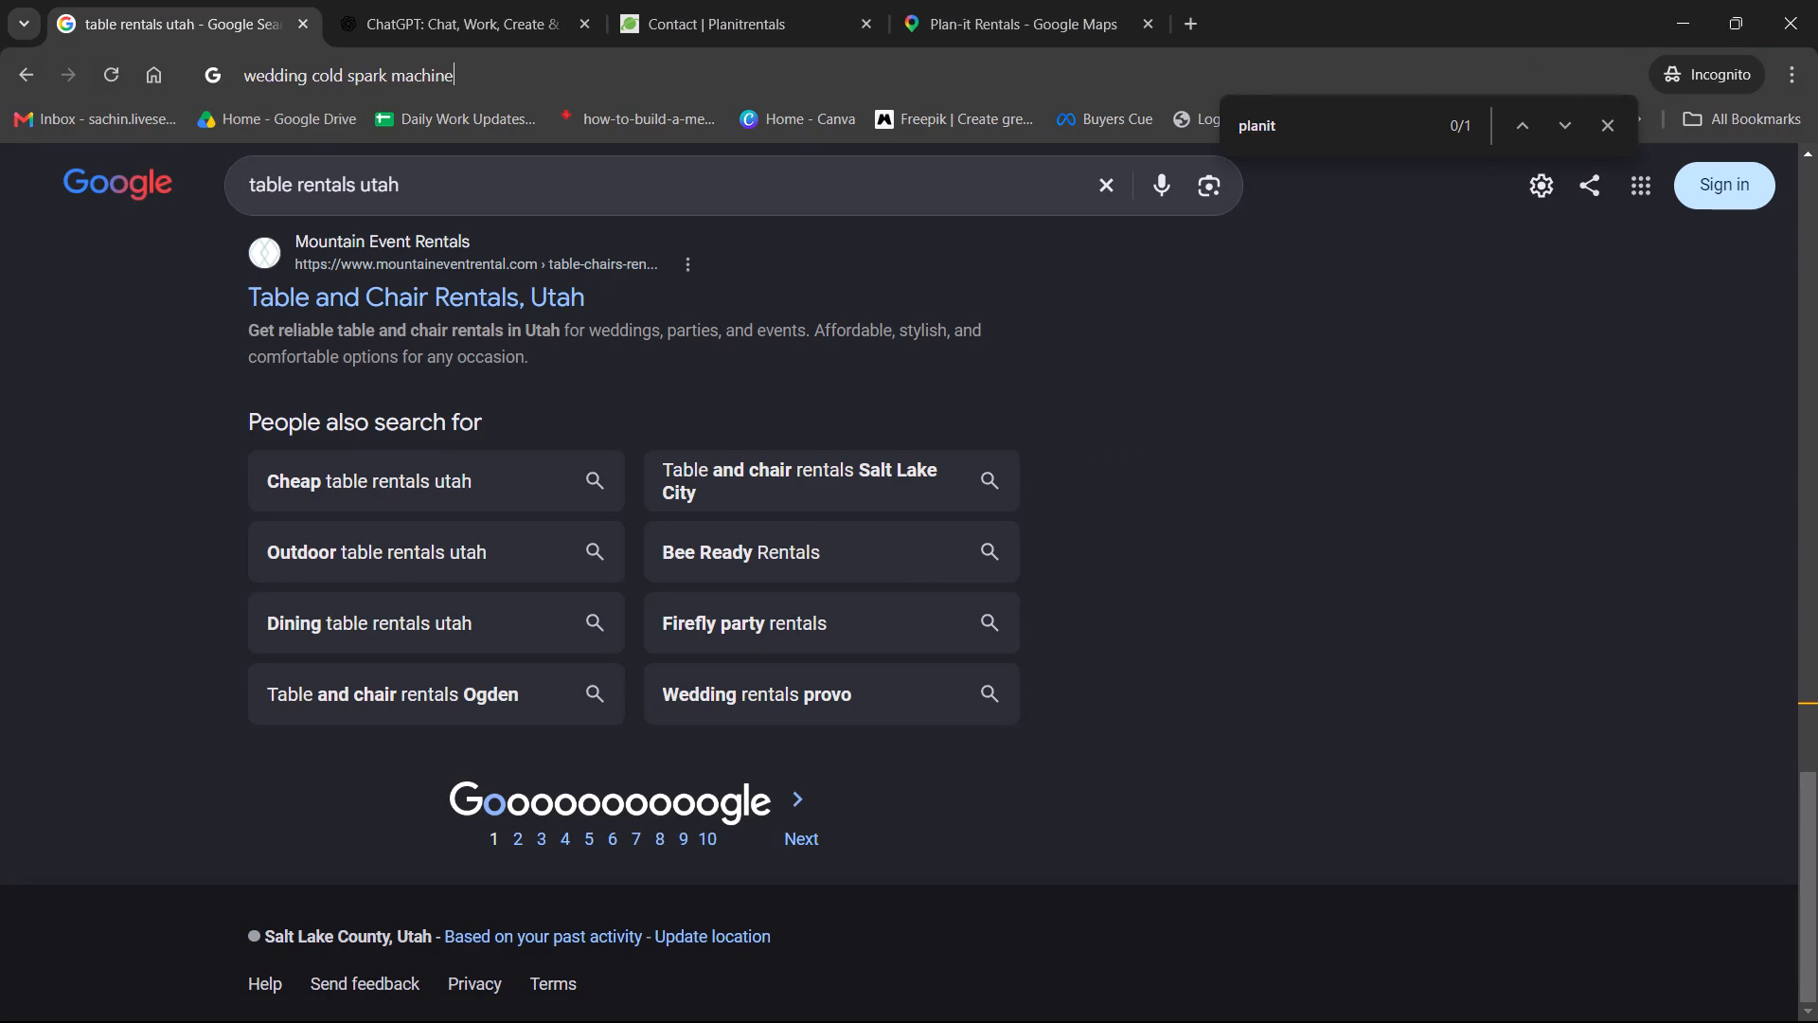
key("Return")
key("ctrl+f")
scroll(543, 471, "down", 18)
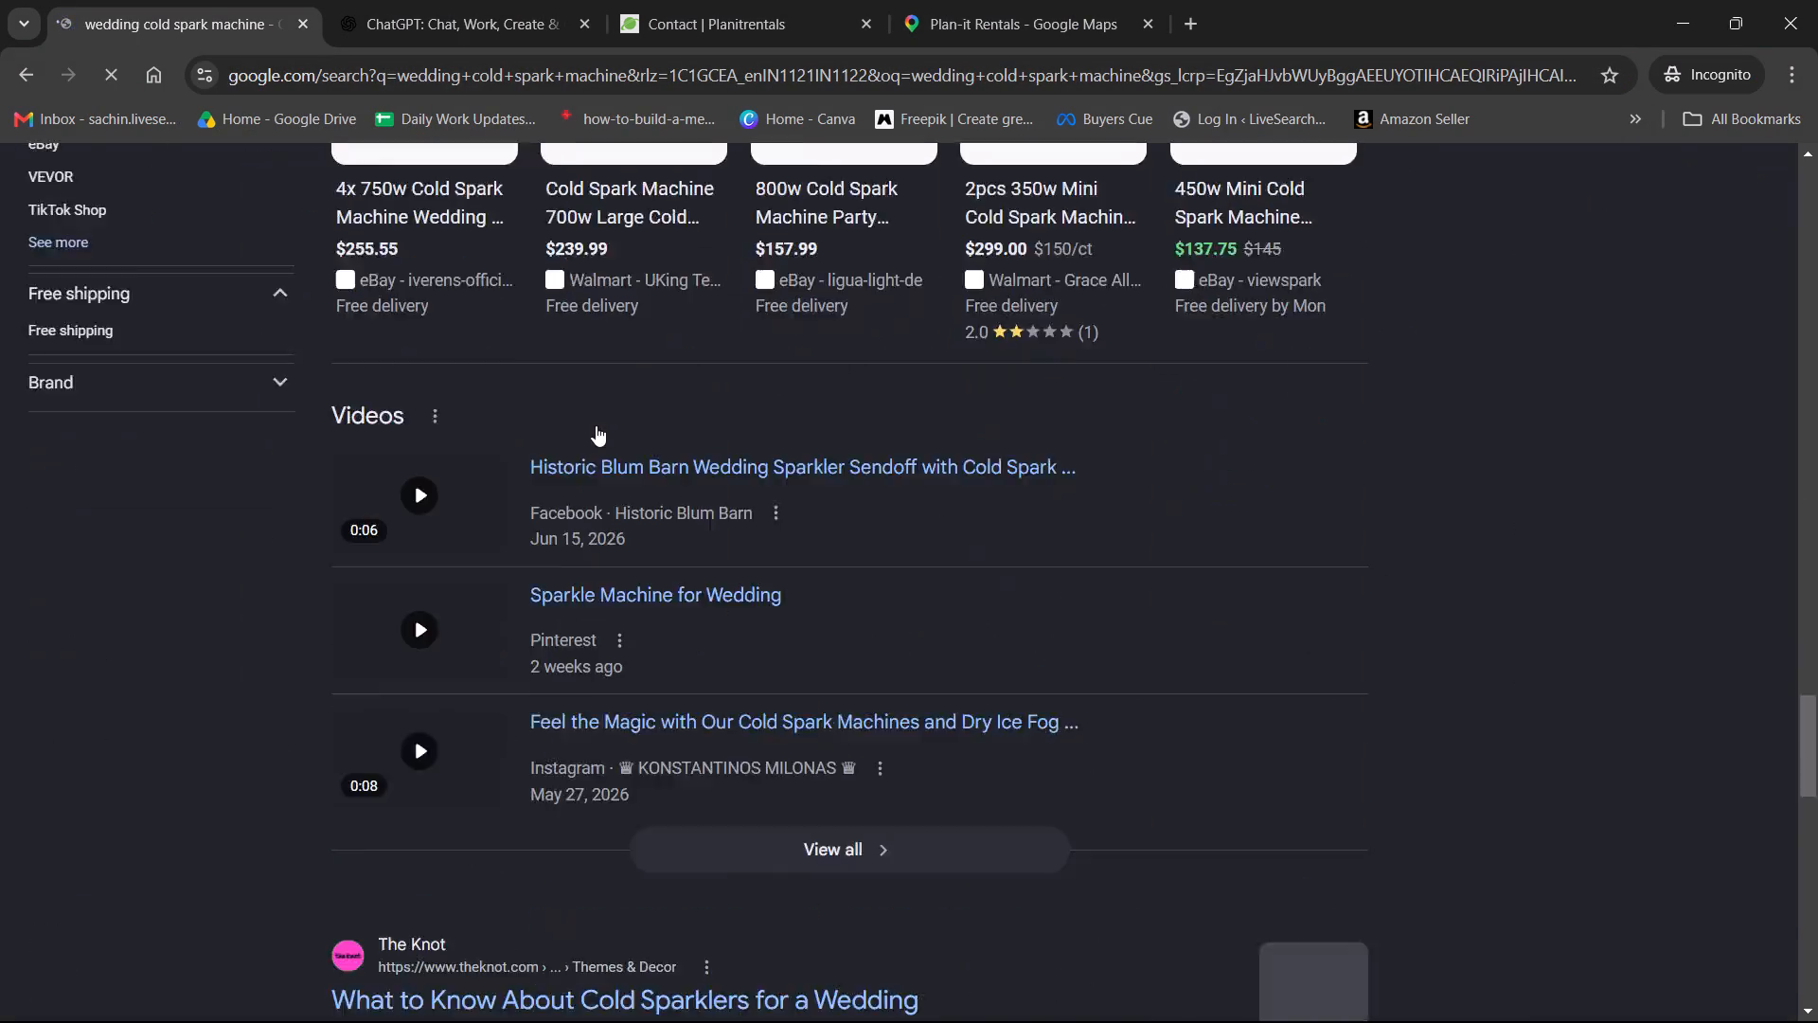
scroll(596, 425, "up", 15)
scroll(599, 424, "down", 11)
scroll(599, 424, "down", 16)
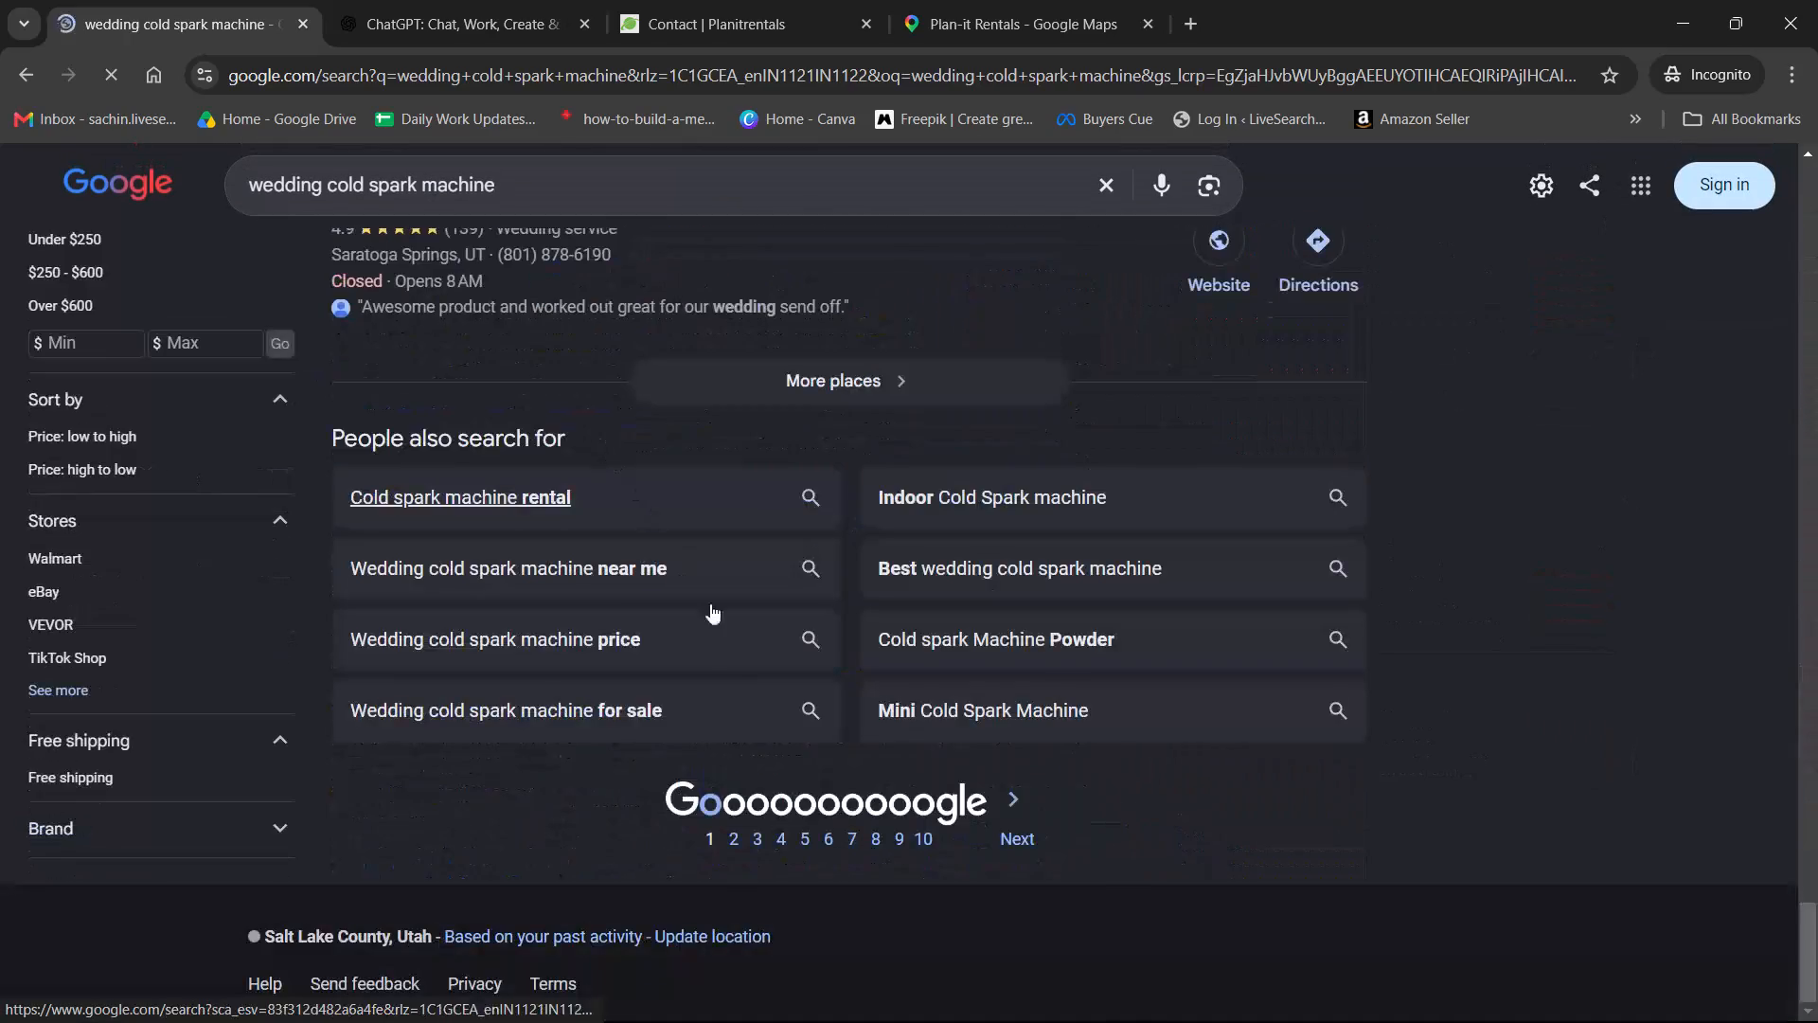
left_click(735, 832)
key("ctrl+f")
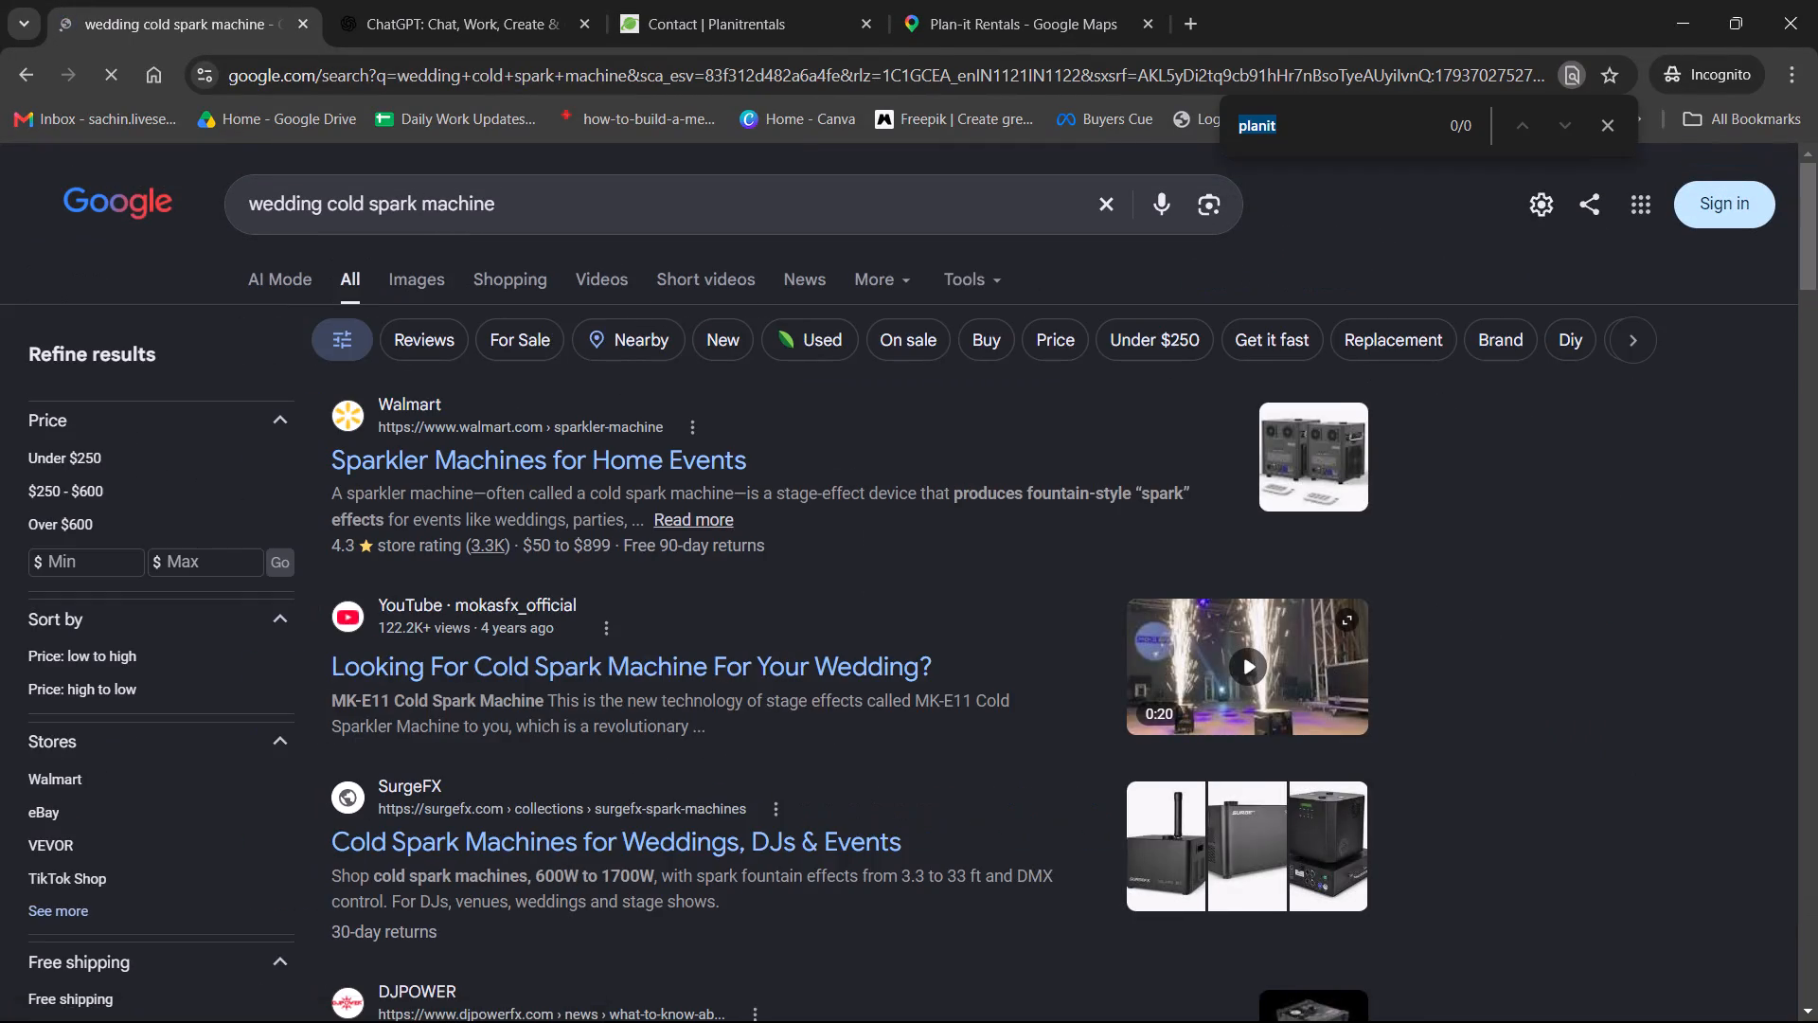
scroll(699, 658, "down", 20)
scroll(699, 658, "down", 2)
key("alt+Tab")
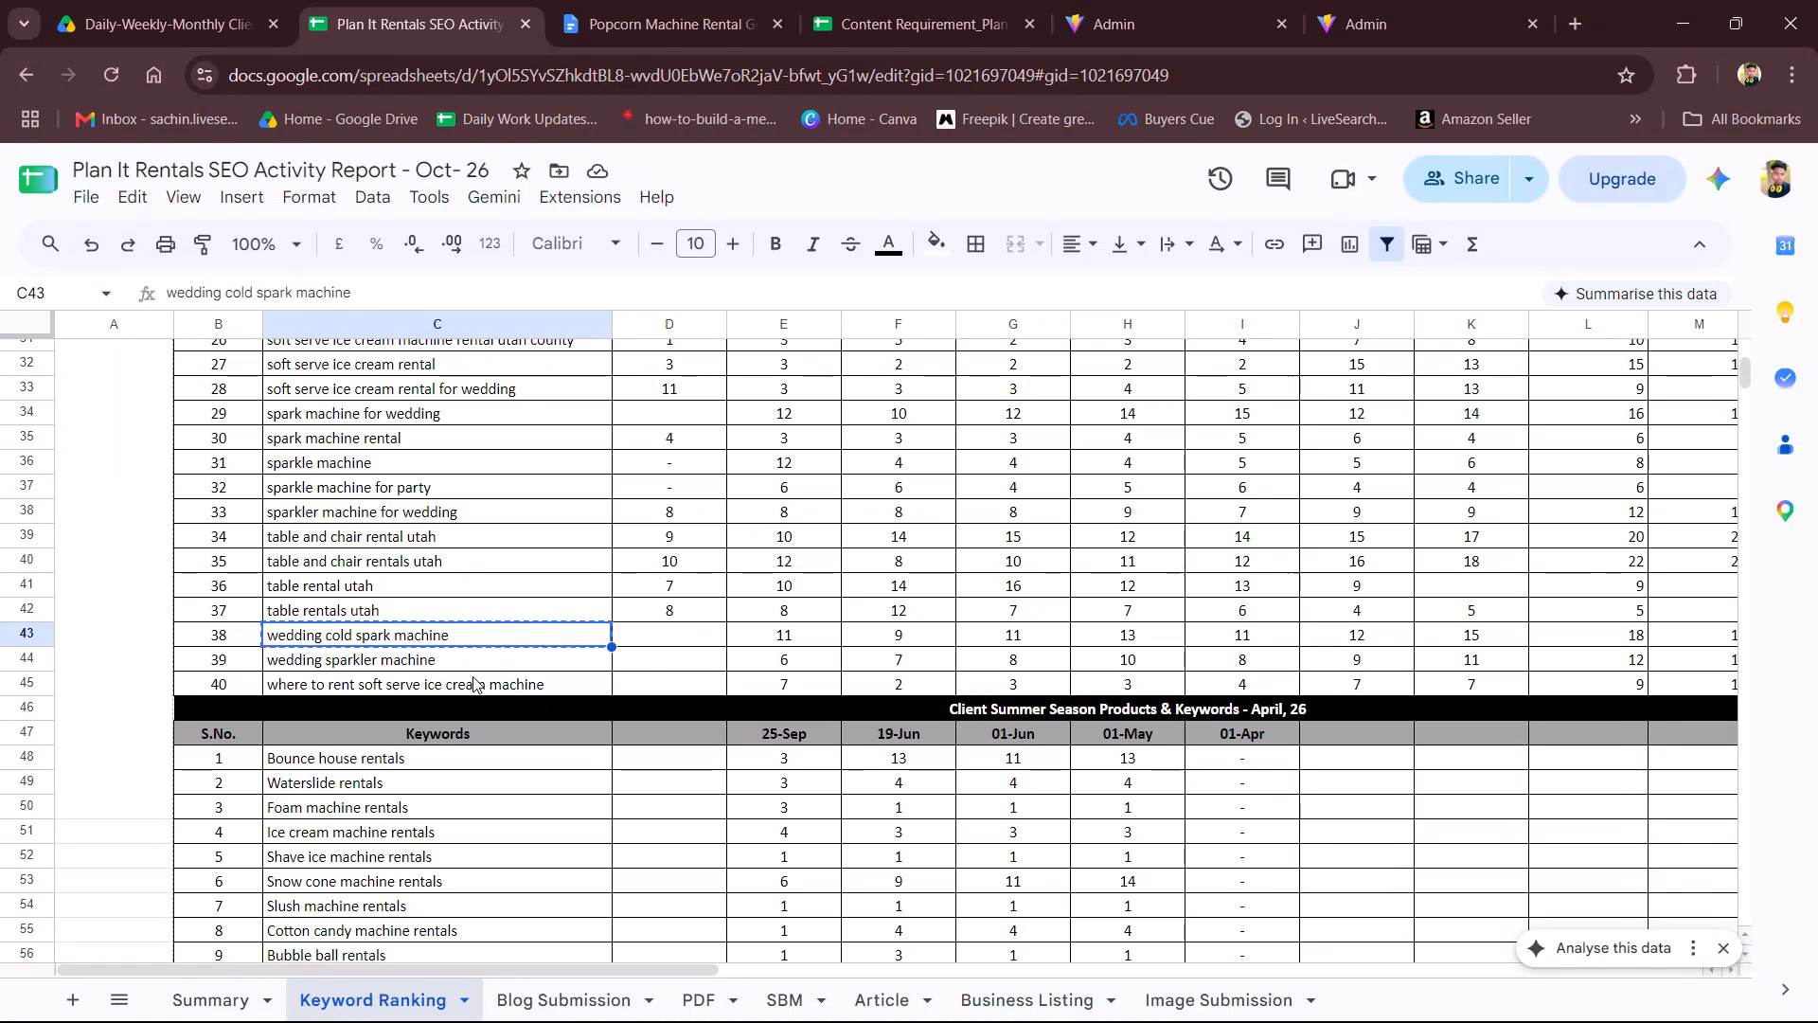
Search Google for the sheet's keyword "wedding sparkler machine" and check the first results page for planit.
left_click(417, 654)
key("ctrl+c")
key("alt+Tab")
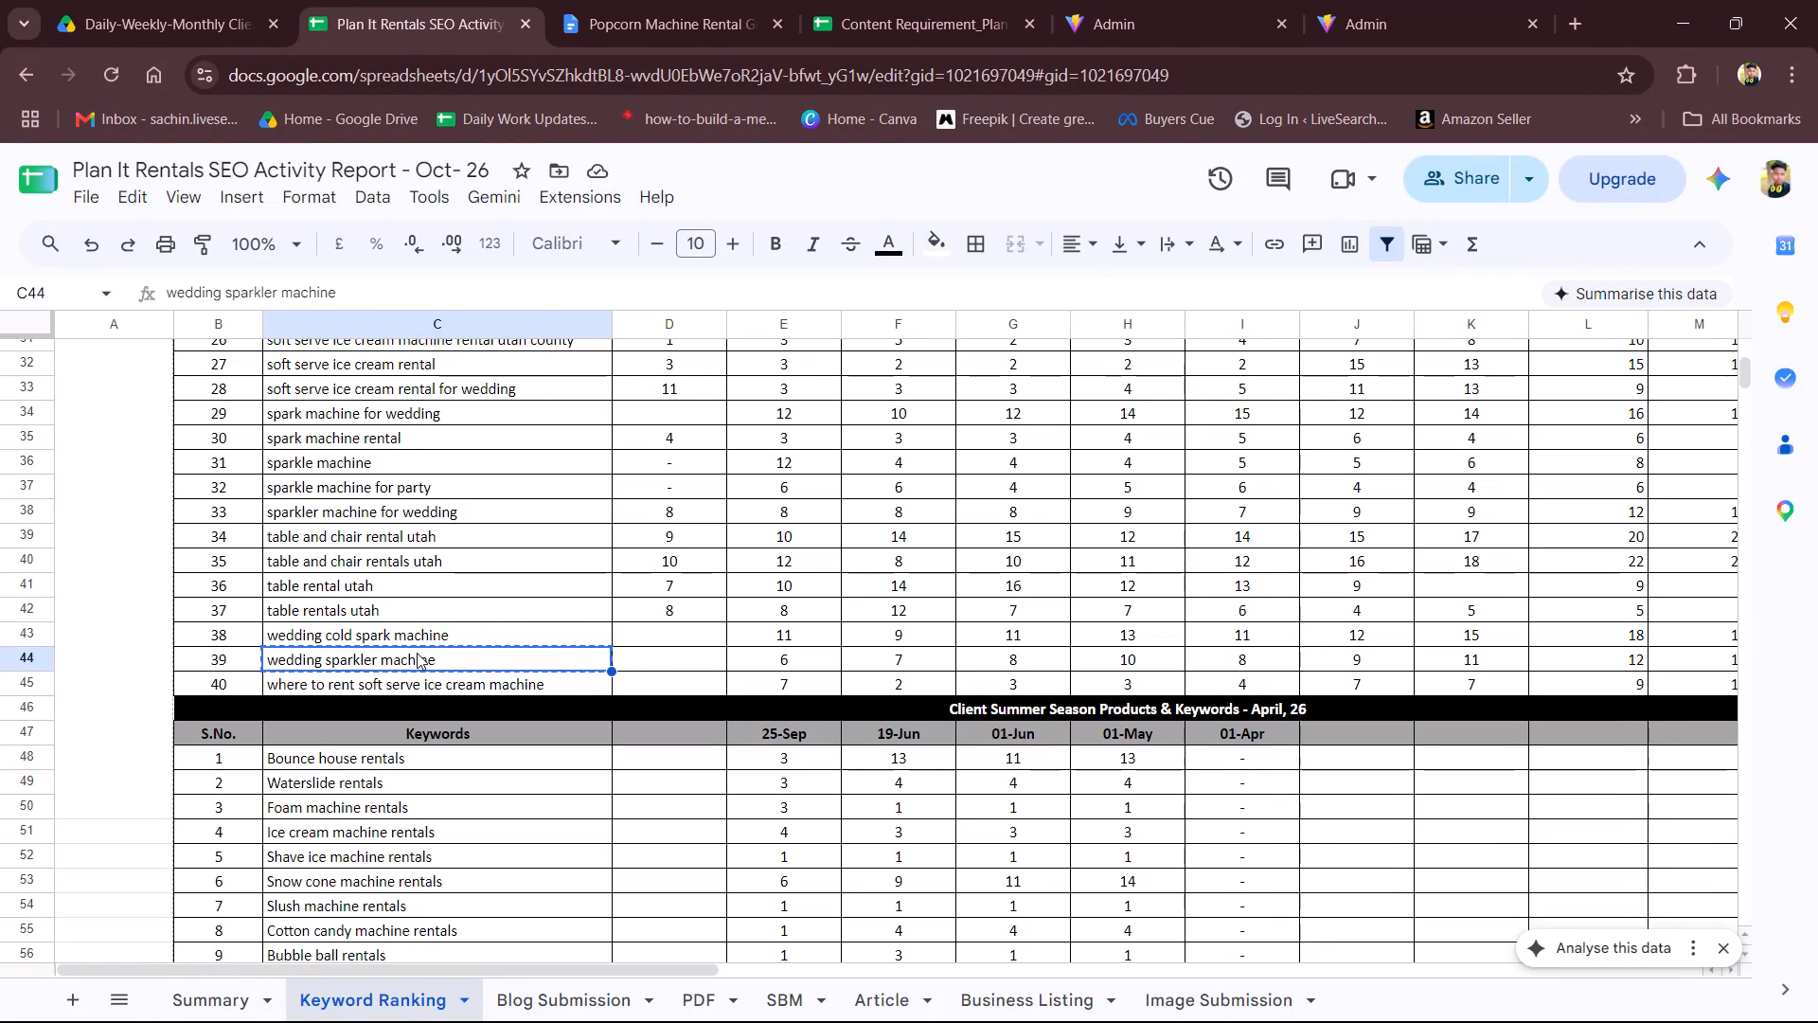
left_click(452, 67)
key("ctrl+v")
key("Return")
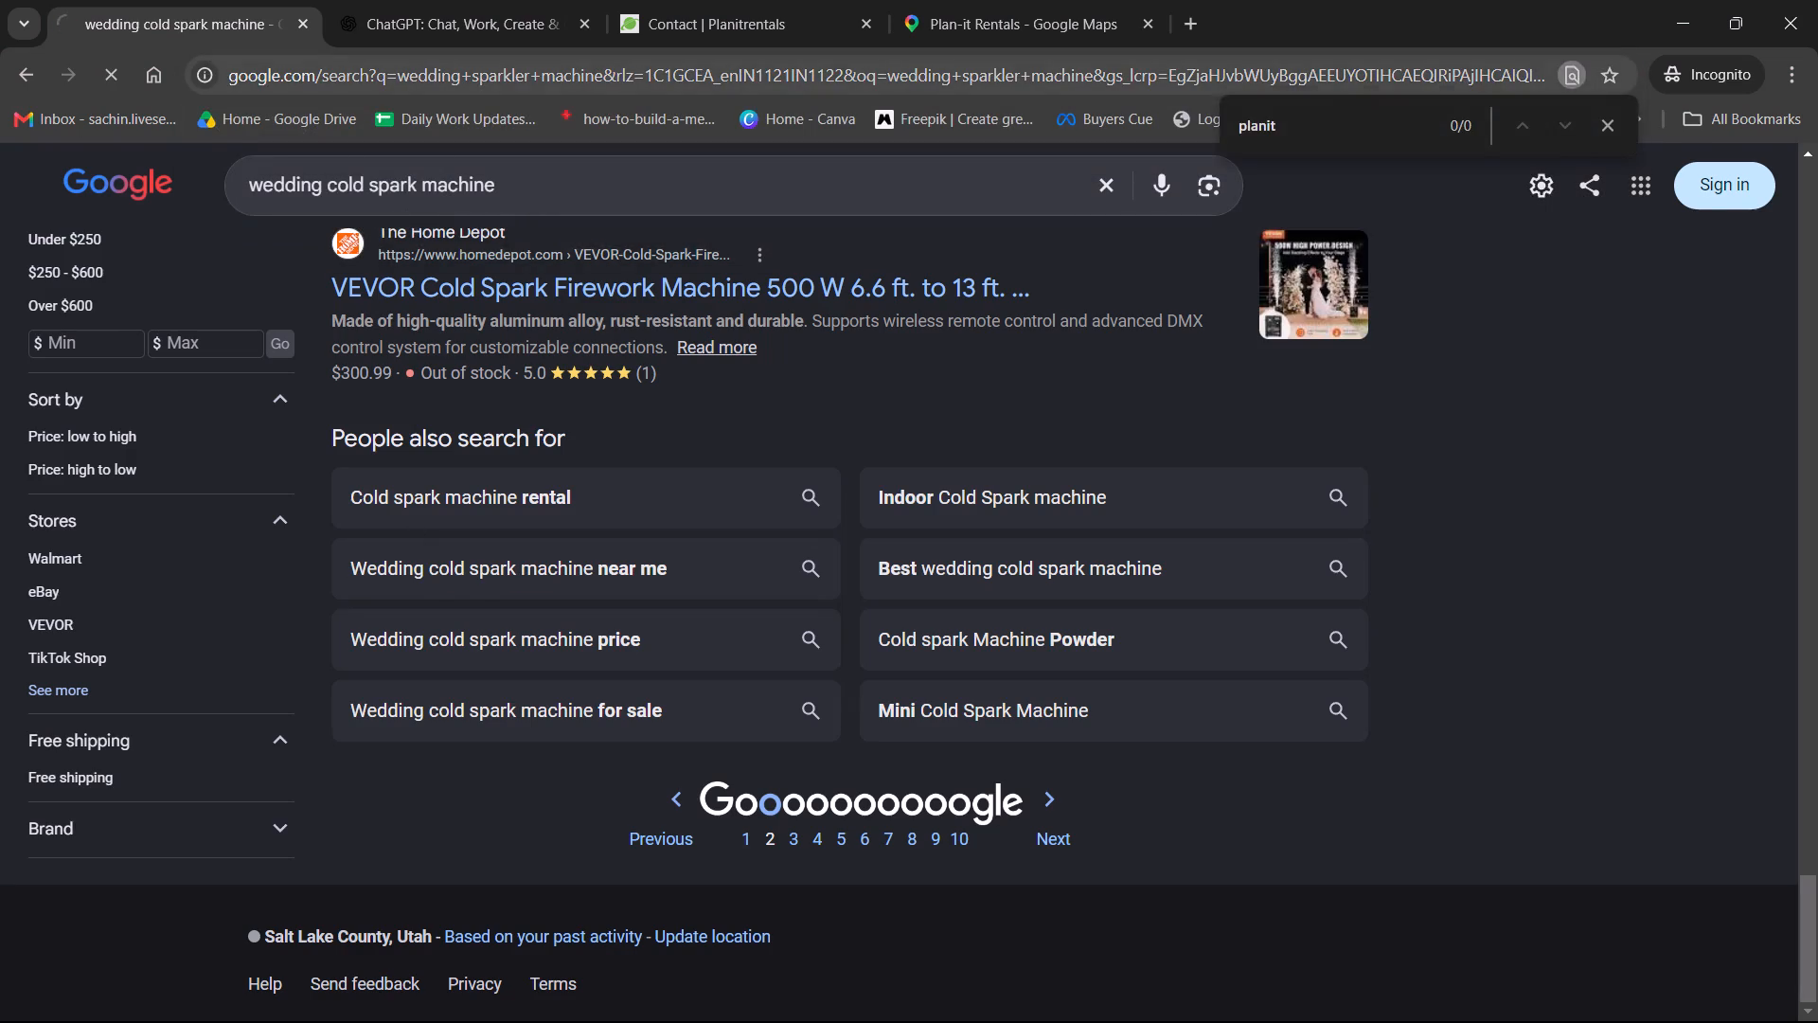
key("ctrl+f")
scroll(614, 466, "down", 20)
scroll(614, 466, "down", 14)
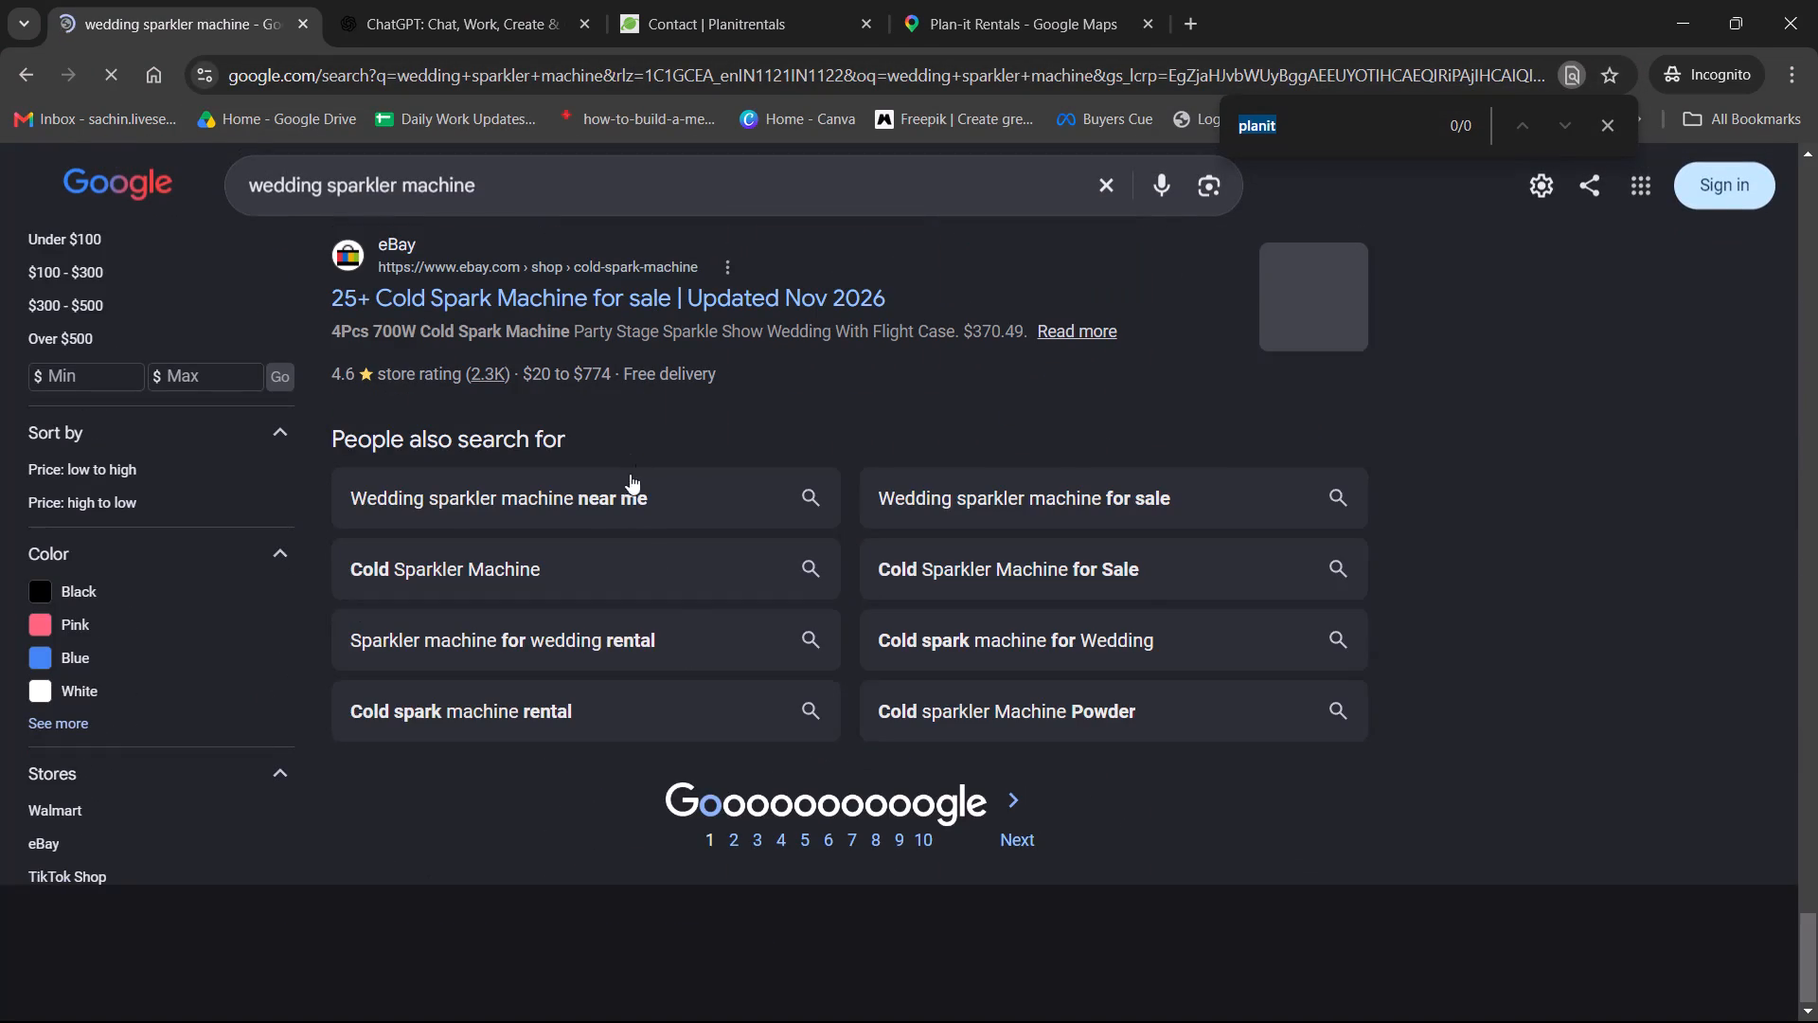
Rerun the "wedding sparkler machine" search, check its first two results pages for planit, and return to the keyword sheet.
left_click(556, 196)
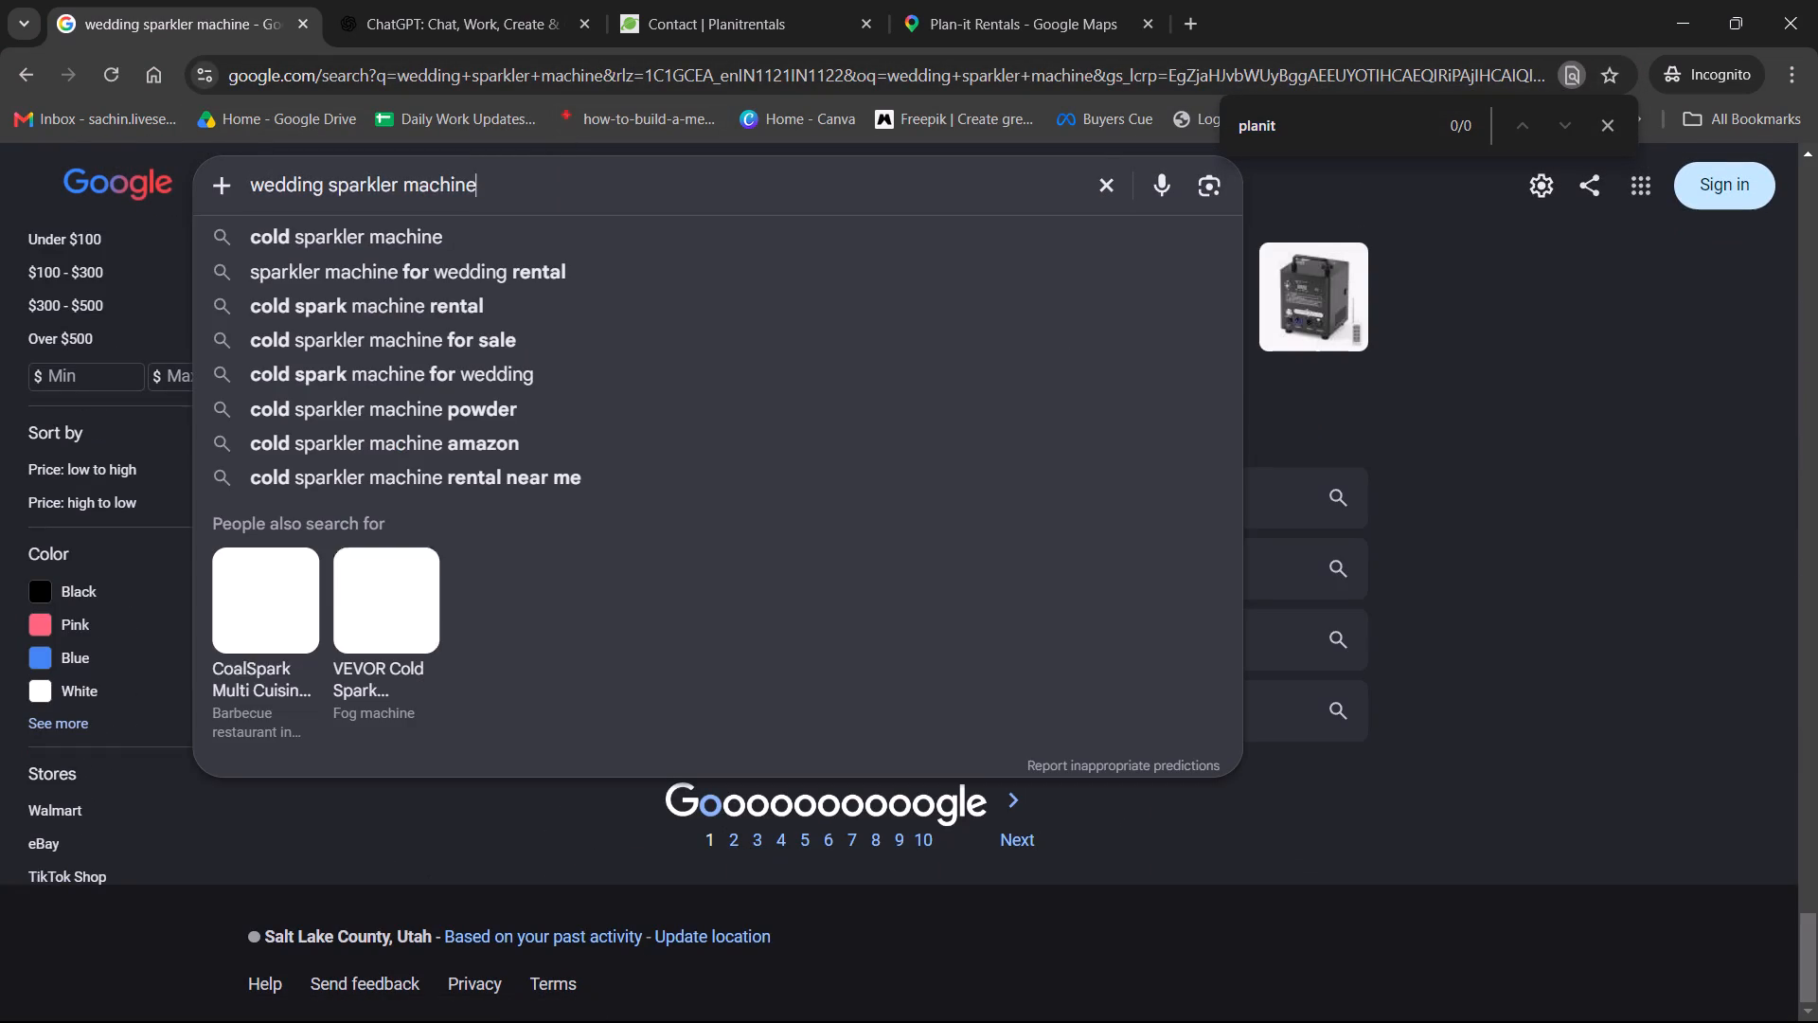
key("ctrl+a")
key("ctrl+v")
key("Return")
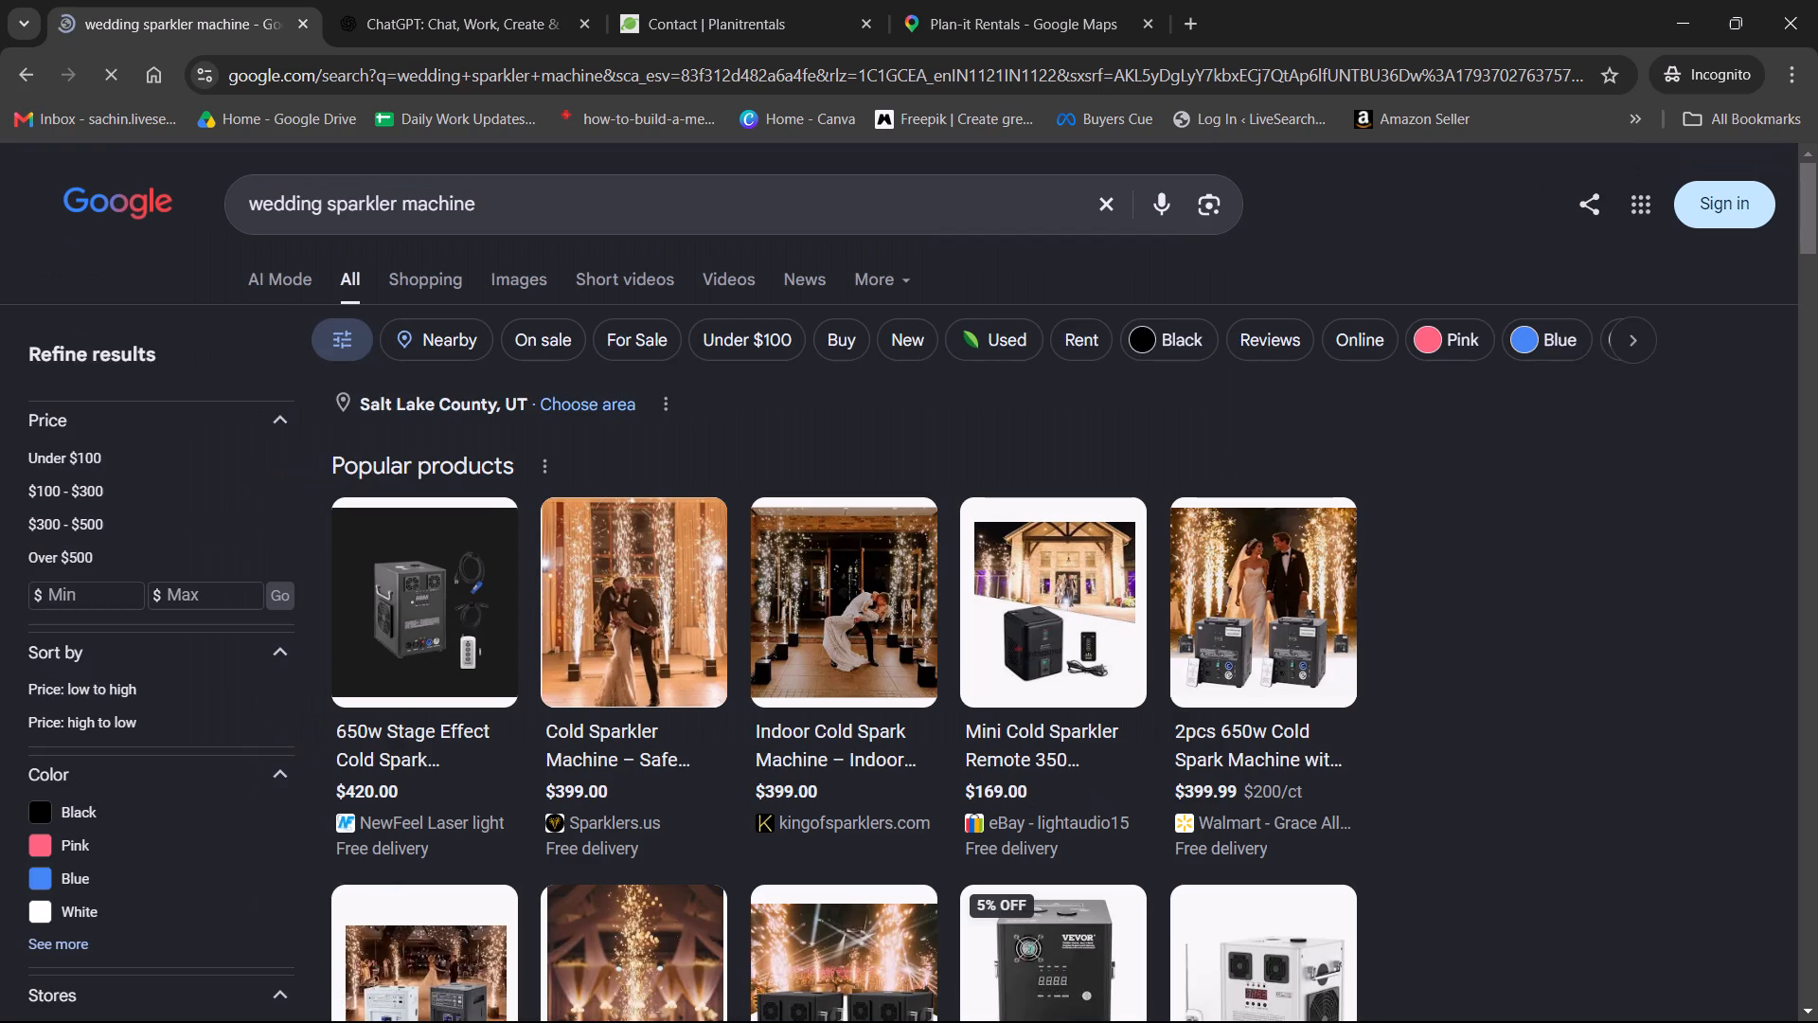
key("ctrl+f")
scroll(815, 530, "down", 15)
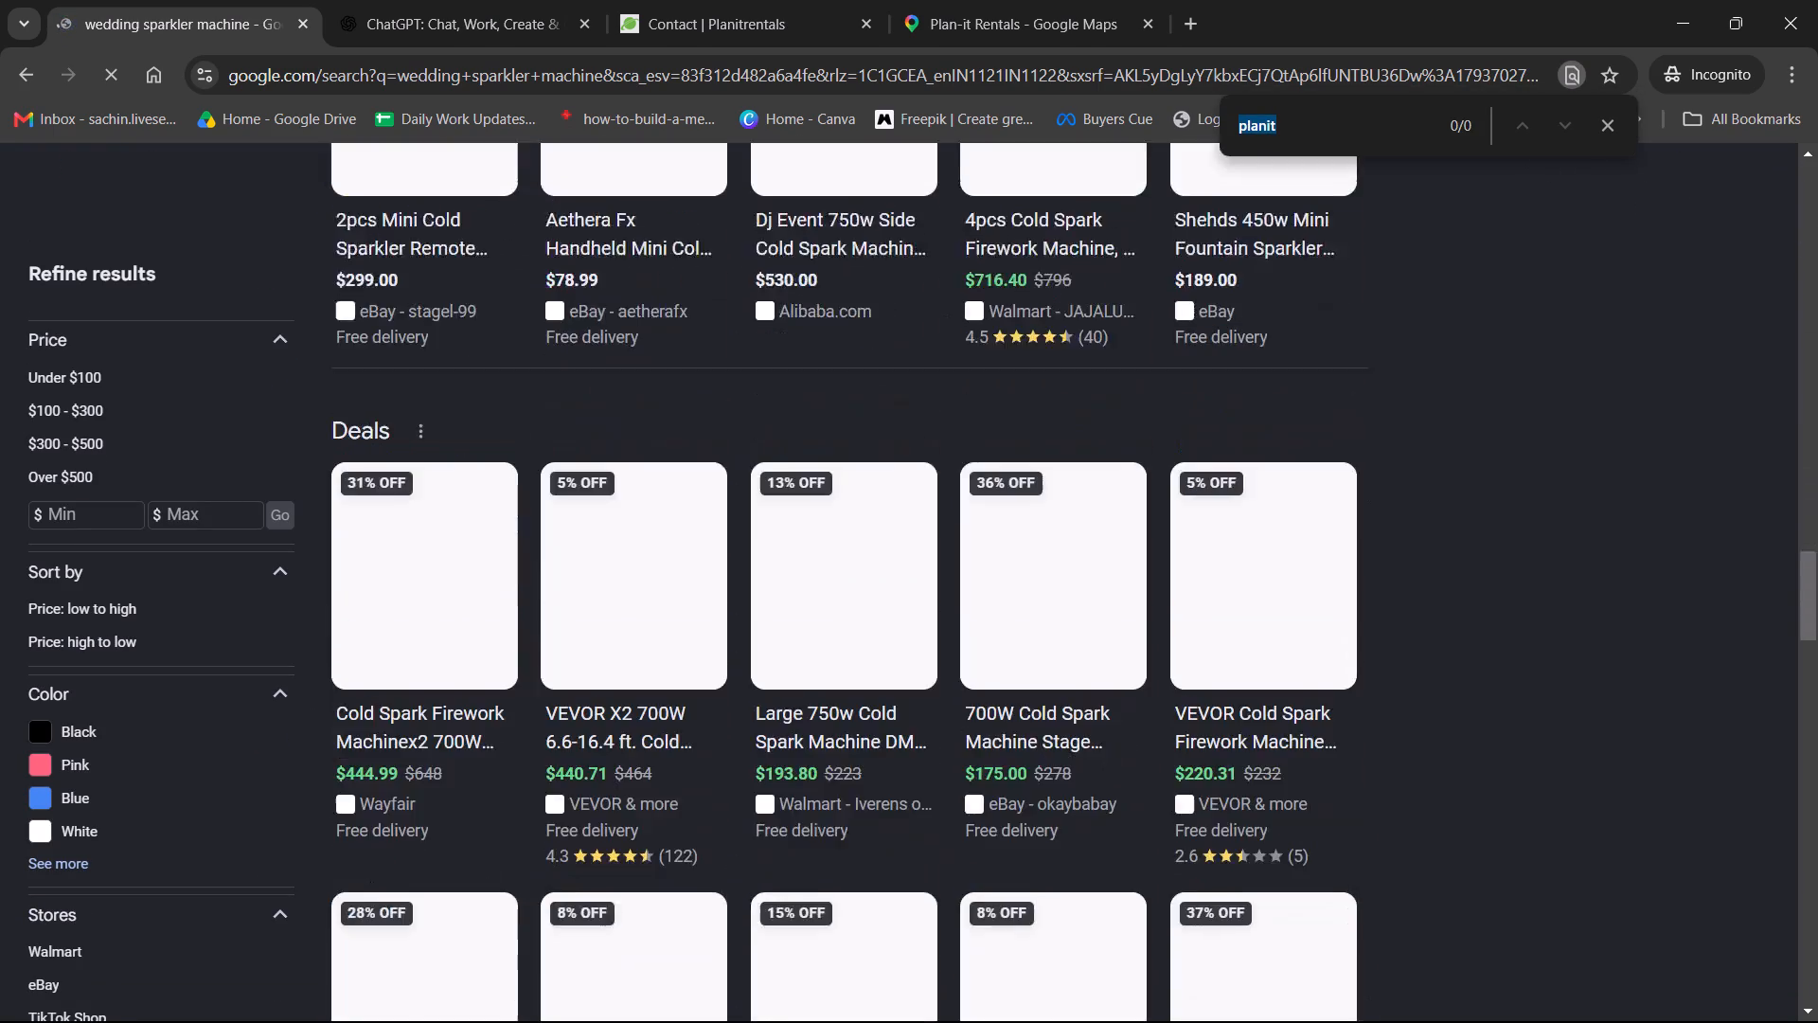
scroll(931, 506, "down", 5)
left_click(732, 841)
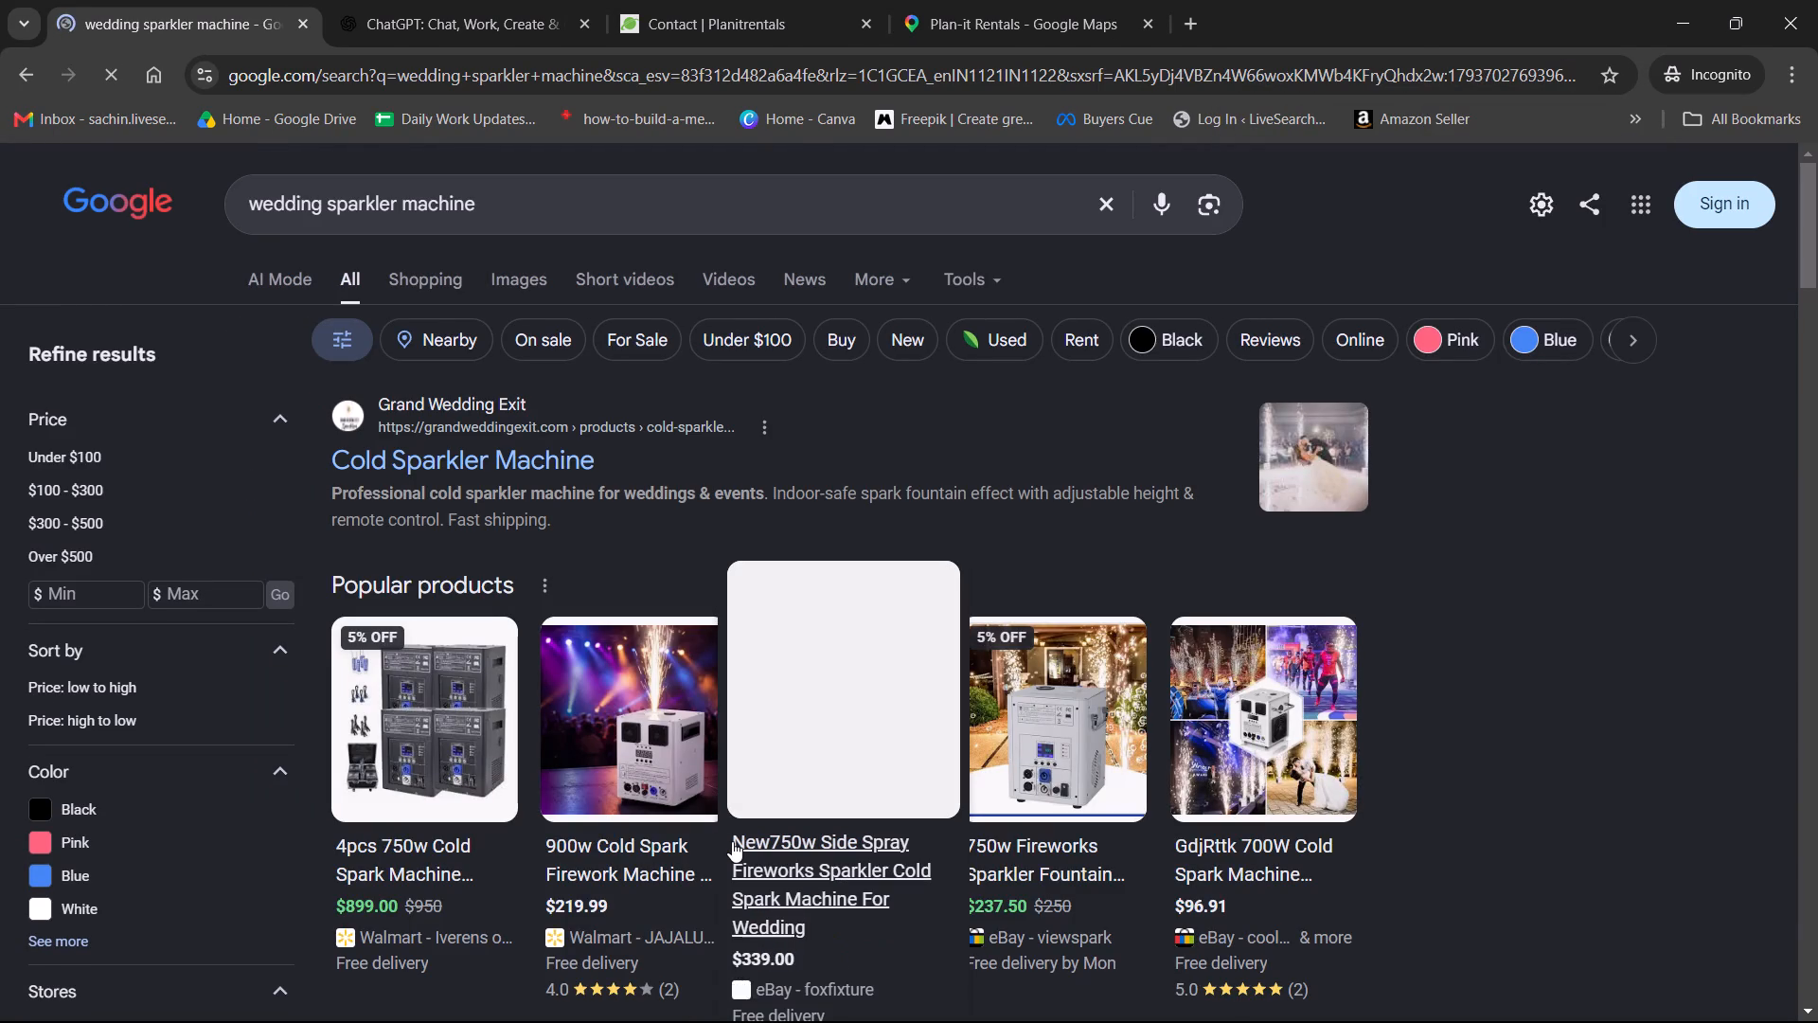
key("ctrl+f")
scroll(732, 841, "down", 17)
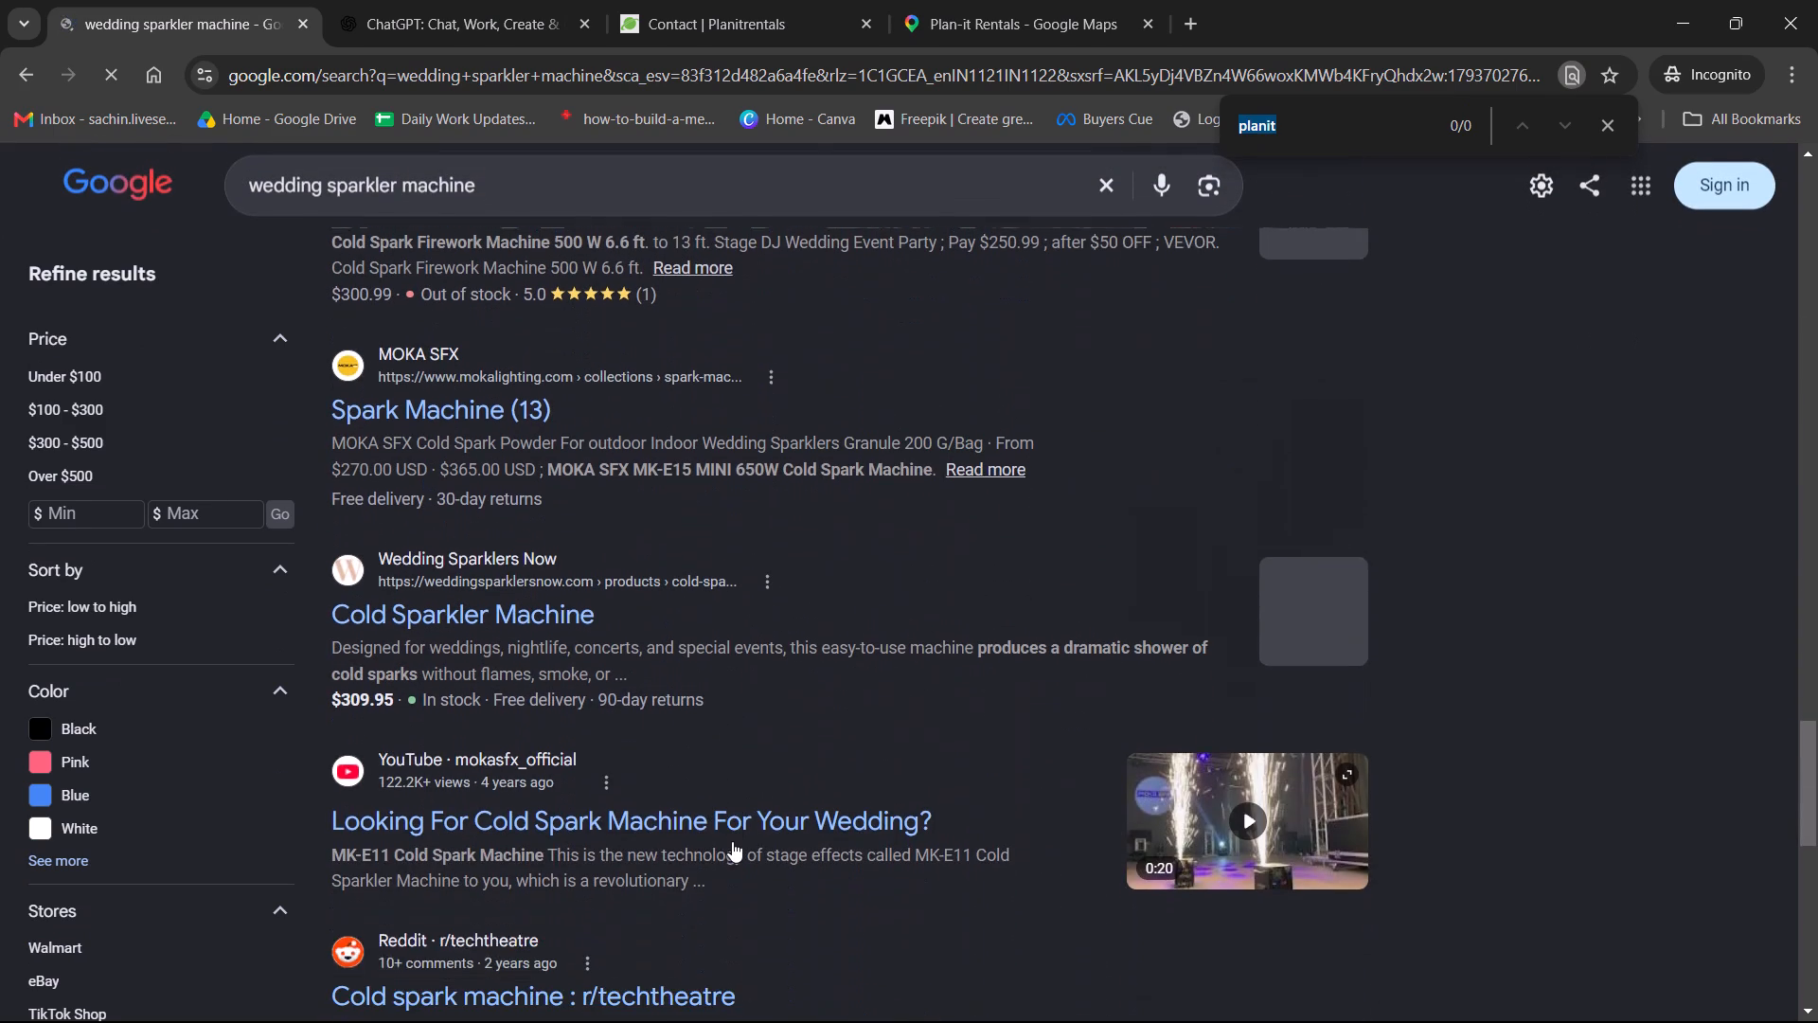
key("alt+Tab")
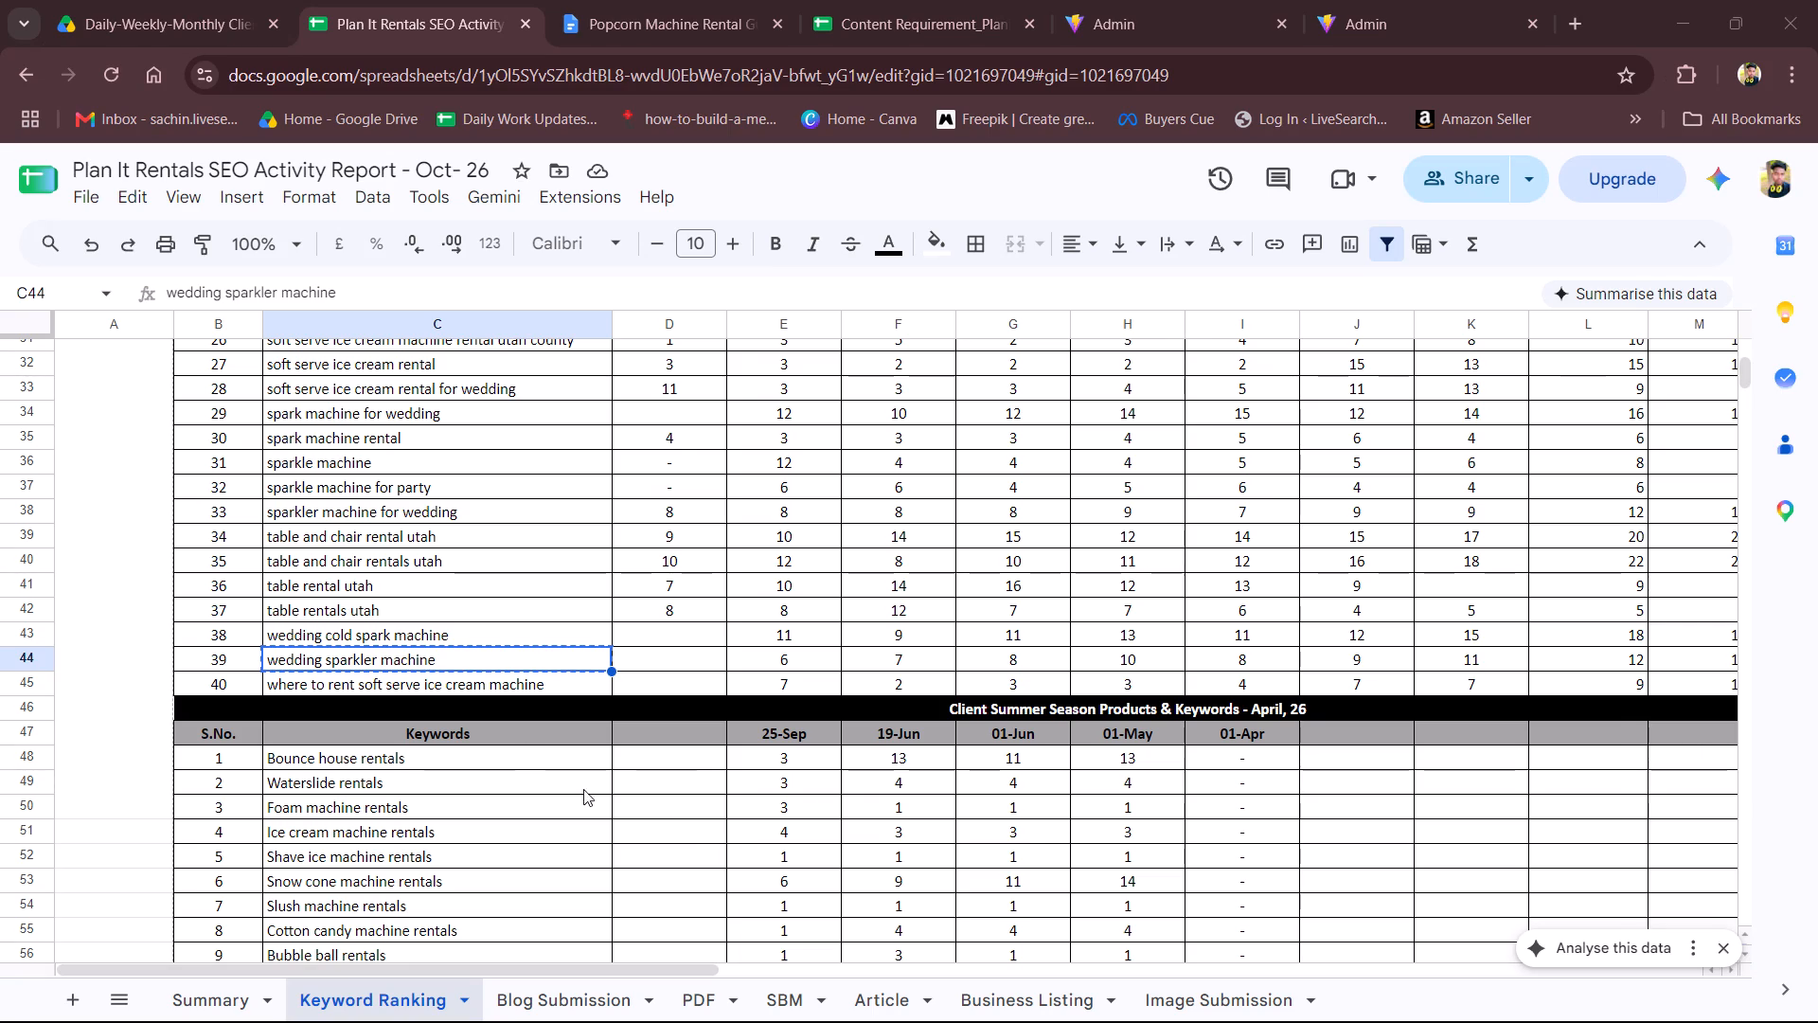
Search Google for "where to rent soft serve ice cream machine", look for the planit listing, and record 2 for that keyword in column D.
left_click(437, 679)
left_click(437, 685)
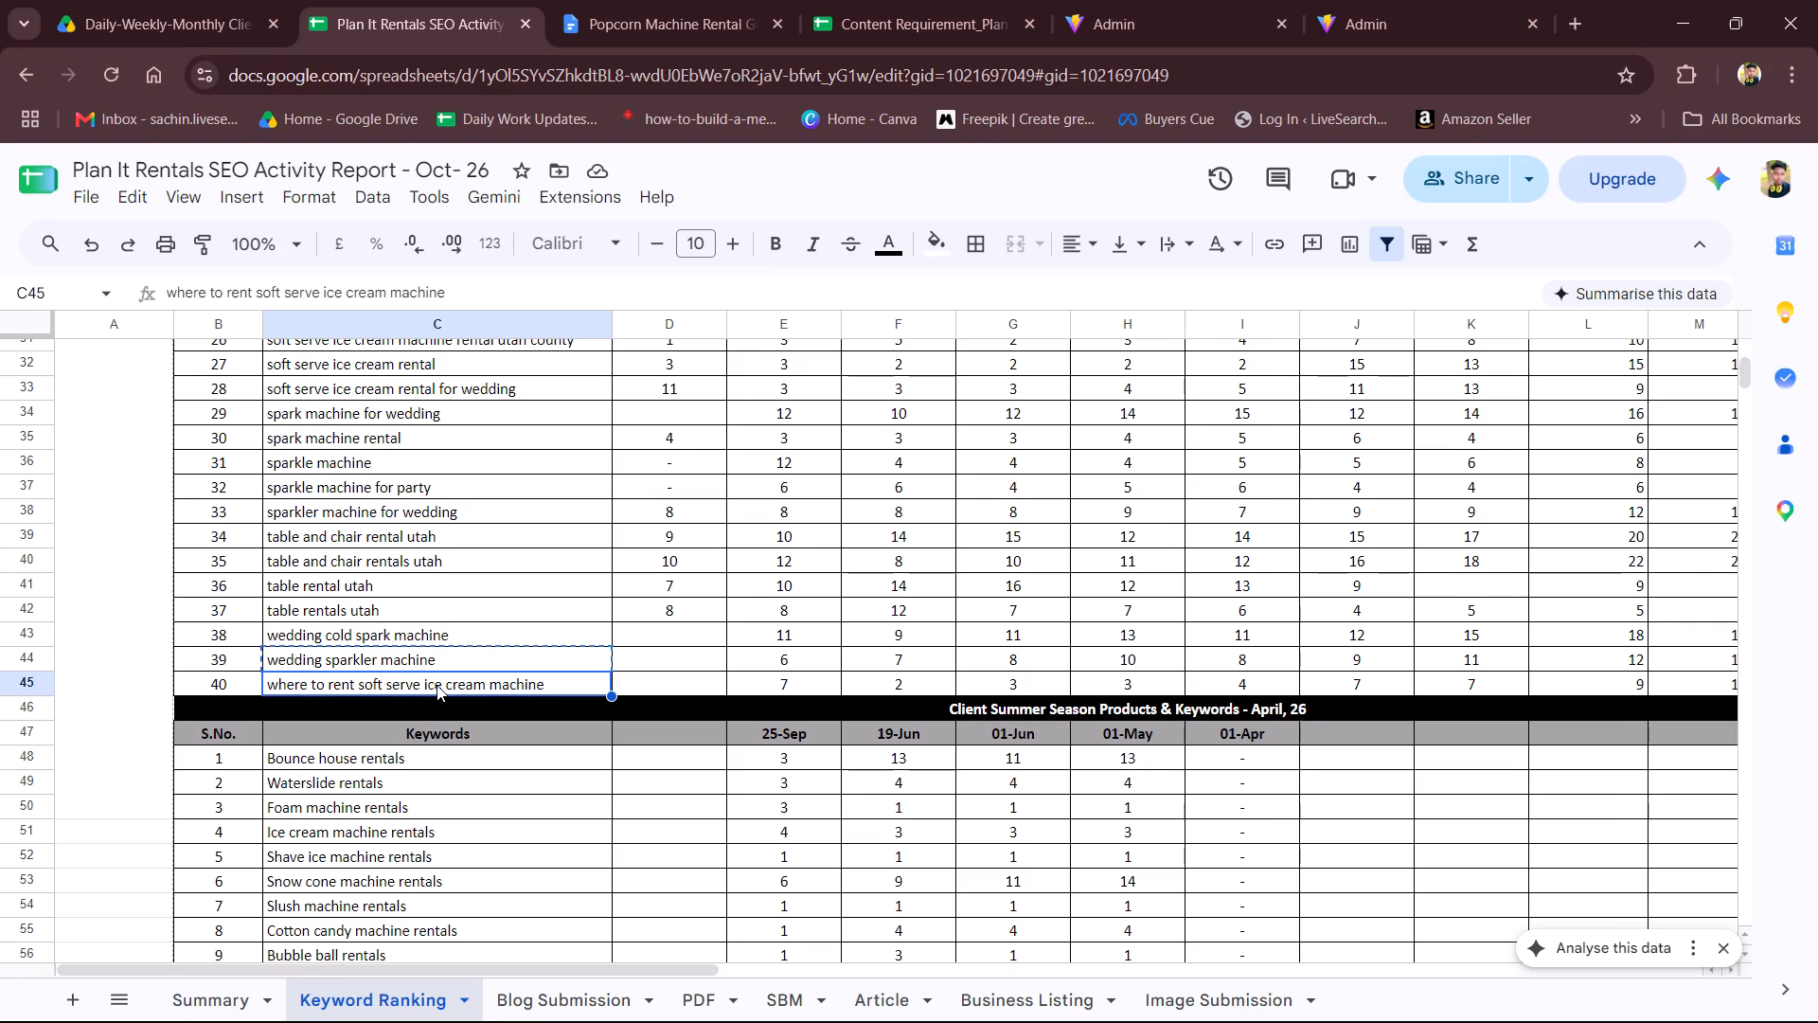
key("ctrl+c")
key("alt+Tab")
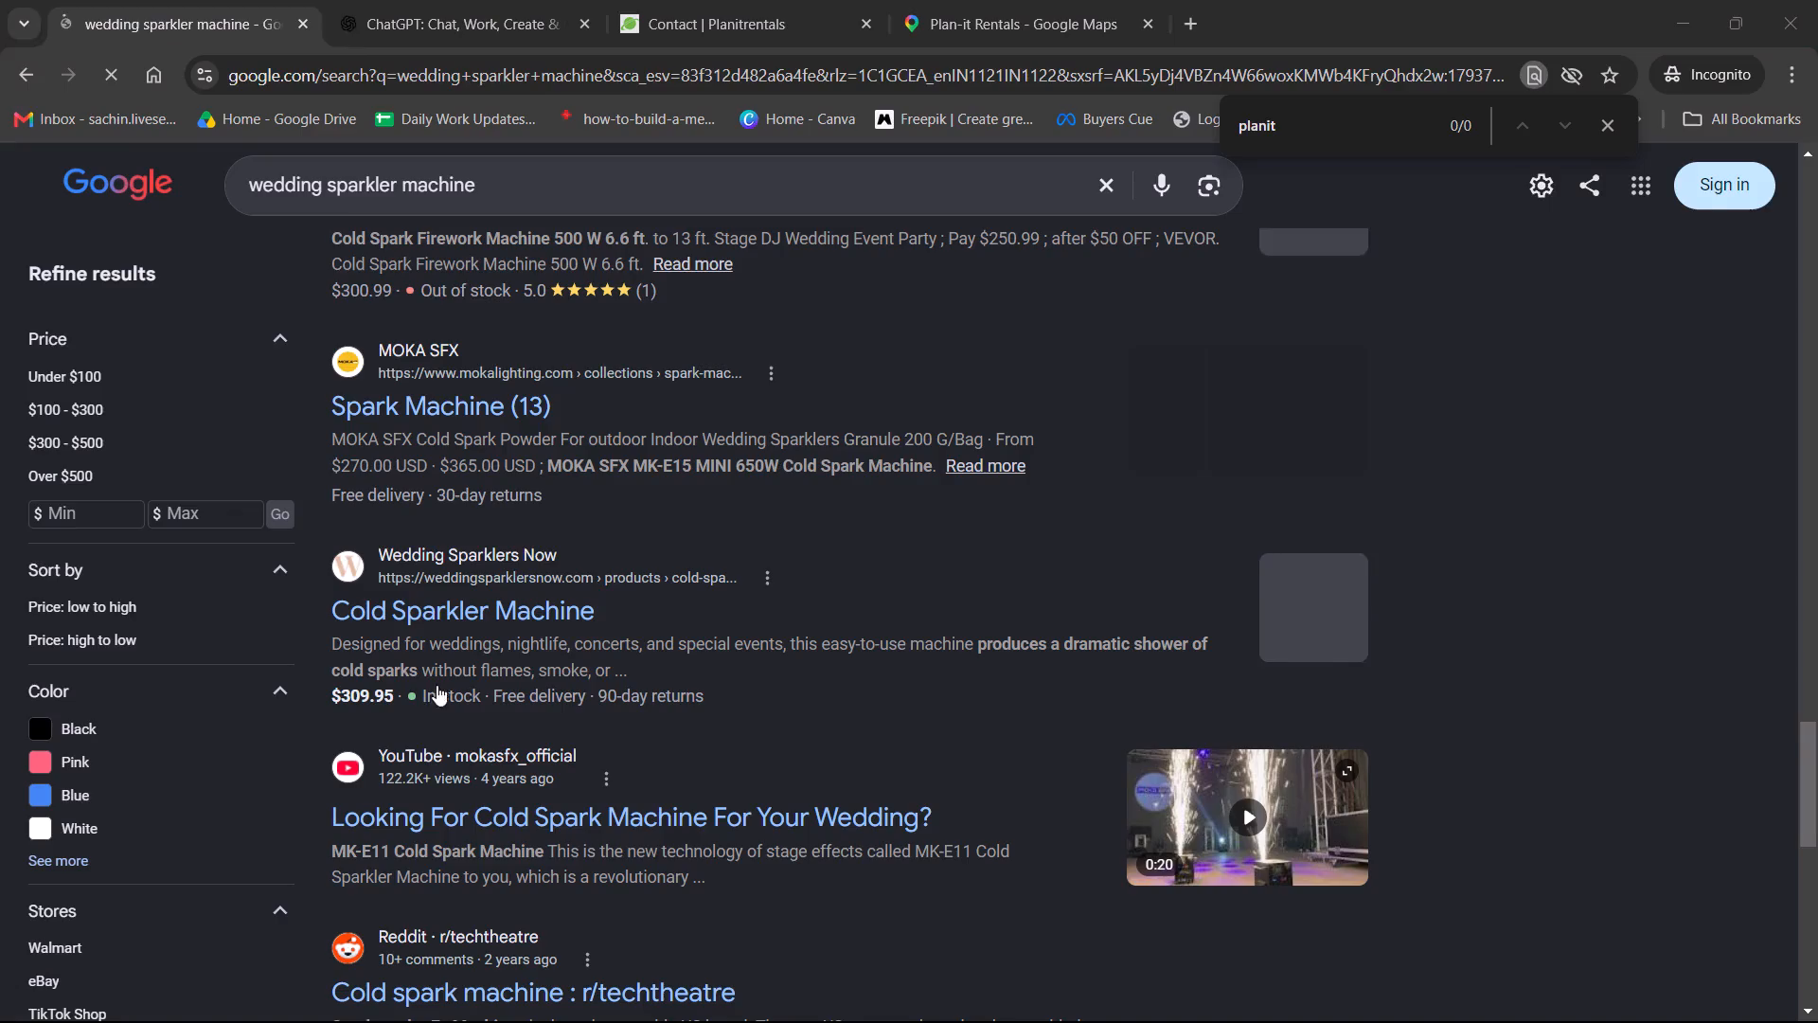
key("ctrl+e")
key("ctrl+v")
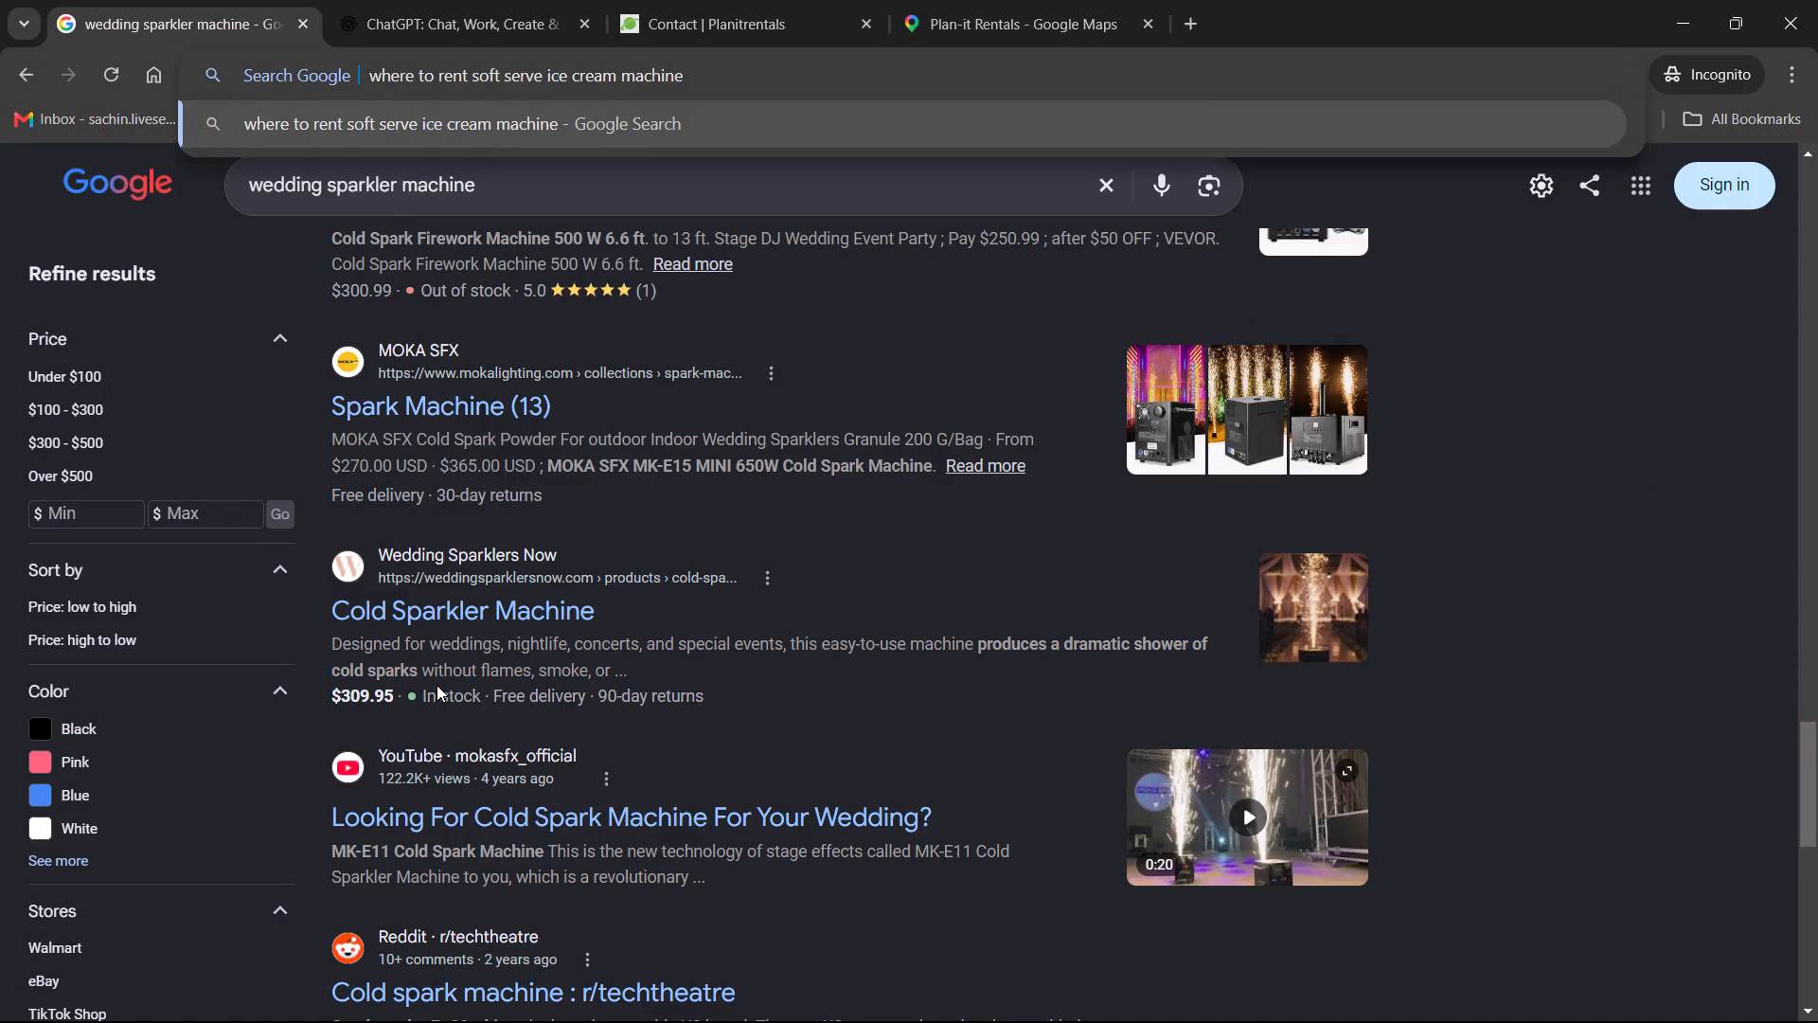
key("Return")
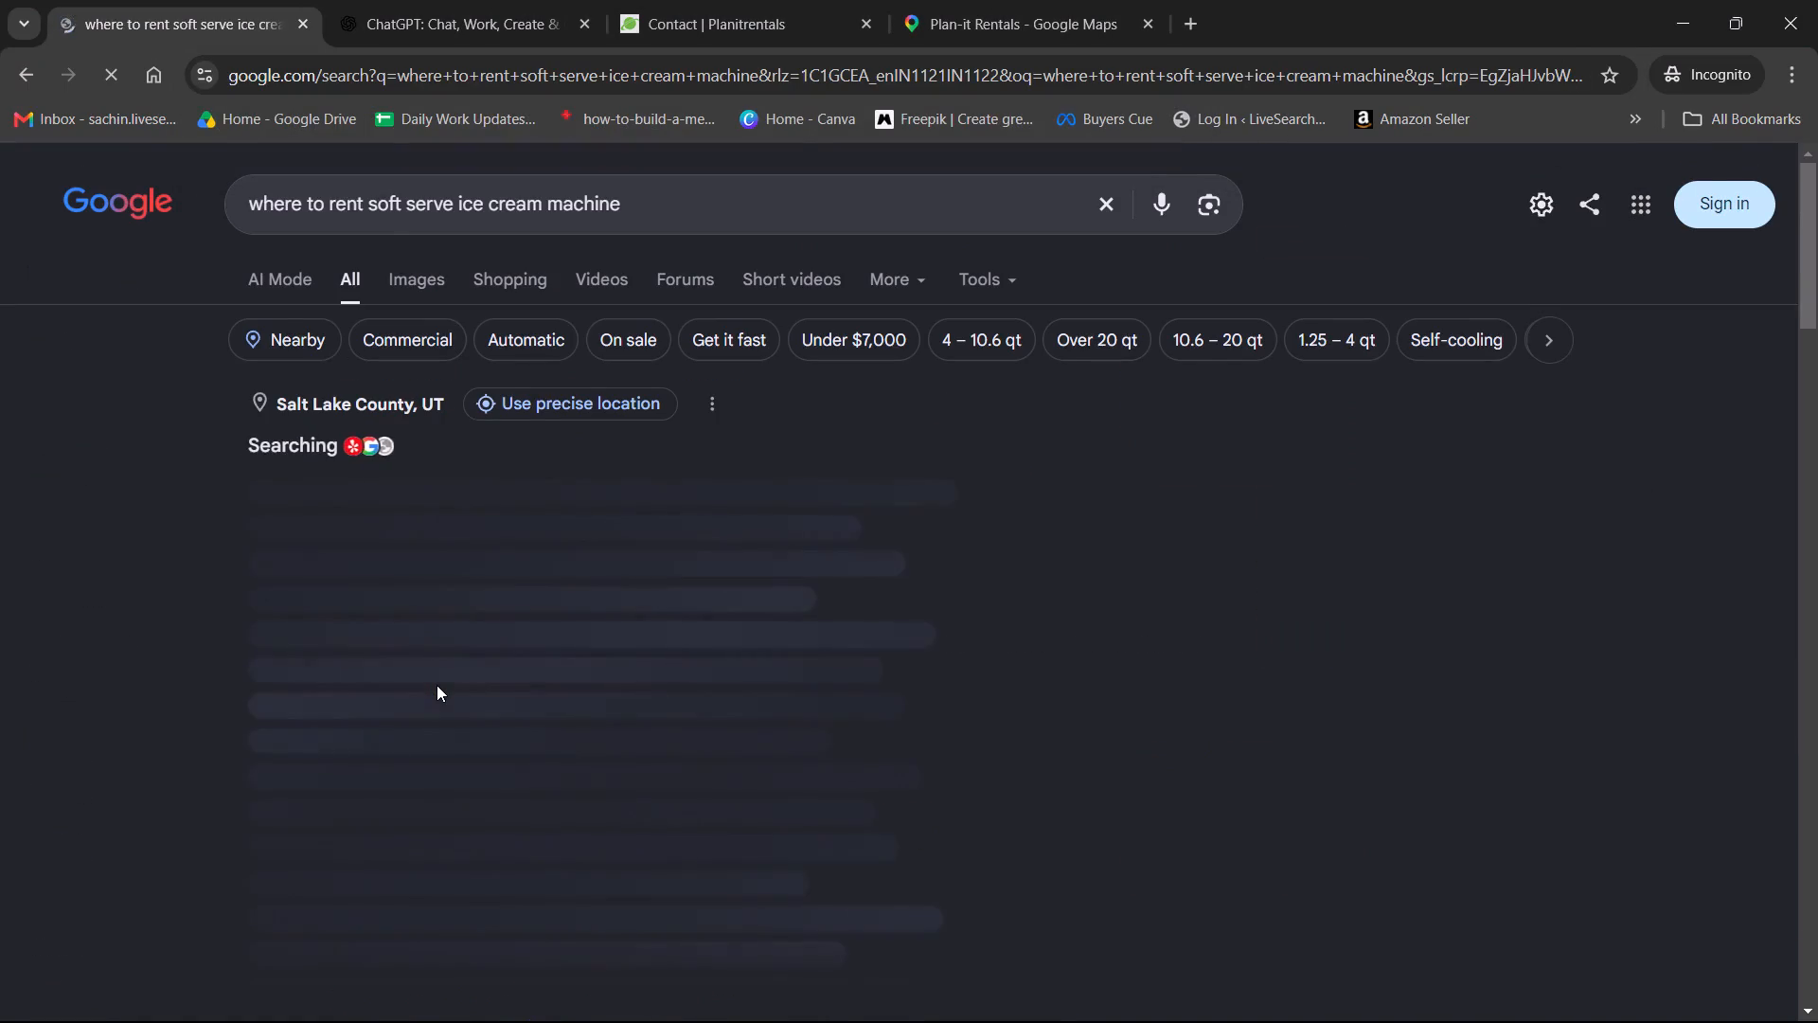
key("ctrl+f")
scroll(437, 685, "down", 1)
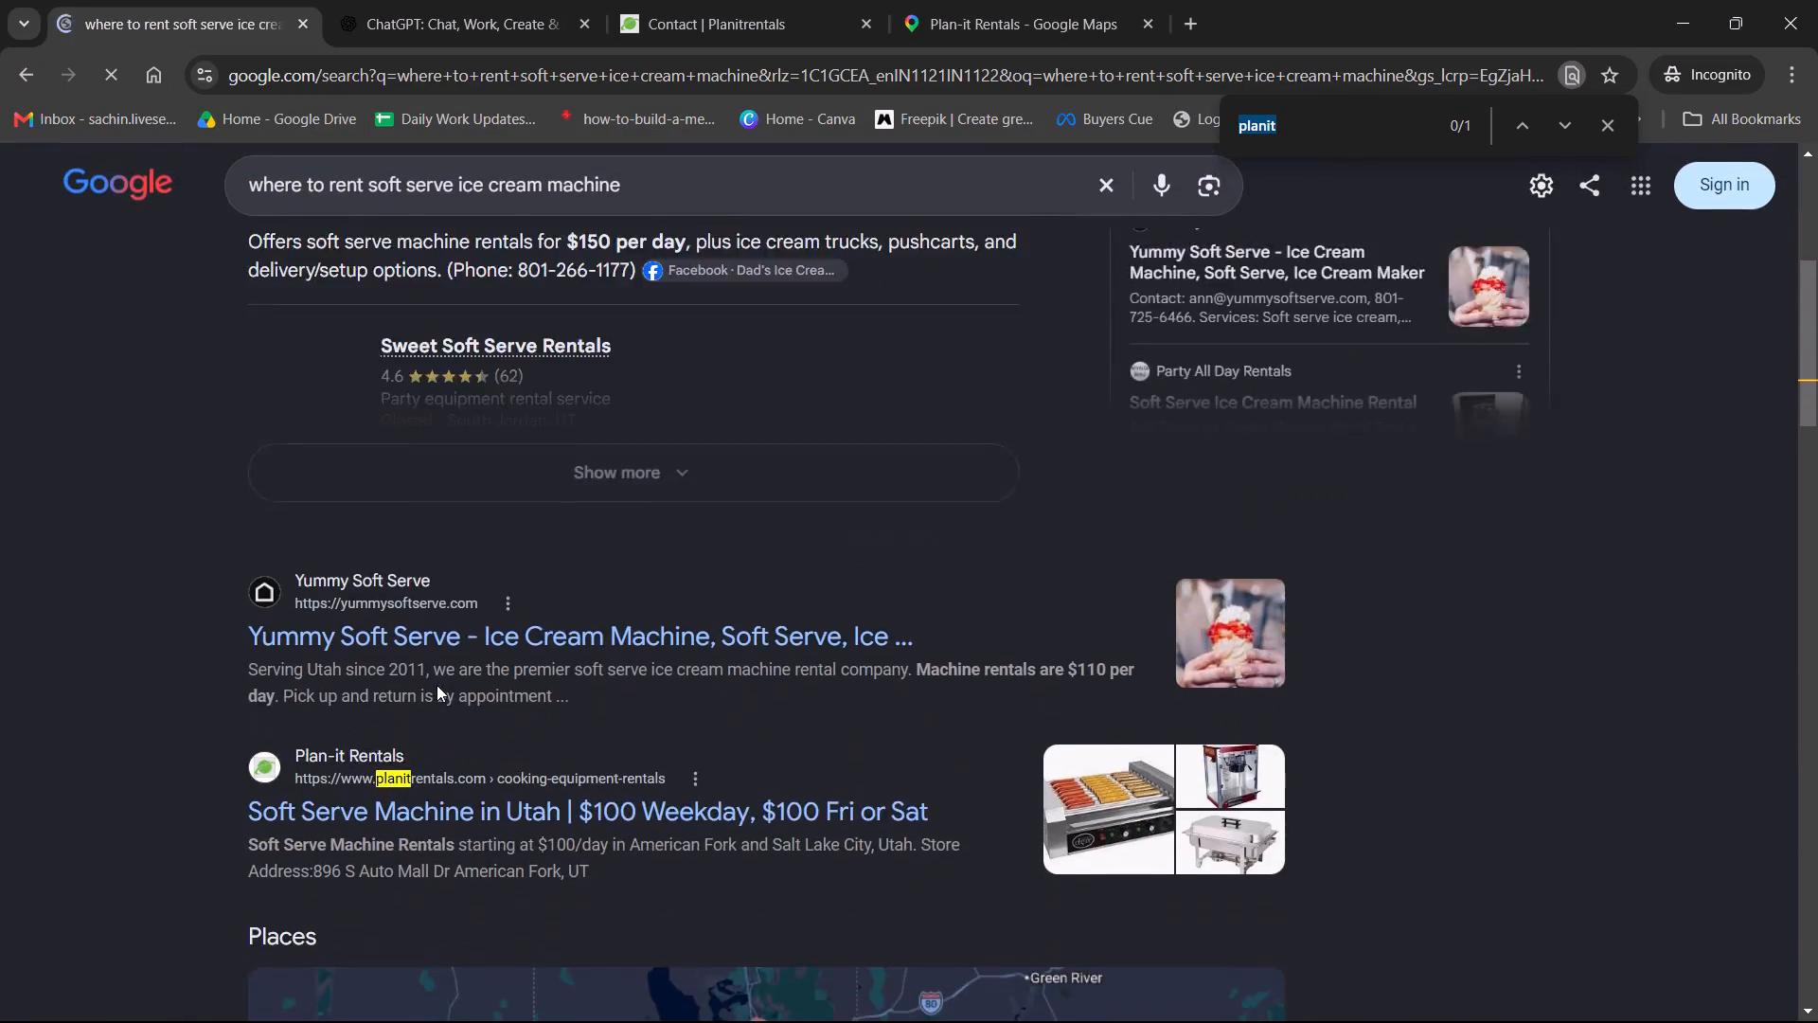
scroll(437, 685, "down", 1)
key("alt+Tab")
key("Tab")
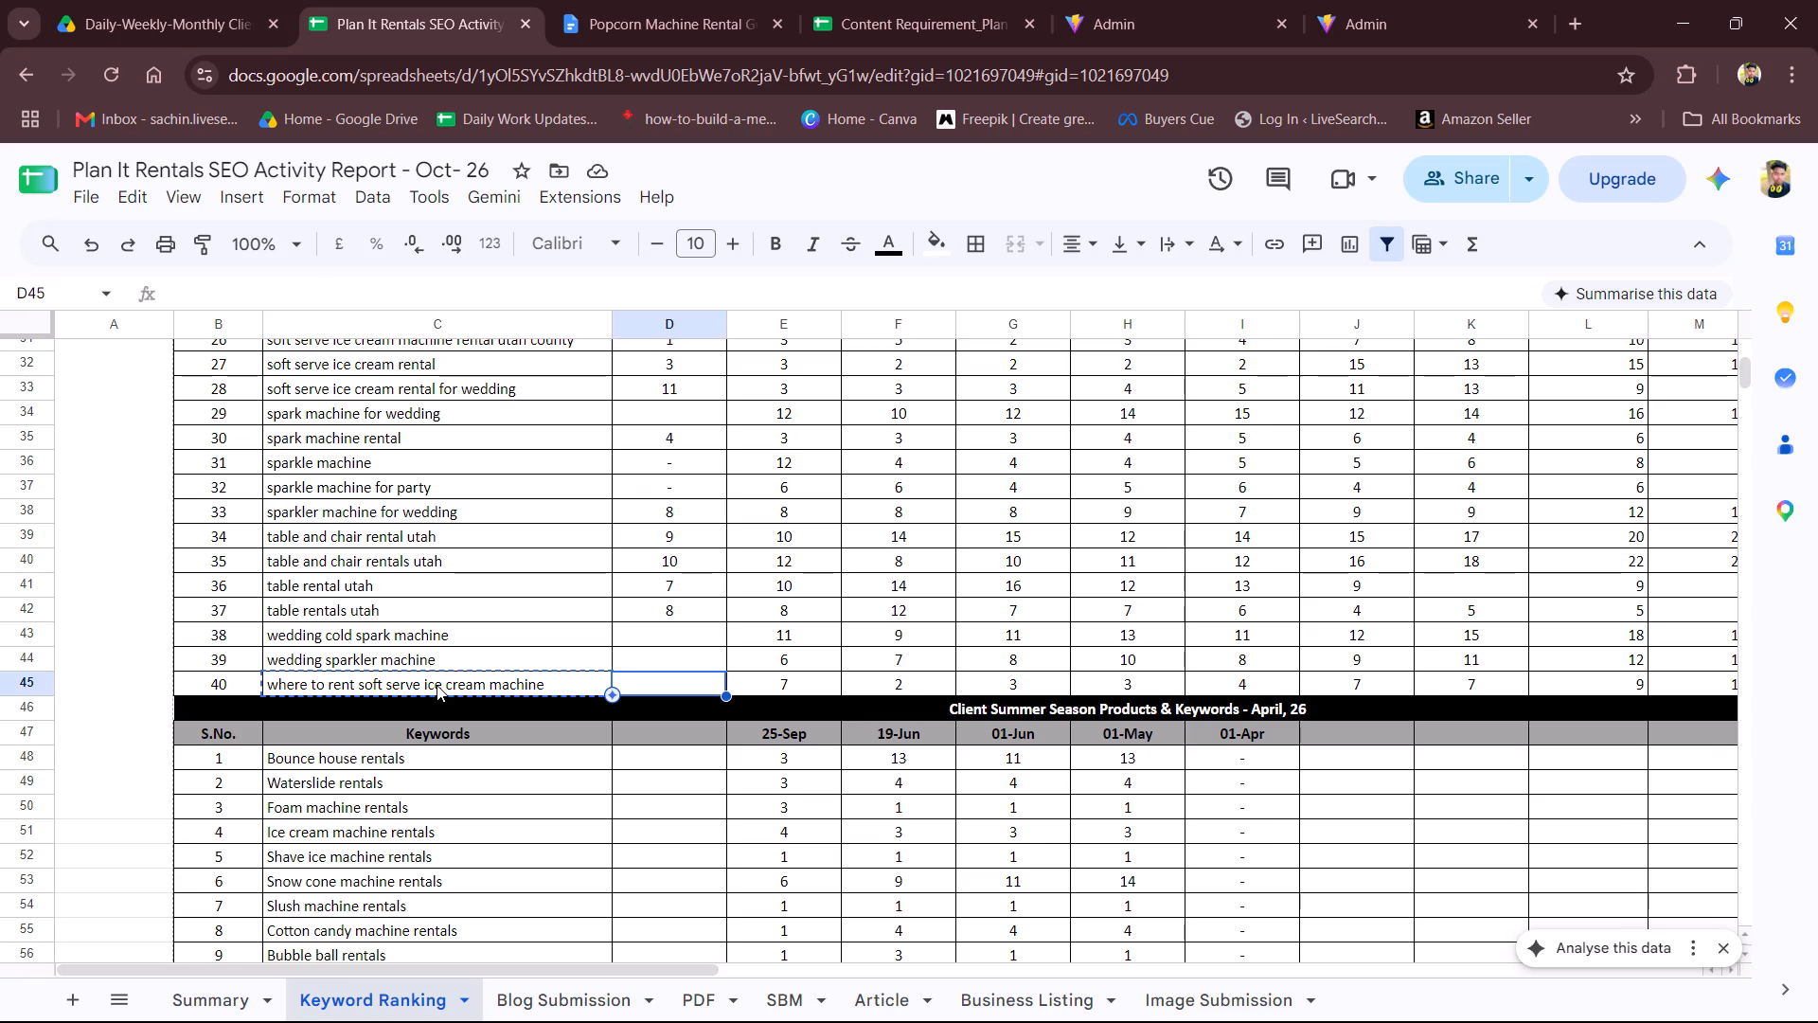
key("2")
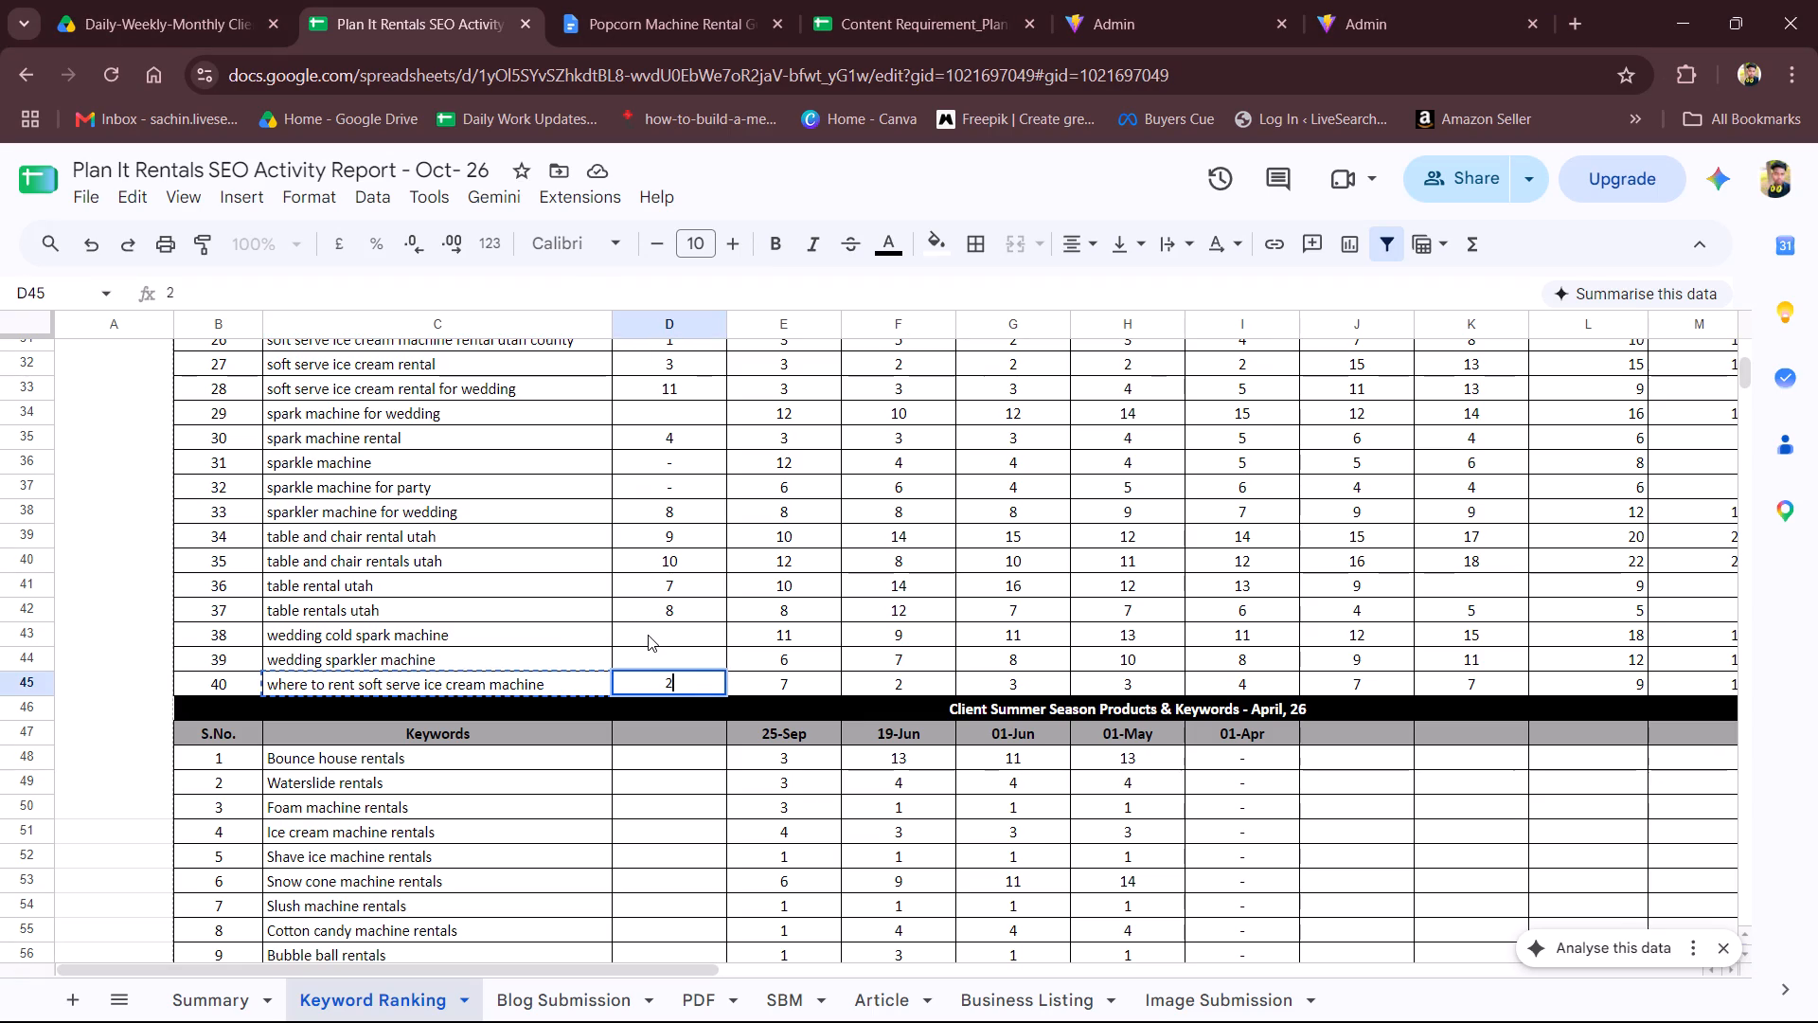
Copy the dash from the "sparkle machine for party" row into column D for "wedding cold spark machine" and "wedding sparkler machine".
left_click(648, 635)
left_click(672, 485)
key("ctrl+c")
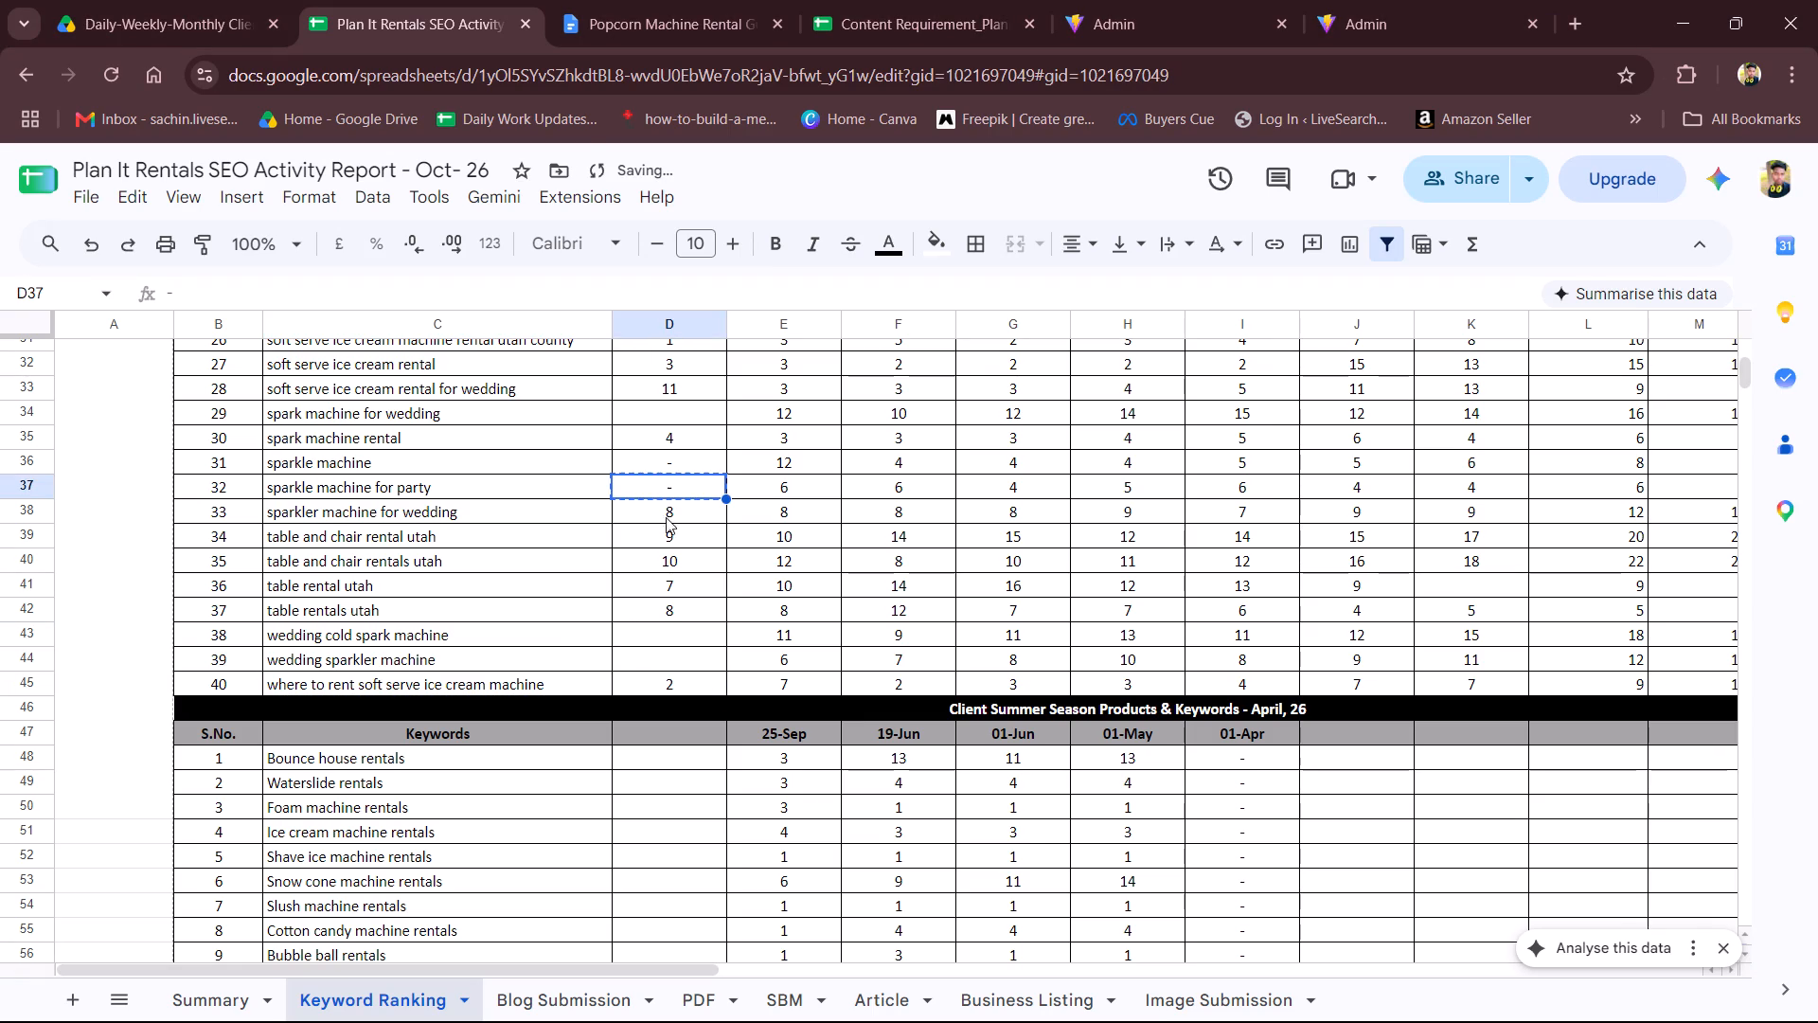
left_click(659, 628)
key("ctrl+v")
left_click(659, 658)
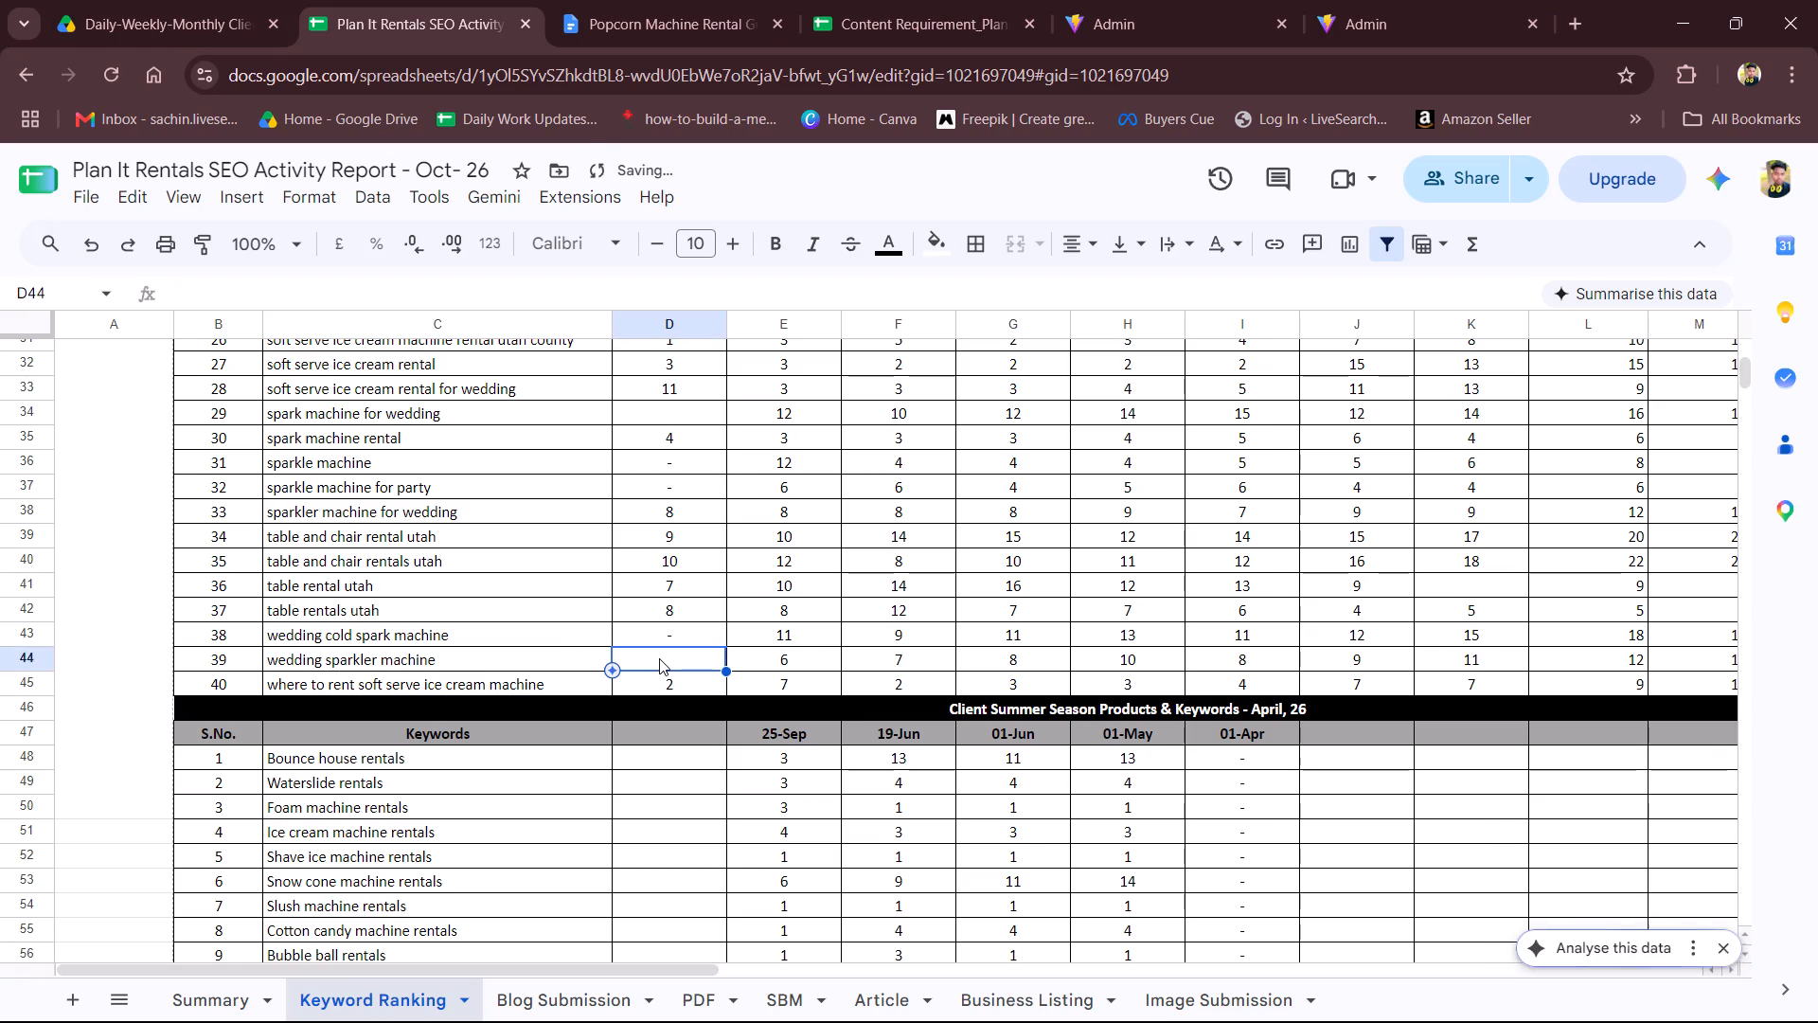
key("ctrl+v")
Search Google for "Bounce house rentals", find the planit listing's position, and record 5 for that keyword in column D.
left_click(419, 753)
key("ctrl+c")
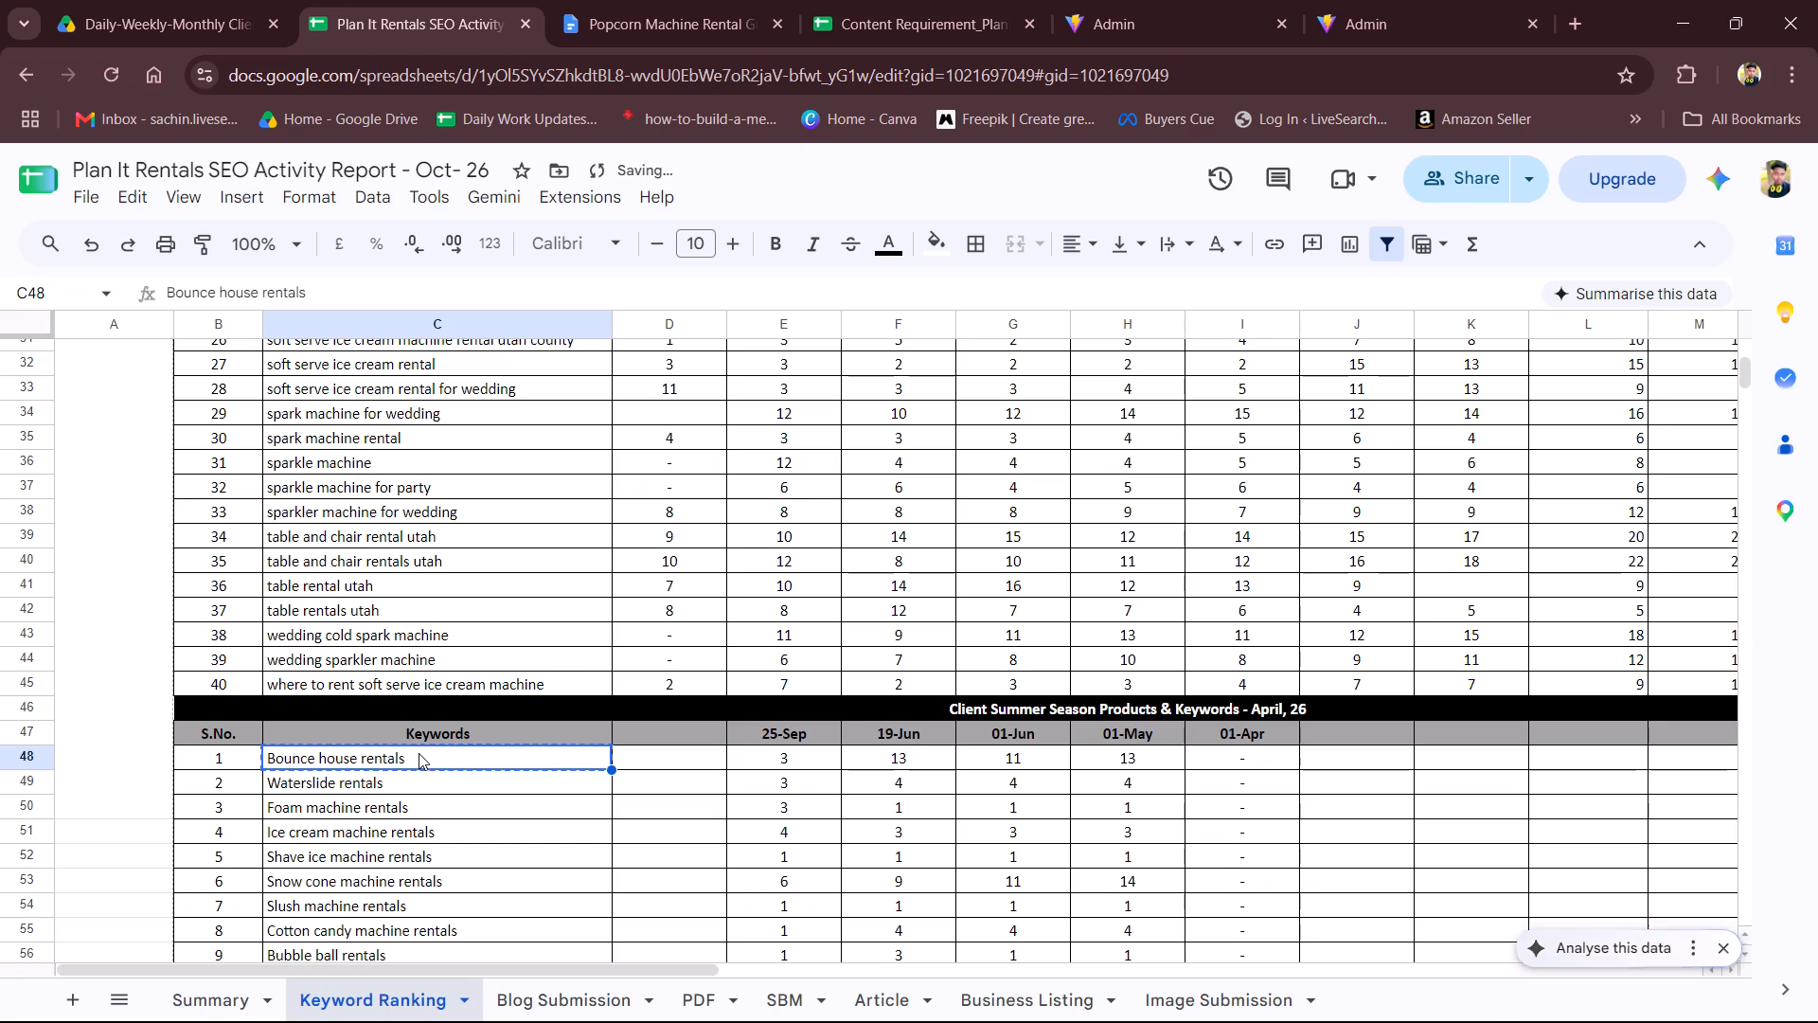
key("alt+Tab")
left_click(452, 88)
key("ctrl+v")
key("Return")
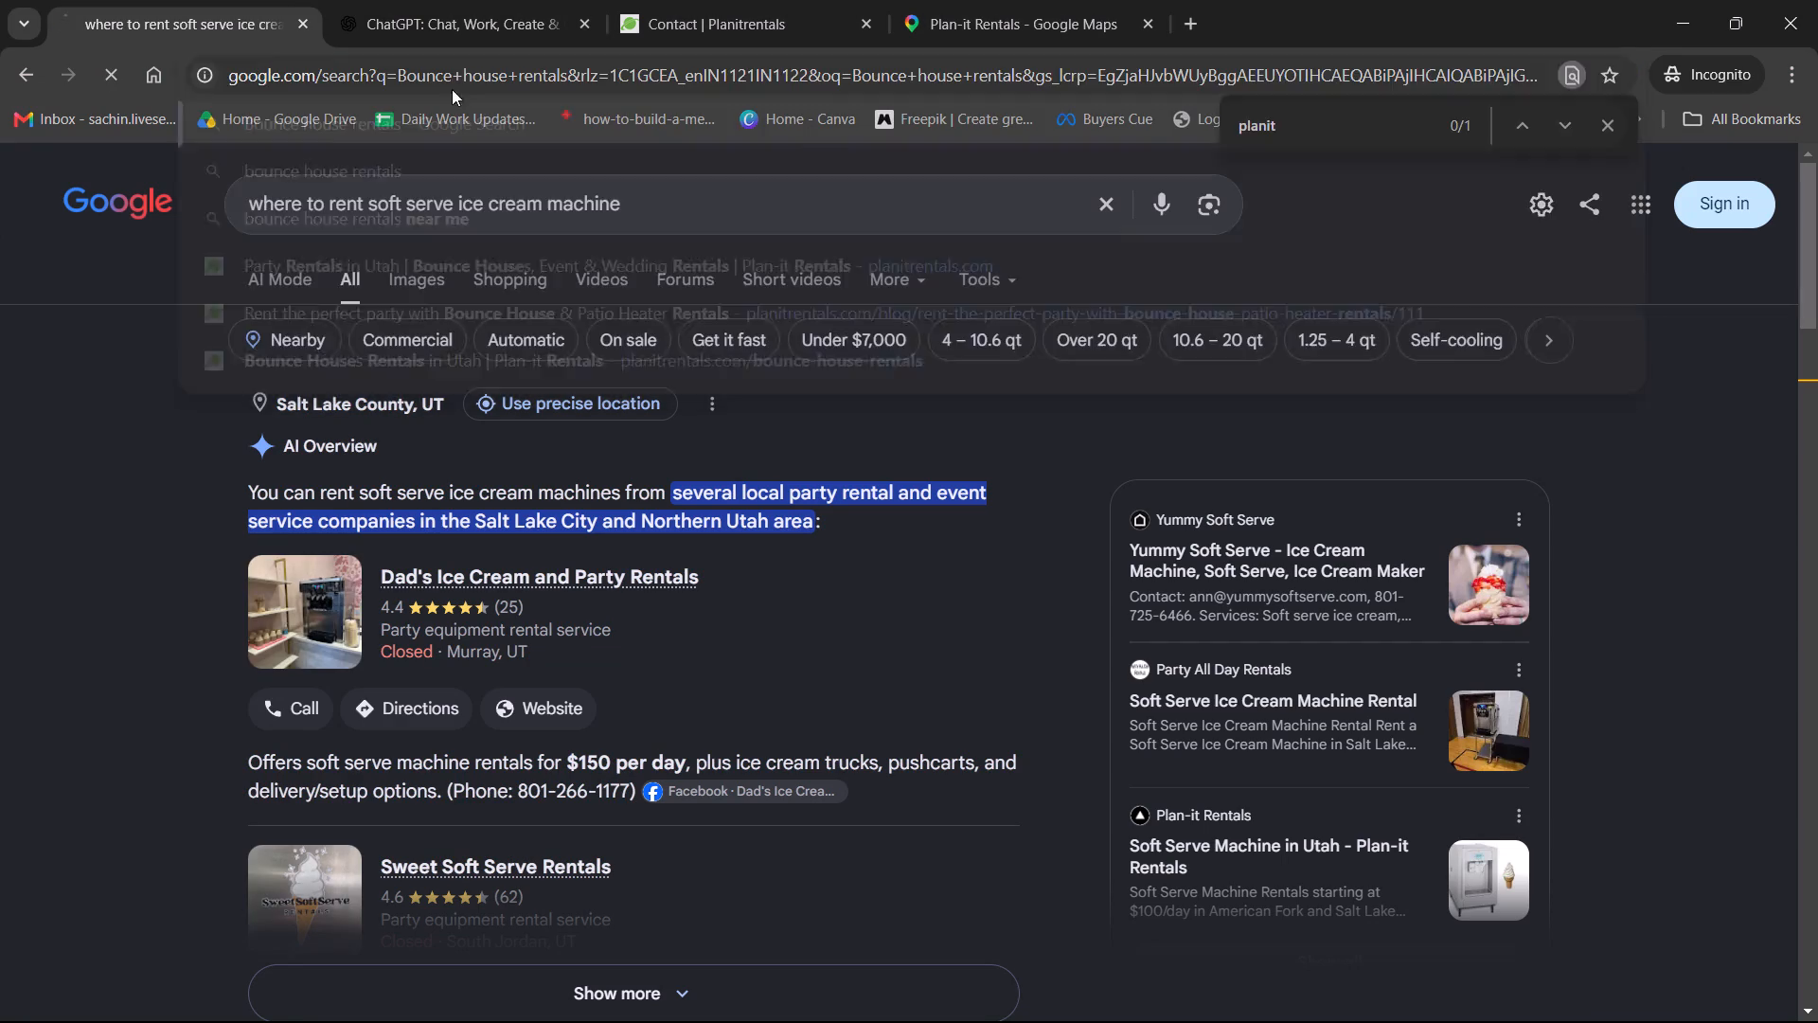
key("ctrl+f")
scroll(481, 559, "down", 8)
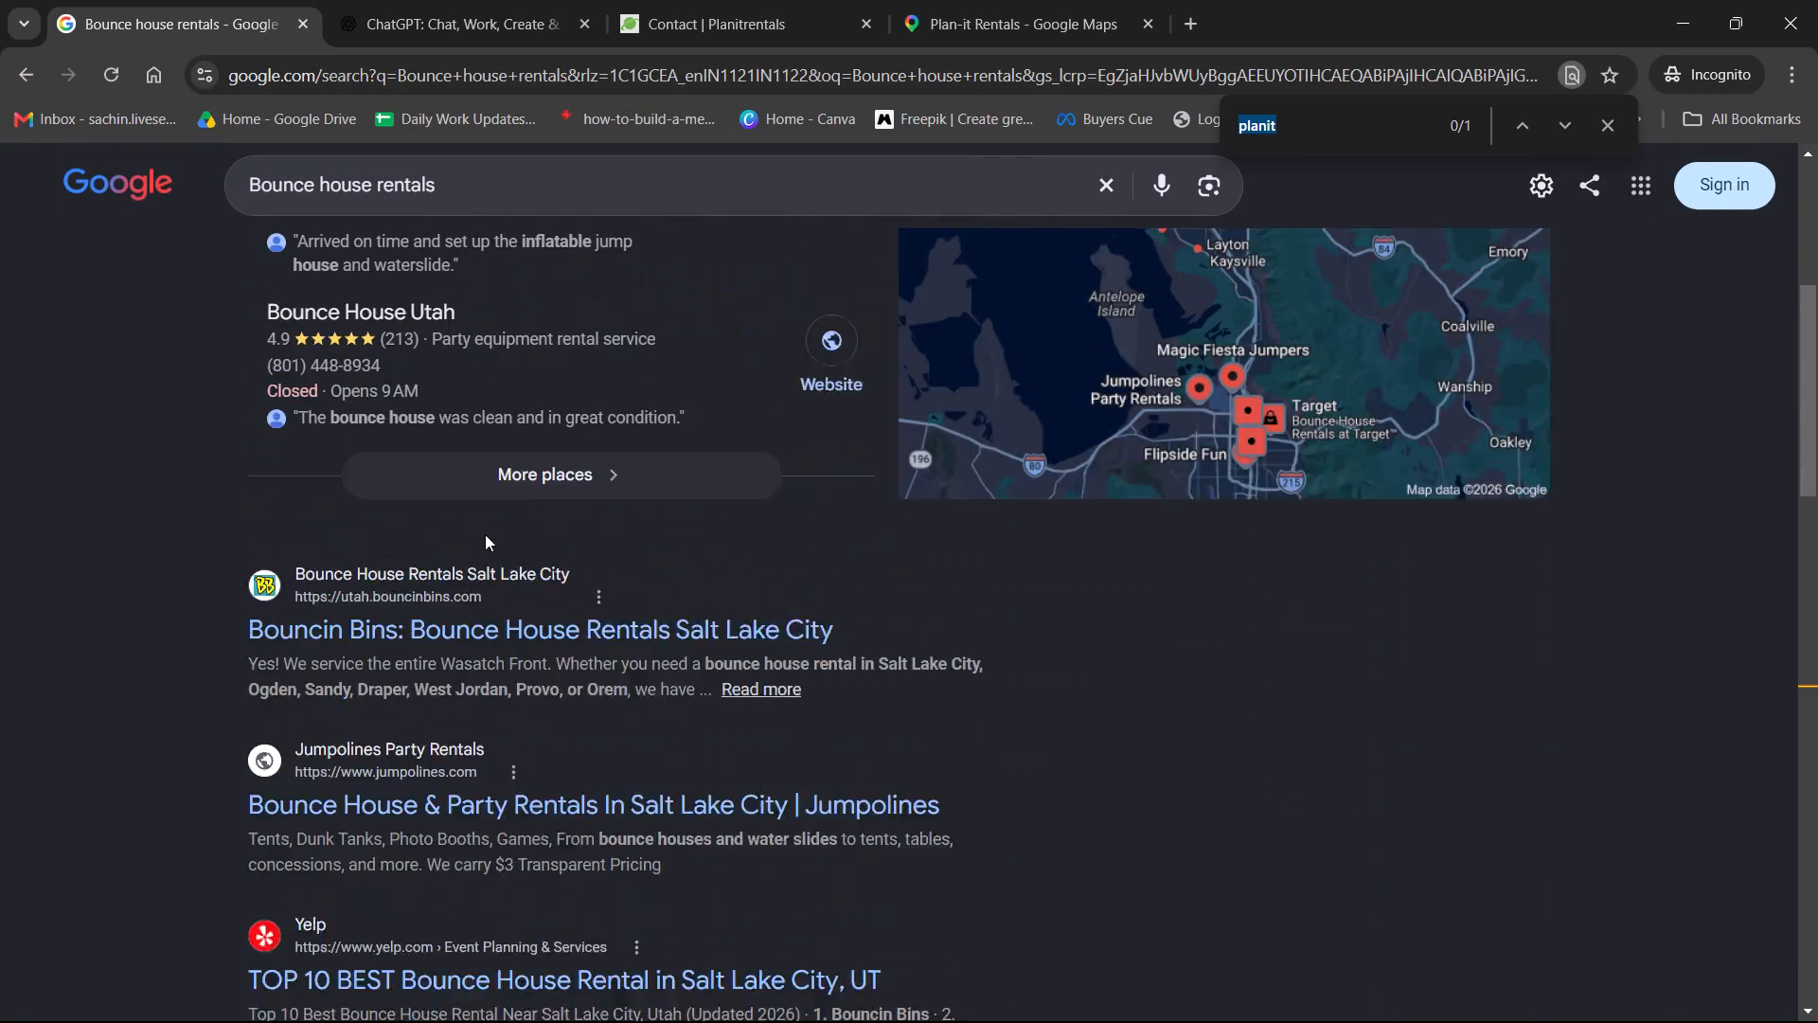
scroll(485, 534, "down", 2)
scroll(485, 534, "up", 10)
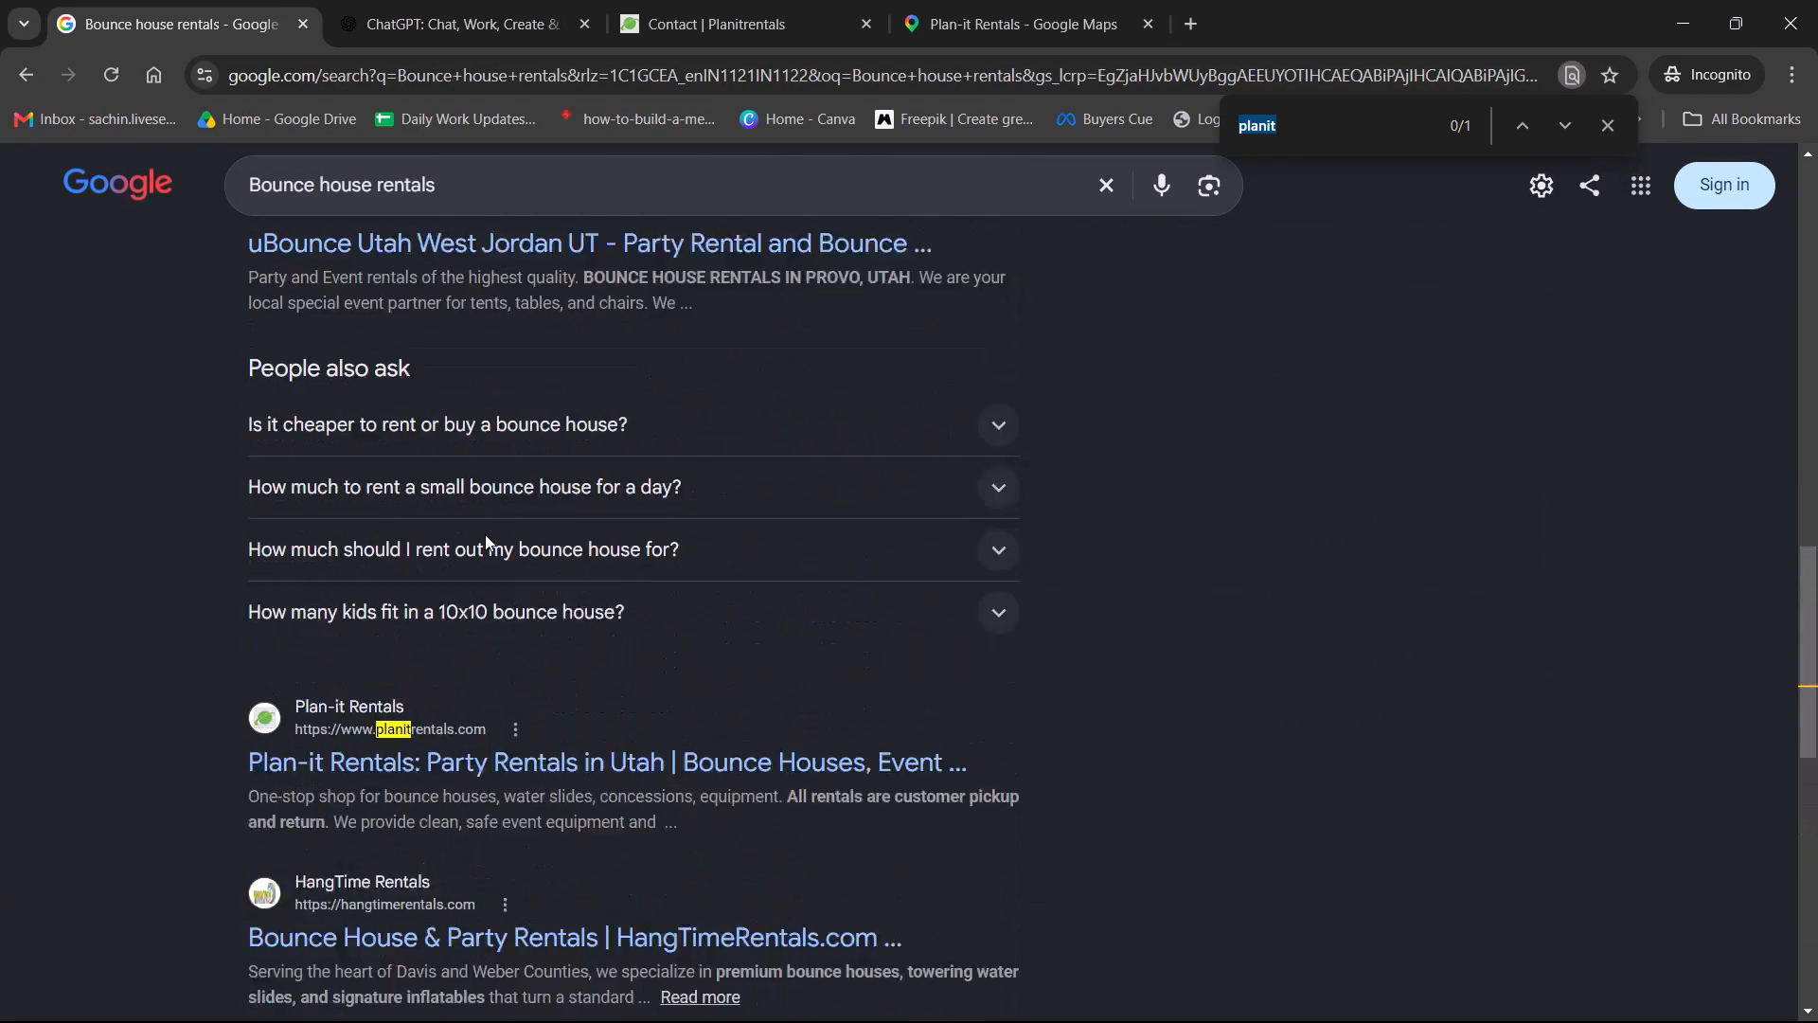
scroll(485, 534, "up", 10)
key("alt+Tab")
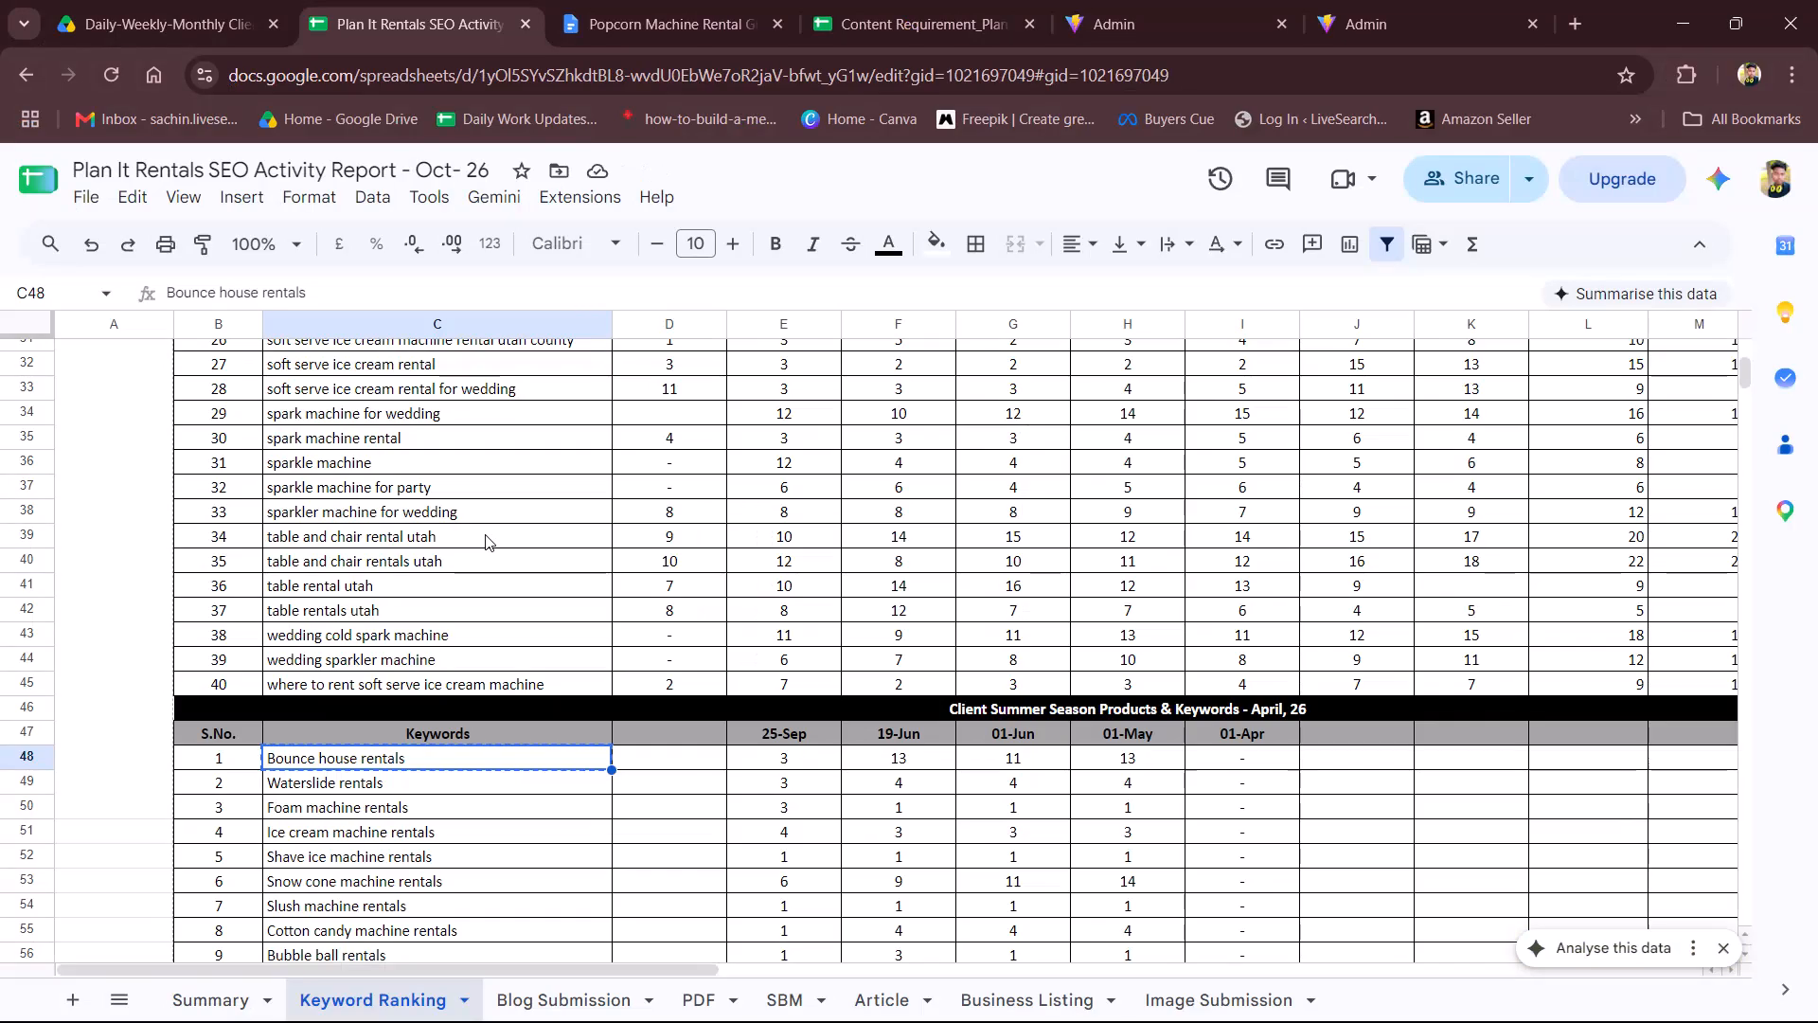
key("Tab")
key("5")
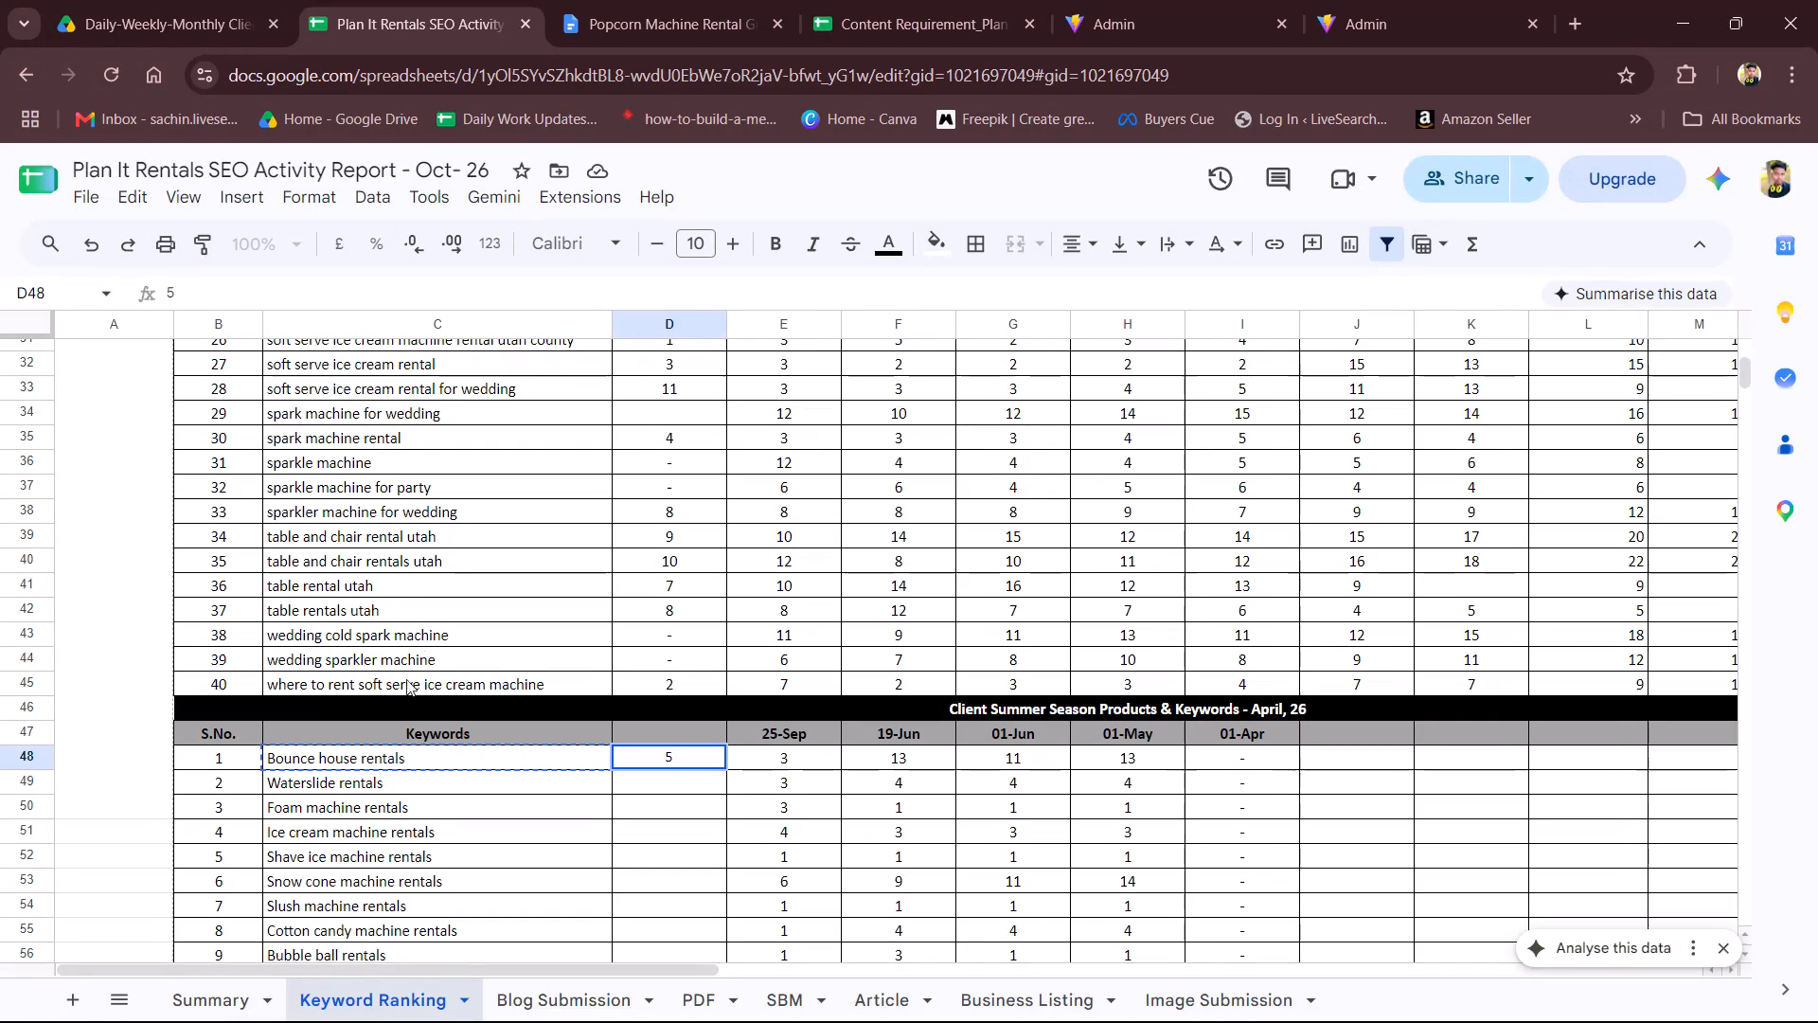
Search Google for "Waterslide rentals", find the planit listing's position, and record 5 for that keyword in column D.
left_click(370, 785)
key("ctrl+c")
key("alt+Tab")
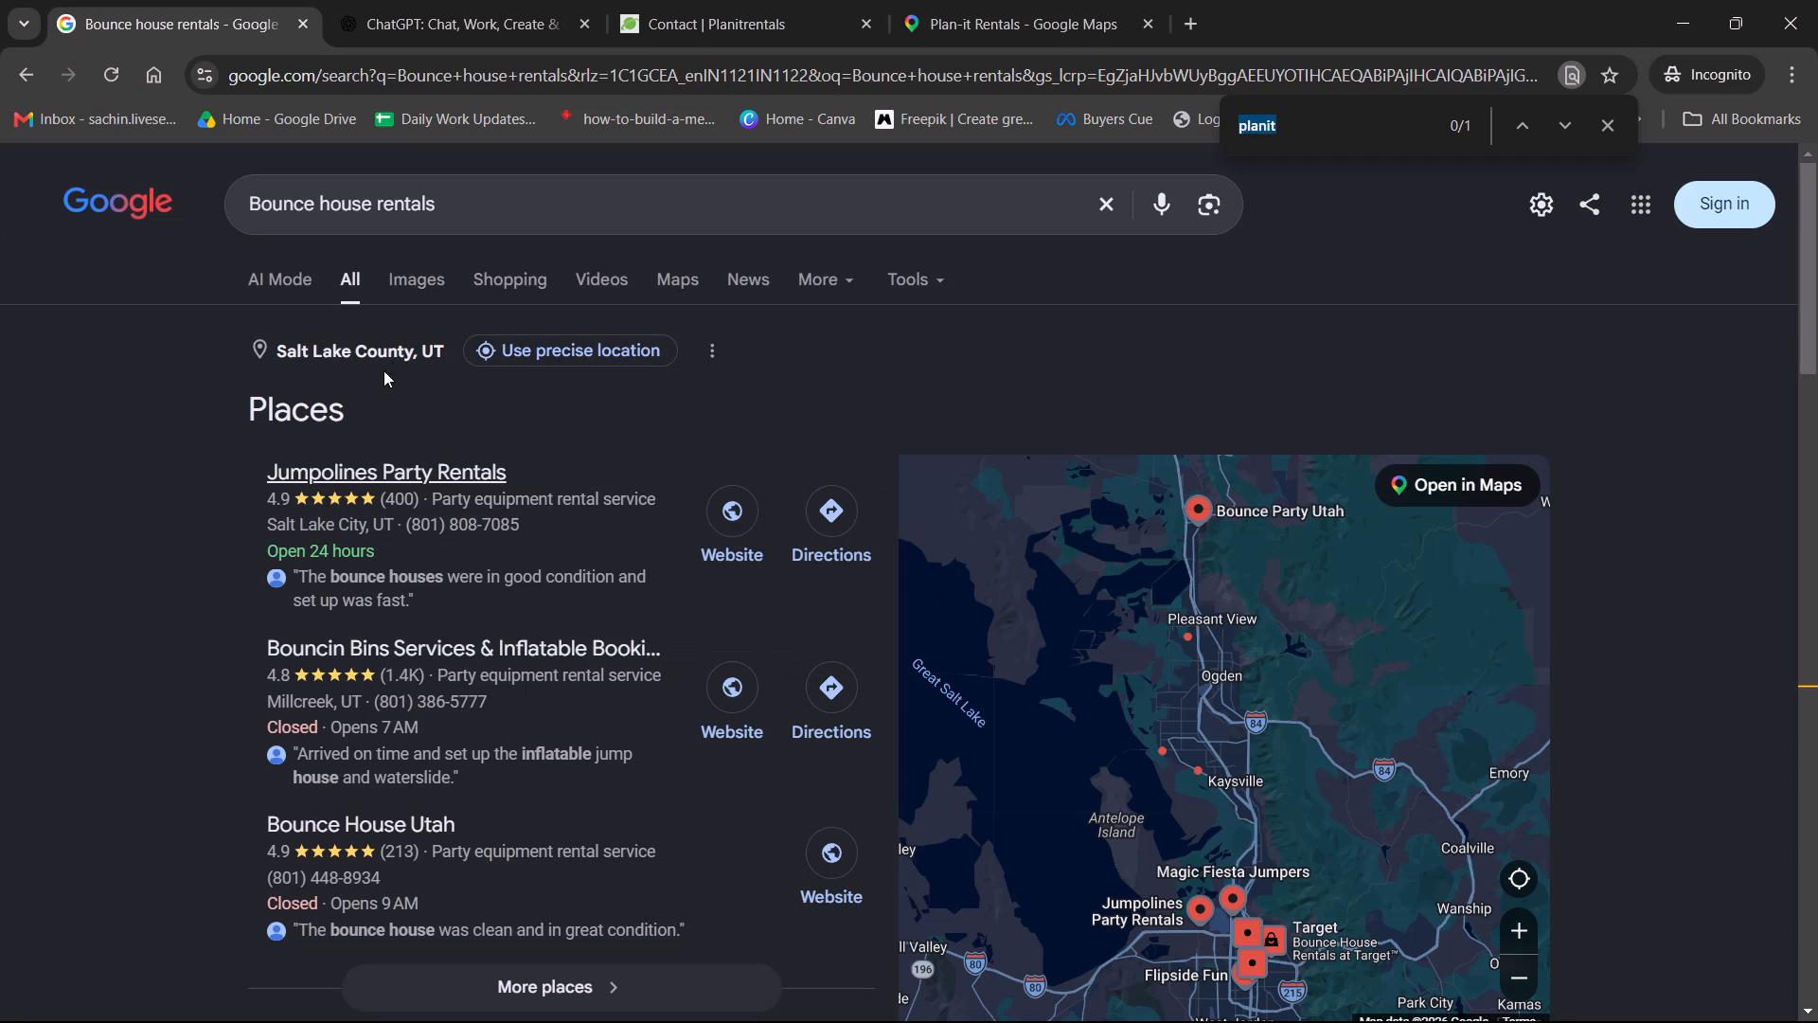
left_click(550, 77)
key("ctrl+v")
key("Return")
key("ctrl+f")
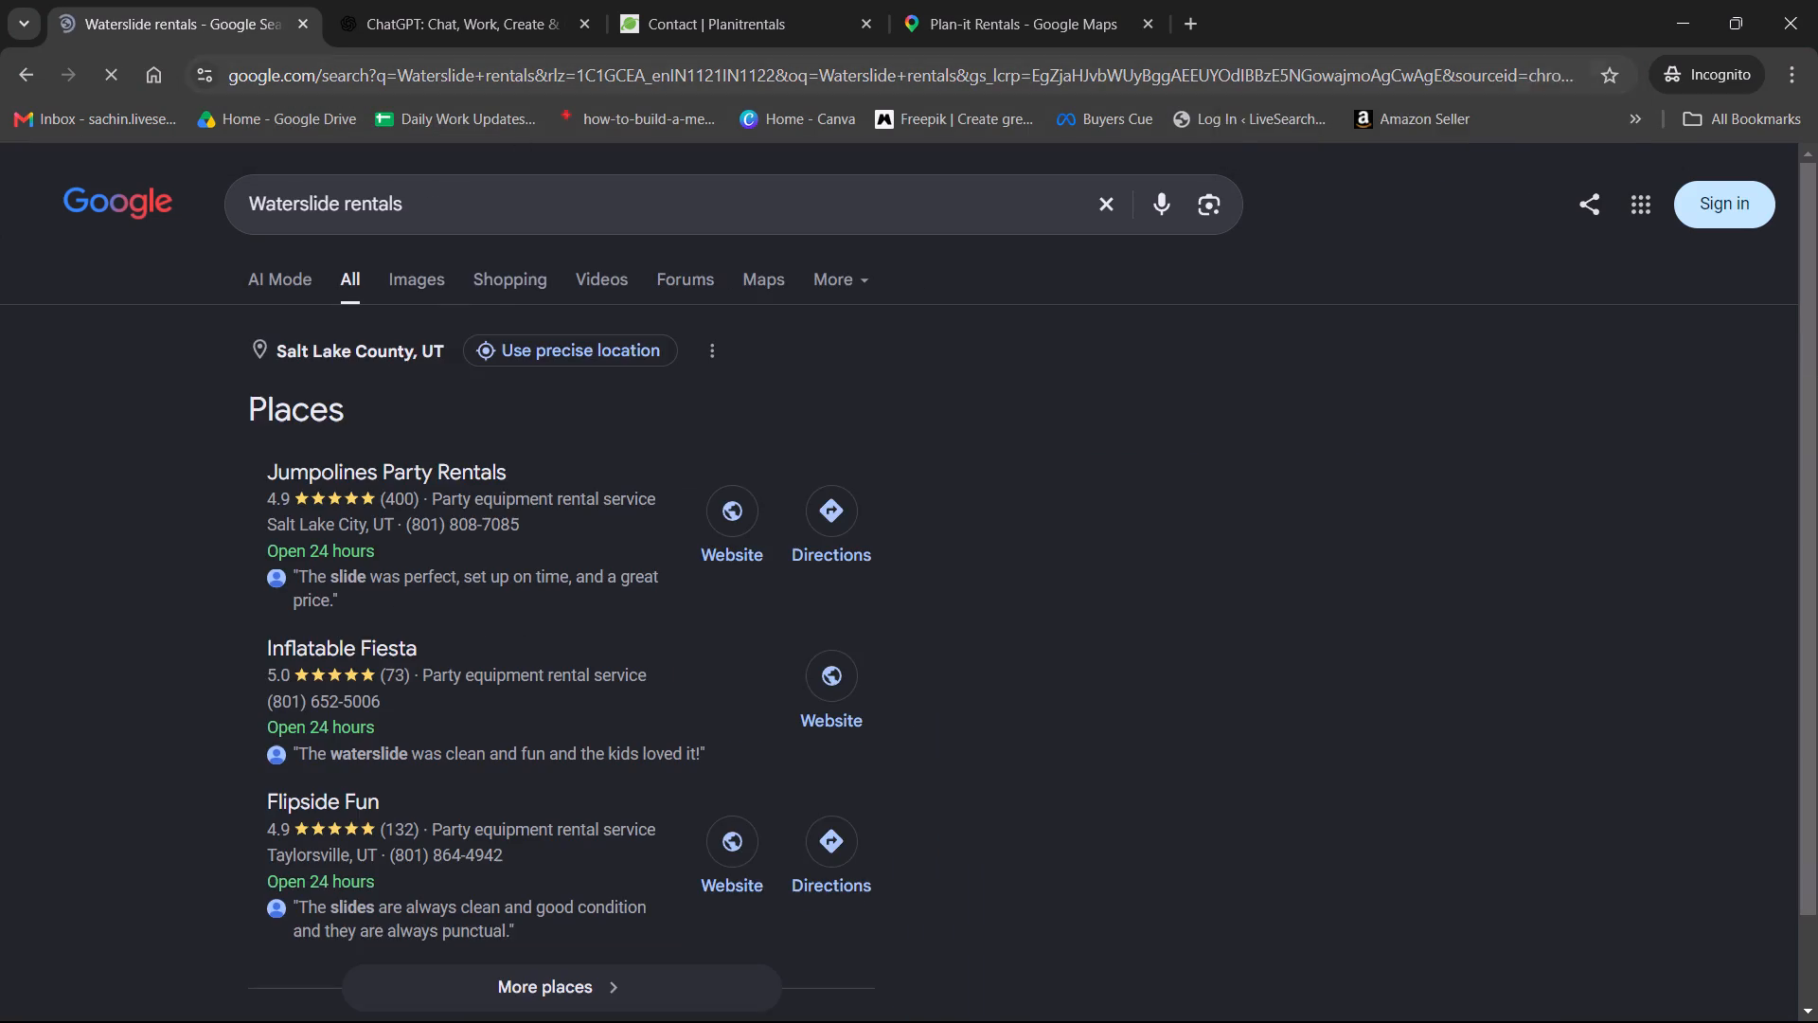
scroll(597, 534, "down", 19)
scroll(583, 547, "up", 2)
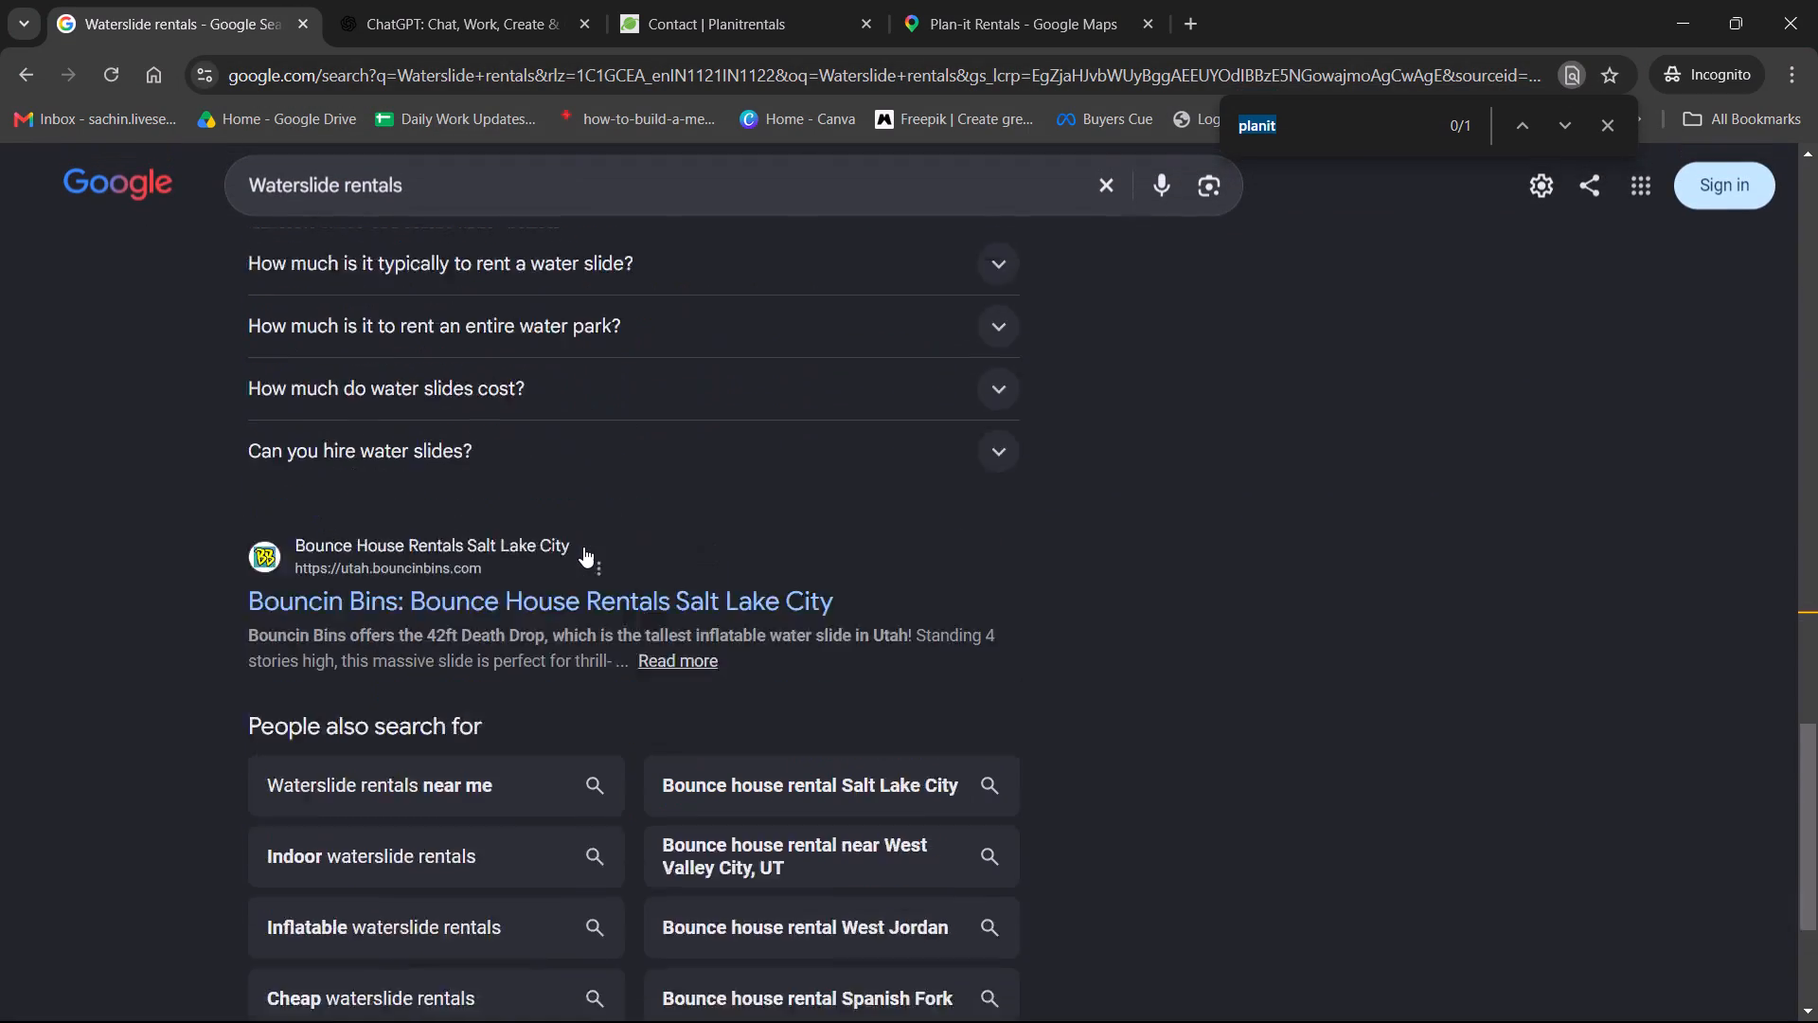
scroll(583, 547, "up", 11)
key("alt+Tab")
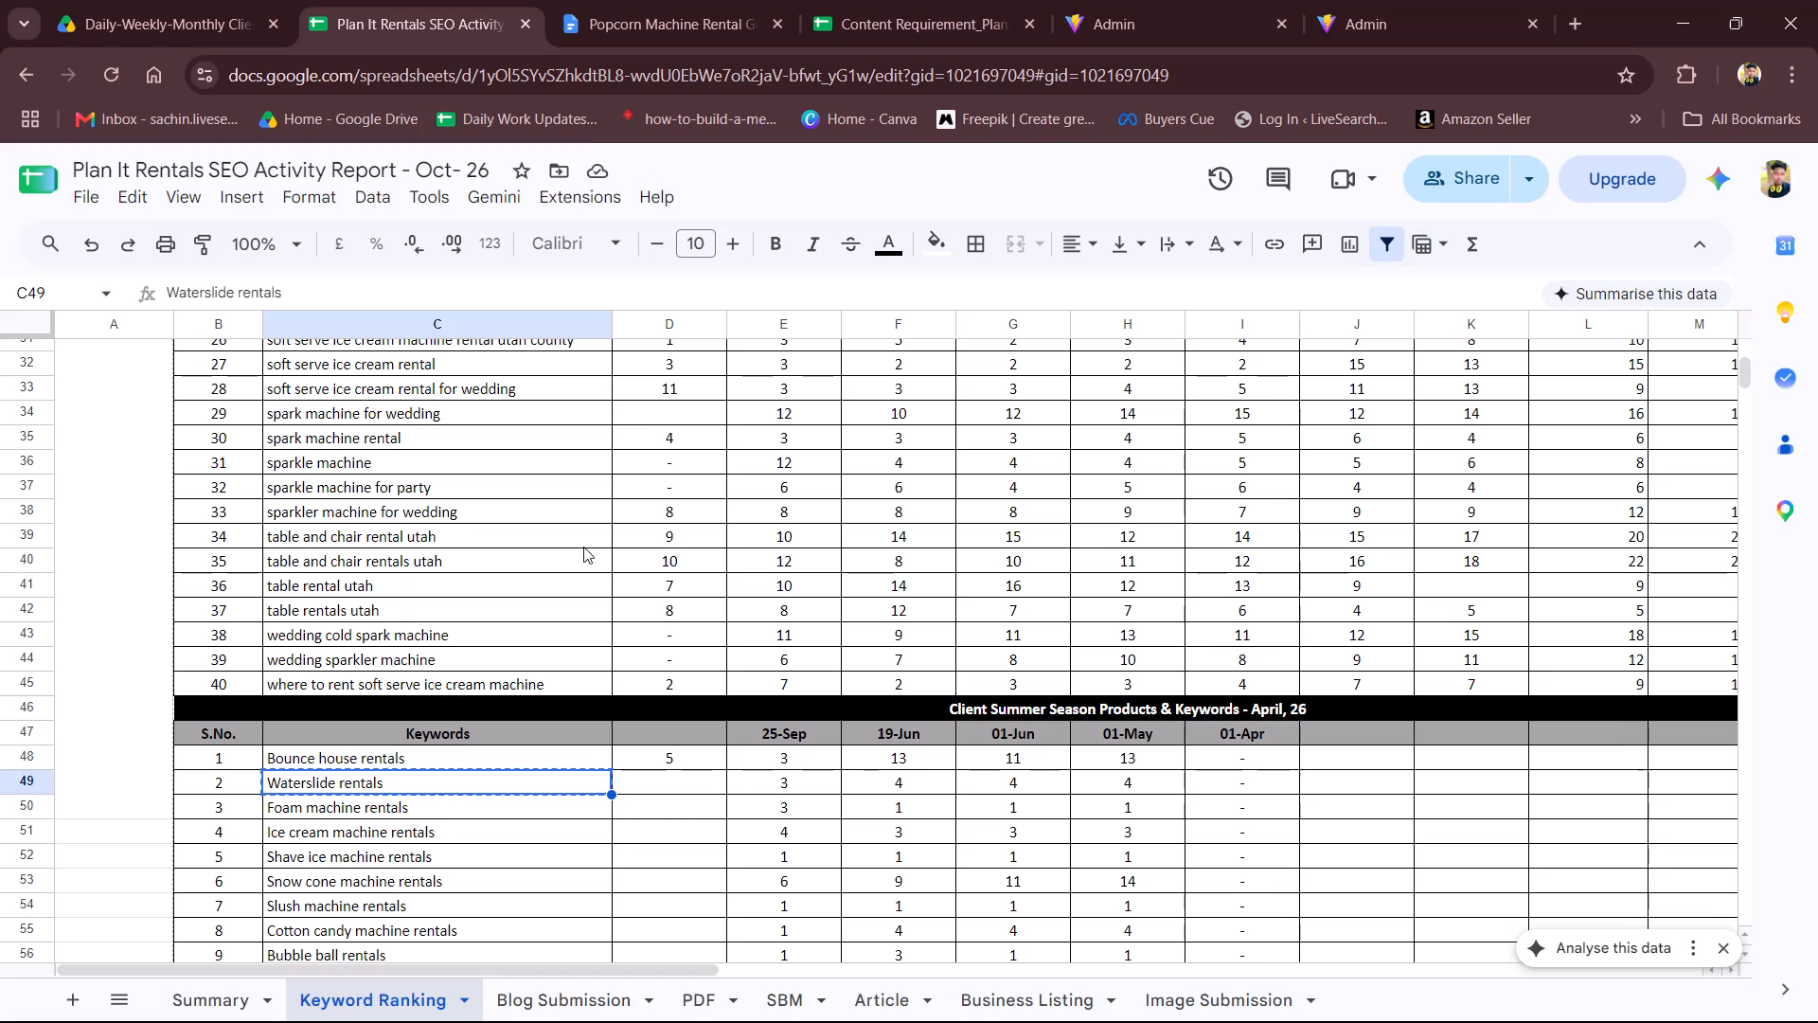
key("Tab")
key("5")
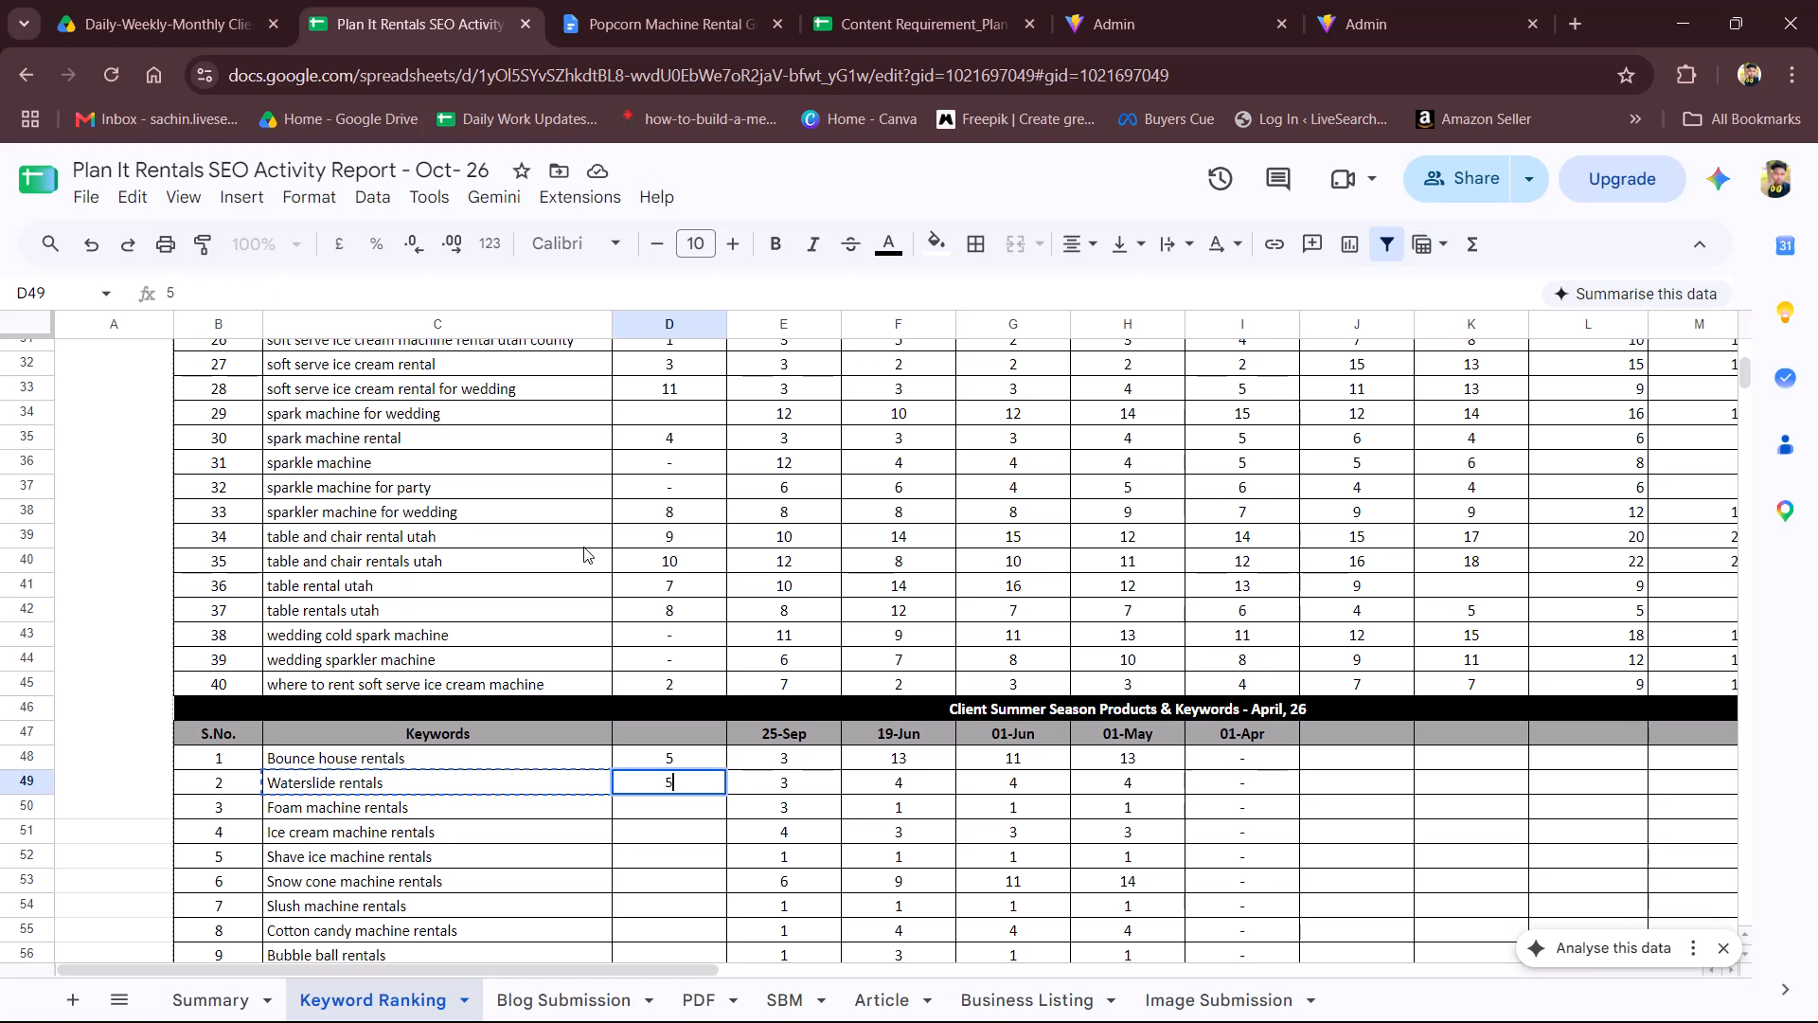
Search Google for "Foam machine rentals", look for the planit listing, and record 3 for that keyword in column D.
left_click(417, 798)
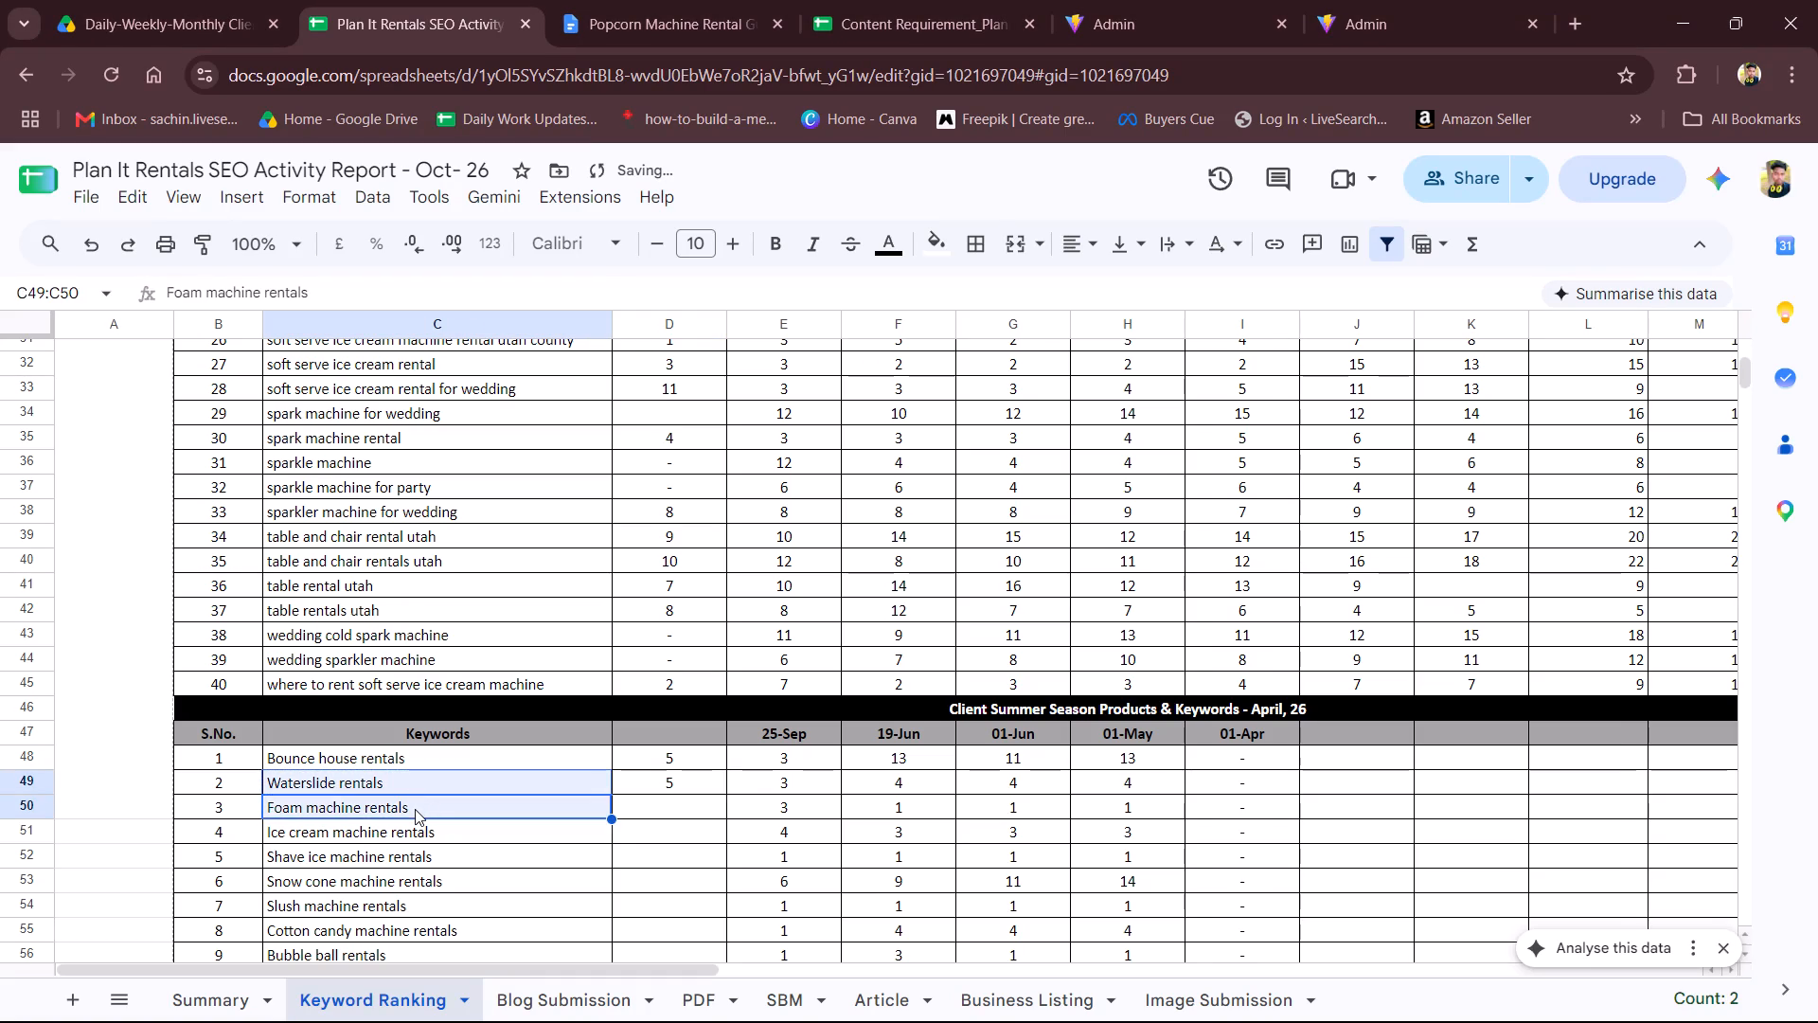
left_click(415, 809)
key("ctrl+c")
key("alt+Tab")
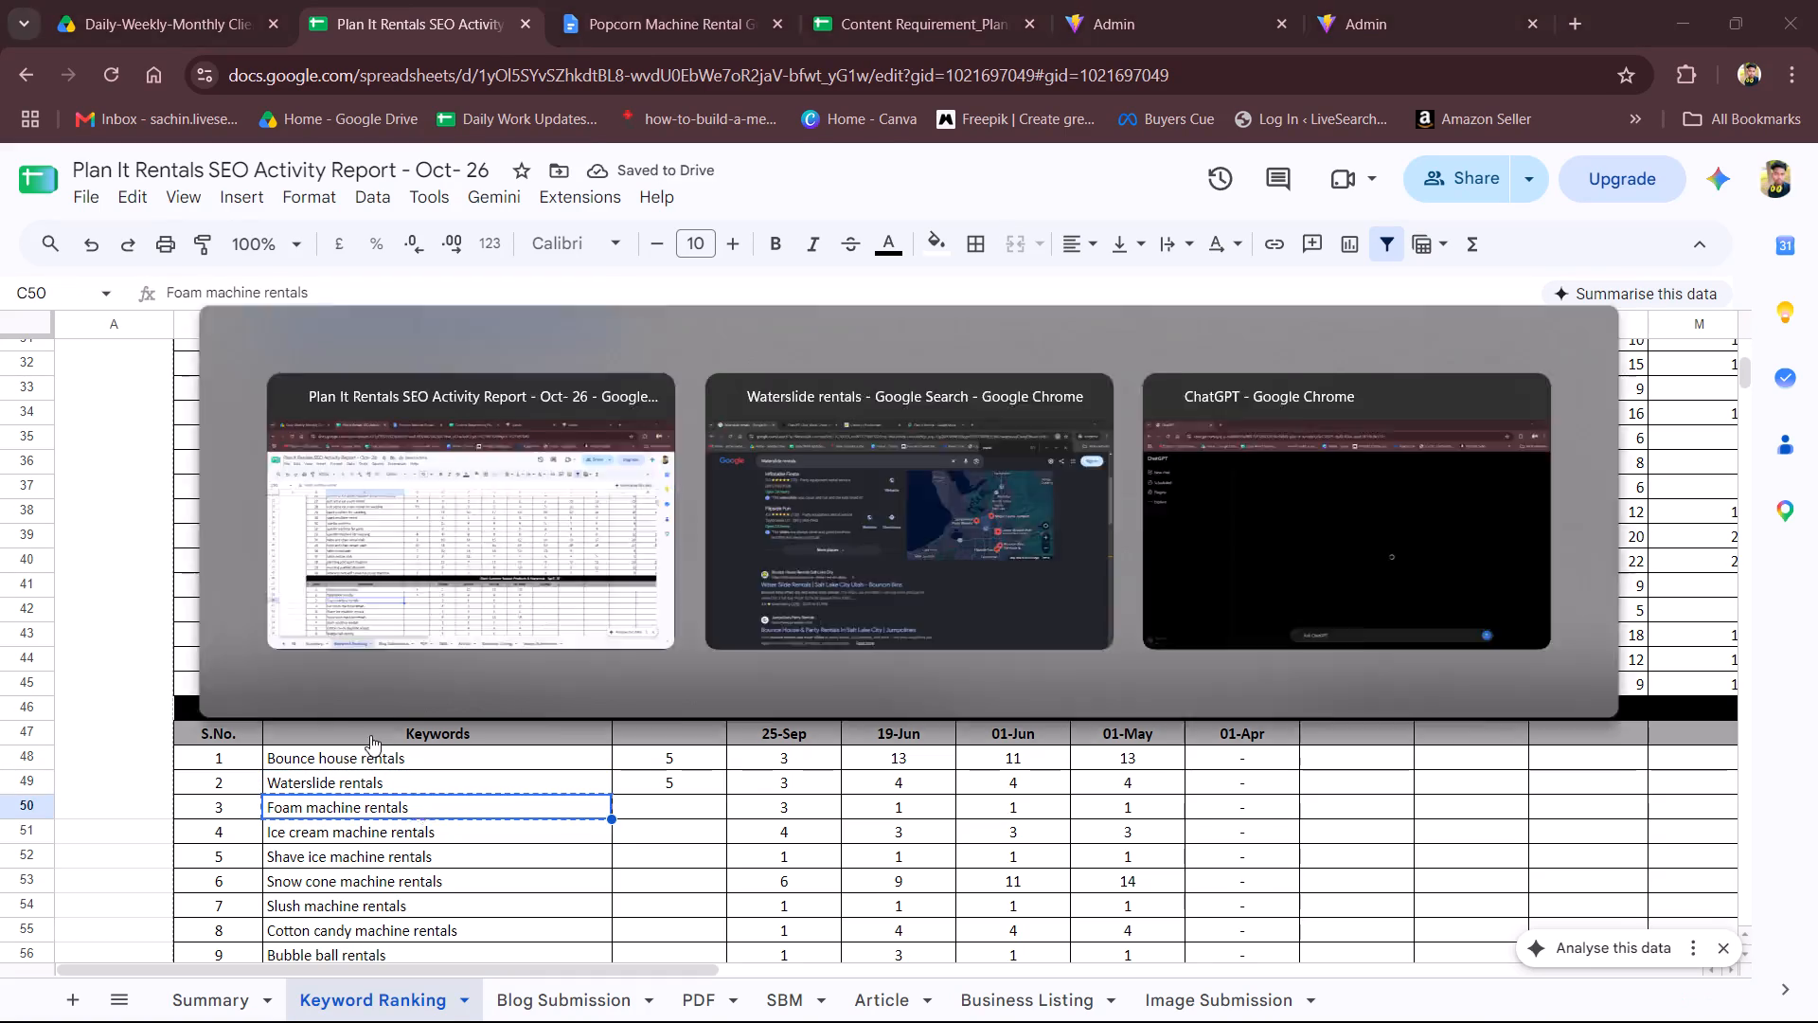
left_click(447, 90)
key("ctrl+v")
key("Return")
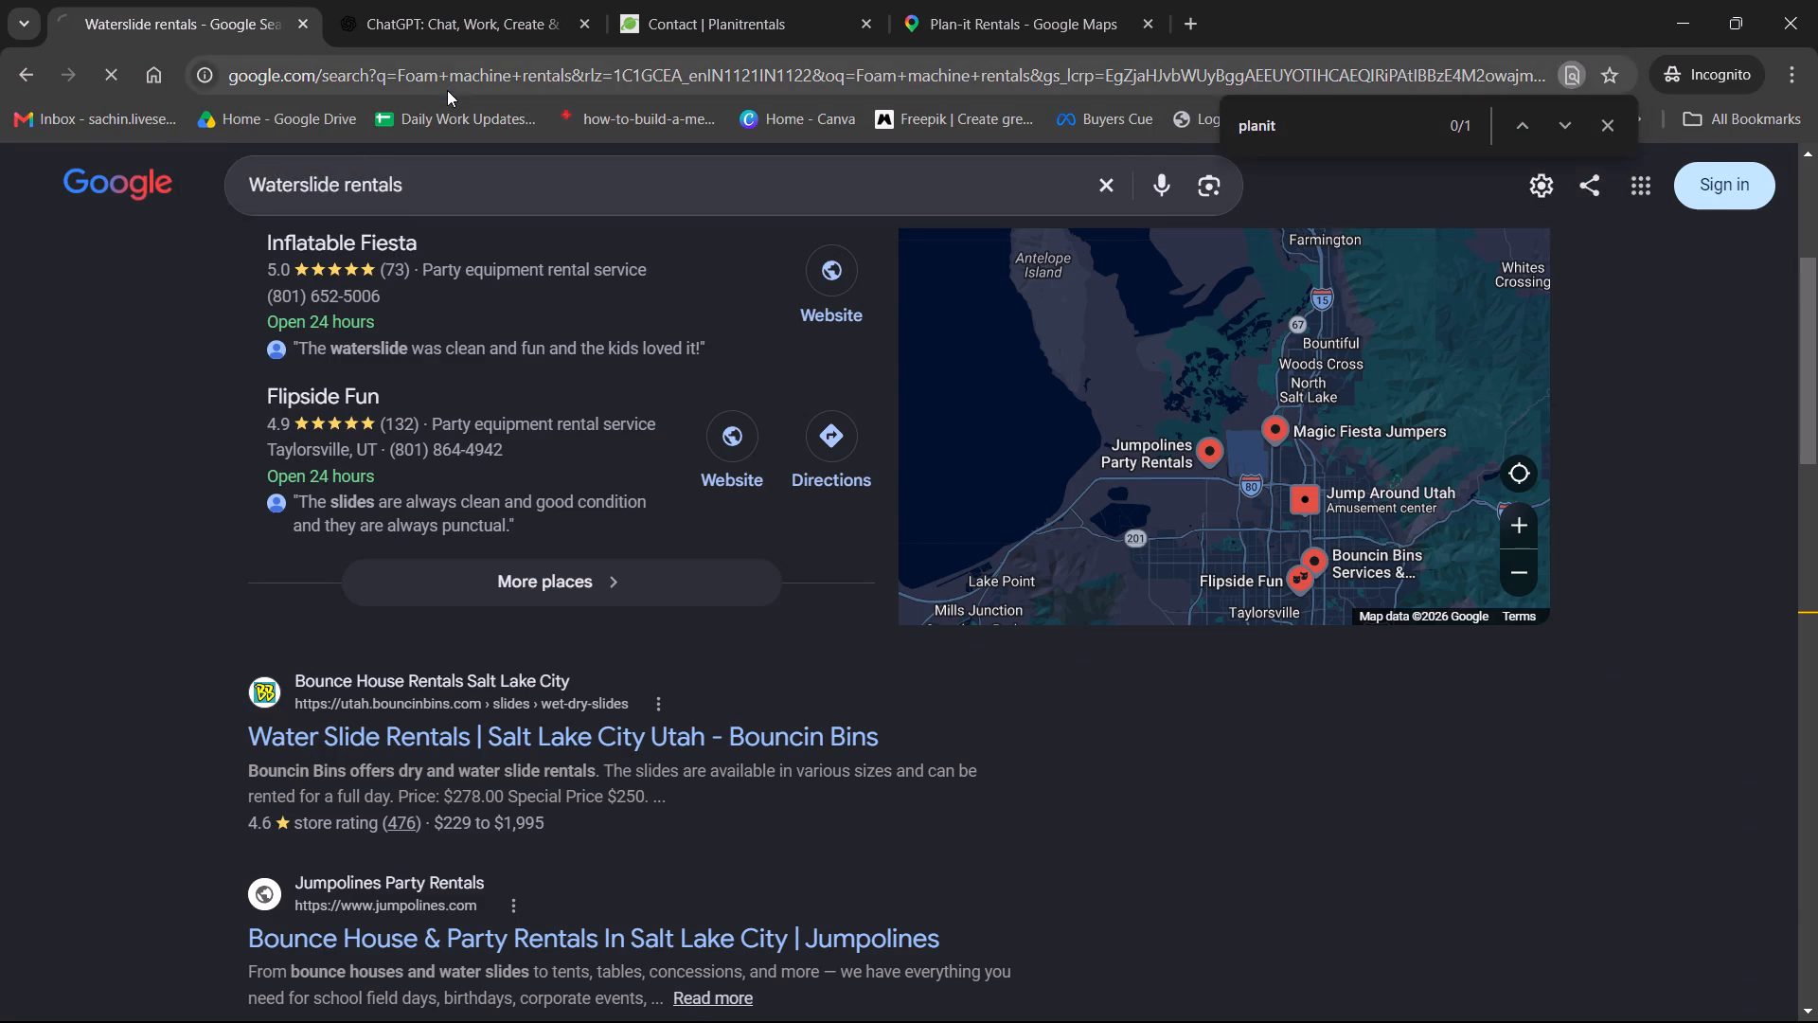
key("ctrl+f")
scroll(562, 489, "down", 11)
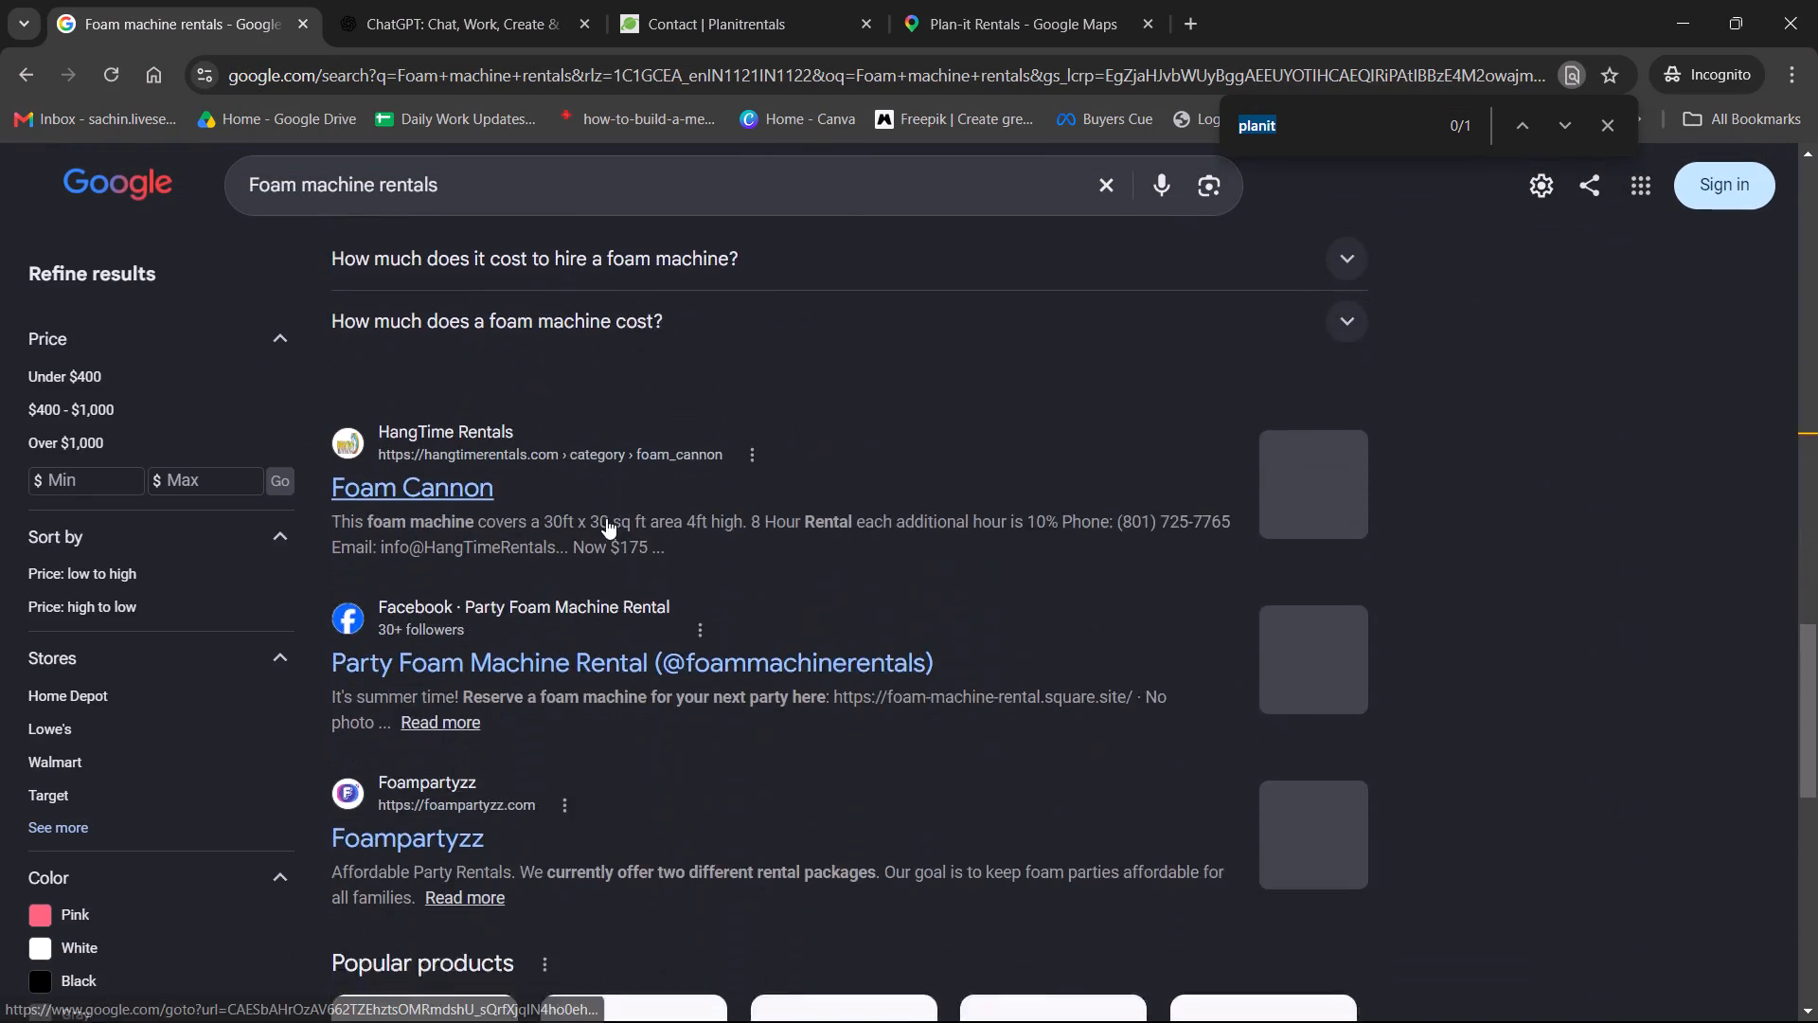
scroll(606, 518, "up", 16)
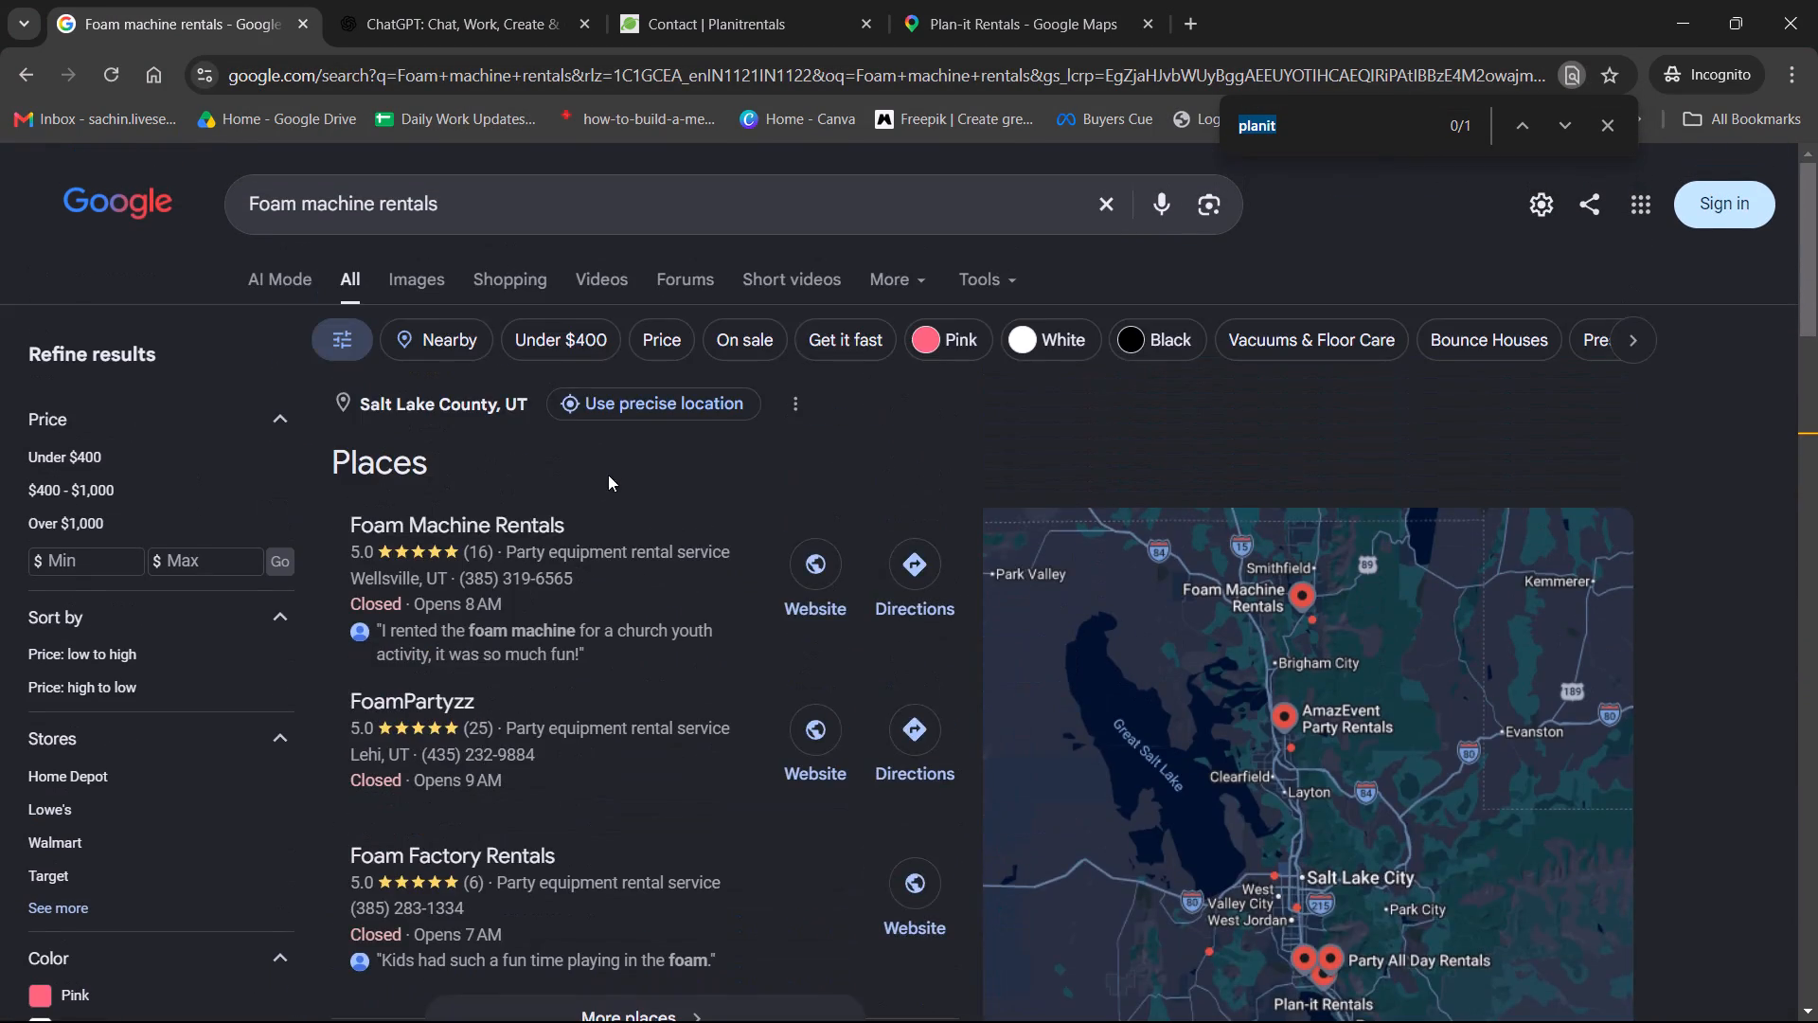
key("alt+Tab")
key("Tab")
key("3")
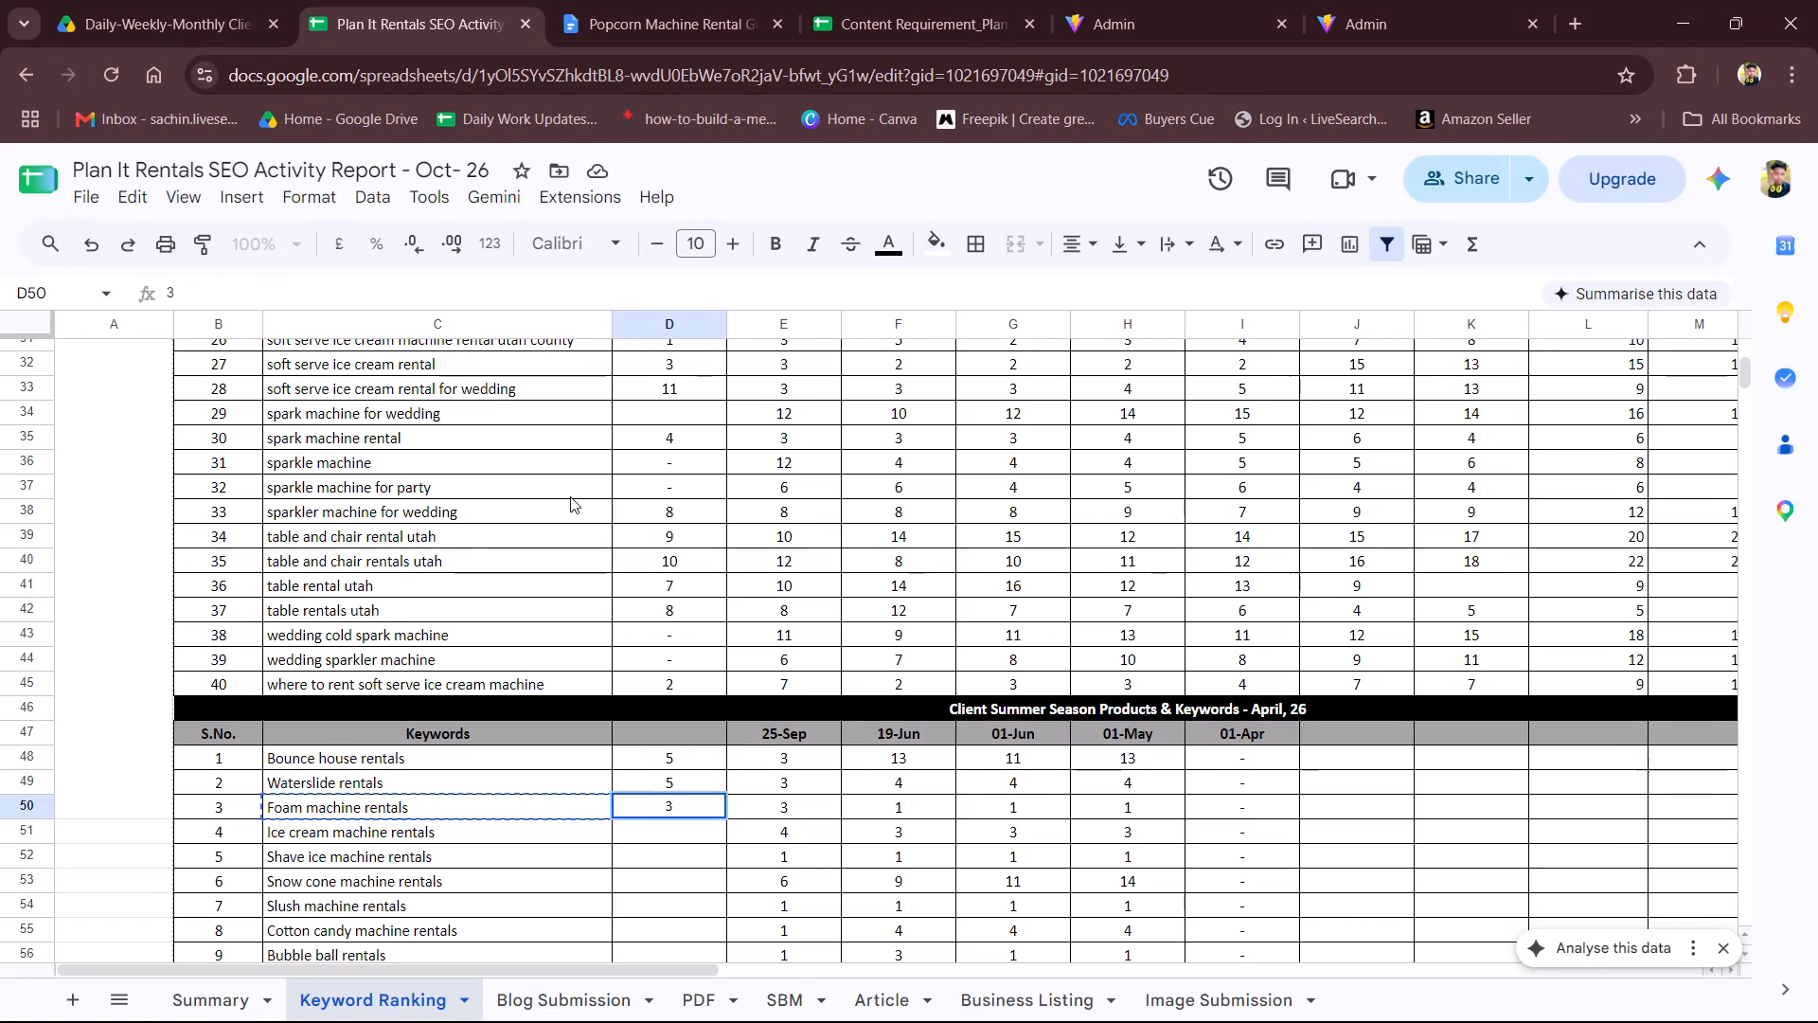
Search Google for "Ice cream machine rentals", look for the planit listing, and record 3 for that keyword in column D.
left_click(377, 830)
key("ctrl+c")
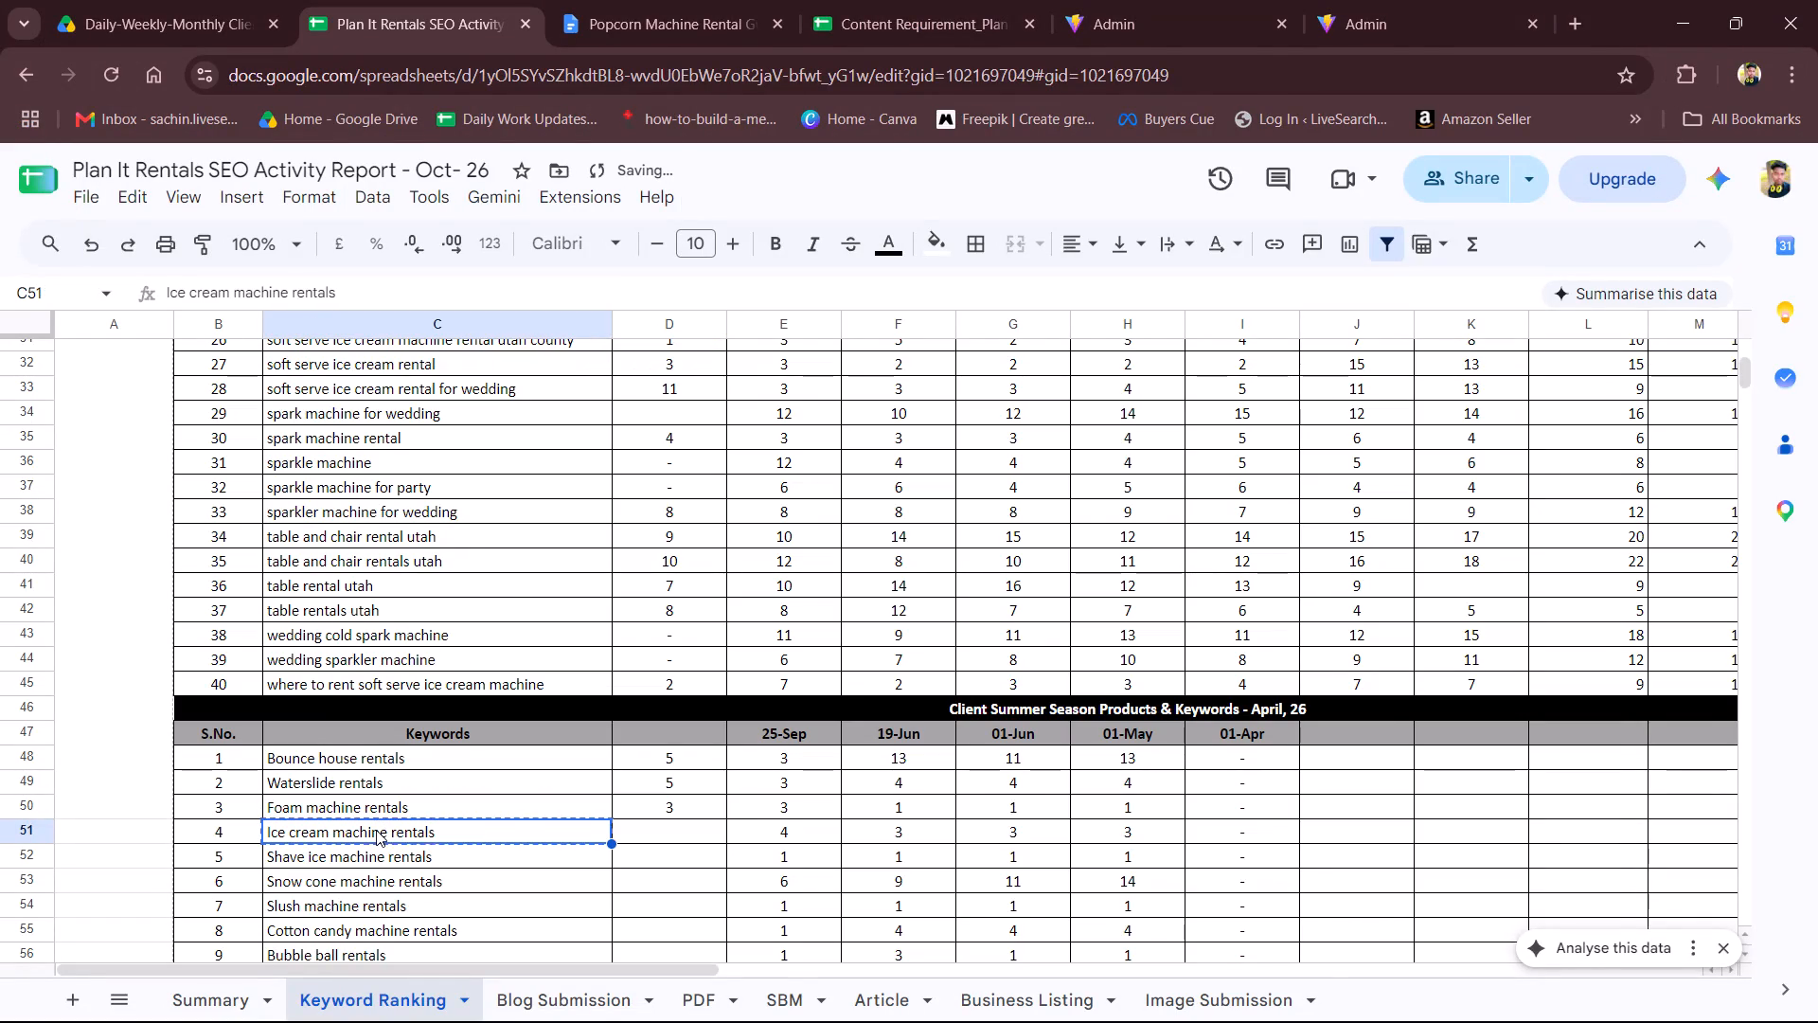
key("alt+Tab")
left_click(477, 68)
key("ctrl+v")
key("Return")
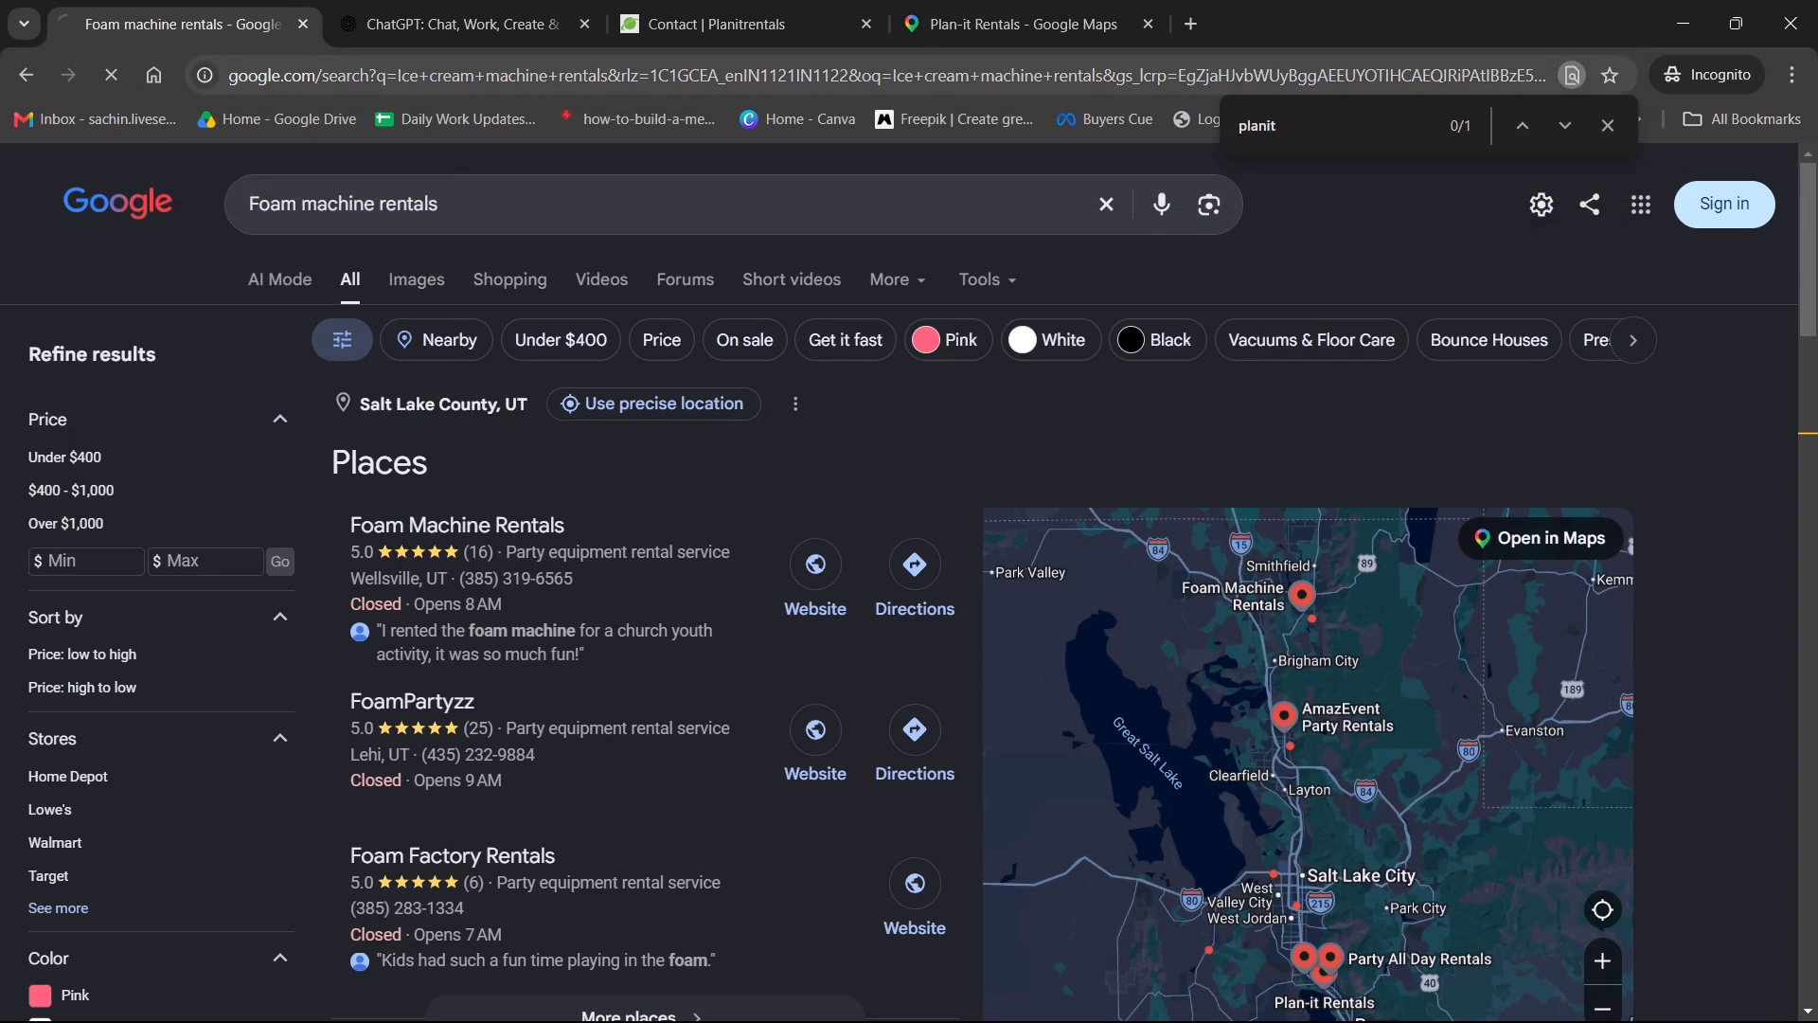
key("ctrl+f")
scroll(676, 517, "down", 5)
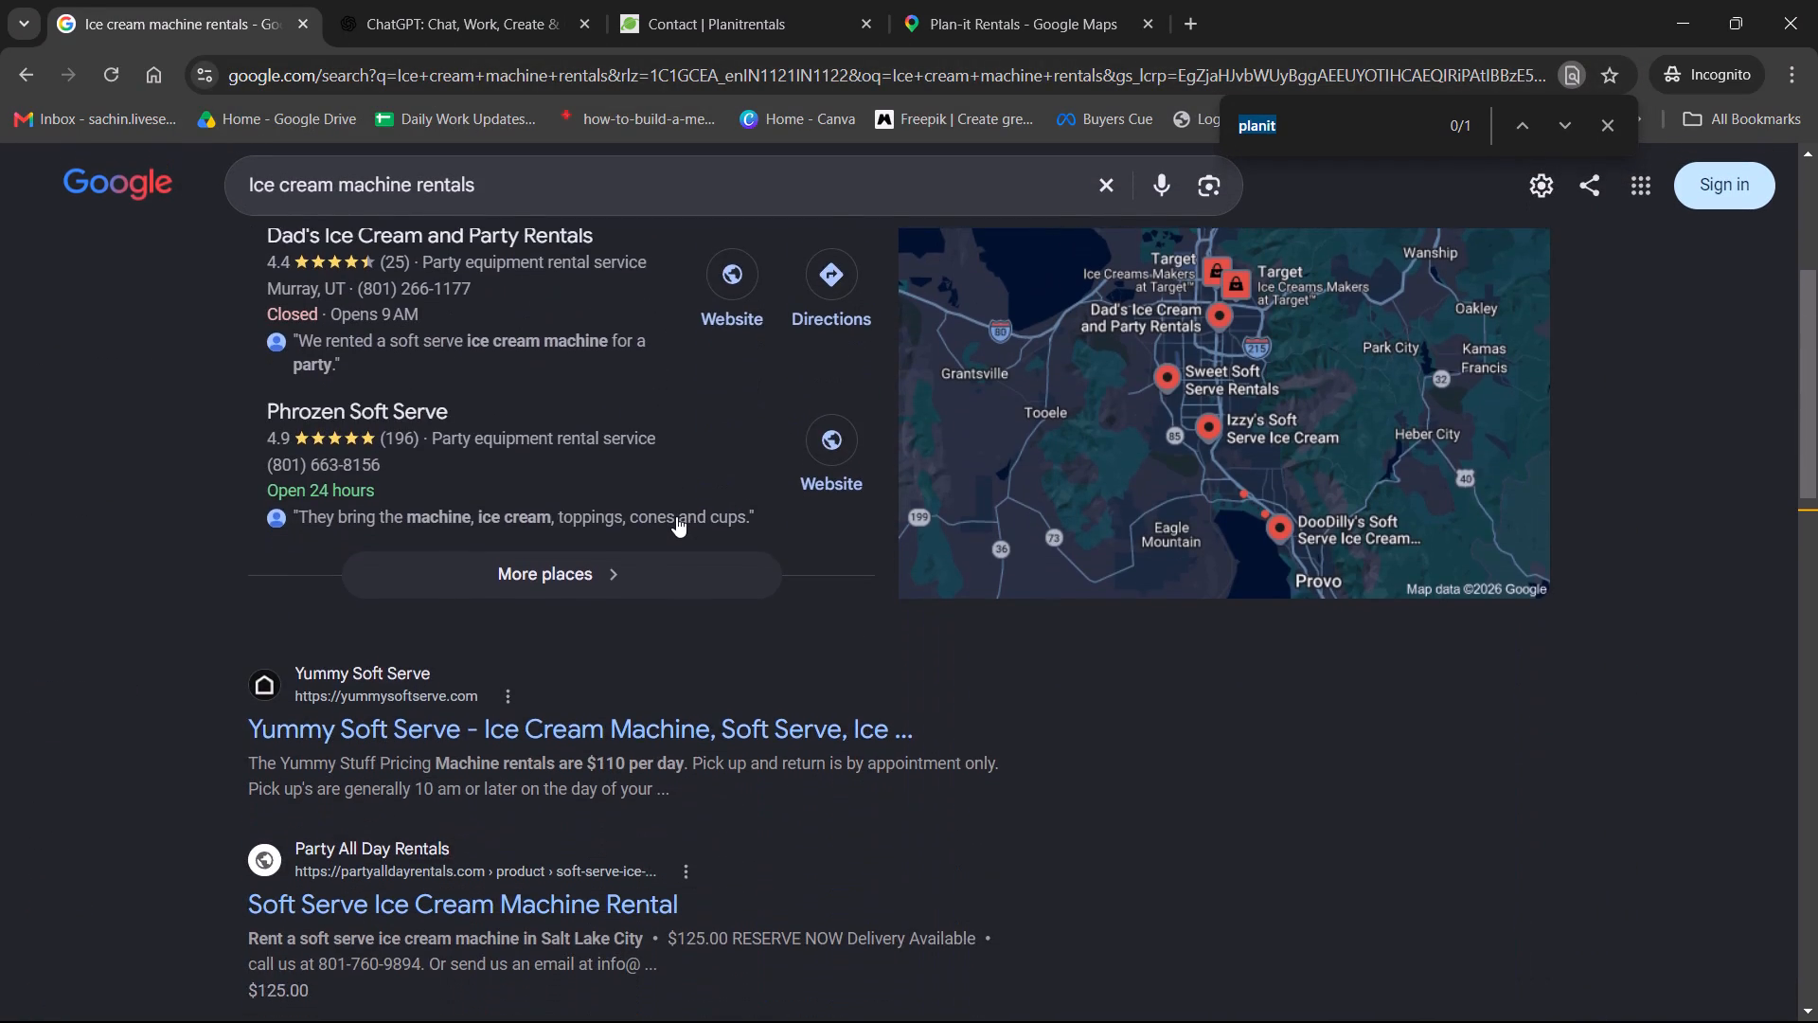
scroll(676, 516, "down", 2)
key("alt+Tab")
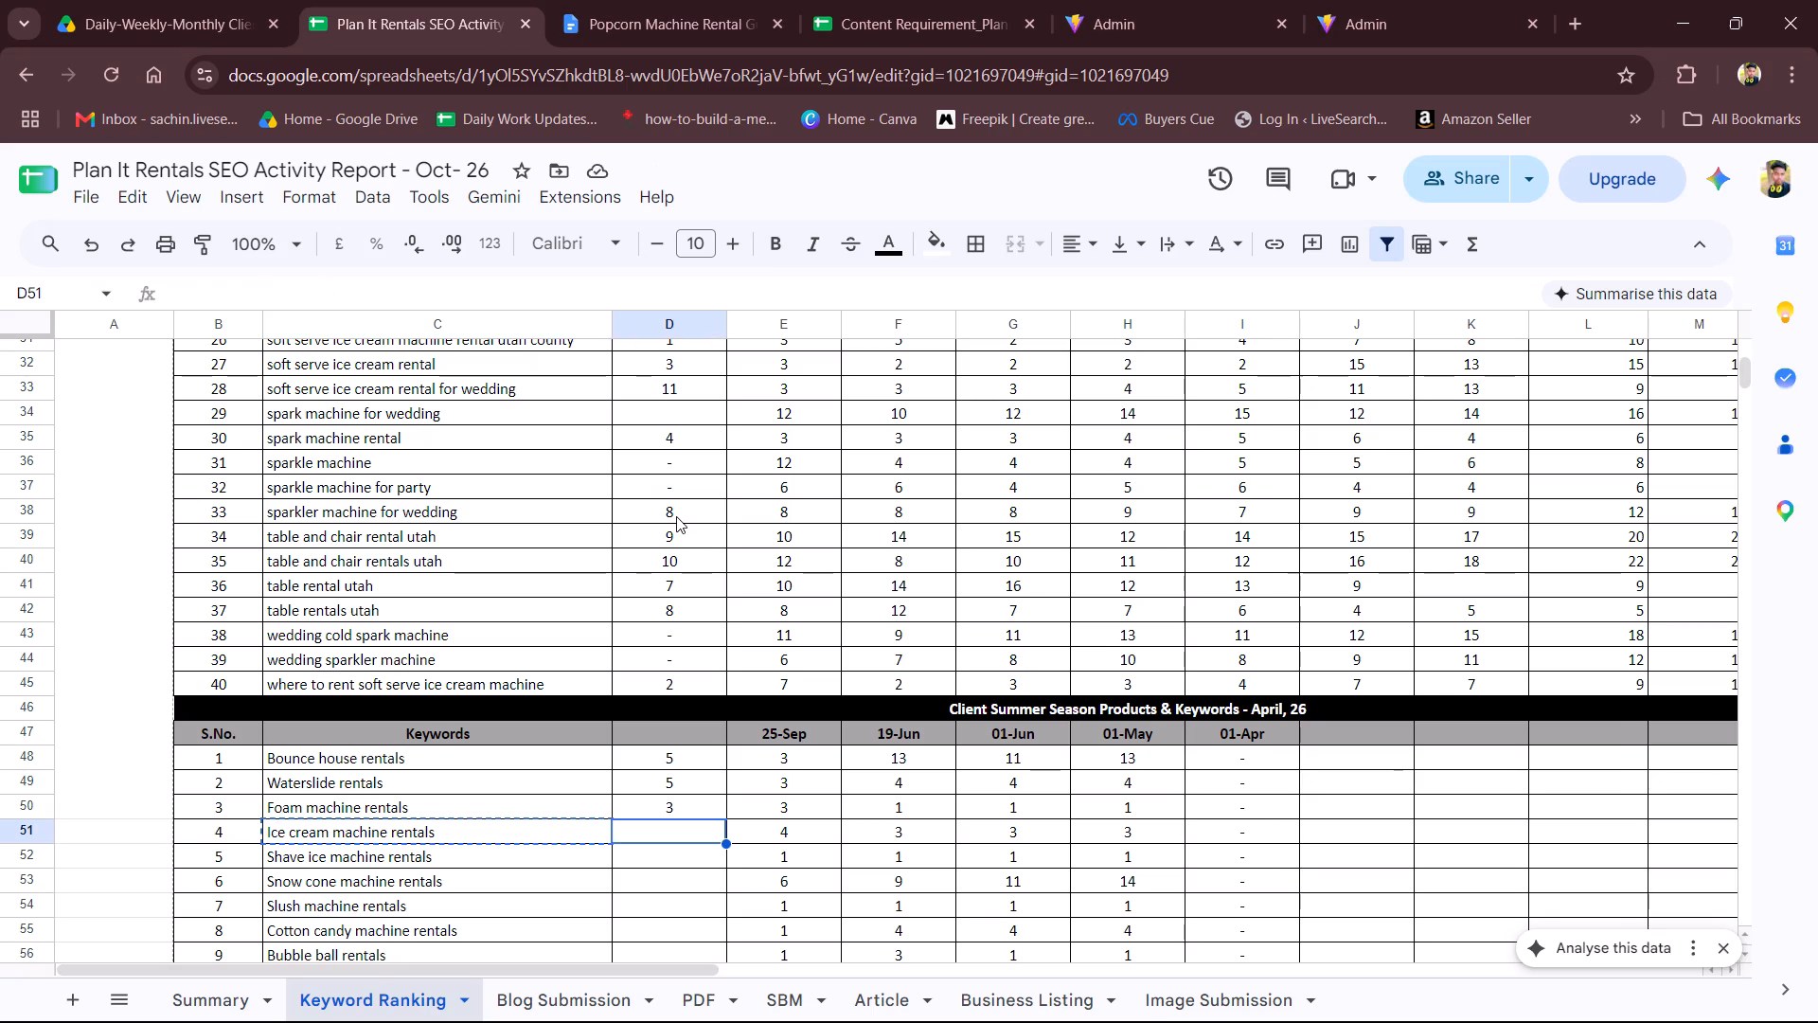
key("Tab")
key("3")
key("Return")
Search Google for "Shave ice machine rentals", look for the planit listing, and record 1 for that keyword in column D.
key("ctrl+c")
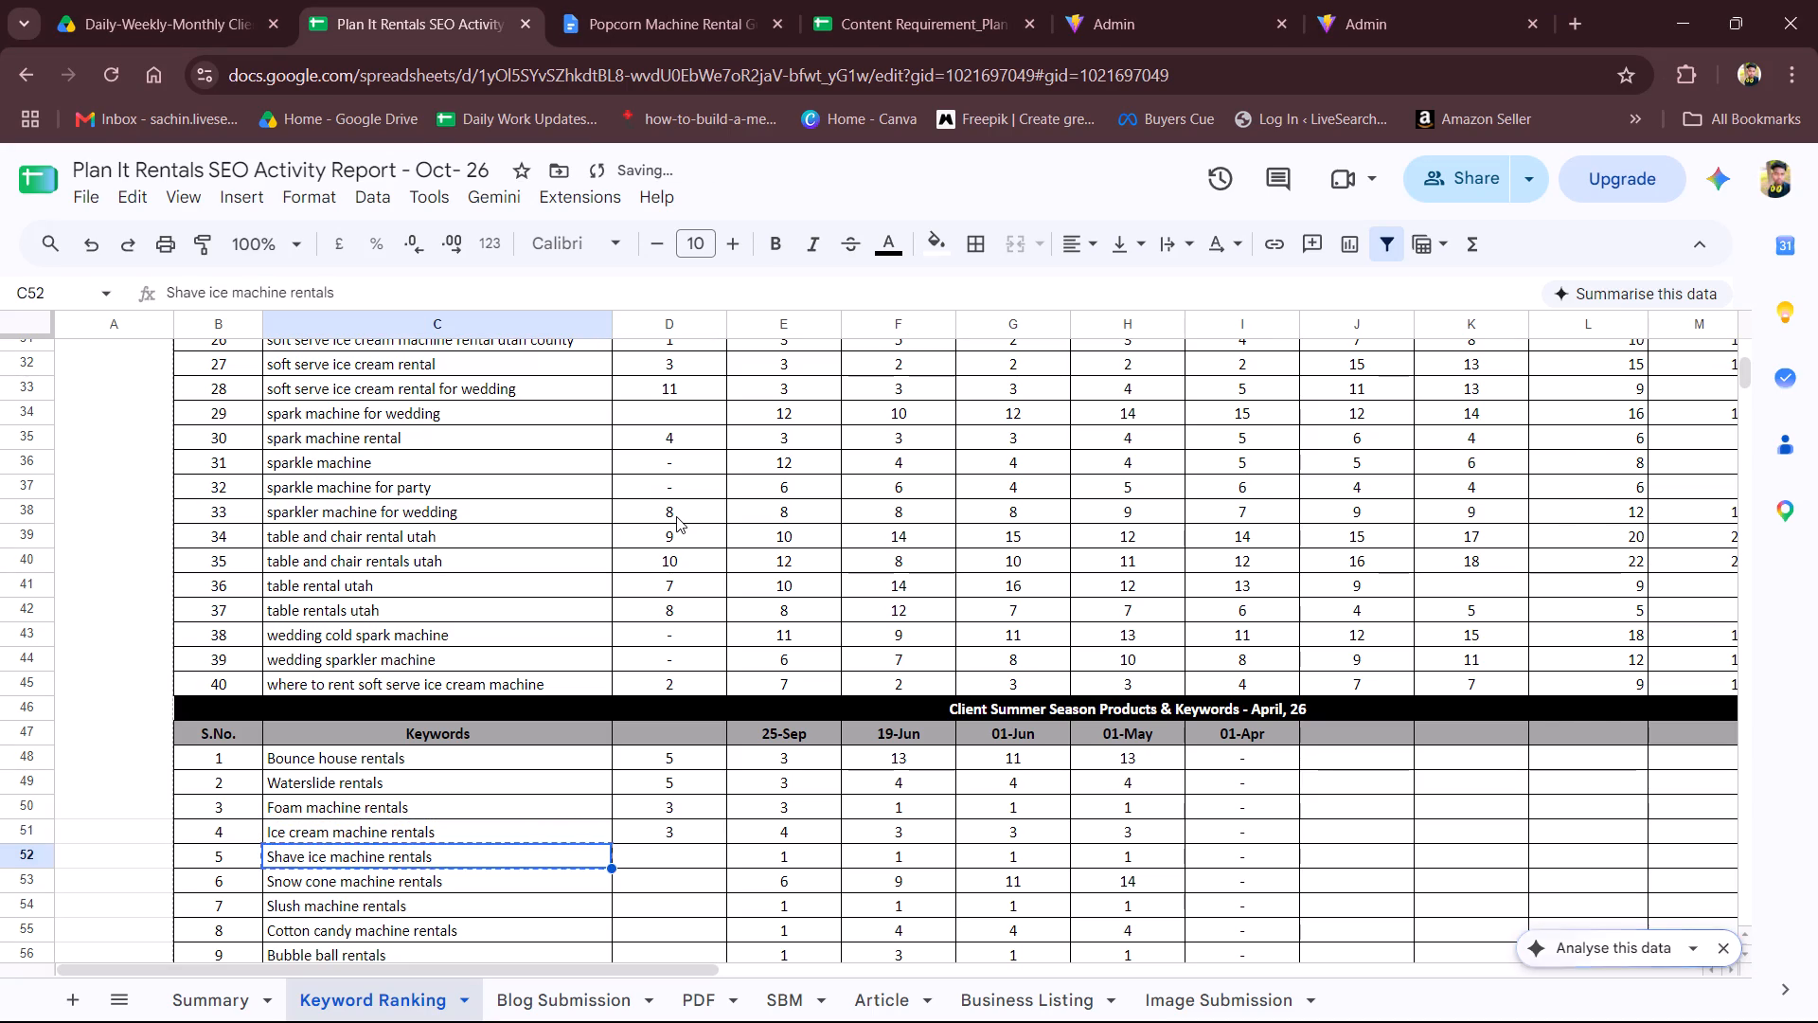
key("alt+Tab")
left_click(589, 69)
key("ctrl+v")
key("Return")
key("ctrl+f")
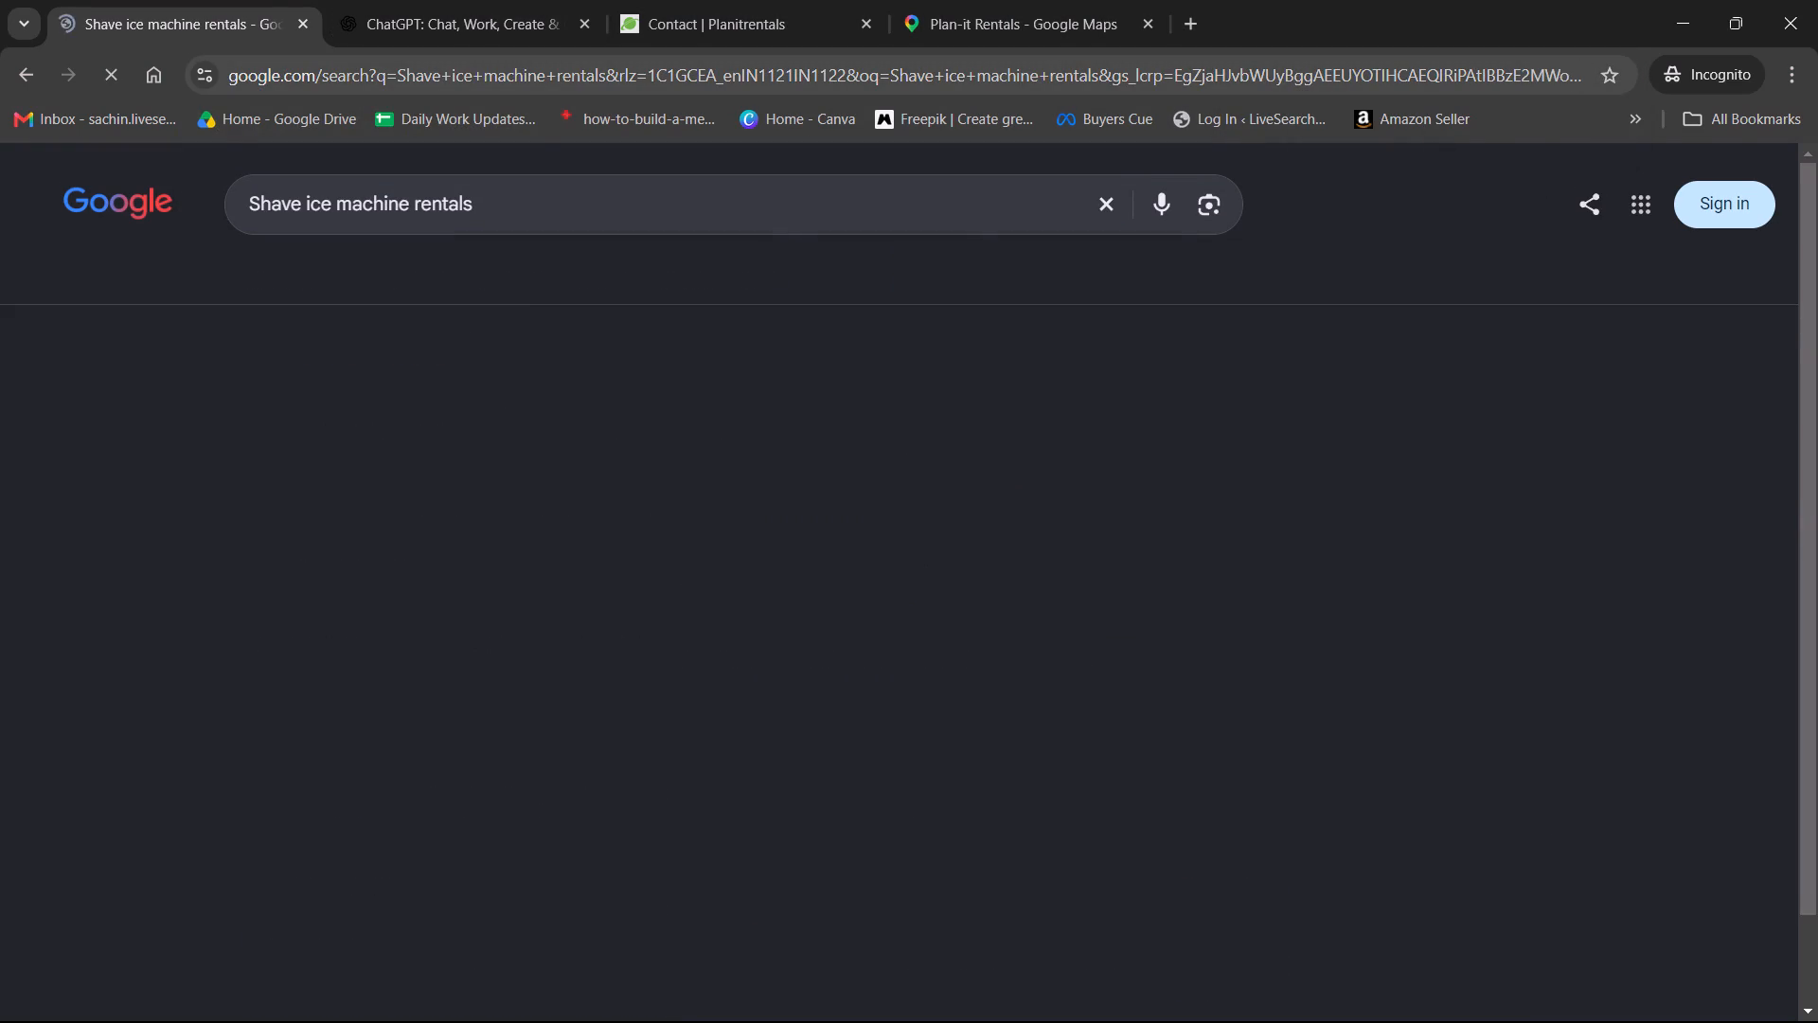
scroll(613, 513, "down", 1)
key("alt+Tab")
key("Tab")
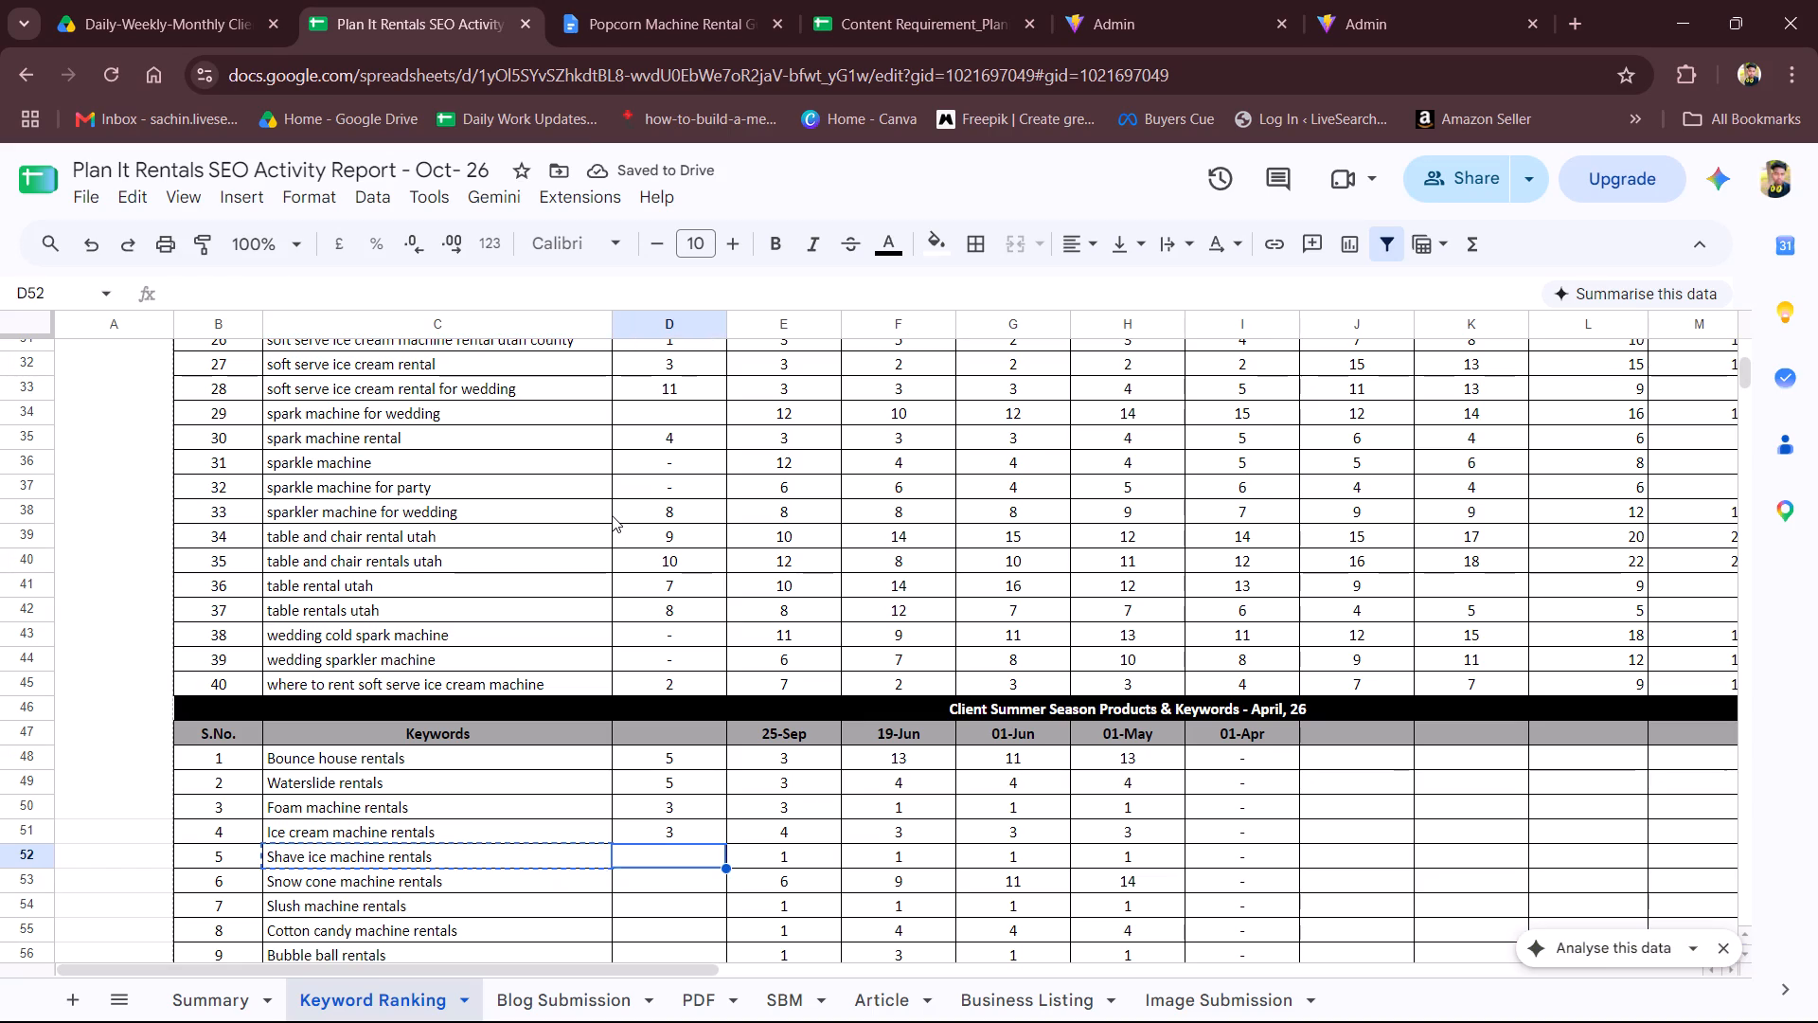
key("1")
key("Return")
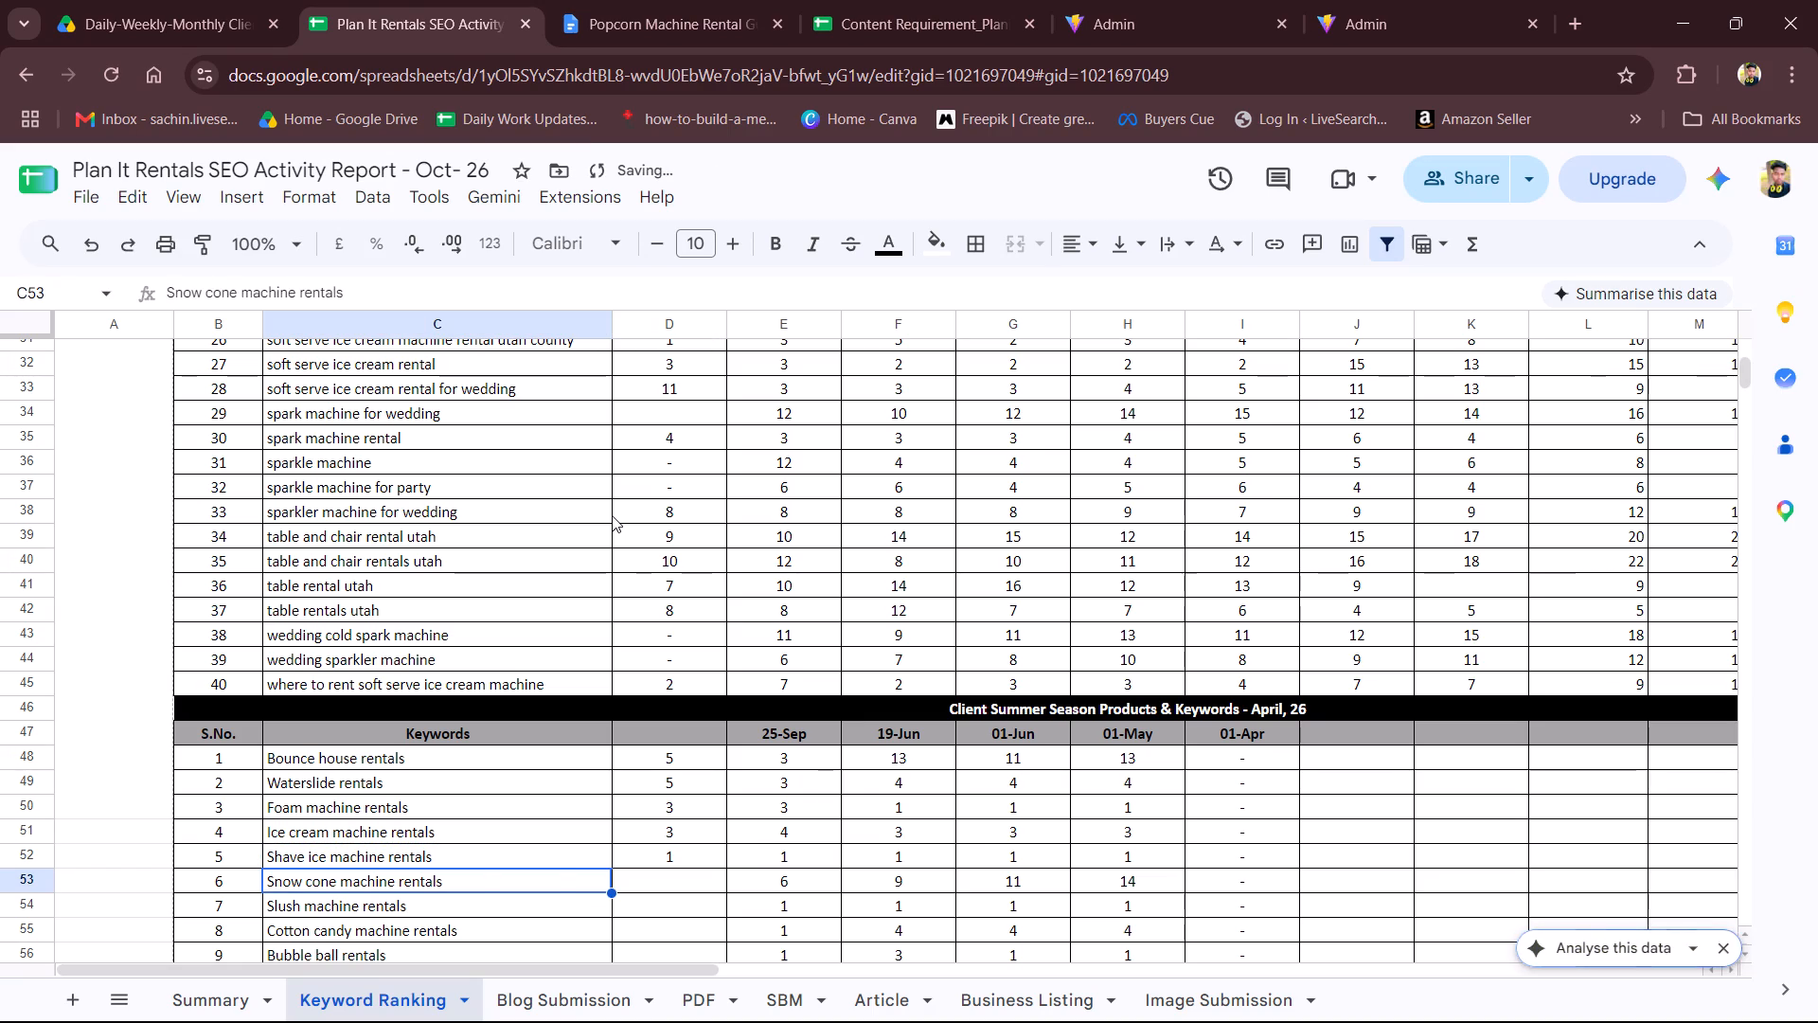
Search Google for "Snow cone machine rentals", find the planit listing's position, and record 6 for that keyword in column D.
key("ctrl+c")
key("alt+Tab")
key("ctrl+e")
key("ctrl+v")
key("Return")
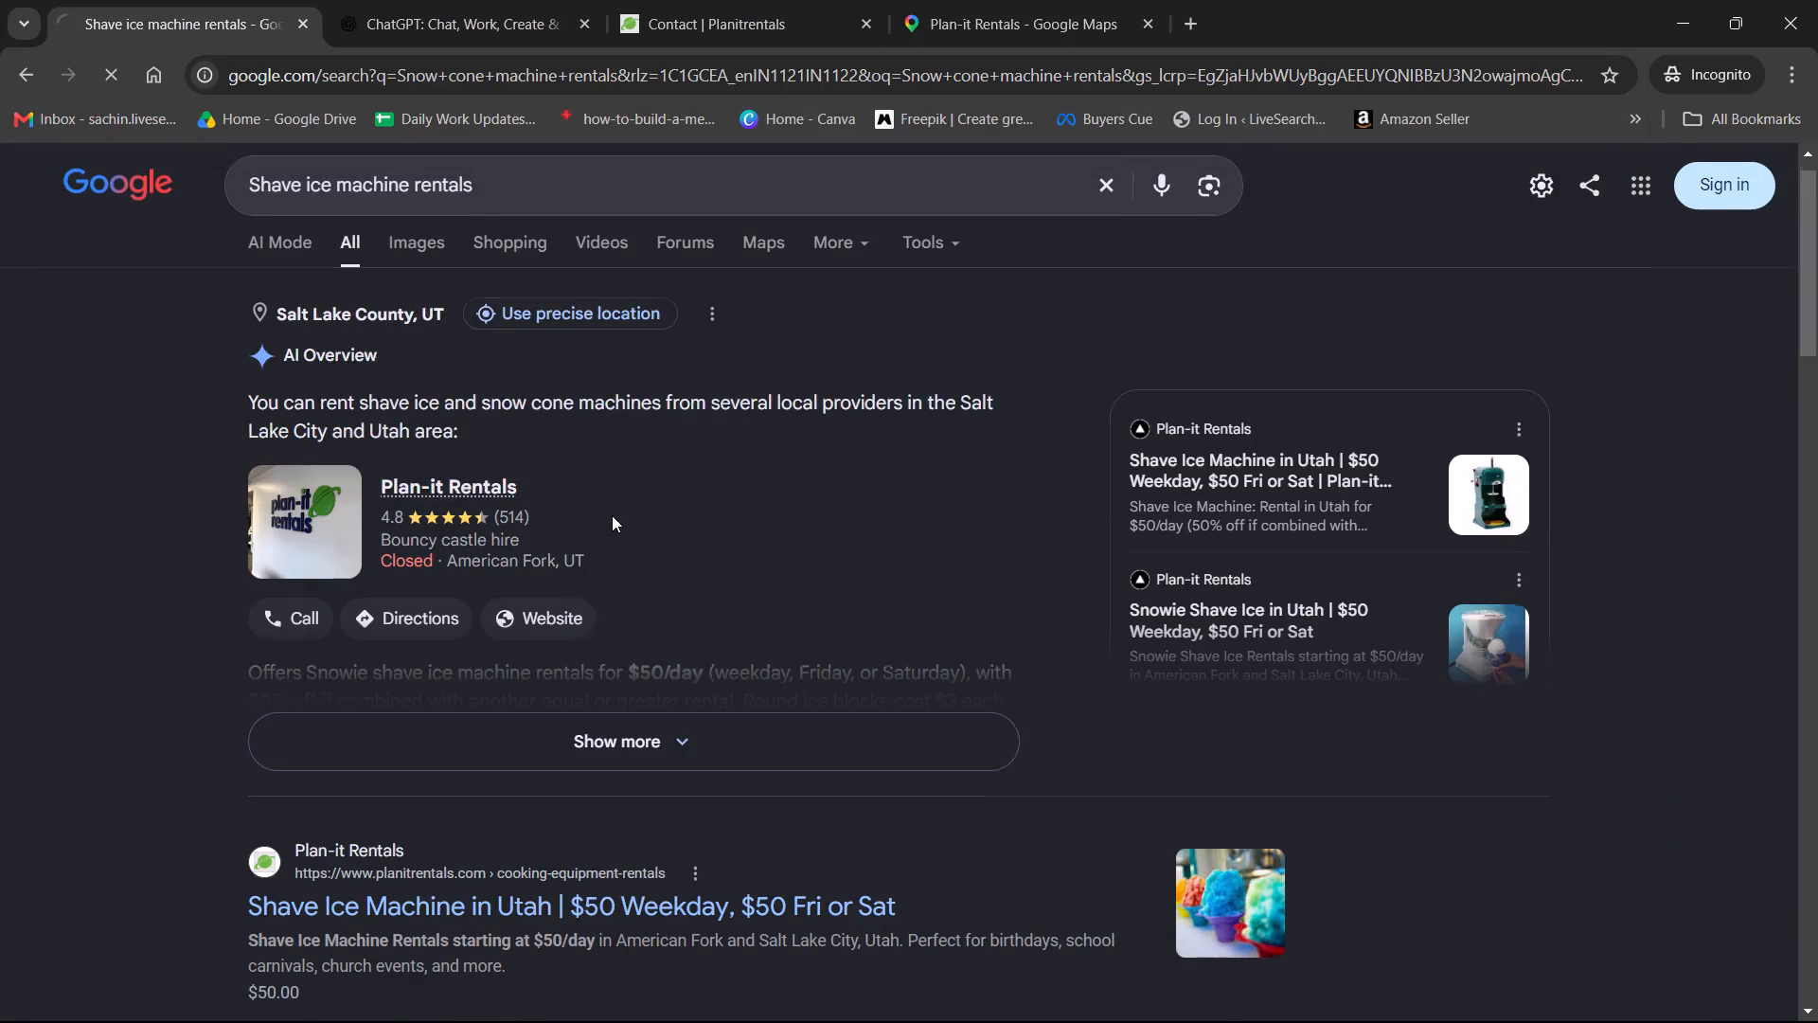
key("ctrl+f")
scroll(632, 658, "down", 1)
scroll(632, 658, "up", 1)
scroll(632, 658, "down", 5)
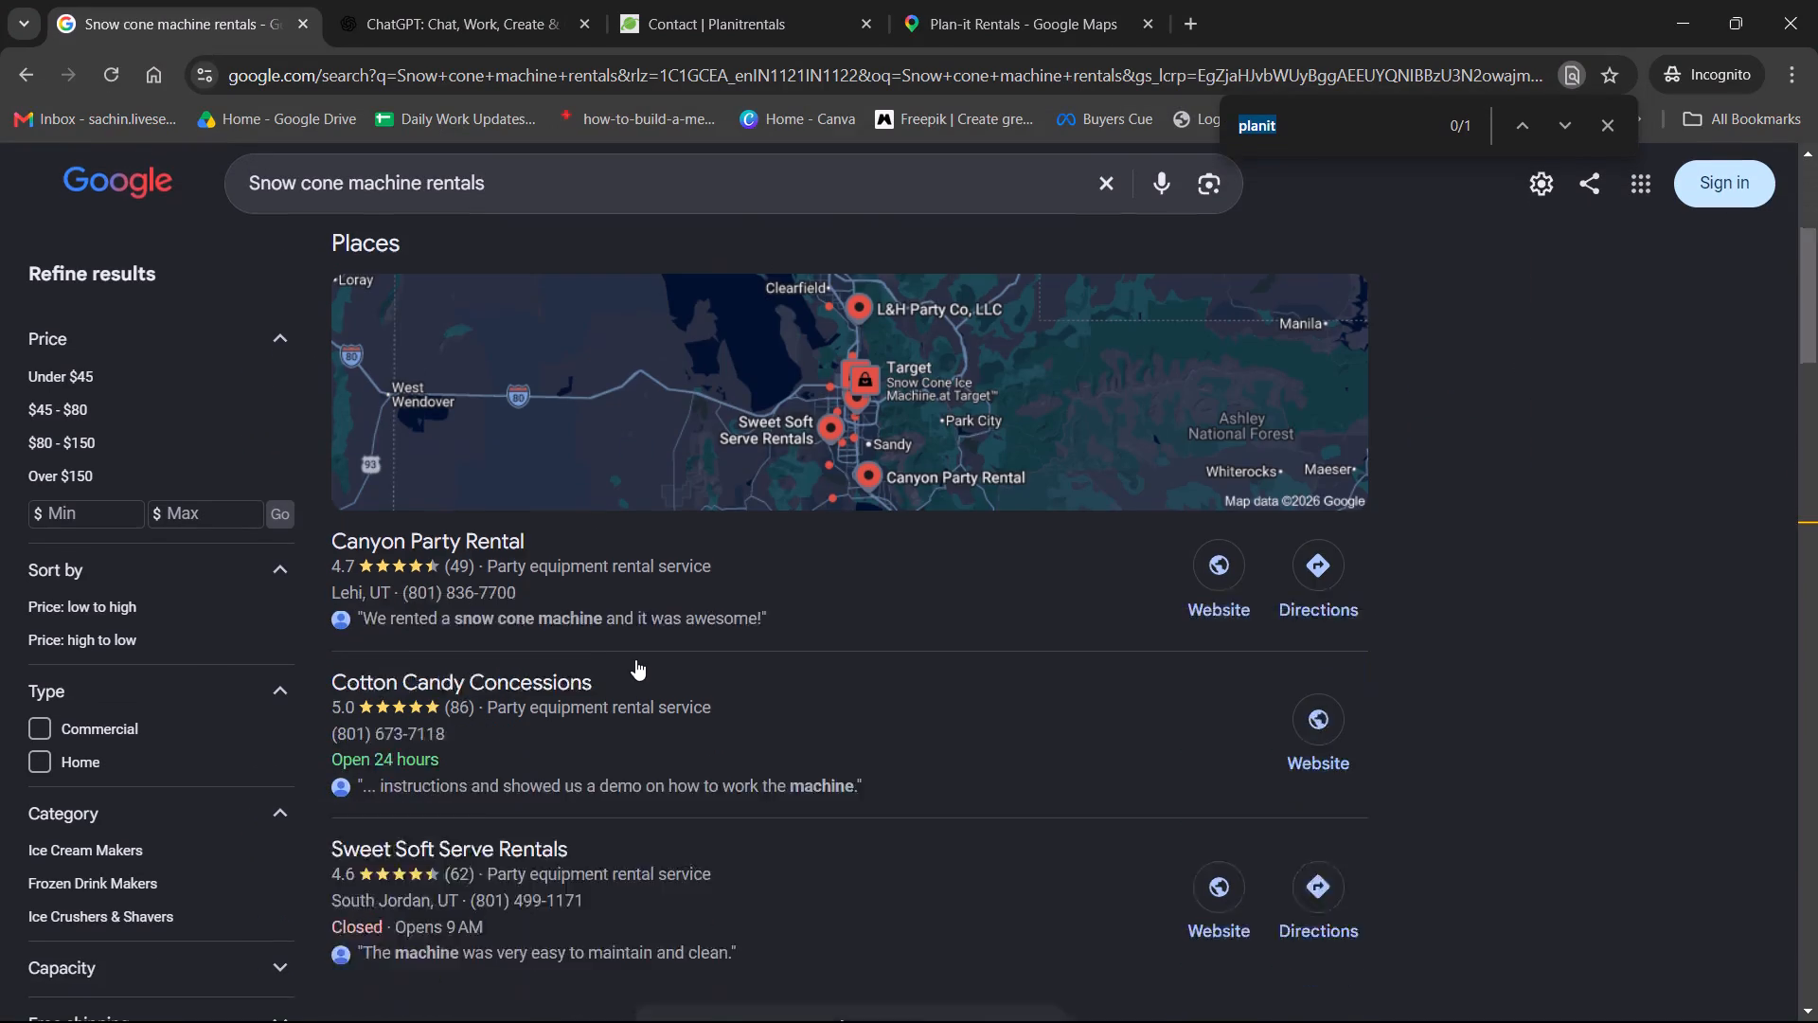
scroll(635, 659, "down", 3)
scroll(635, 659, "up", 1)
scroll(635, 659, "down", 8)
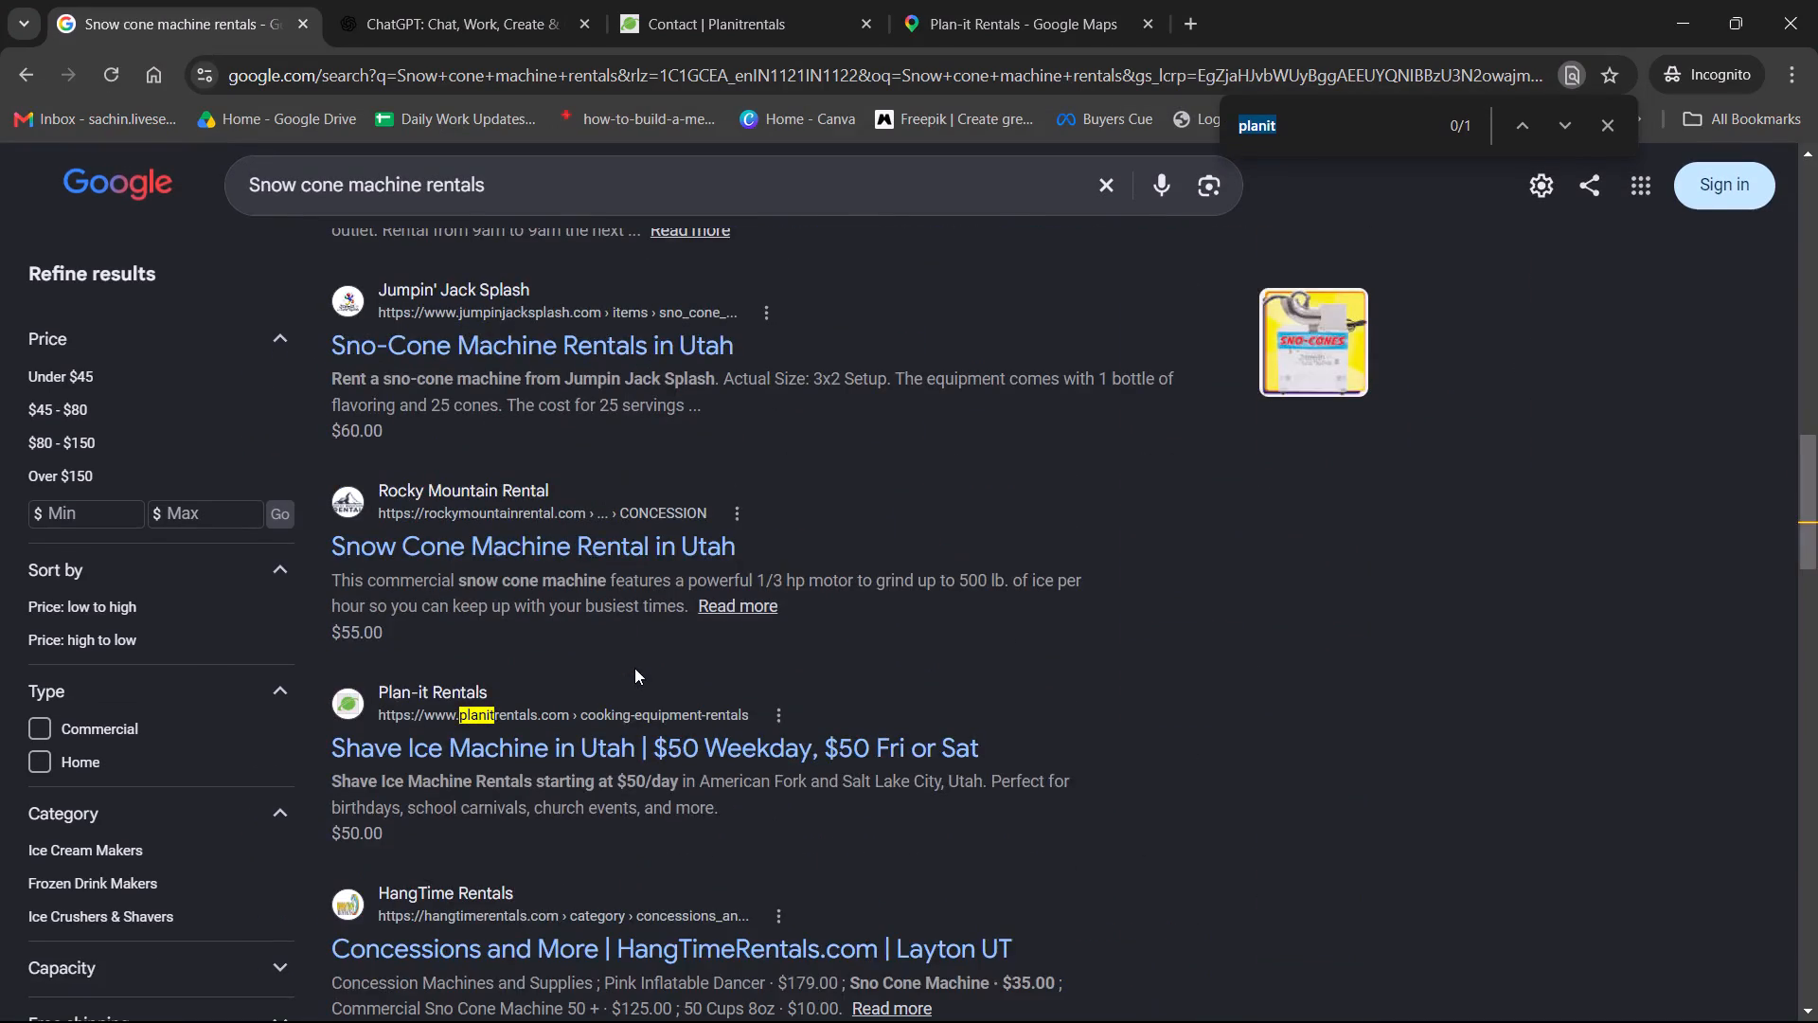
key("alt+Tab")
key("Tab")
key("6")
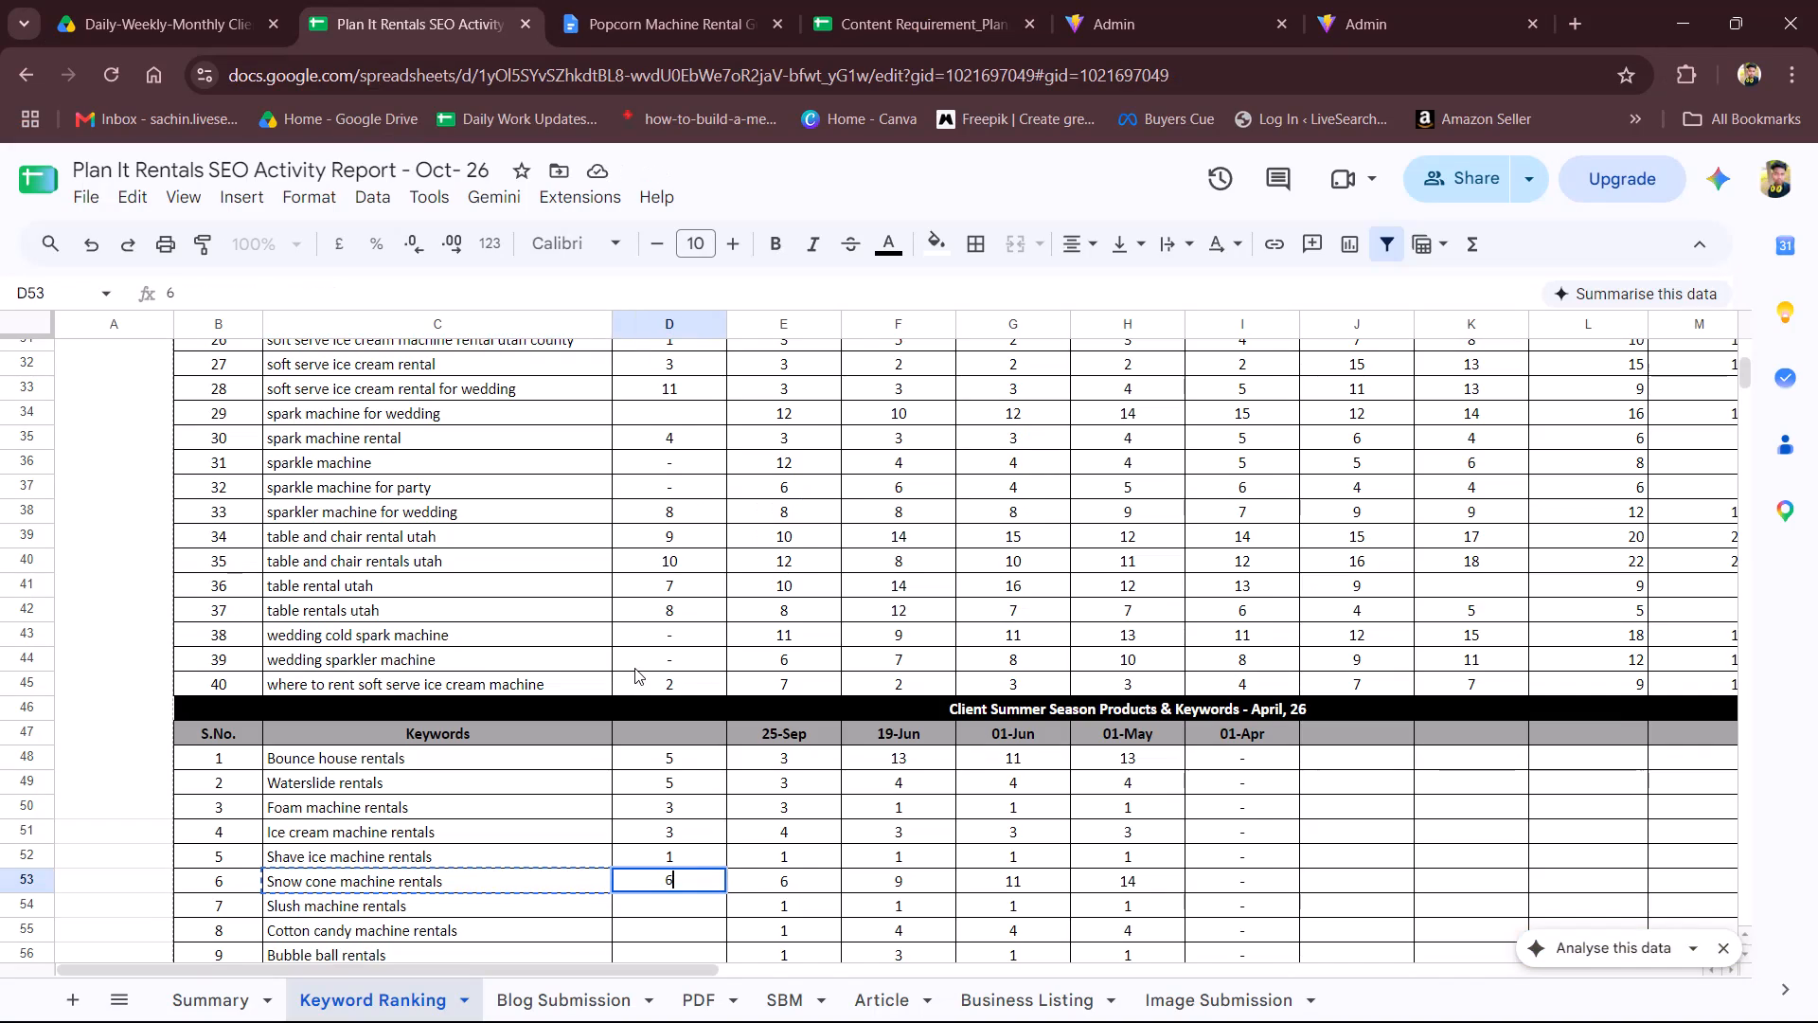
key("Return")
Search Google for "Slush machine rentals", find the planit listing's position, and record 1 for that keyword in column D.
key("ctrl+c")
key("alt+Tab")
key("ctrl+e")
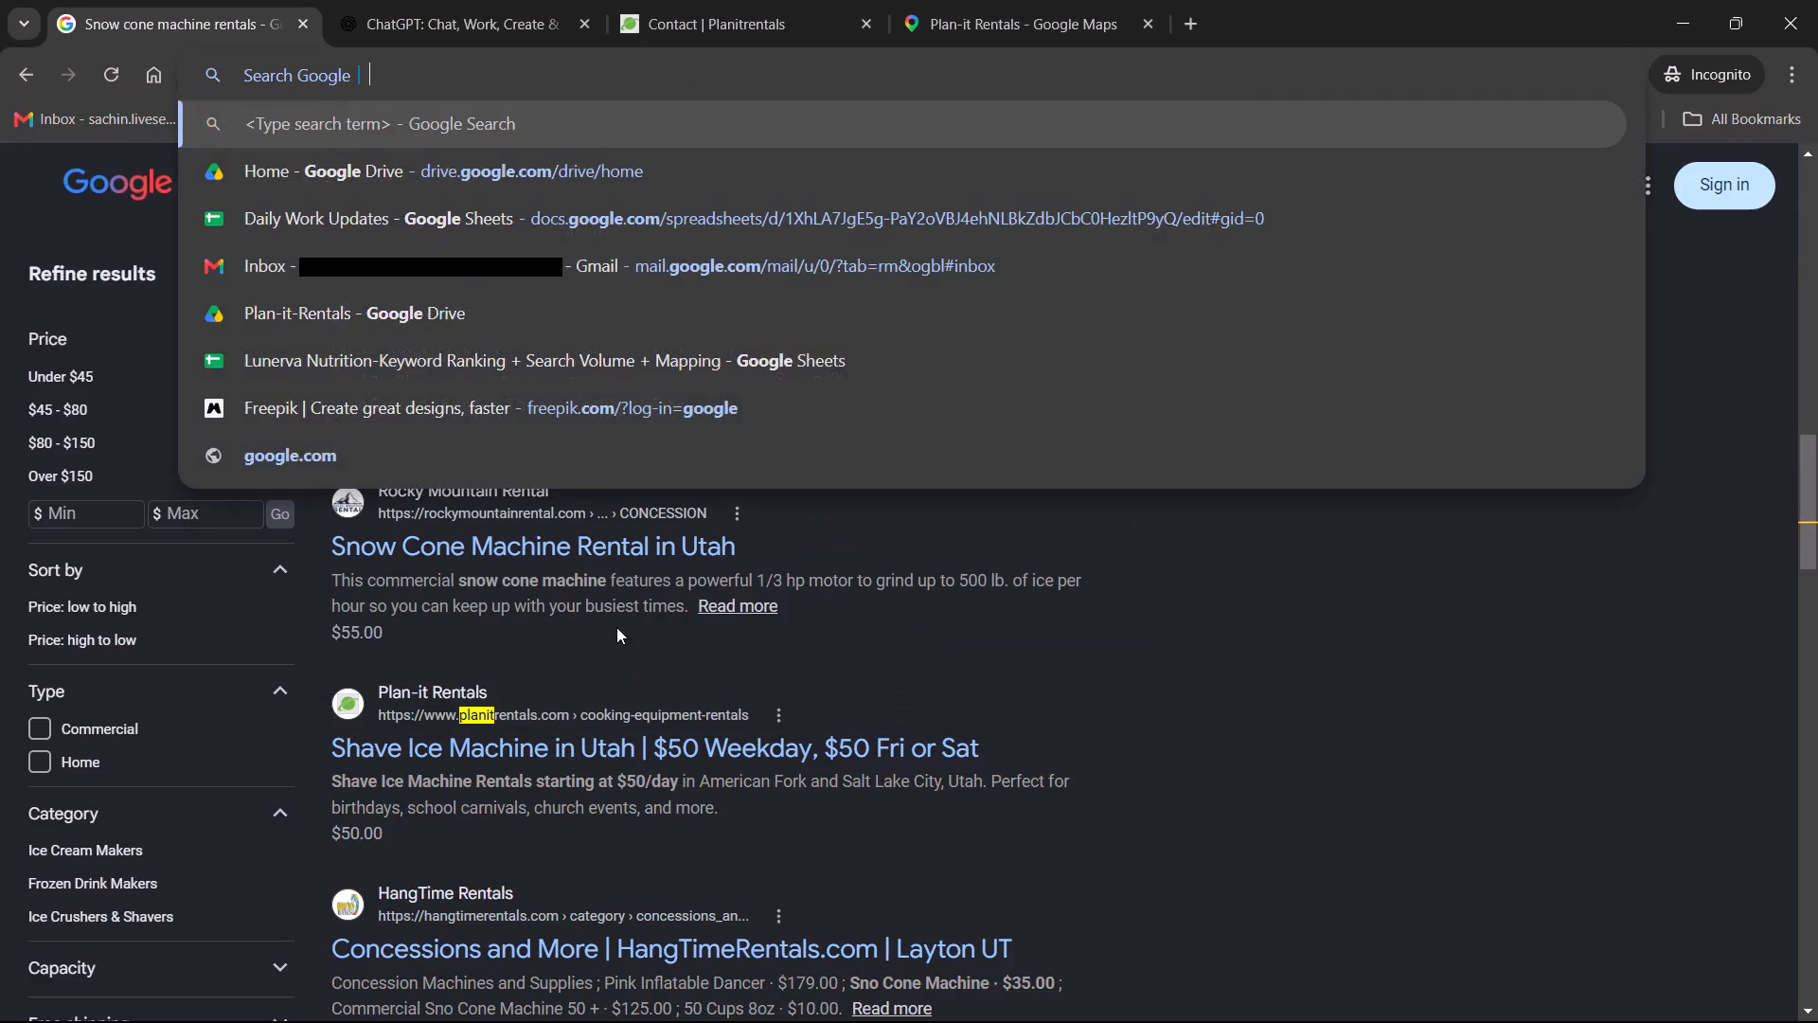
key("ctrl+v")
key("Return")
key("ctrl+f")
scroll(605, 638, "down", 8)
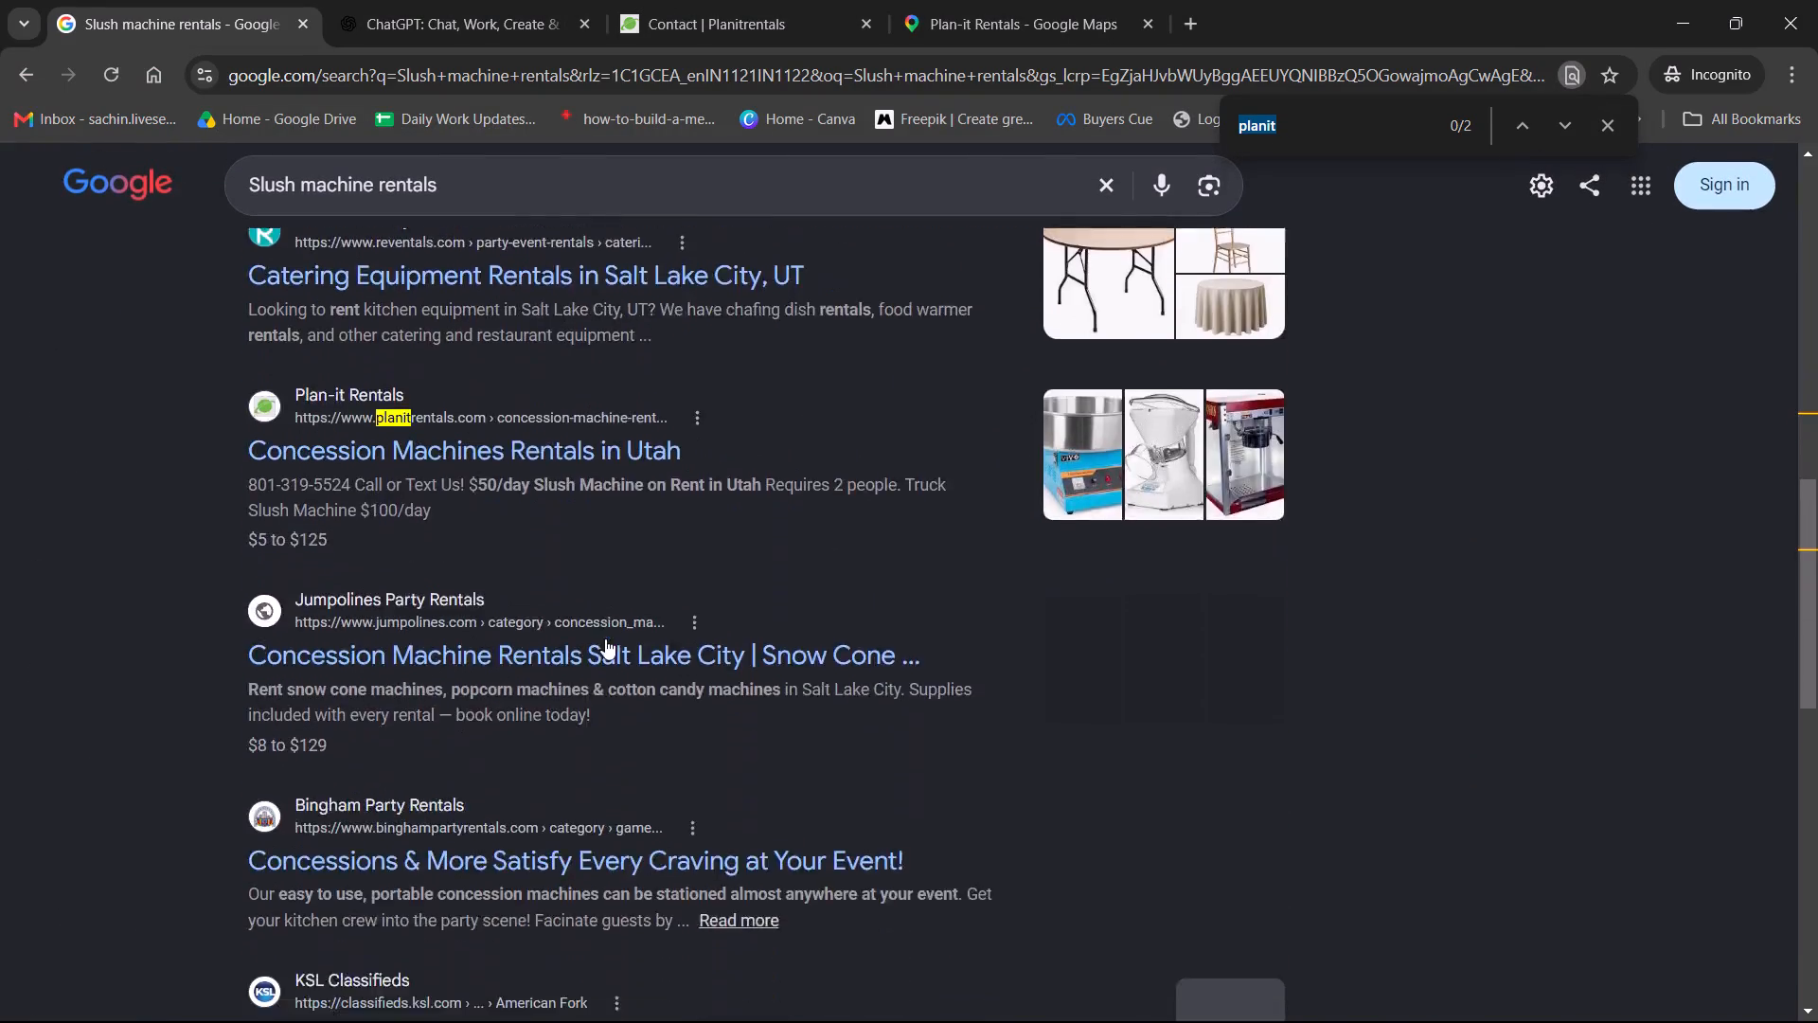
scroll(605, 638, "up", 7)
scroll(603, 638, "down", 3)
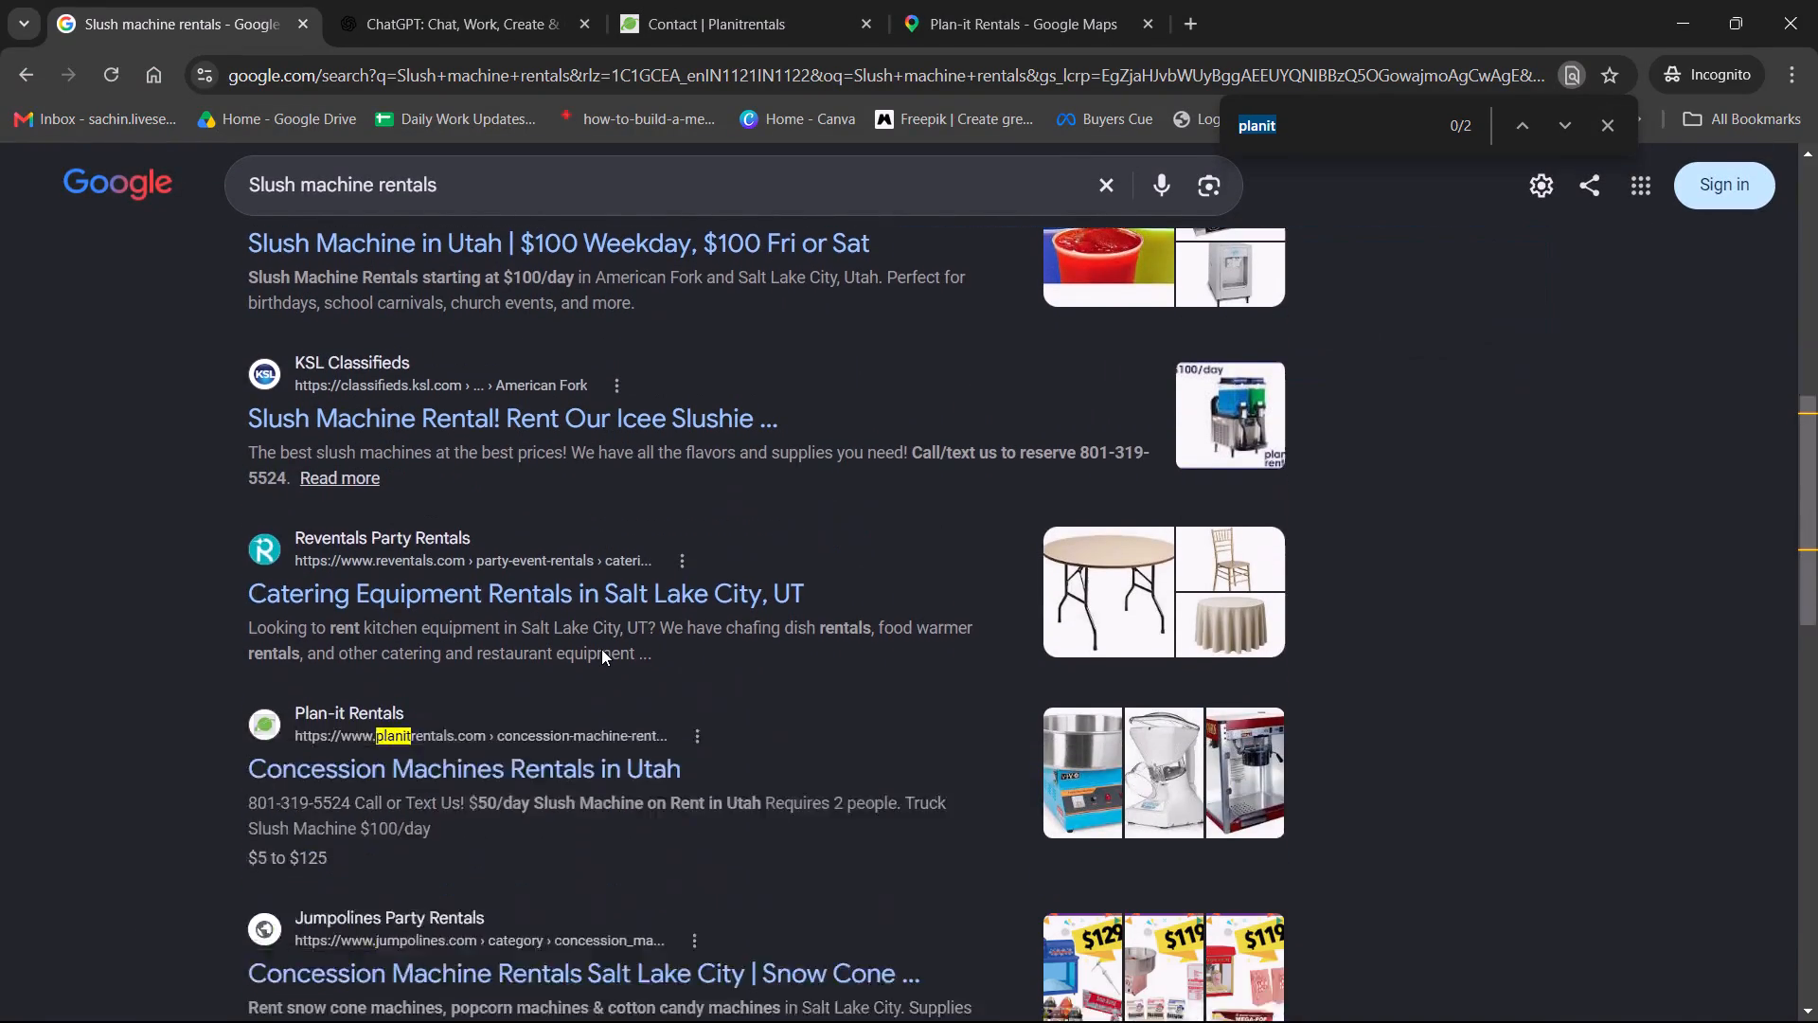
key("alt+Tab")
key("Tab")
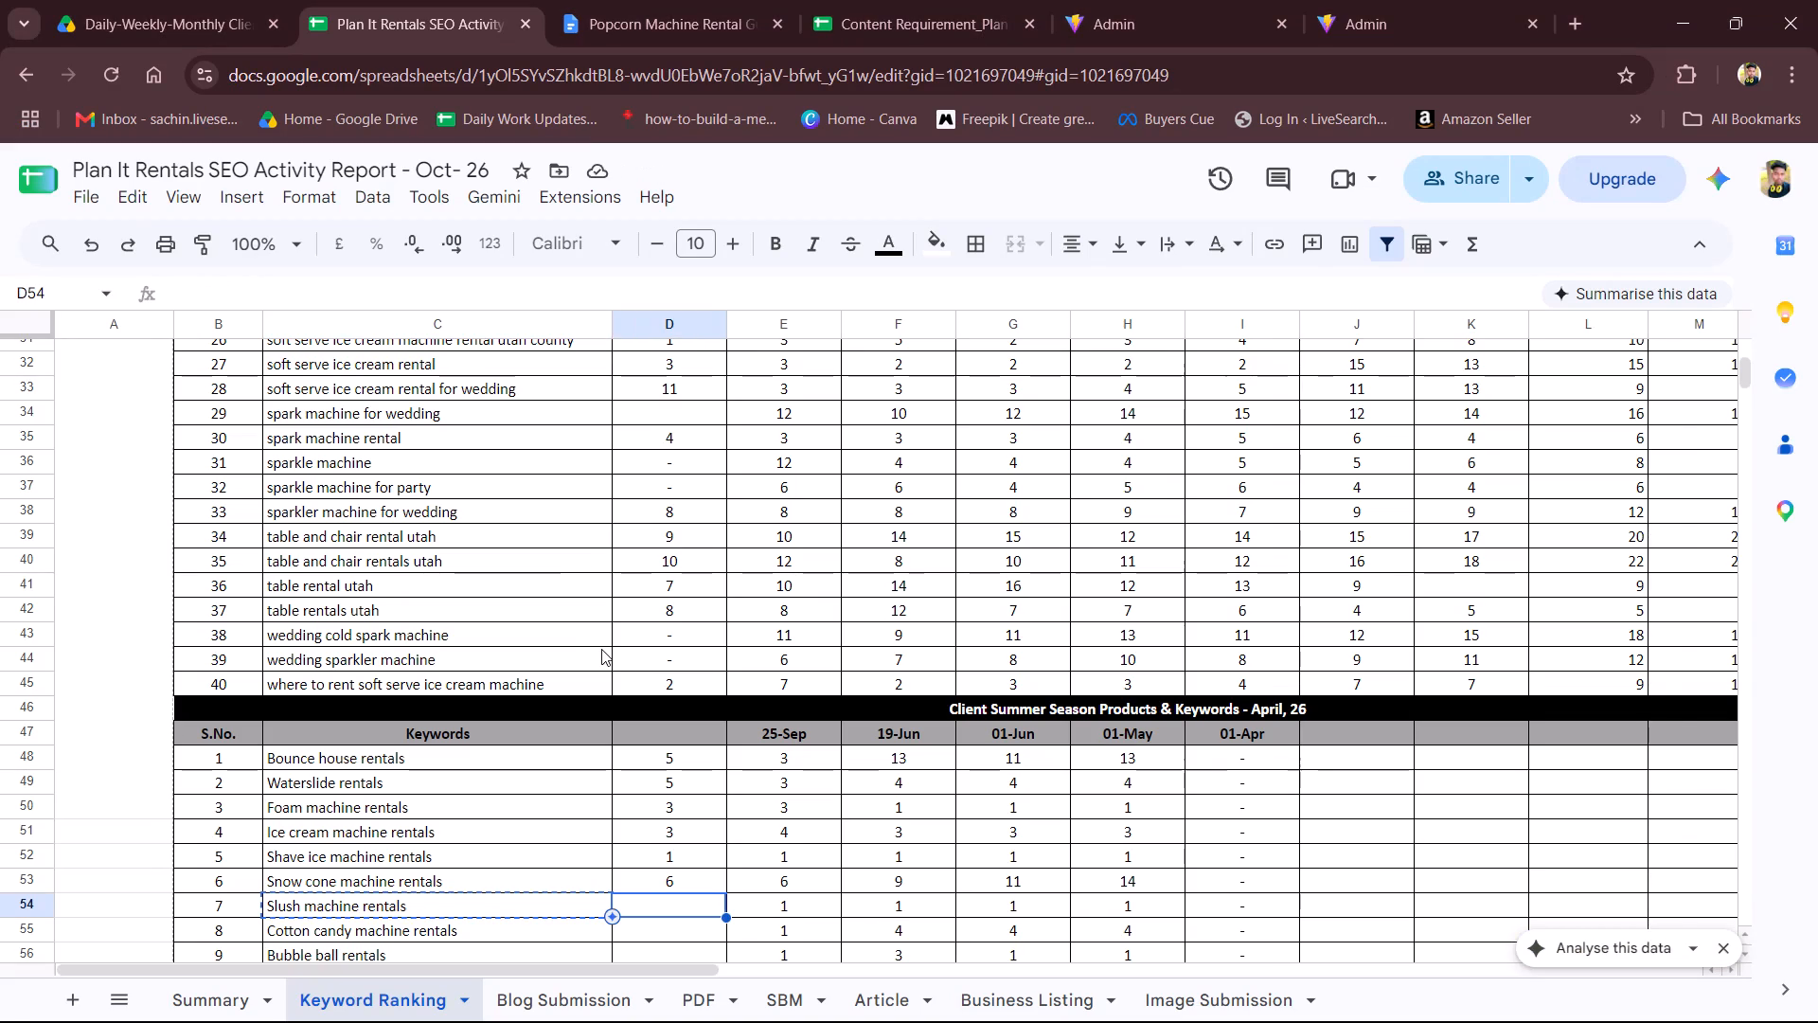
key("1")
left_click(482, 783)
Fill the value 1 from the Slush machine rentals row down column D through the 9 square rentals row.
scroll(482, 783, "down", 1)
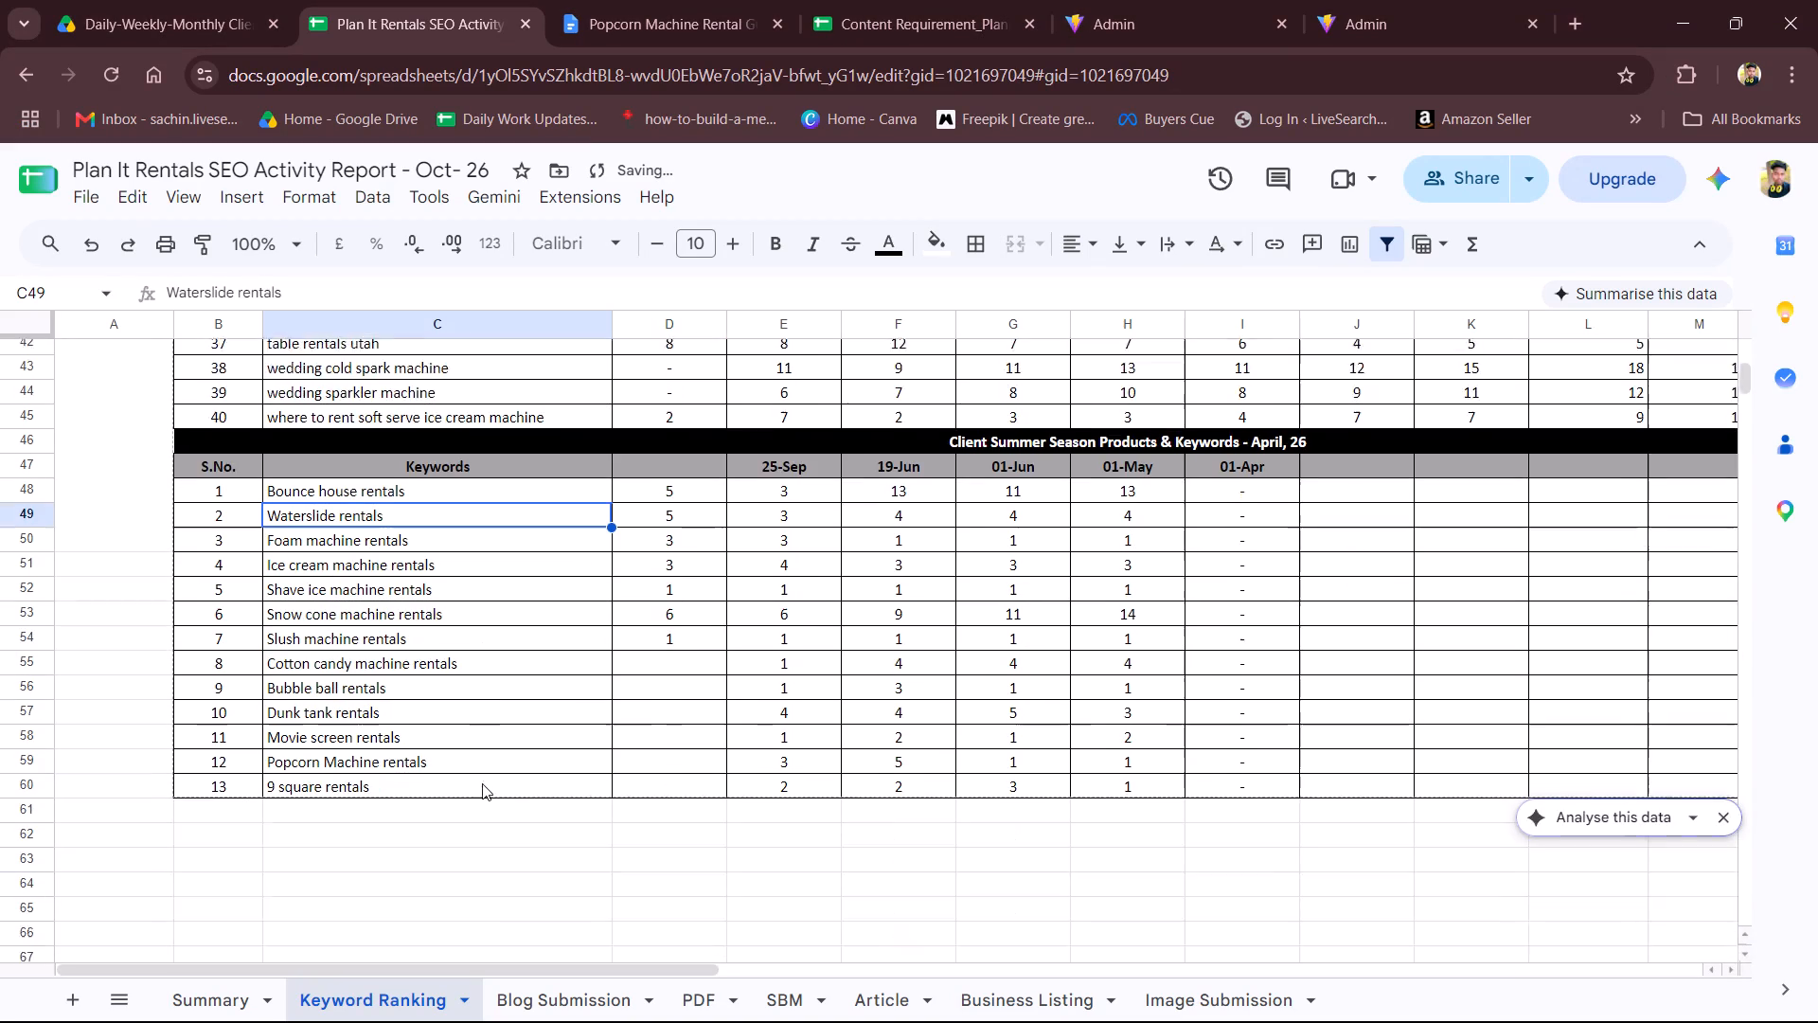
scroll(482, 783, "down", 1)
left_click(693, 571)
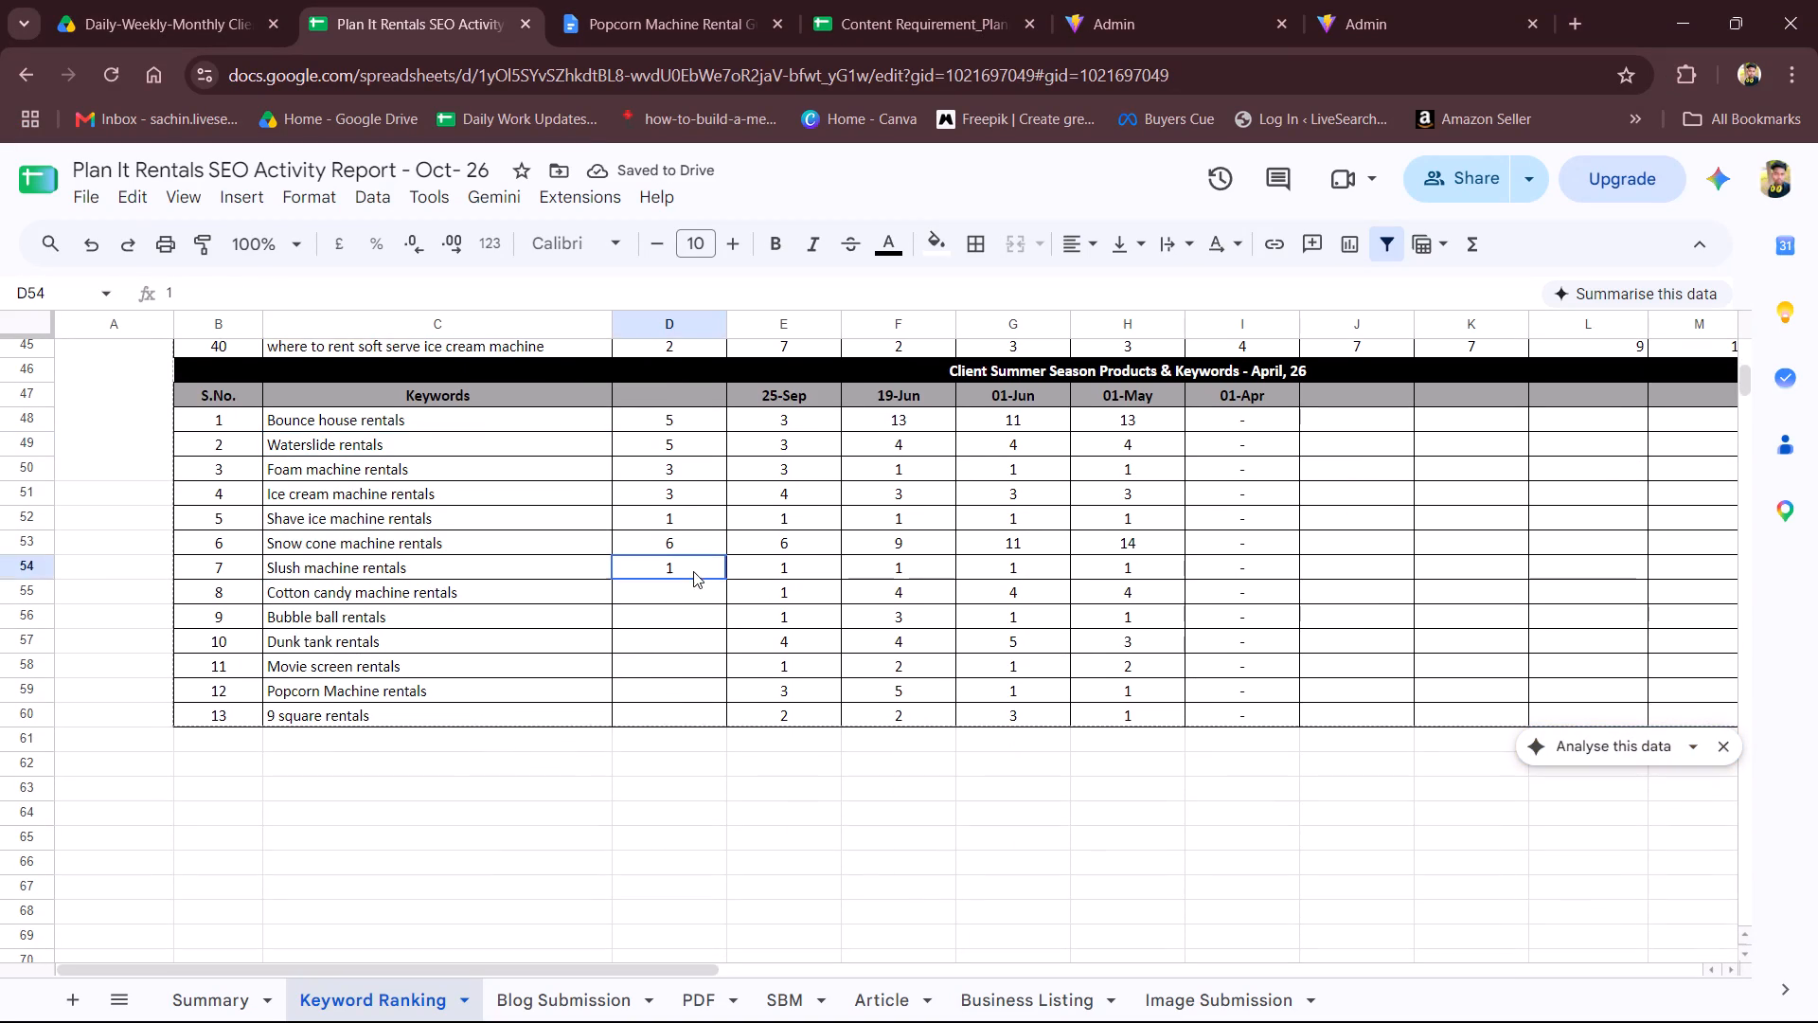
left_click_drag(723, 579, 723, 722)
left_click_drag(723, 722, 723, 721)
Search Google for "9 square rentals" and look for the planit listing to check its position.
left_click(435, 709)
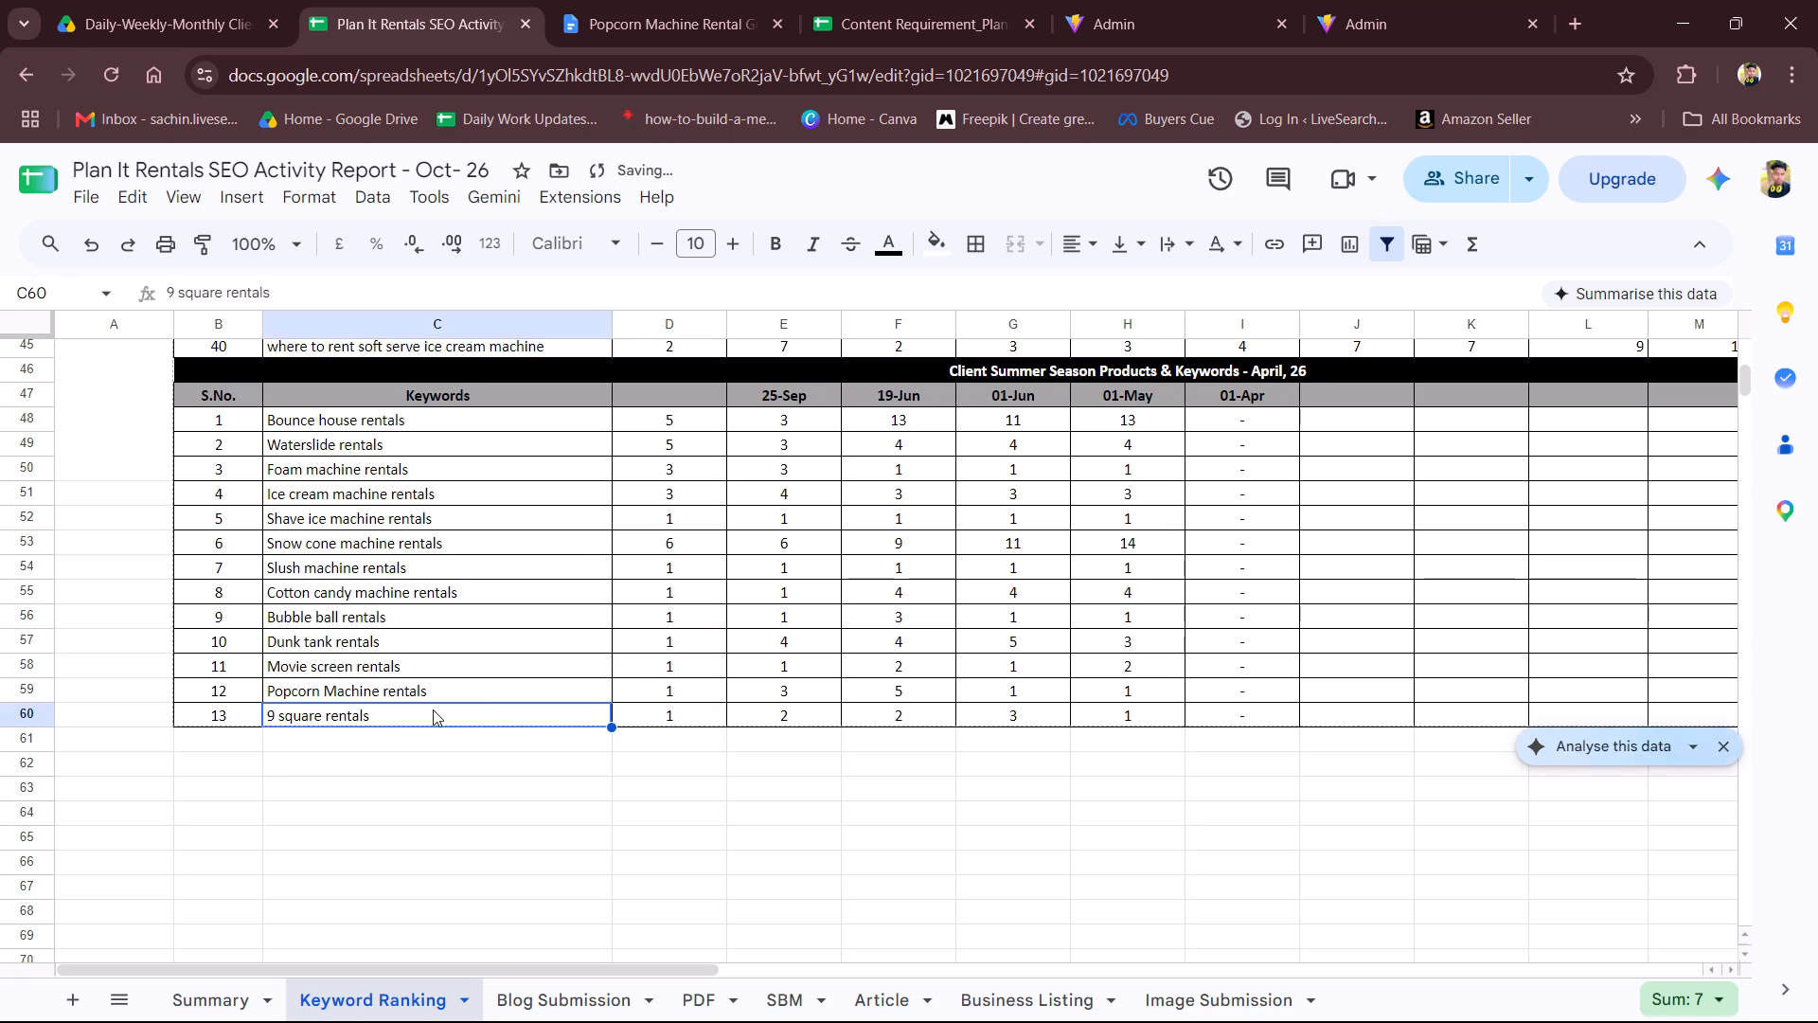
key("ctrl+c")
key("alt+Tab")
key("ctrl+e")
key("ctrl+v")
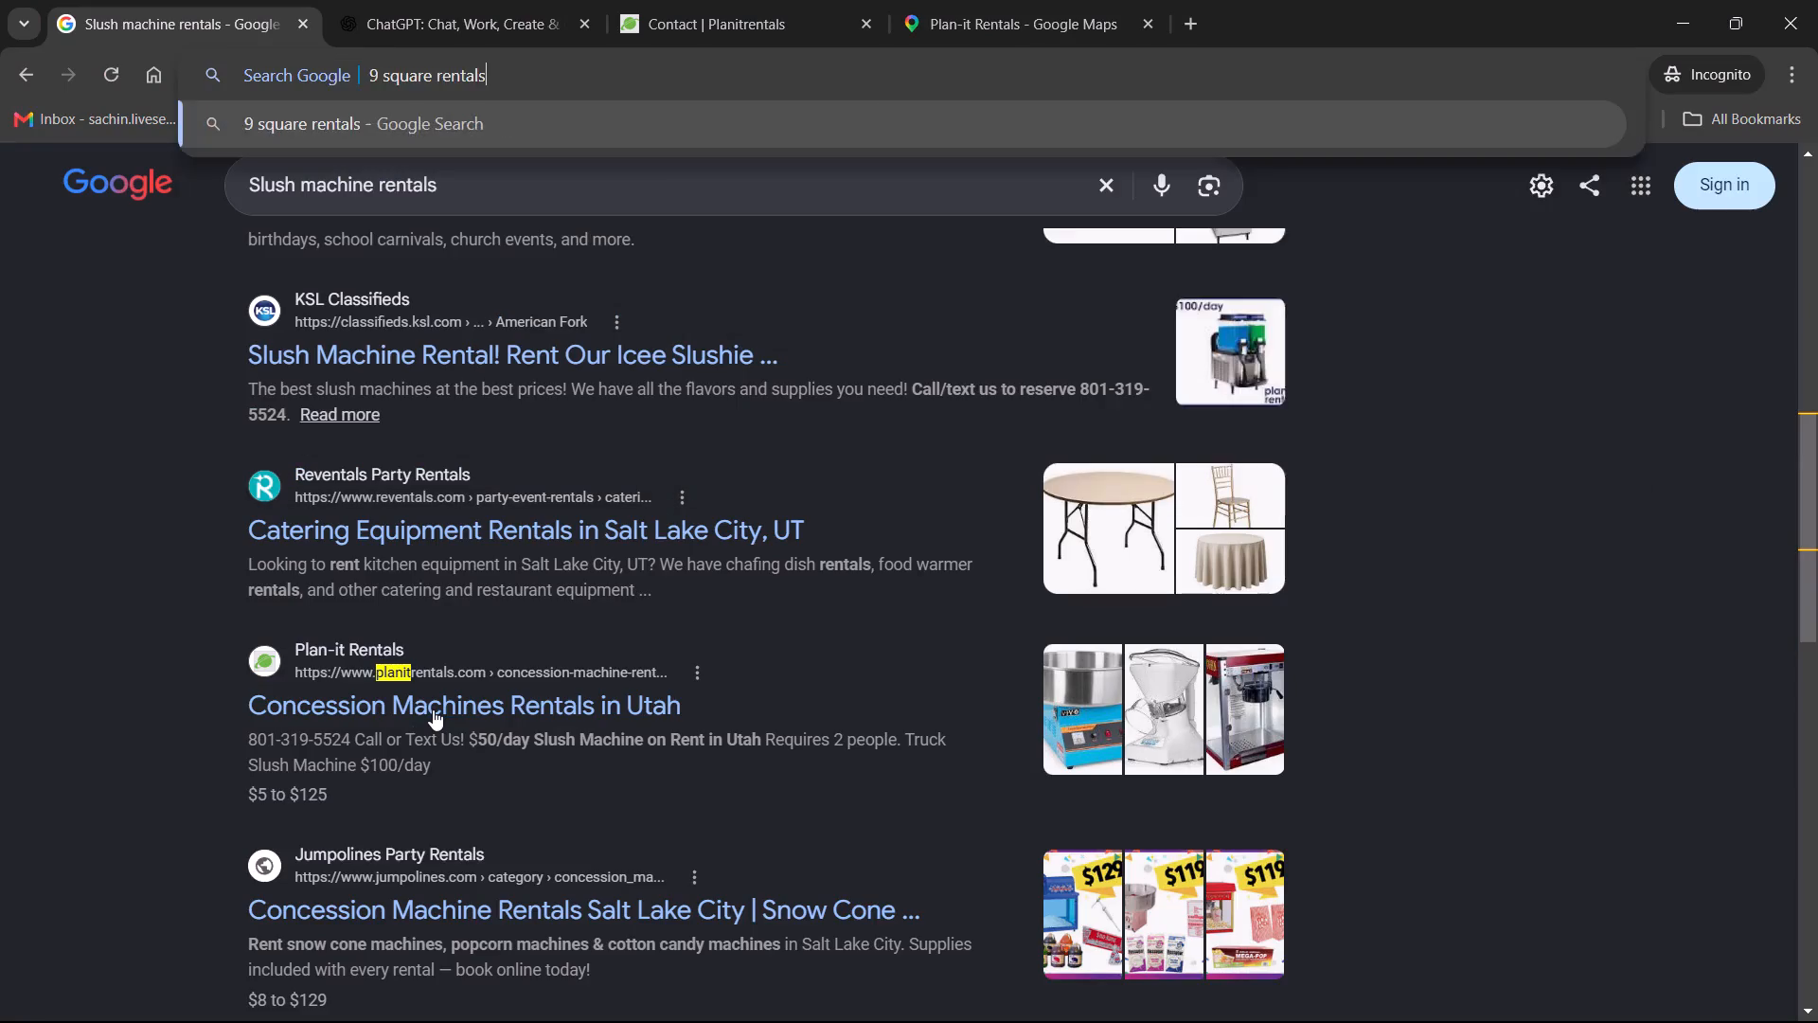
key("Return")
key("ctrl+f")
key("alt+Tab")
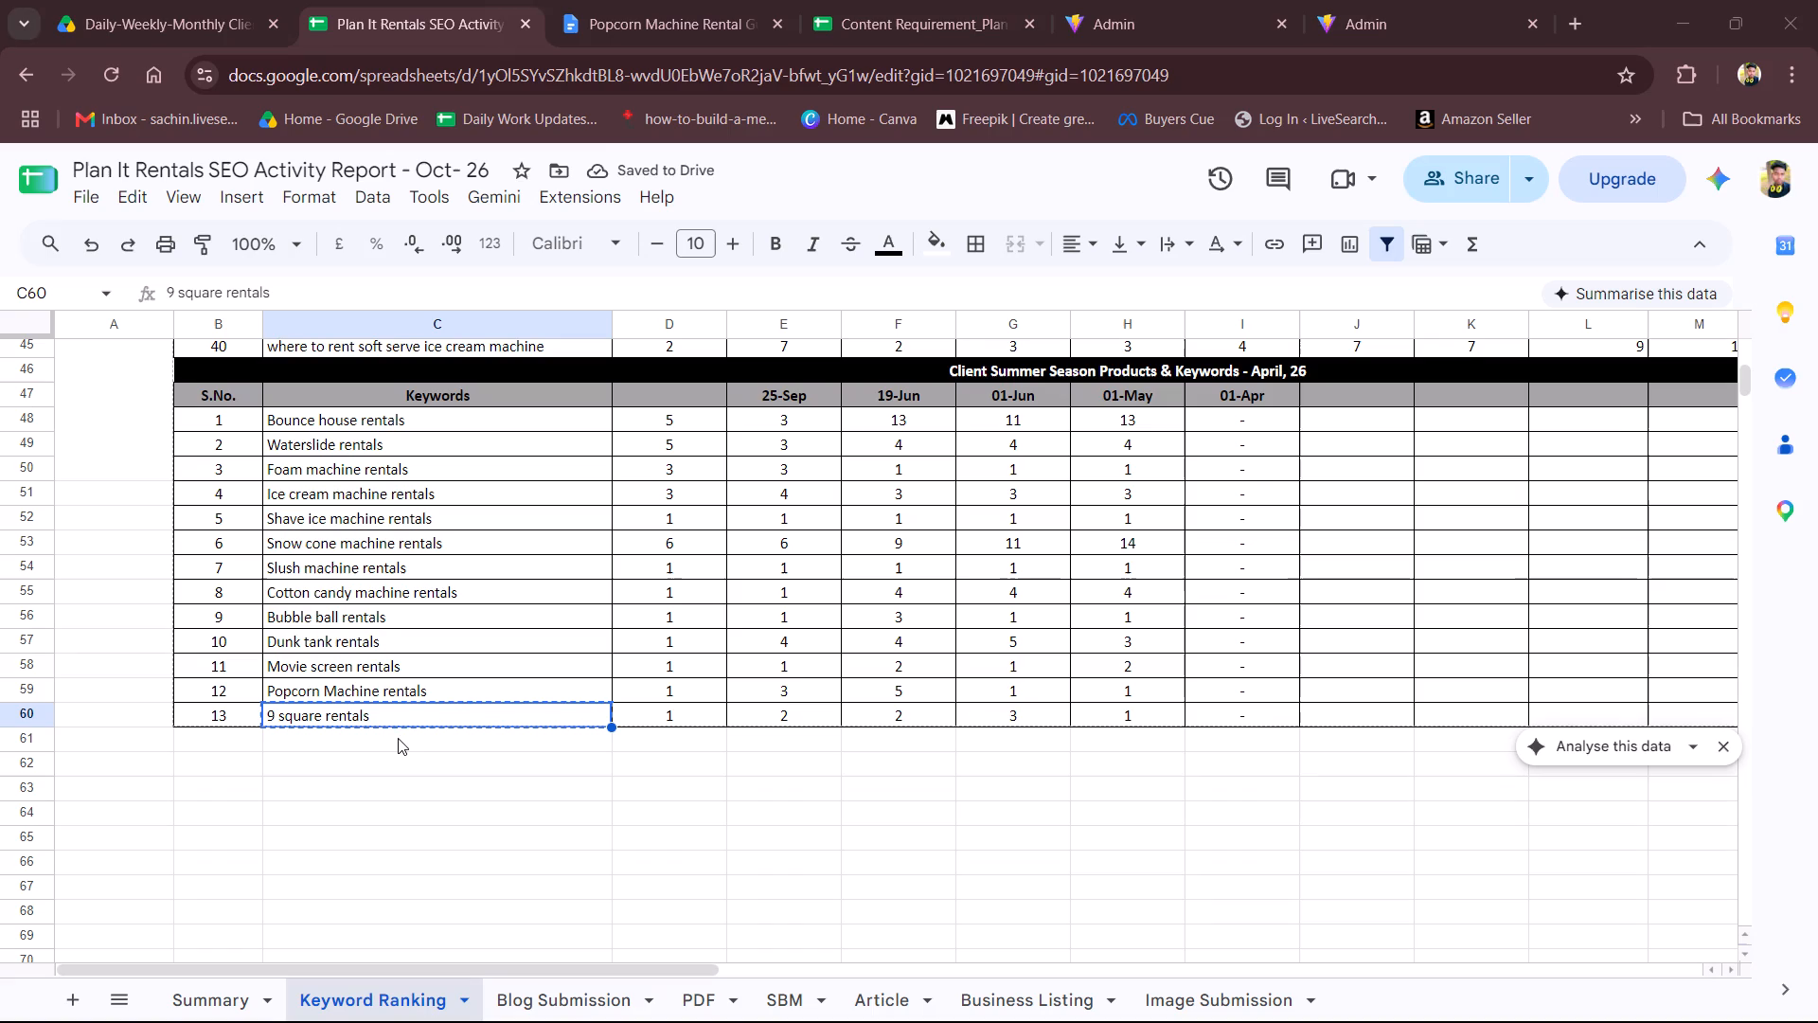
Search Google for "Popcorn Machine rentals" and look for the planit listing to check its position.
left_click(361, 676)
left_click(362, 682)
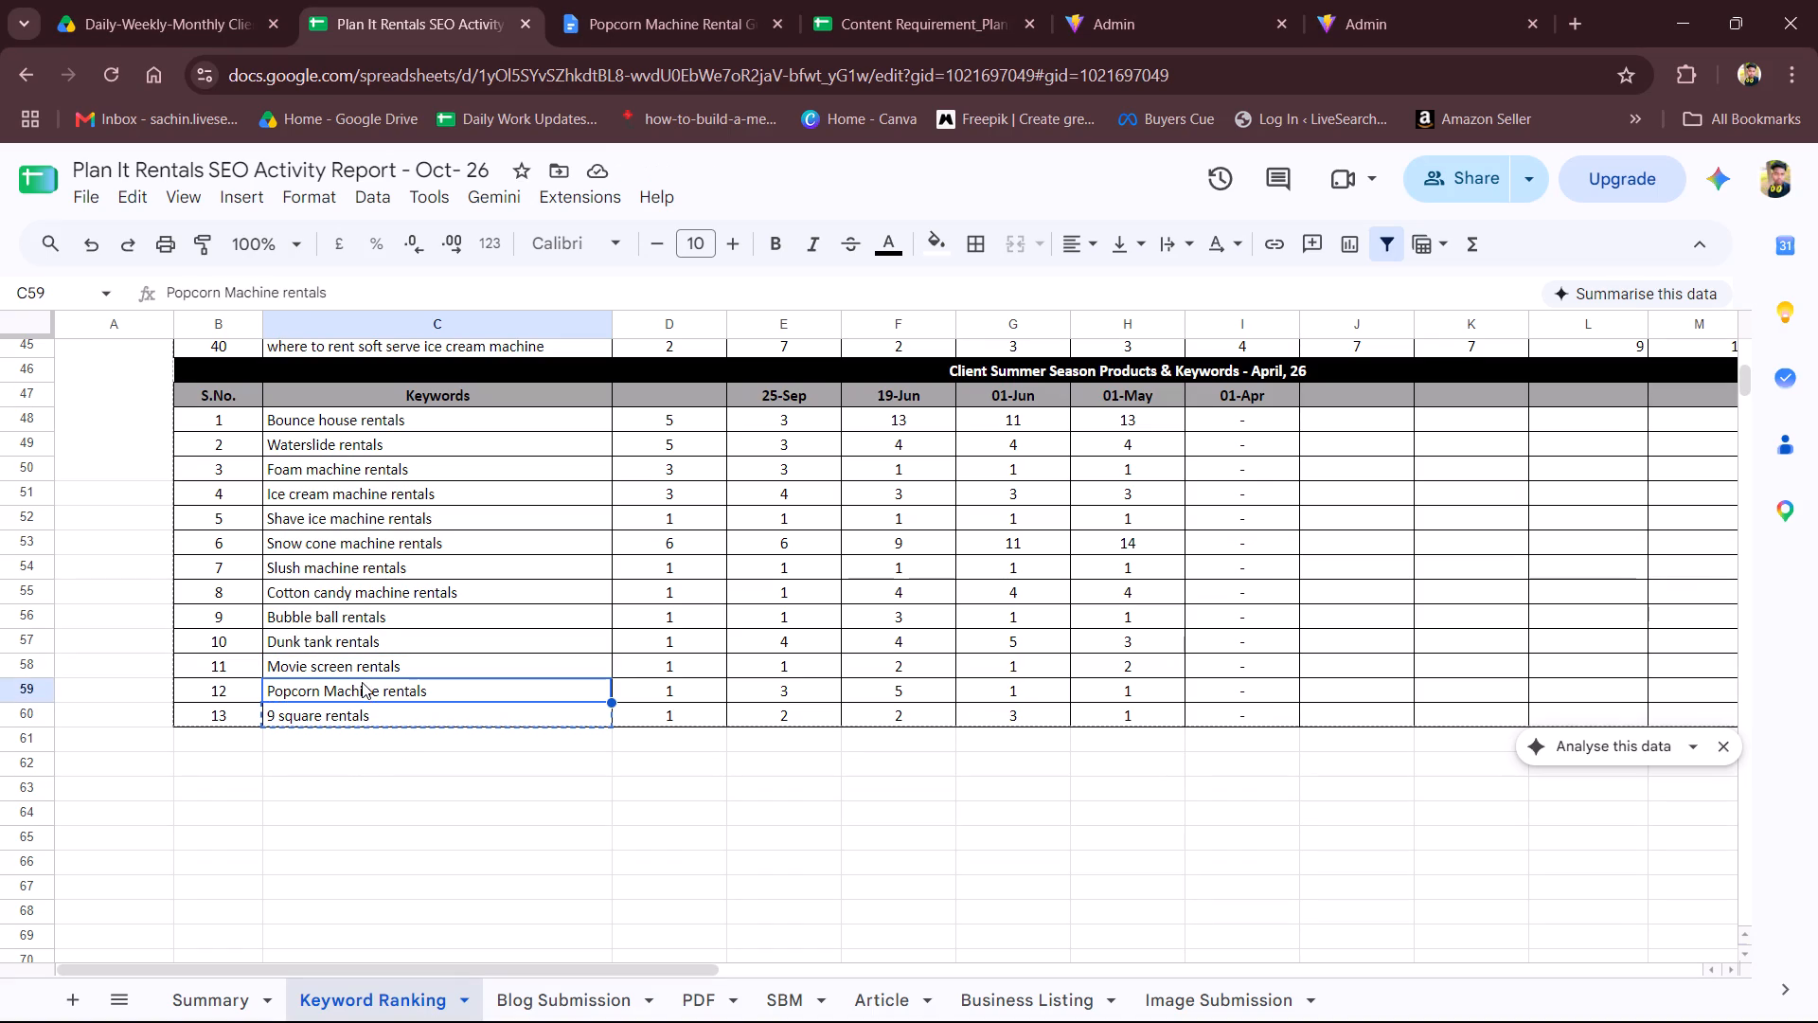
key("ctrl+c")
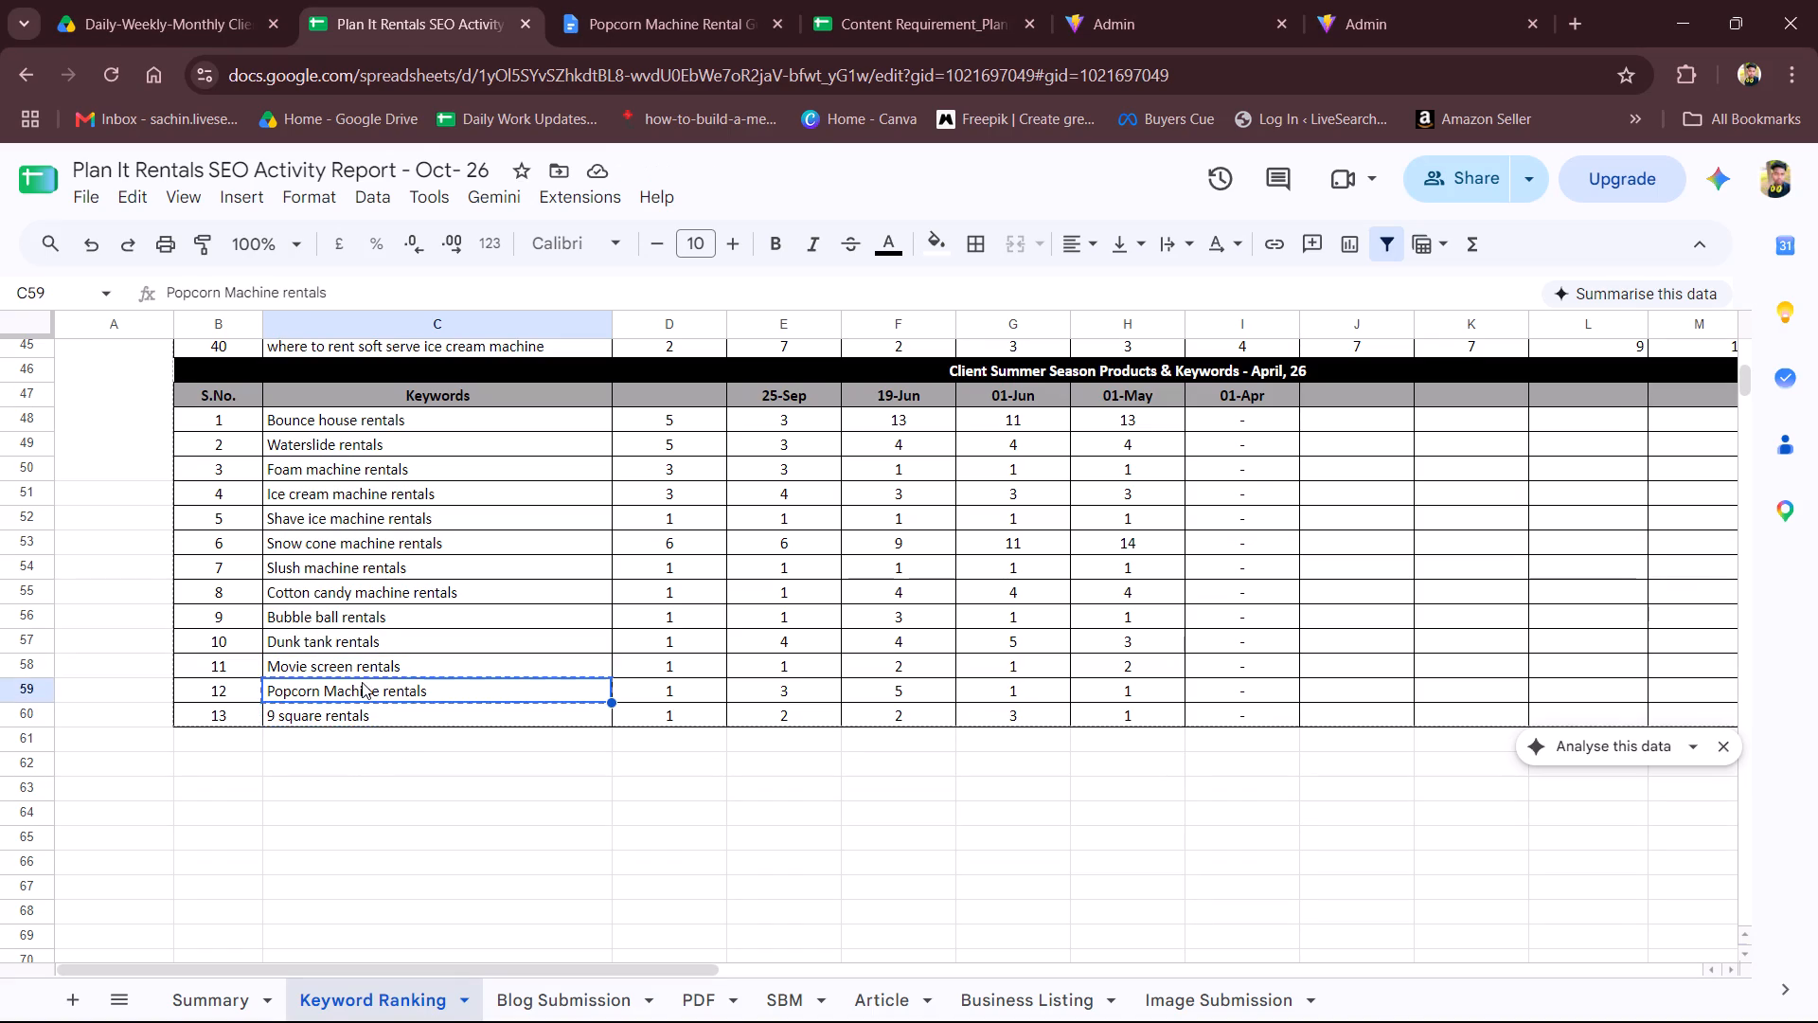
key("alt+Tab")
key("ctrl+e")
key("ctrl+v")
key("Return")
key("ctrl+f")
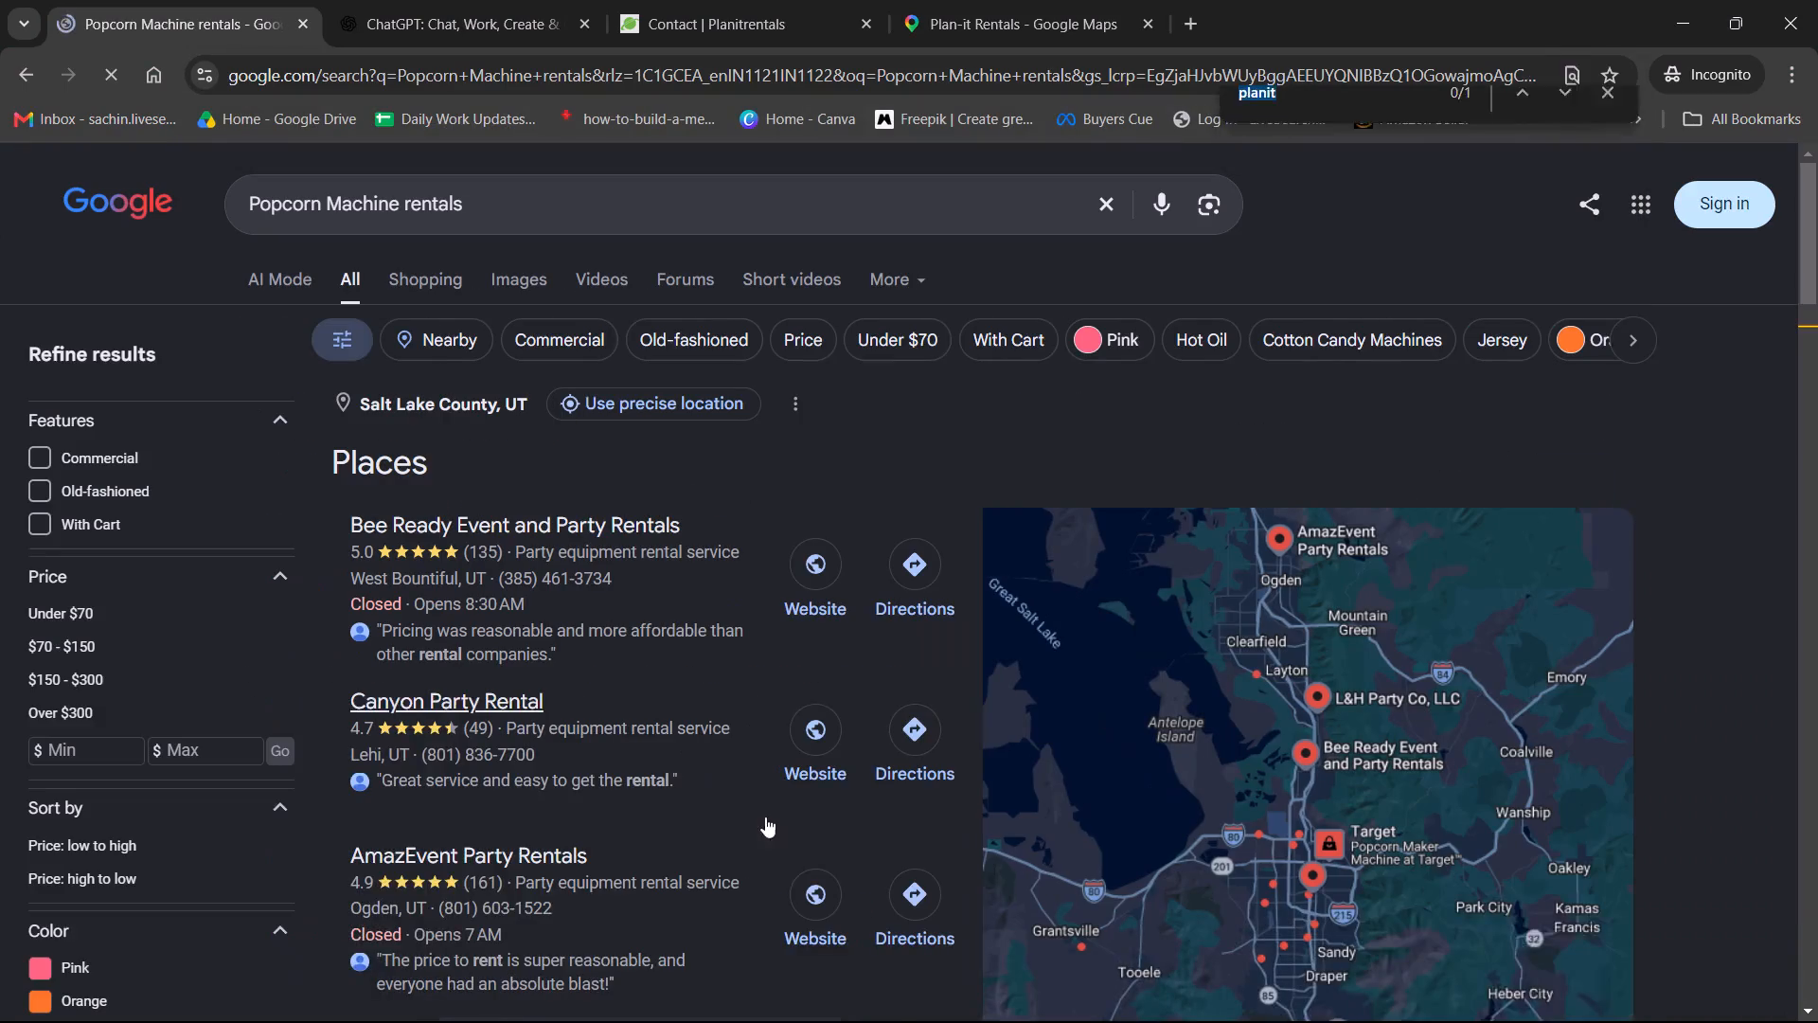
scroll(586, 651, "down", 4)
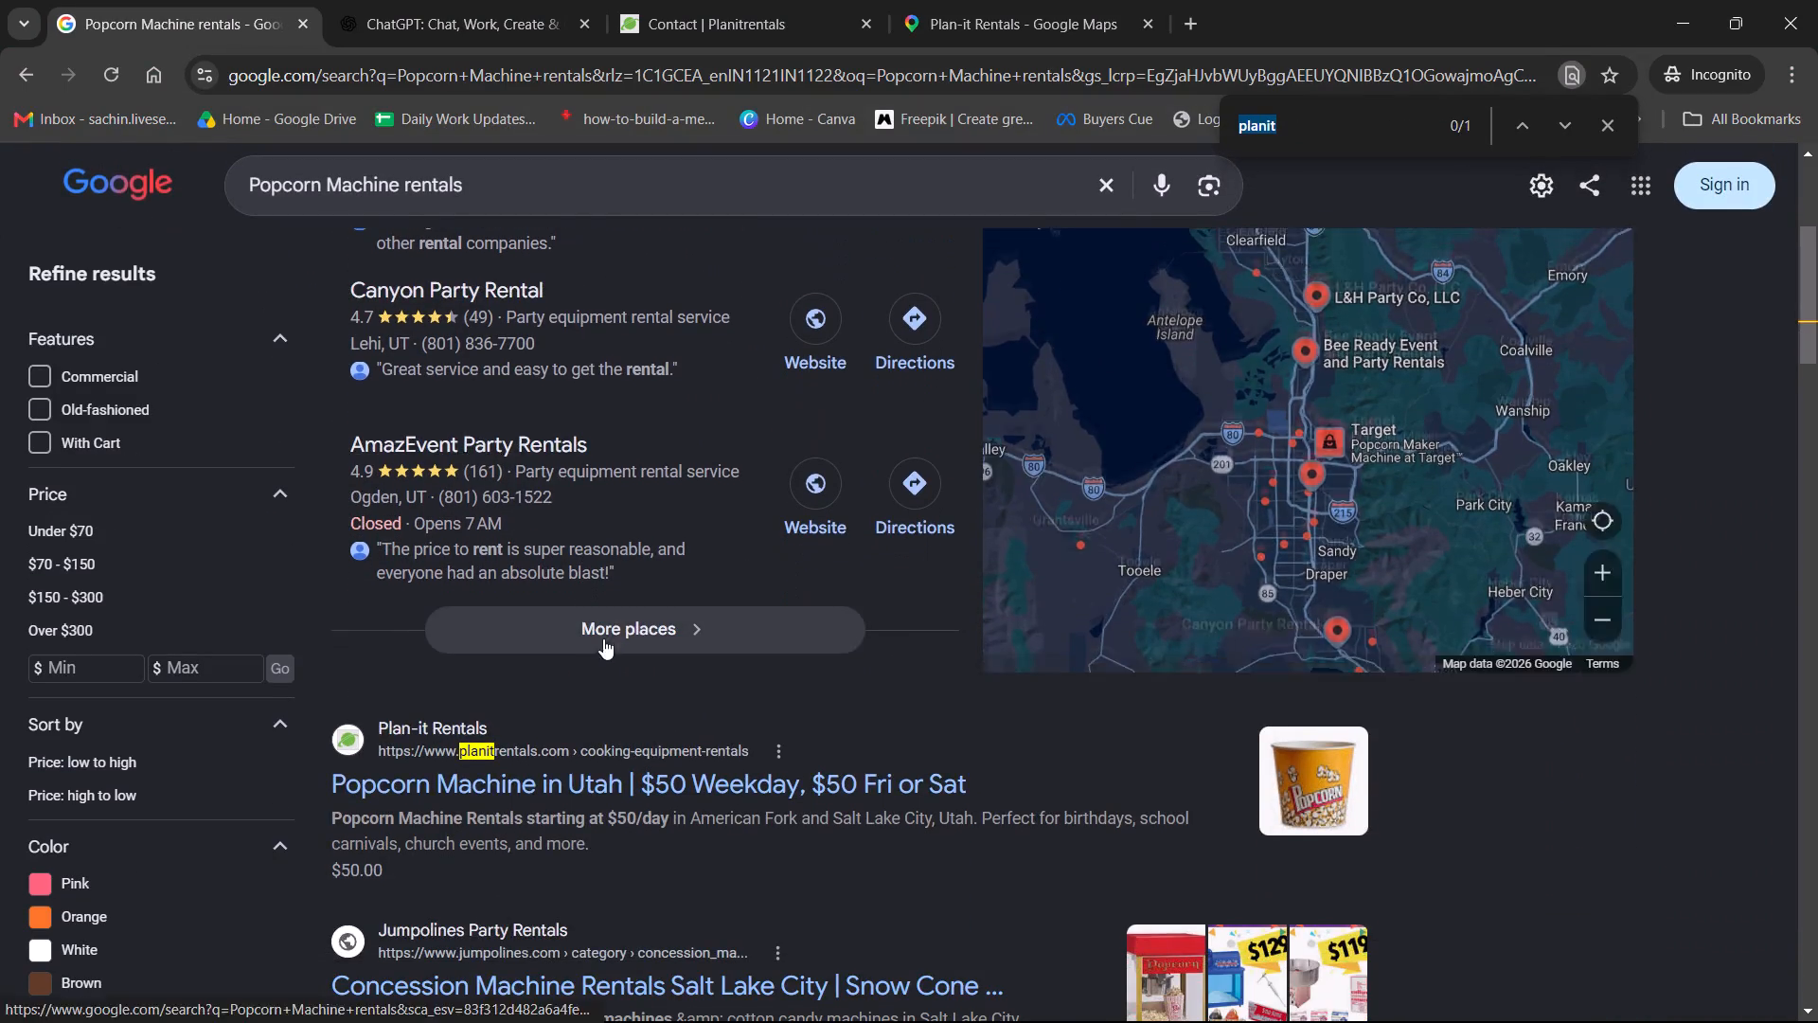
key("alt+Tab")
Search Google for "Movie screen rentals", find the planit listing's position, and set that keyword's column D ranking to 2.
left_click(484, 669)
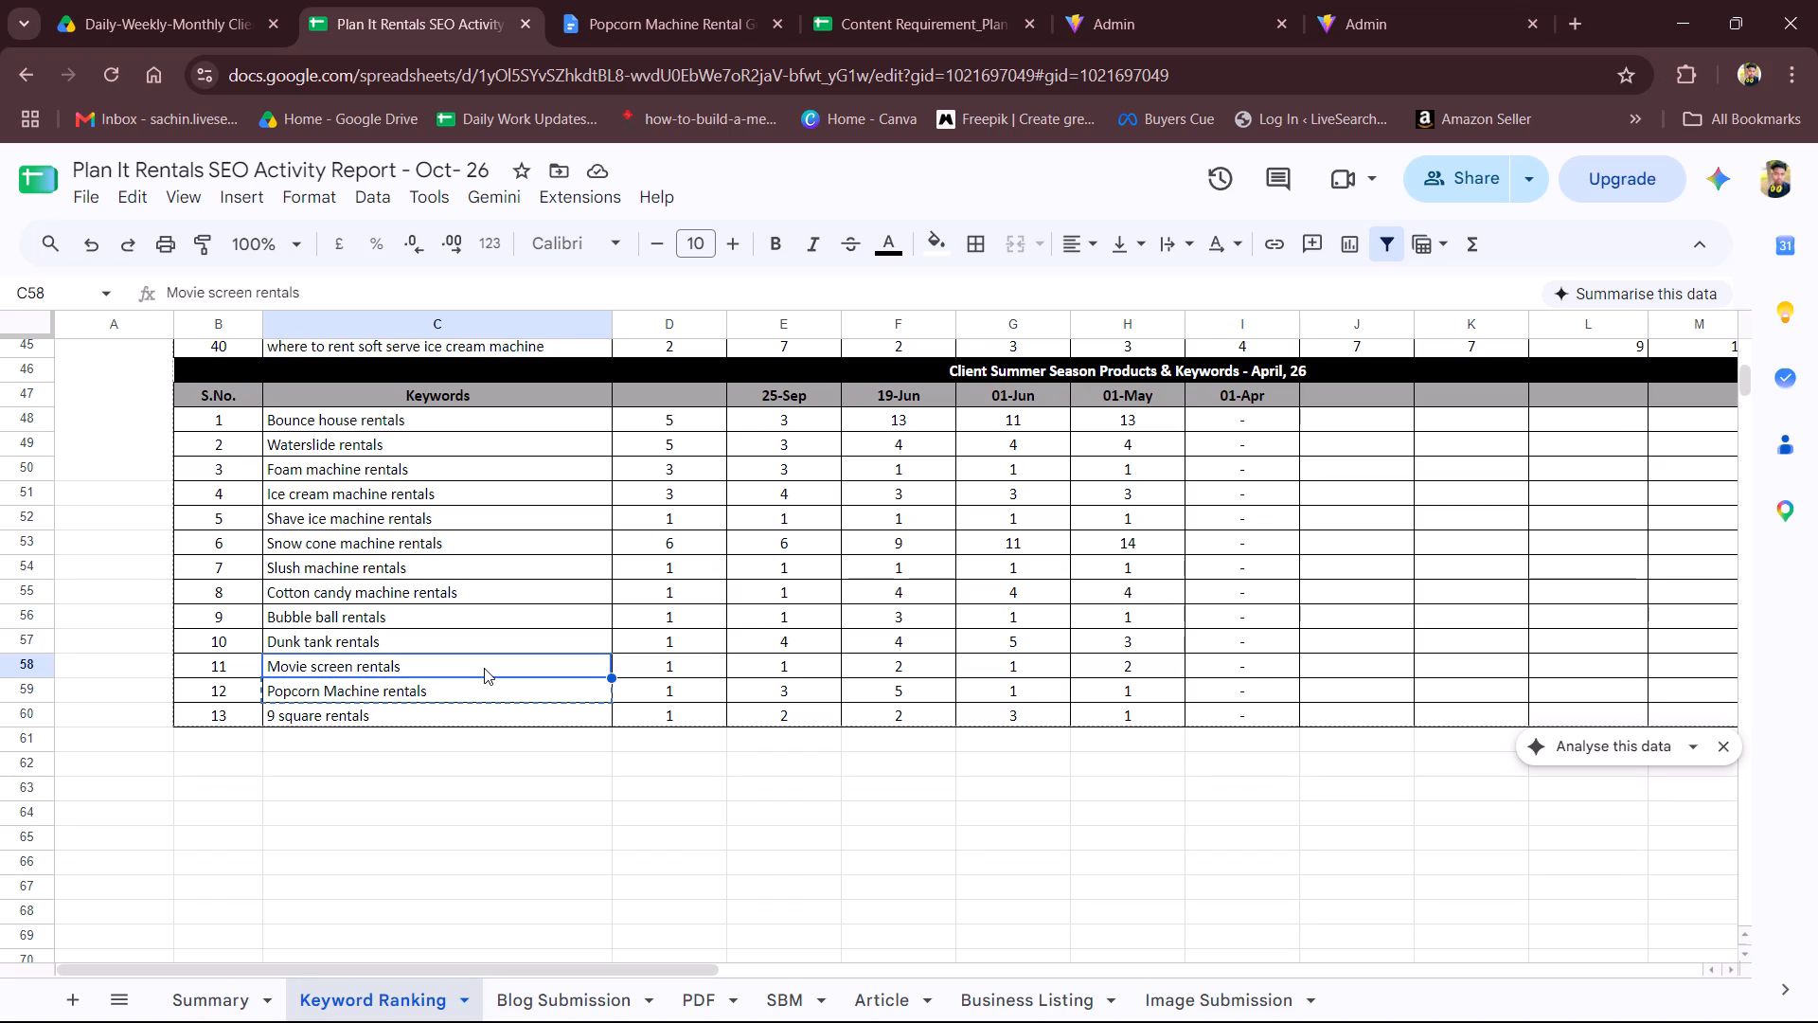
key("ctrl+c")
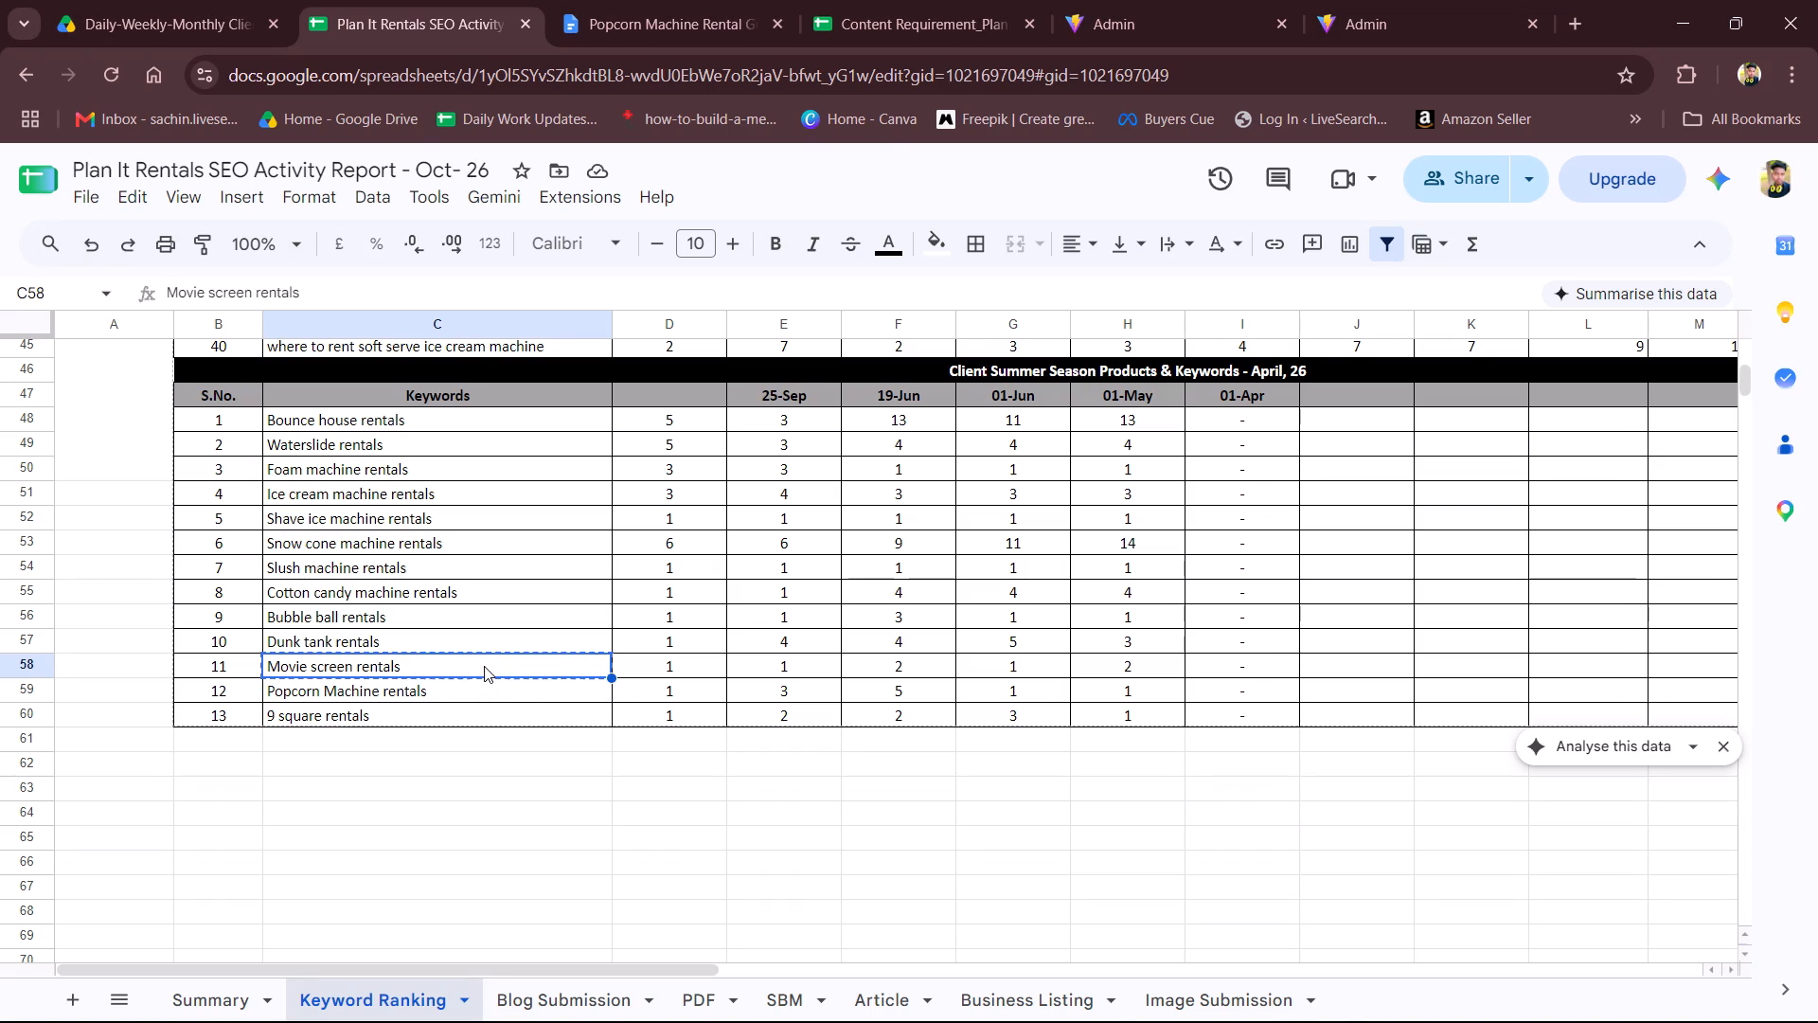
key("alt+Tab")
key("ctrl+e")
key("ctrl+v")
key("Return")
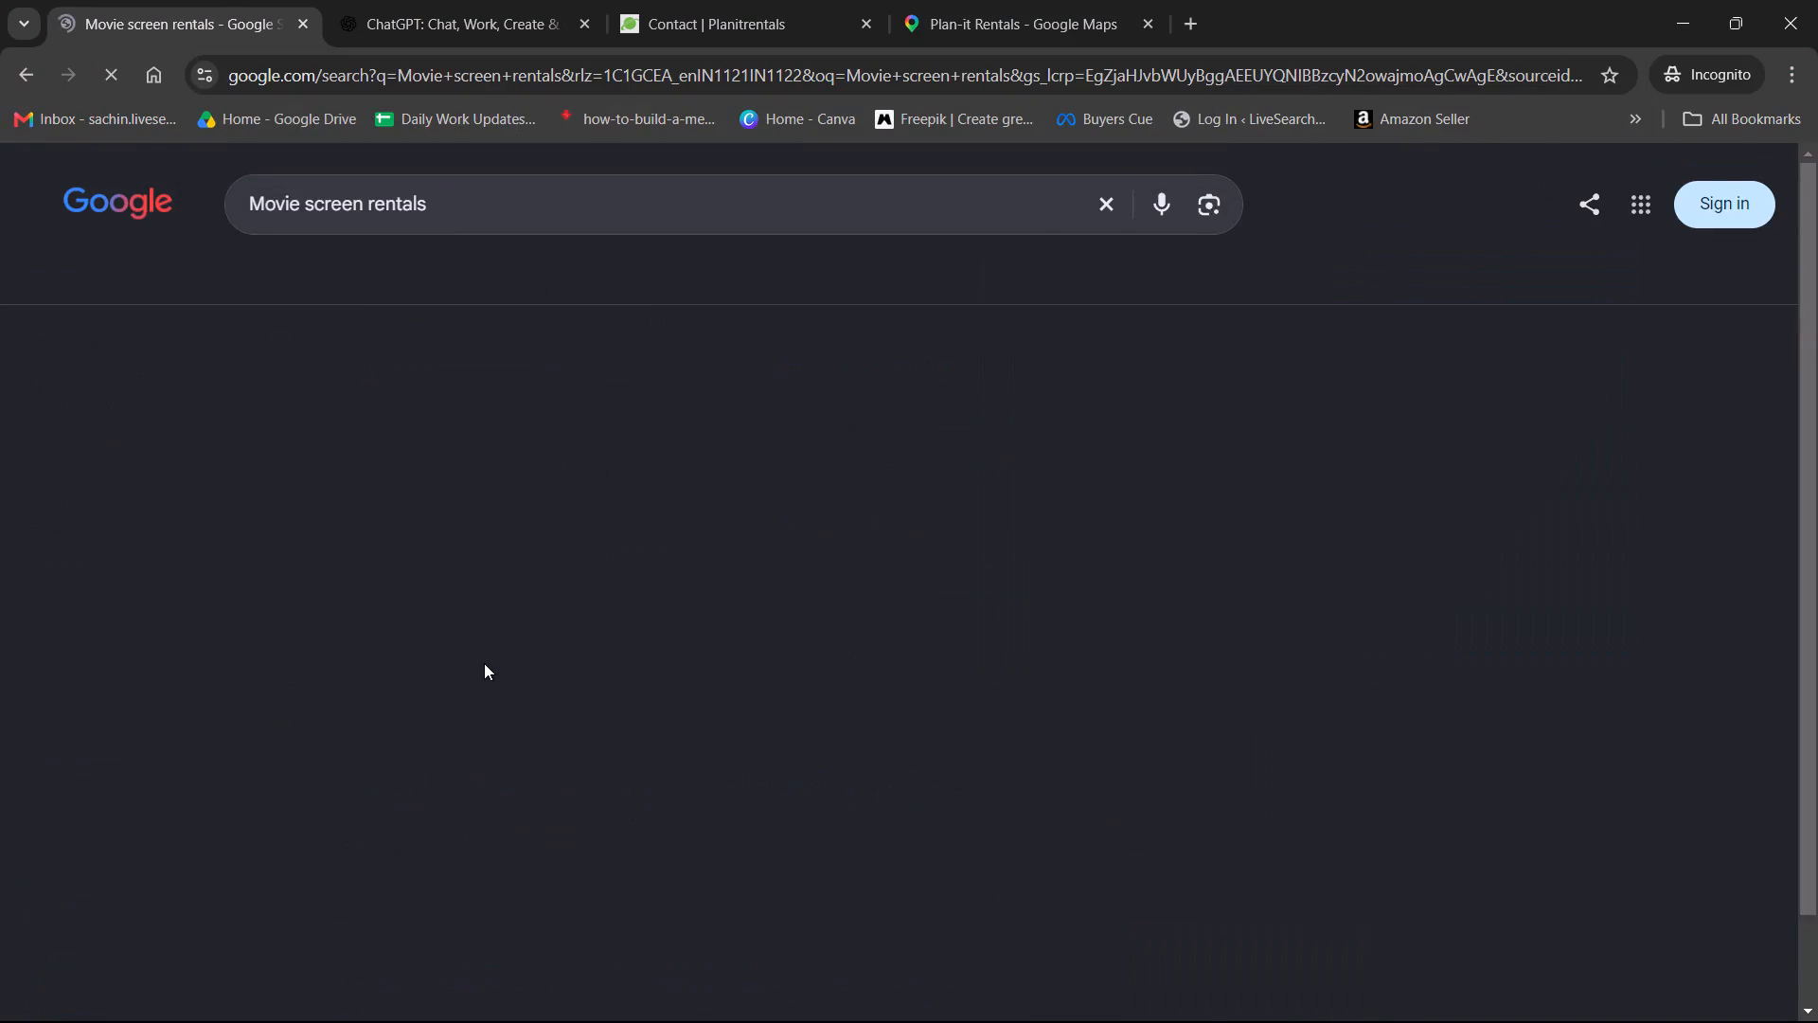
key("ctrl+f")
scroll(571, 693, "down", 4)
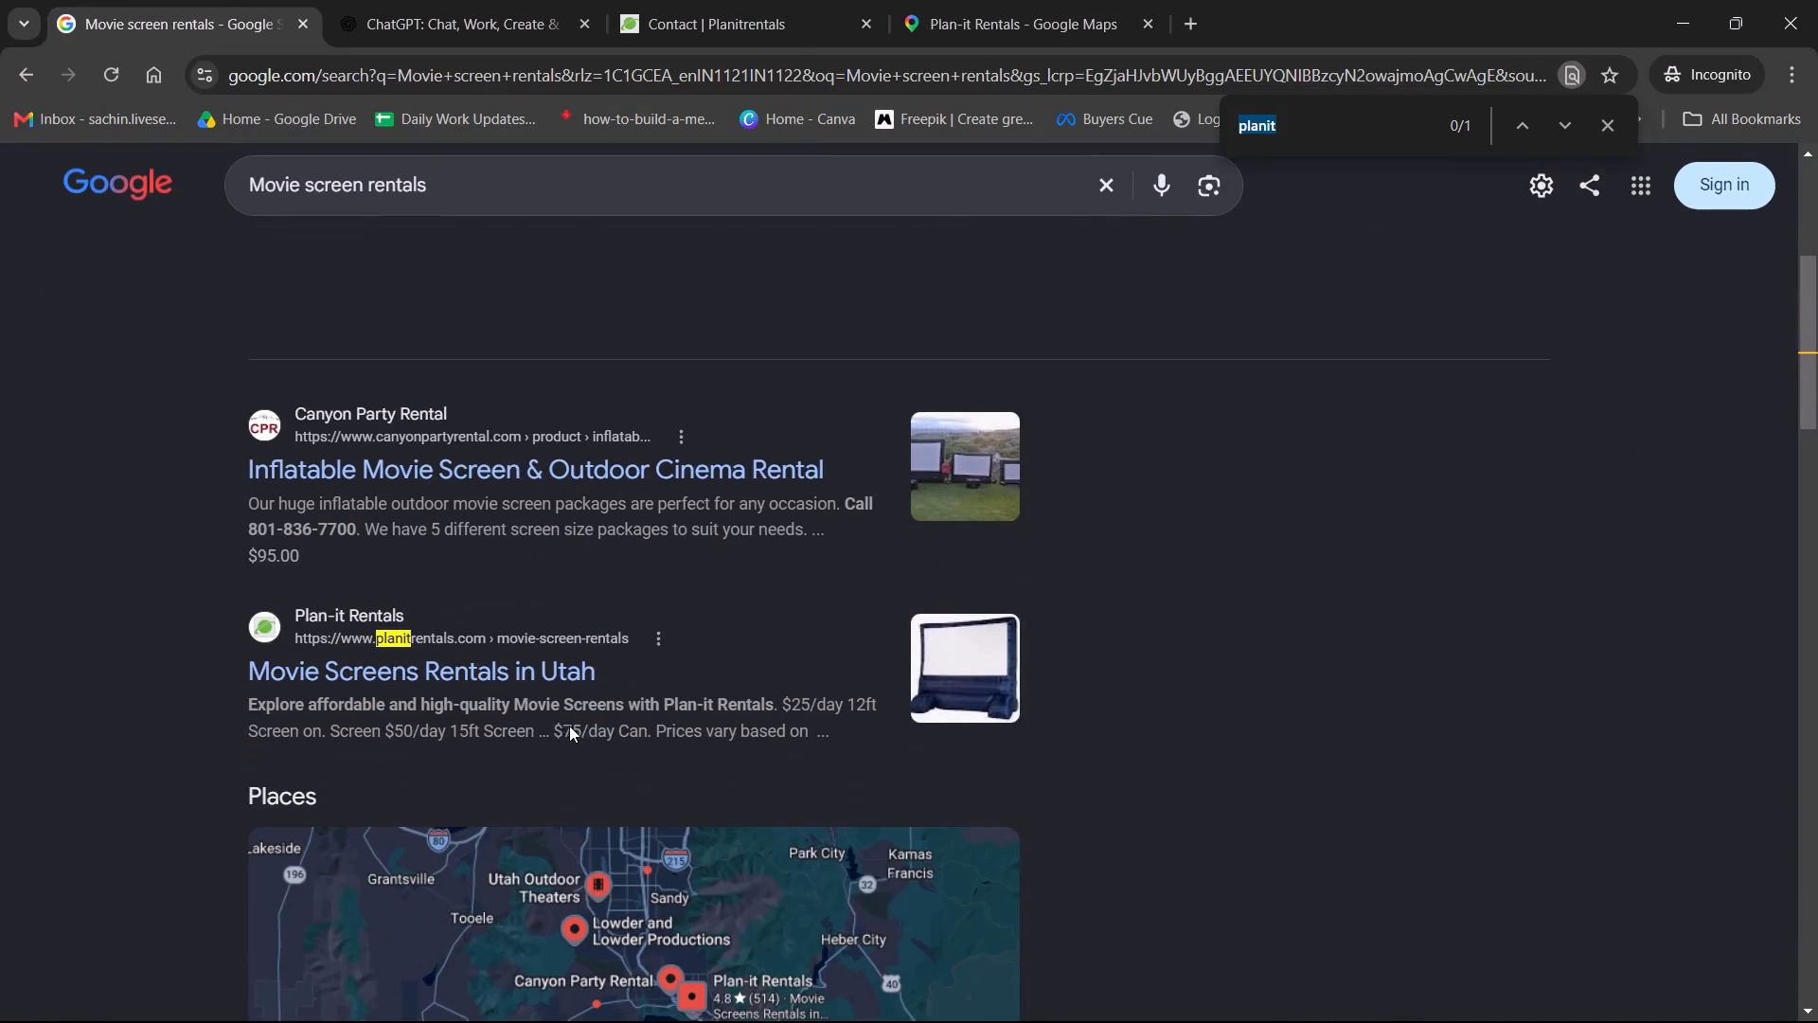
key("alt+Tab")
key("Tab")
key("2")
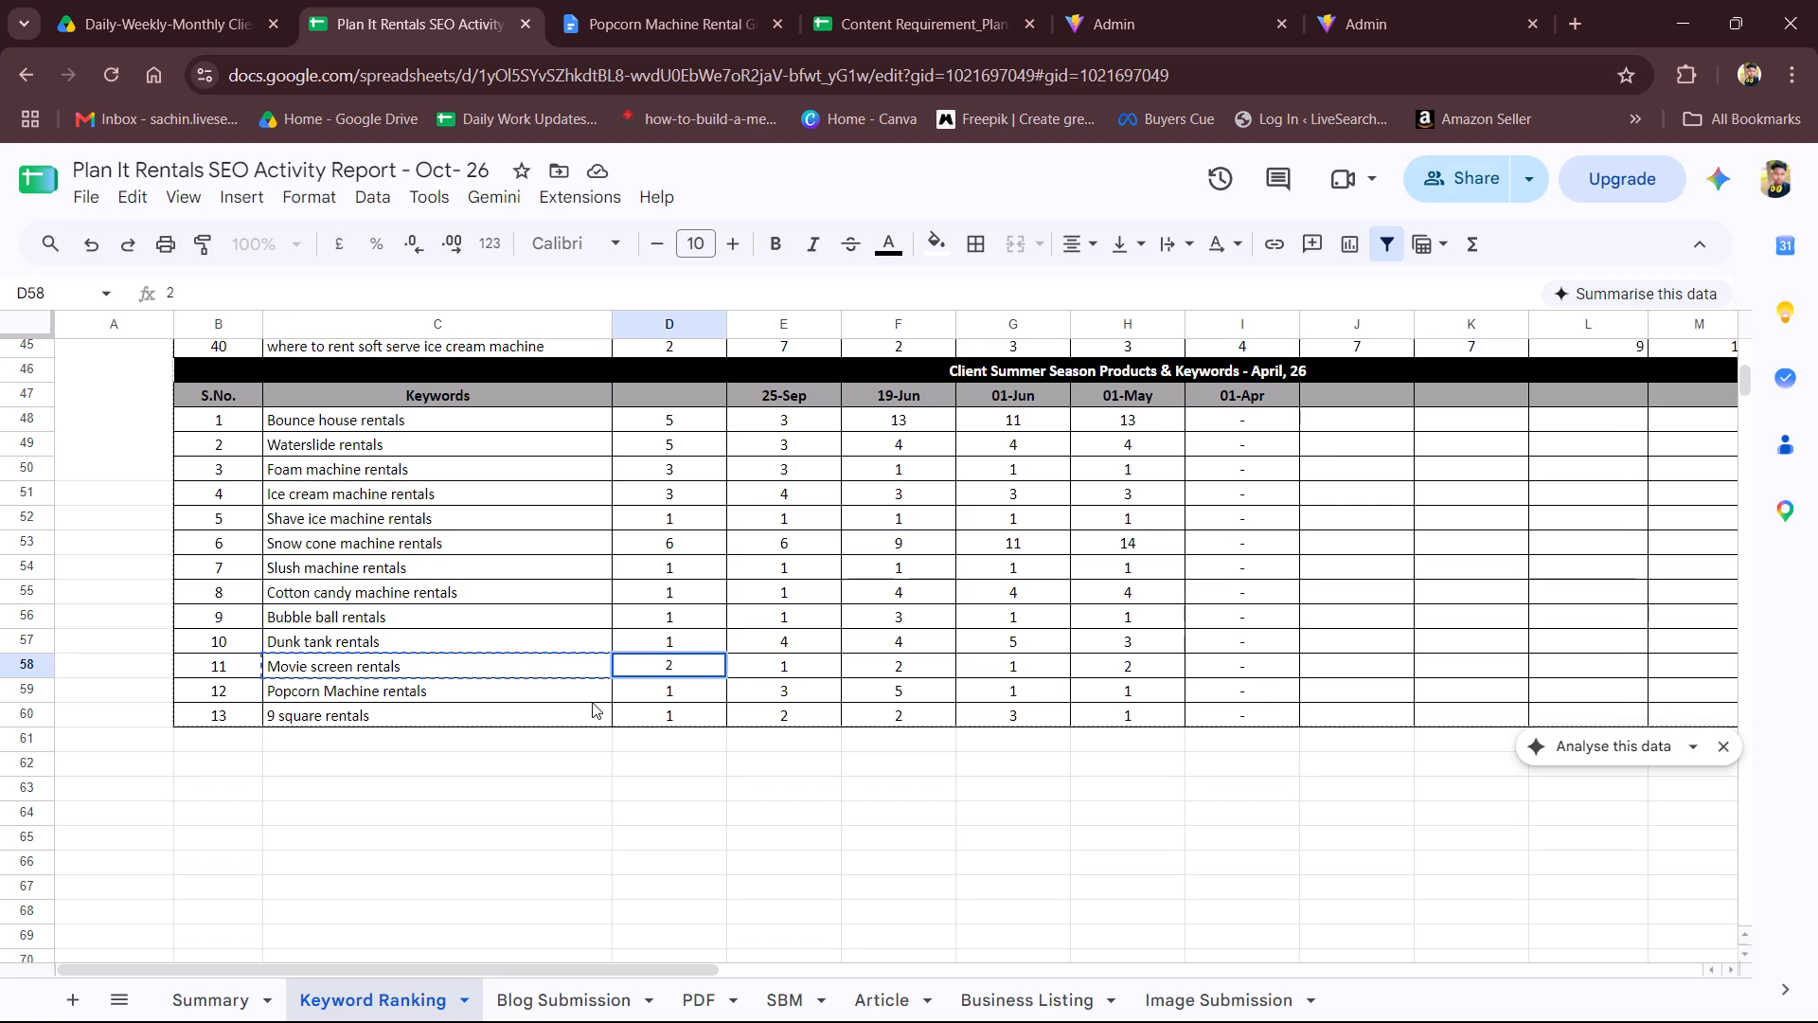
left_click(592, 702)
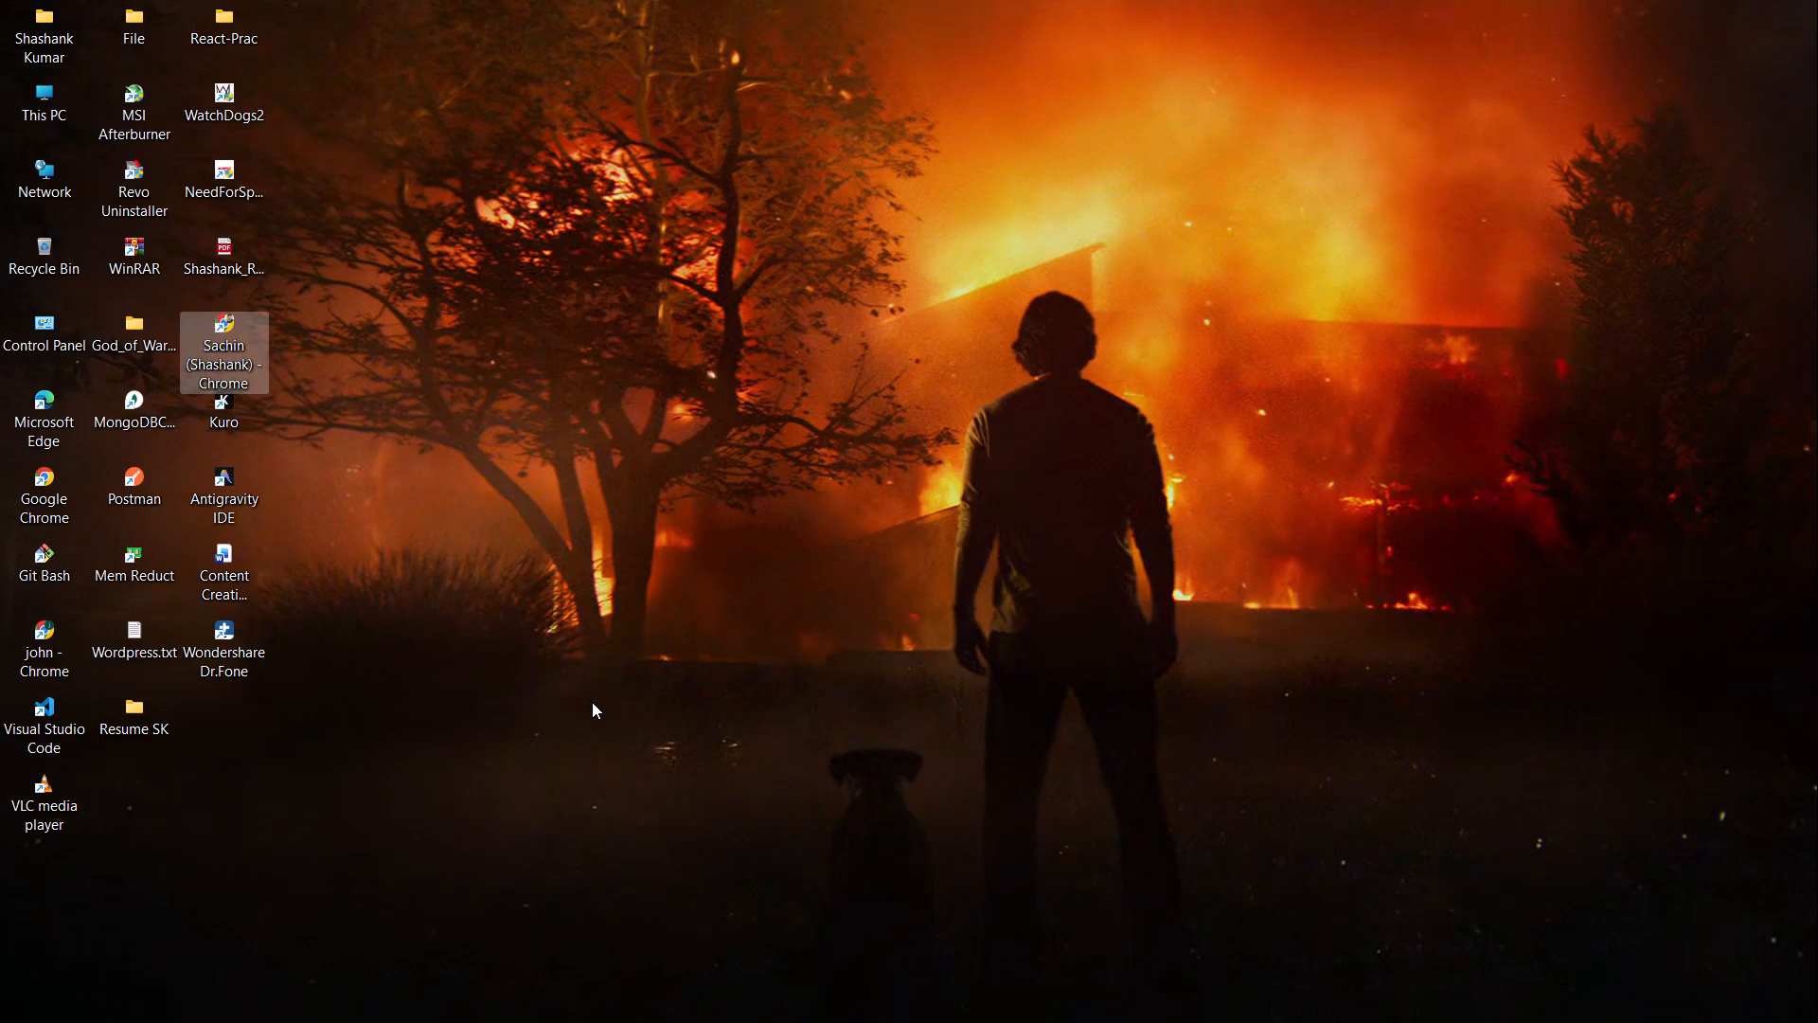
Copy the green header row B5:D5 from the September report's Summary sheet and paste it over the October Summary's header row.
key("alt+Tab")
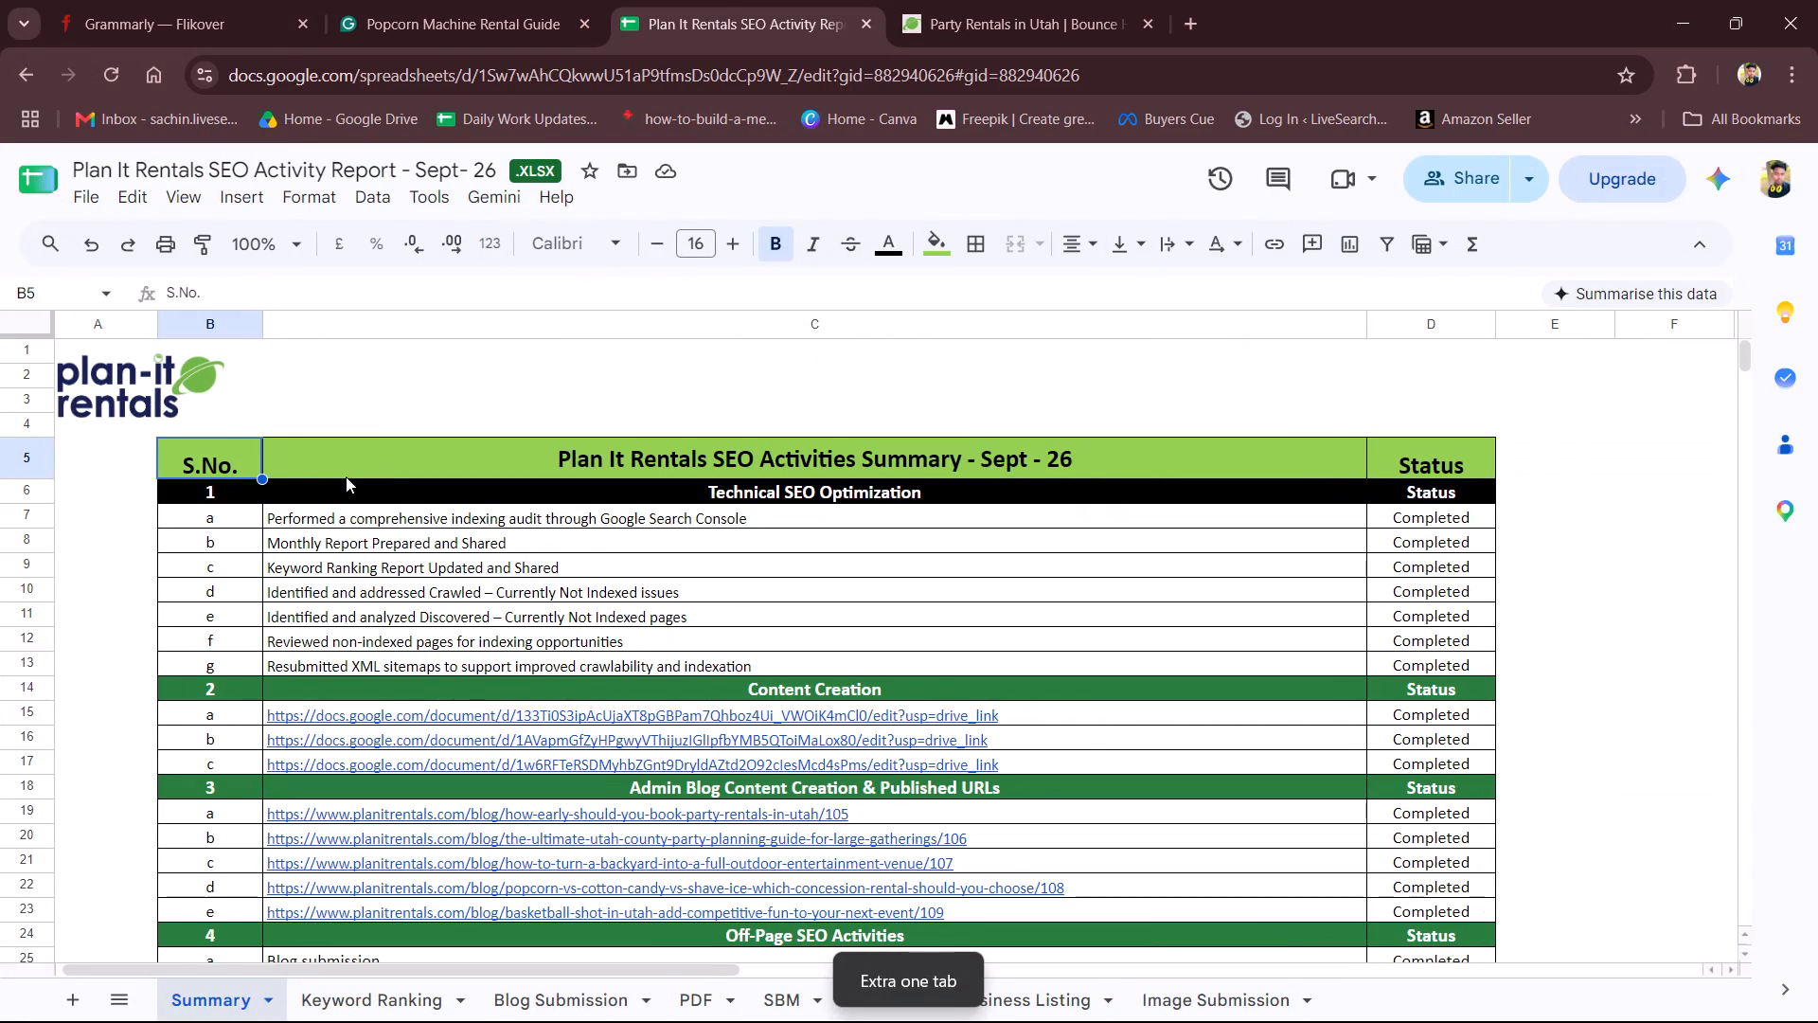
left_click(361, 468)
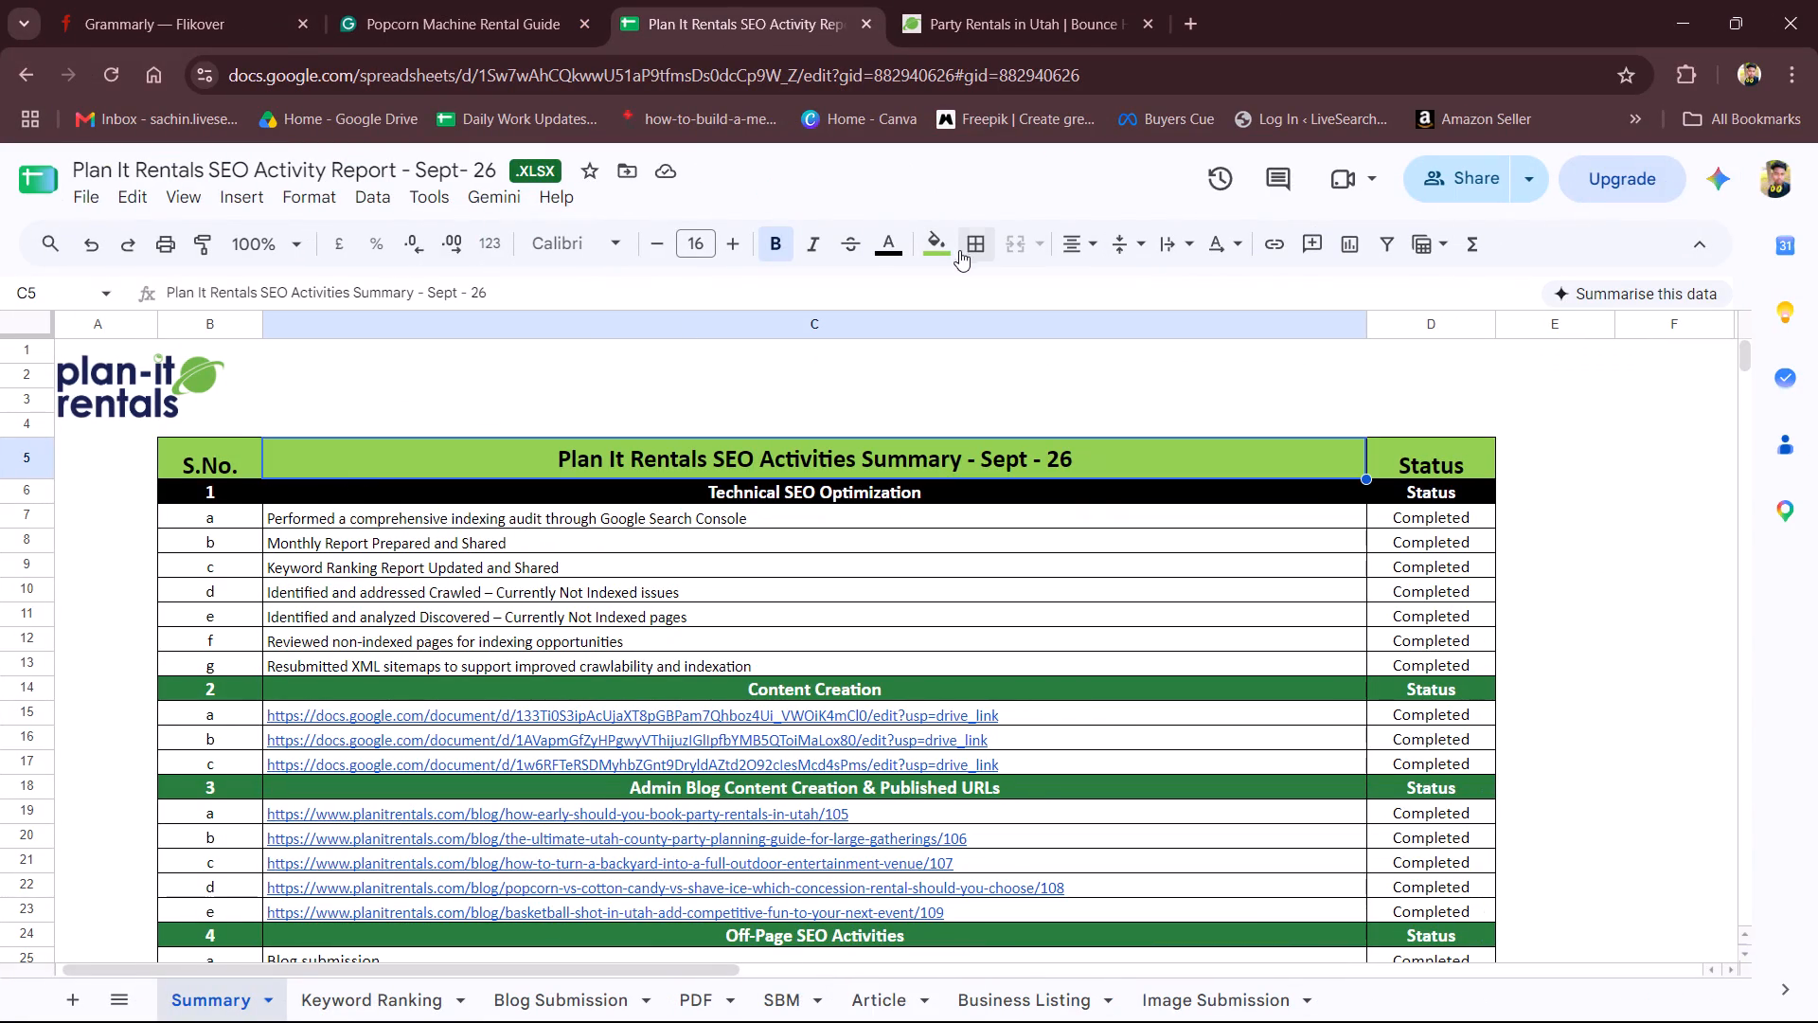
left_click(936, 239)
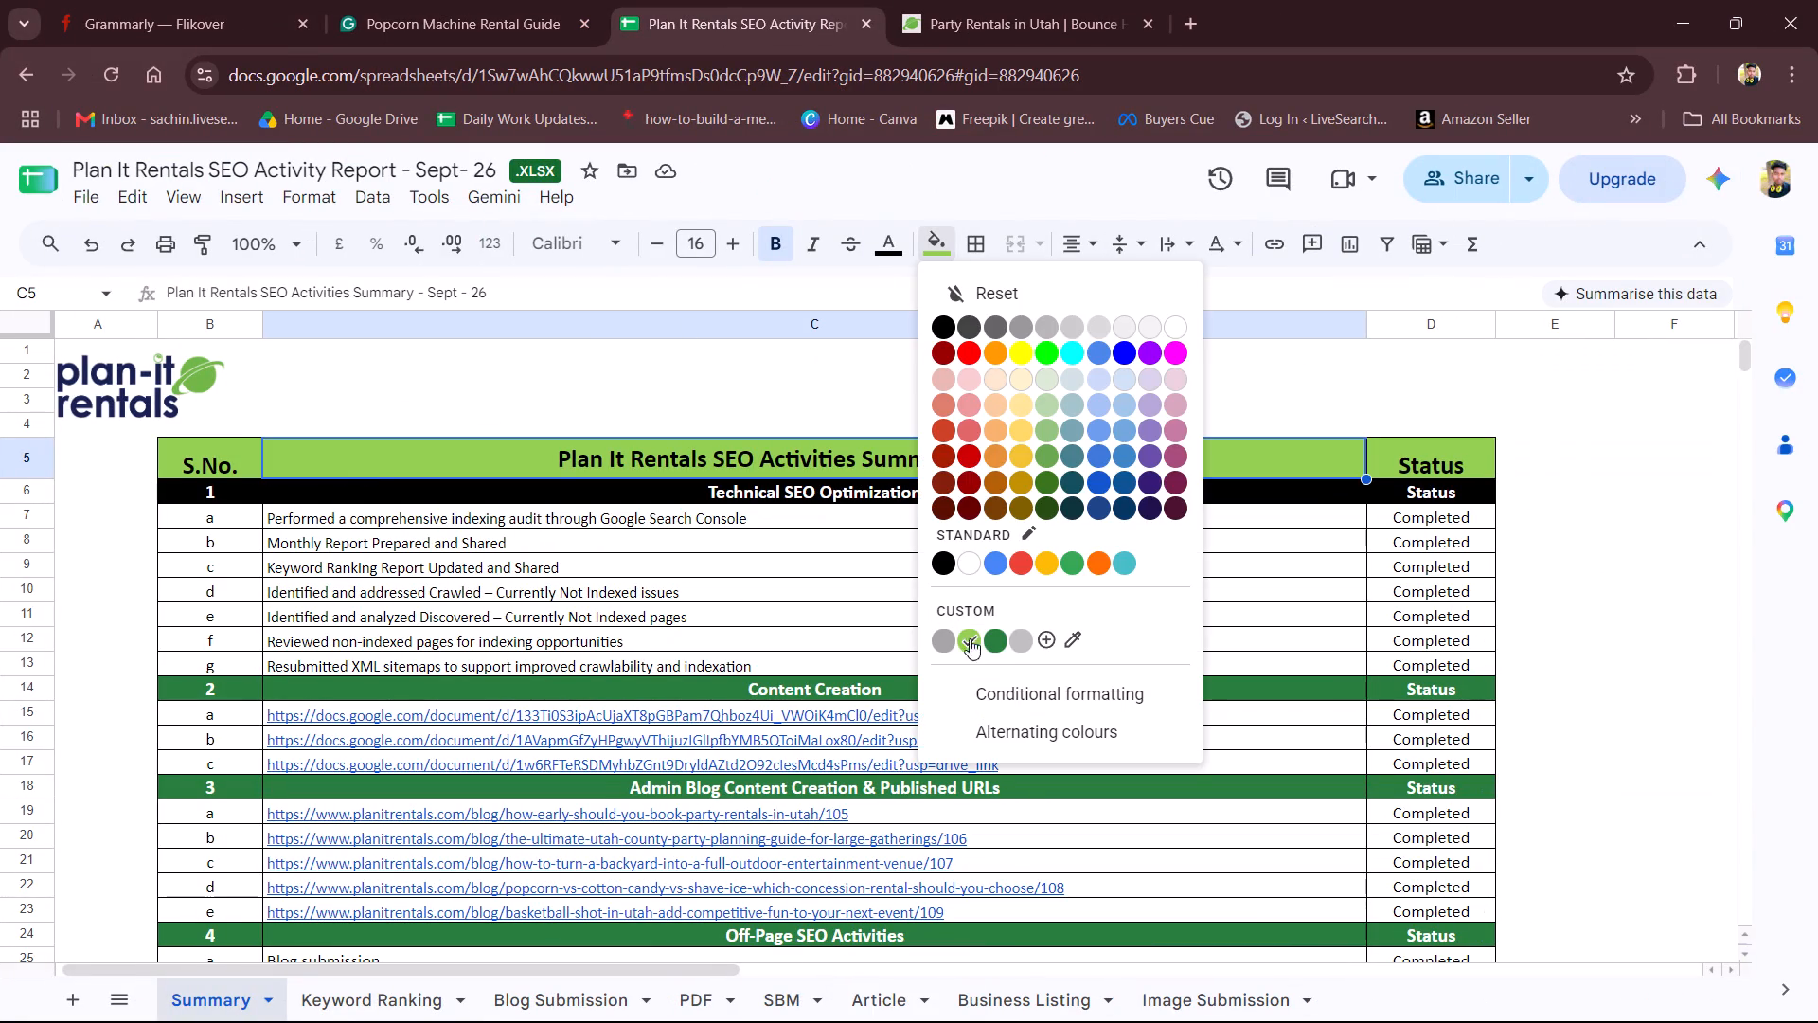
left_click(972, 643)
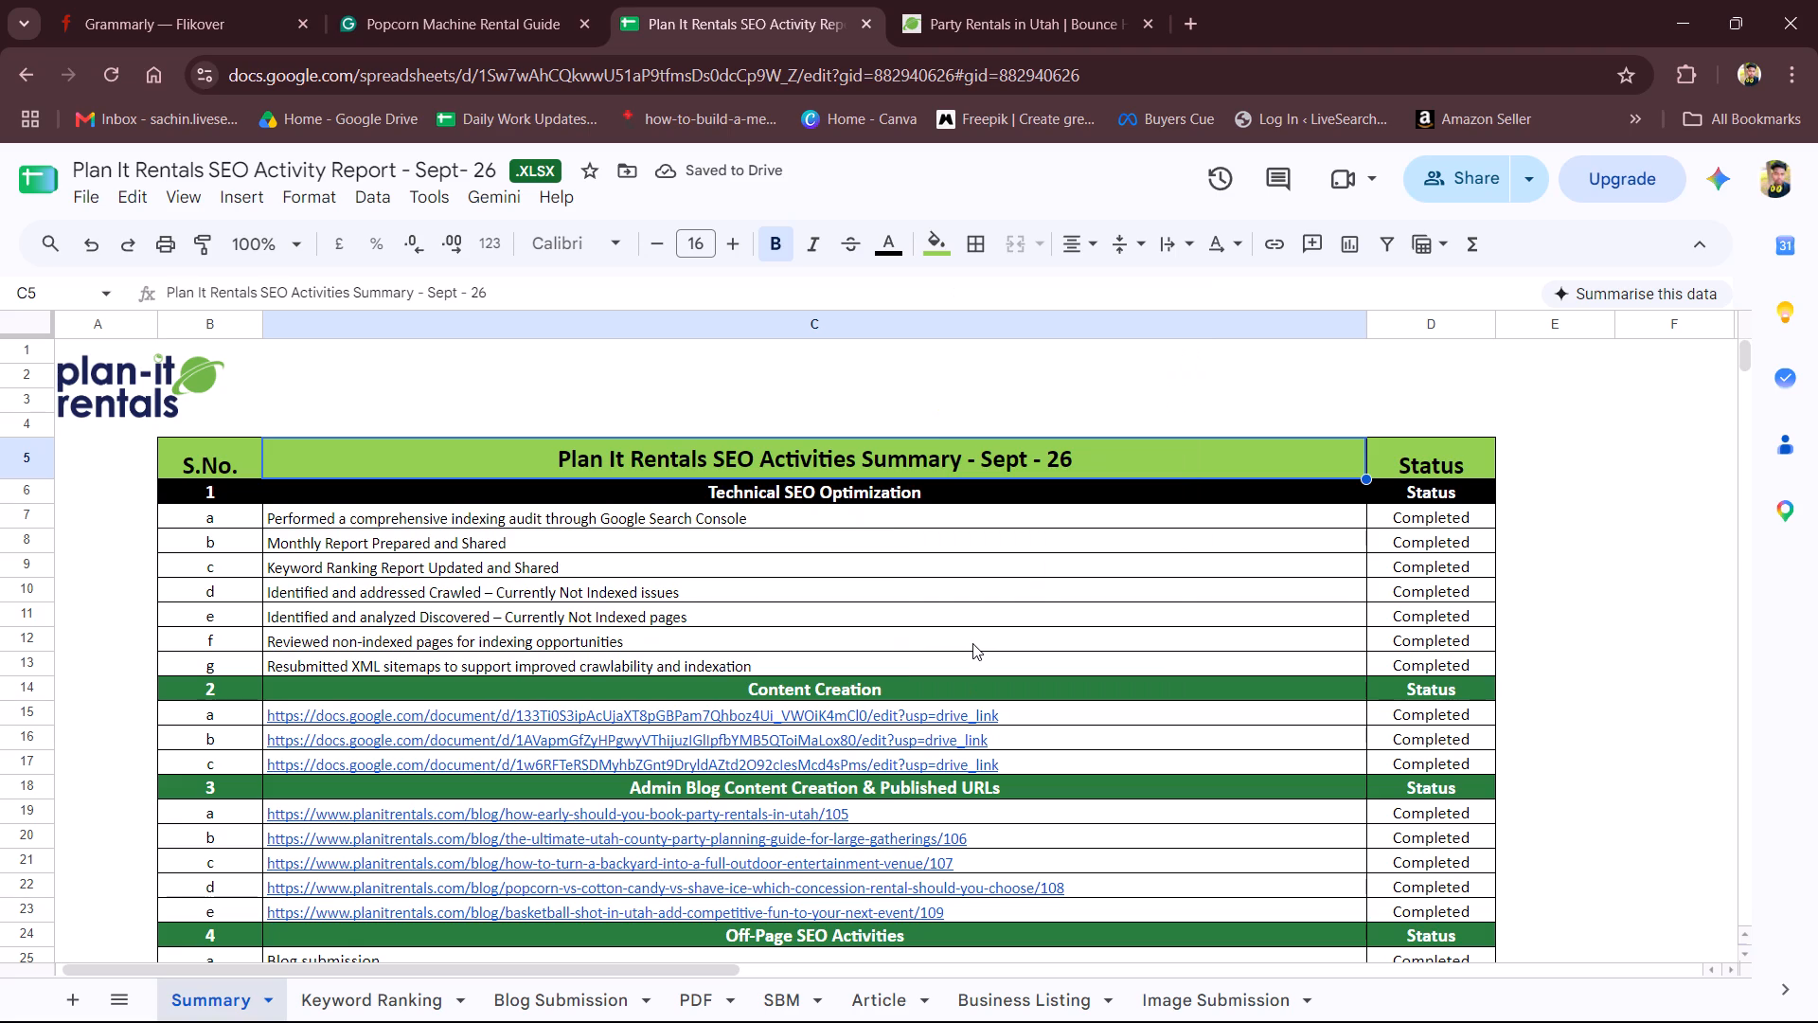
left_click(204, 460)
left_click(1433, 458, "shift")
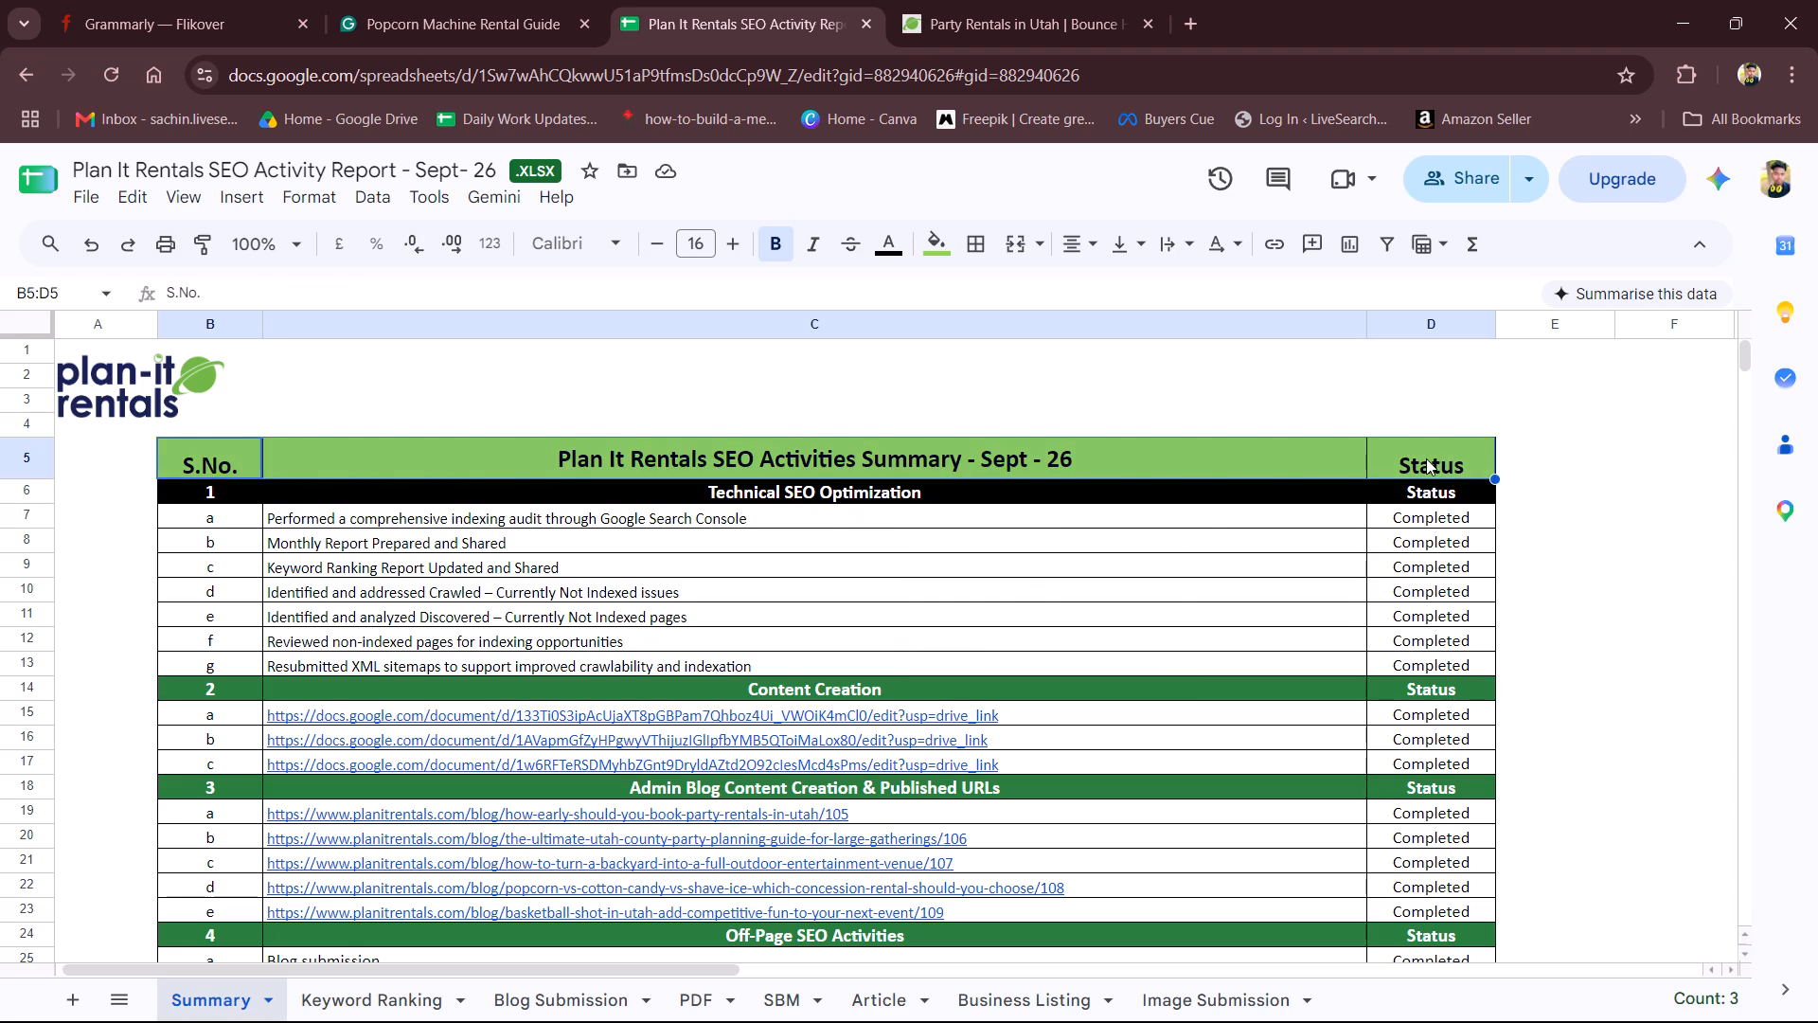
key("ctrl+c")
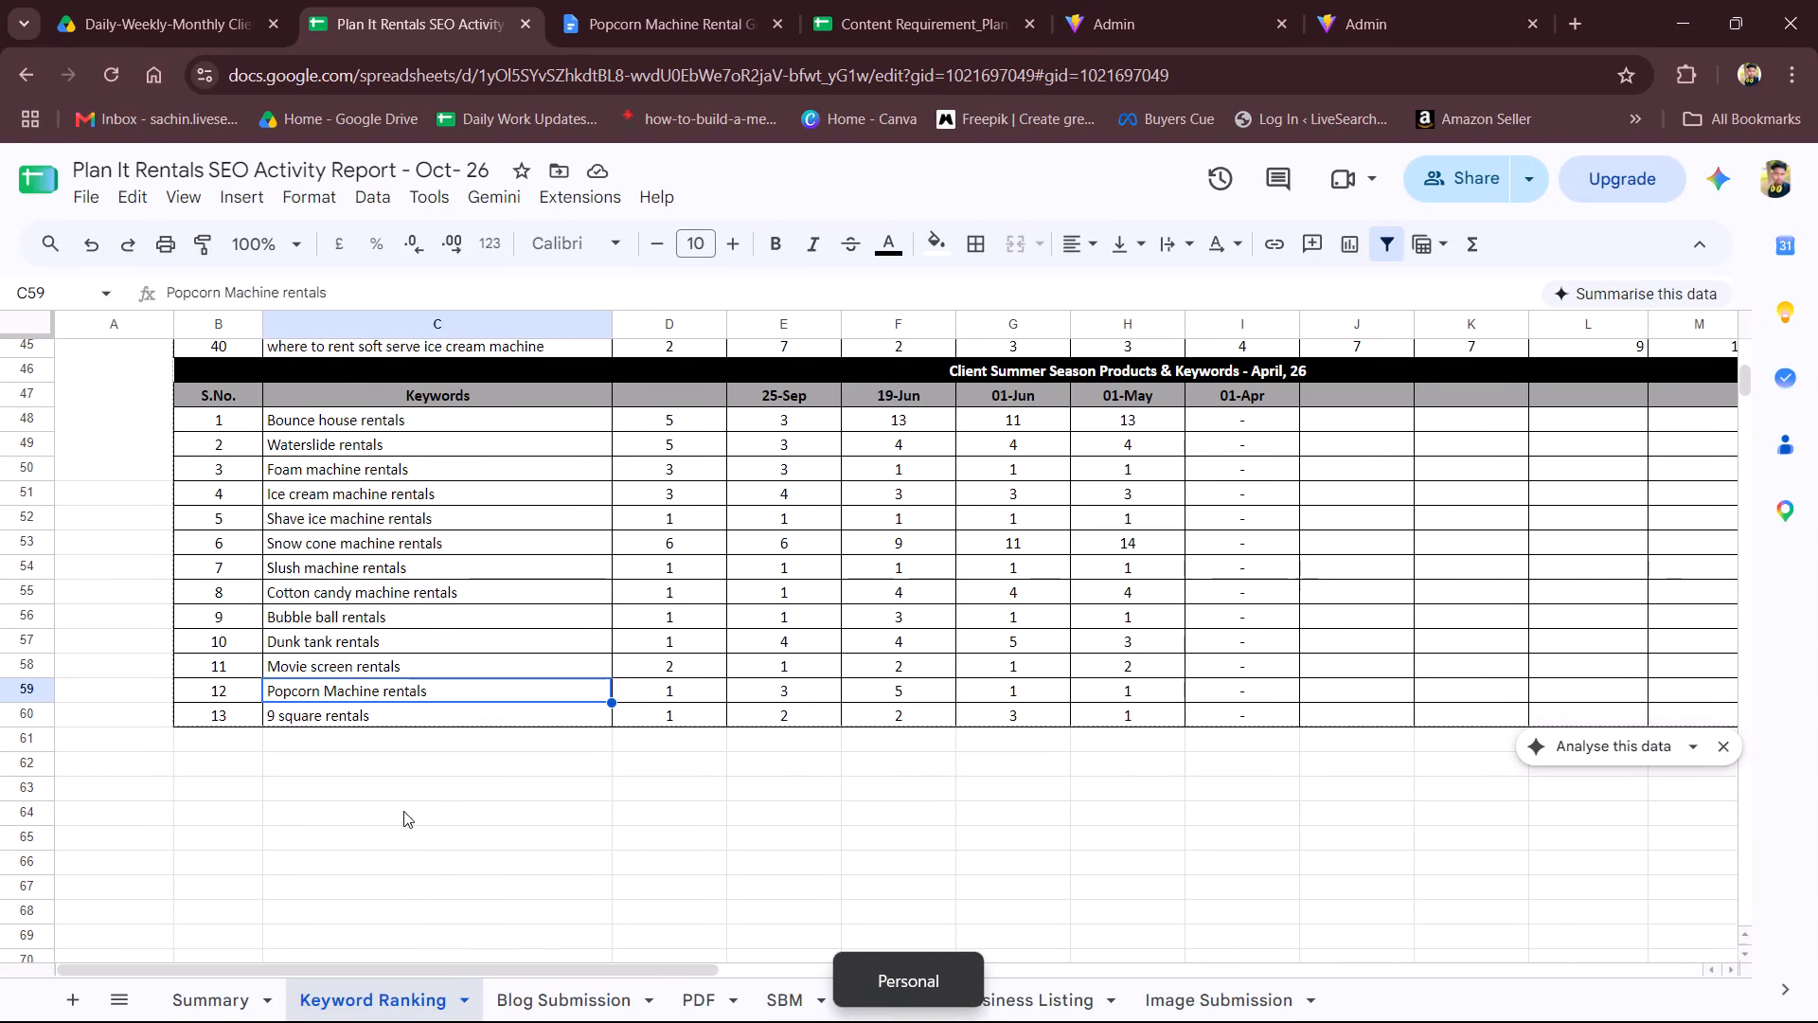
left_click(223, 1014)
scroll(491, 692, "up", 11)
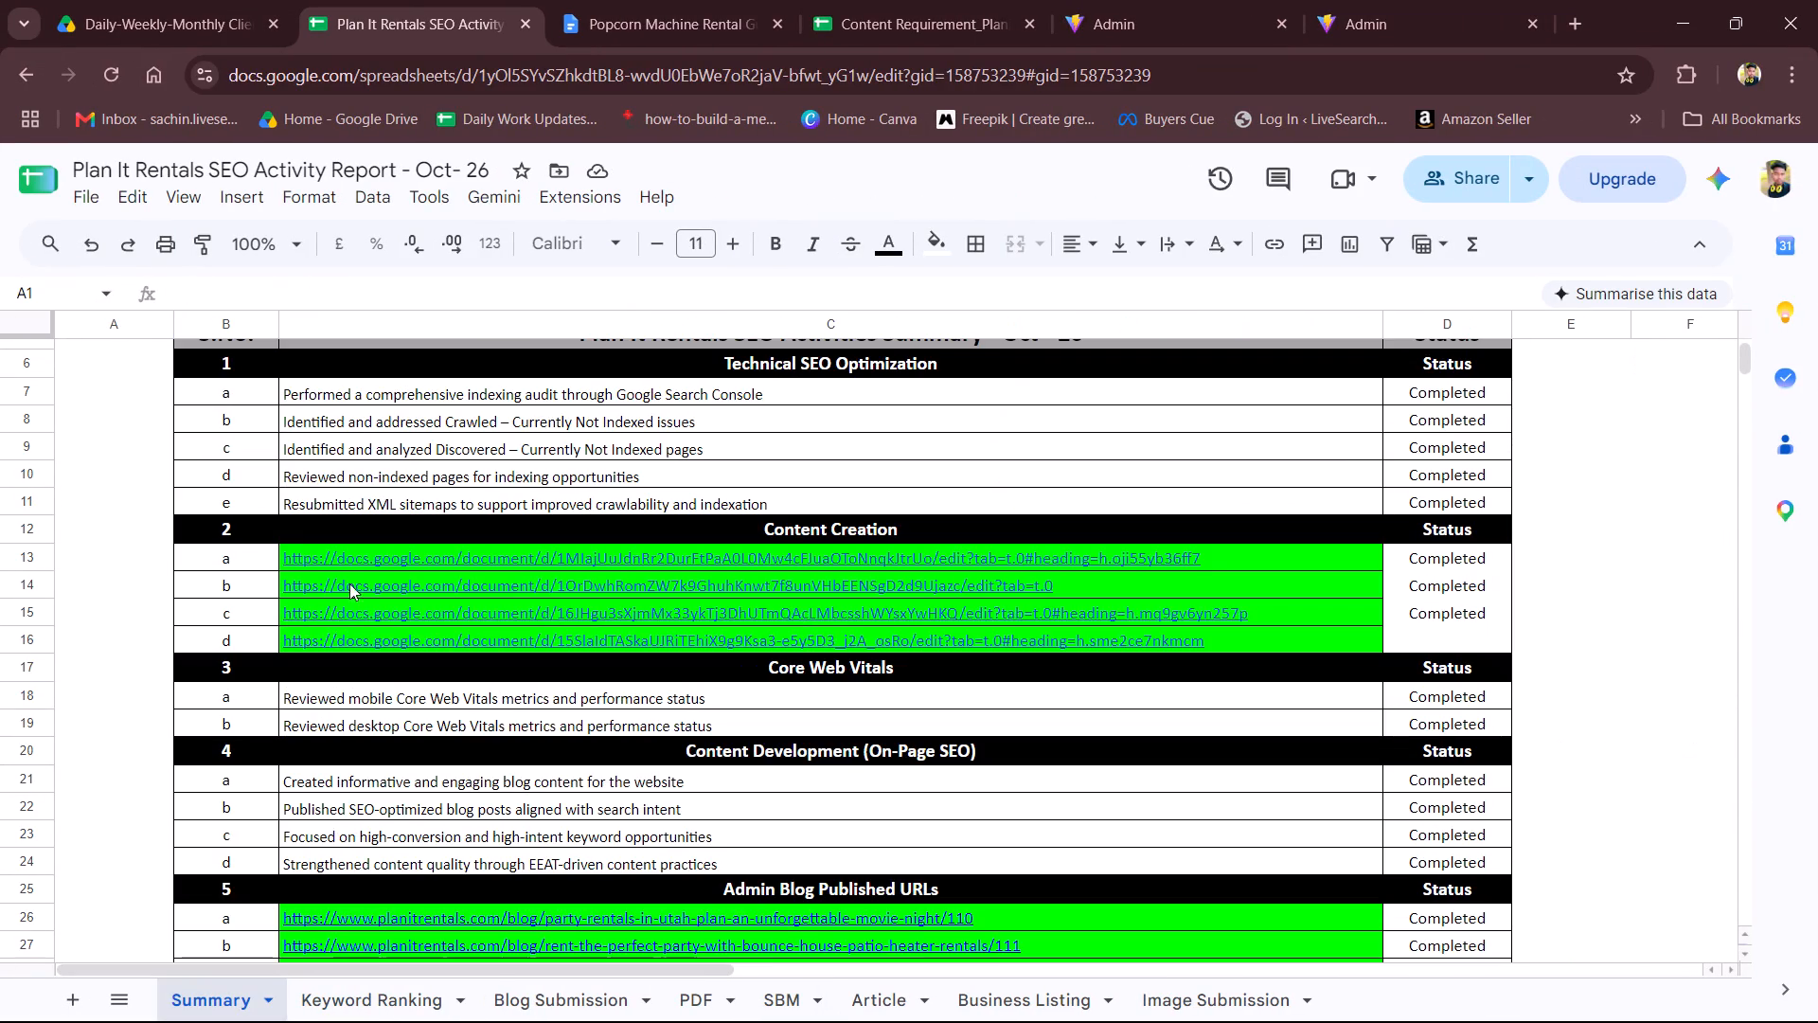
left_click(209, 471)
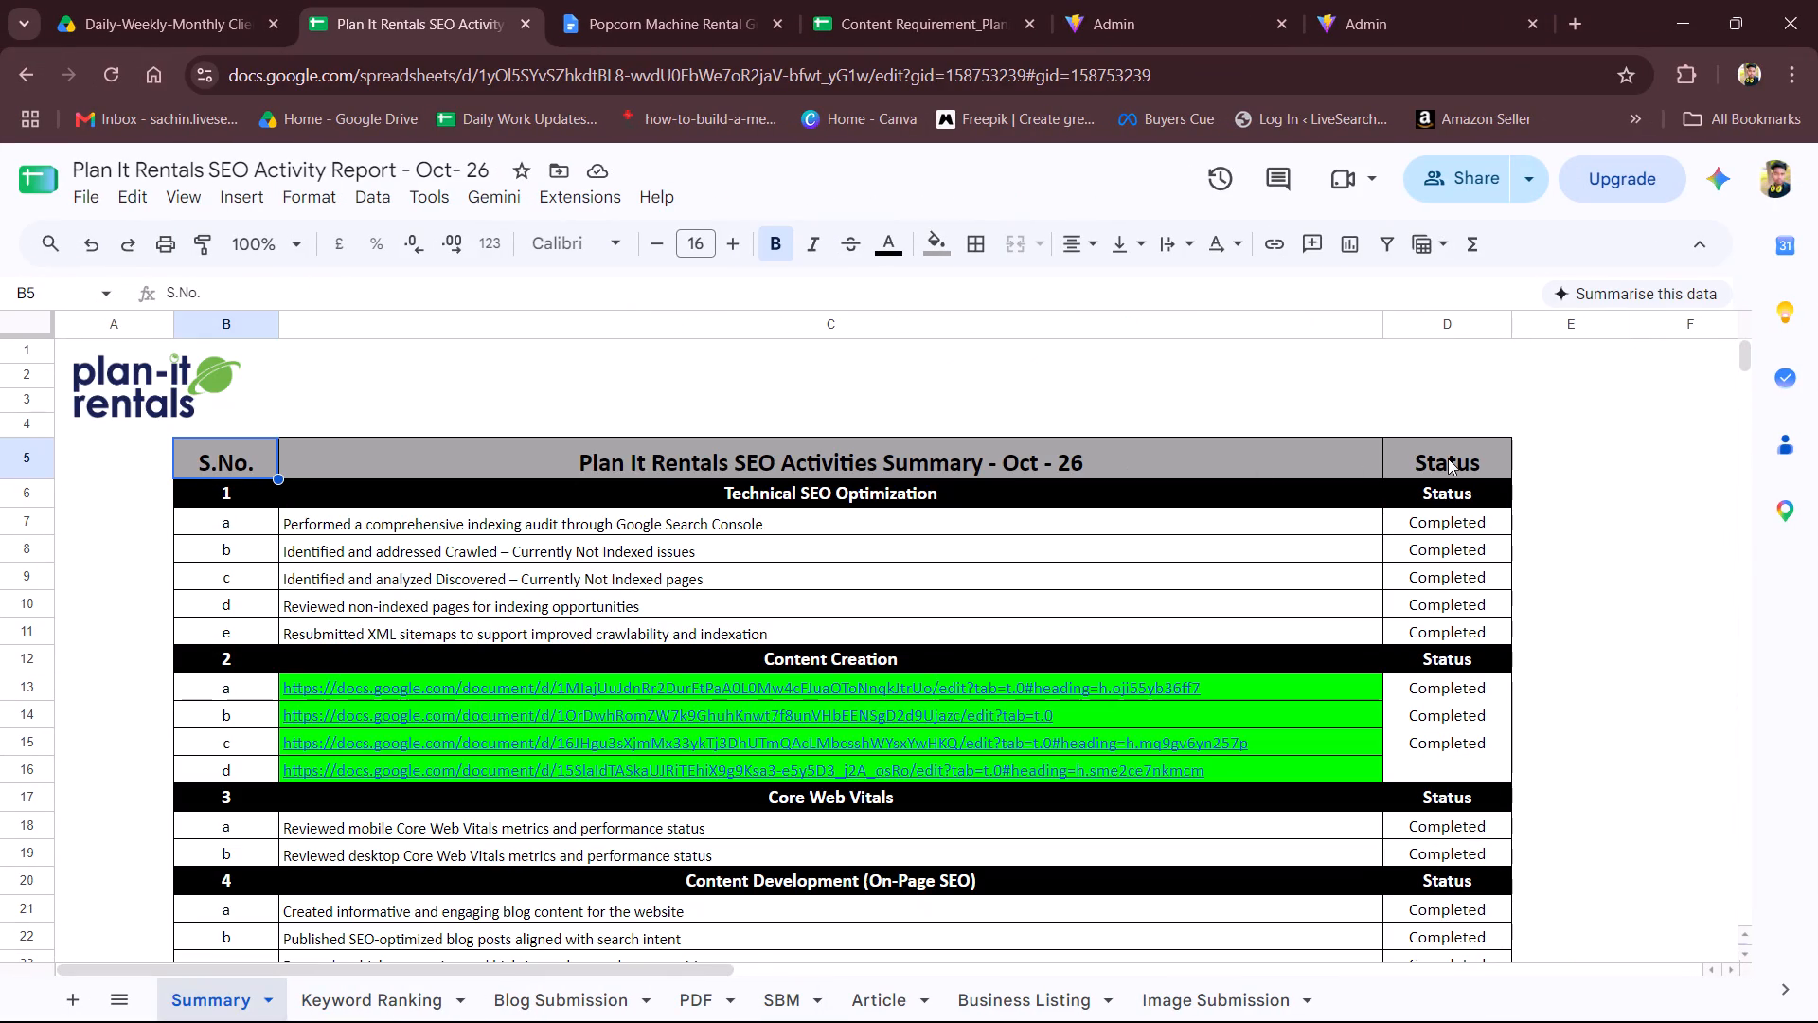
left_click(1448, 458, "shift")
key("ctrl+v")
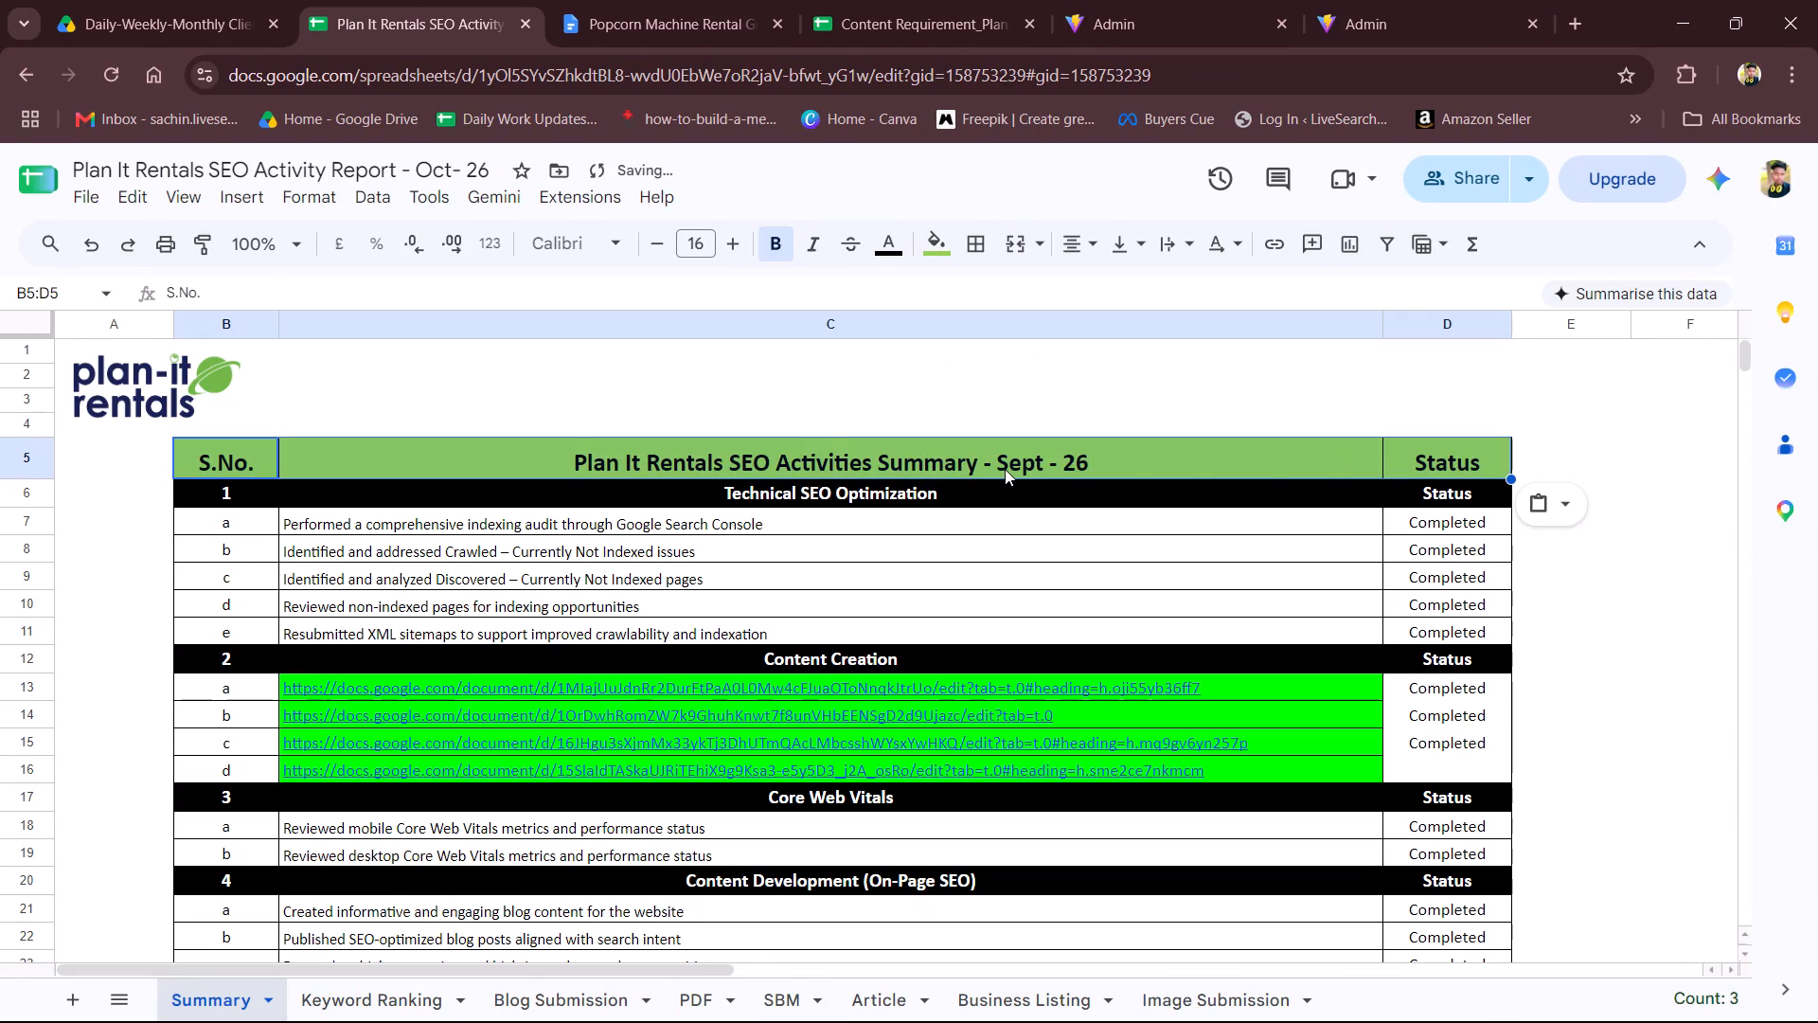
Change the month in the October Summary's title cell C5 to Oct, giving "Plan It Rentals SEO Activities Summary - Oct - 26".
left_click(999, 457)
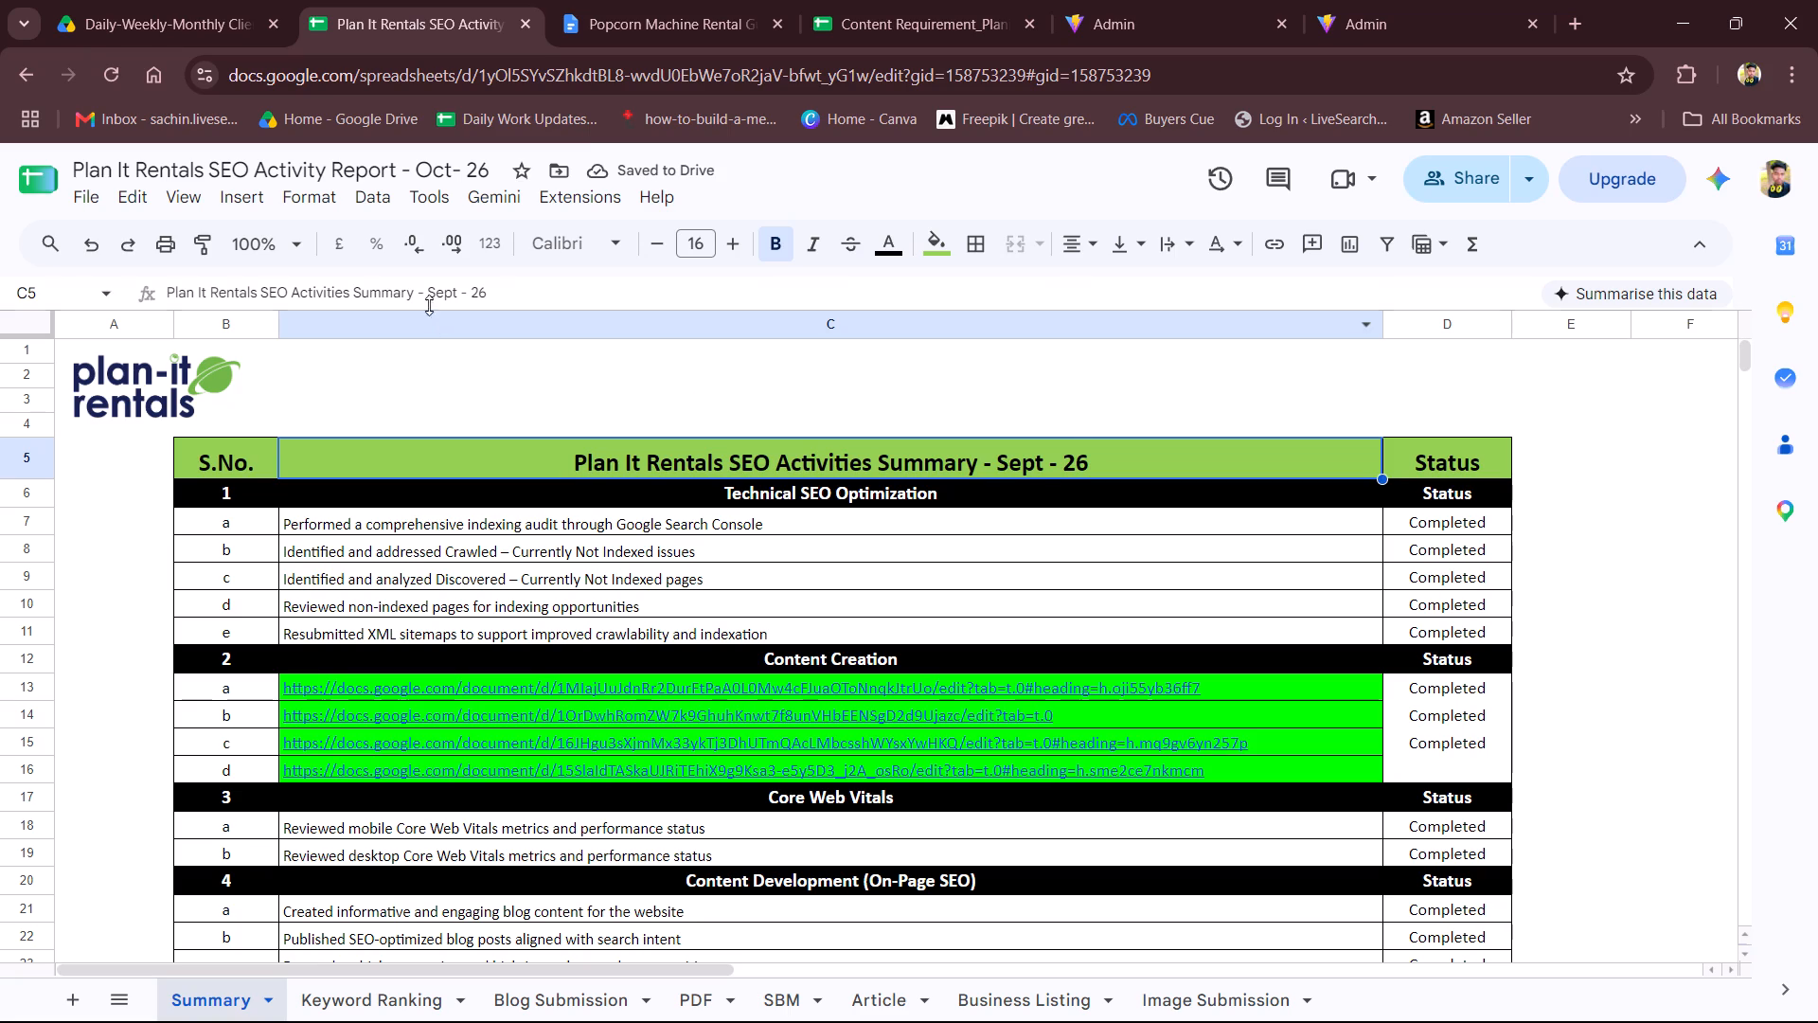
left_click(446, 295)
key("Right")
key("Right")
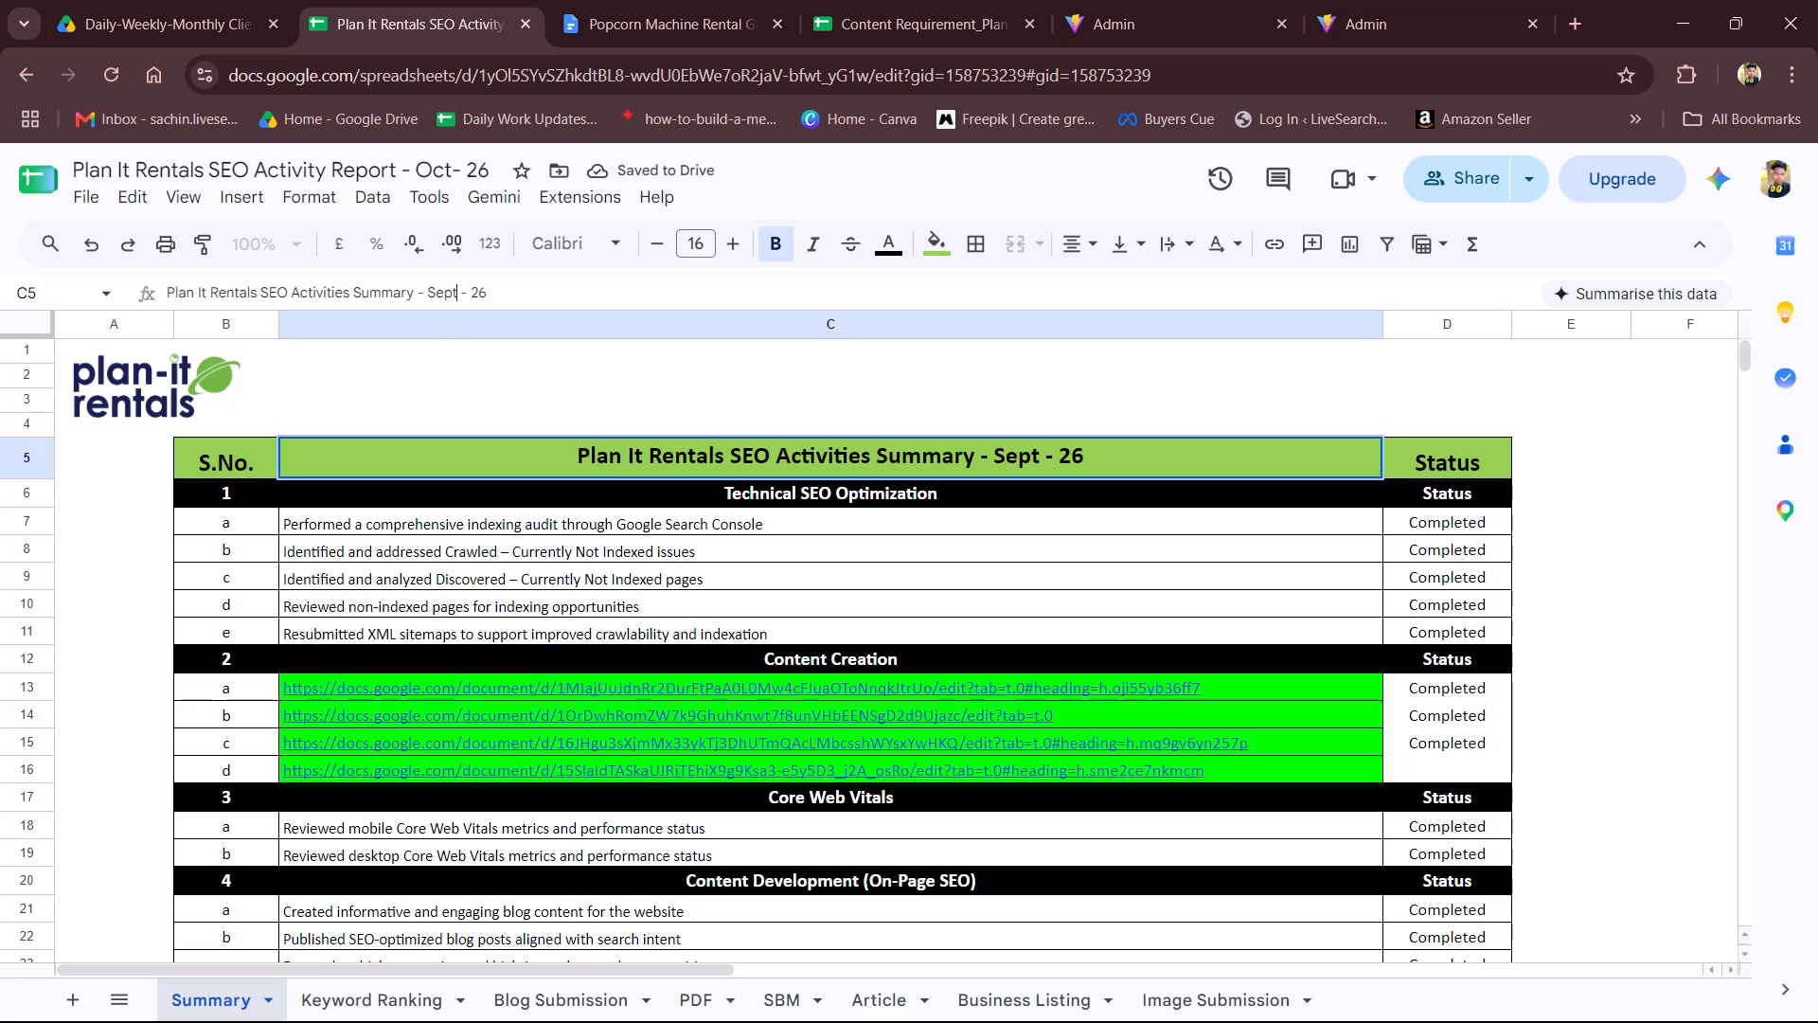
key("ctrl+shift+Left")
type("Oct")
left_click(616, 657)
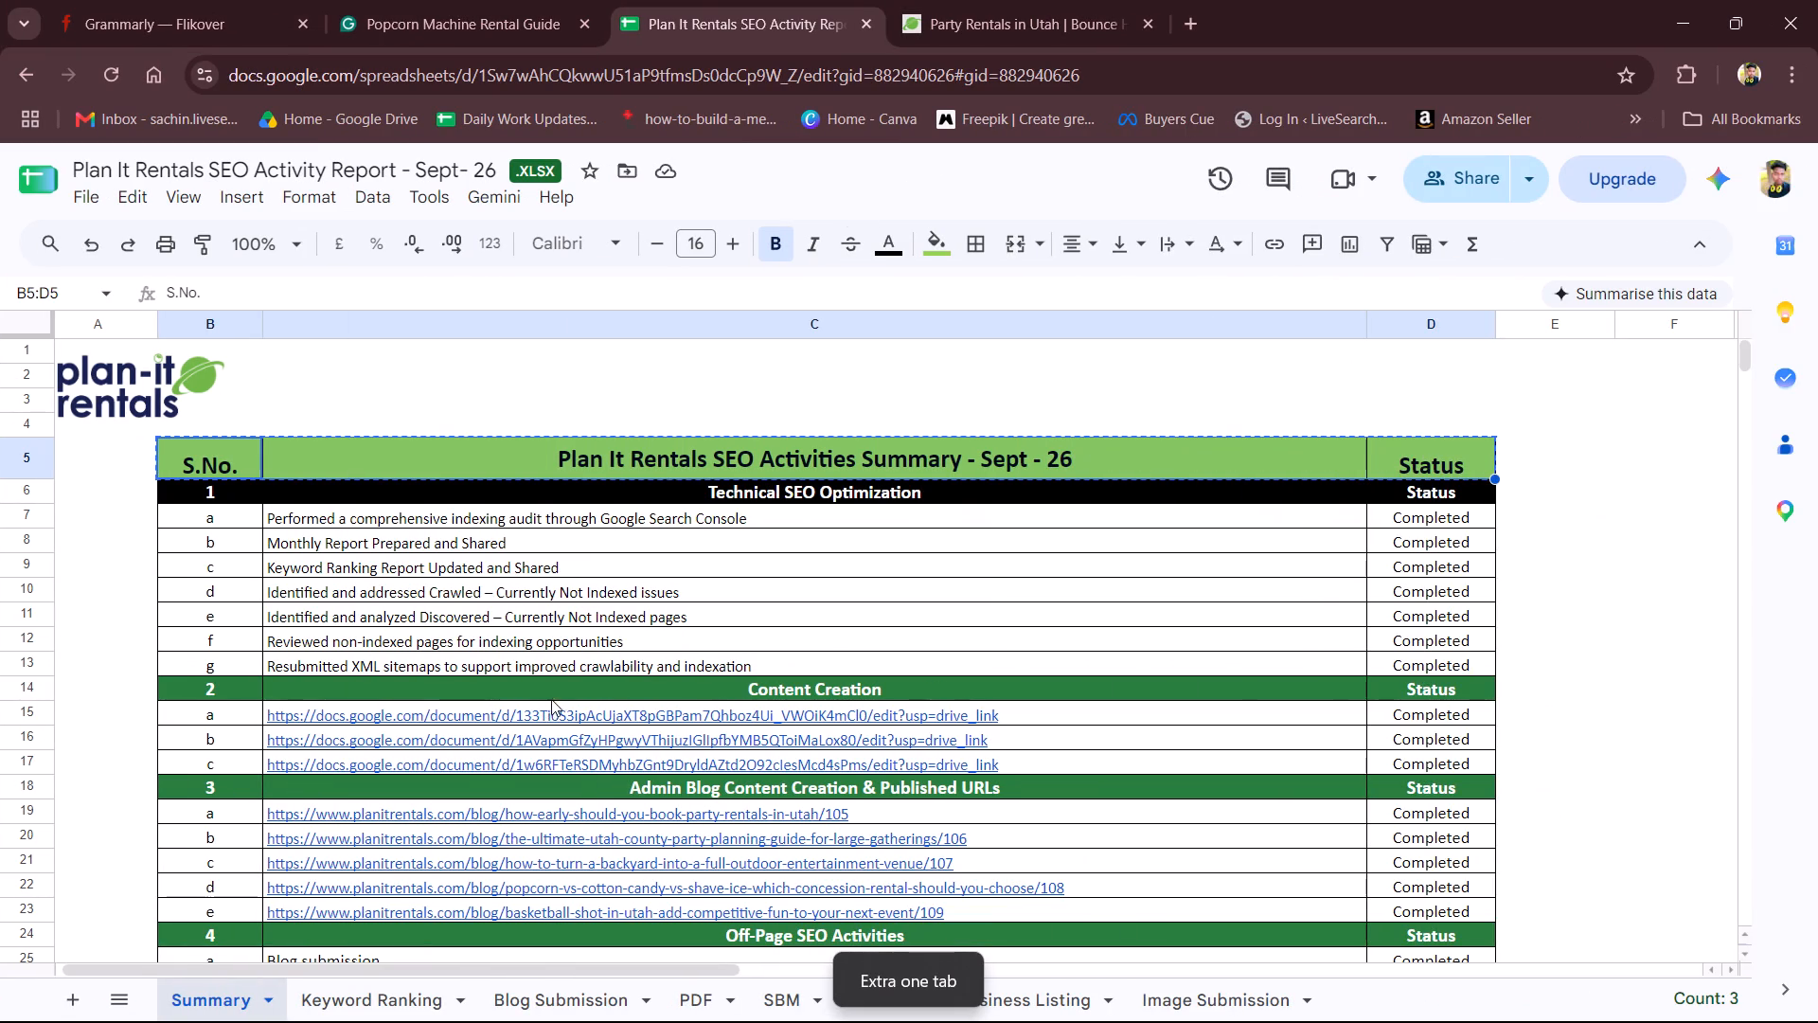
Copy the dark green Content Creation header row B14:D14 from the September Summary and paste it over row 12 of the October Summary.
left_click(574, 691)
left_click(935, 223)
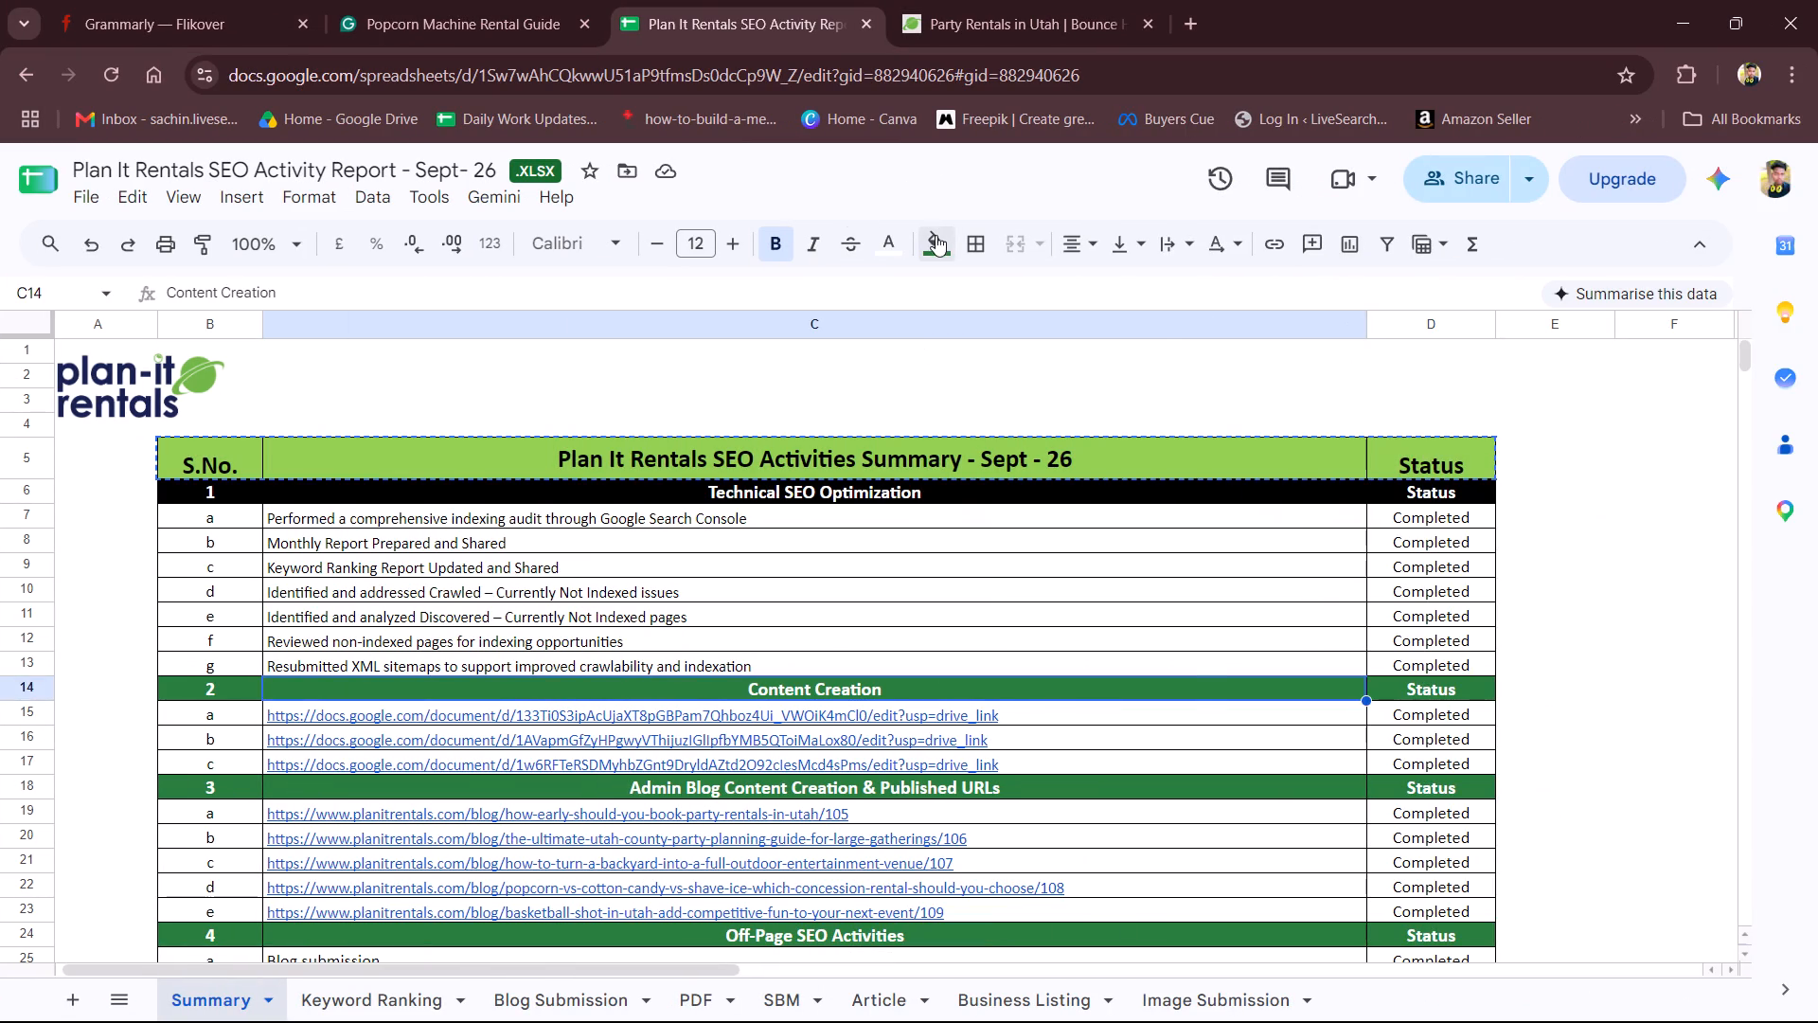
left_click(936, 240)
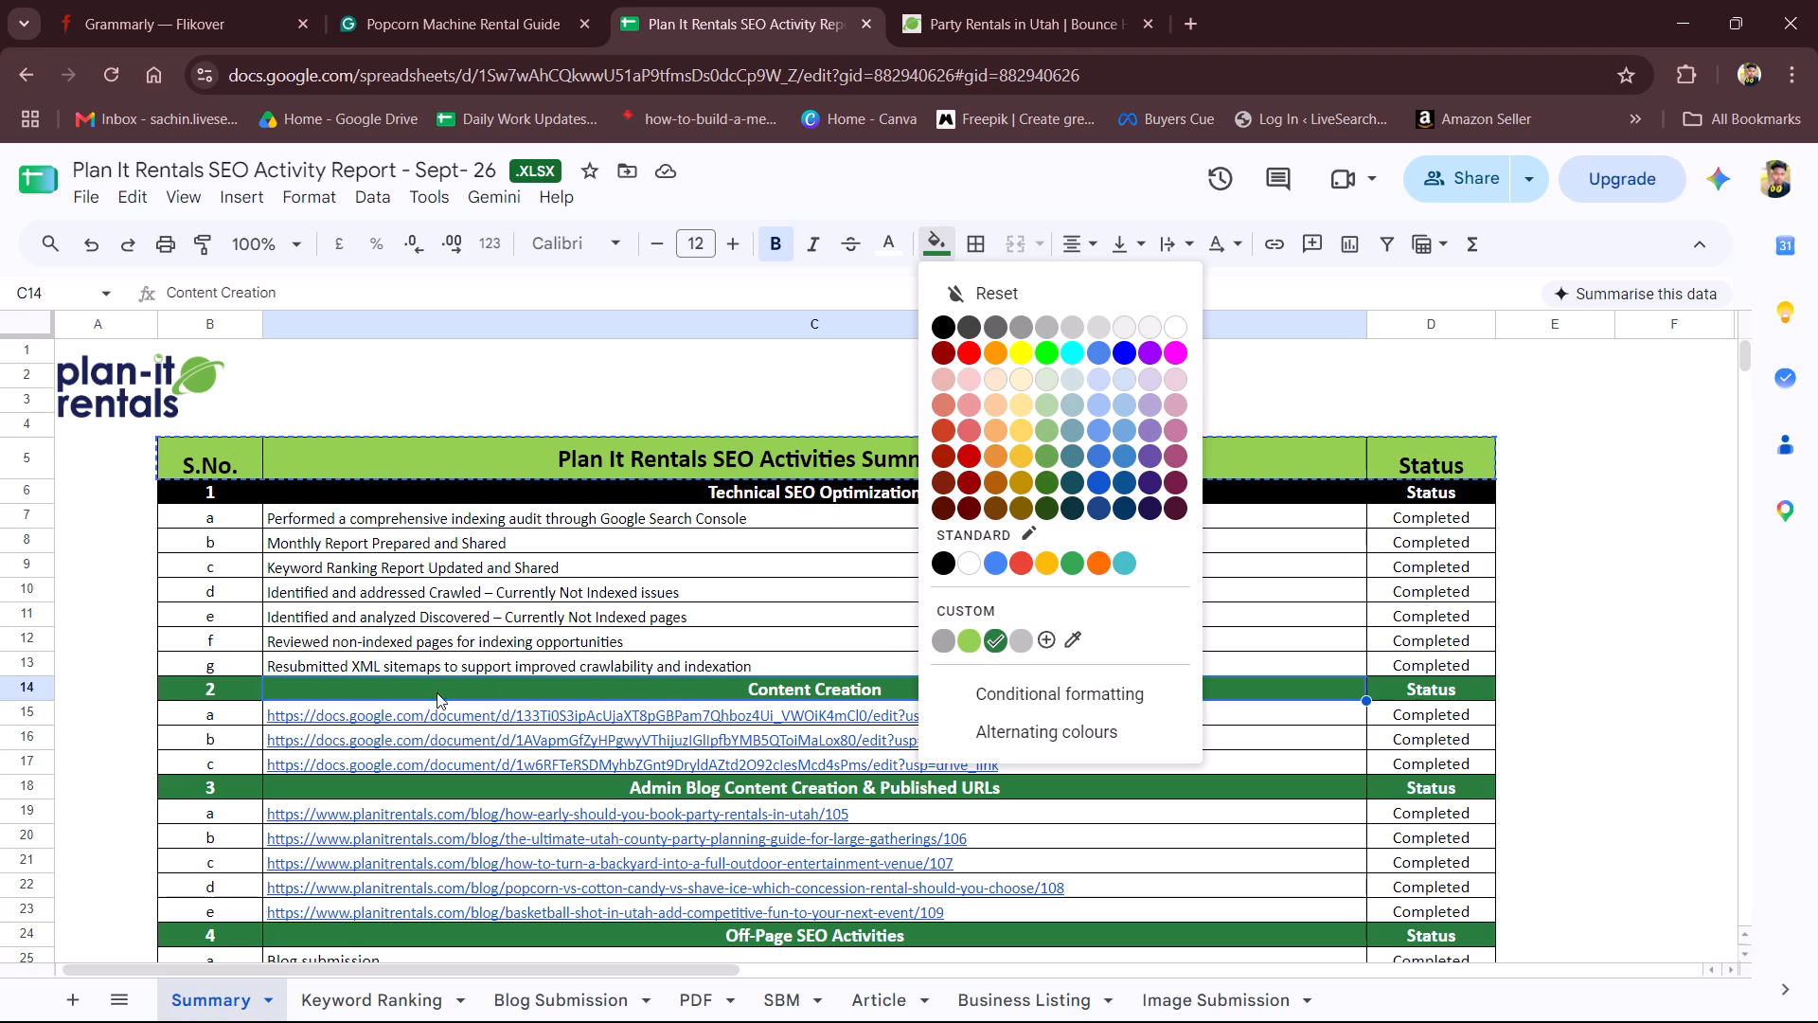
left_click(206, 695)
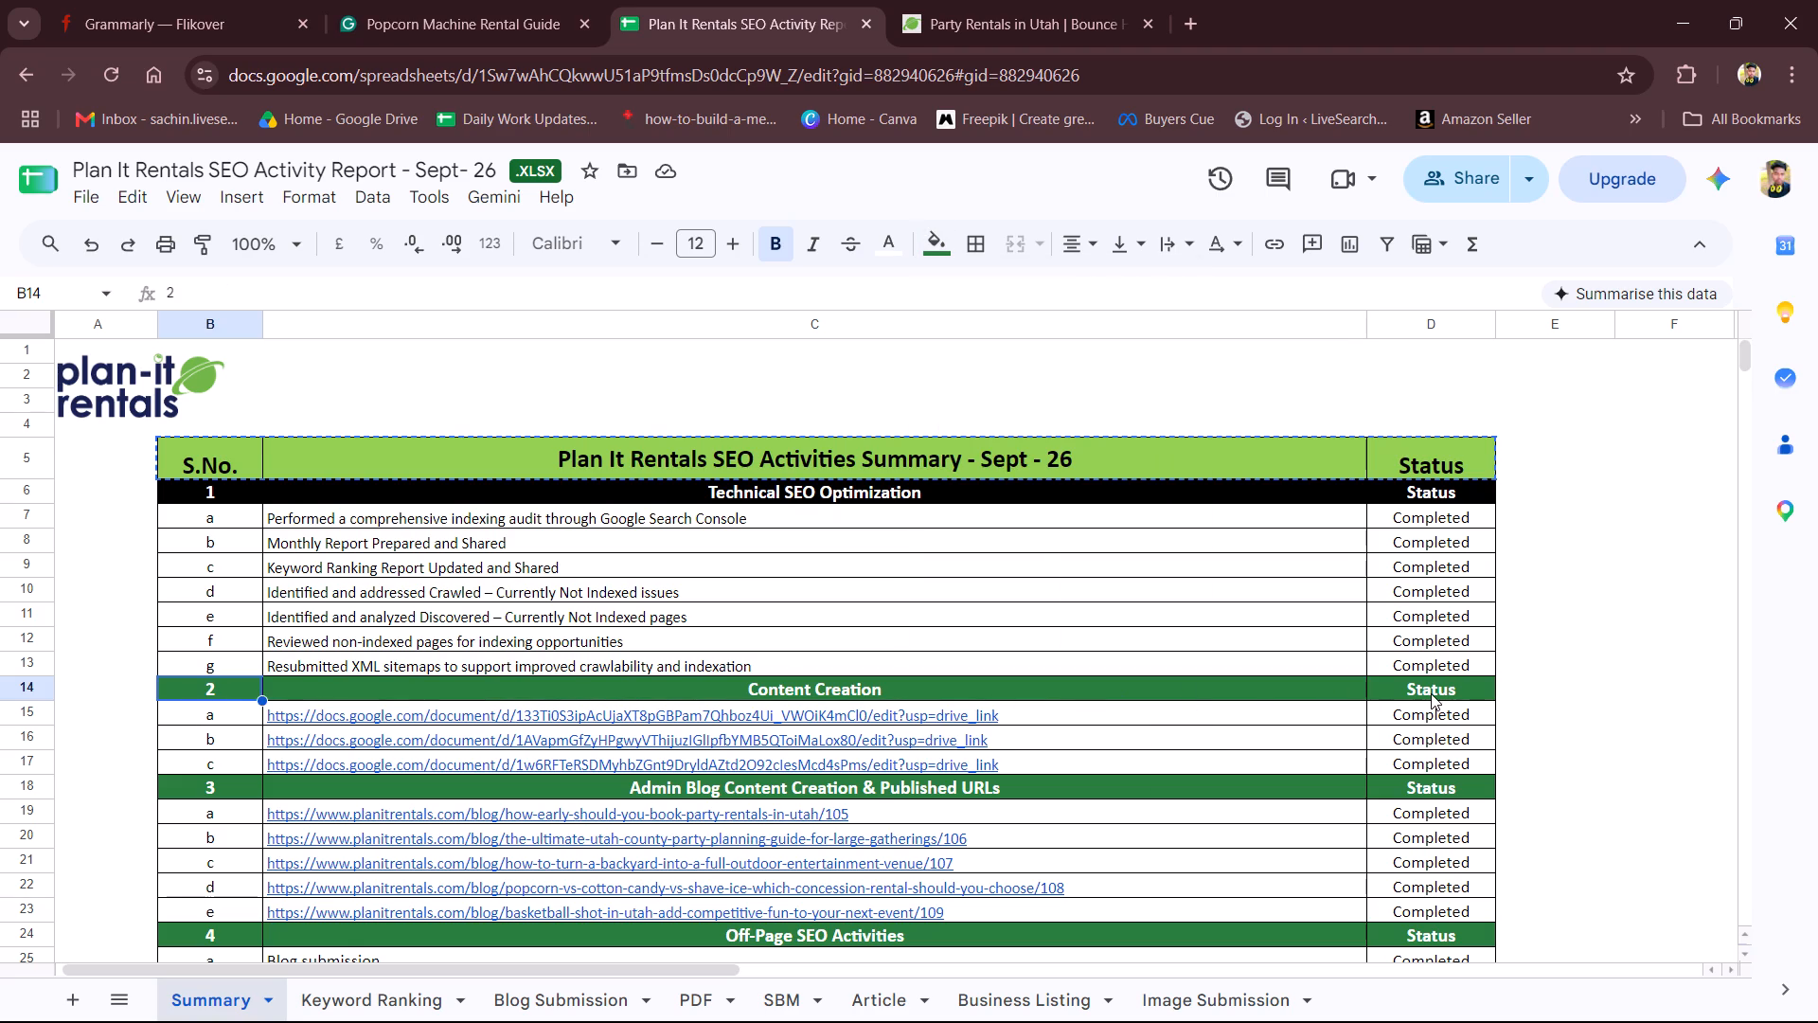
left_click(1431, 693, "shift")
key("ctrl+c")
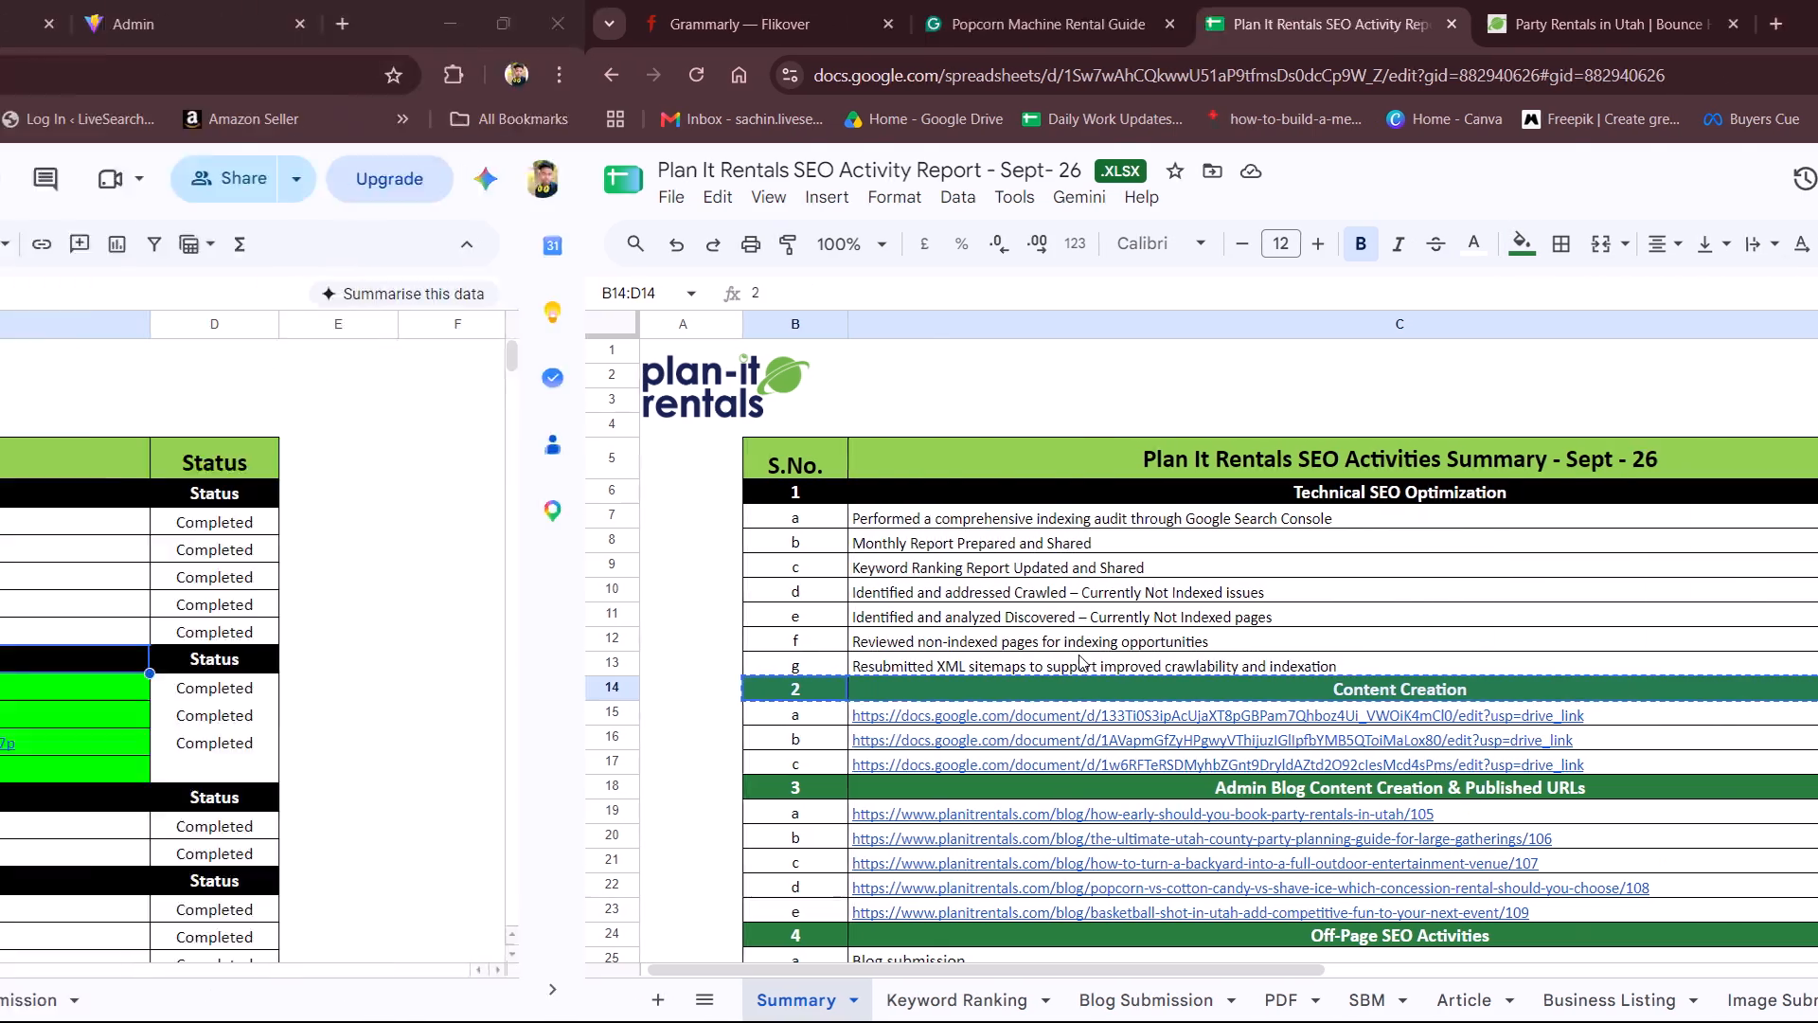
left_click(240, 655)
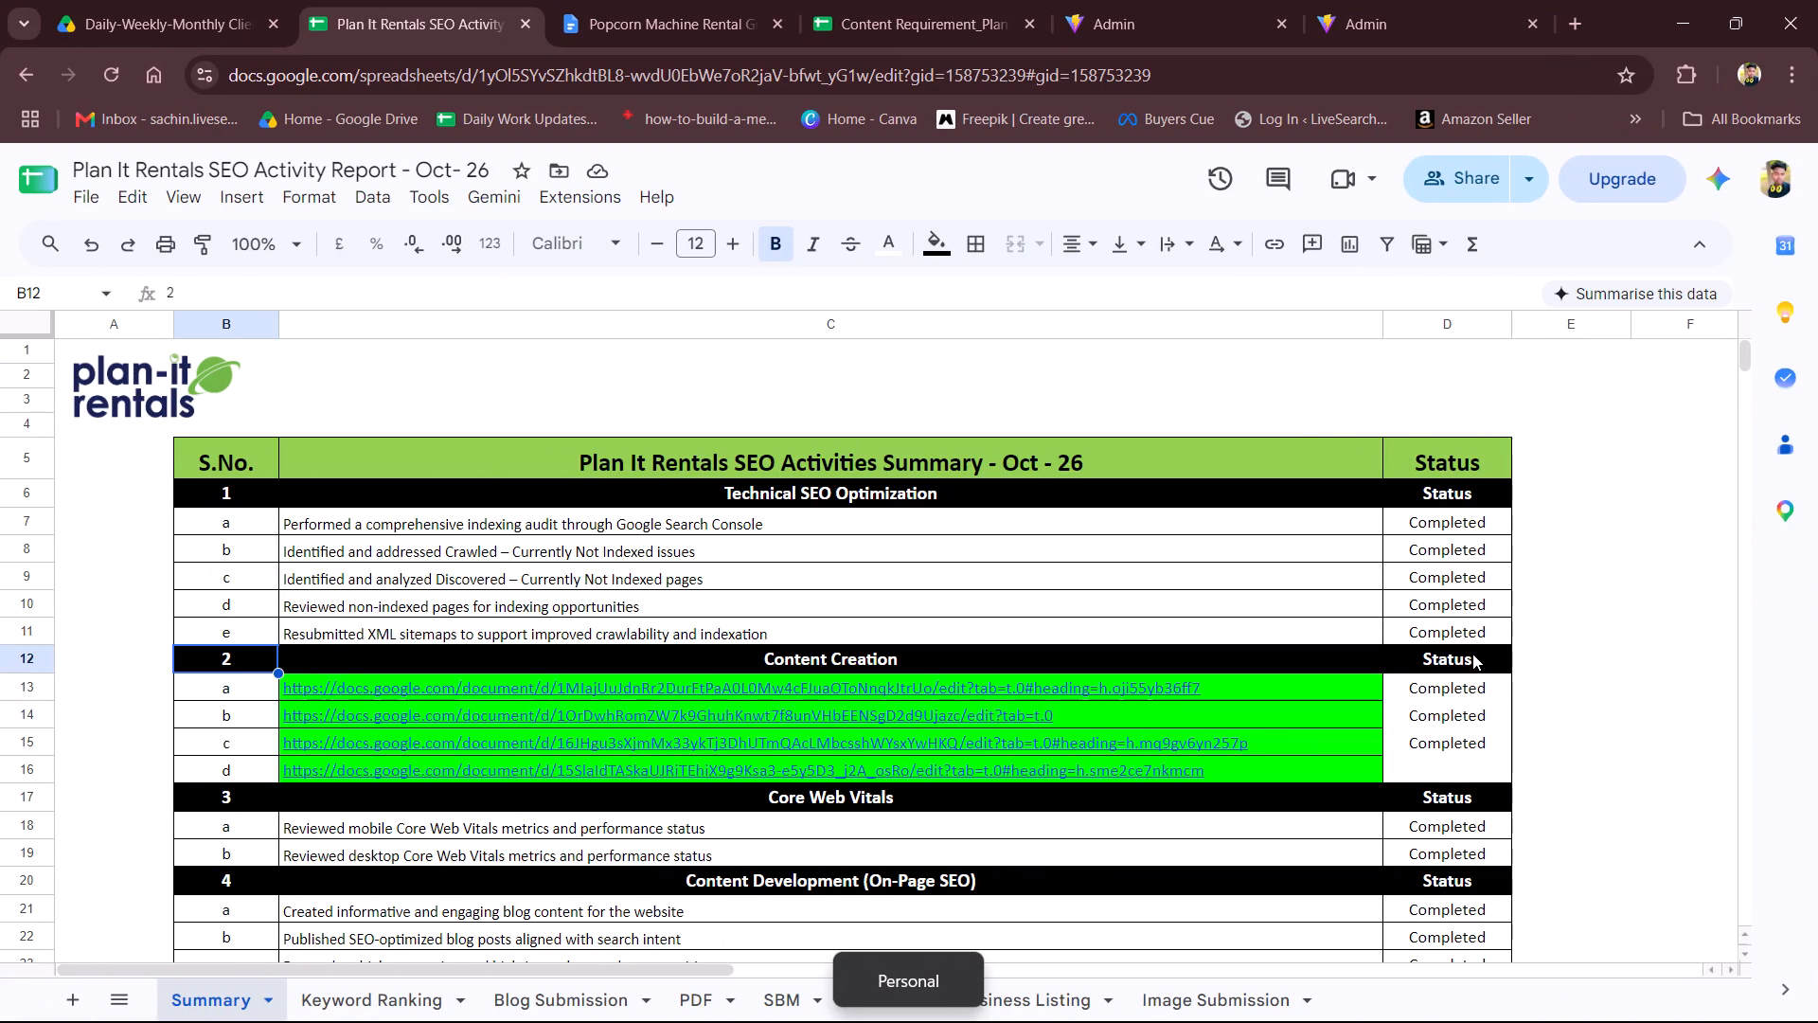
left_click(1472, 653, "ctrl")
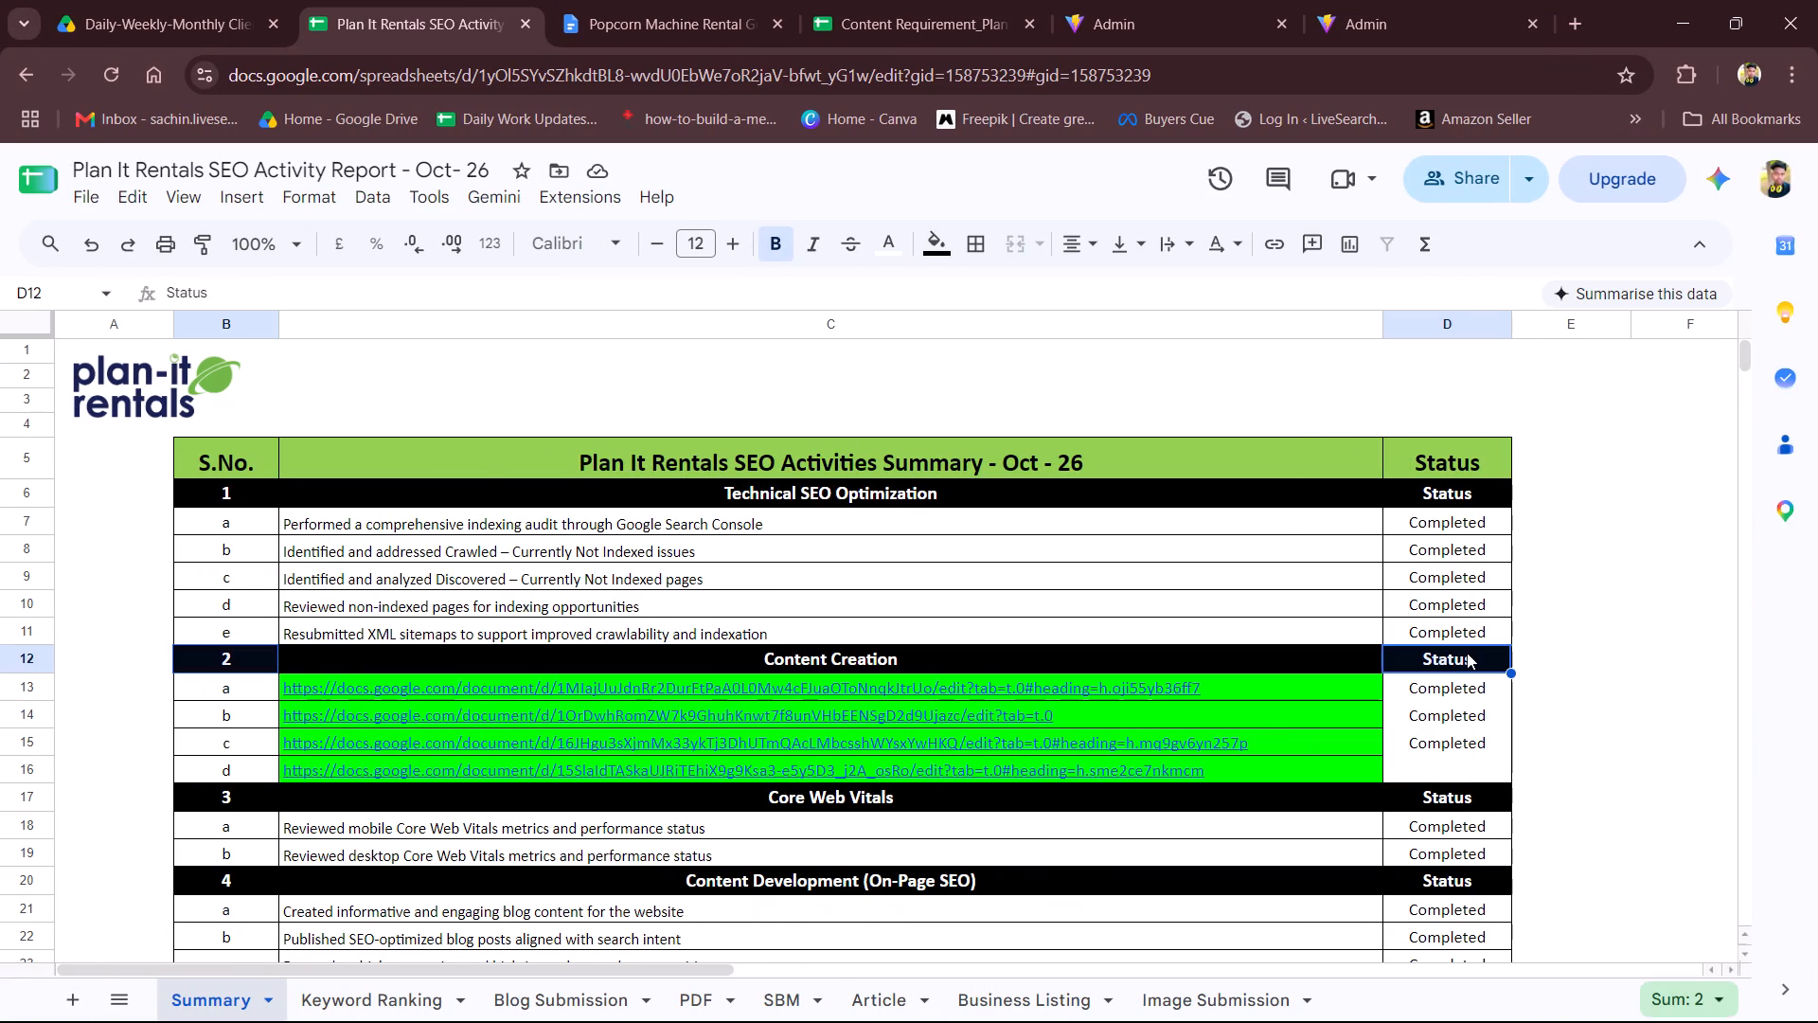
key("ctrl+v")
key("ctrl+v")
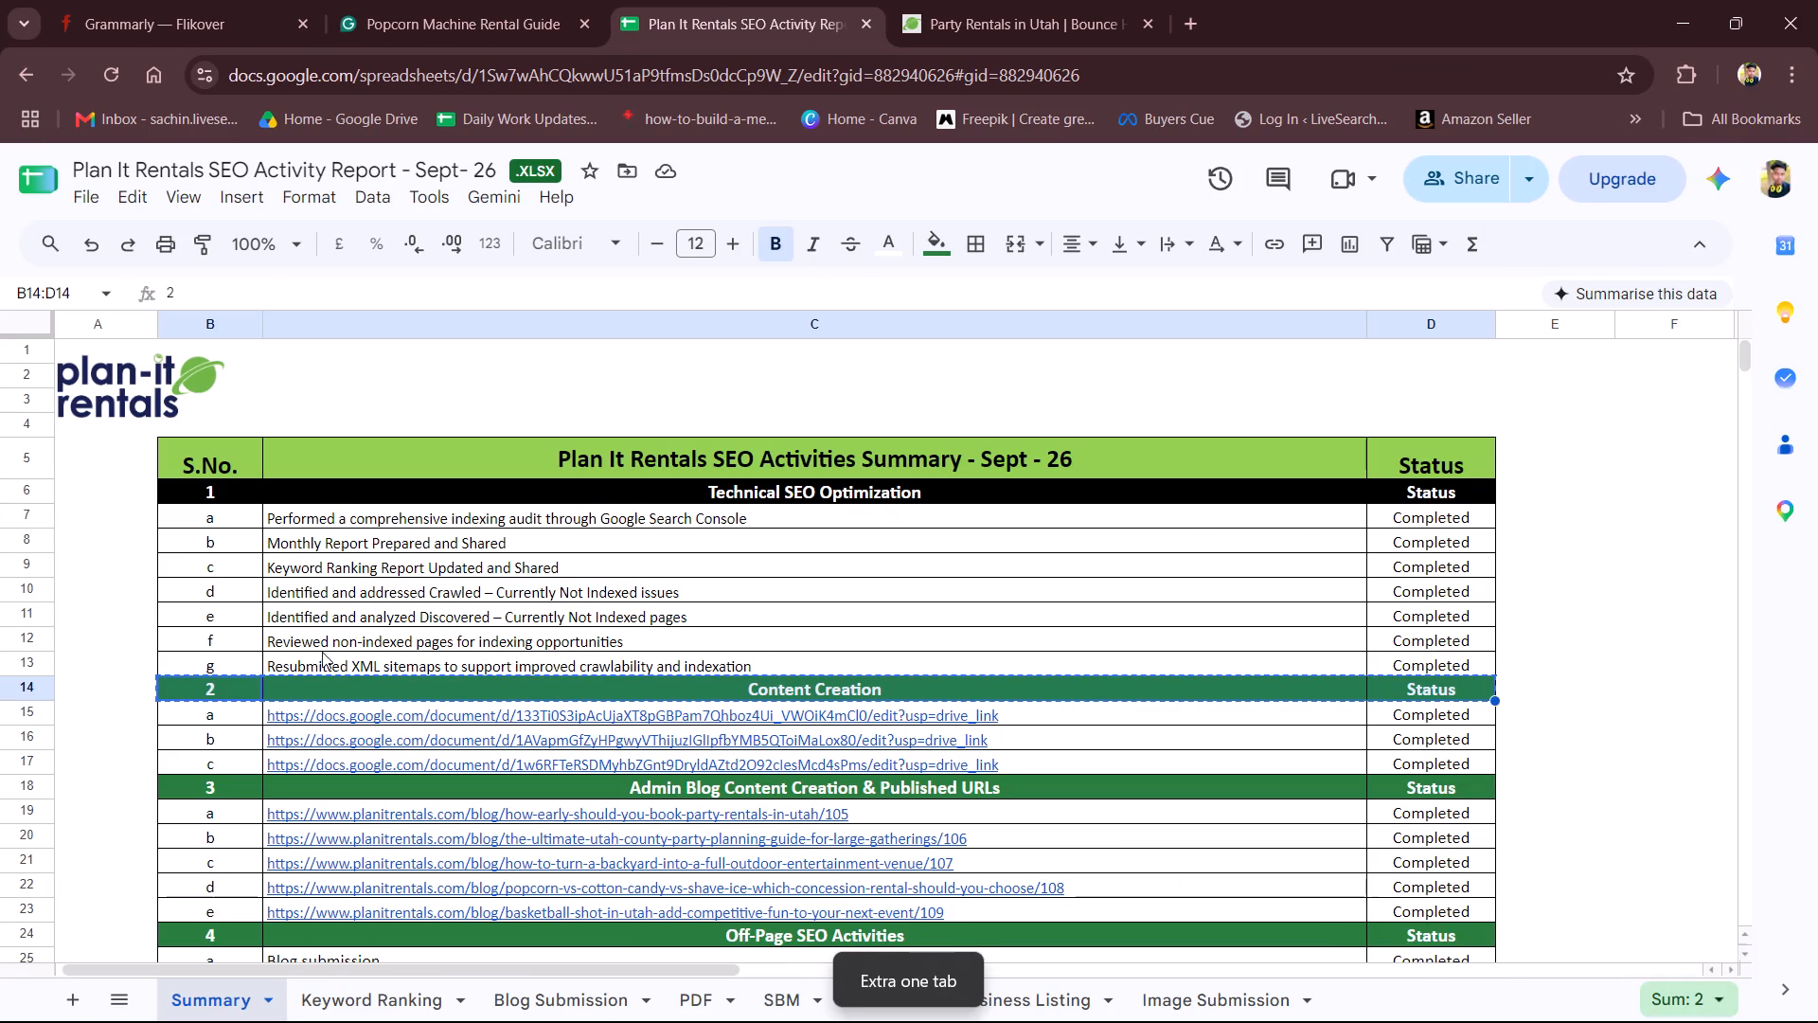
key("ctrl+c")
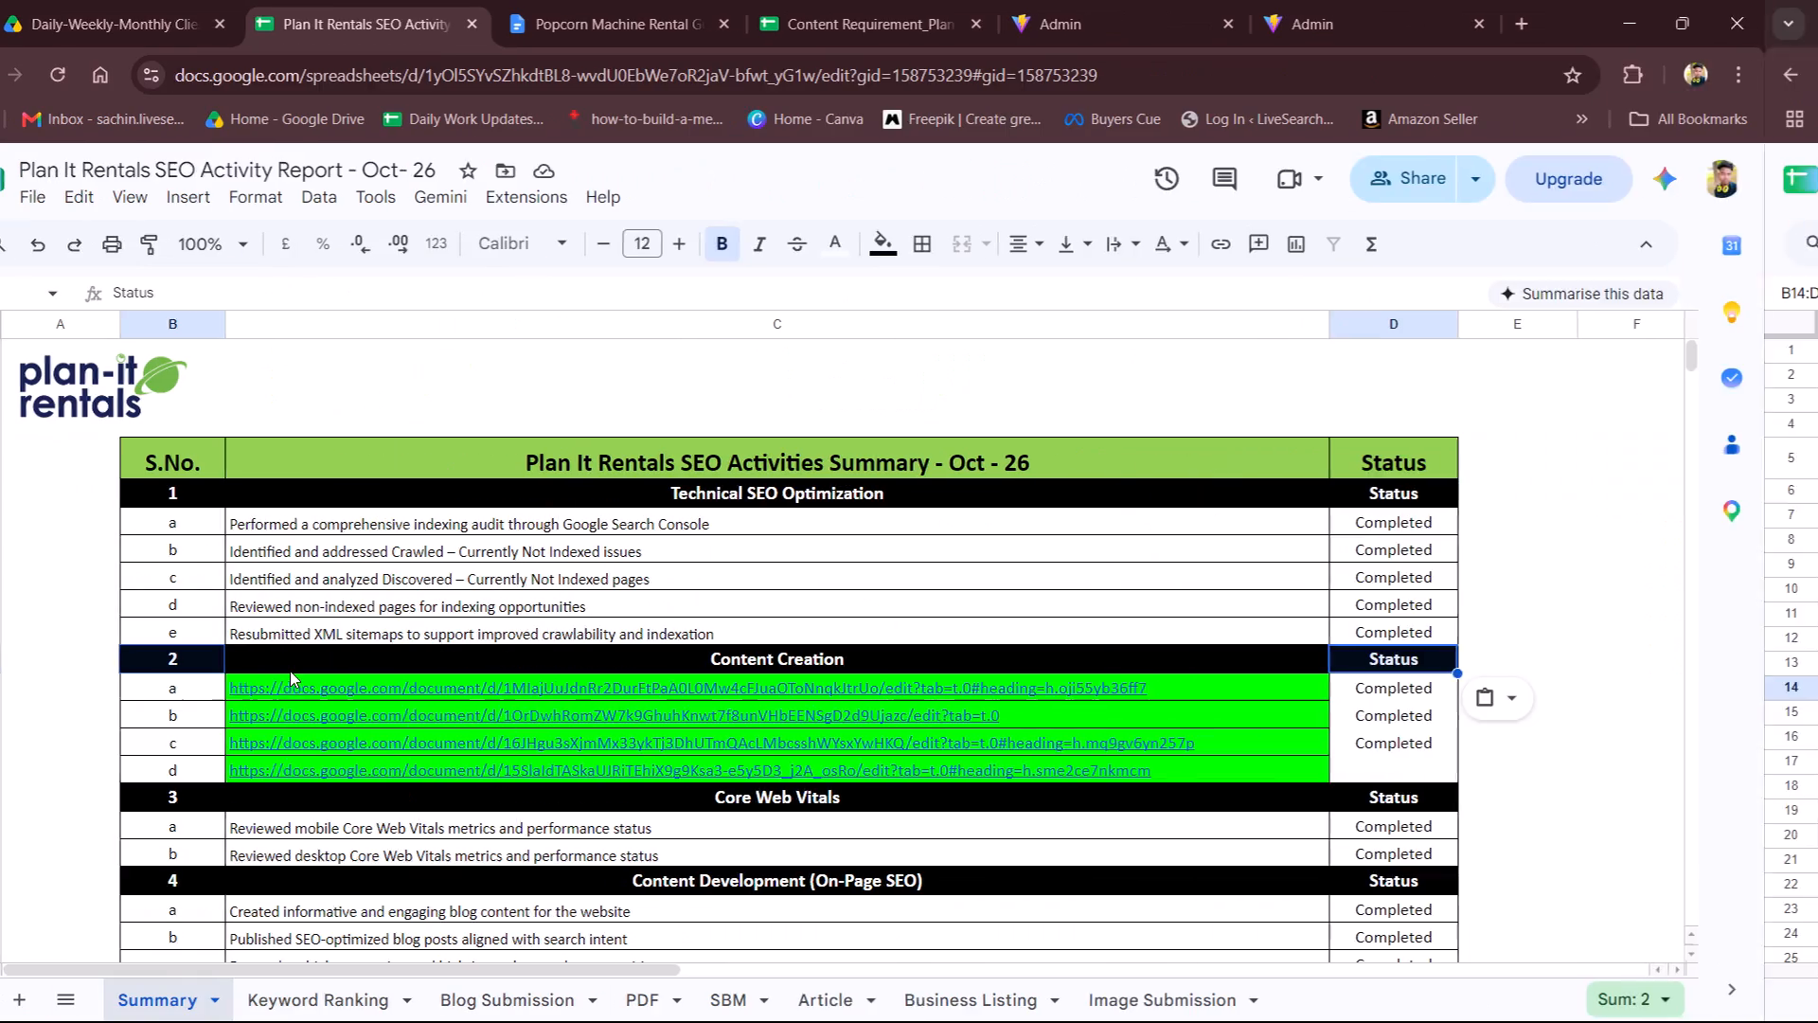
left_click(238, 668)
key("ctrl+v")
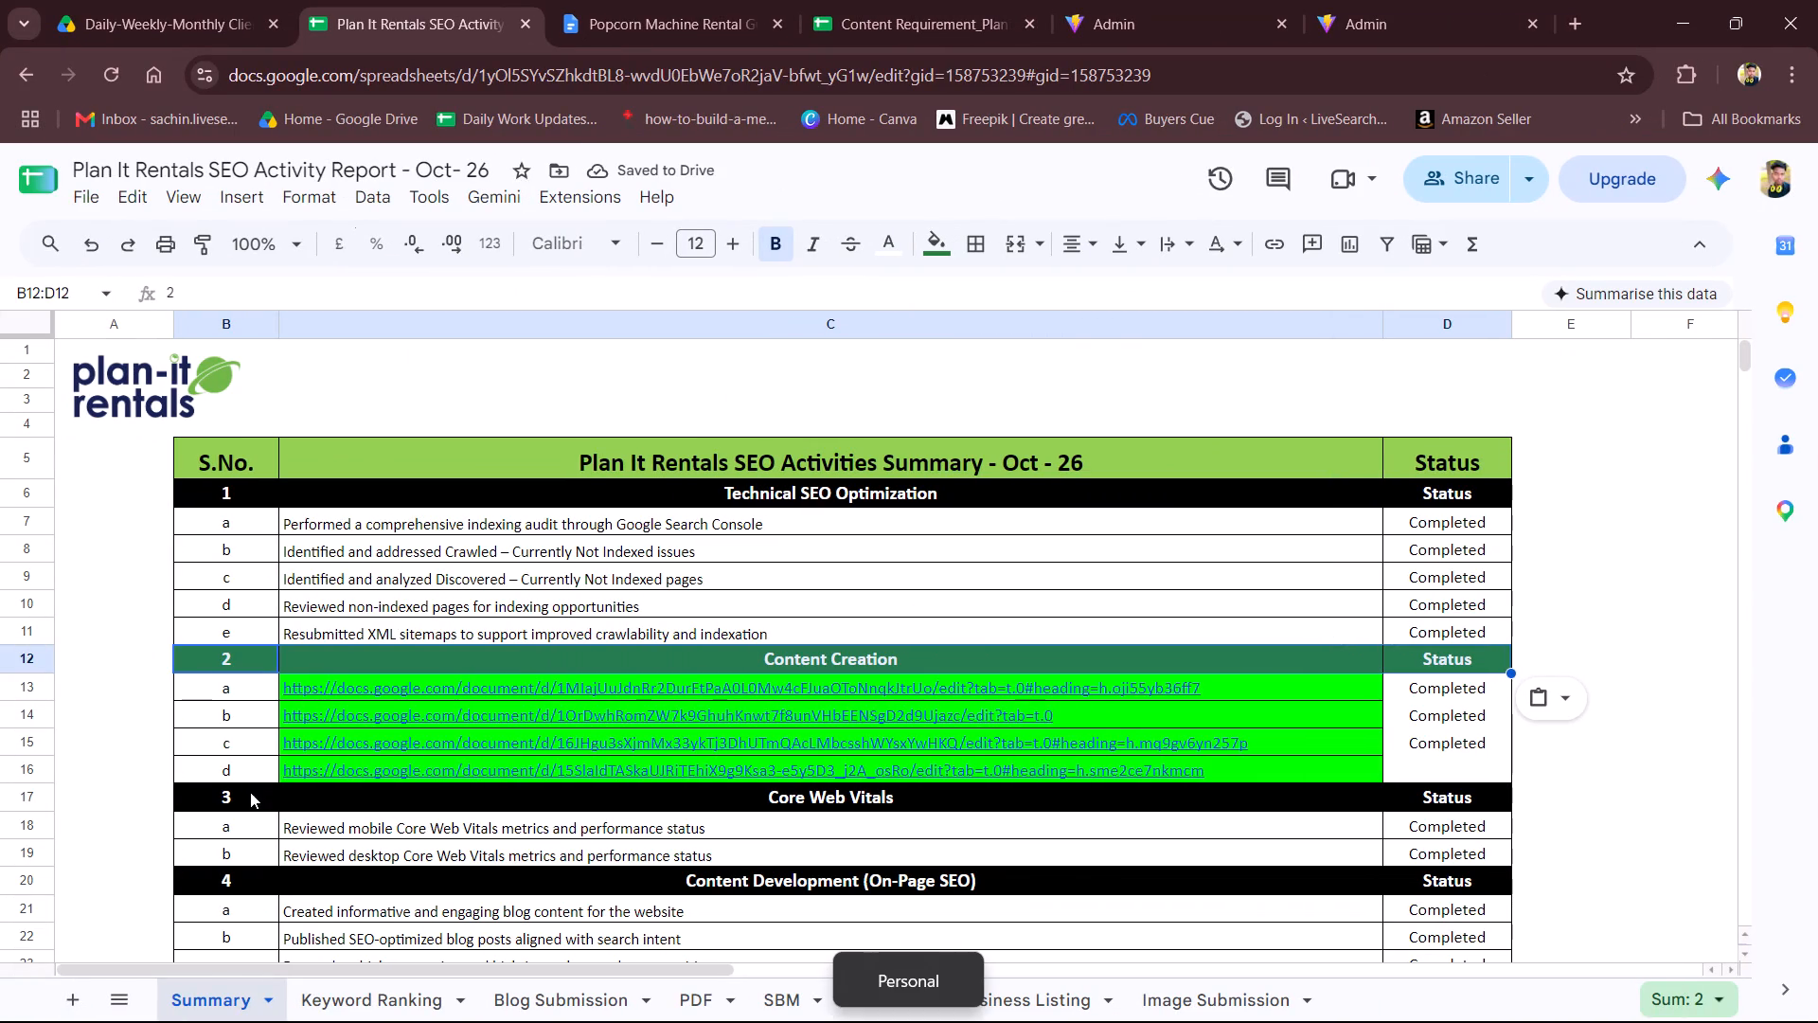
Fill the Core Web Vitals header row B17:D17 with the custom dark green.
left_click(241, 795)
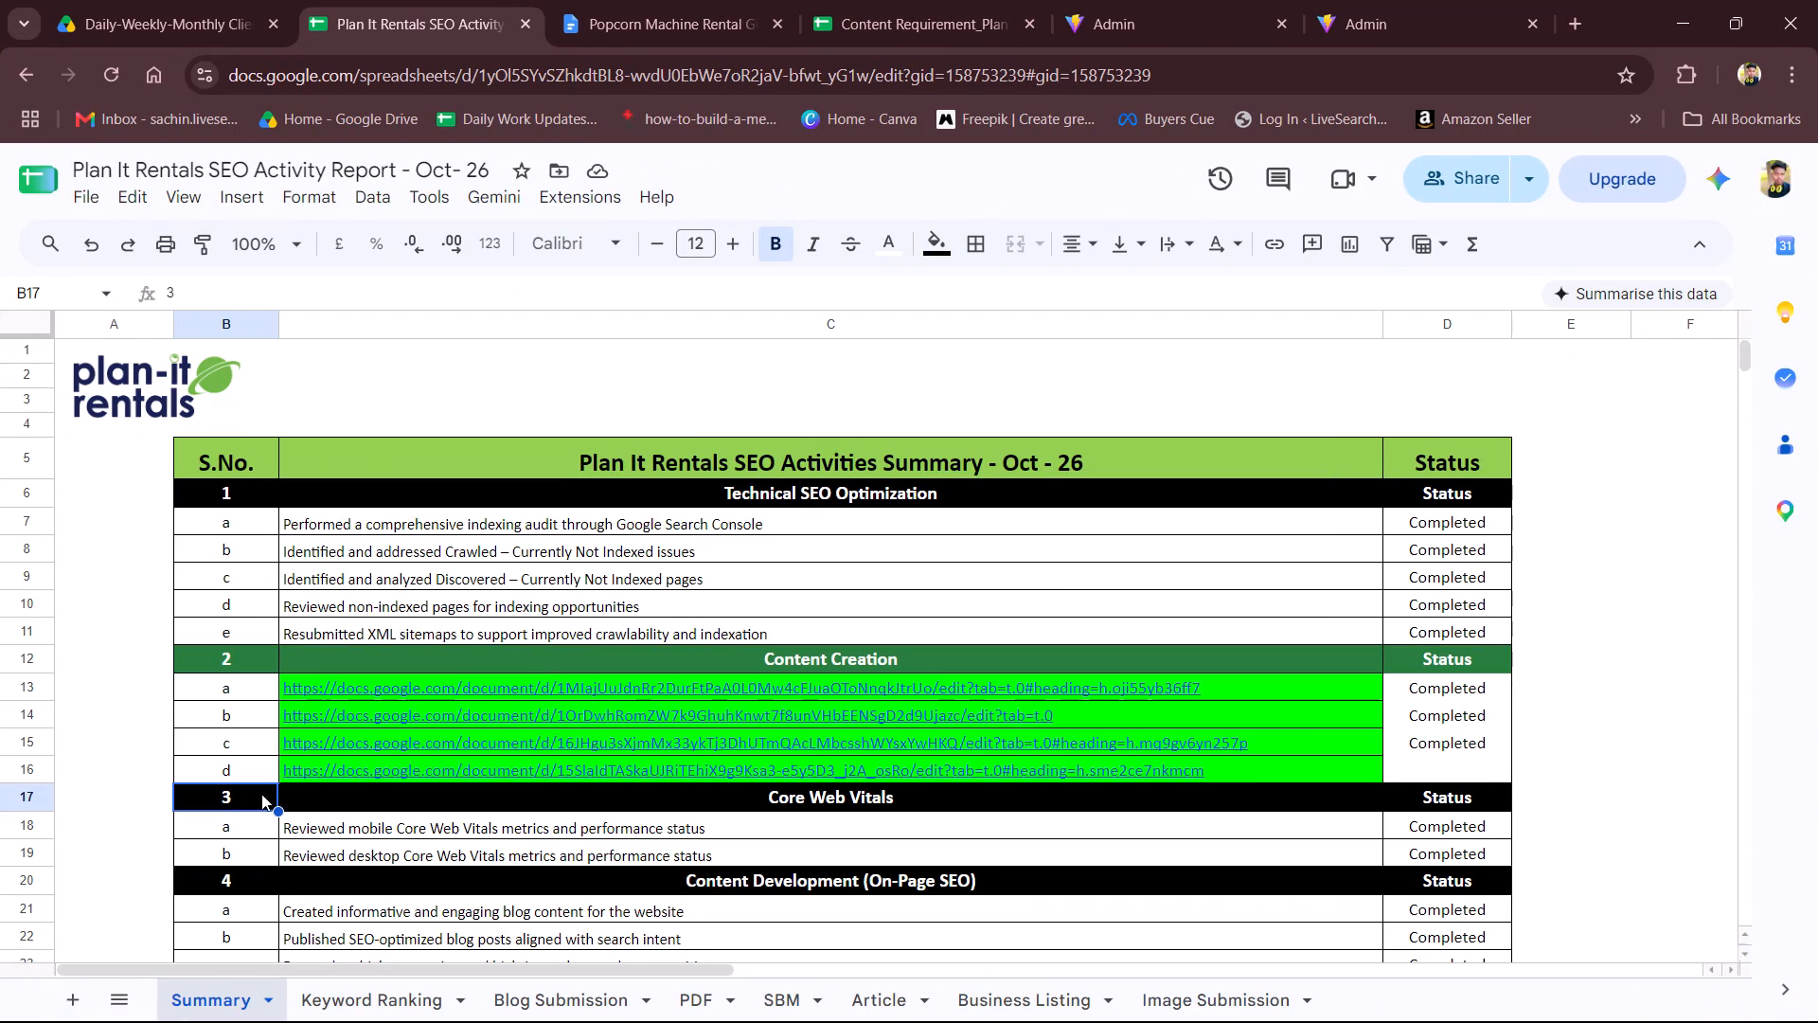
left_click(1389, 794, "shift")
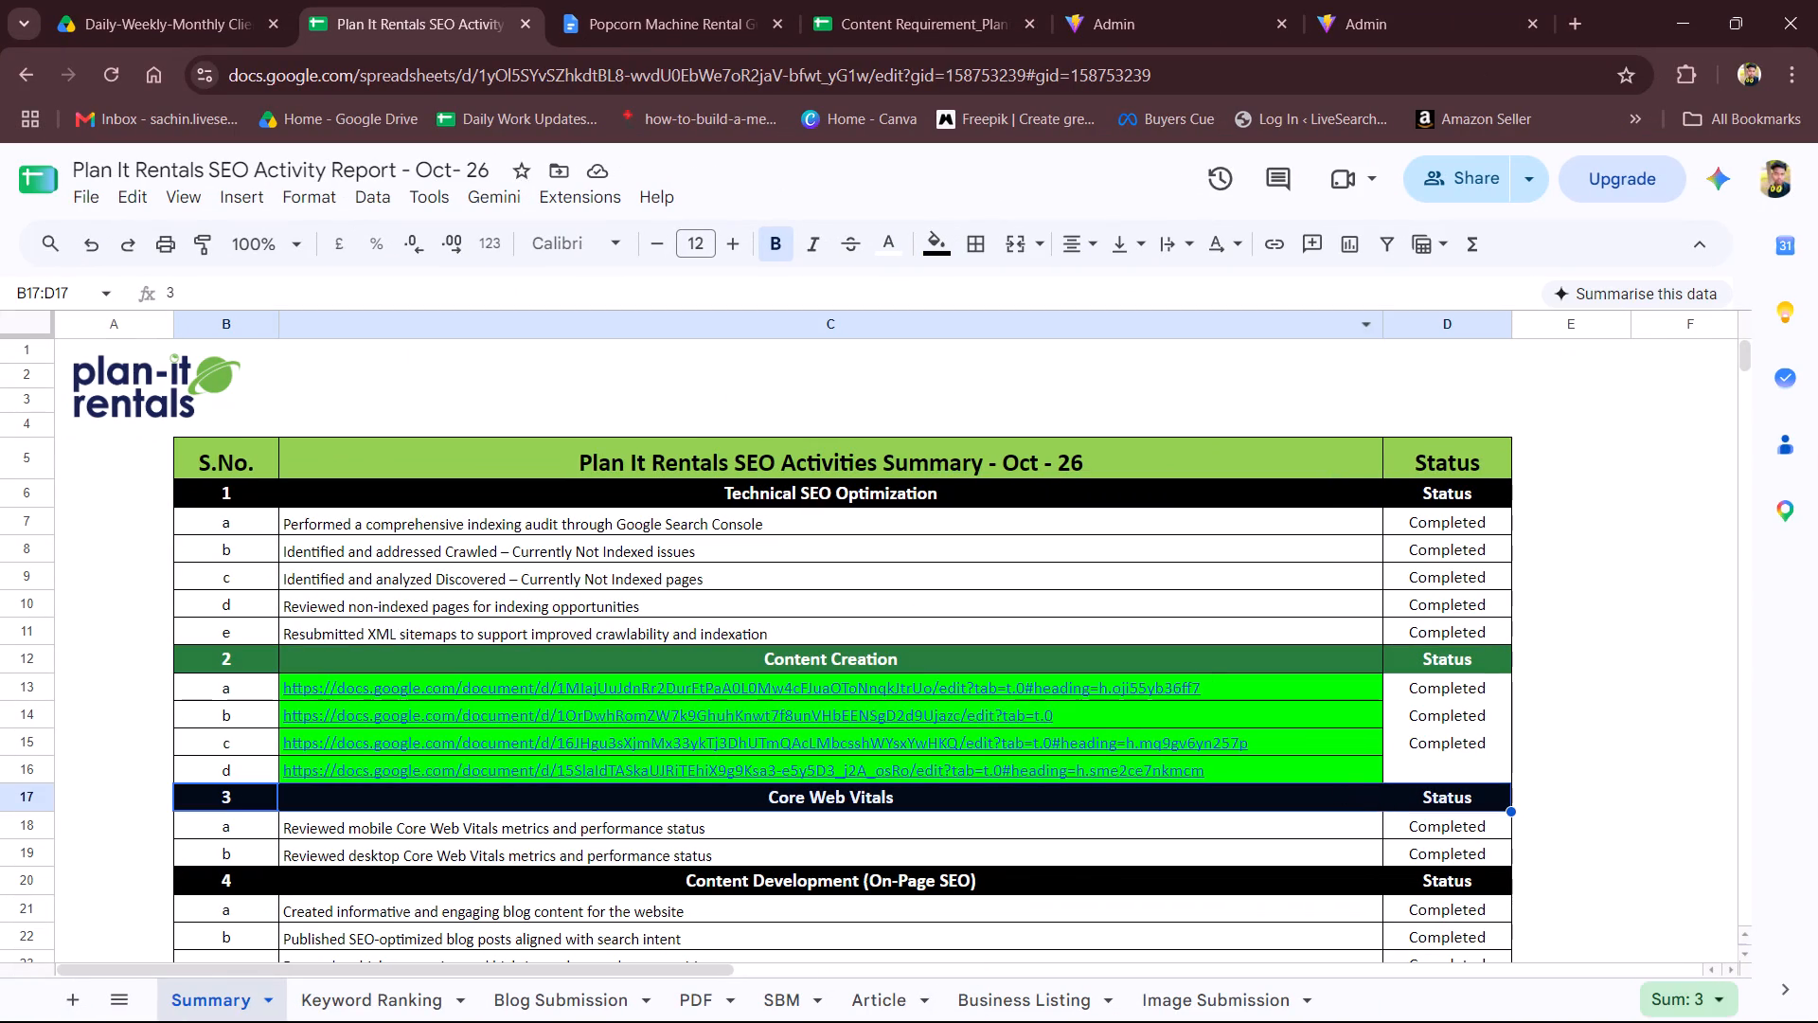
left_click(931, 248)
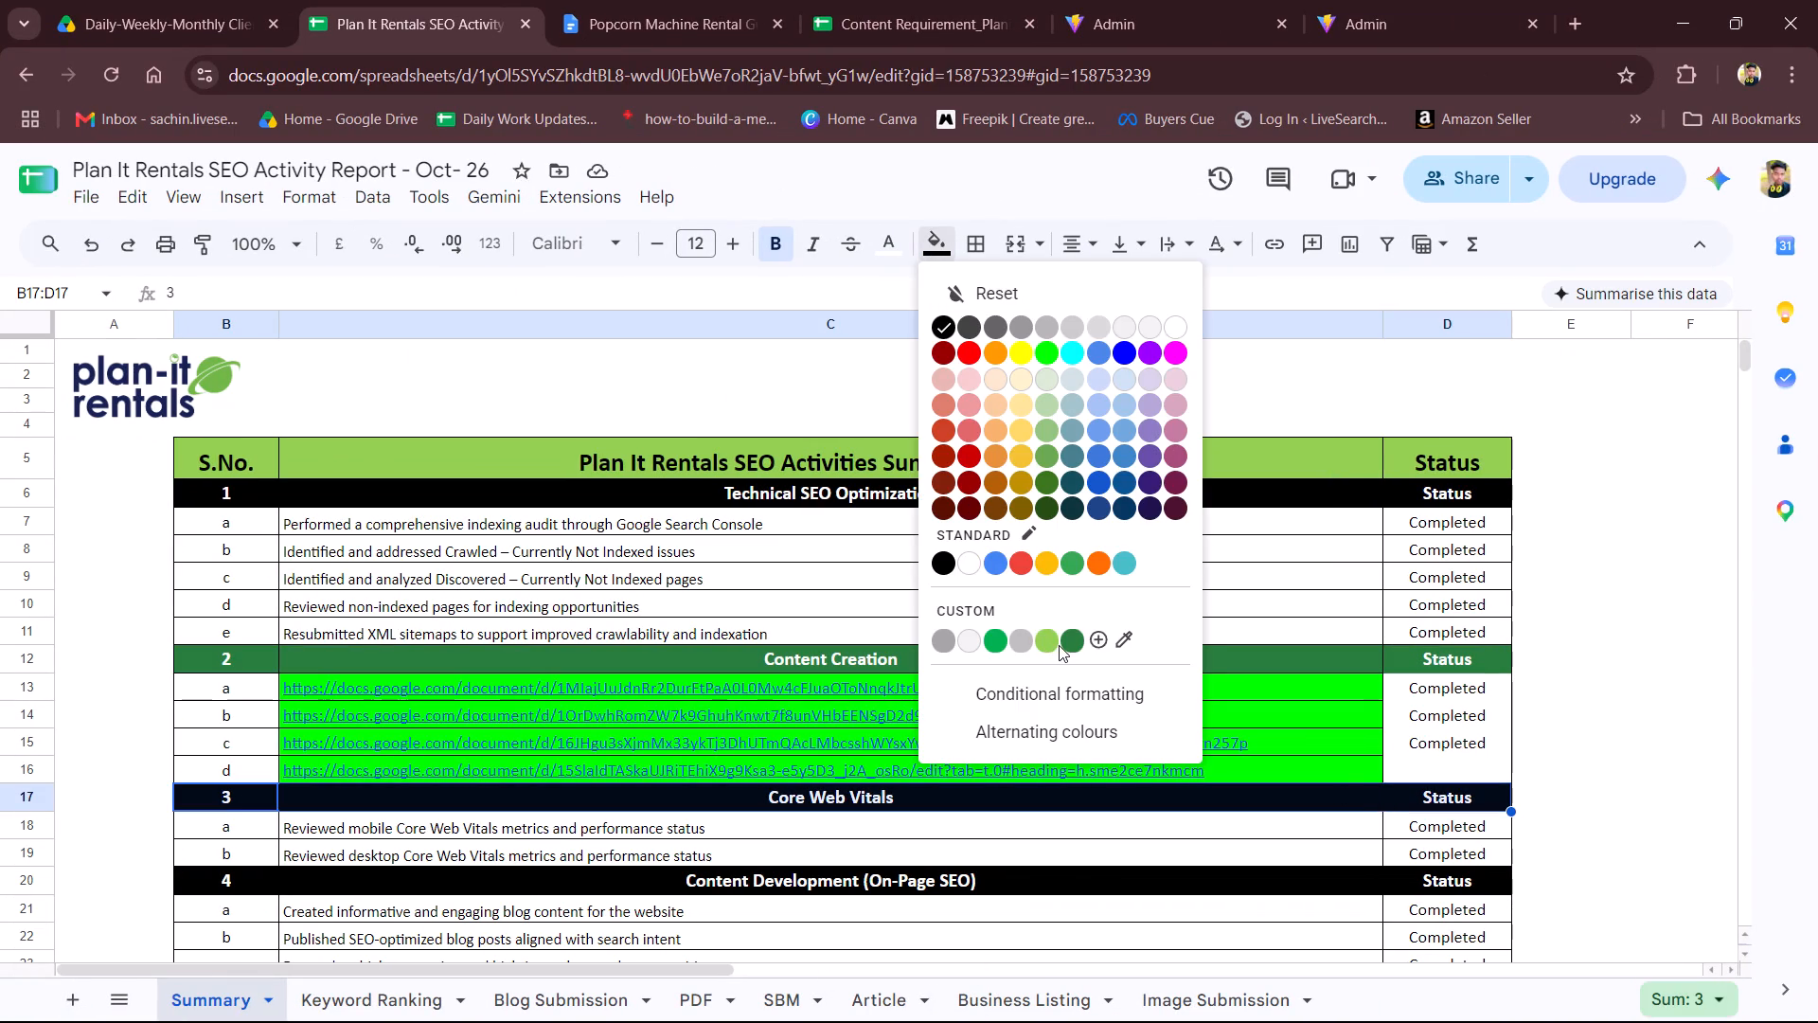
left_click(1080, 641)
Remove the bright green fill from the Content Creation link cells C13:C16.
scroll(813, 787, "down", 1)
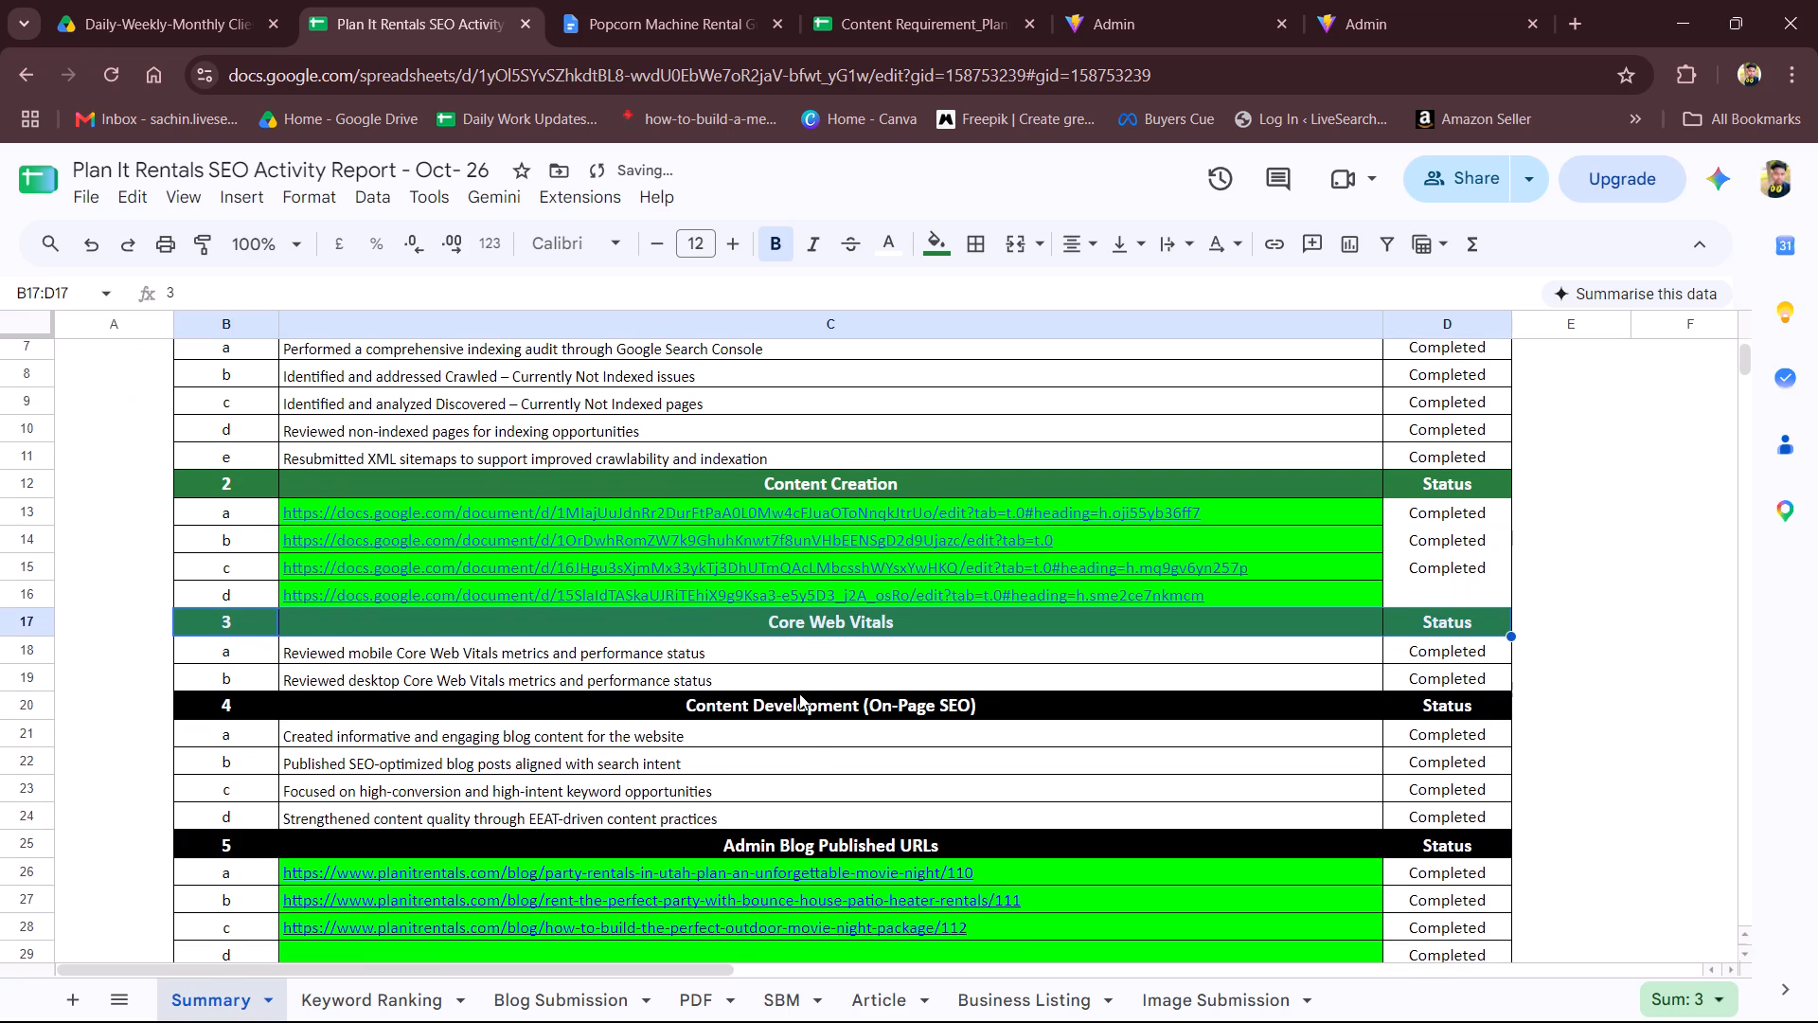
scroll(799, 693, "down", 1)
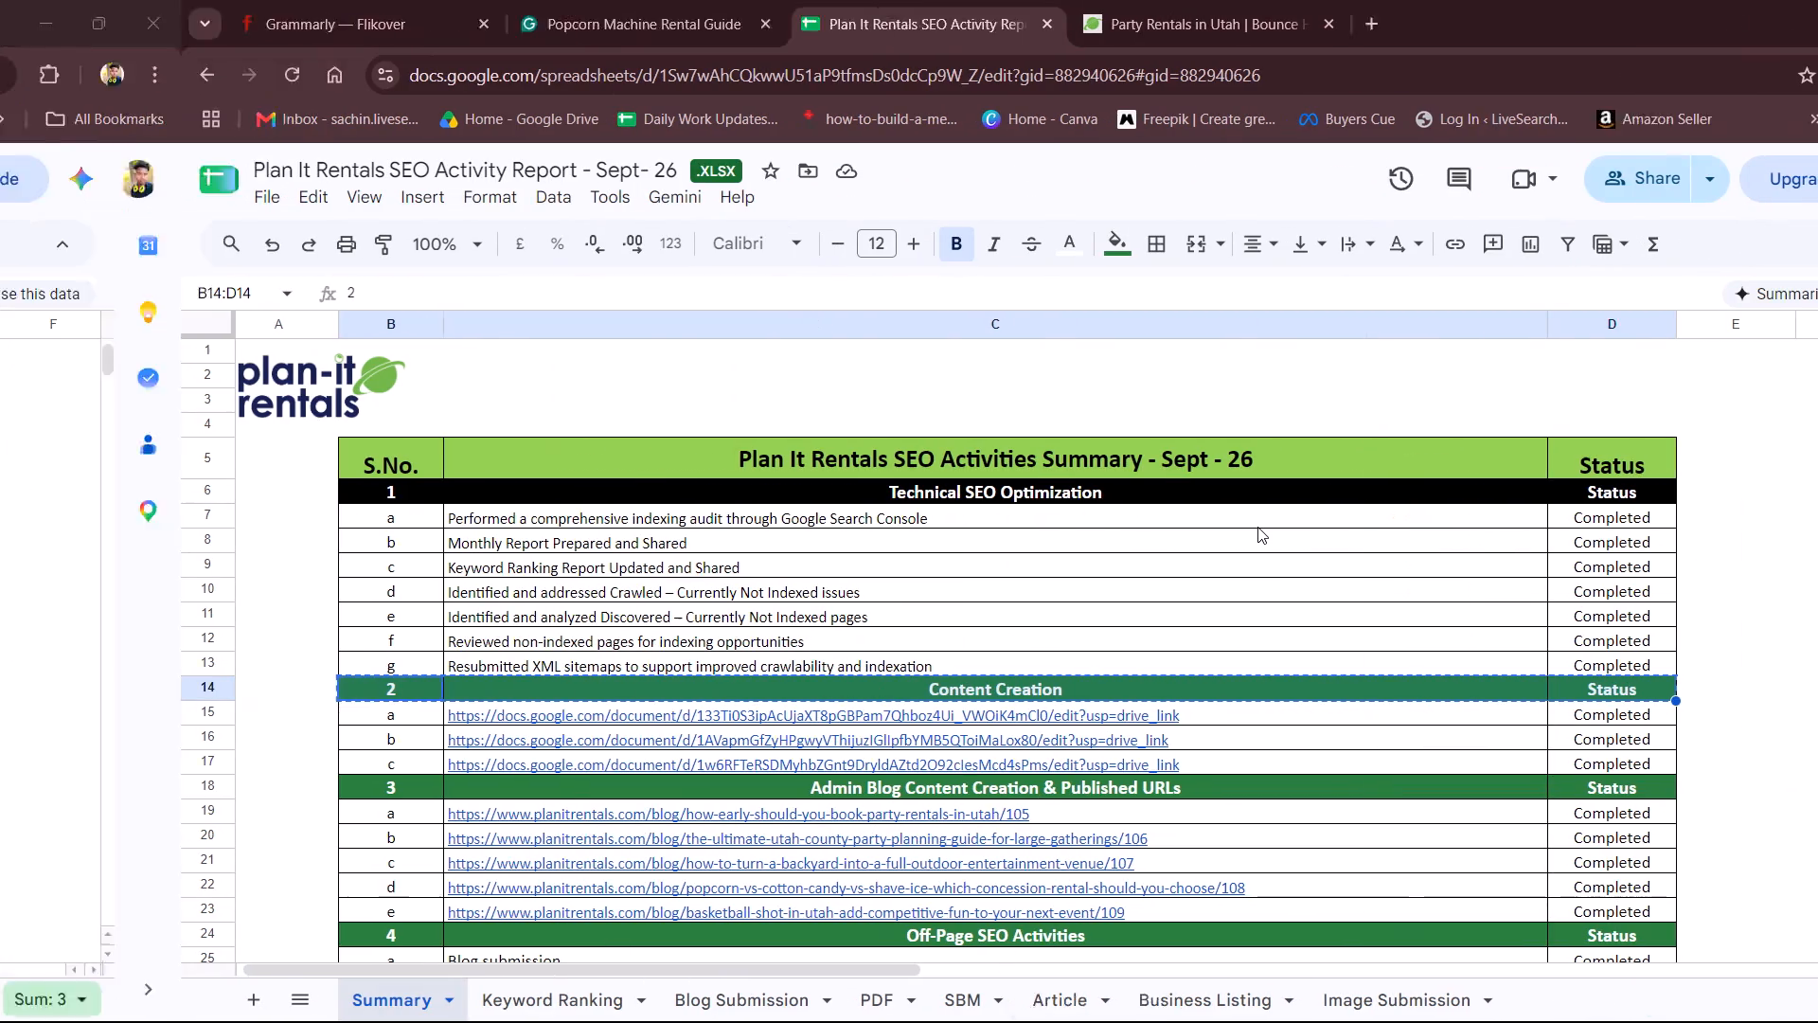
left_click(1267, 512)
left_click(1274, 587, "ctrl")
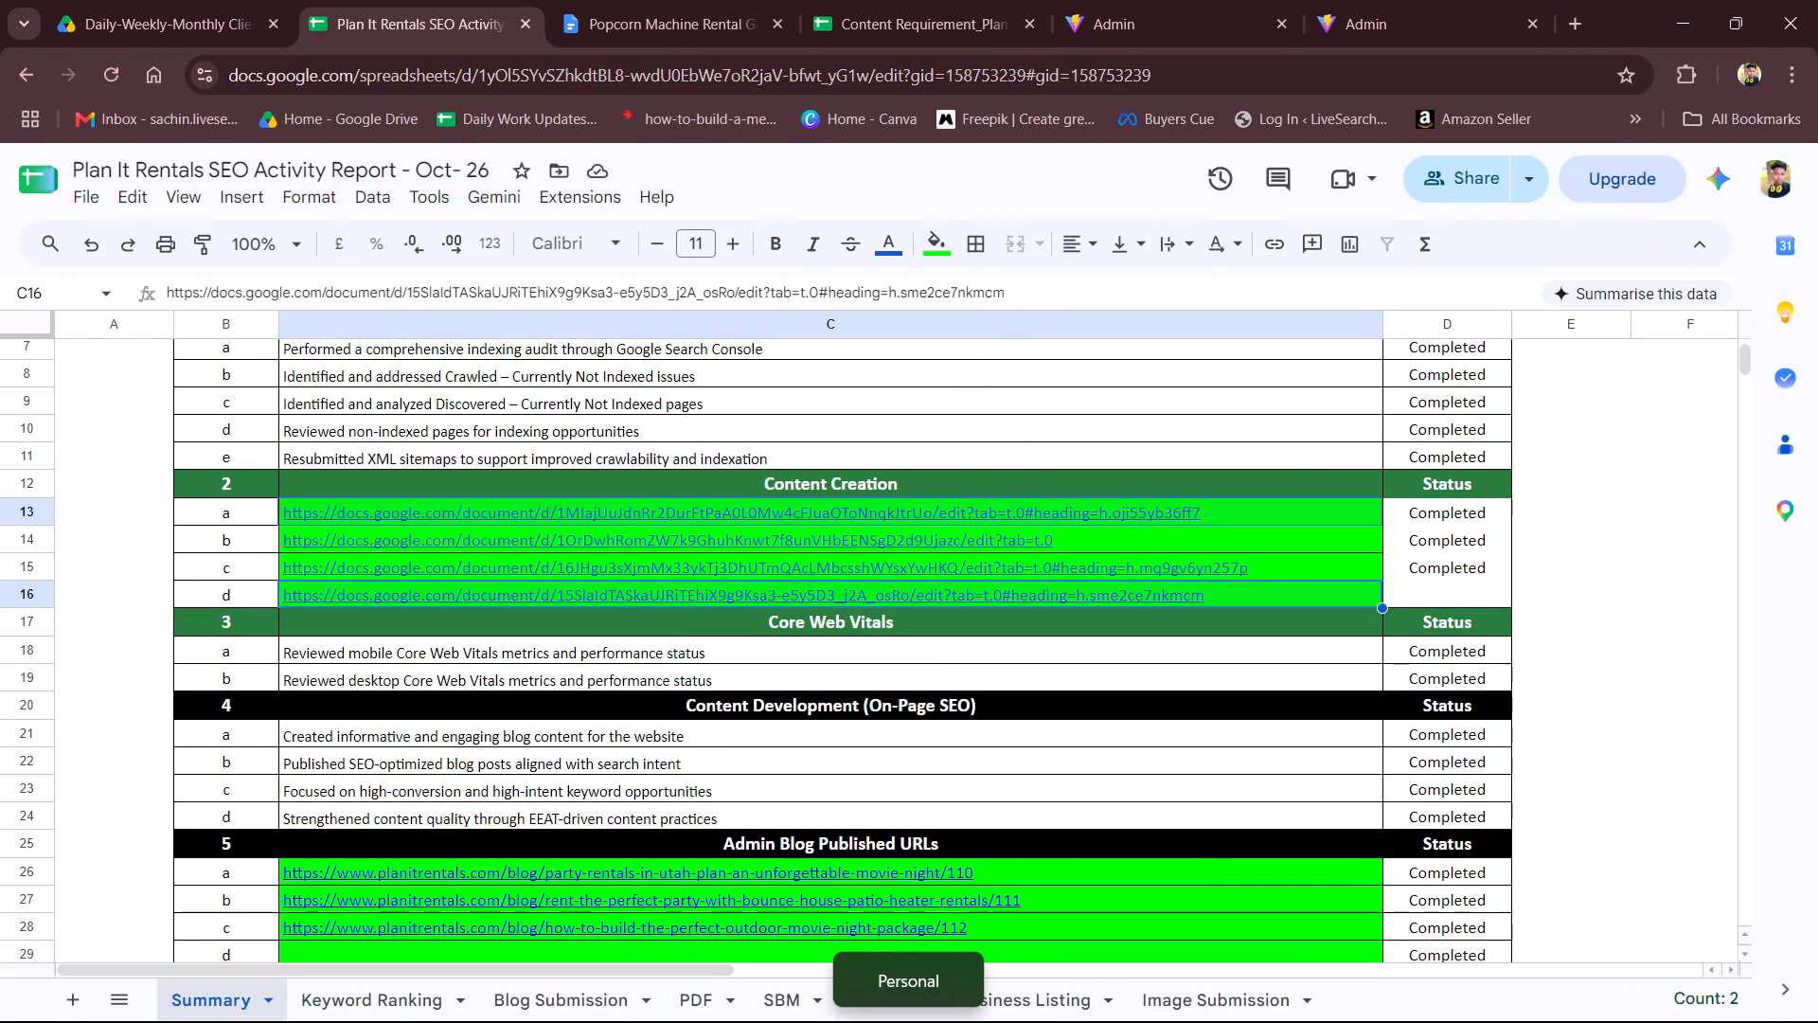
left_click(928, 241)
left_click(1012, 298)
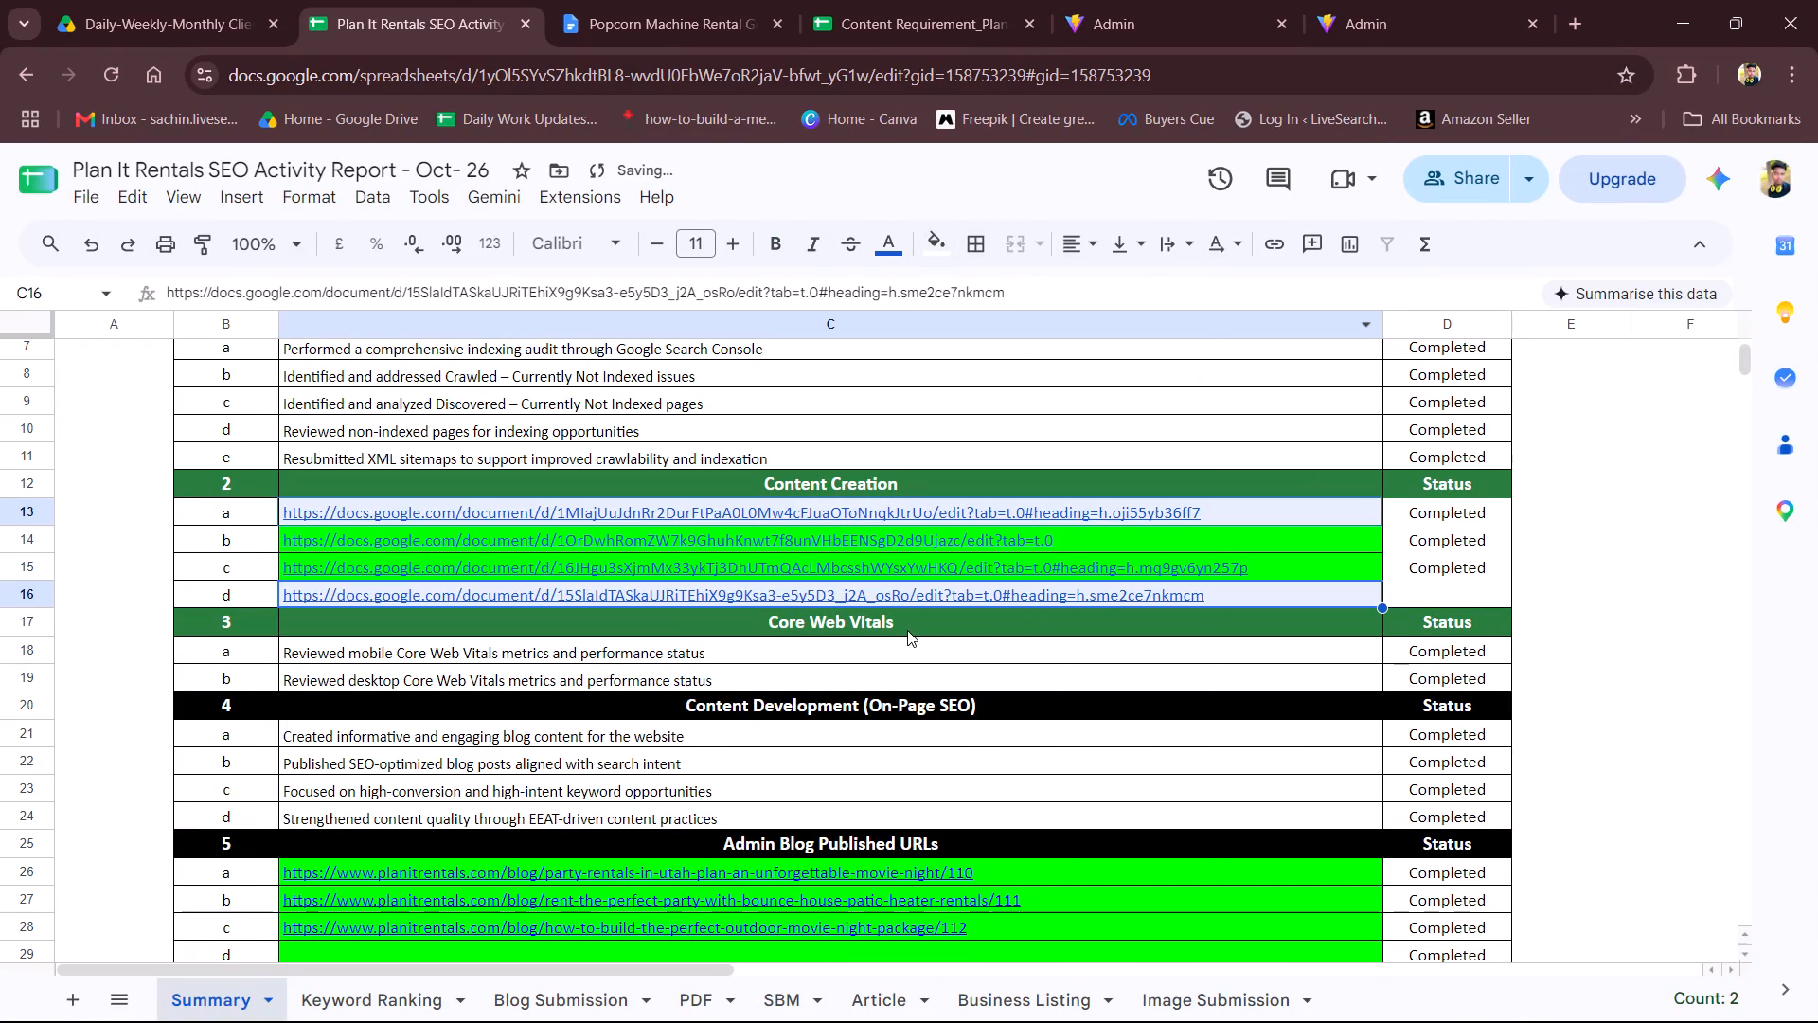
left_click(1231, 530)
left_click(1265, 558, "ctrl")
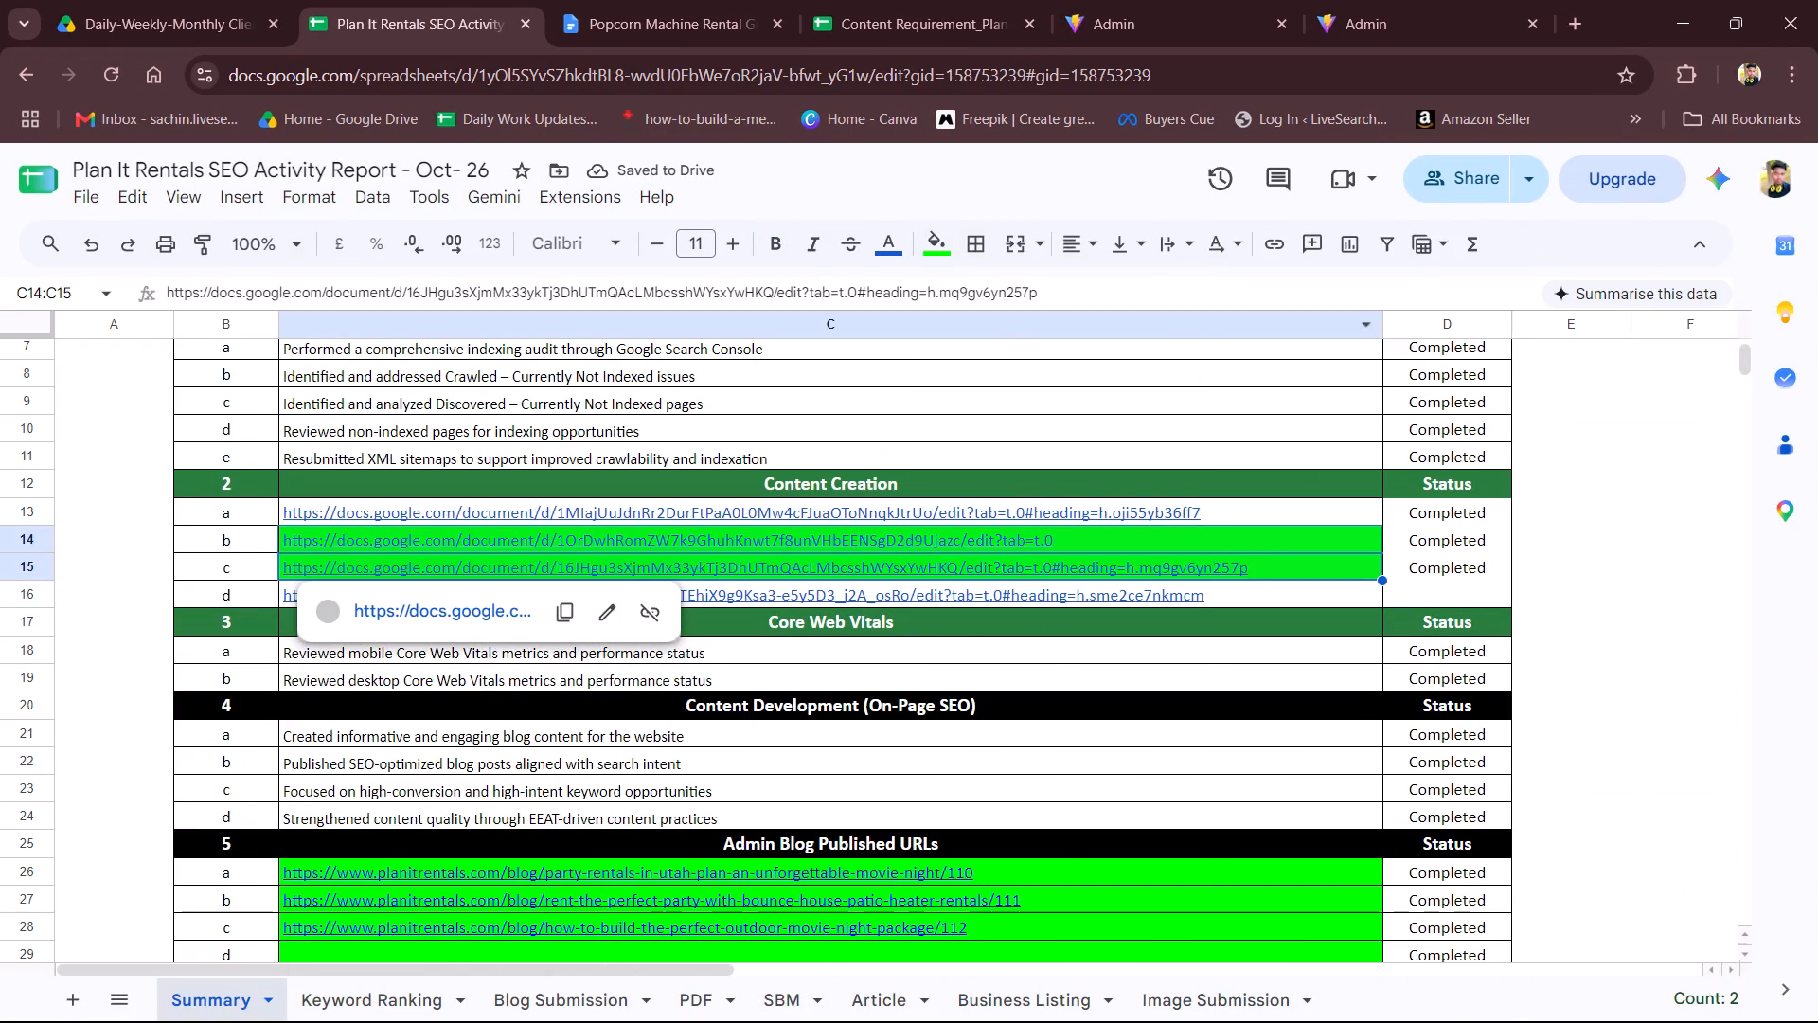
left_click(925, 247)
left_click(1014, 296)
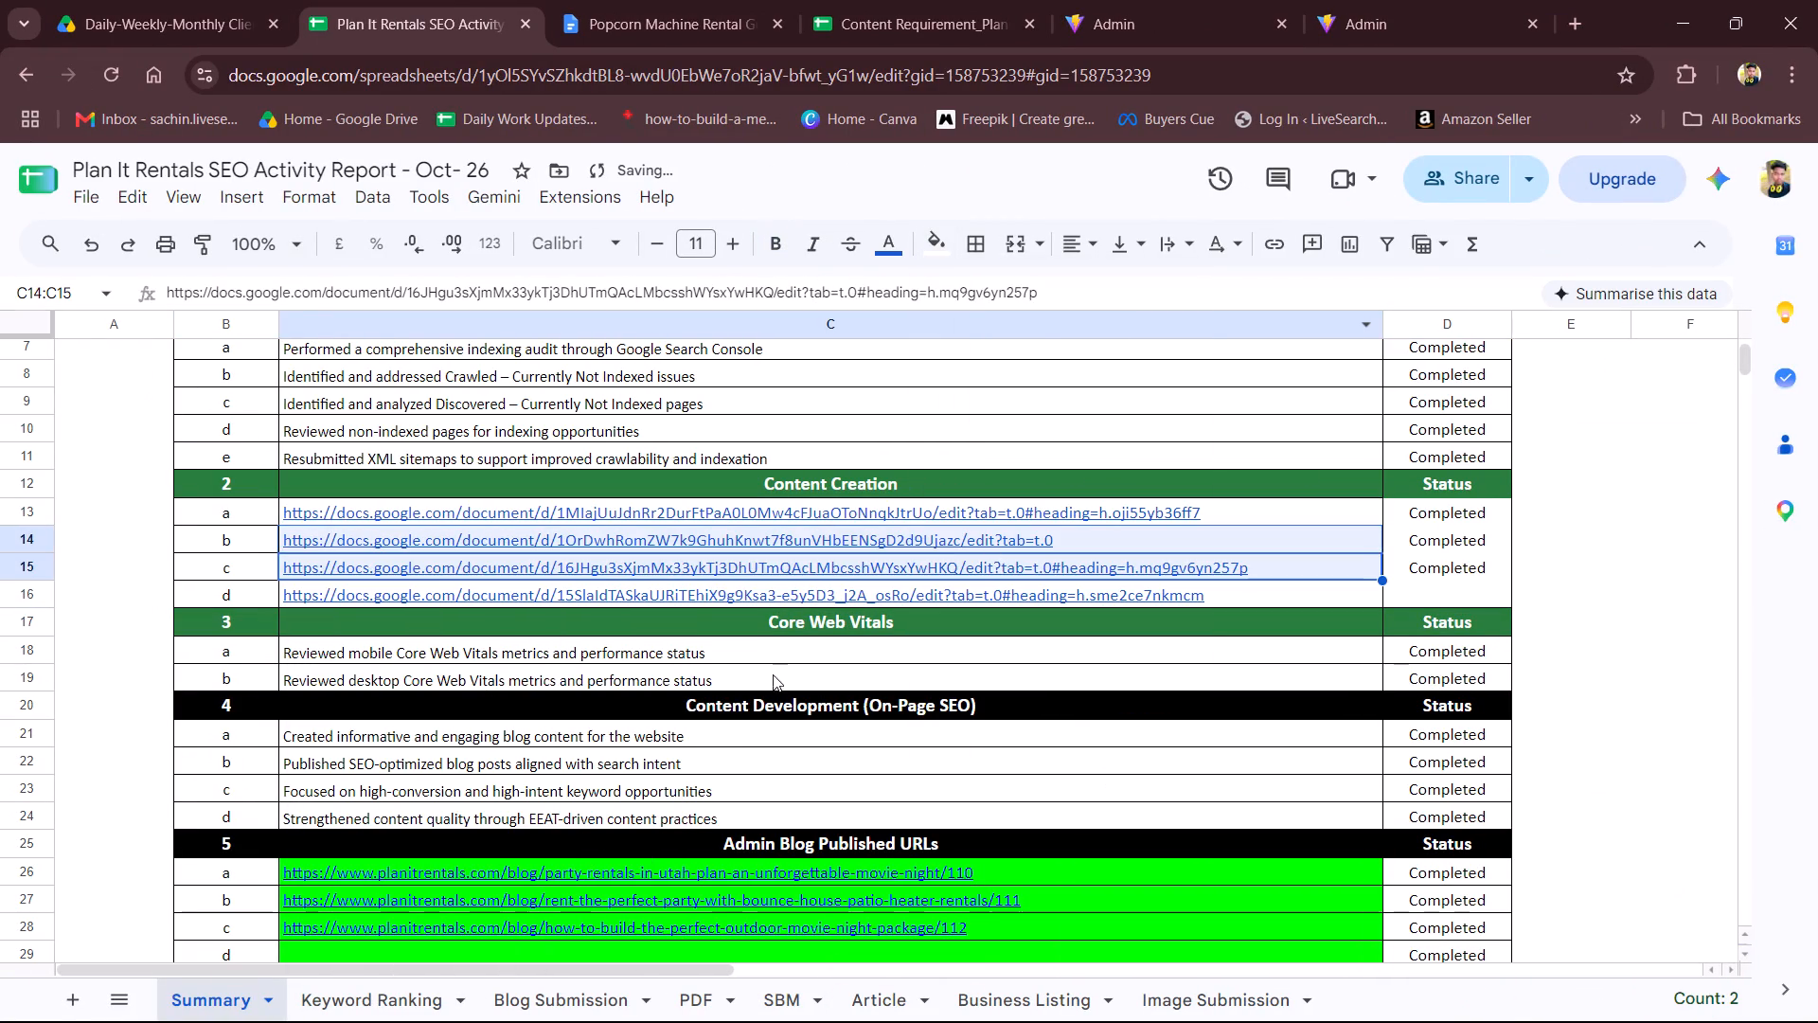
Fill the Content Development (On-Page SEO) header row B20:D20 with the custom dark green.
left_click(696, 705)
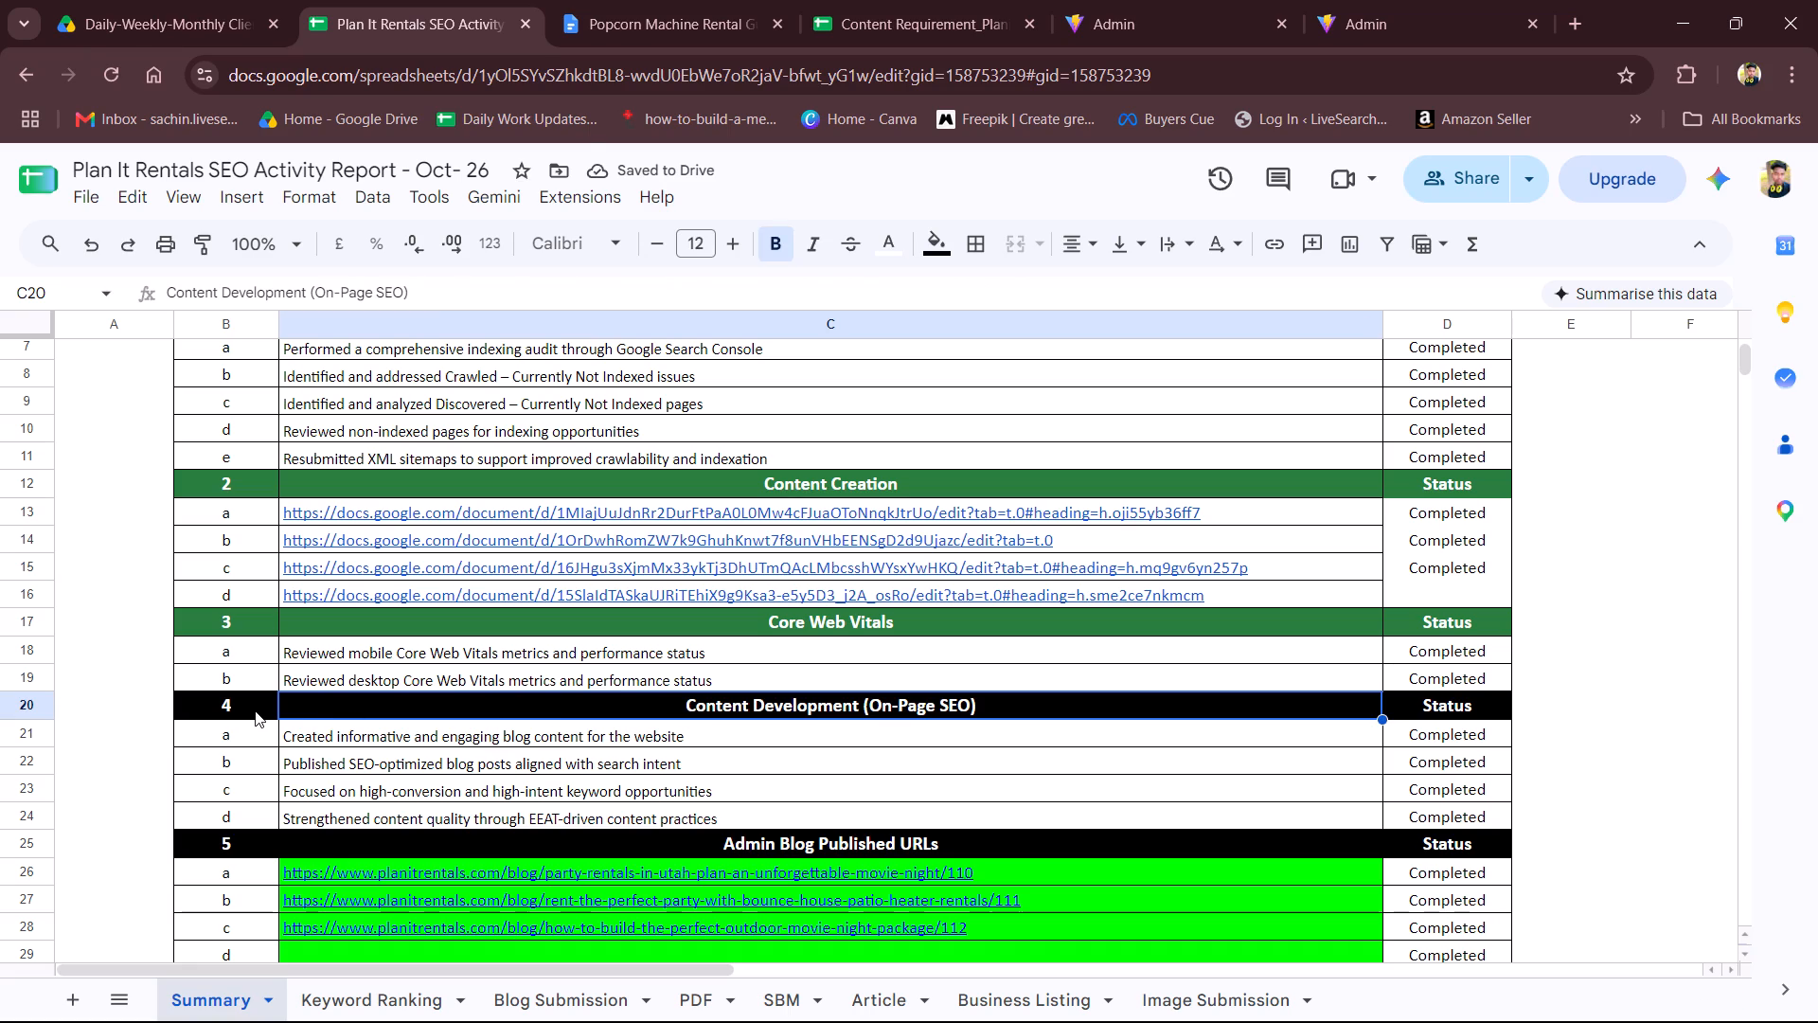
left_click(255, 709)
left_click(1407, 711, "ctrl")
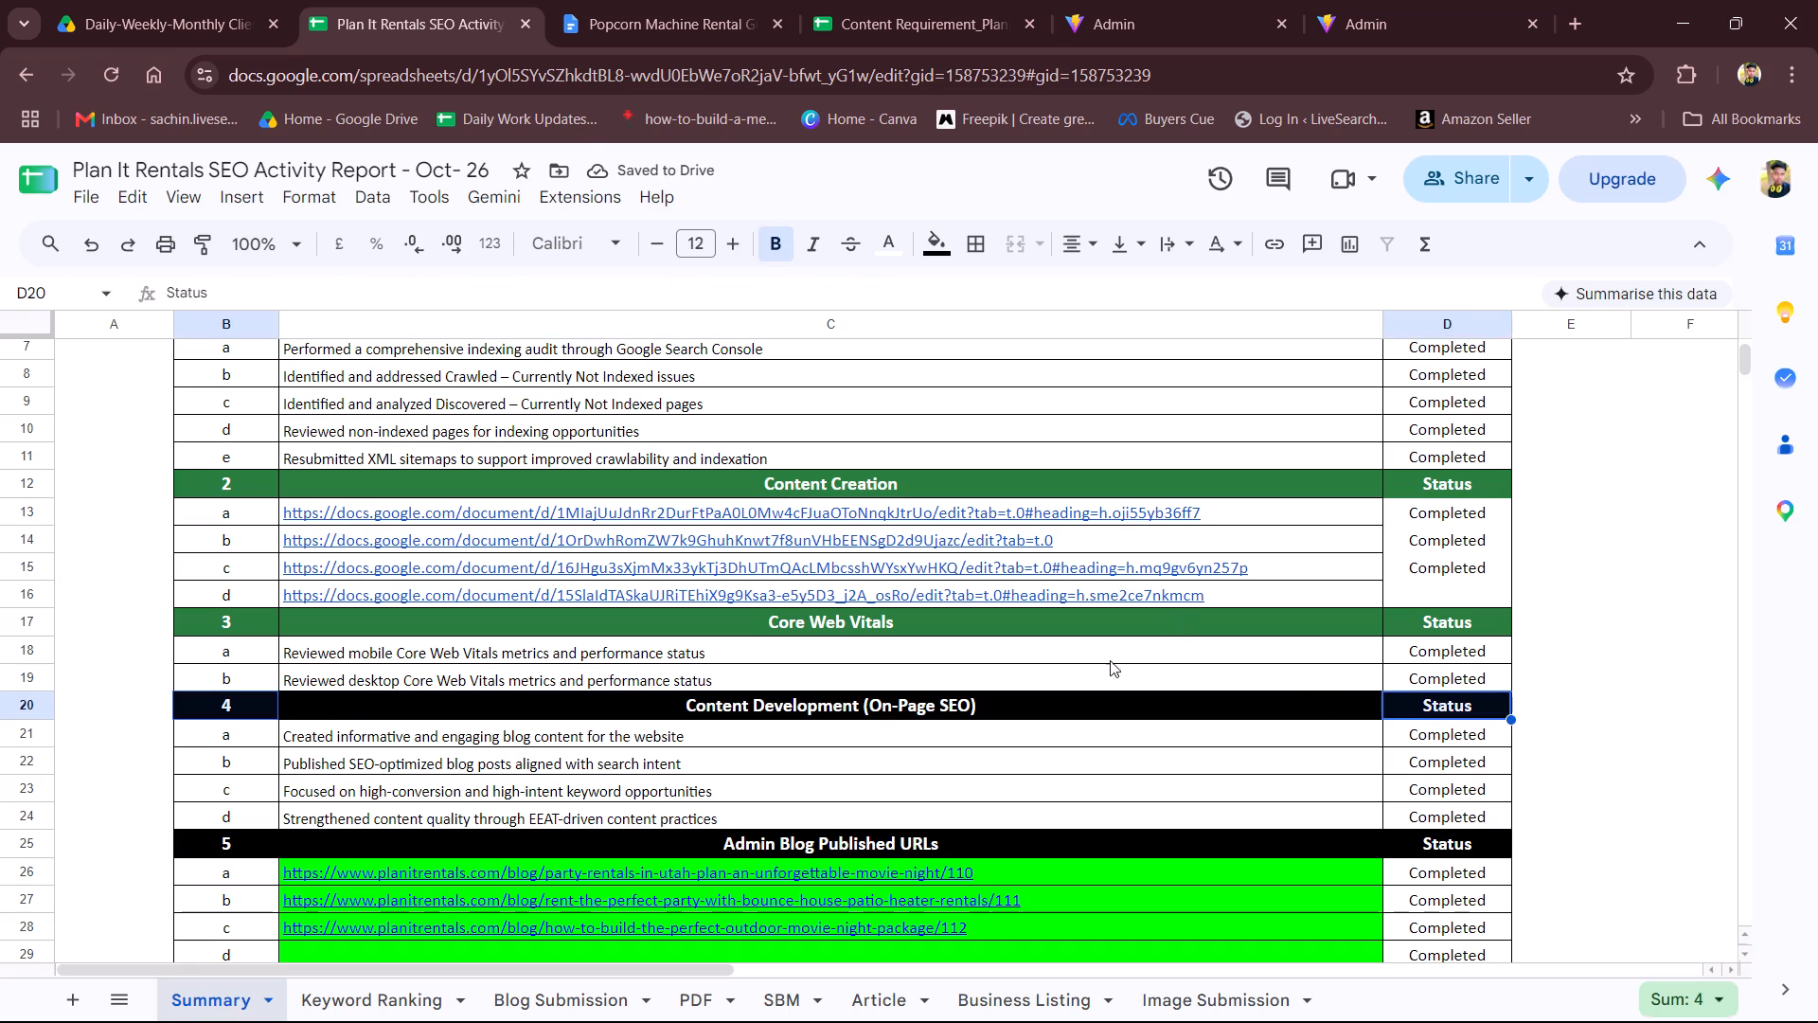
left_click(1041, 708, "shift")
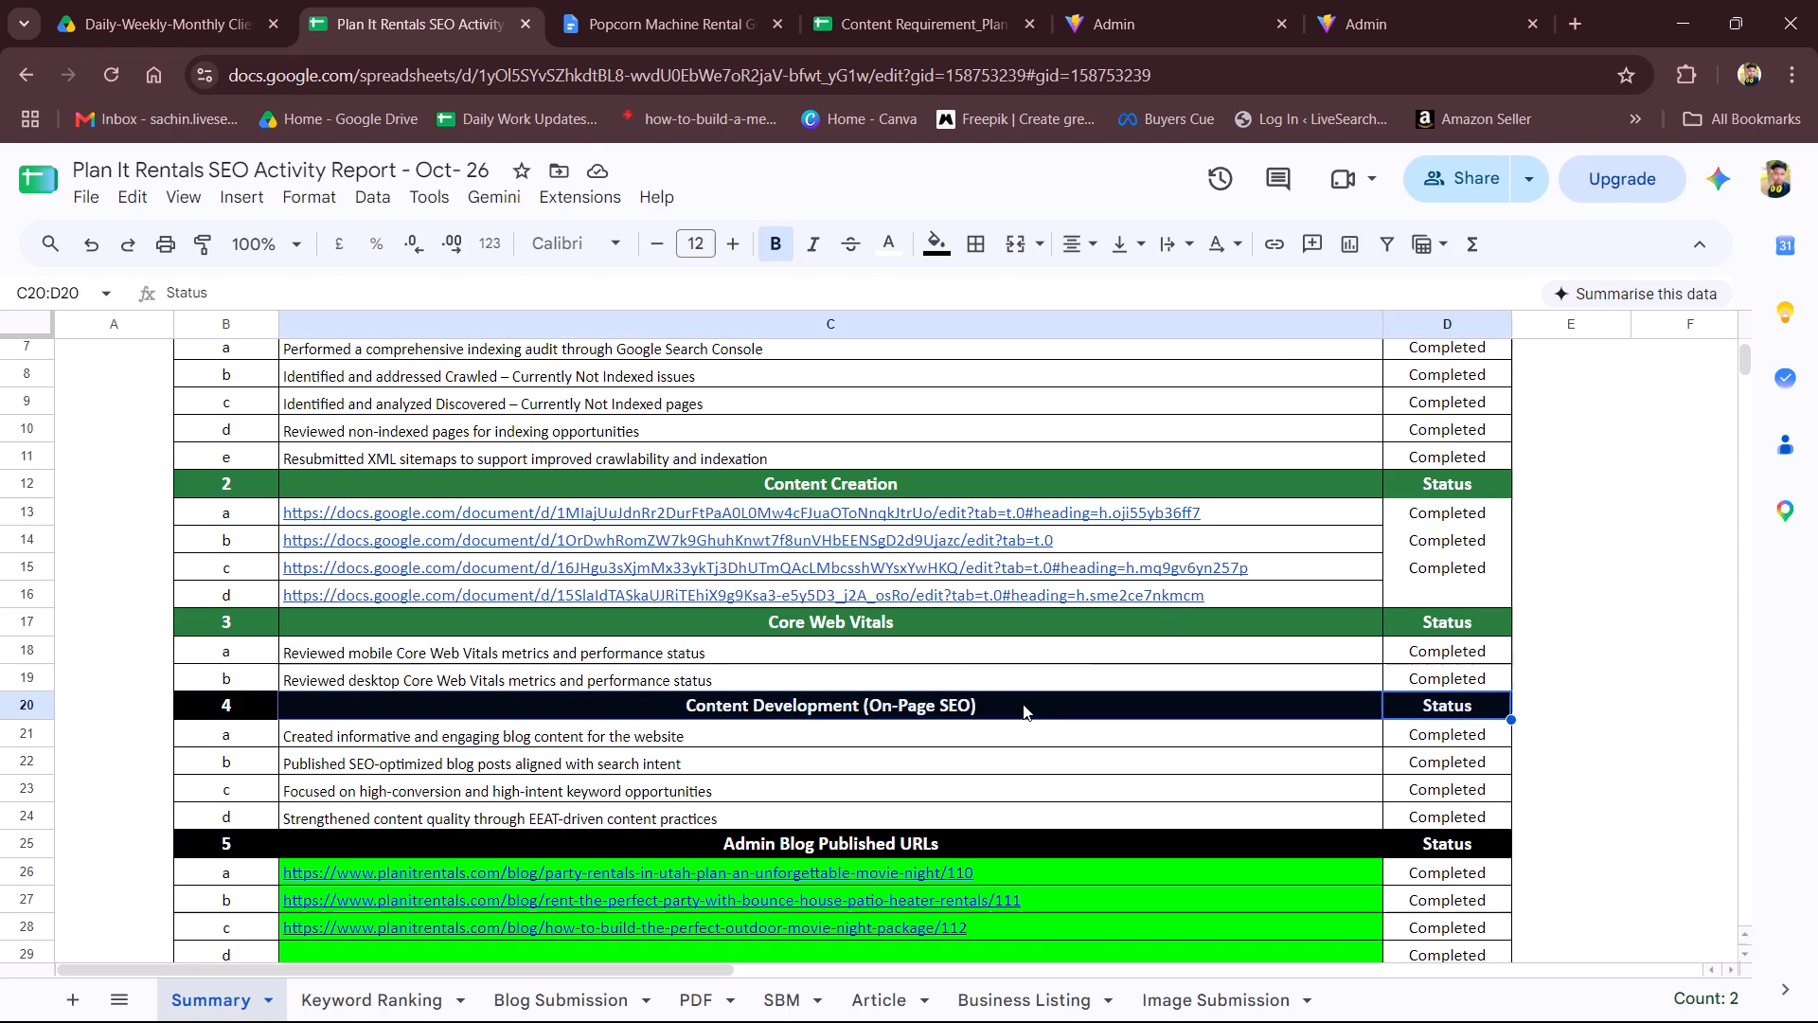
left_click(253, 714, "shift")
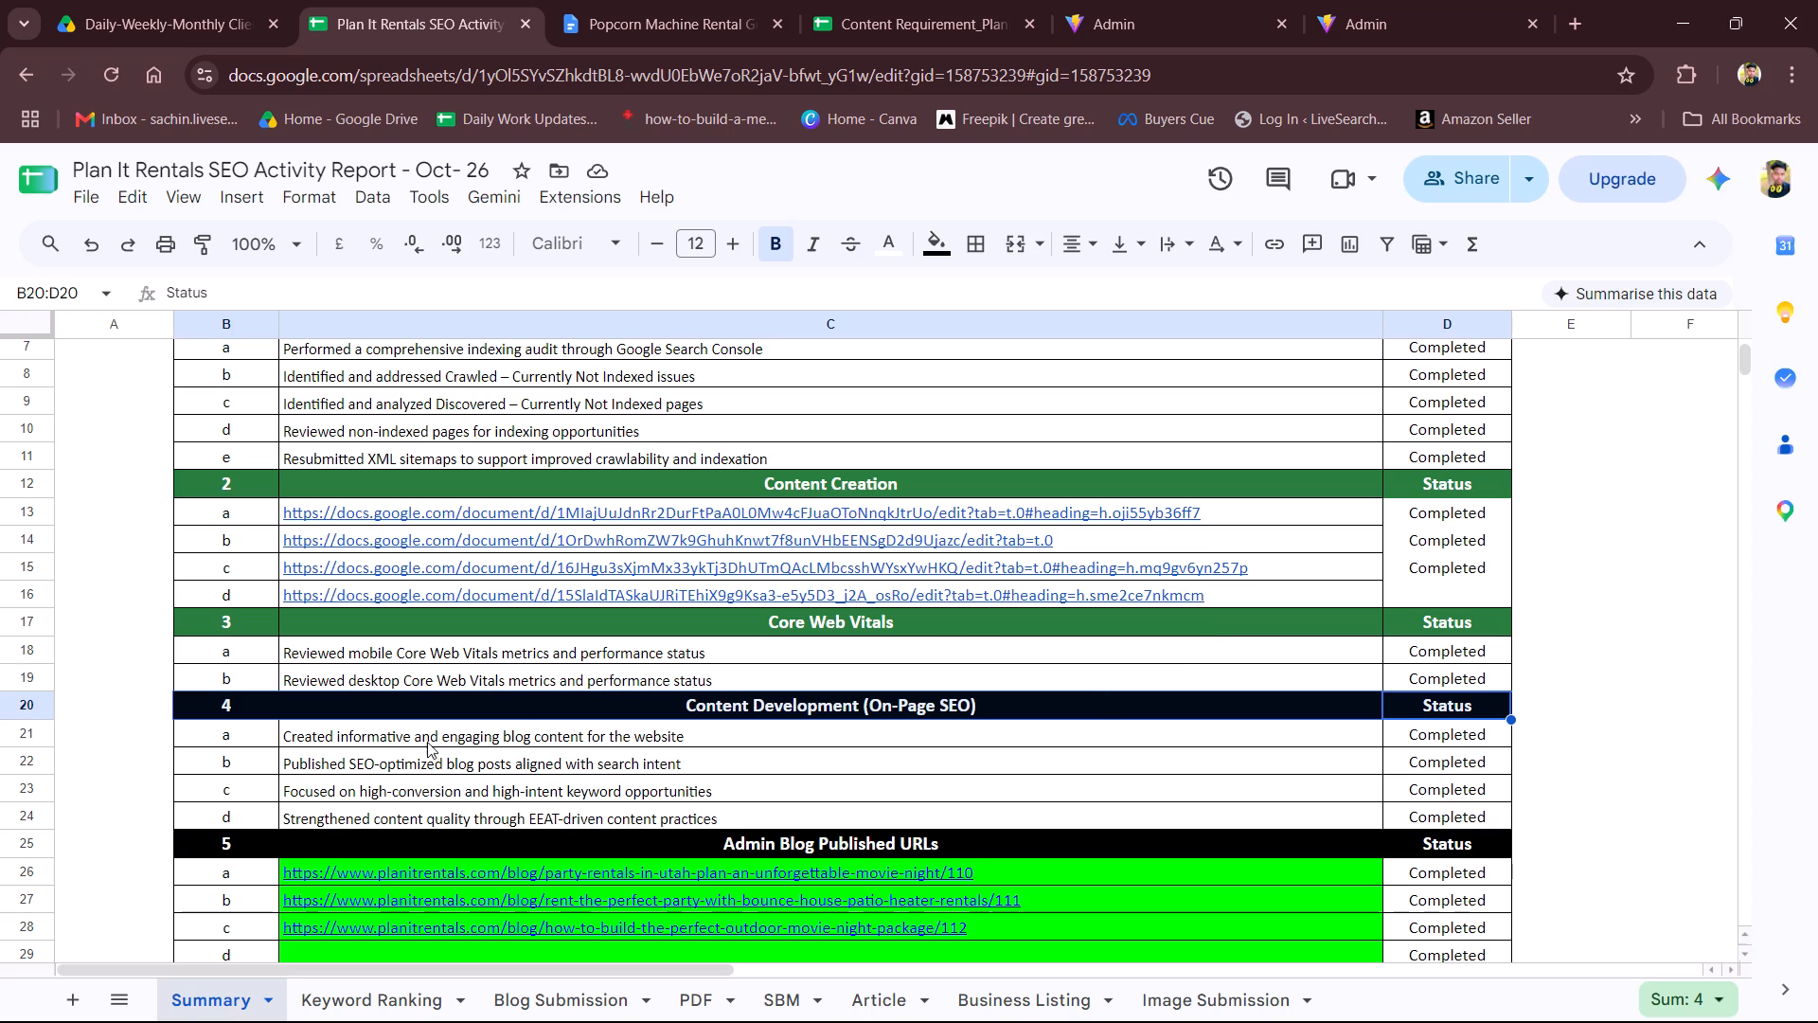
left_click(925, 237)
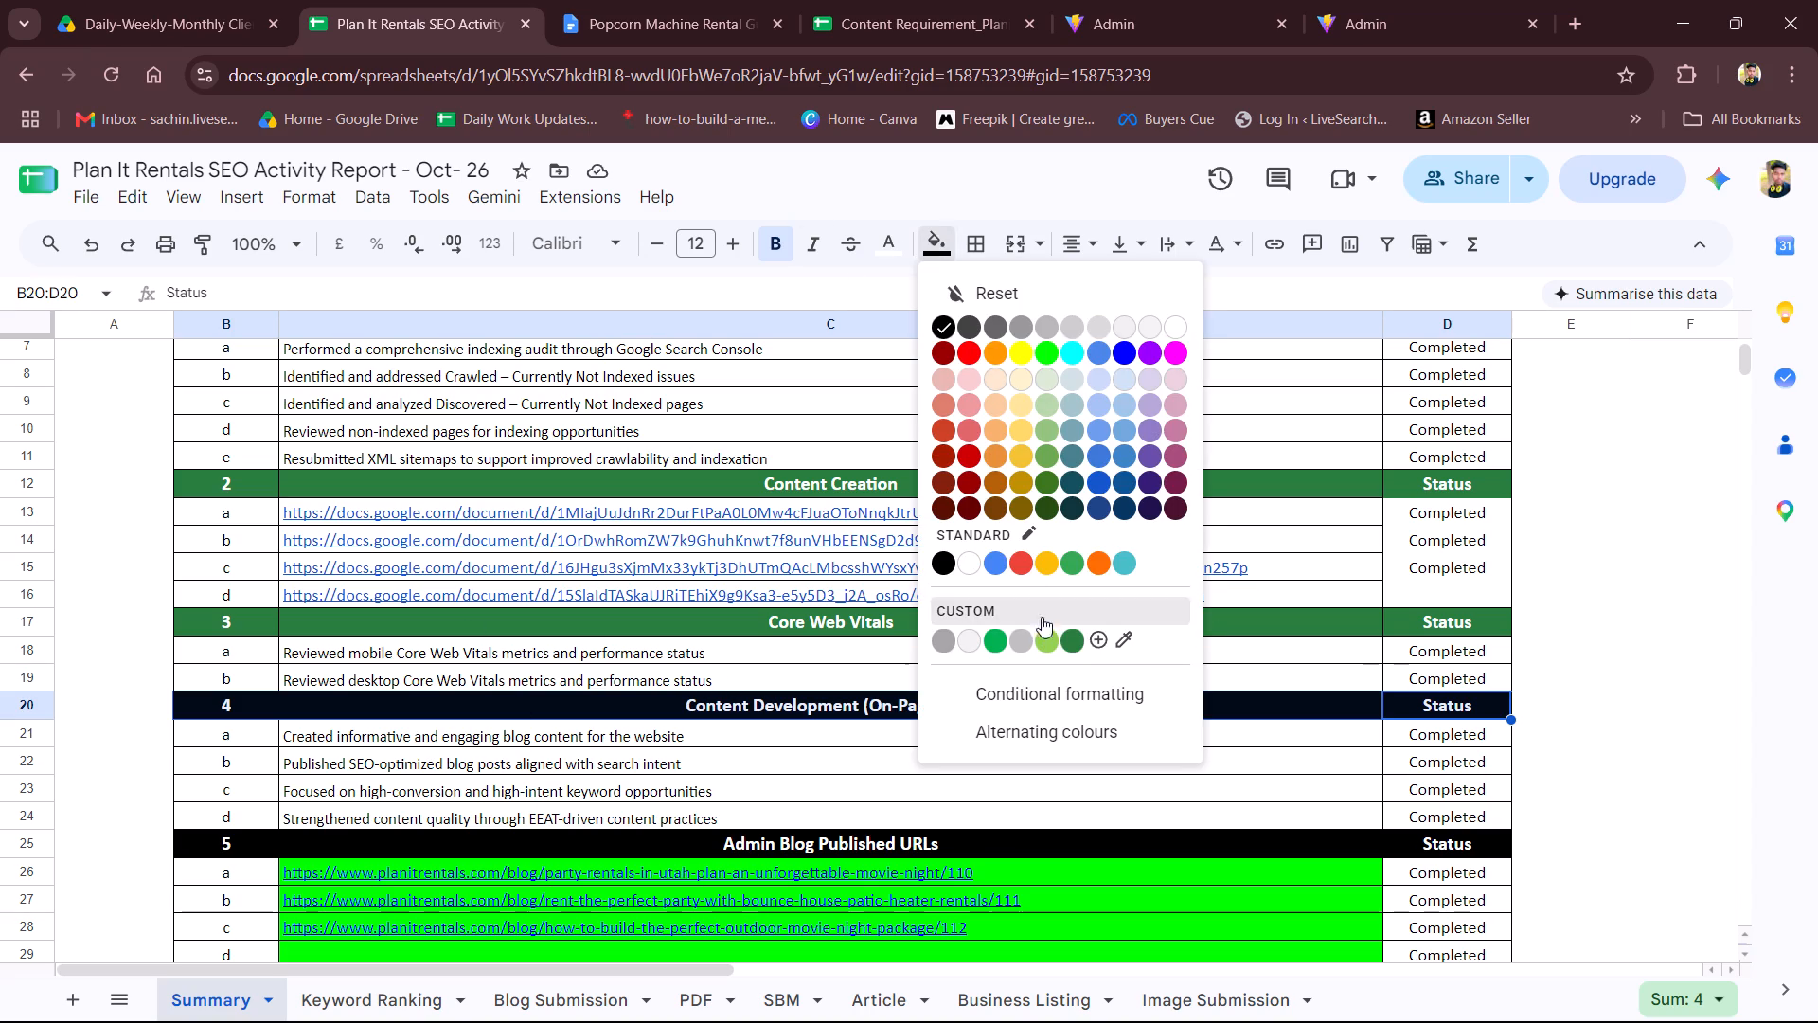
left_click(1075, 642)
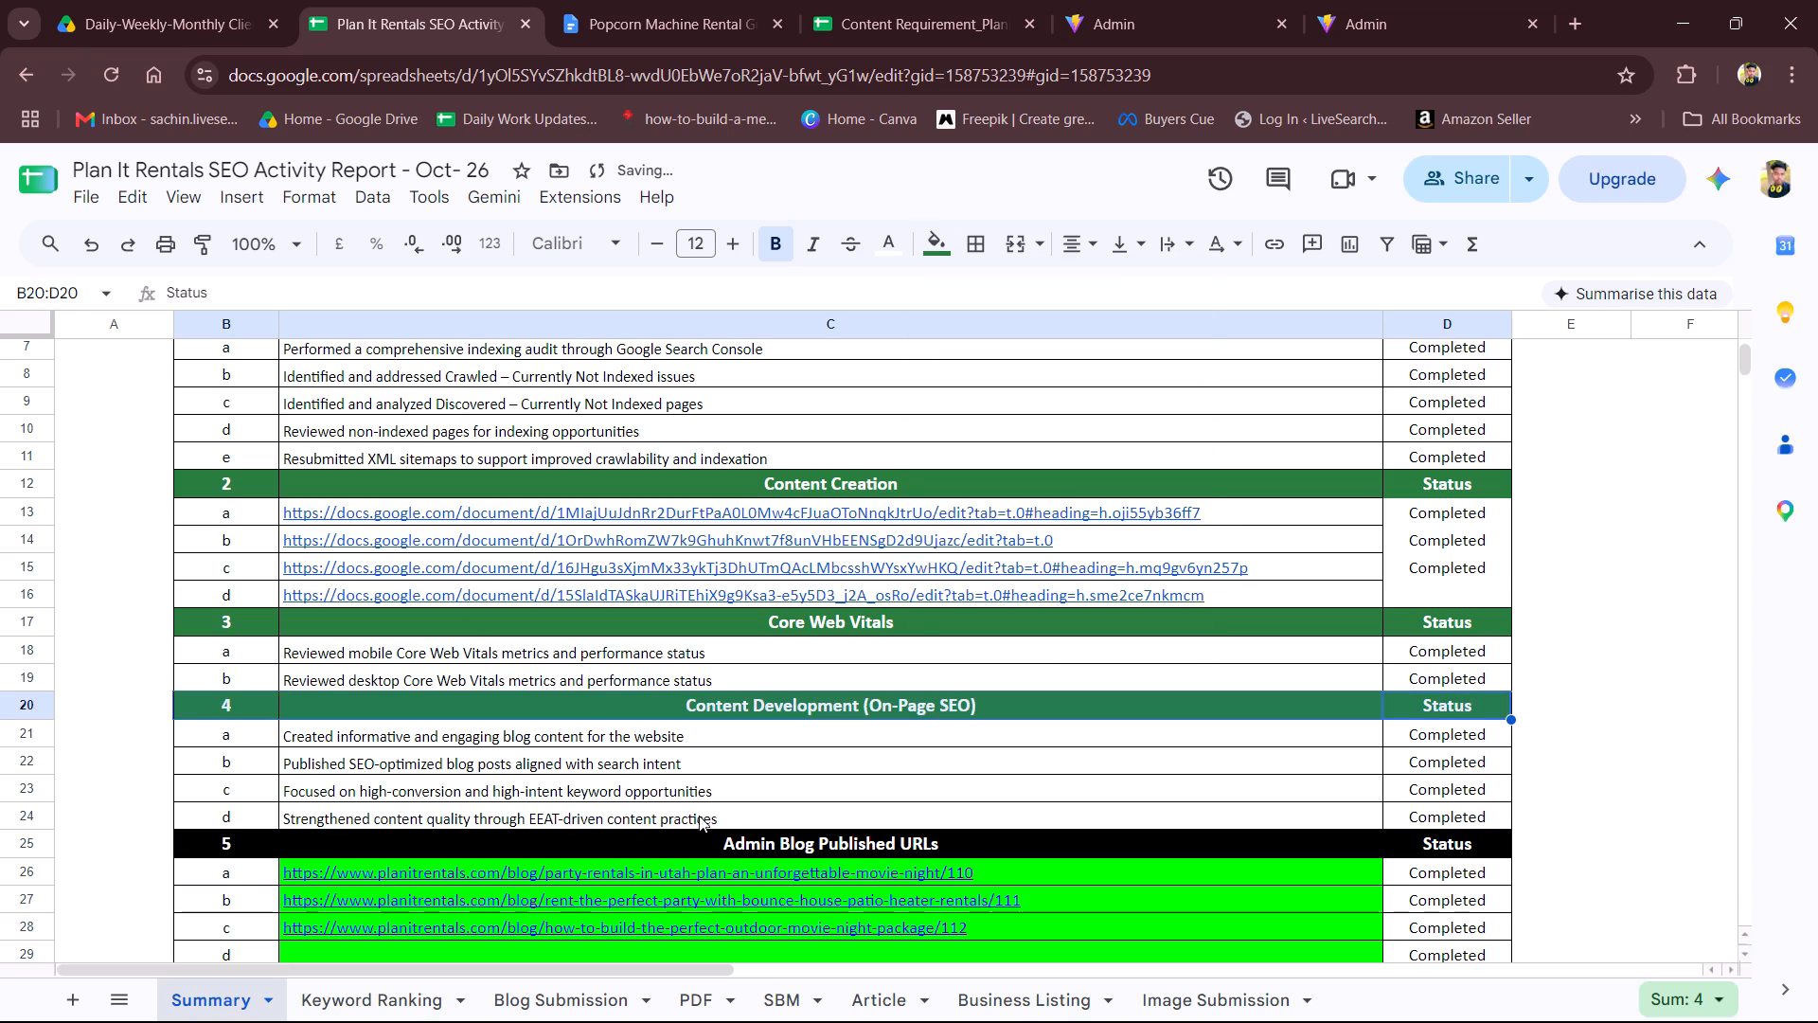
Remove the bright green fill from cells C26:C29 under Admin Blog Published URLs.
scroll(633, 837, "down", 3)
left_click(1089, 594)
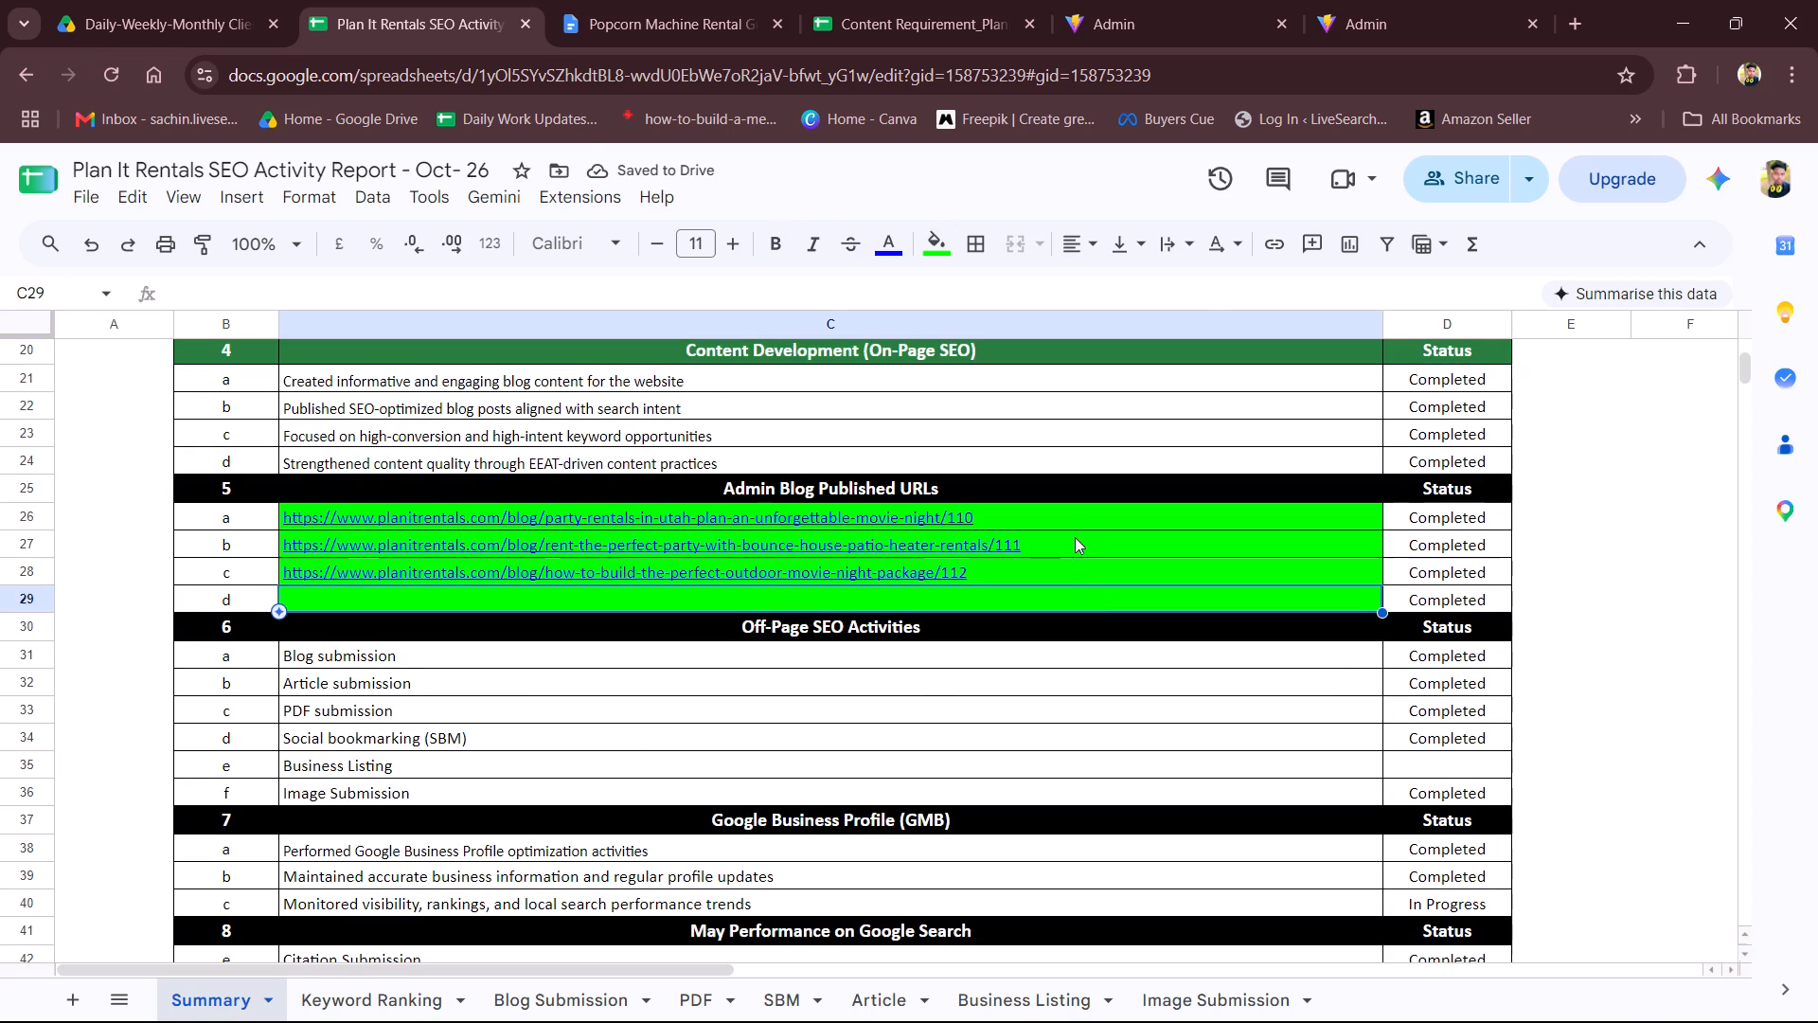
left_click(1075, 516, "shift")
left_click(949, 233)
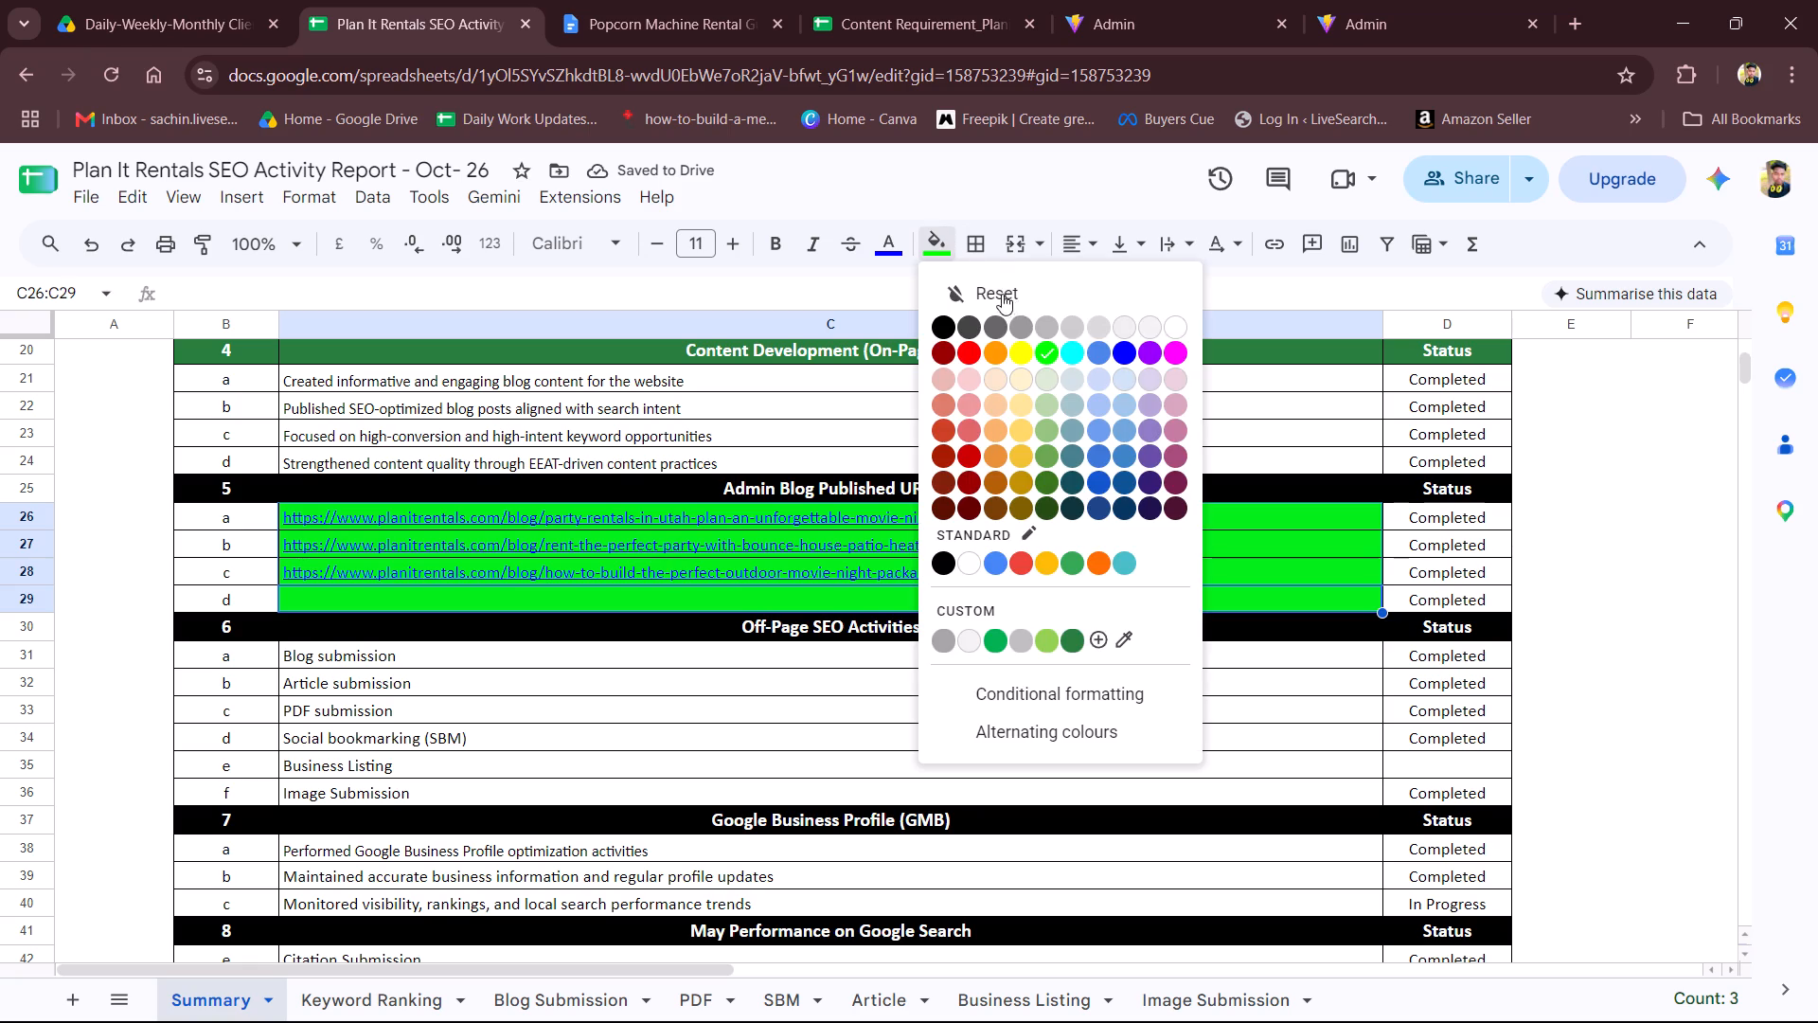
left_click(1002, 294)
Fill the Admin Blog Published URLs header row B25:D25 with the custom dark green.
left_click(226, 494)
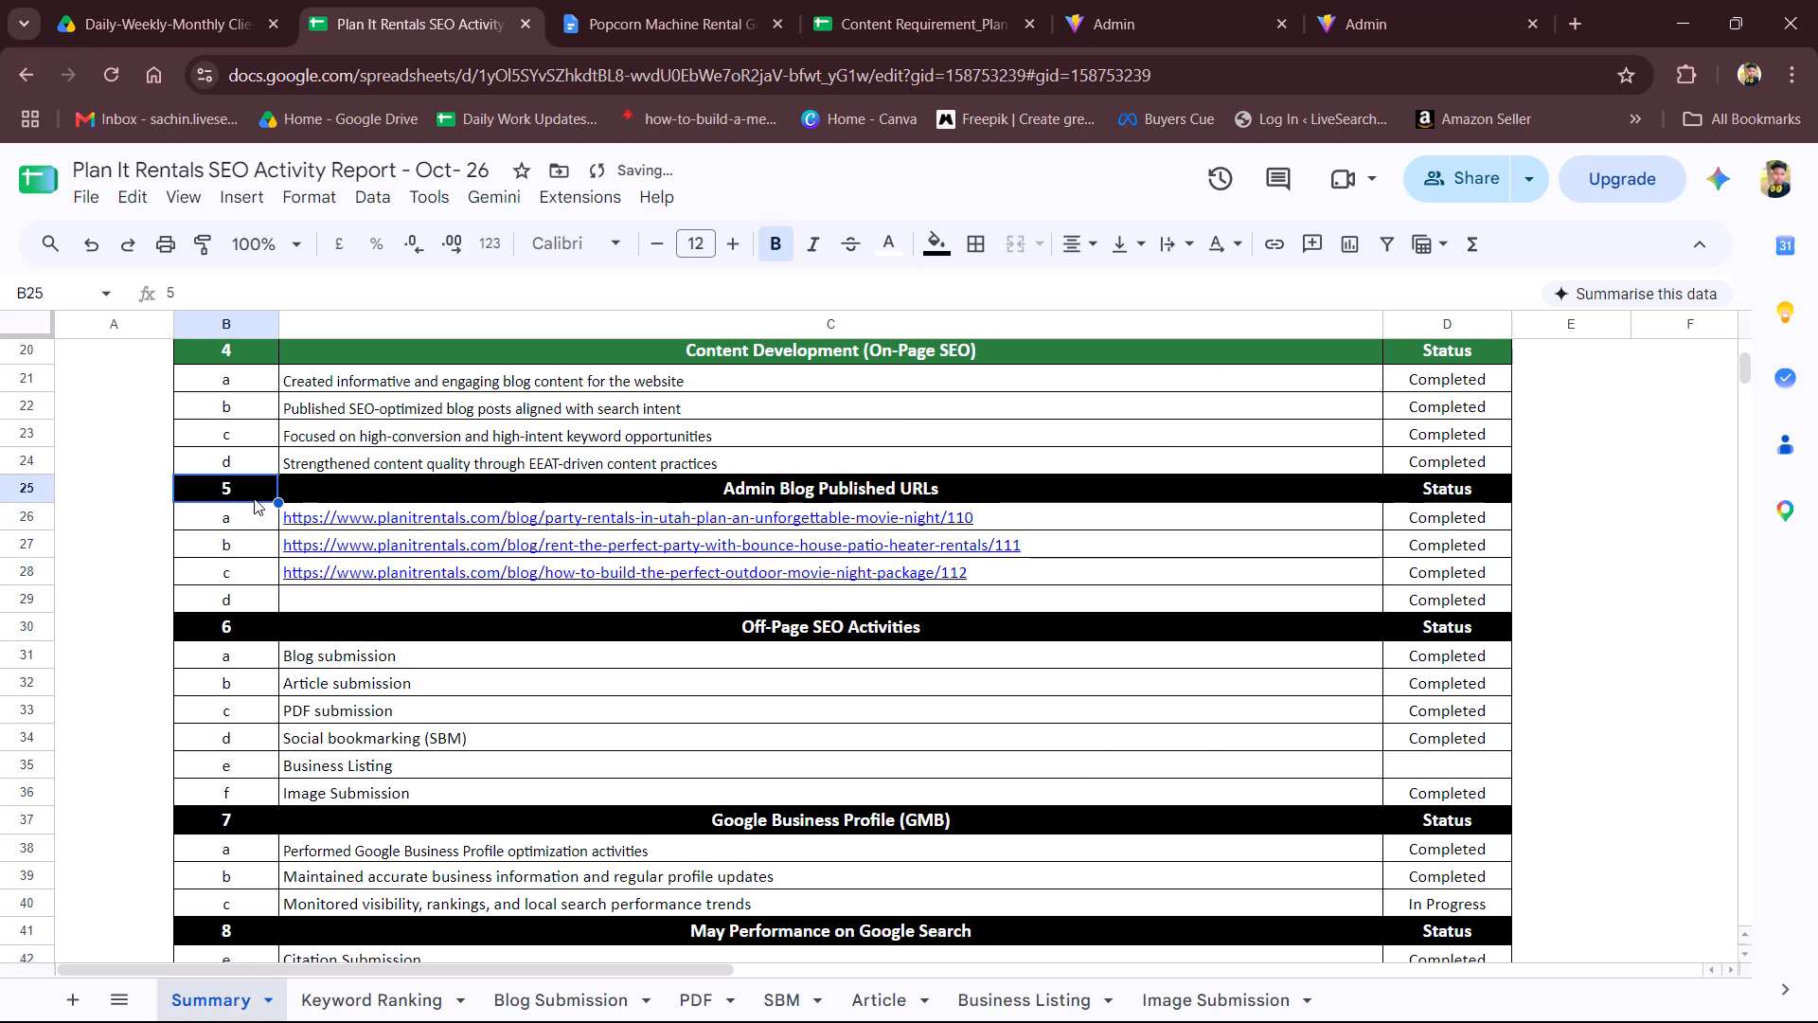
left_click(1441, 482, "shift")
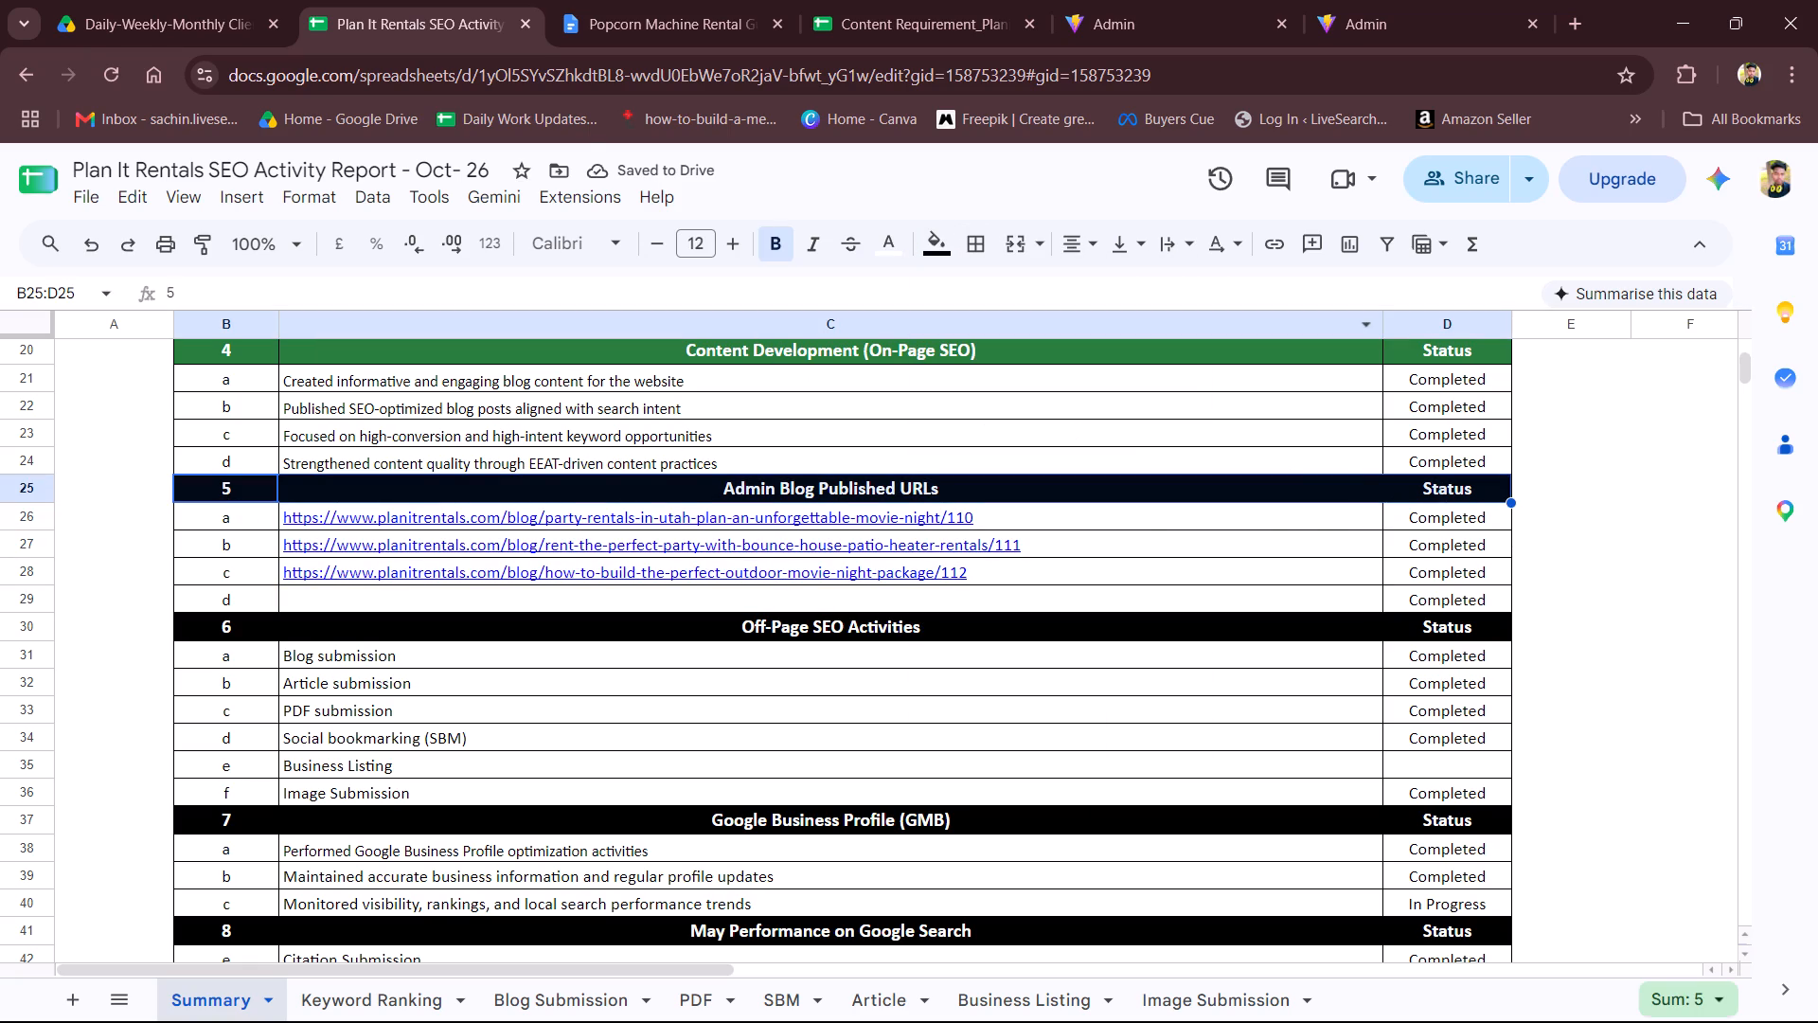
left_click(927, 252)
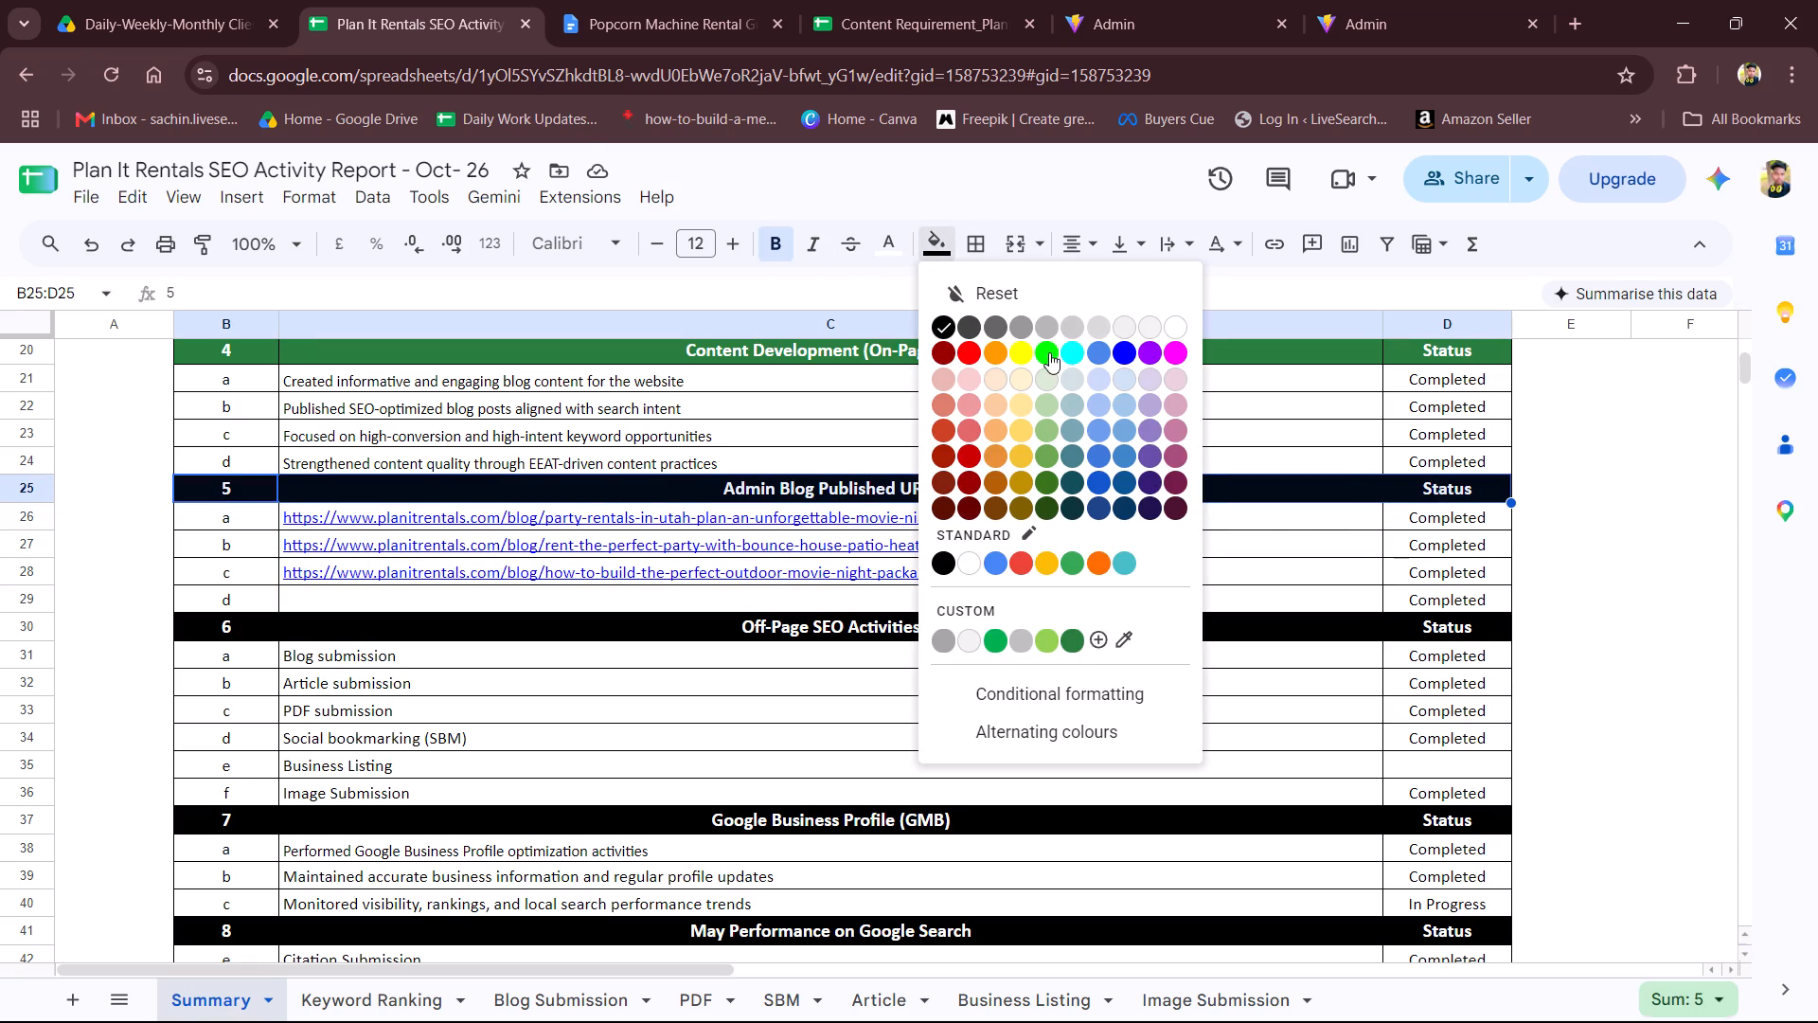
left_click(1067, 639)
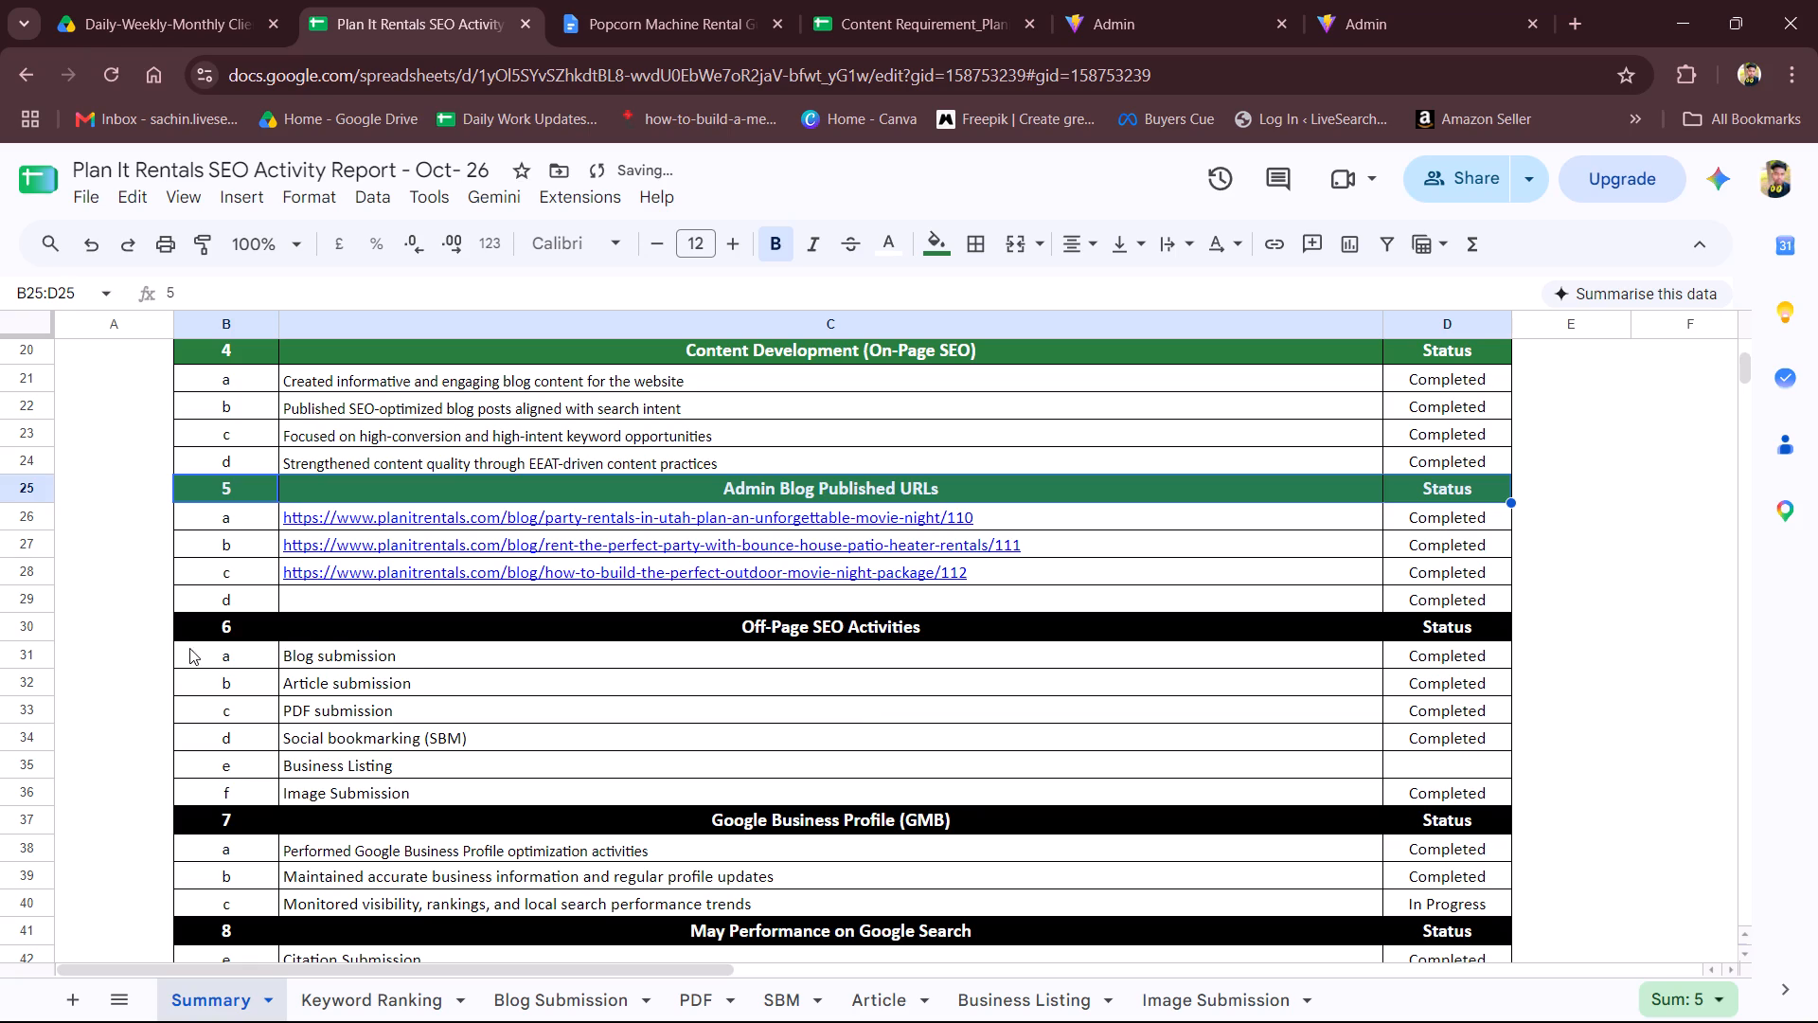
Fill the Off-Page SEO Activities, Google Business Profile (GMB) and May Performance header rows (B30:D30, B37:D37, B41:D41) with the custom dark green.
left_click(206, 626)
left_click(413, 627, "ctrl")
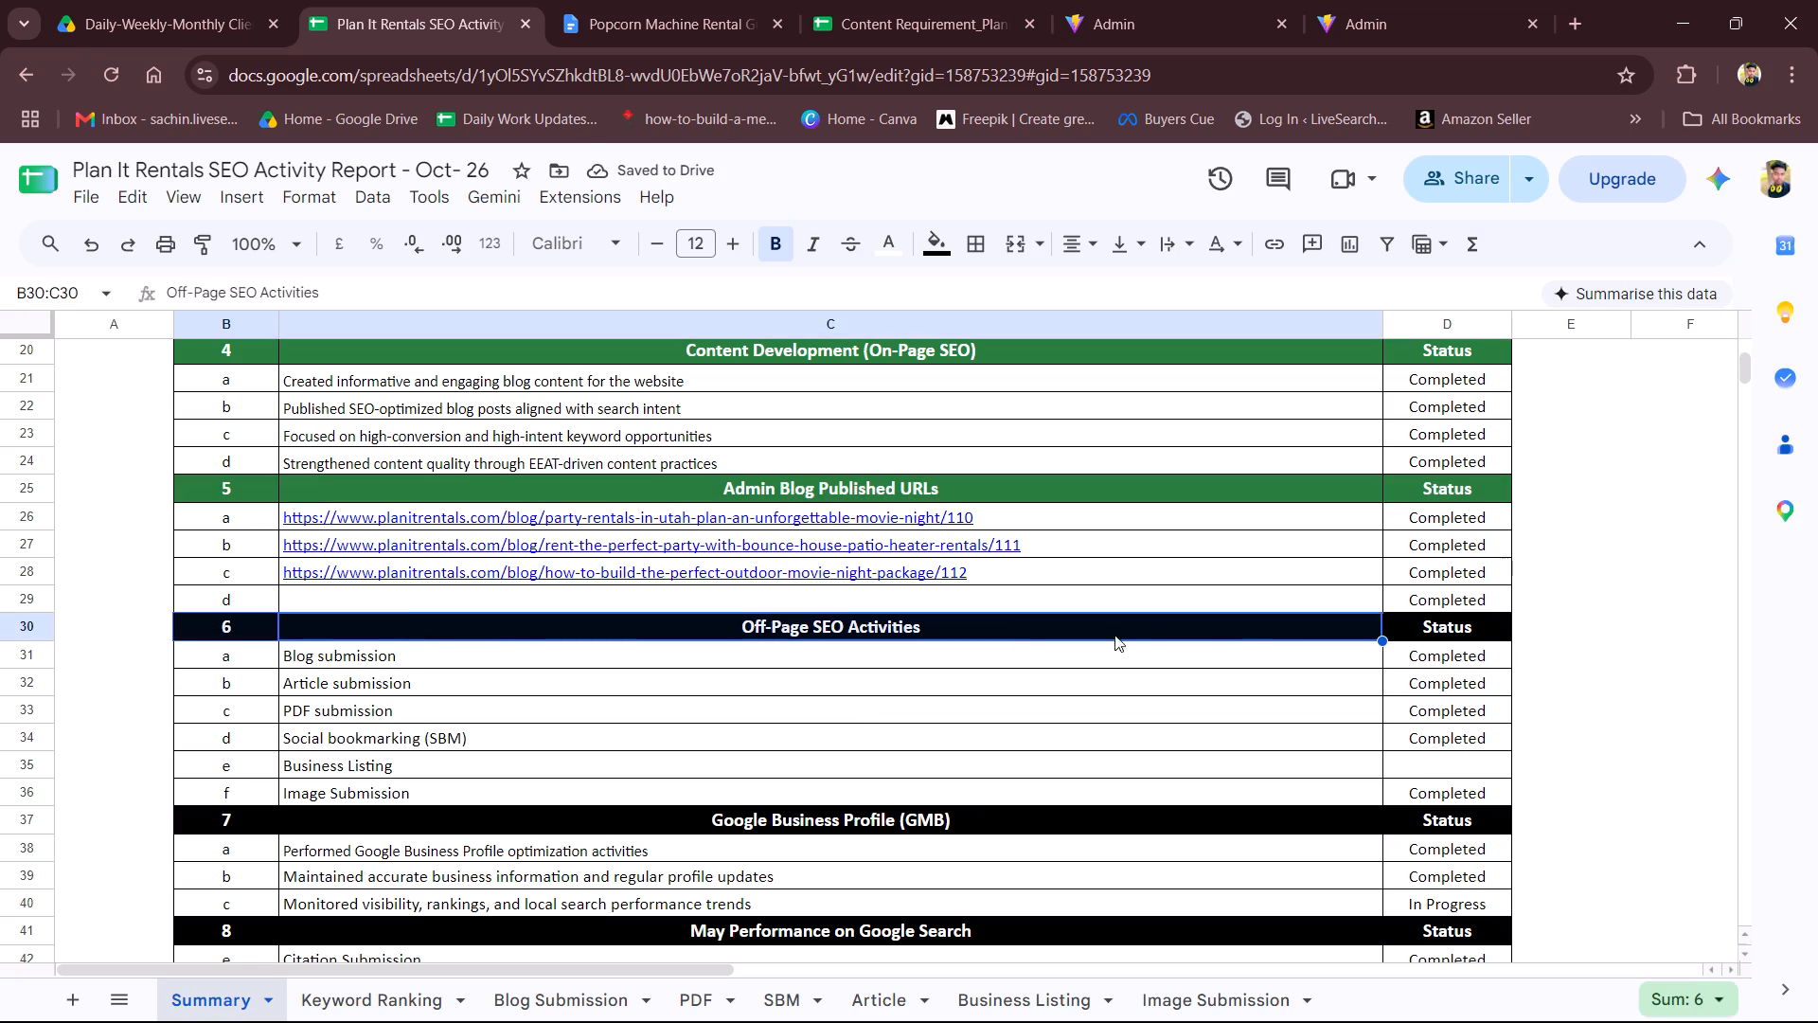
left_click(1399, 631, "ctrl")
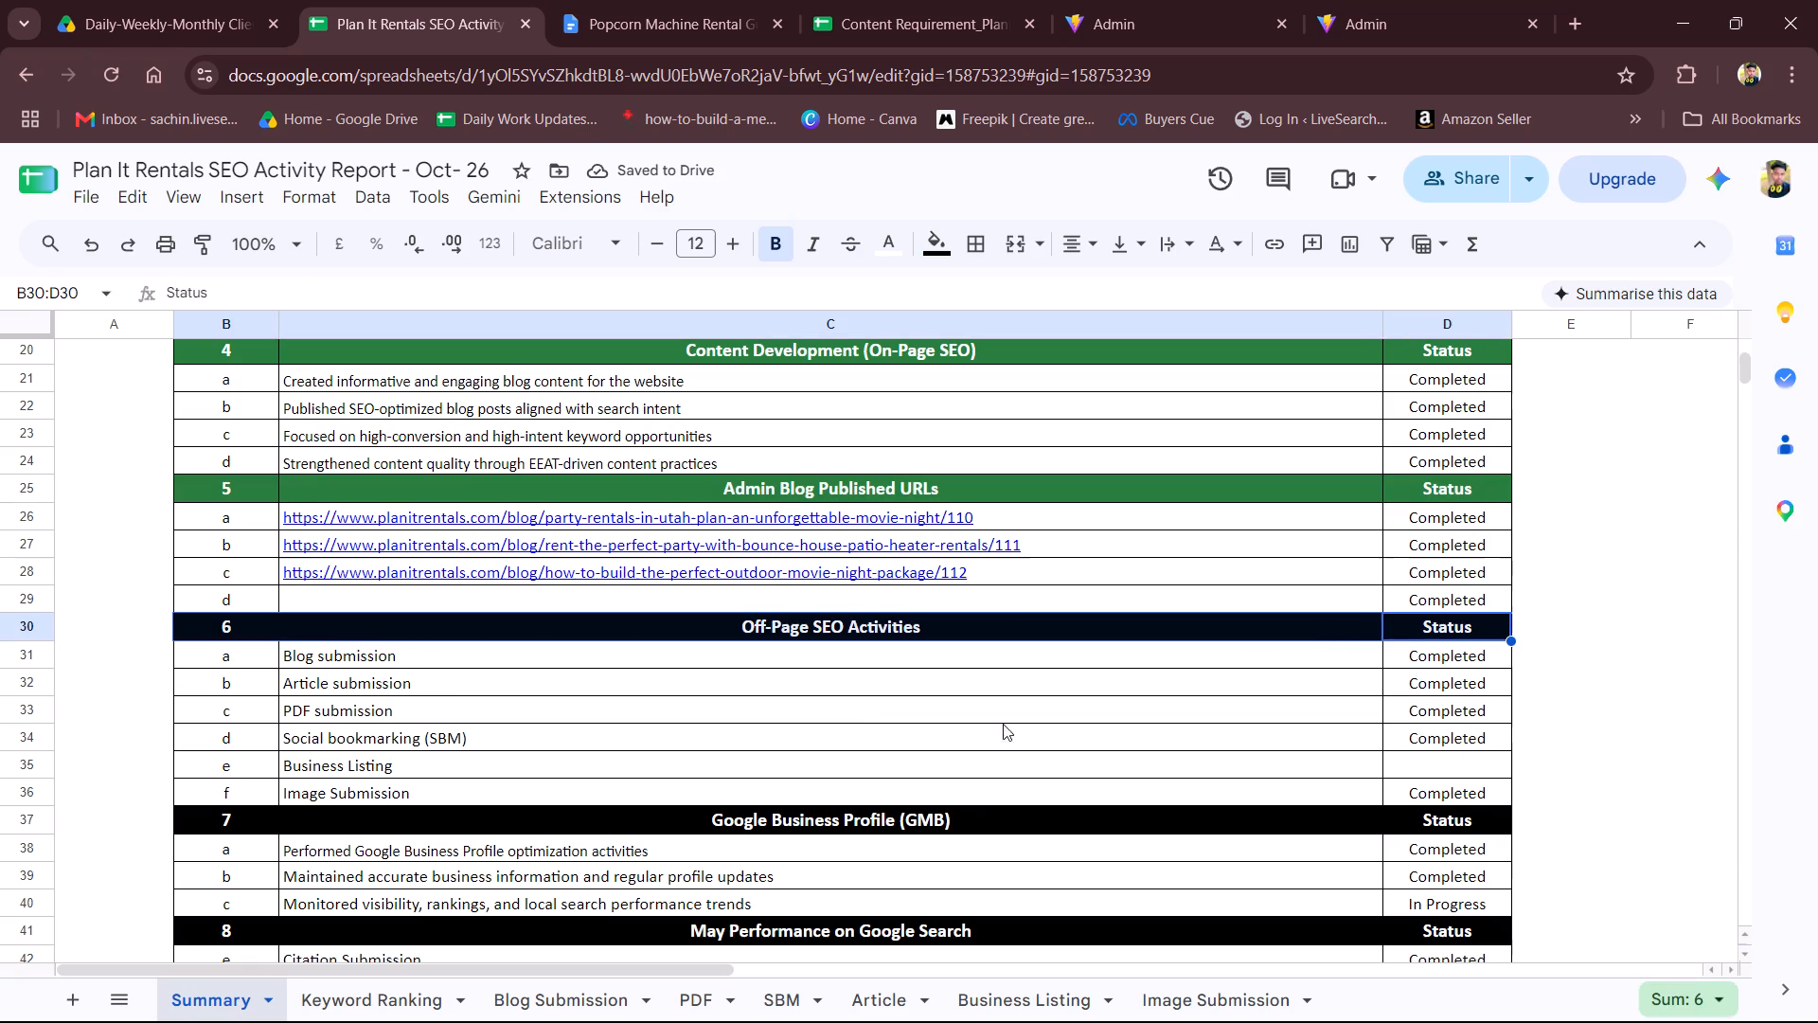
left_click(262, 821, "ctrl")
left_click(391, 819, "ctrl")
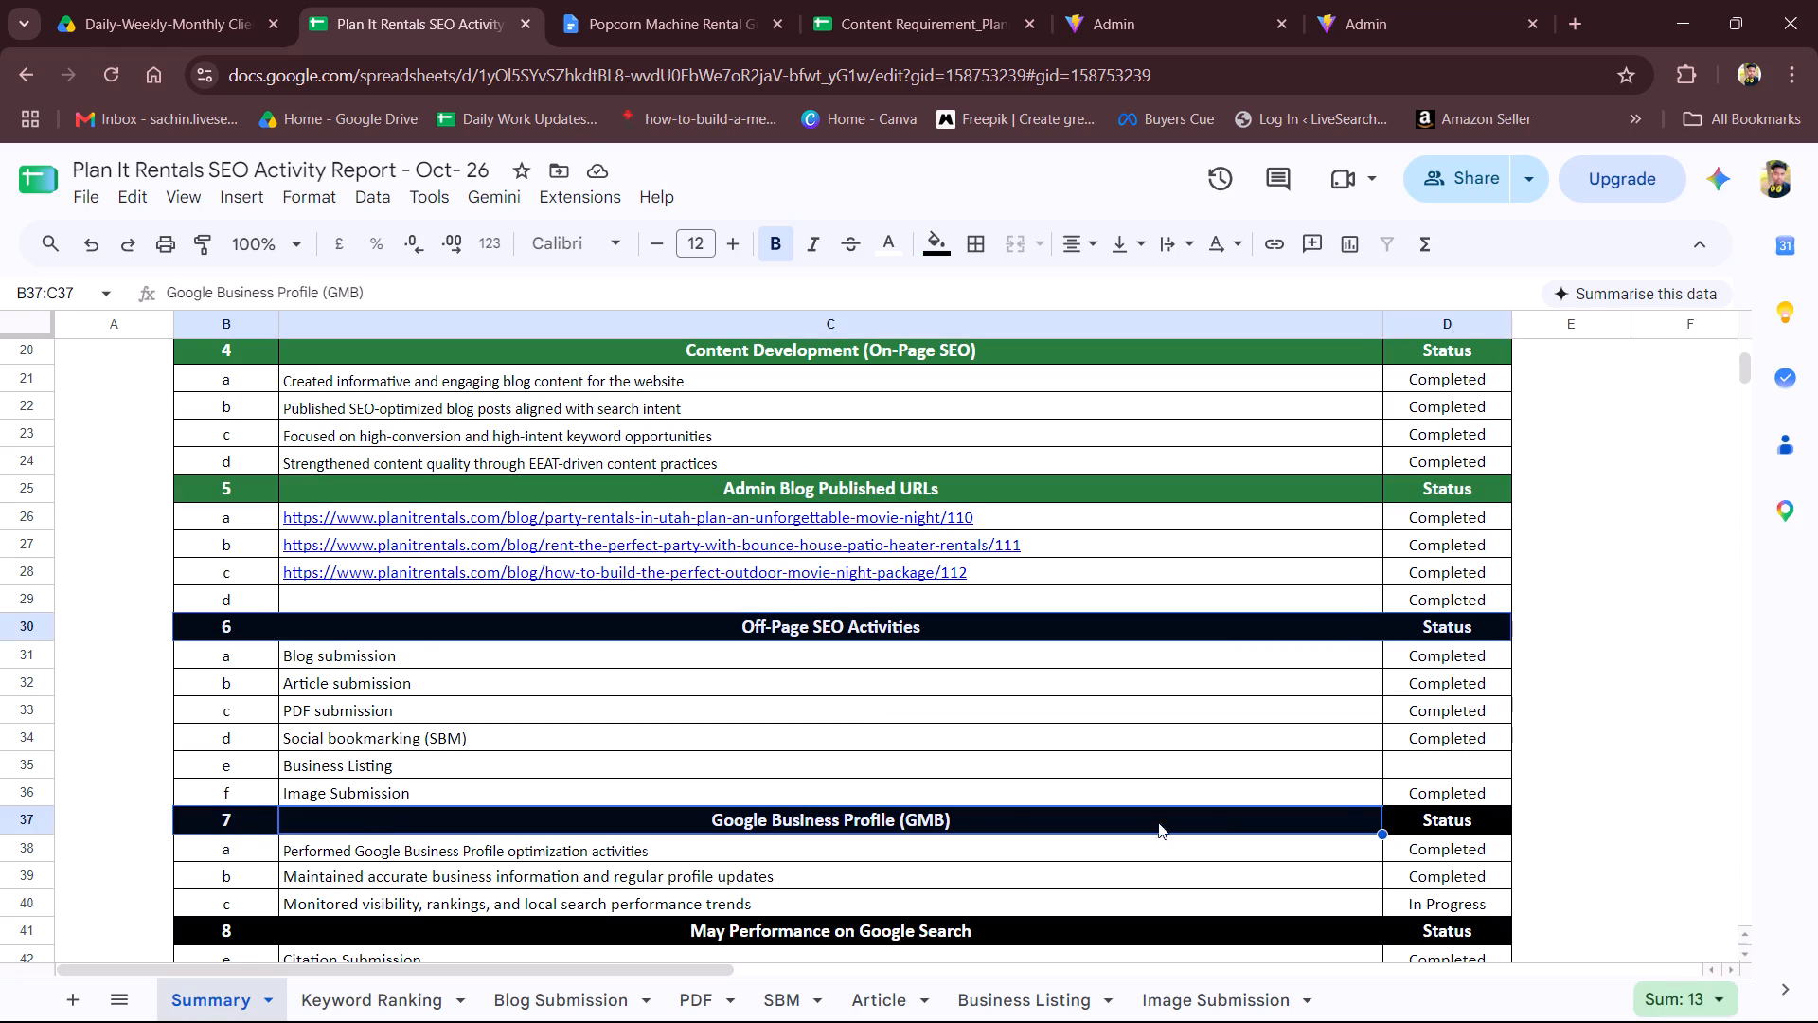
left_click(1415, 811, "ctrl")
left_click(248, 927, "ctrl")
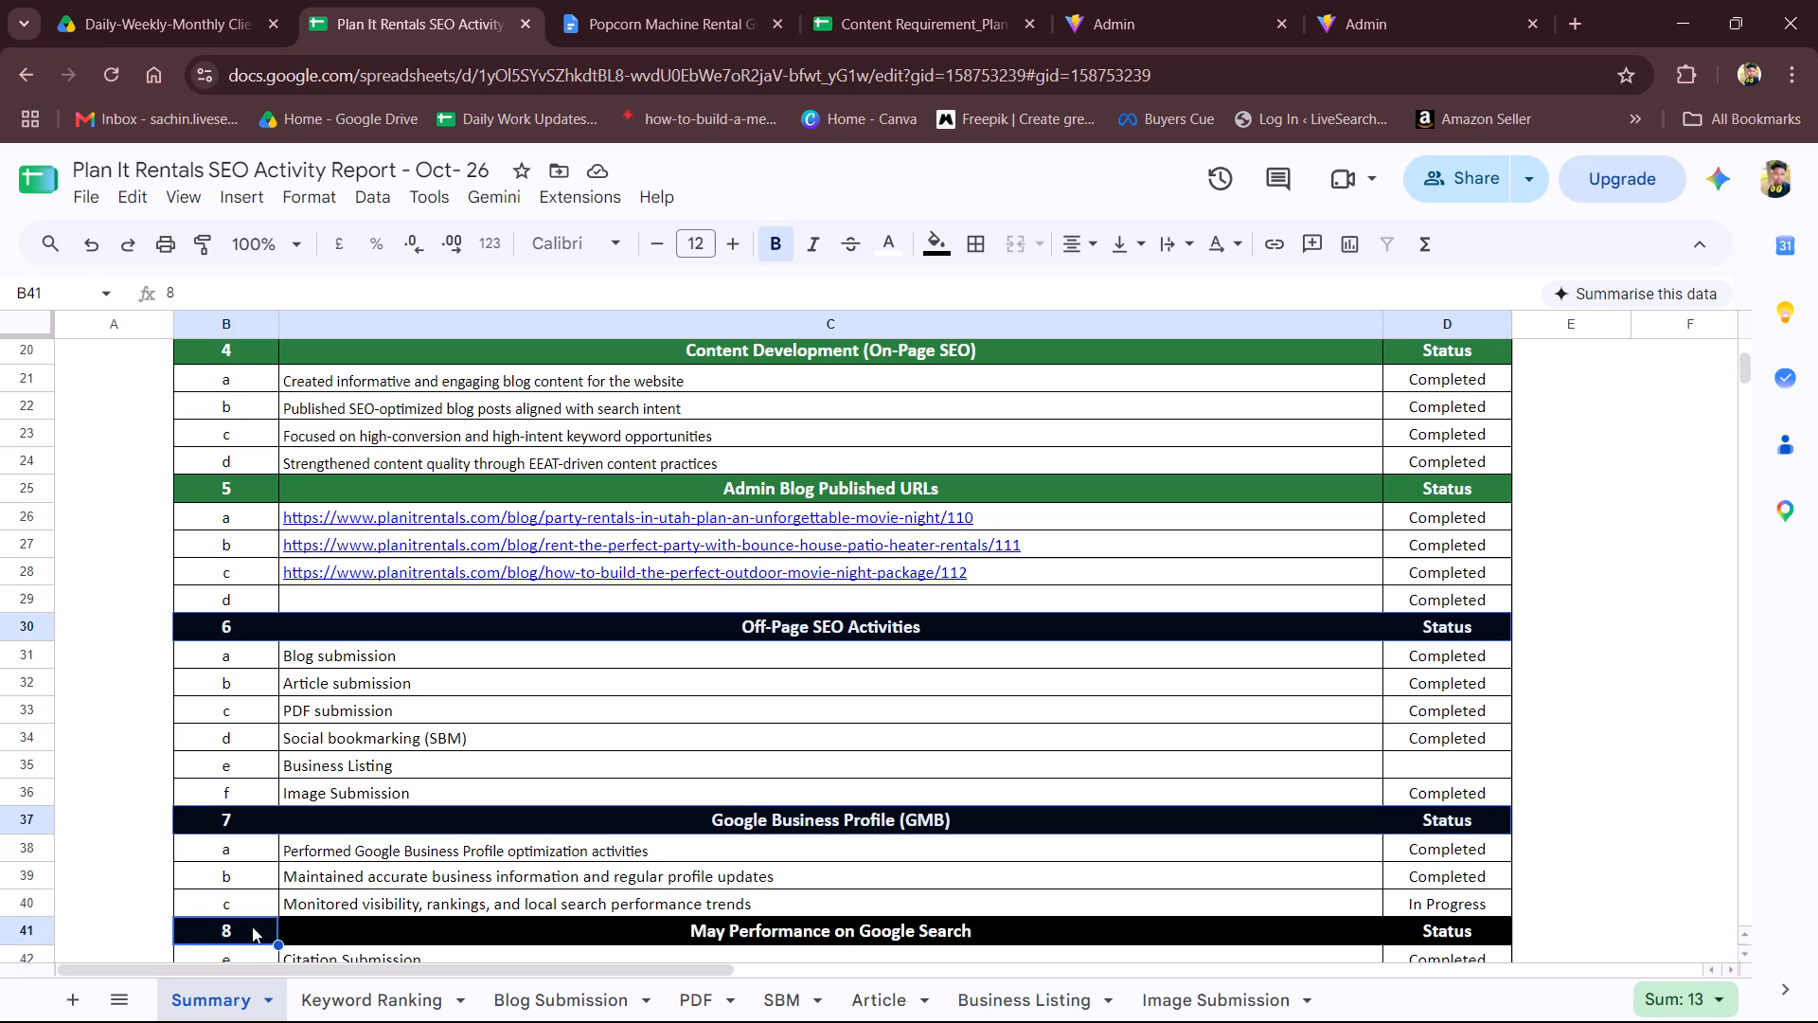
left_click(352, 923, "ctrl")
left_click(1387, 930, "ctrl")
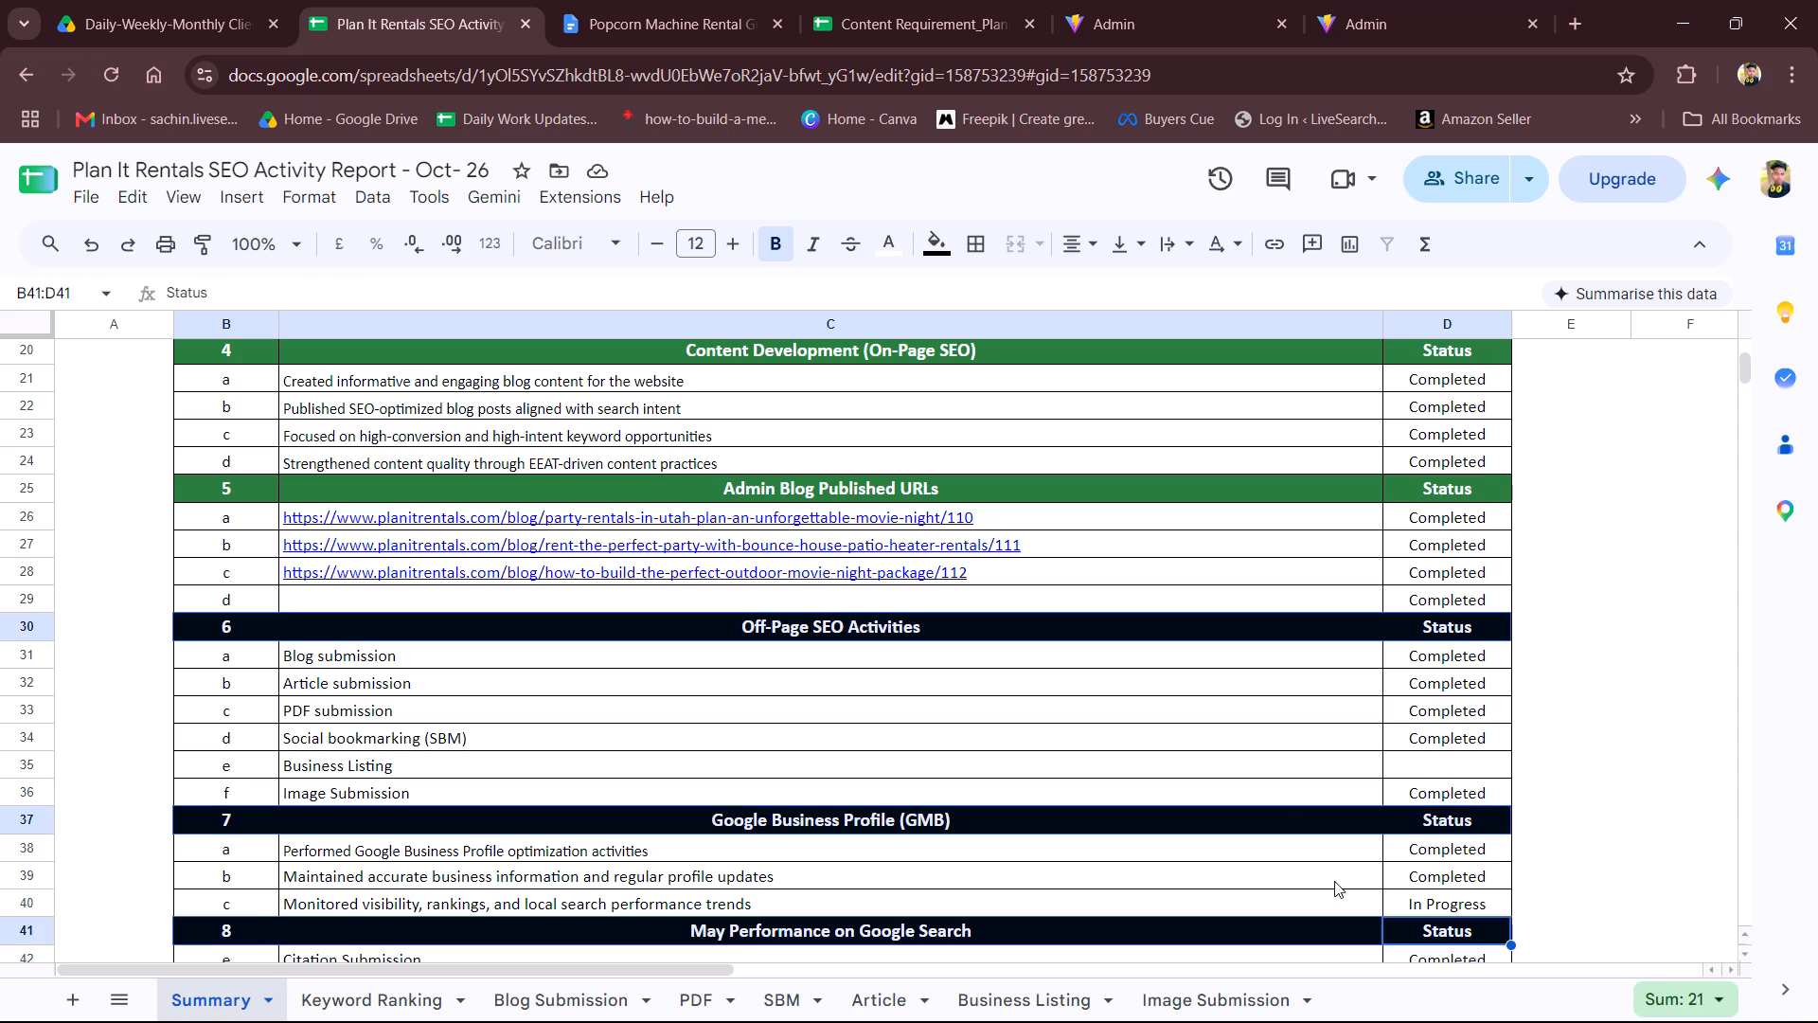
left_click(931, 248)
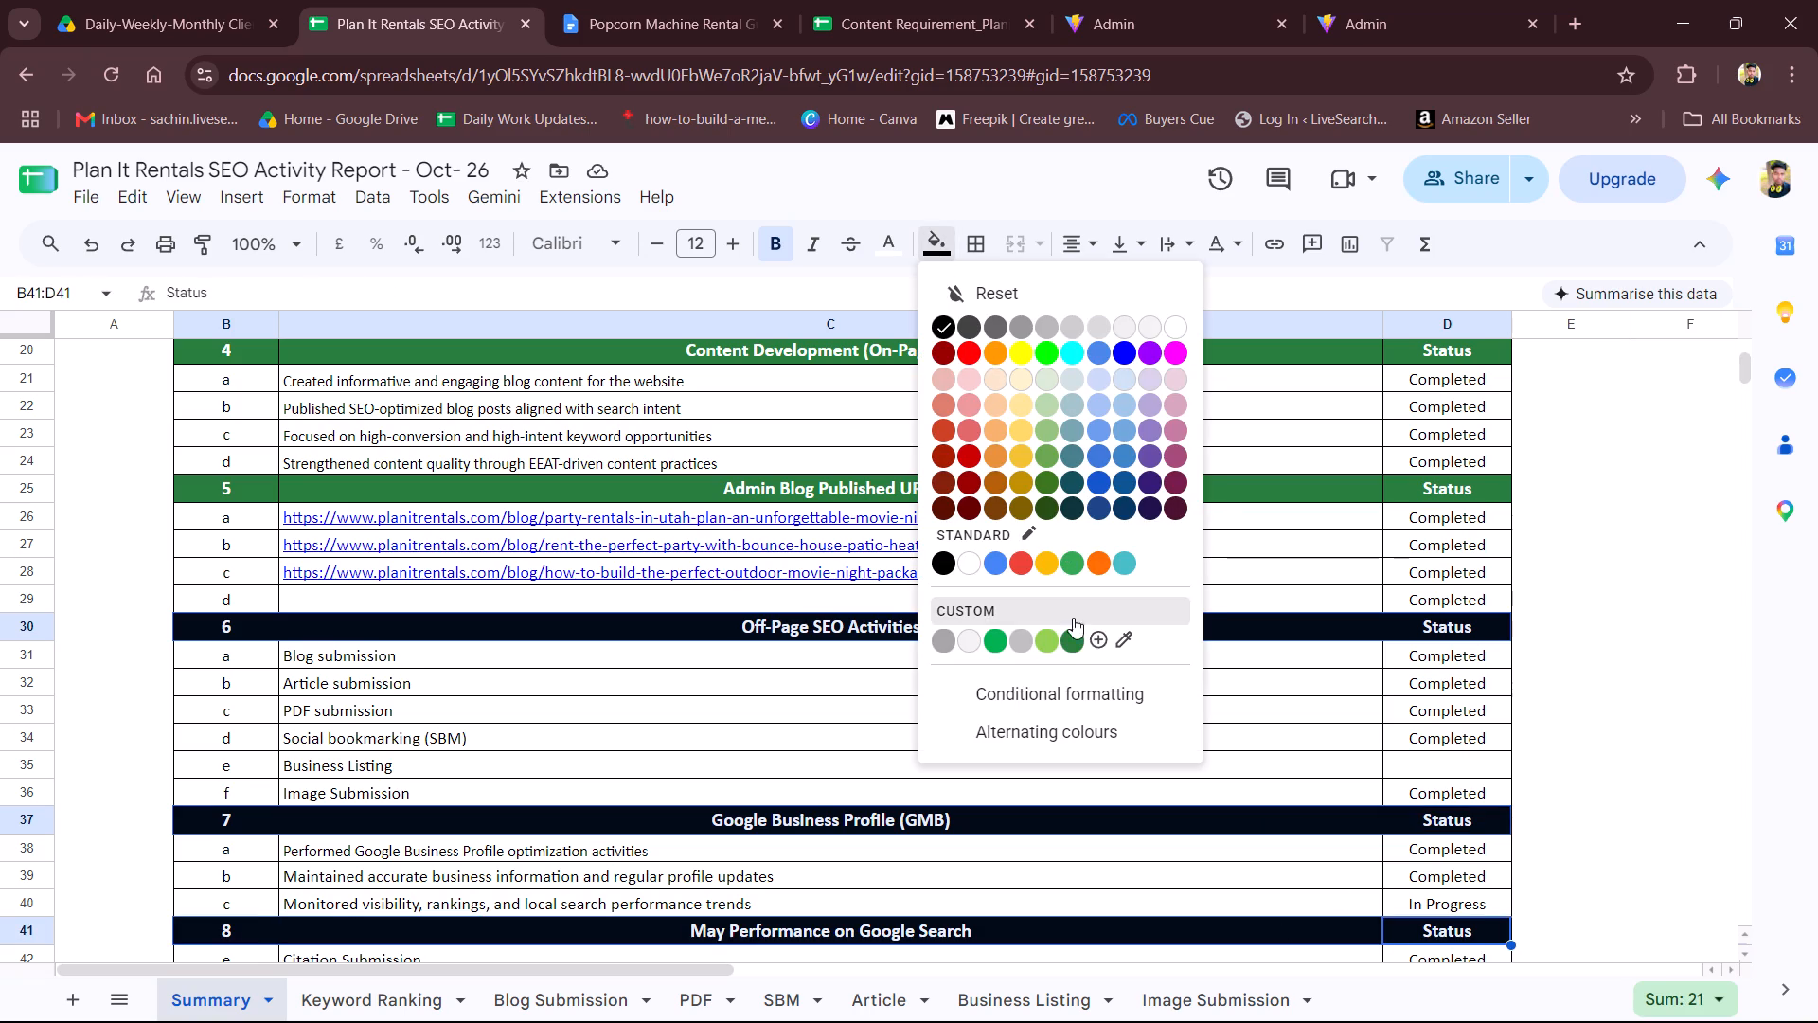
left_click(1072, 635)
scroll(970, 715, "down", 4)
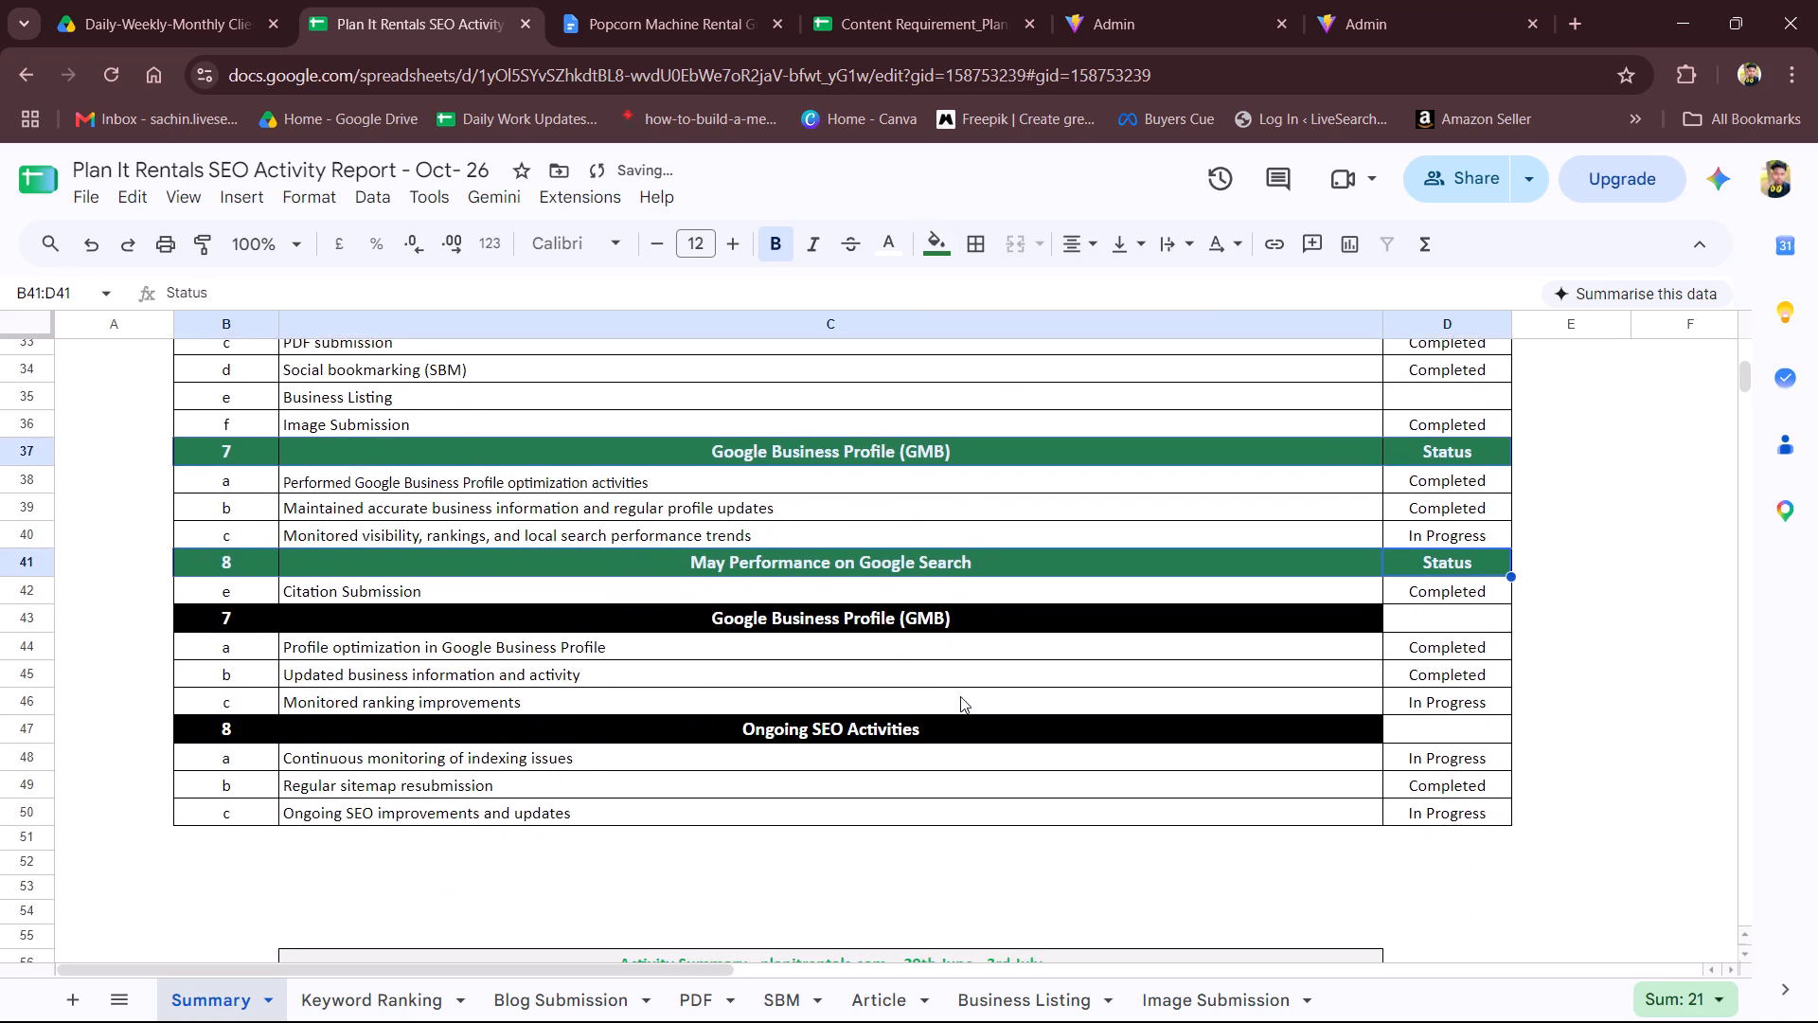
Fill the lower Google Business Profile (GMB) and Ongoing SEO Activities header rows (B43:D43 and B47:D47) with the custom dark green.
scroll(933, 688, "down", 1)
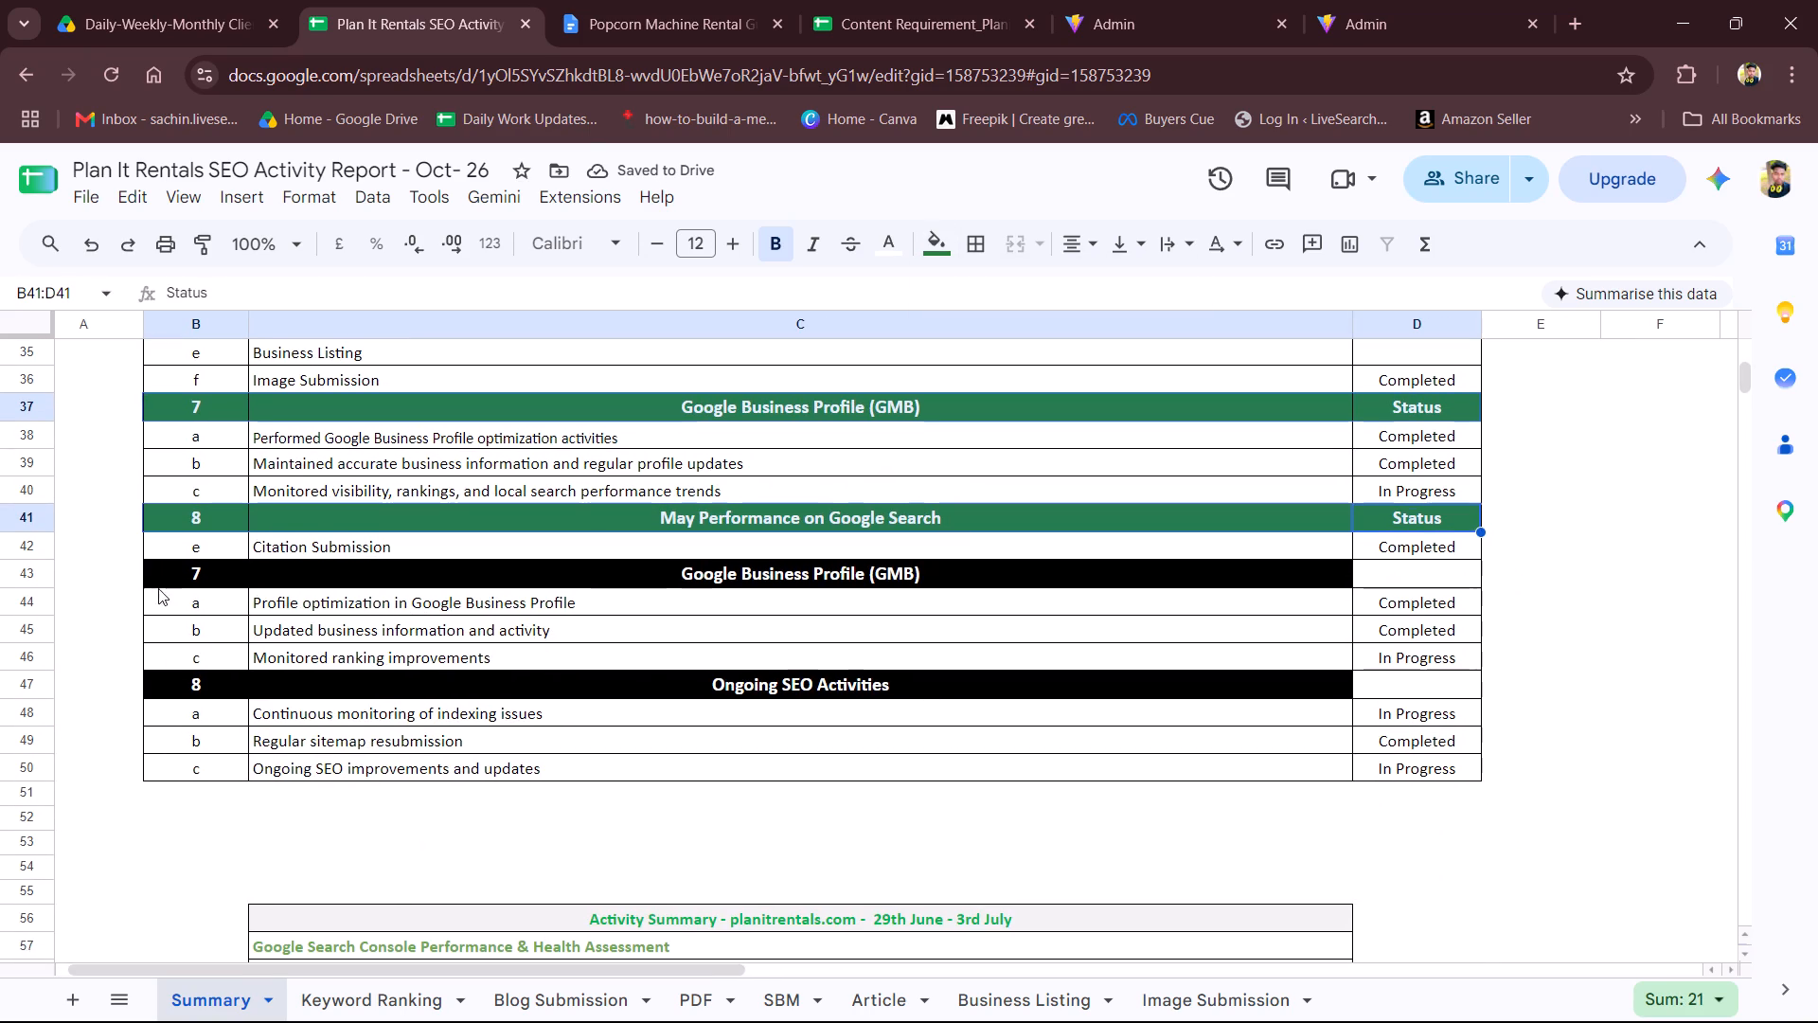
left_click(174, 572, "ctrl")
left_click(1247, 576, "ctrl")
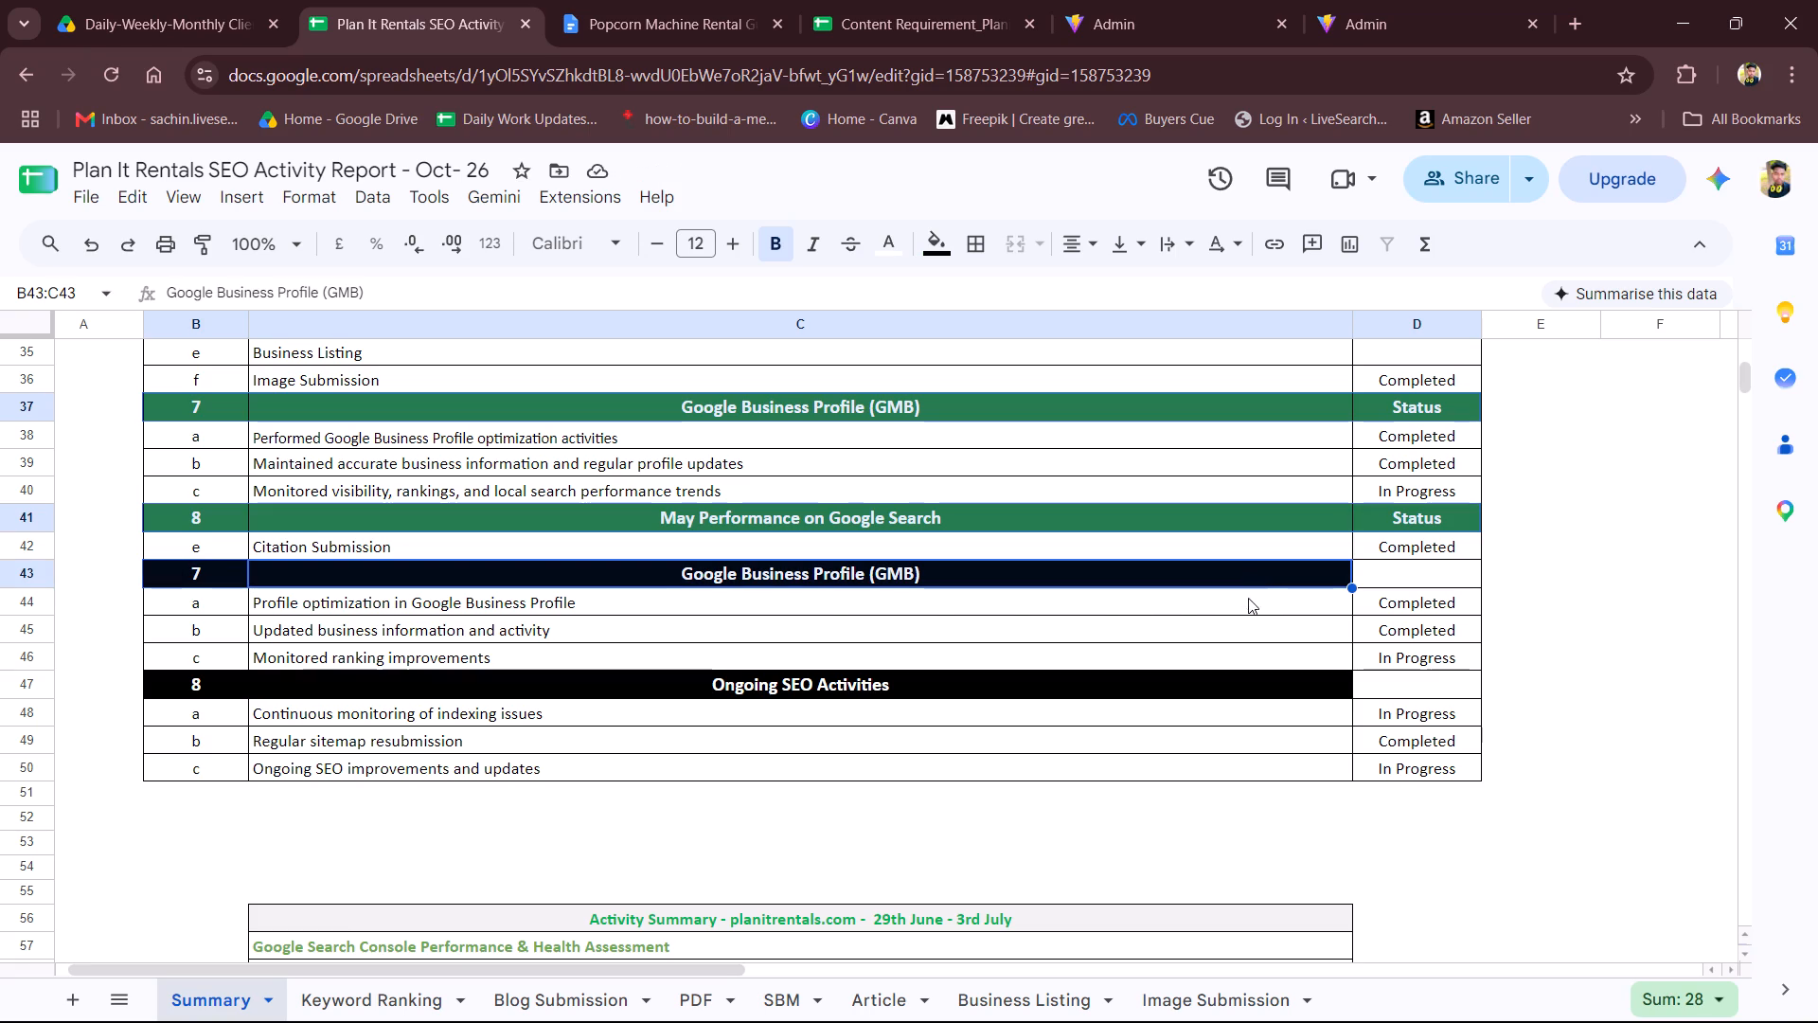
left_click(1218, 679, "ctrl")
left_click(1399, 574, "ctrl")
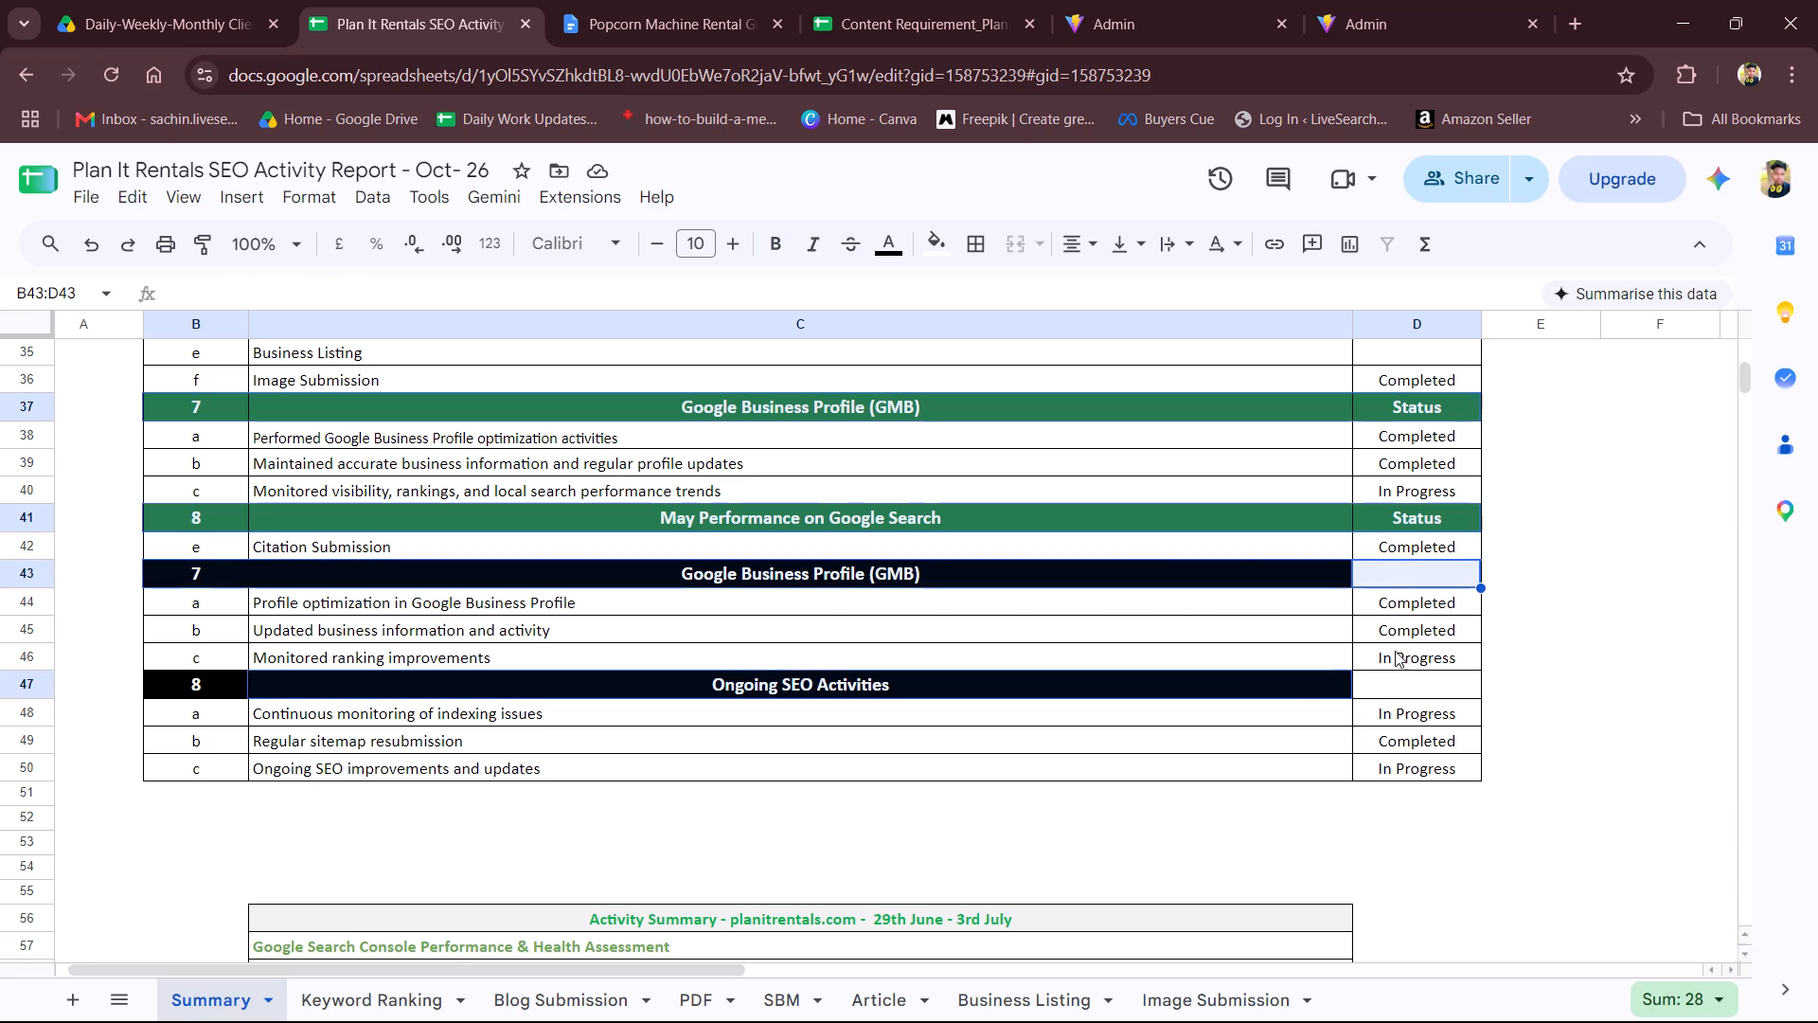
left_click(1387, 683, "ctrl")
left_click(197, 688, "ctrl")
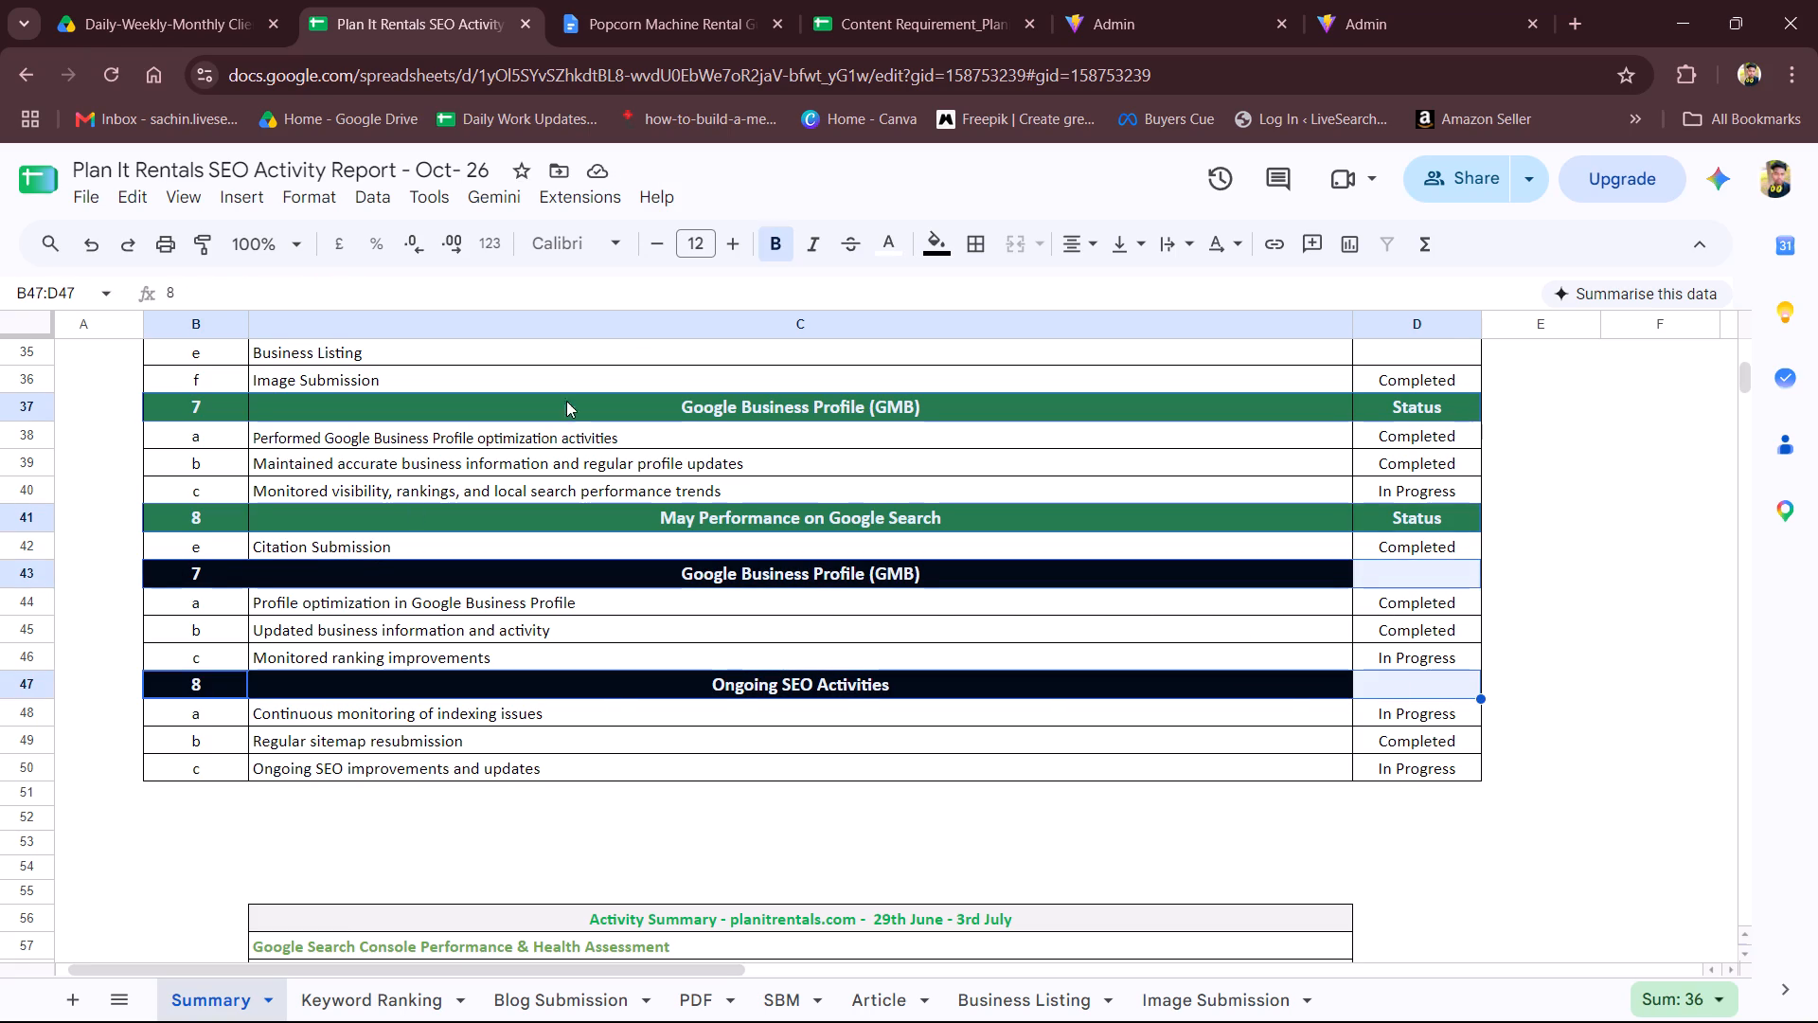
left_click(944, 244)
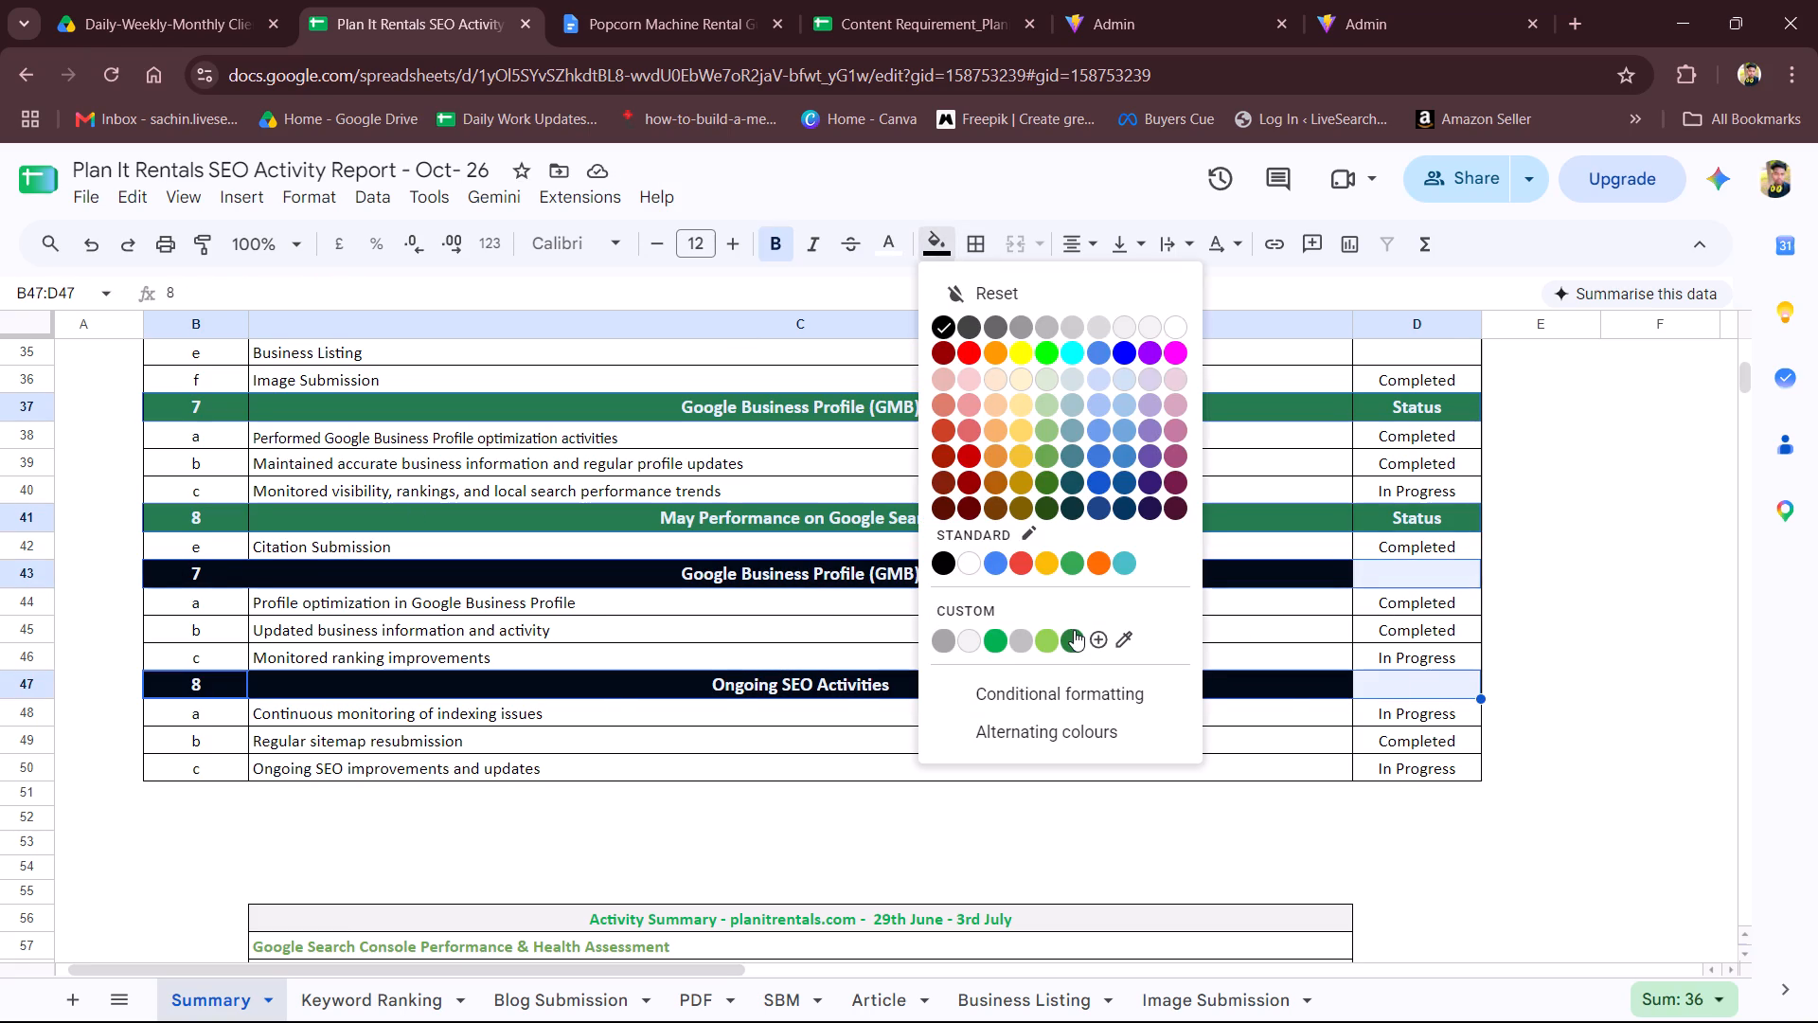
left_click(1074, 630)
Copy the Status header from D41 into D43 and D47 of the lower GMB and Ongoing SEO Activities rows.
left_click(1374, 516)
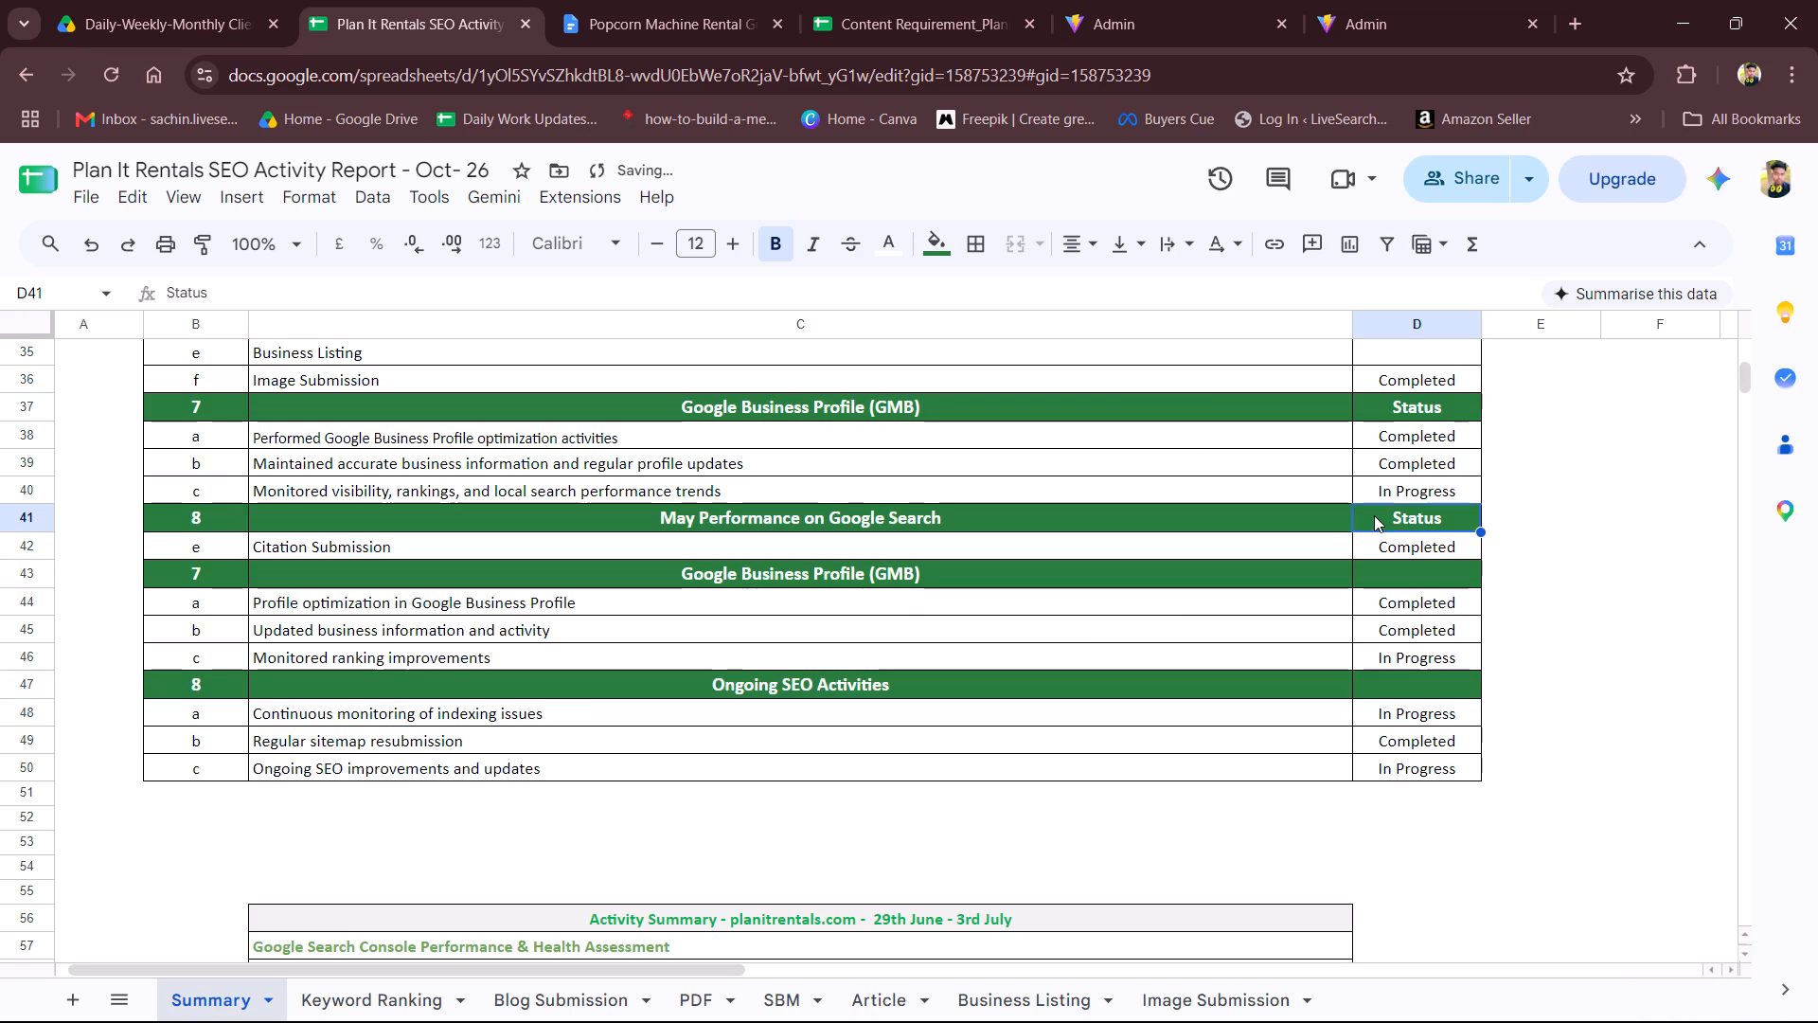
key("ctrl+c")
left_click(1396, 583)
key("ctrl+v")
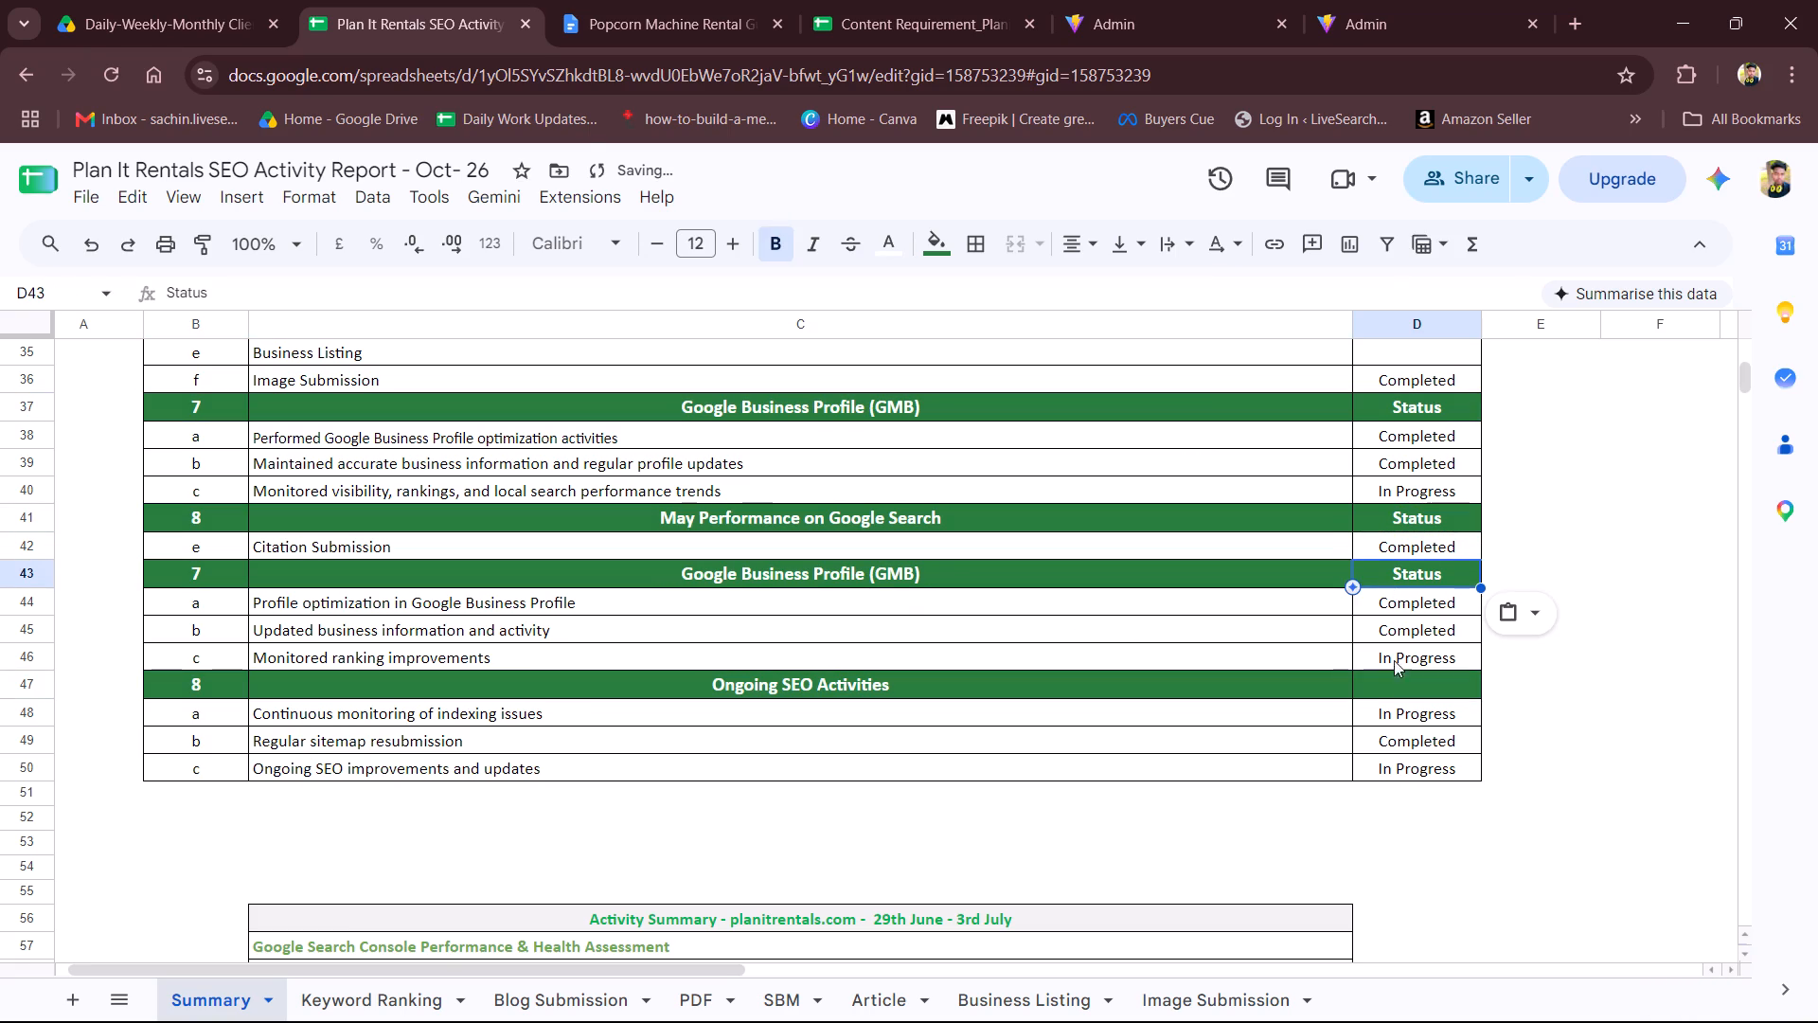
left_click(1394, 686)
key("ctrl+v")
left_click(759, 812)
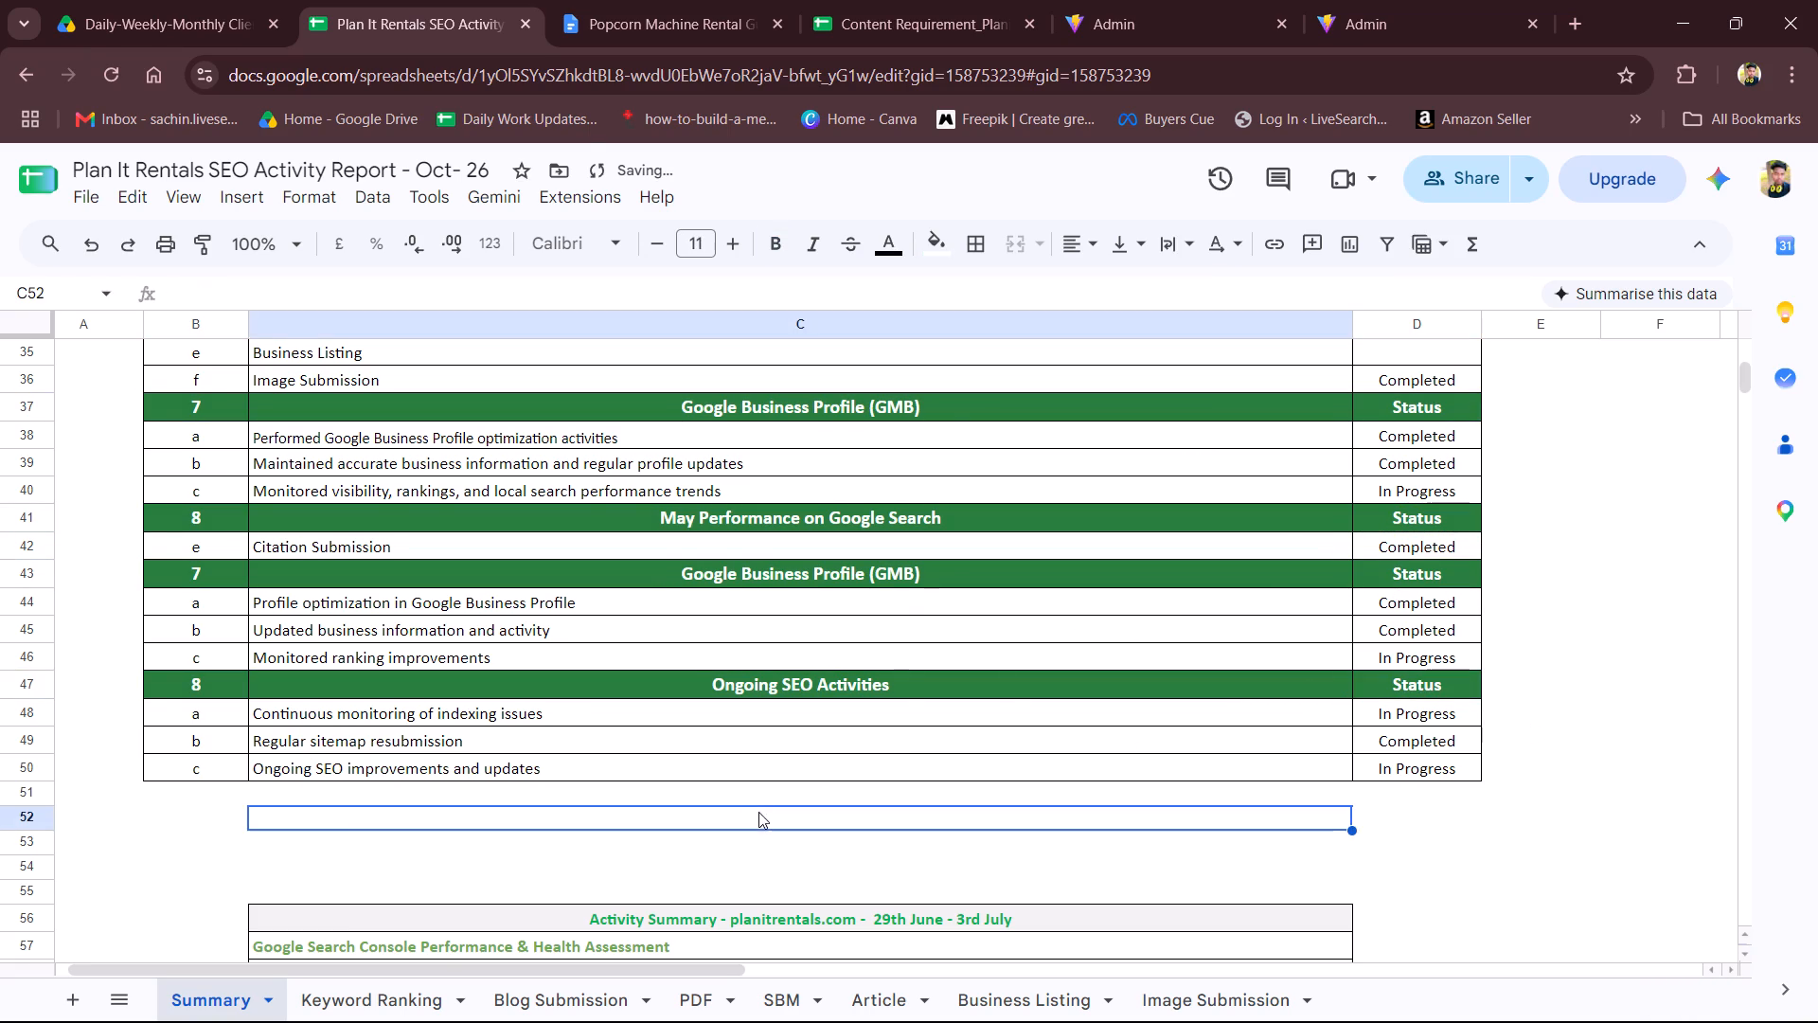
Copy the web address of the Plan It Rentals SEO Activity Report - Oct- 26 spreadsheet.
scroll(800, 747, "down", 7)
scroll(811, 741, "up", 1)
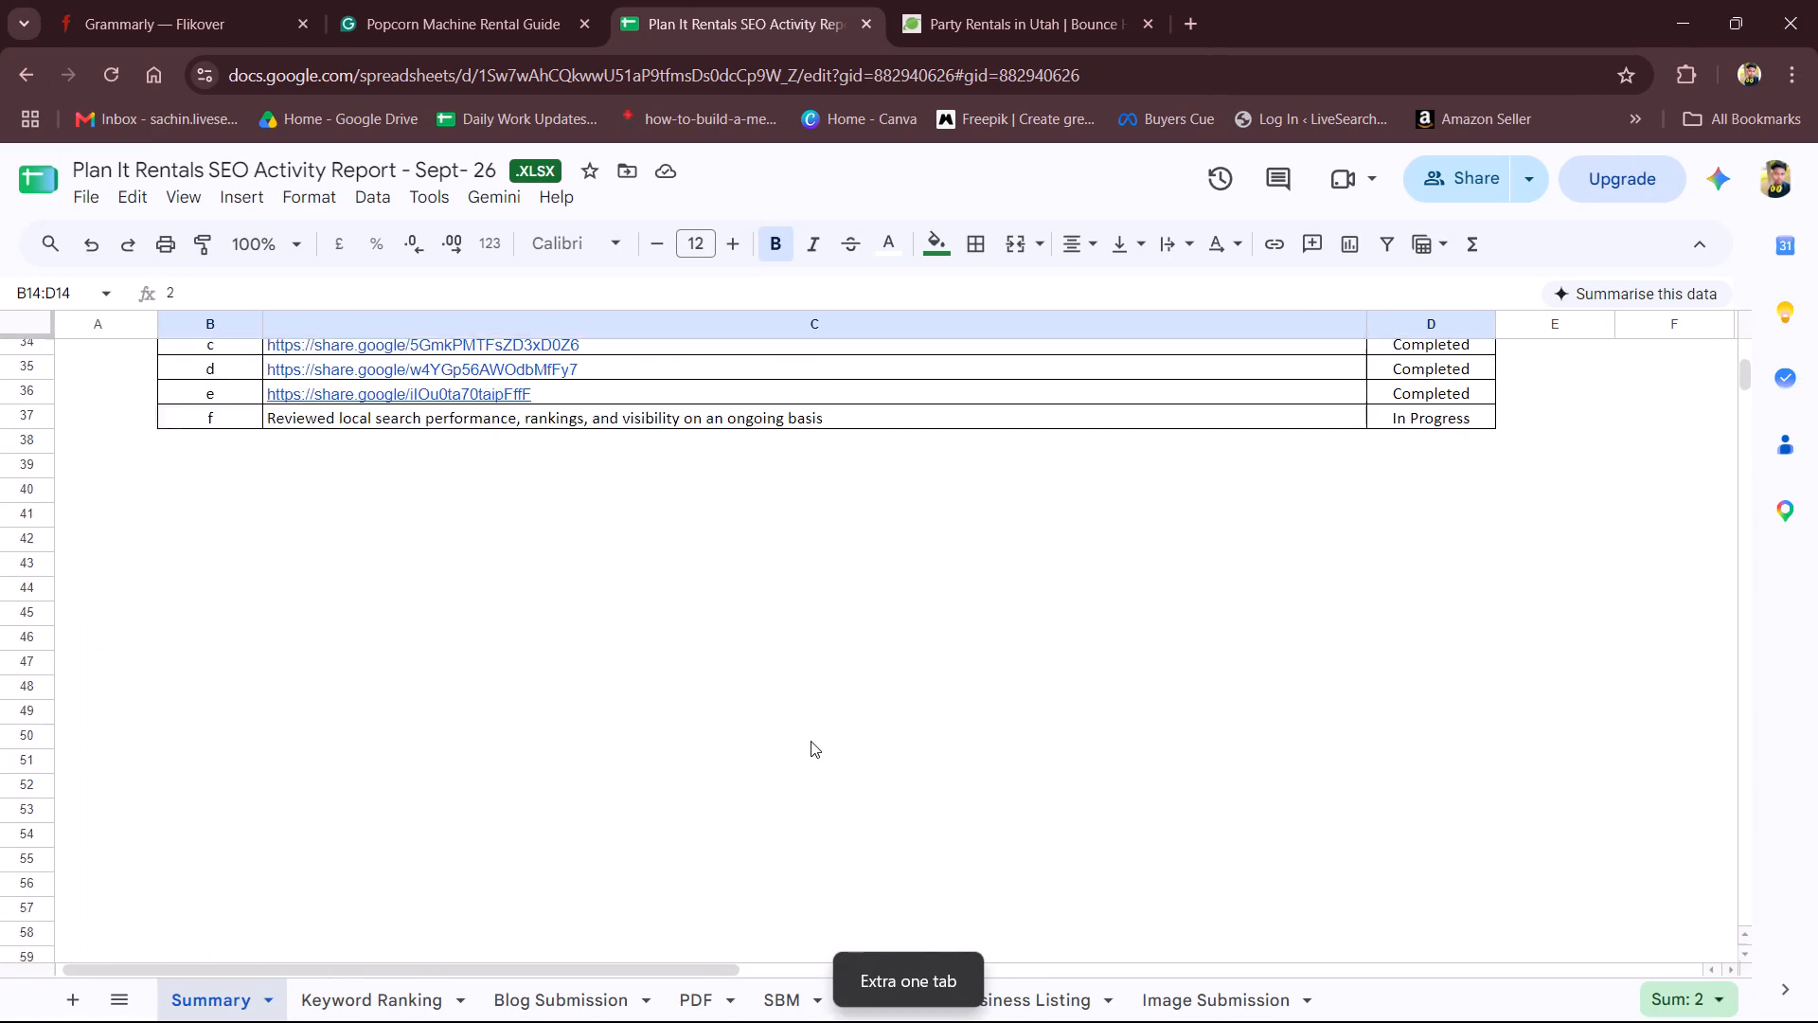
scroll(811, 741, "up", 1)
scroll(692, 738, "up", 5)
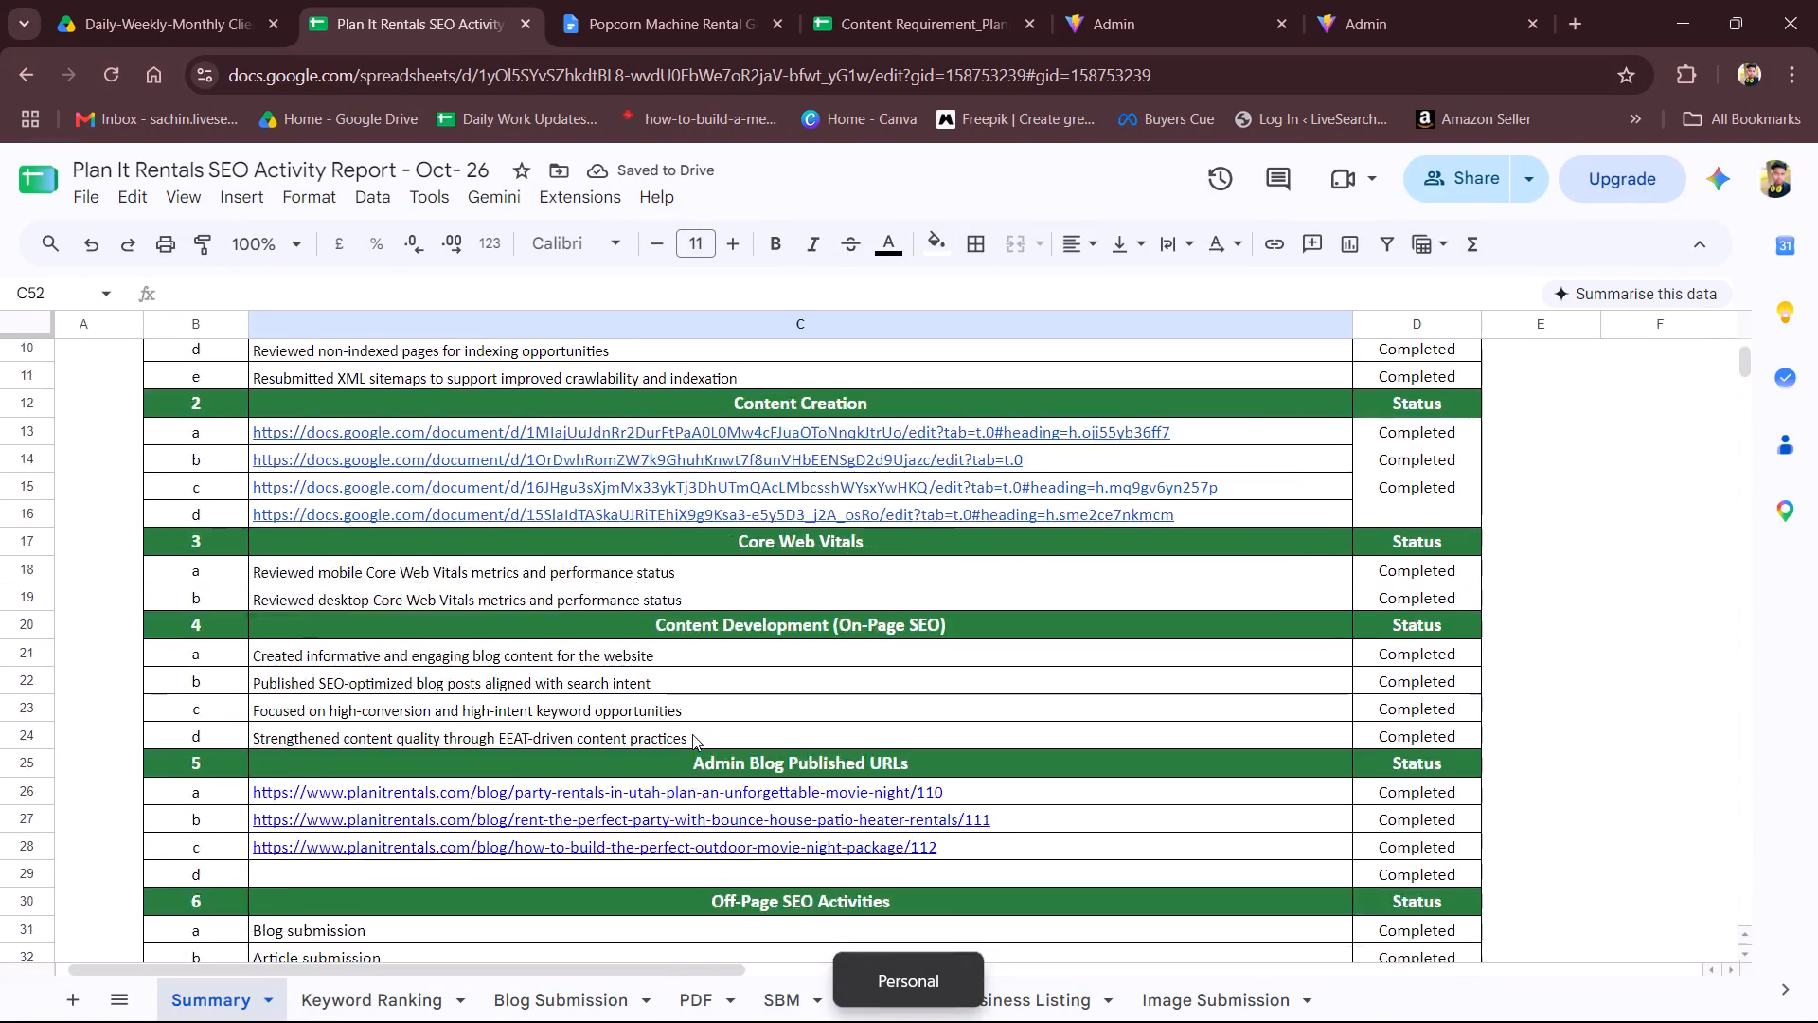
scroll(692, 734, "up", 4)
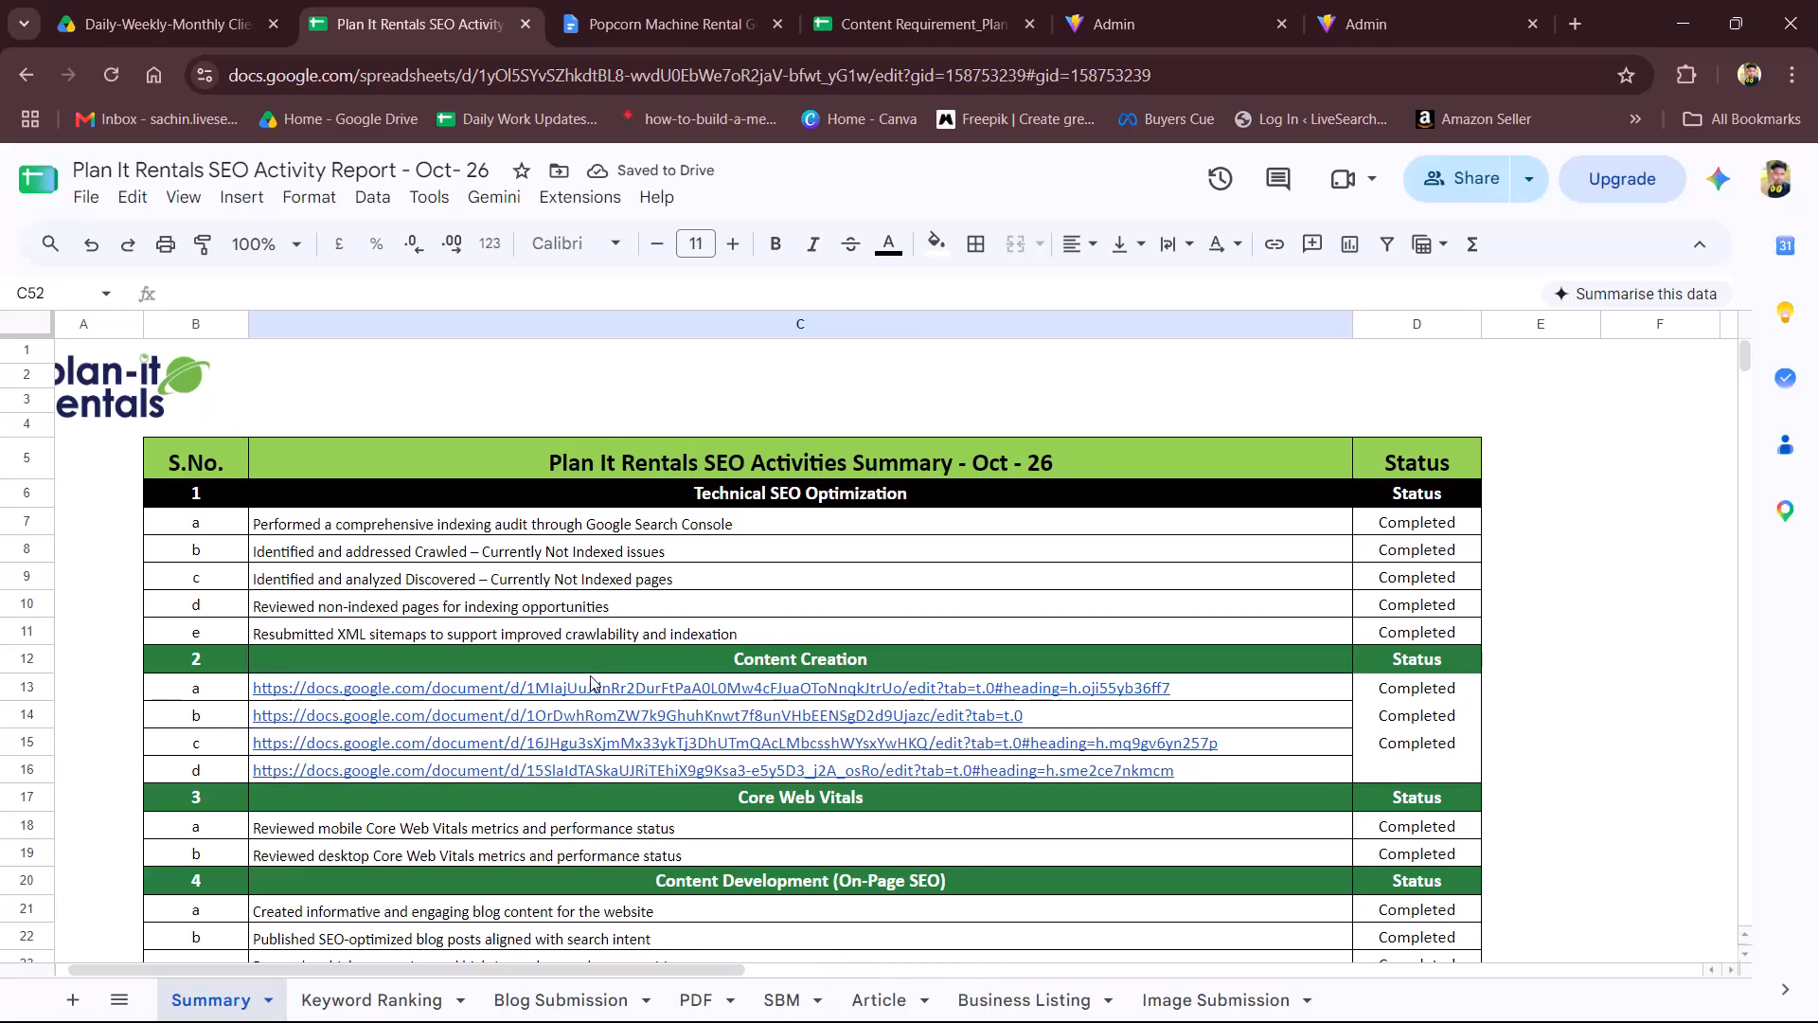
scroll(592, 675, "right", 7)
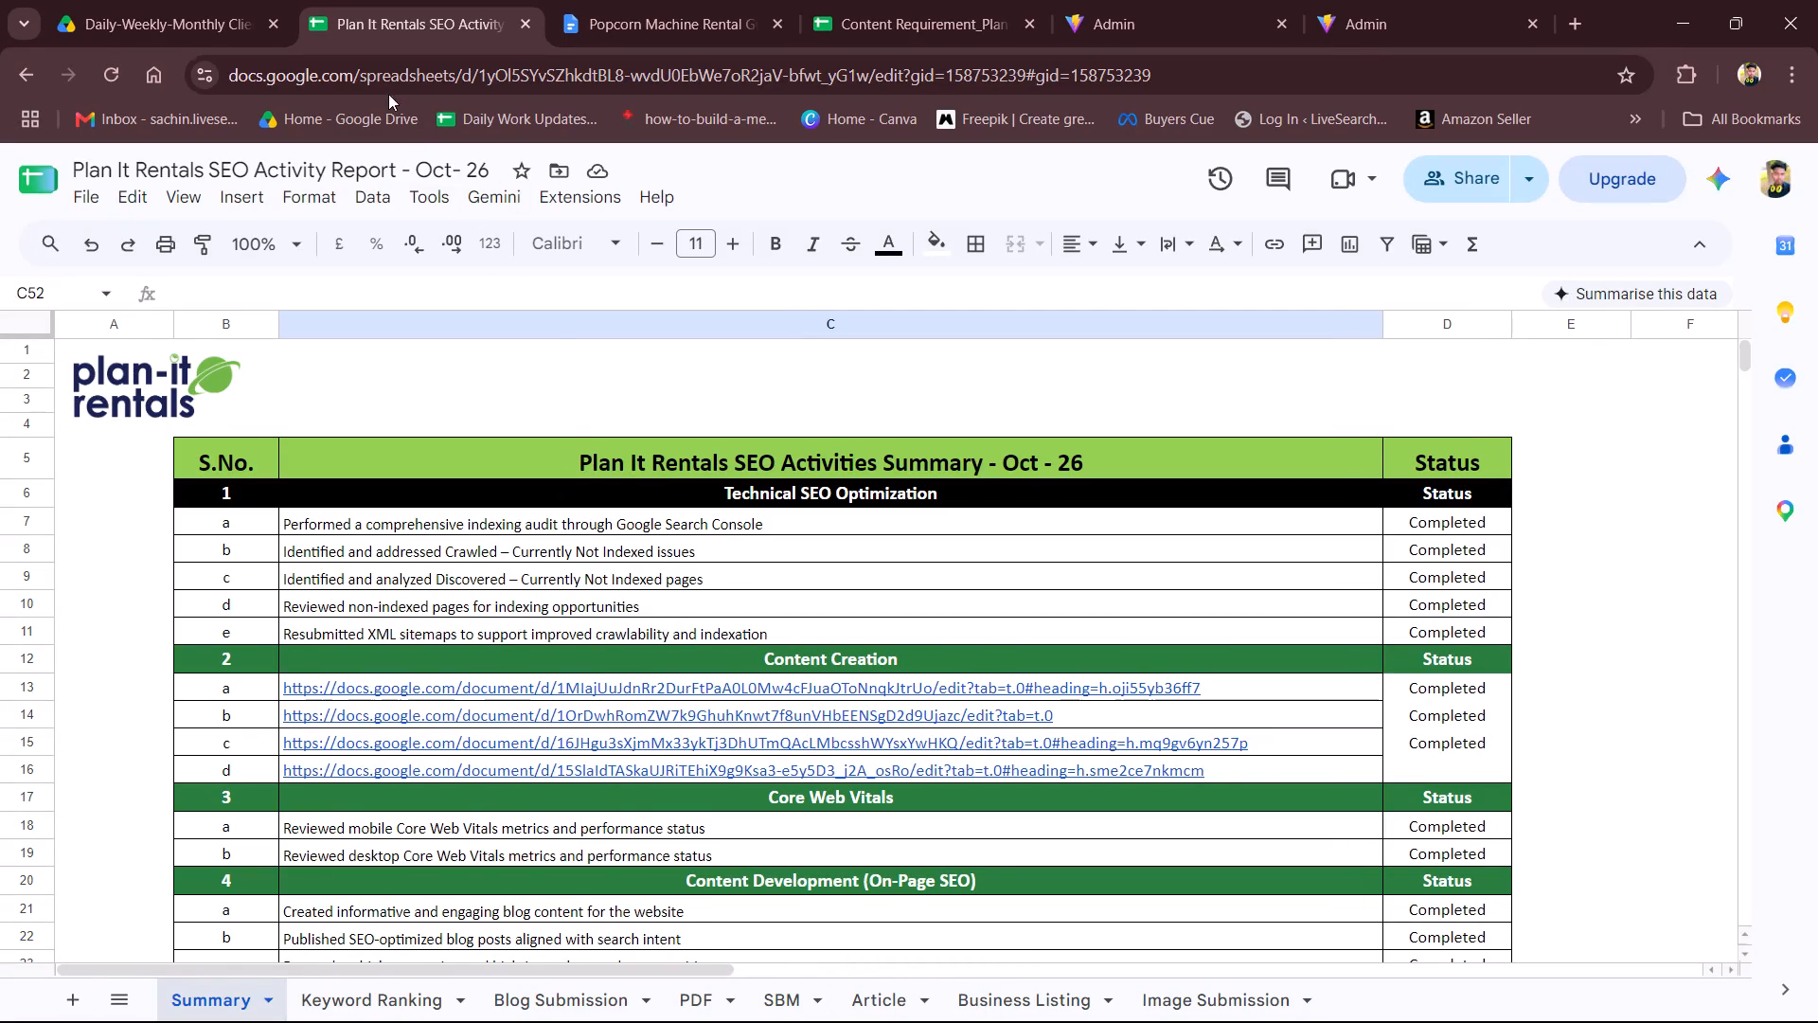
left_click(388, 83)
key("ctrl+c")
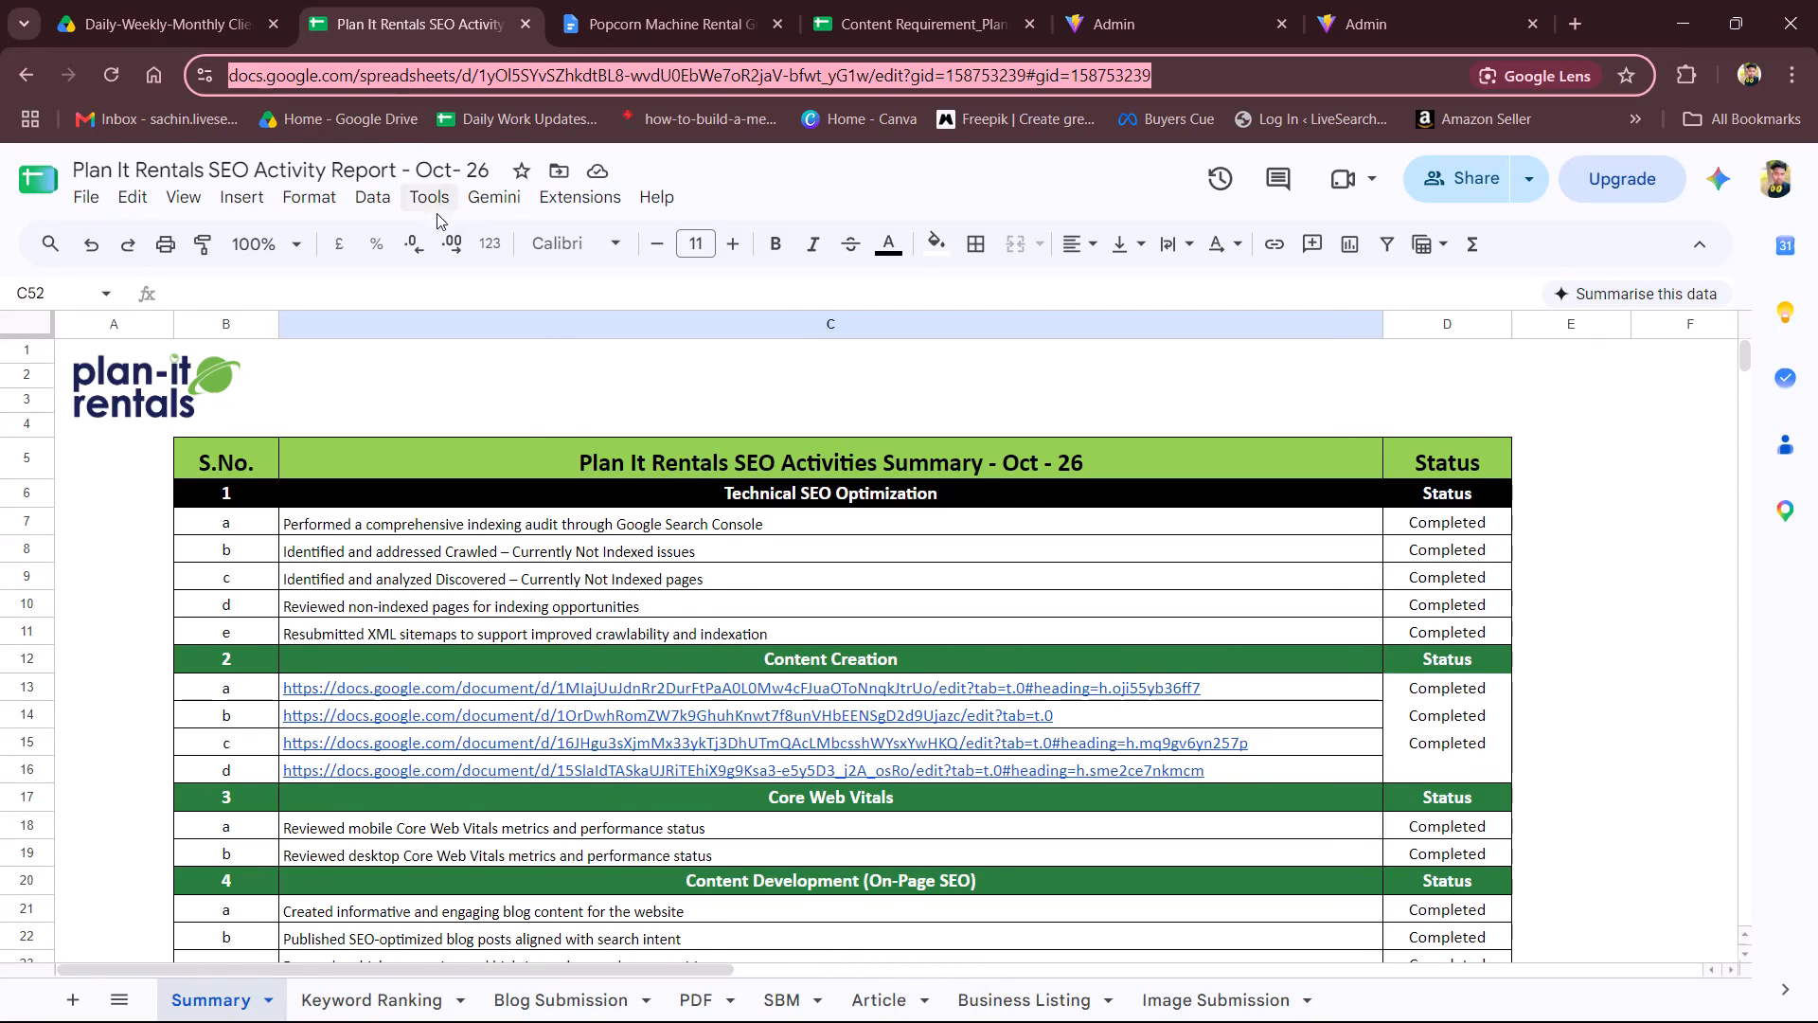